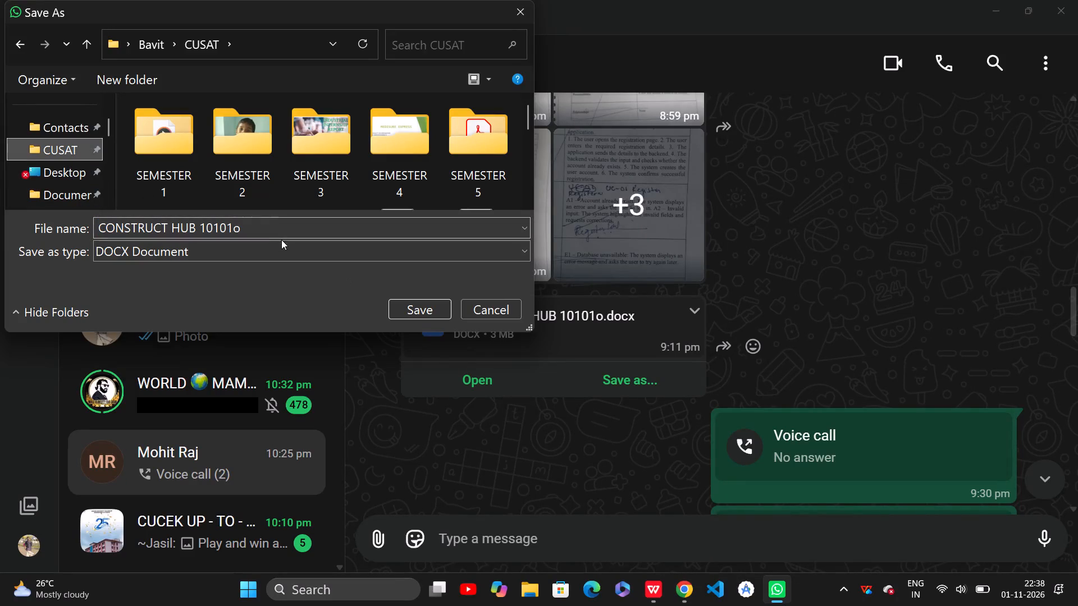
pyautogui.click(279, 235)
pyautogui.click(279, 235)
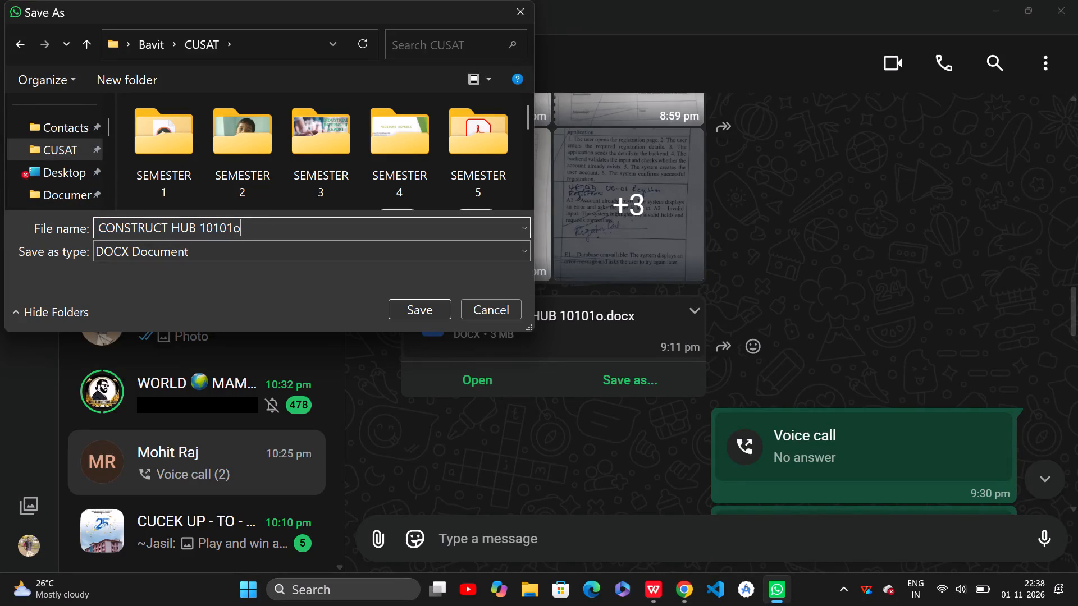
pyautogui.press('BackSpace')
pyautogui.write('00')
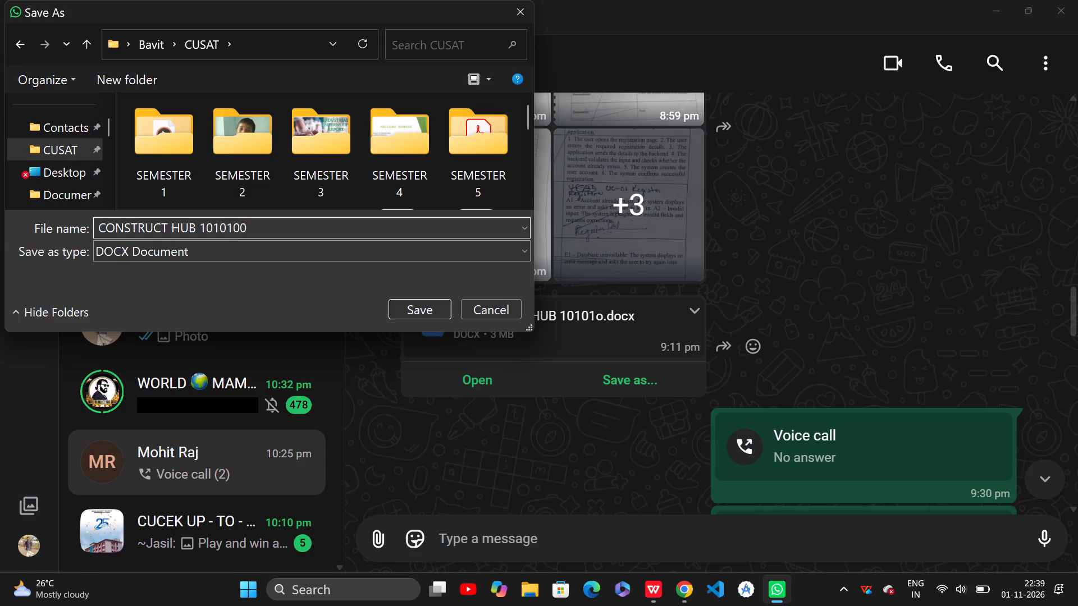
pyautogui.press('Left')
pyautogui.press('Left')
pyautogui.press('Left')
pyautogui.press('Left')
pyautogui.press('Right')
pyautogui.press('Right')
pyautogui.press('Right')
pyautogui.press('Right')
pyautogui.press('BackSpace')
pyautogui.press('BackSpace')
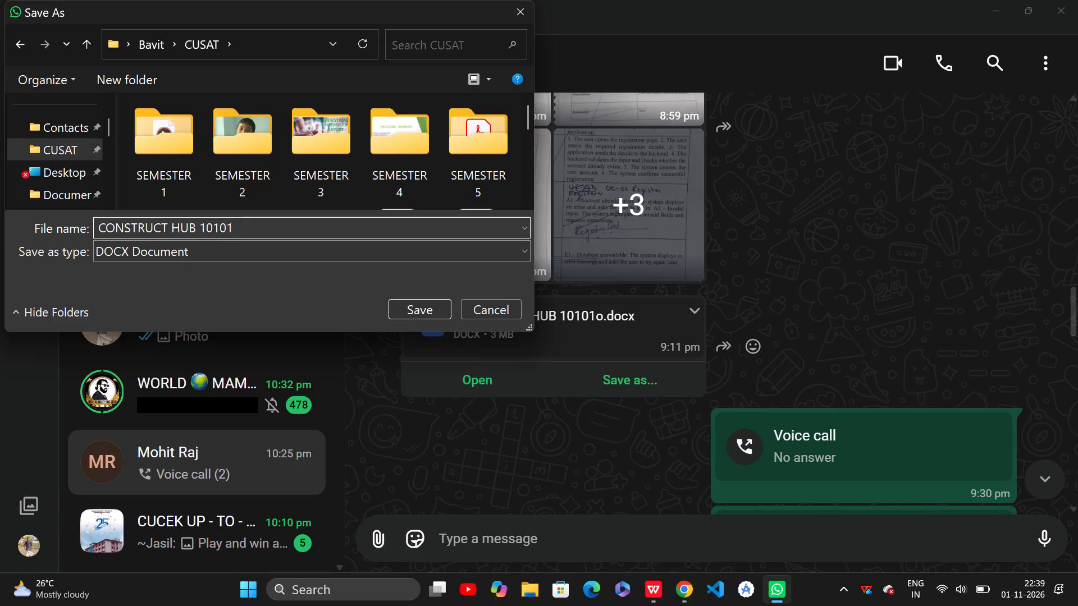
pyautogui.press('0')
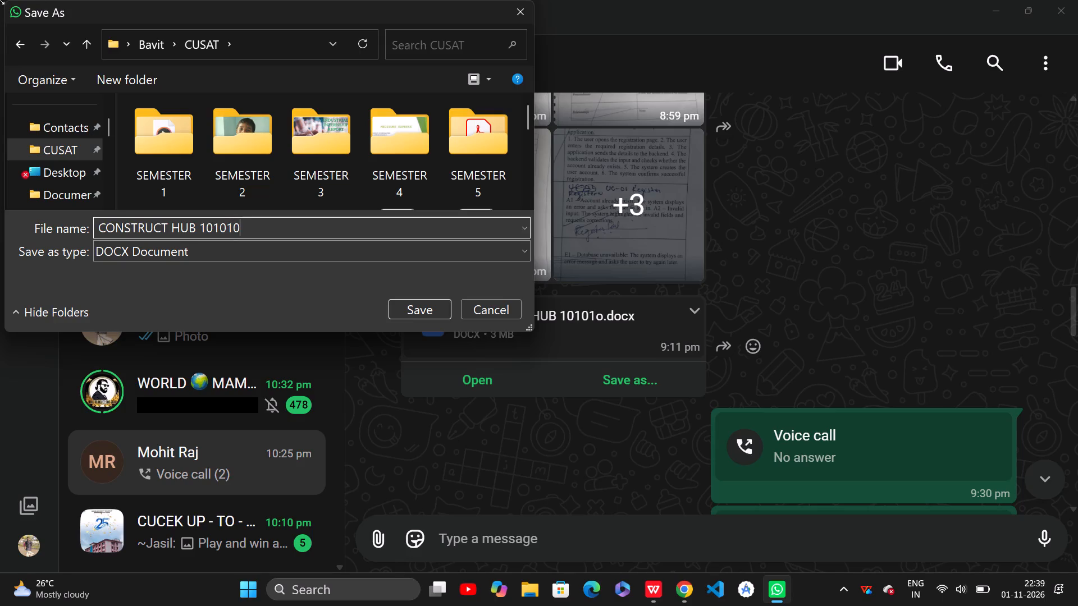
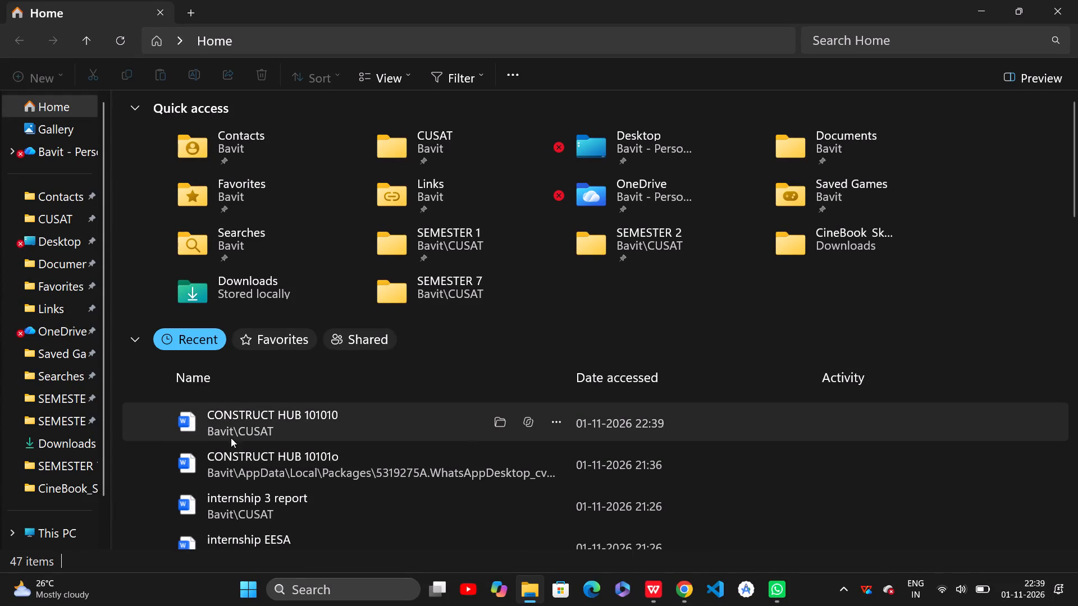
# Open the saved CONSTRUCT HUB 101010 document in Word and enable editing.
pyautogui.rightClick(246, 423)
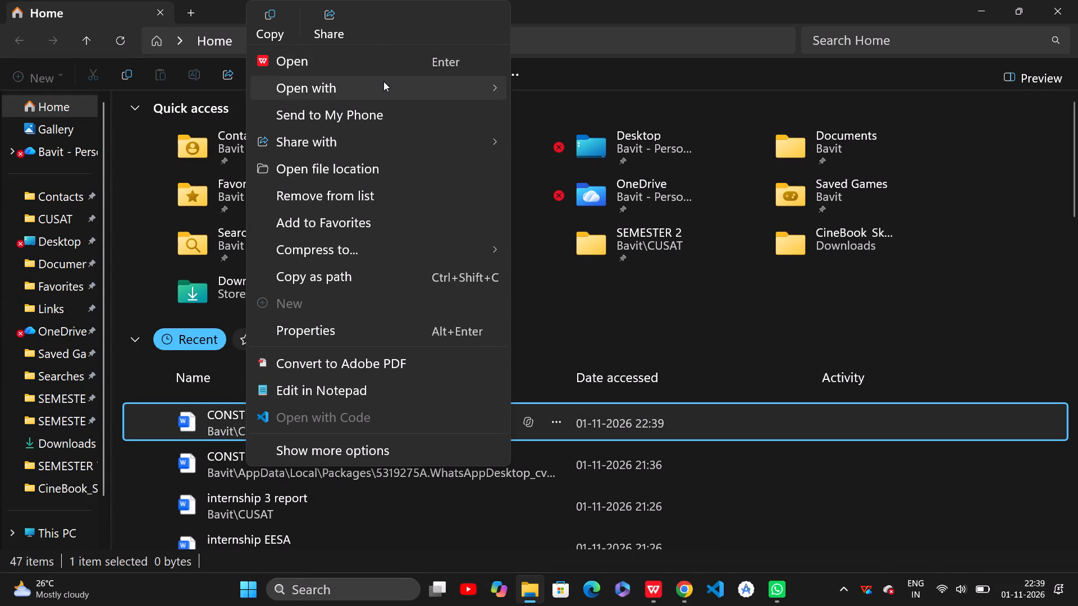
pyautogui.click(589, 90)
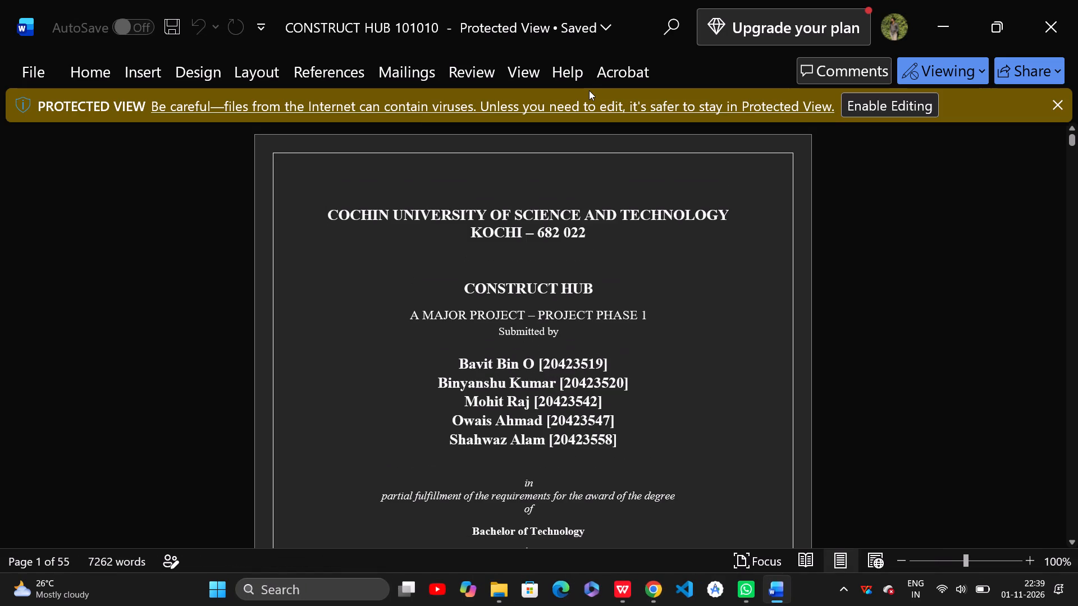
pyautogui.click(875, 97)
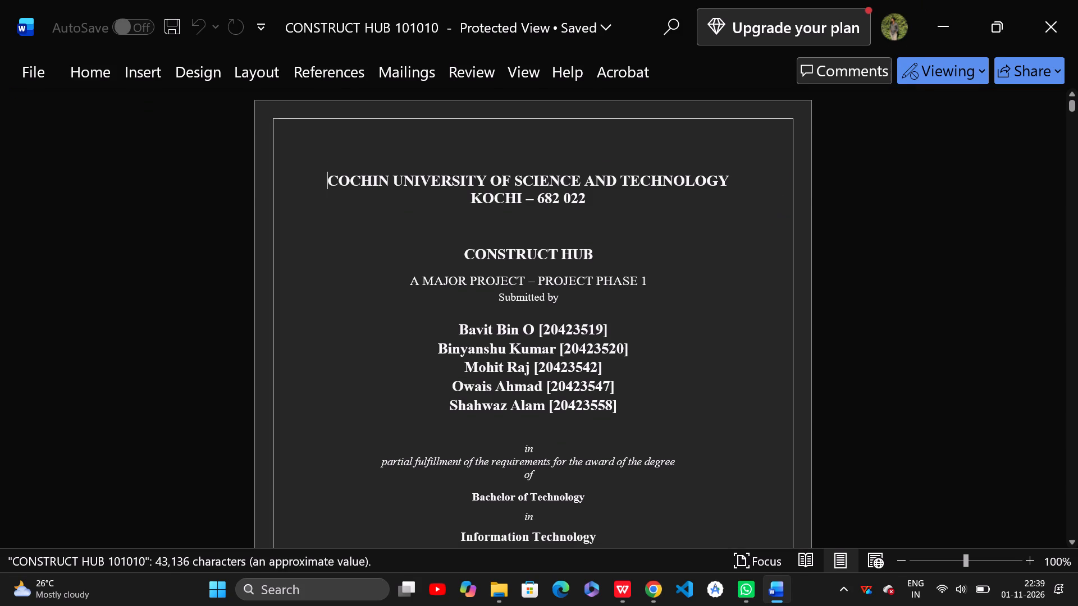
# Review the report's front matter, including the declaration, abstract, list of tables, list of figures and abbreviations.
pyautogui.scroll(-1, 825, 279)
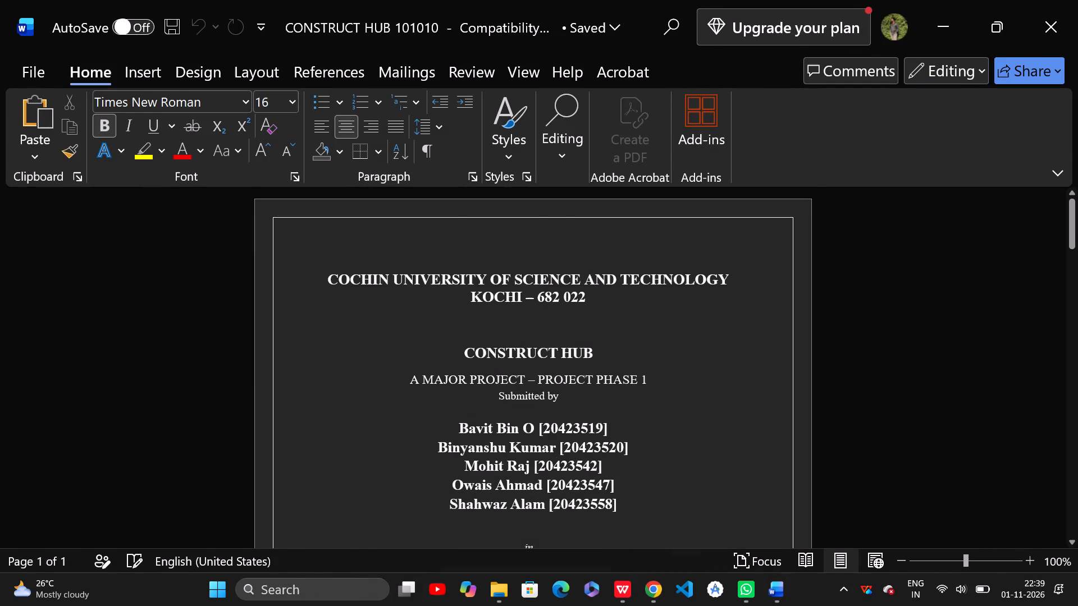
pyautogui.scroll(-2, 825, 279)
pyautogui.scroll(-9, 614, 330)
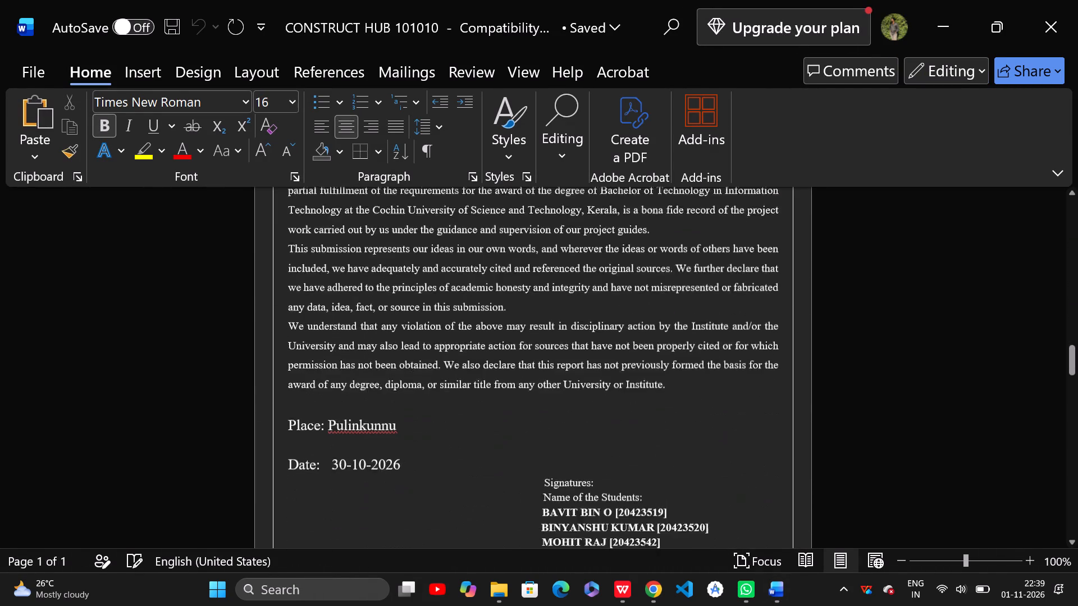
pyautogui.scroll(-20, 614, 330)
pyautogui.scroll(-1, 614, 330)
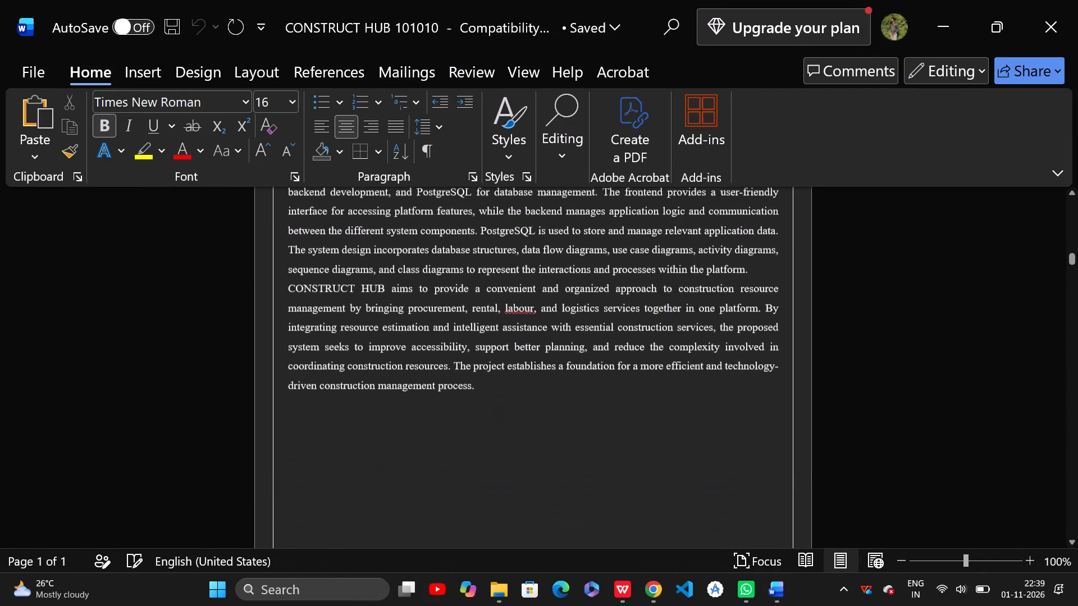
pyautogui.scroll(-9, 614, 330)
pyautogui.scroll(1, 614, 330)
pyautogui.scroll(-5, 614, 330)
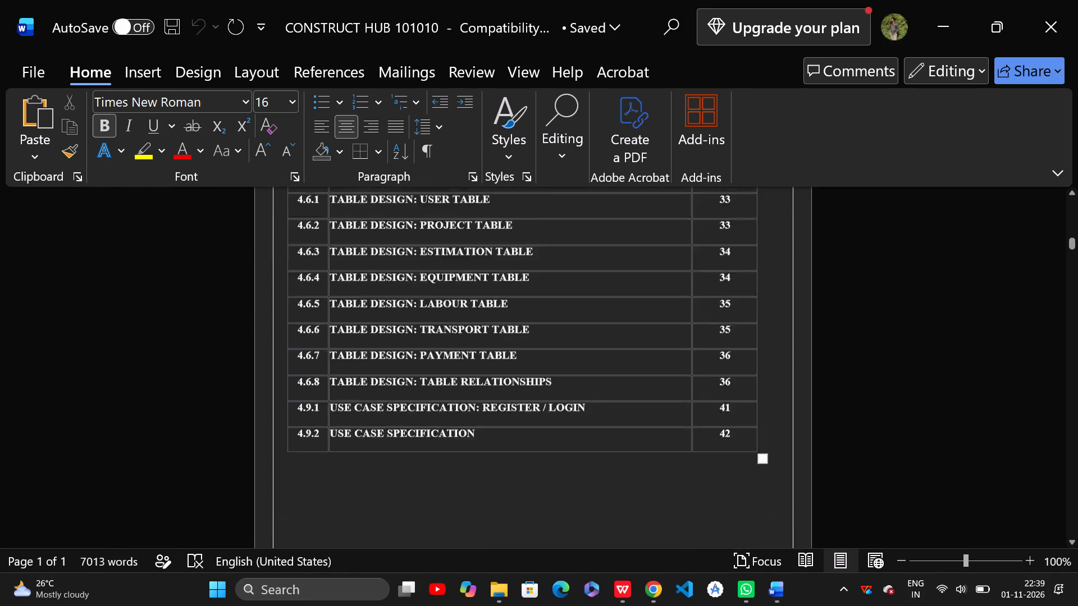
pyautogui.scroll(-10, 614, 330)
pyautogui.scroll(1, 614, 330)
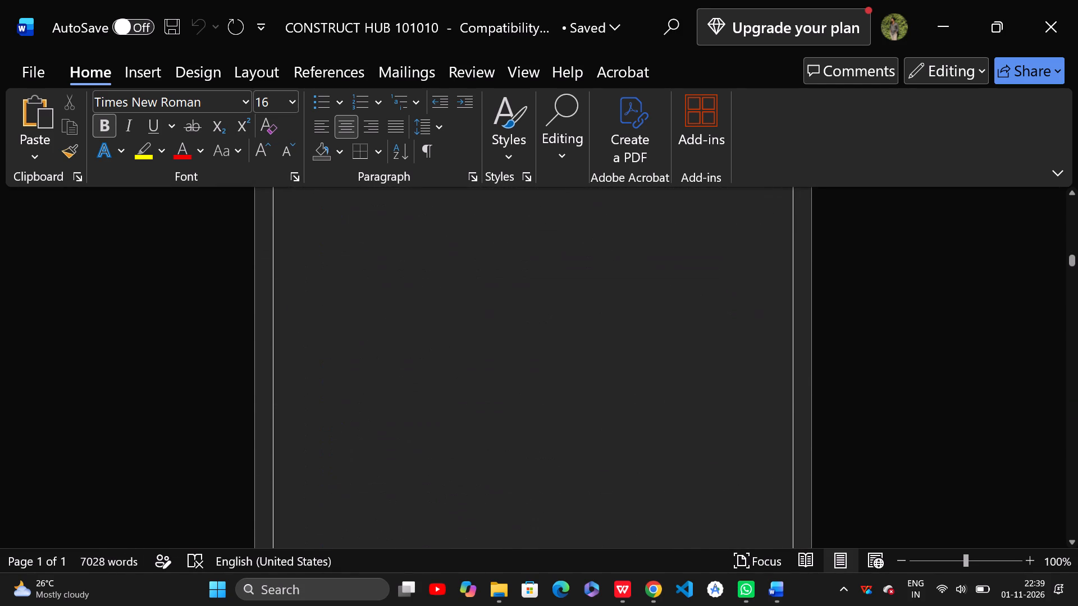
pyautogui.scroll(2, 614, 330)
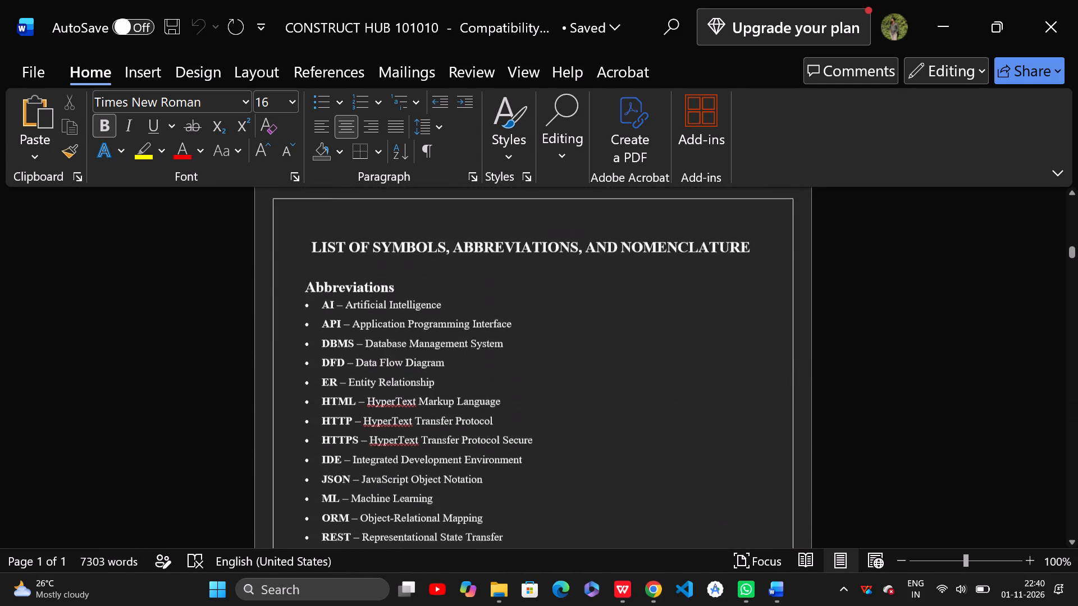
pyautogui.scroll(4, 614, 330)
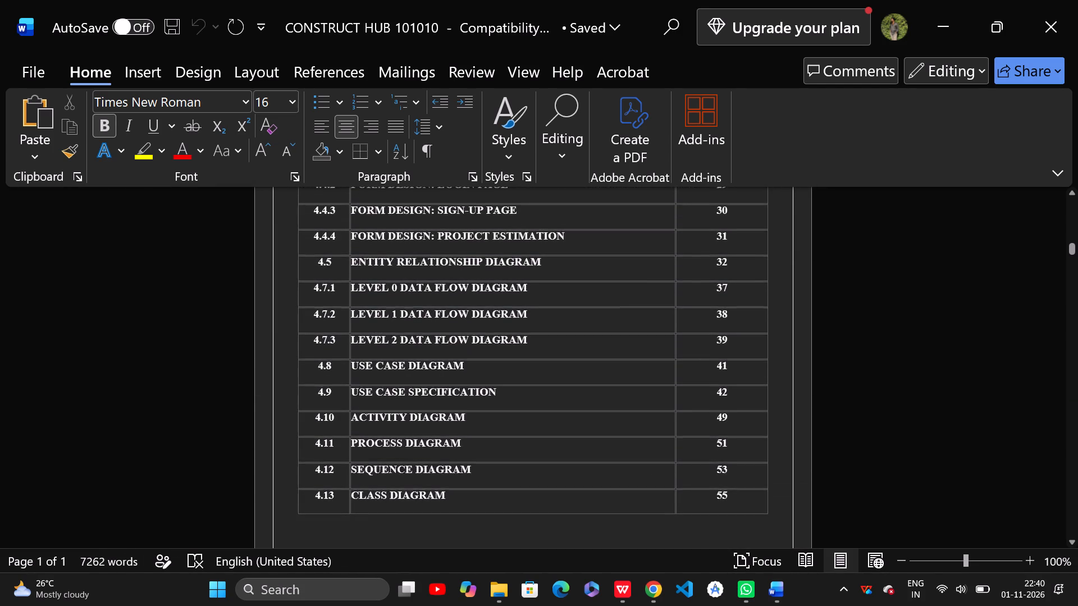
pyautogui.scroll(5, 614, 330)
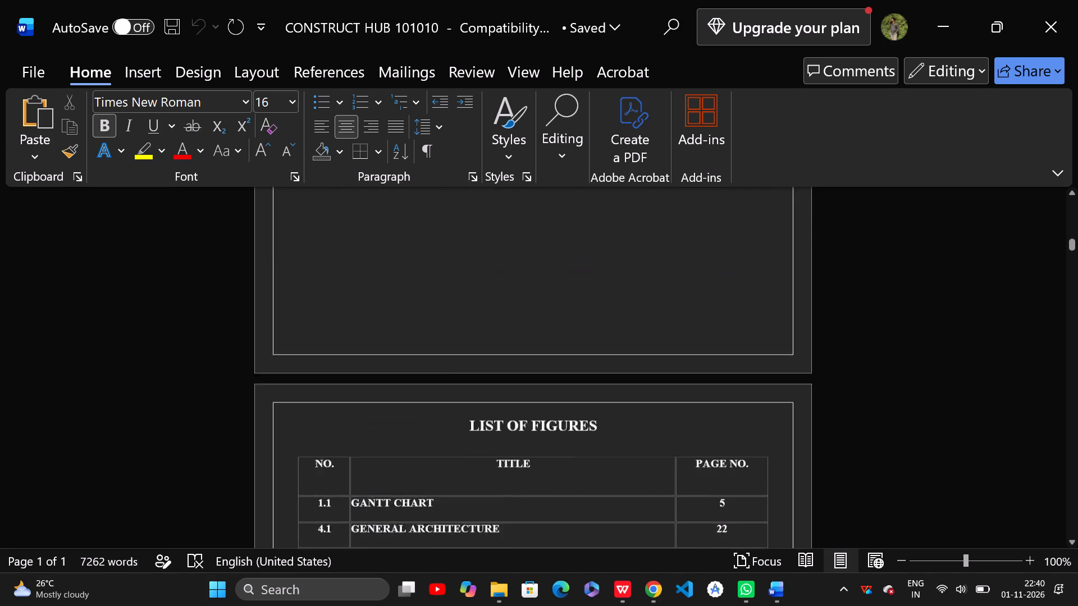
pyautogui.scroll(2, 614, 330)
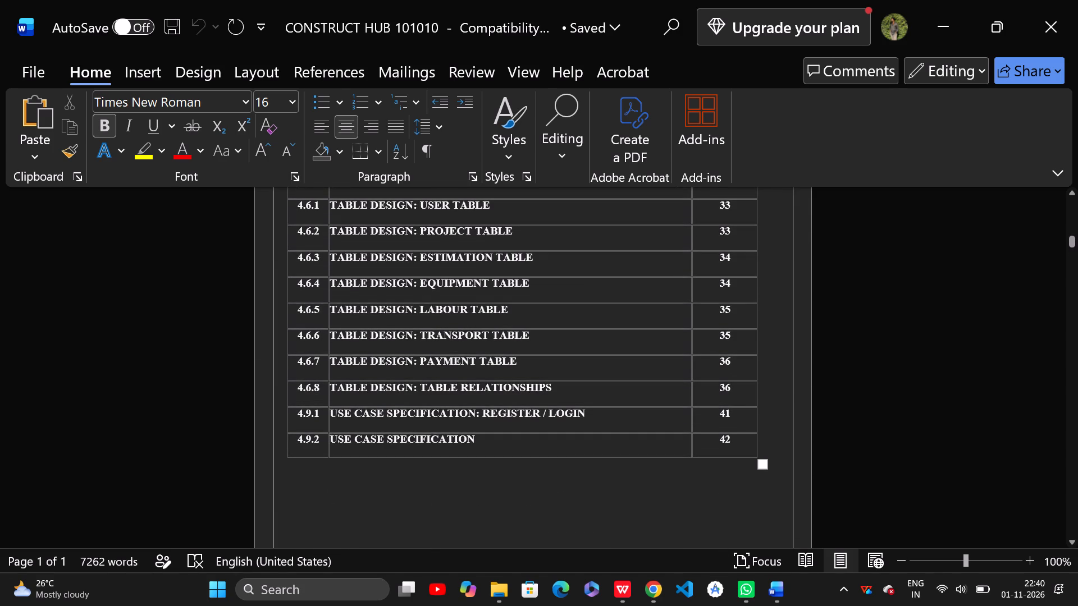
pyautogui.scroll(1, 614, 330)
pyautogui.scroll(-3, 614, 330)
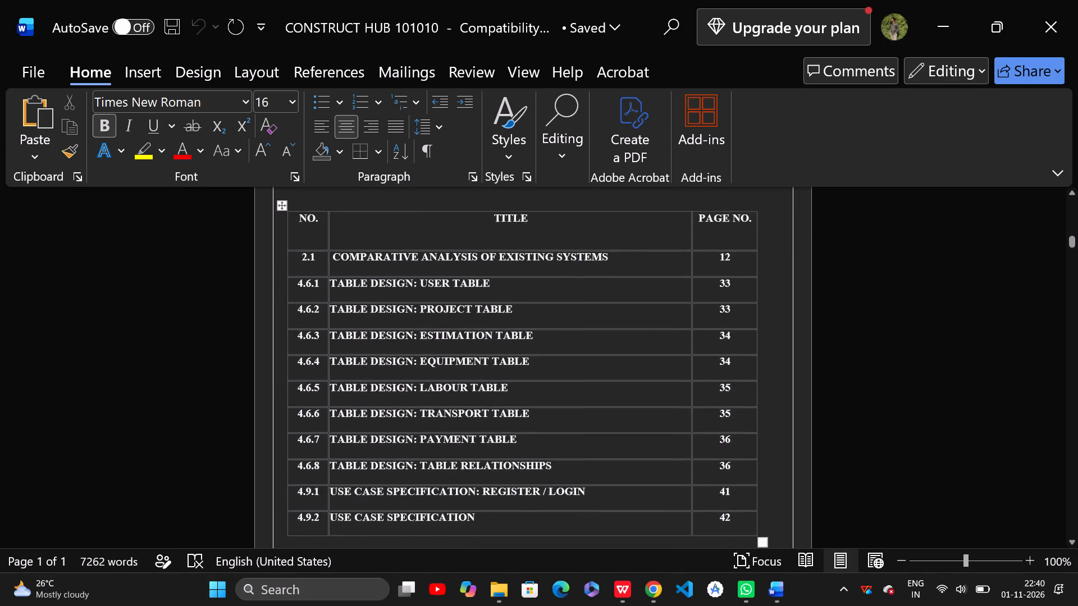
pyautogui.scroll(-12, 614, 330)
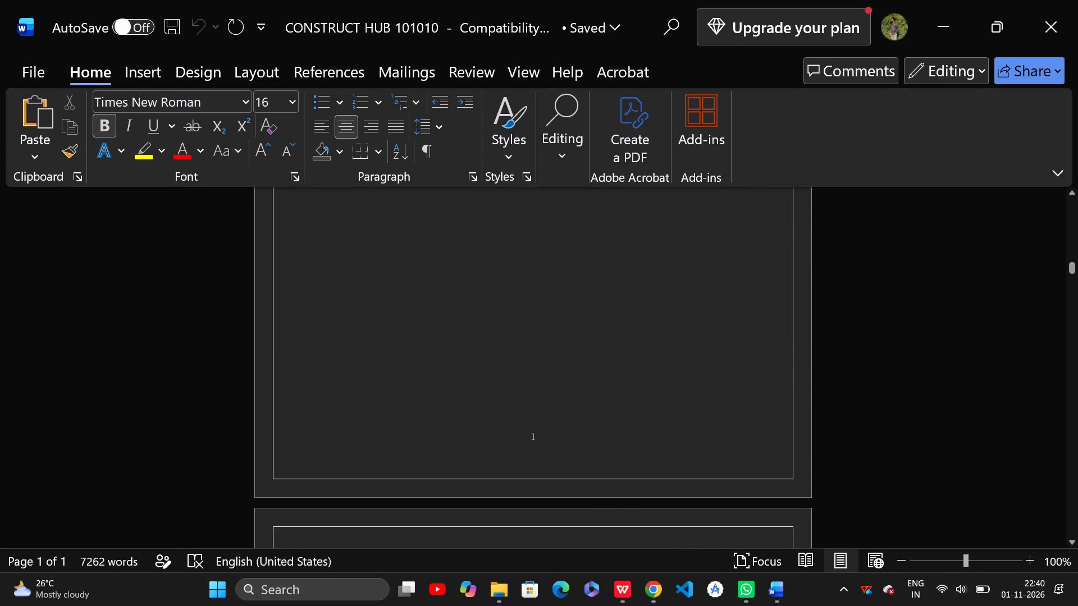
pyautogui.scroll(-9, 614, 330)
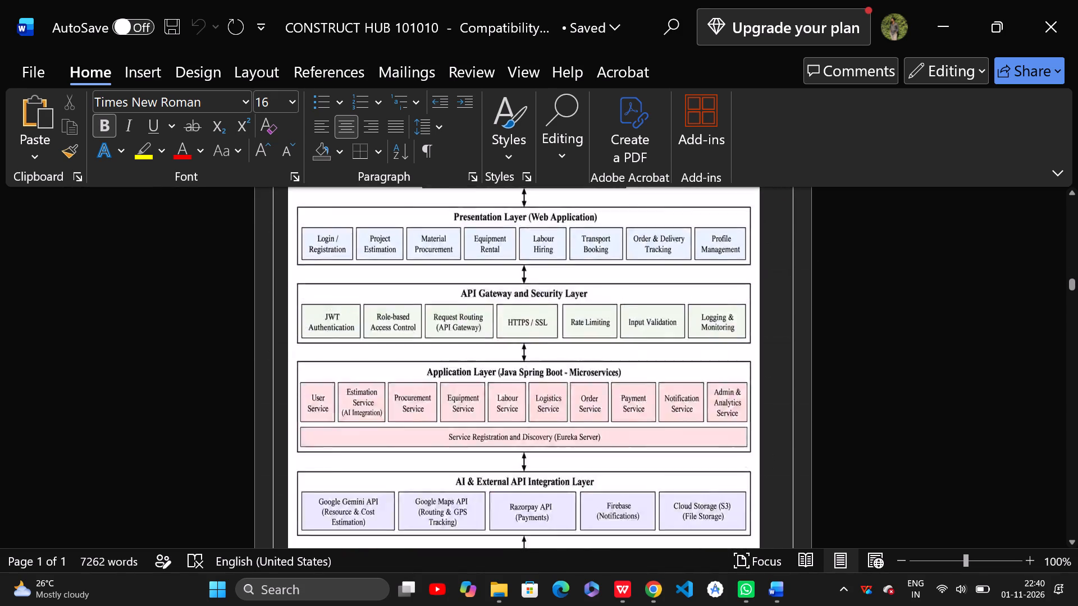
pyautogui.scroll(-19, 614, 330)
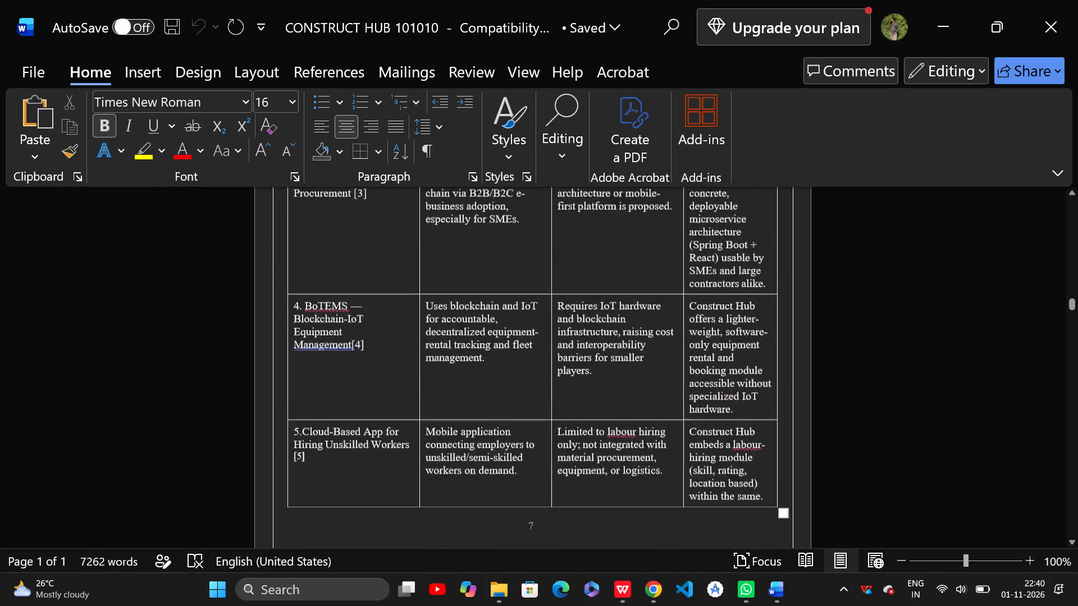
pyautogui.scroll(-19, 614, 330)
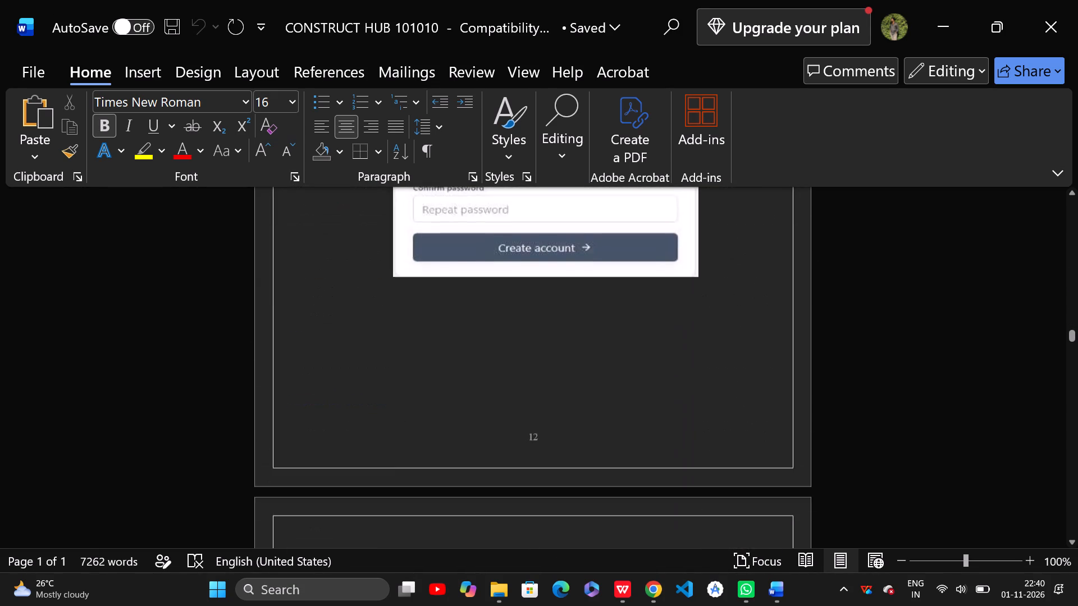
pyautogui.scroll(-16, 614, 330)
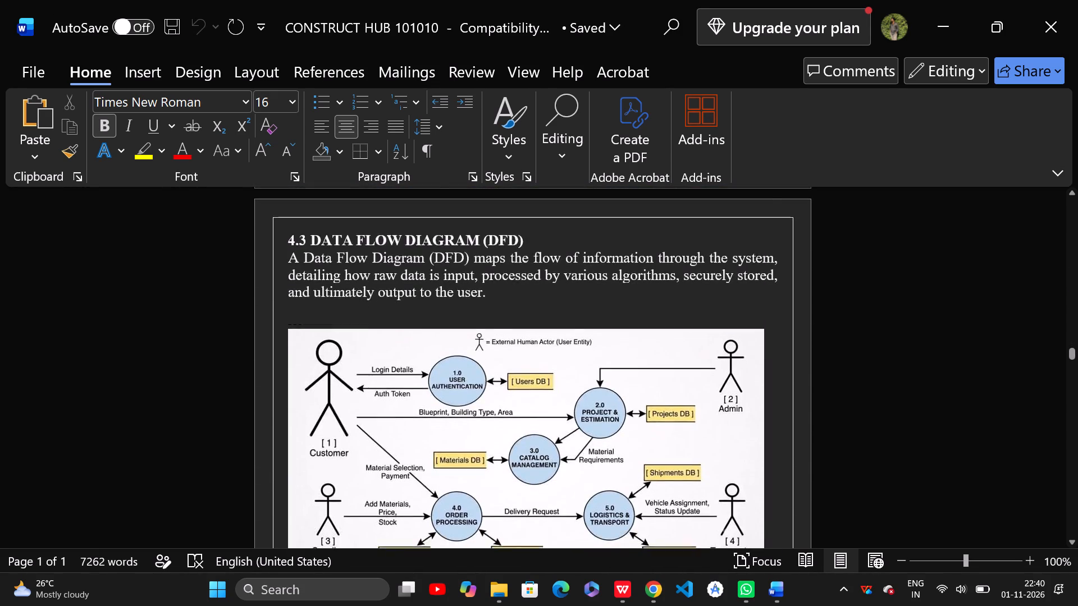
pyautogui.scroll(5, 614, 330)
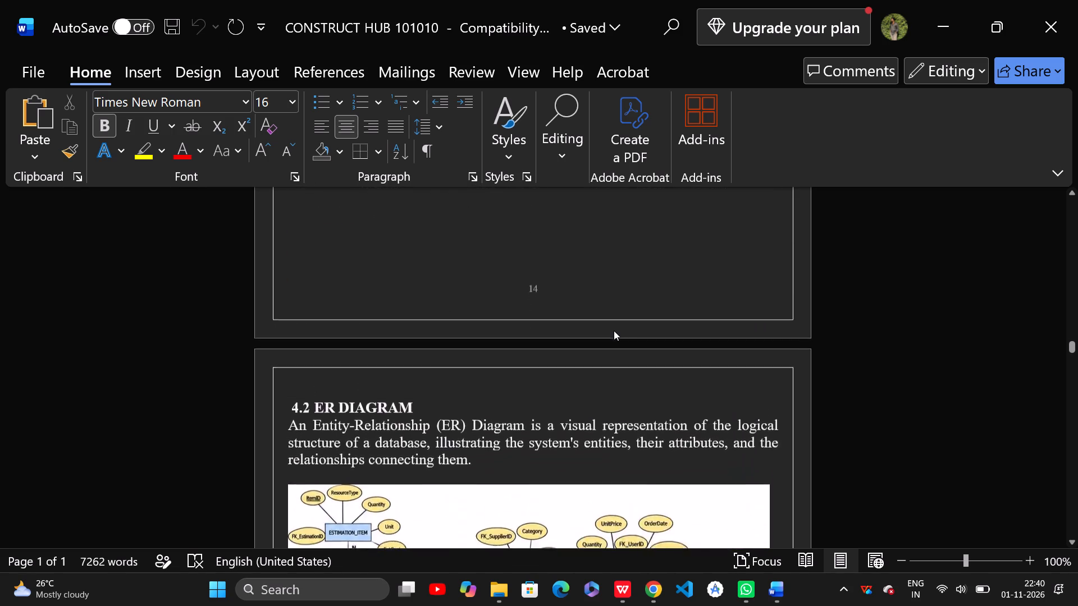
pyautogui.scroll(1, 614, 330)
pyautogui.scroll(-7, 614, 330)
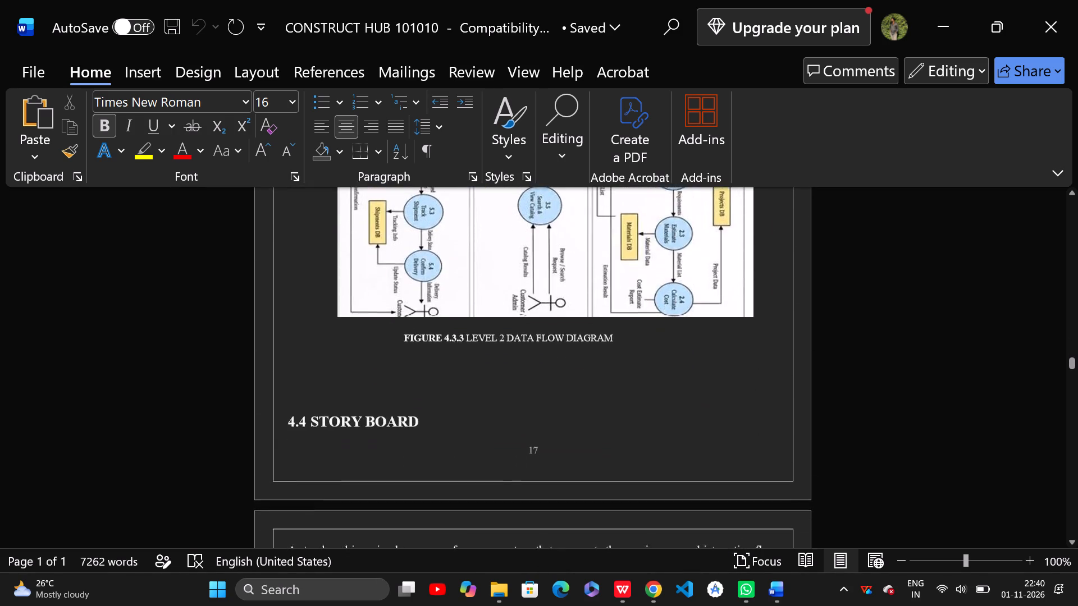
pyautogui.scroll(-7, 614, 330)
pyautogui.scroll(3, 614, 330)
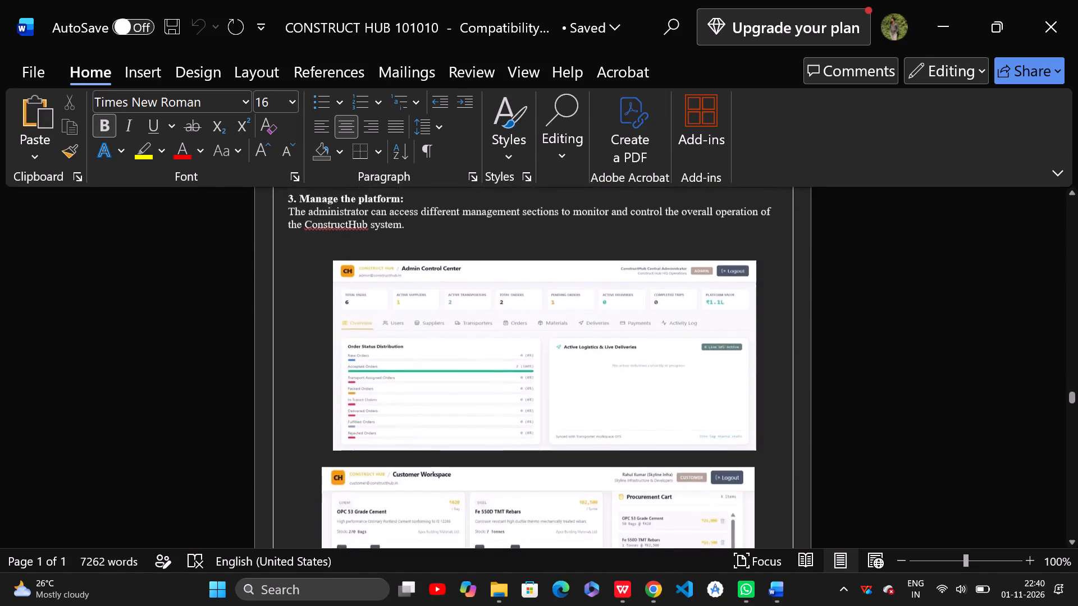
pyautogui.scroll(-13, 483, 422)
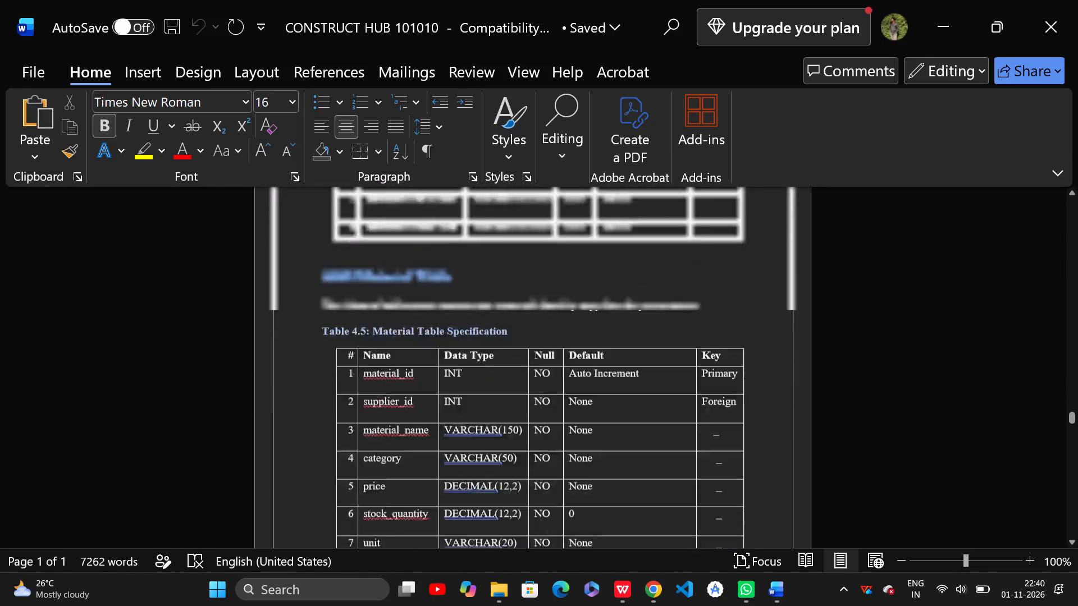
# Examine the existing use case specification tables and the use case diagram, going back to the UC-01 Register table.
pyautogui.scroll(-20, 483, 422)
pyautogui.scroll(-19, 483, 422)
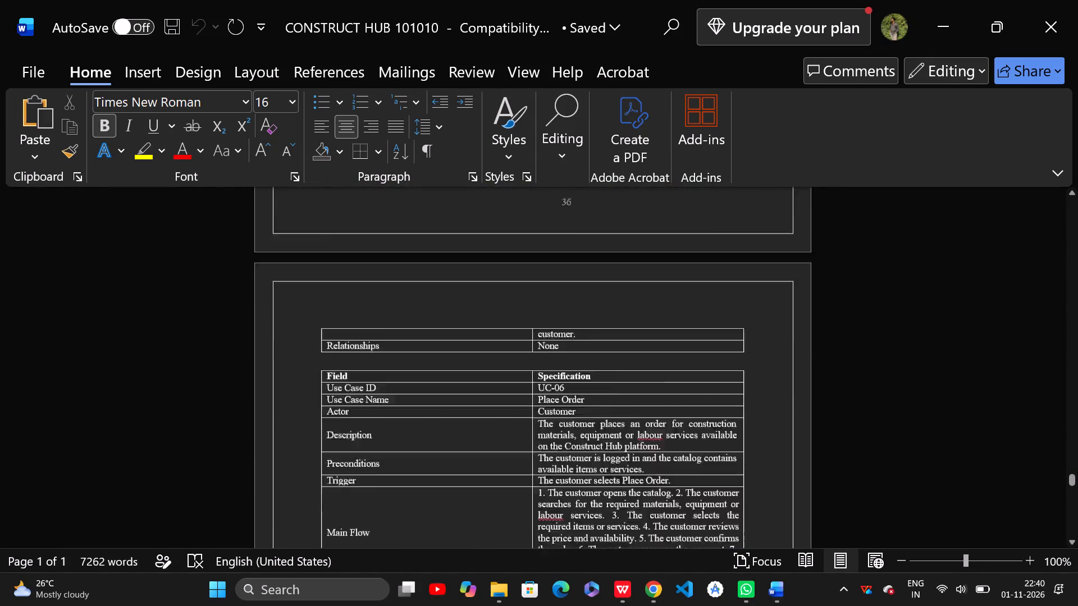
pyautogui.scroll(-4, 483, 422)
pyautogui.scroll(4, 483, 422)
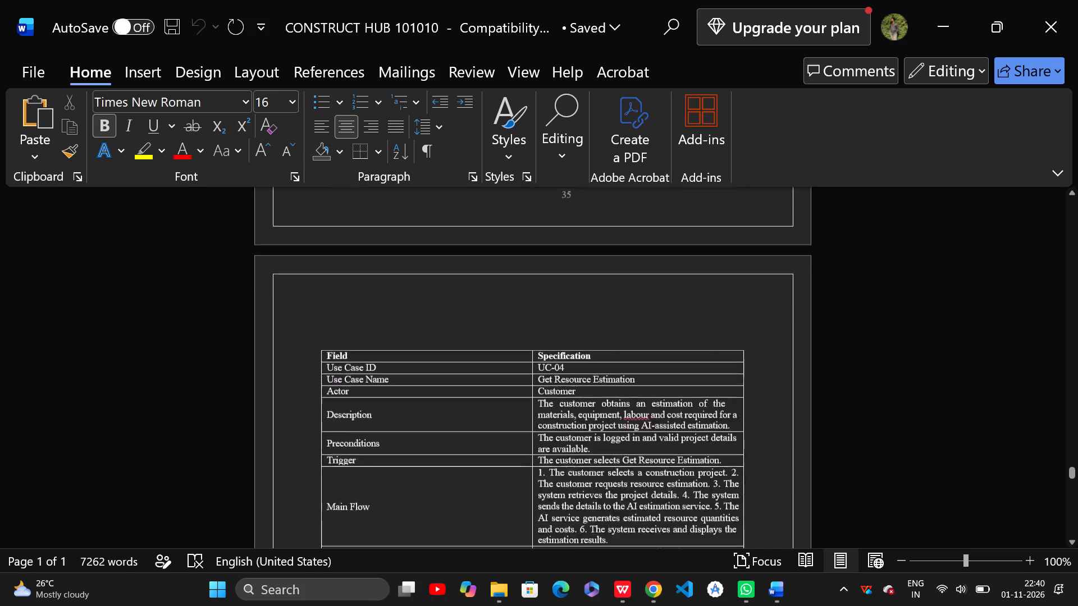
pyautogui.scroll(7, 483, 422)
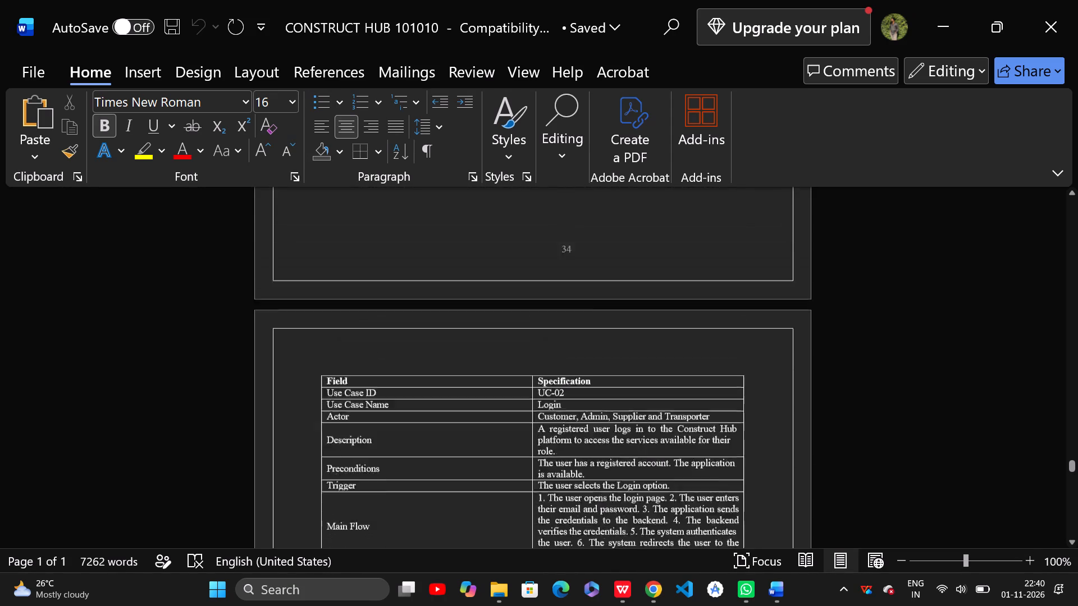
pyautogui.scroll(2, 483, 422)
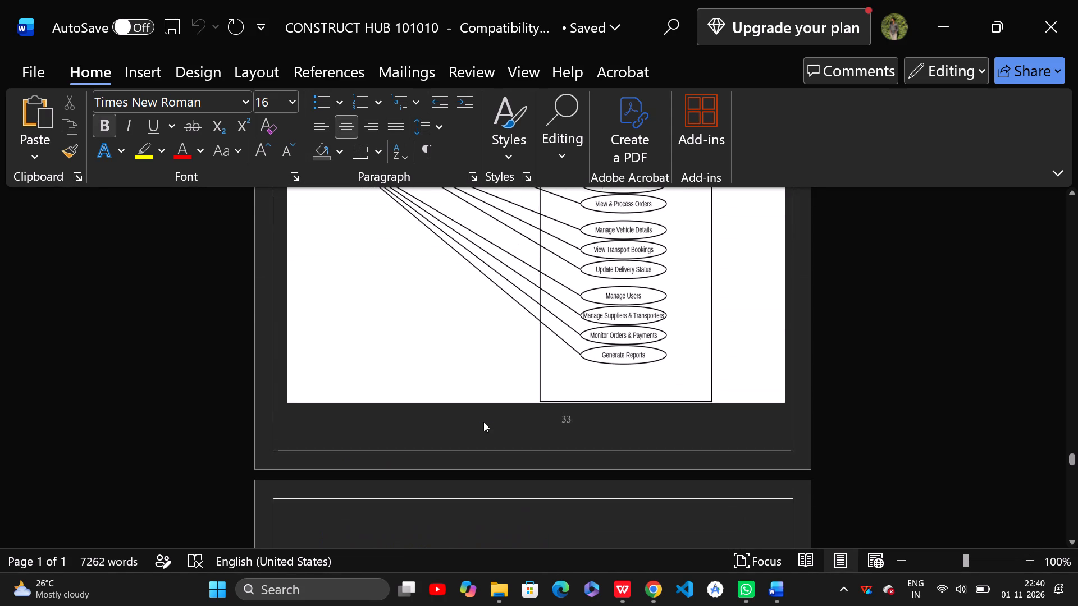
pyautogui.scroll(-2, 483, 422)
pyautogui.scroll(1, 483, 422)
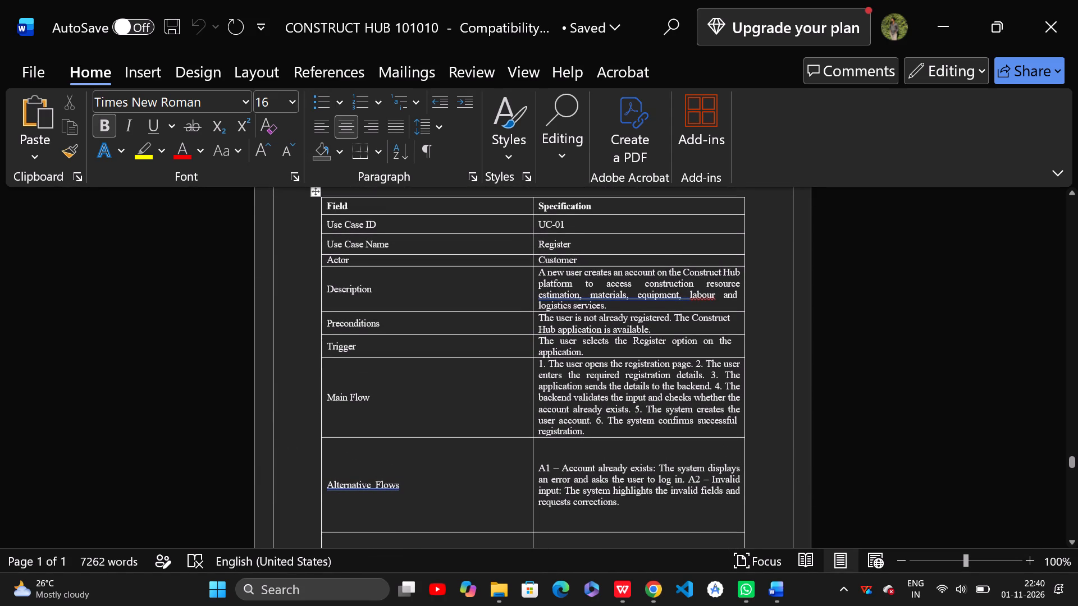
# Look back through the Use Case Specifications chat in ChatGPT for the final UC-01: Register specification and read its table.
pyautogui.click(655, 596)
pyautogui.scroll(13, 415, 400)
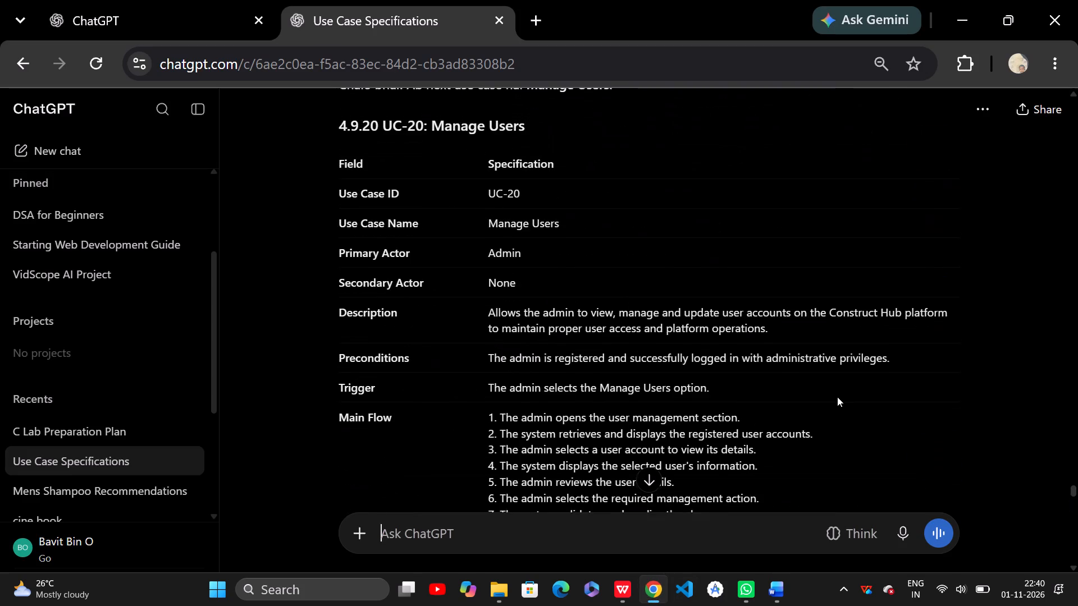
pyautogui.scroll(20, 837, 397)
pyautogui.scroll(20, 837, 397)
pyautogui.scroll(9, 837, 397)
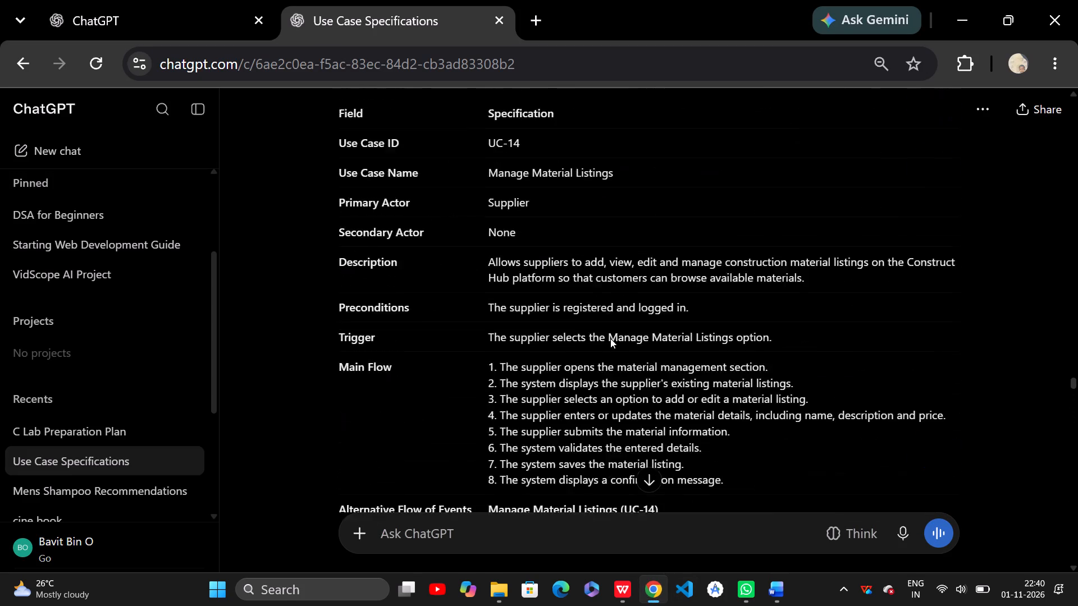
pyautogui.scroll(20, 610, 338)
pyautogui.scroll(19, 610, 338)
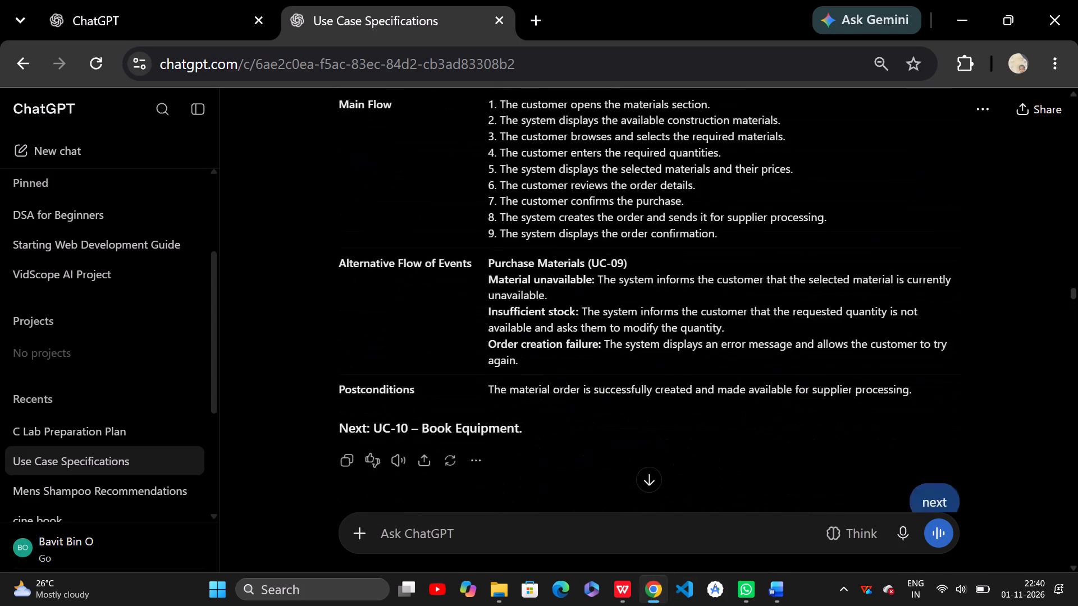
pyautogui.scroll(8, 610, 338)
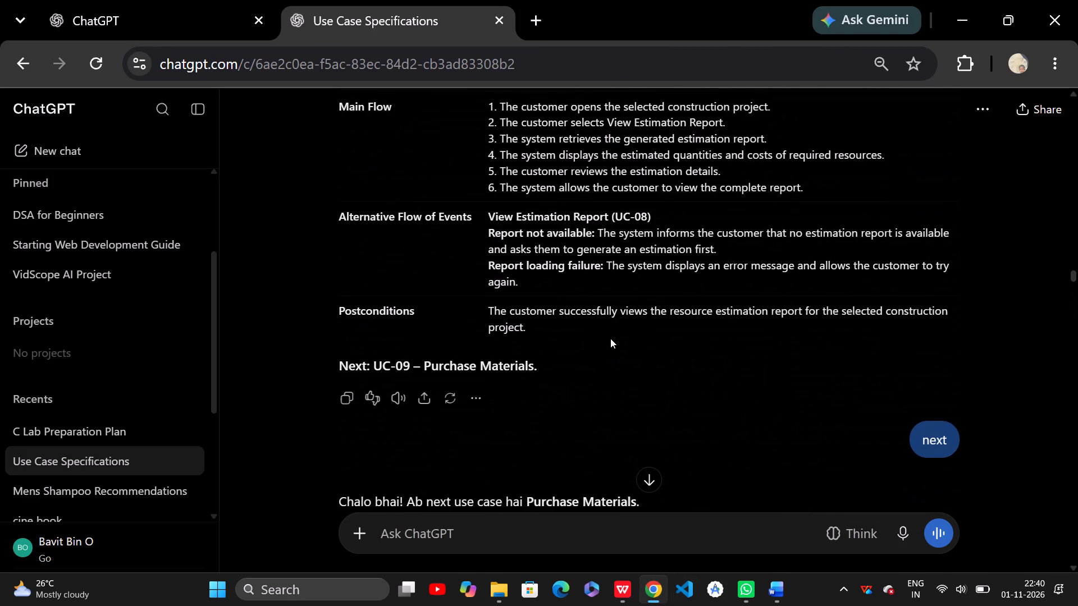
pyautogui.scroll(4, 610, 338)
pyautogui.scroll(20, 610, 338)
pyautogui.scroll(8, 610, 338)
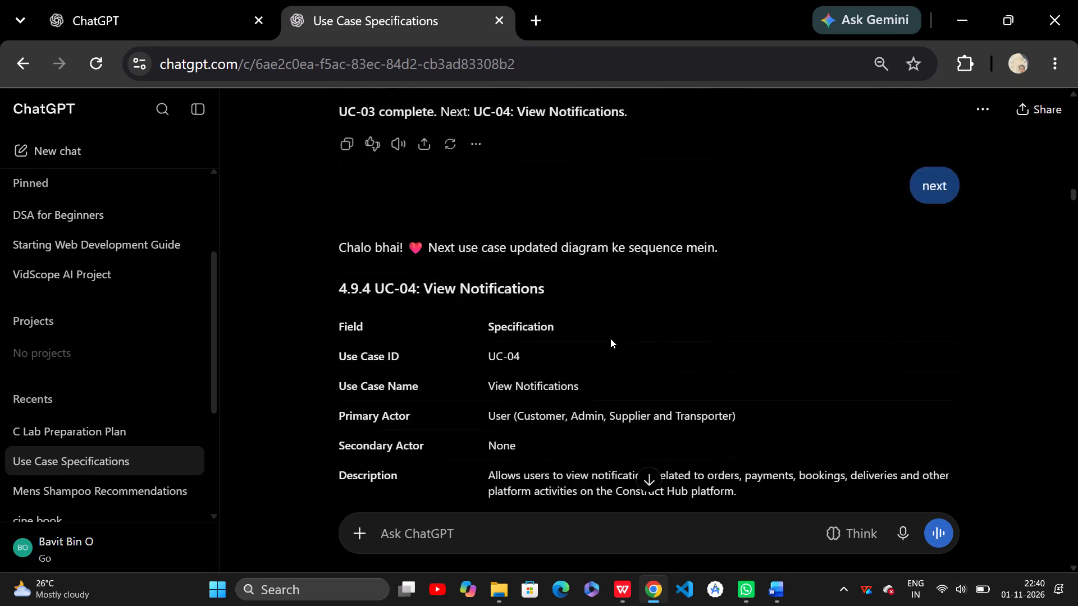
pyautogui.scroll(20, 610, 338)
pyautogui.scroll(19, 610, 338)
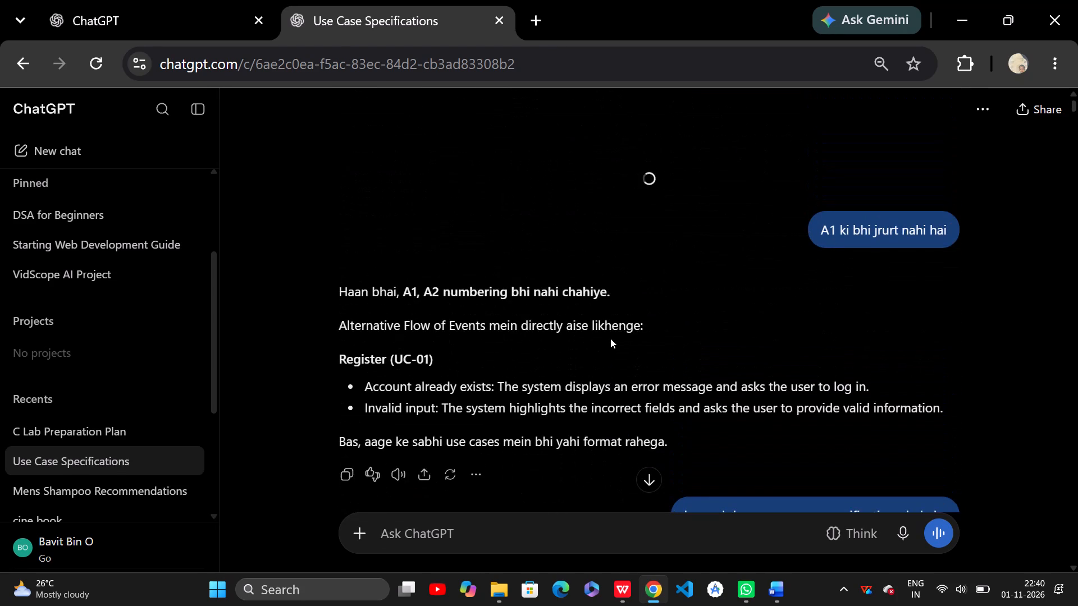
pyautogui.scroll(-17, 593, 346)
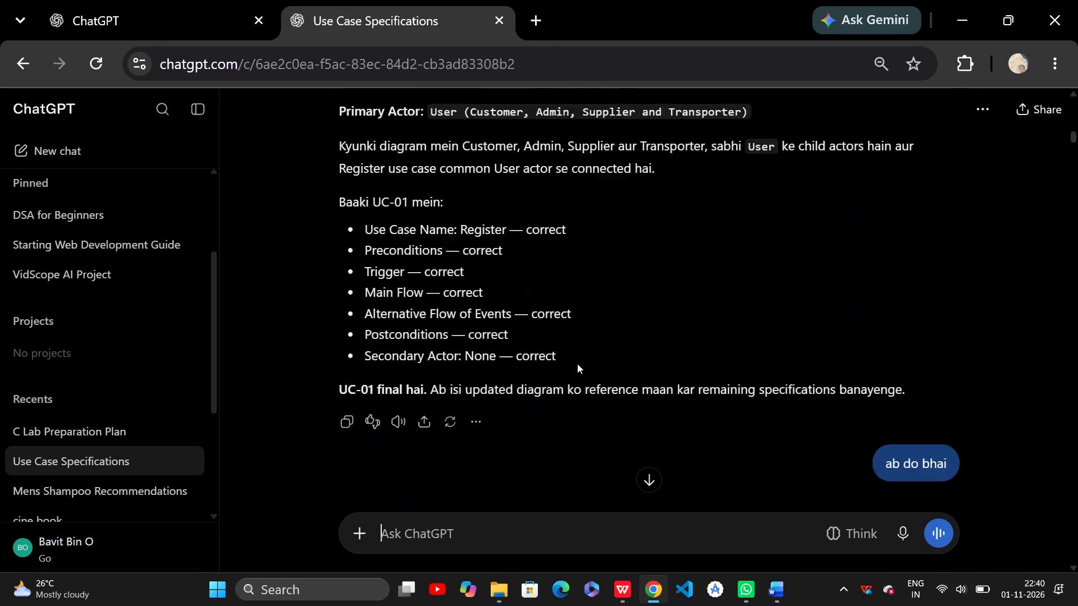
pyautogui.scroll(-1, 577, 364)
pyautogui.scroll(4, 583, 364)
pyautogui.scroll(-3, 583, 364)
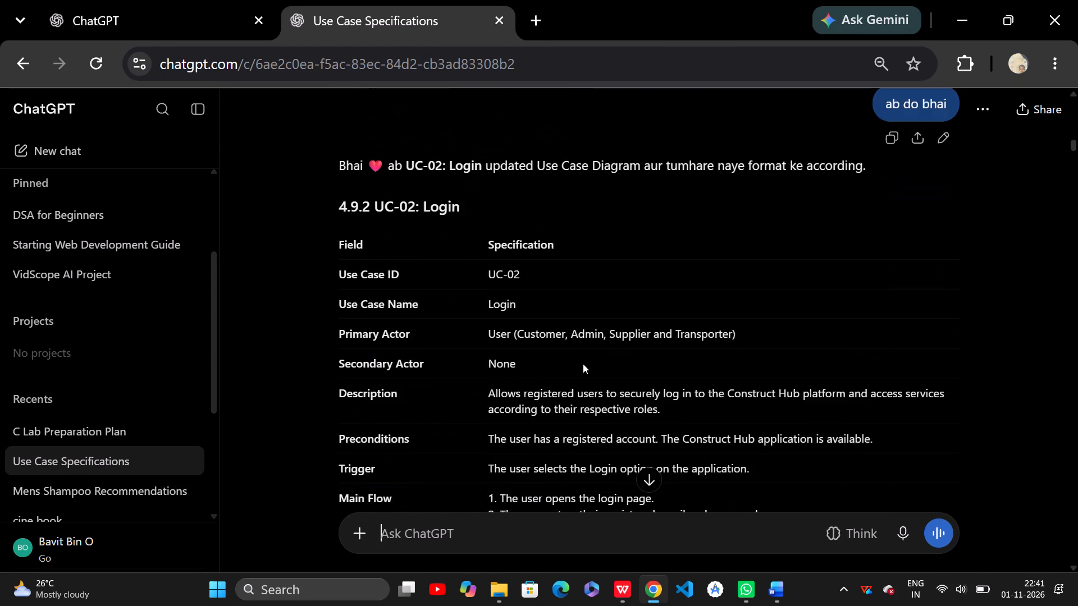
pyautogui.scroll(-5, 501, 341)
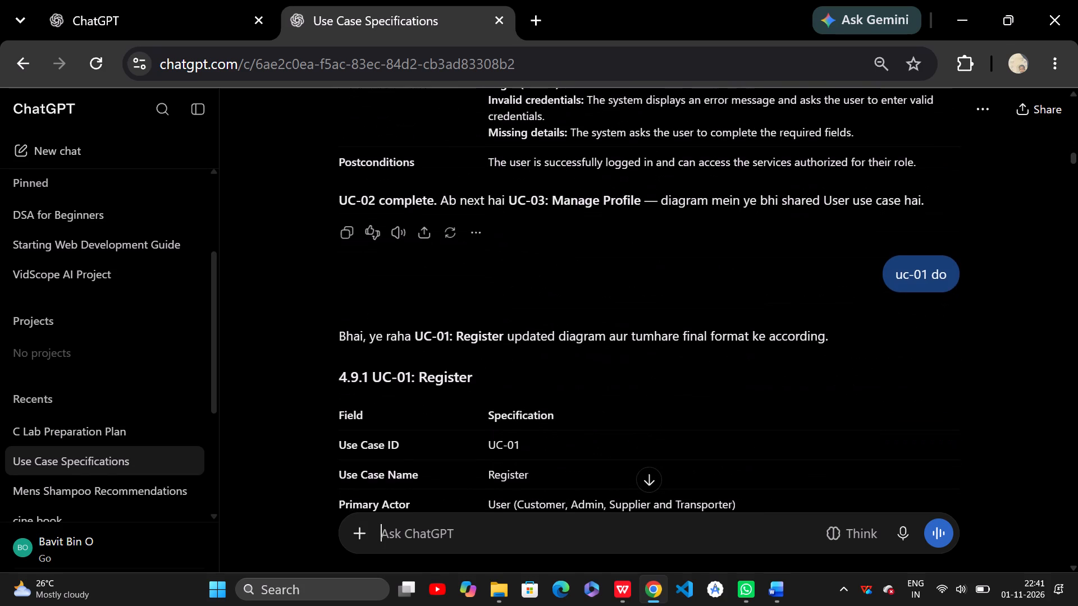
pyautogui.scroll(-2, 505, 343)
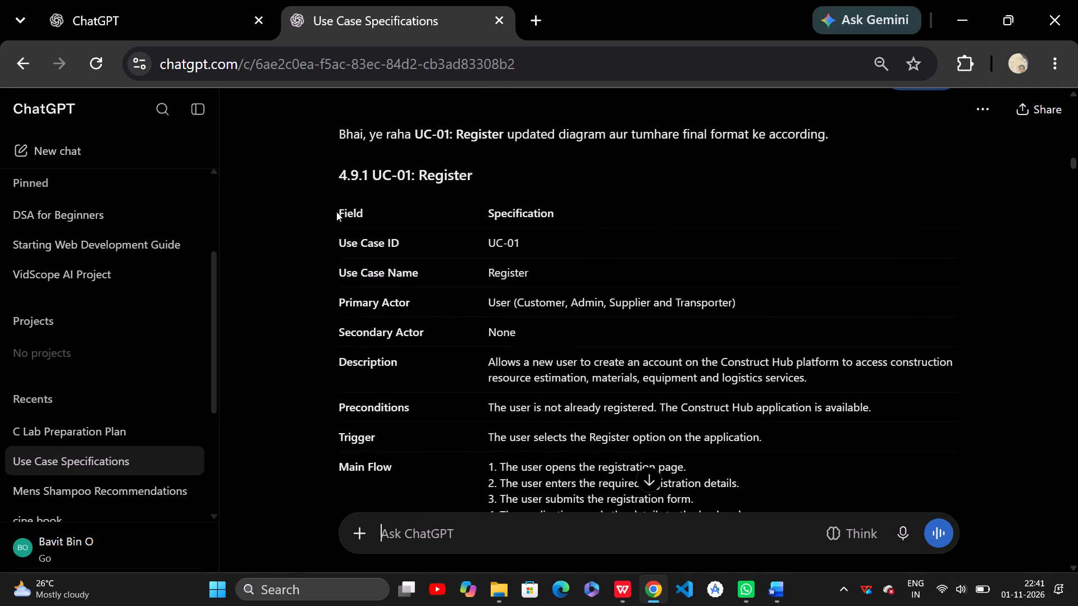
pyautogui.scroll(-2, 349, 218)
pyautogui.scroll(1, 349, 206)
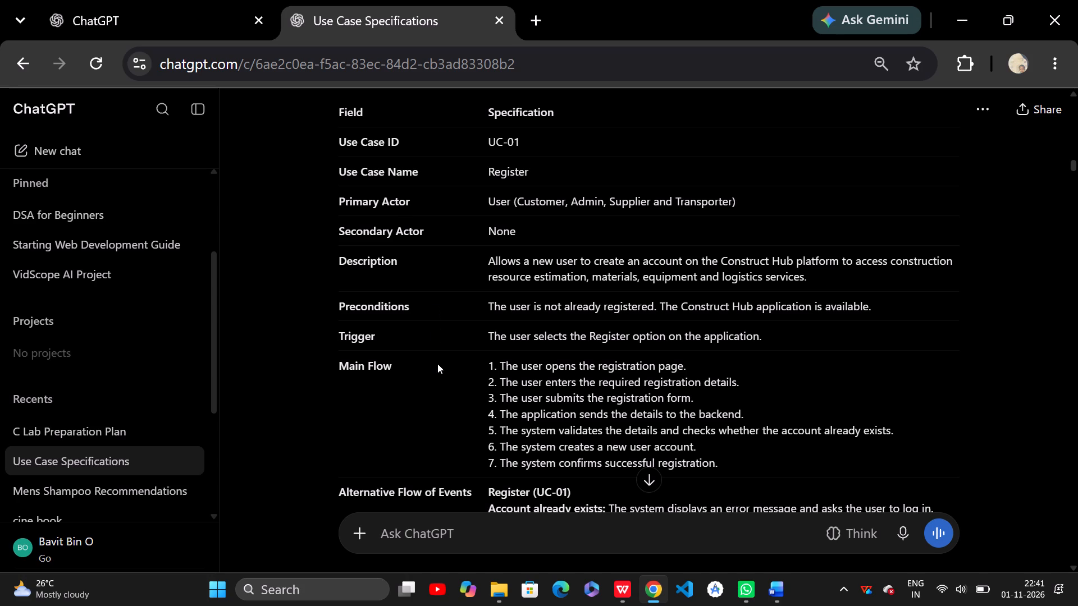
pyautogui.scroll(-1, 437, 364)
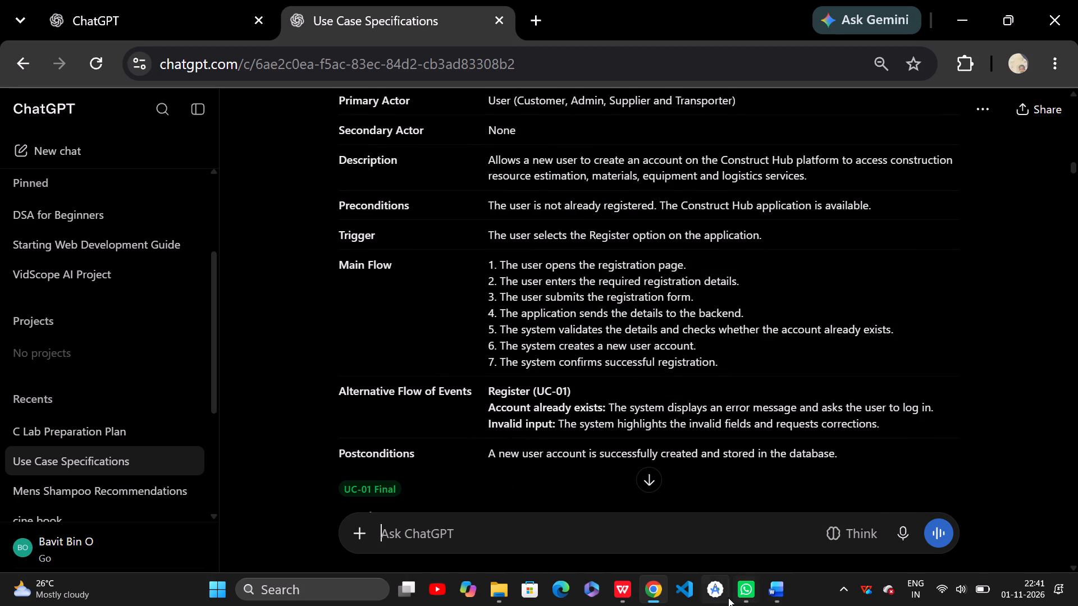
# In the Word report, delete the entire empty last row of the UC-01 Register table in section 4.8.
pyautogui.click(764, 595)
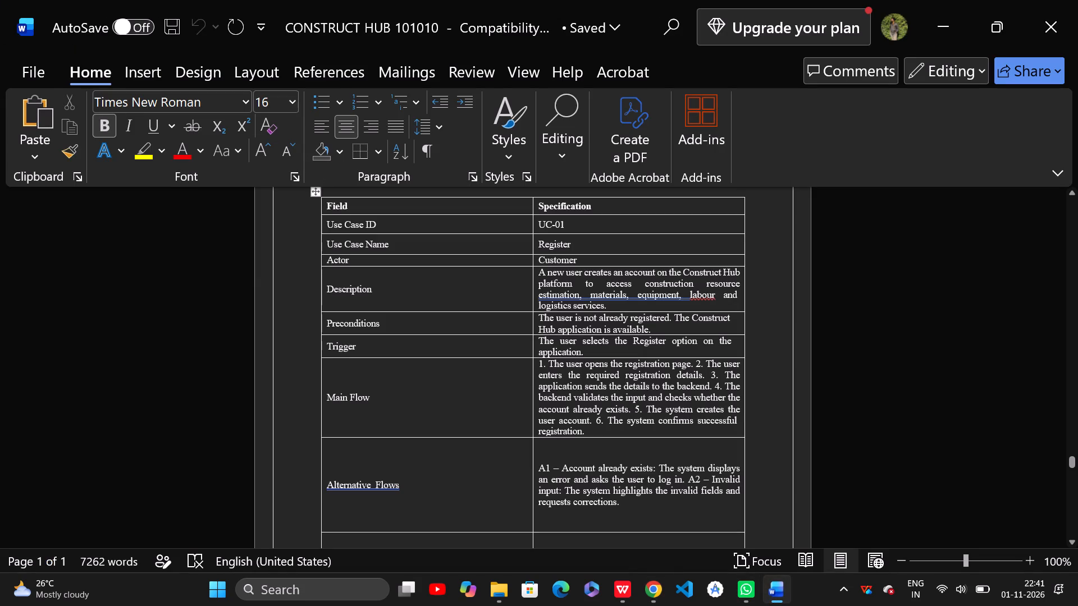
pyautogui.scroll(-3, 382, 383)
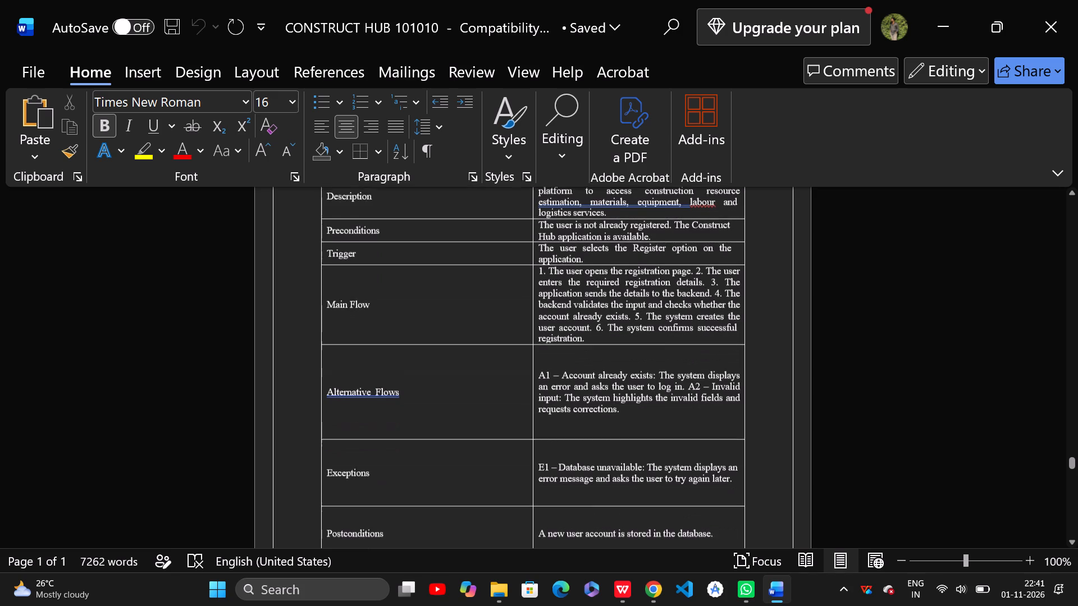
pyautogui.scroll(-3, 385, 428)
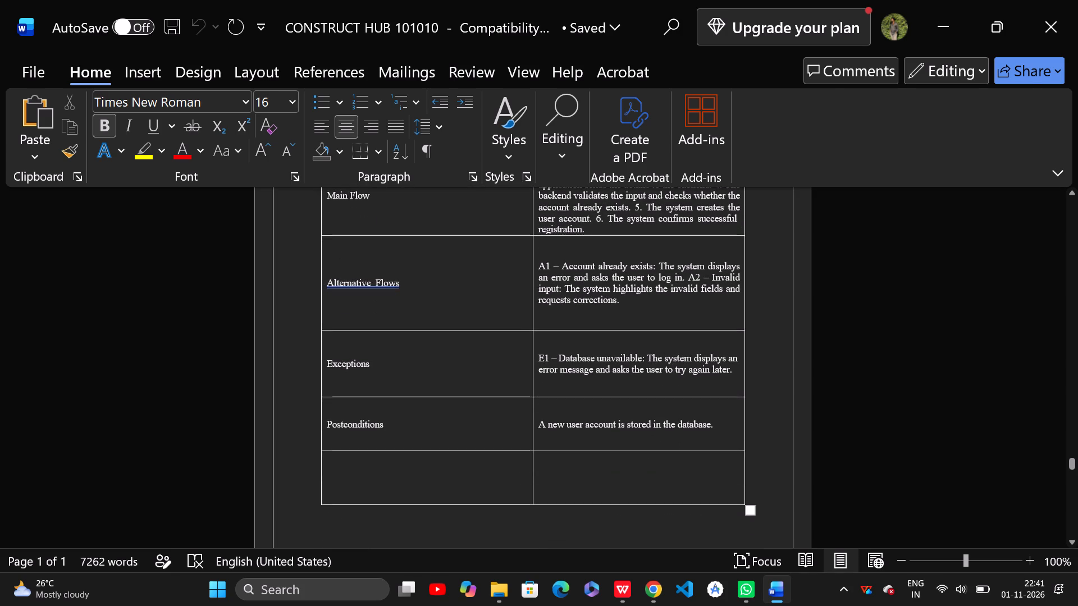
pyautogui.click(656, 489)
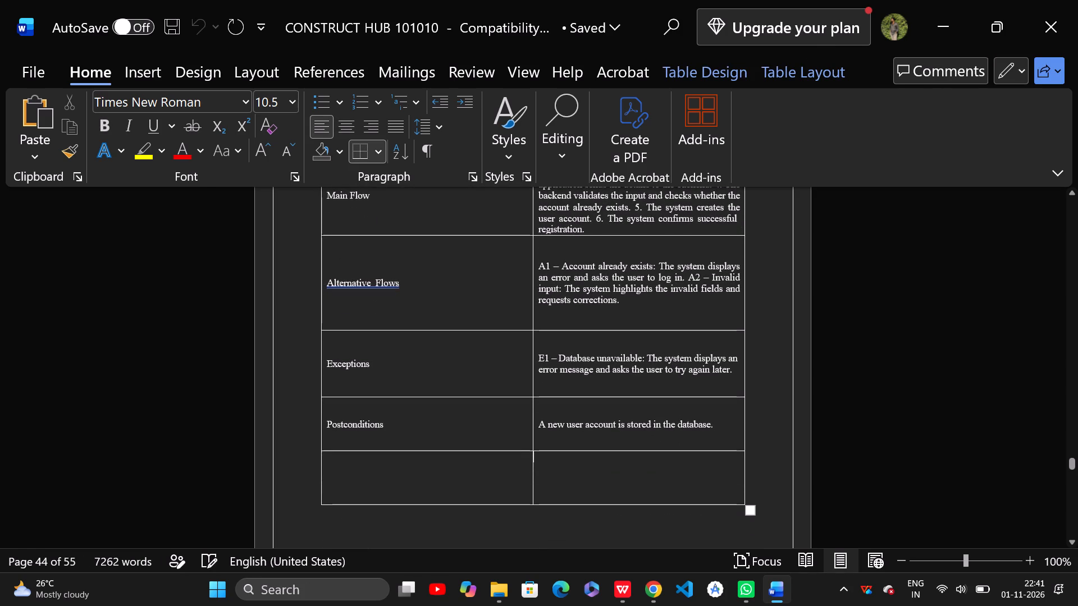
pyautogui.press('BackSpace')
pyautogui.rightClick(655, 488)
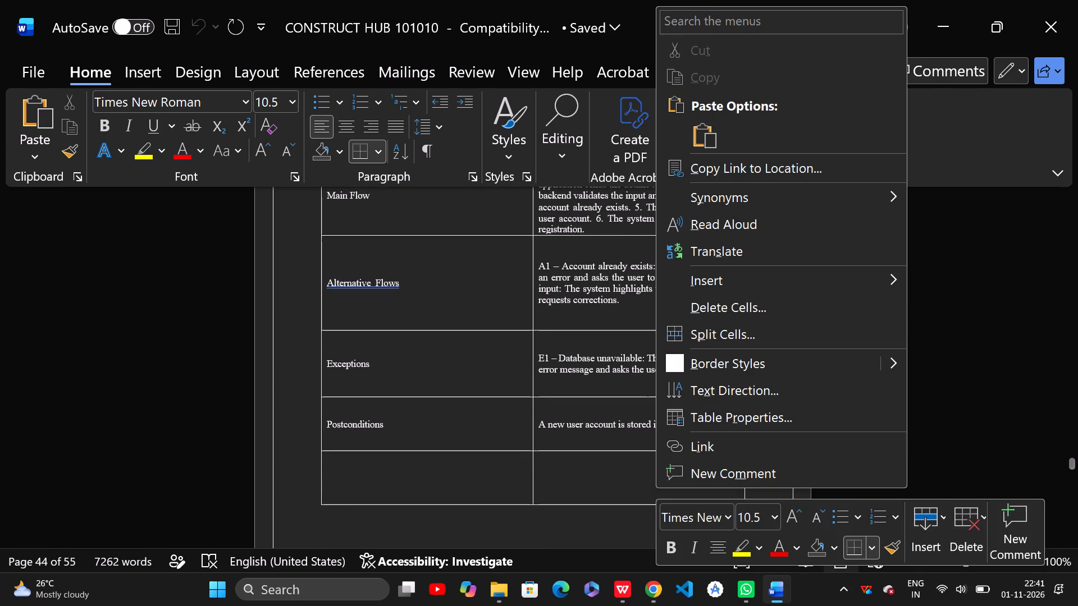
pyautogui.click(721, 311)
pyautogui.click(517, 288)
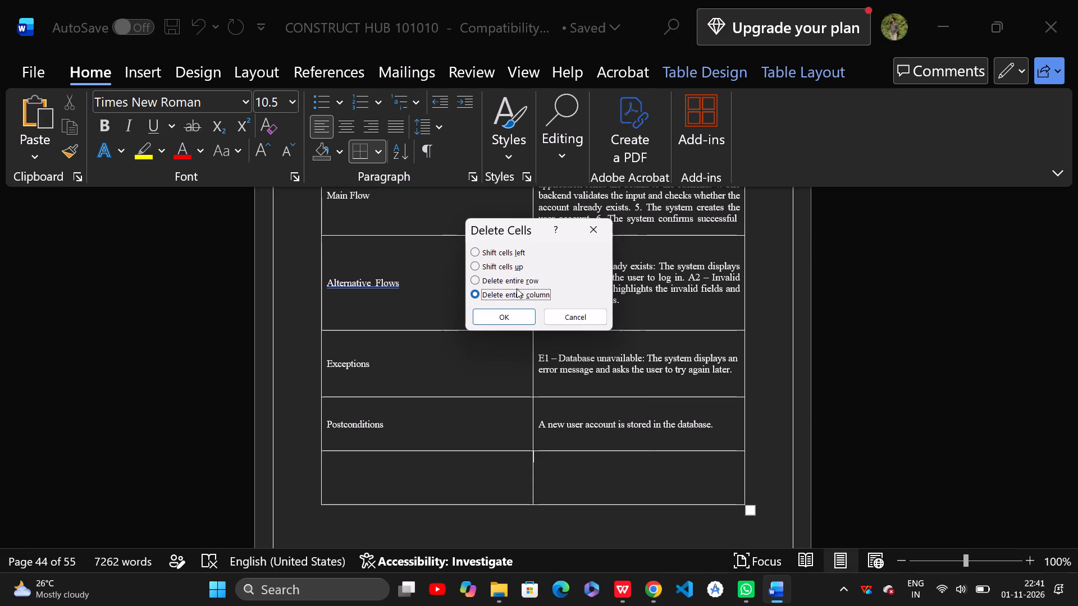
pyautogui.click(513, 281)
pyautogui.click(515, 319)
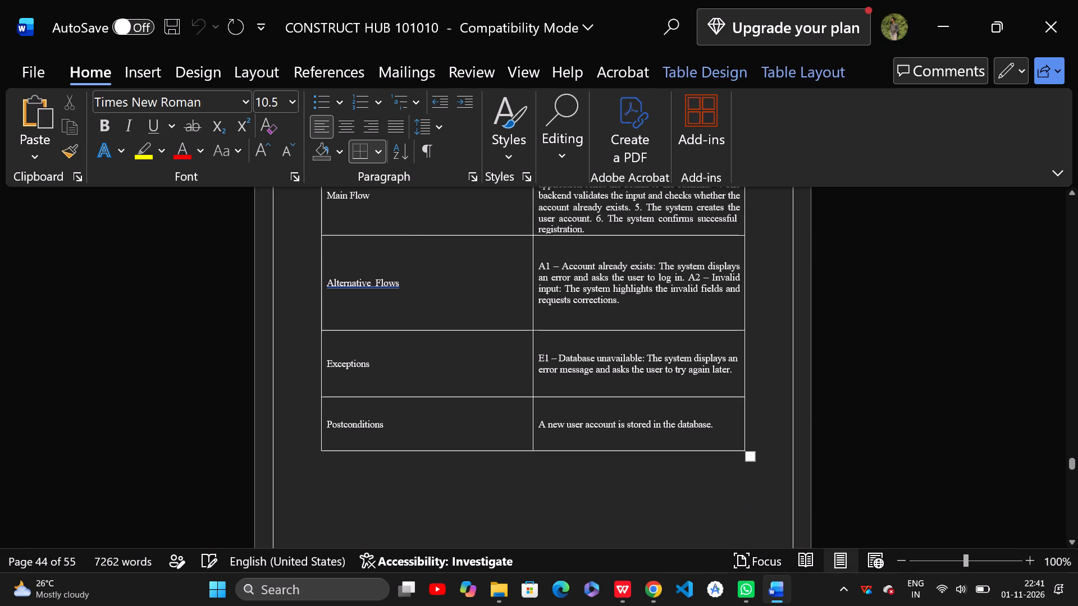
pyautogui.scroll(1, 400, 444)
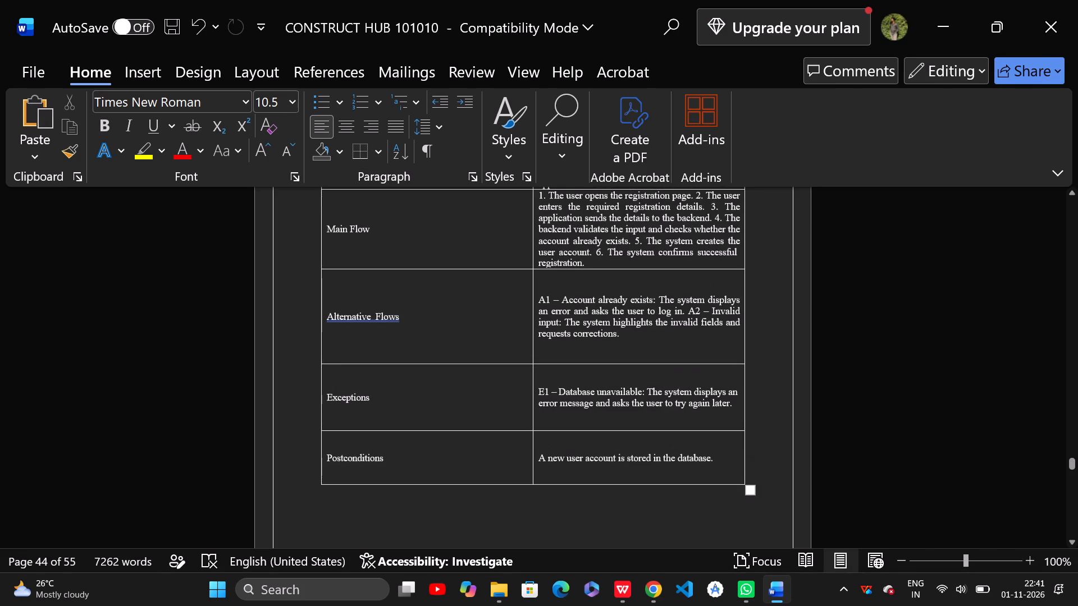
pyautogui.scroll(6, 402, 428)
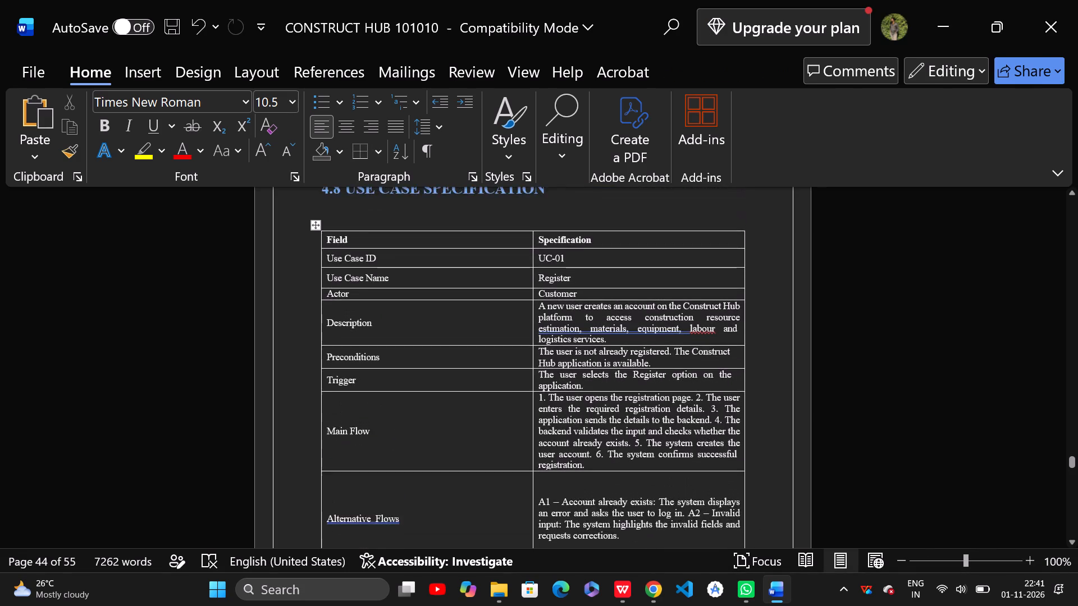
pyautogui.scroll(1, 402, 428)
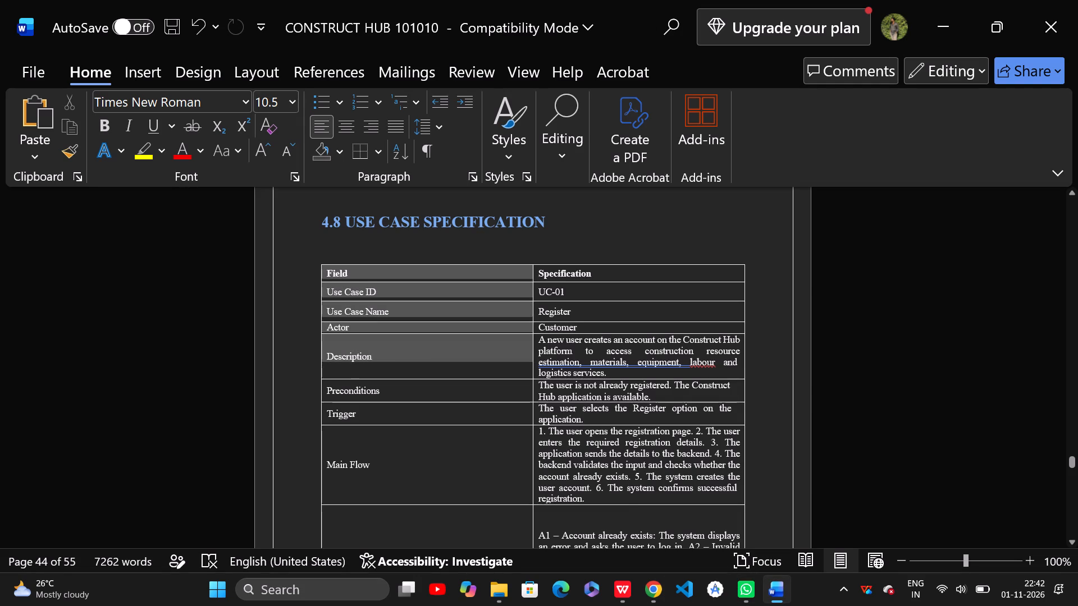
pyautogui.moveTo(446, 363); pyautogui.dragTo(579, 452)
pyautogui.scroll(-2, 459, 364)
pyautogui.scroll(-4, 524, 370)
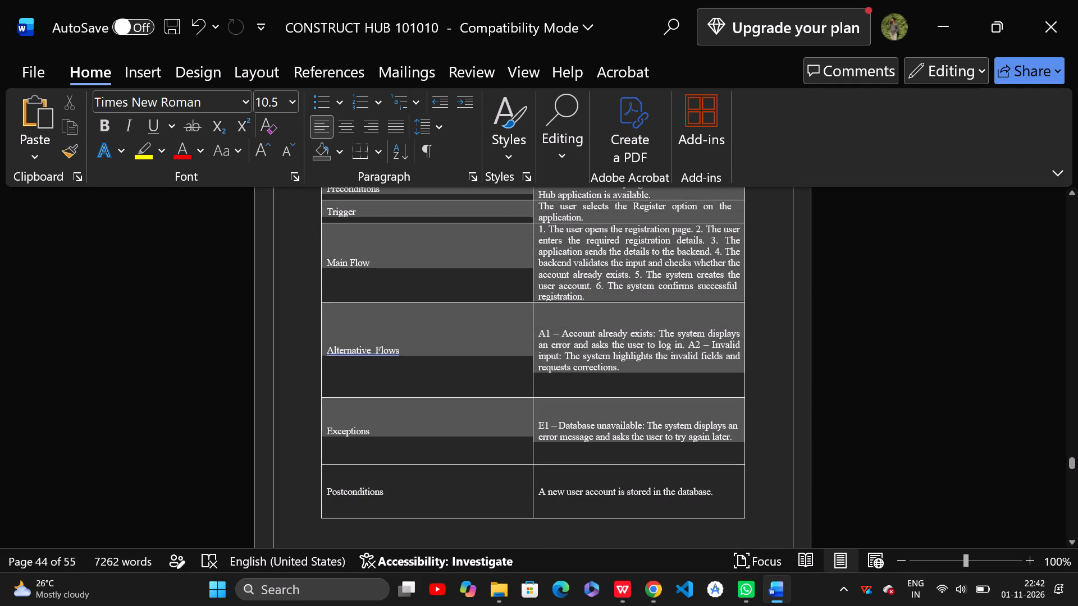
pyautogui.moveTo(579, 452); pyautogui.dragTo(707, 513)
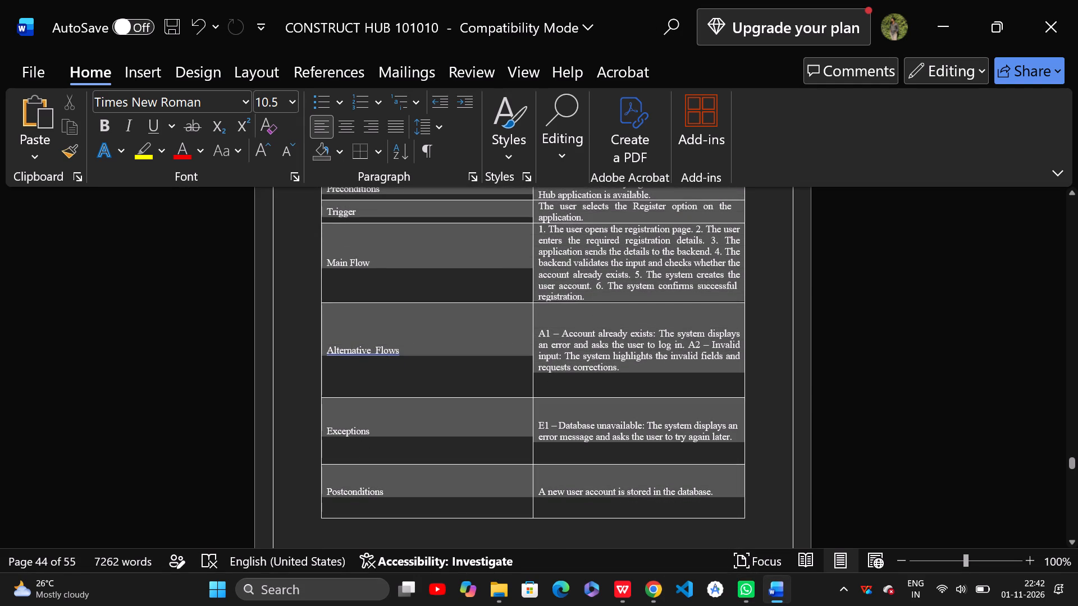
pyautogui.moveTo(707, 513); pyautogui.dragTo(710, 443)
pyautogui.moveTo(710, 443); pyautogui.dragTo(714, 499)
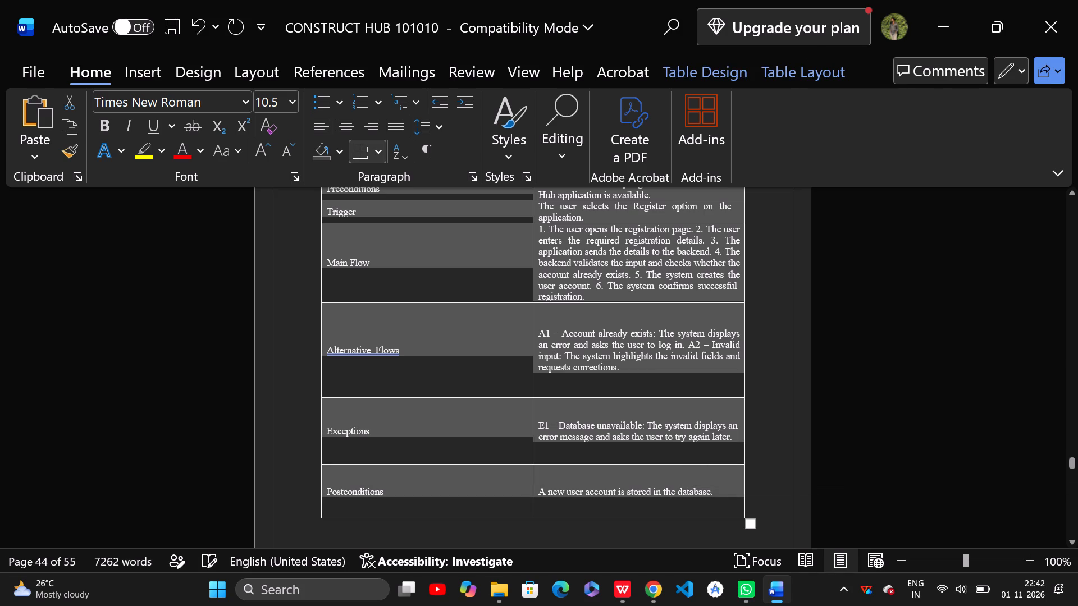
pyautogui.hotkey('ctrl', 'v')
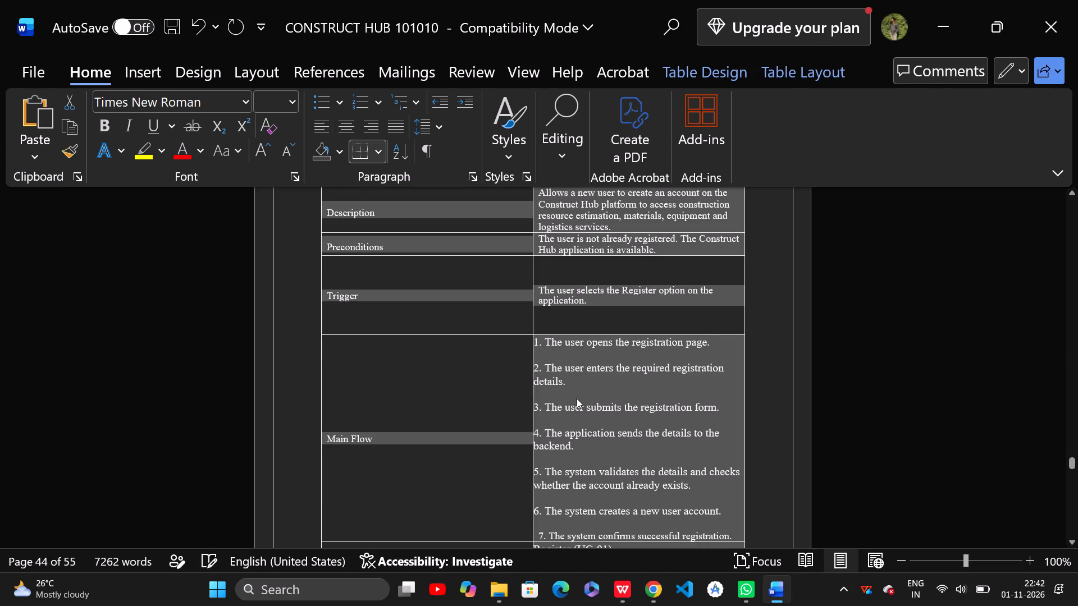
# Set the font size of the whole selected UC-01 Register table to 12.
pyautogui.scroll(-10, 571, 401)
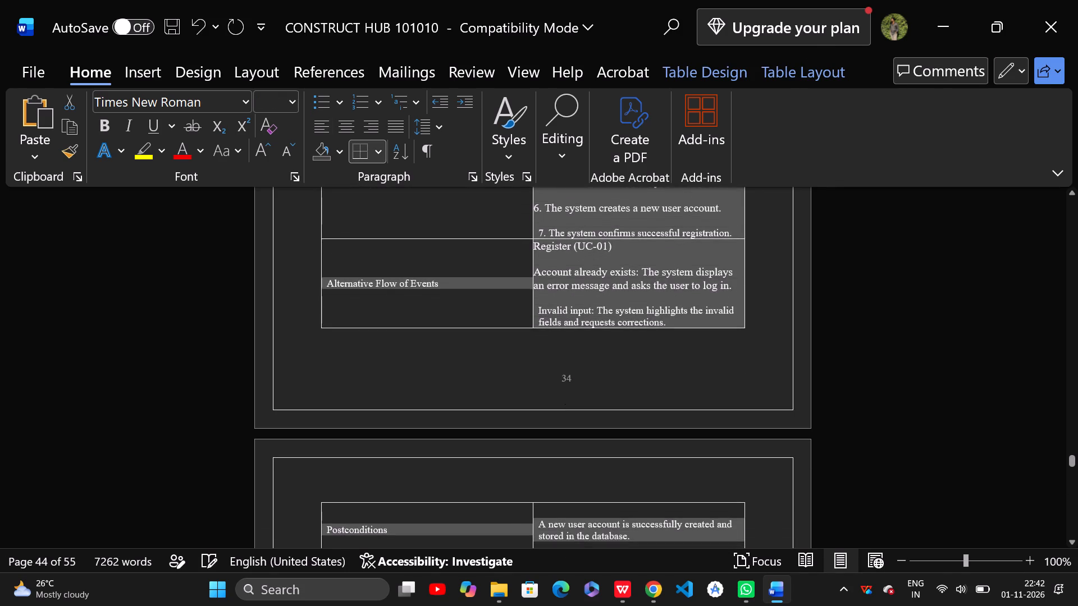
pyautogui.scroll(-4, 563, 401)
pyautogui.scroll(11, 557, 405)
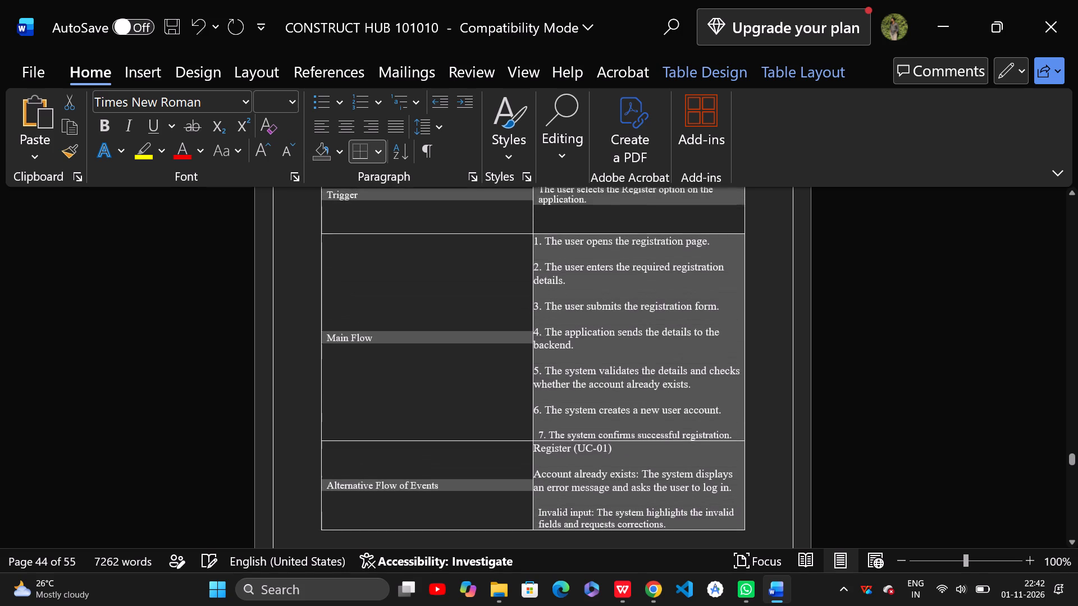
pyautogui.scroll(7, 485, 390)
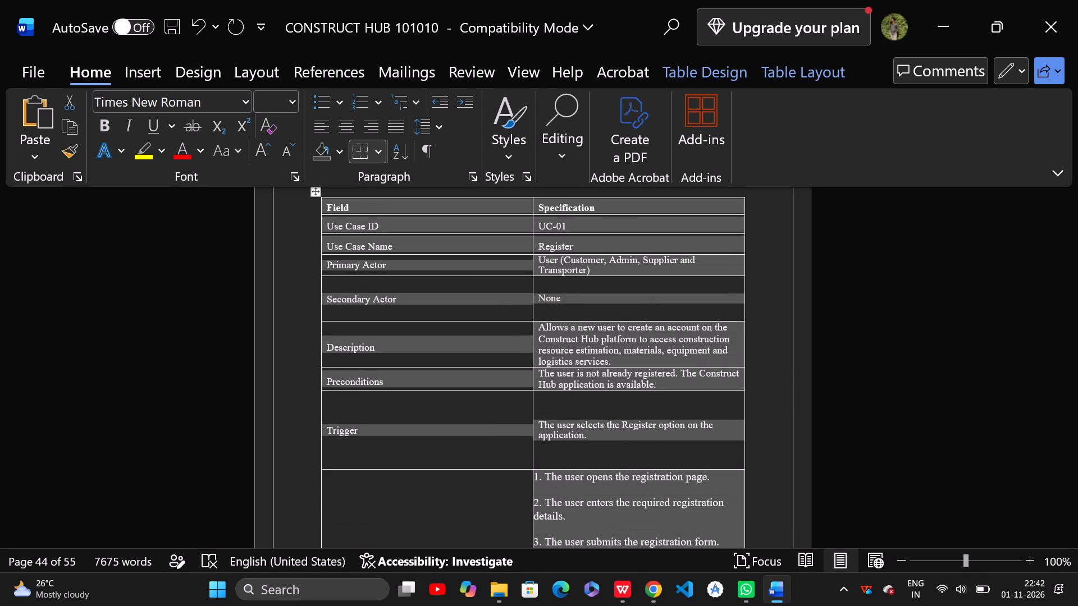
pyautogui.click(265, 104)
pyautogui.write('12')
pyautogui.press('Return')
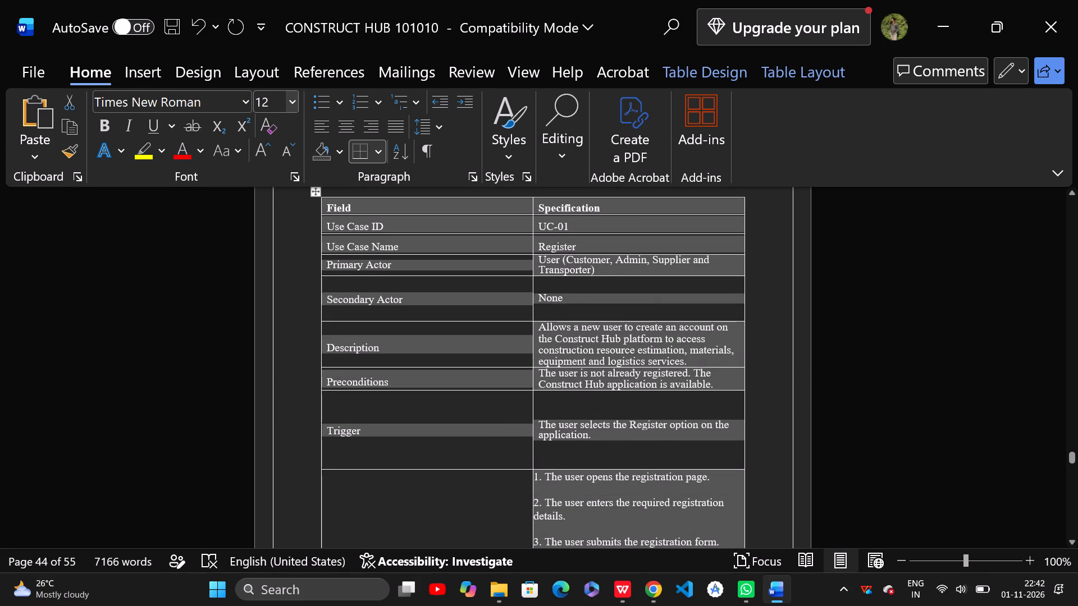
# Check how the whole UC-01 Register table fits on the page, from the Field header through the Postconditions row.
pyautogui.scroll(-13, 495, 315)
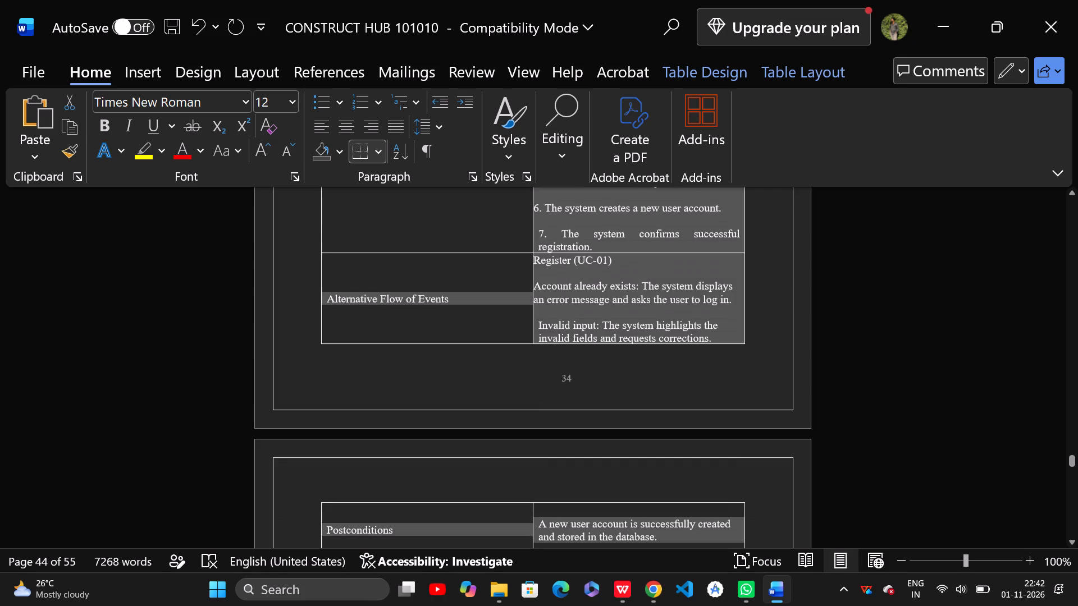
pyautogui.scroll(-3, 513, 368)
pyautogui.scroll(17, 523, 440)
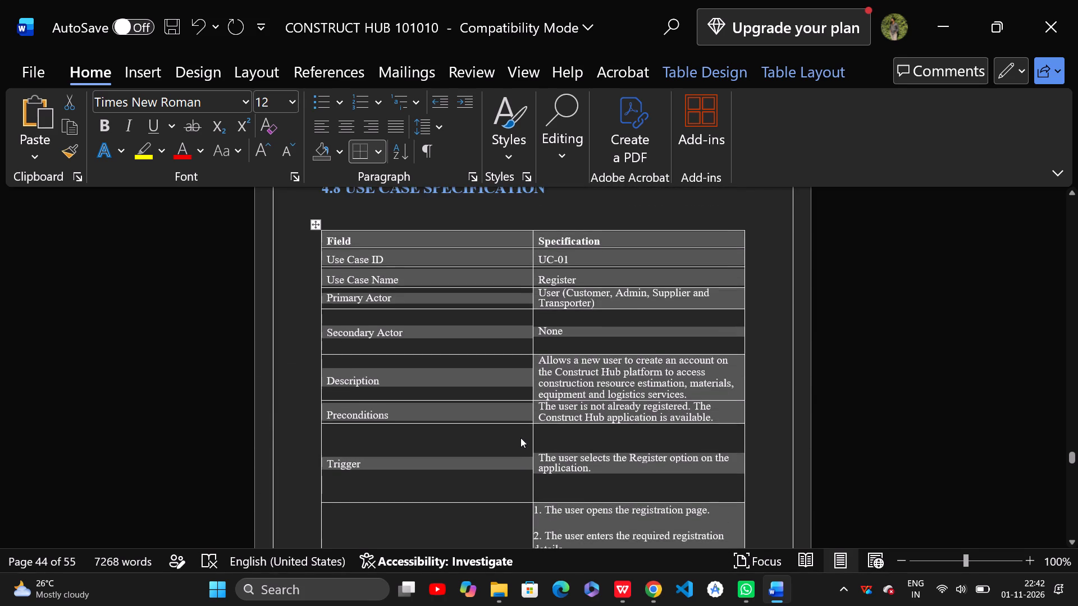
pyautogui.scroll(4, 515, 405)
pyautogui.scroll(-2, 513, 402)
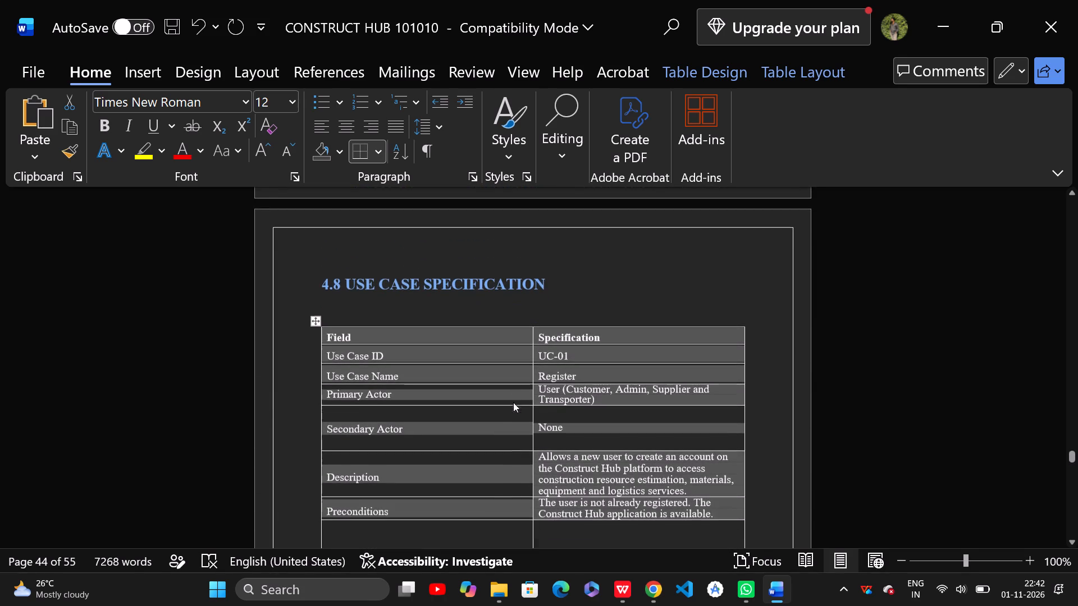
pyautogui.scroll(-1, 493, 402)
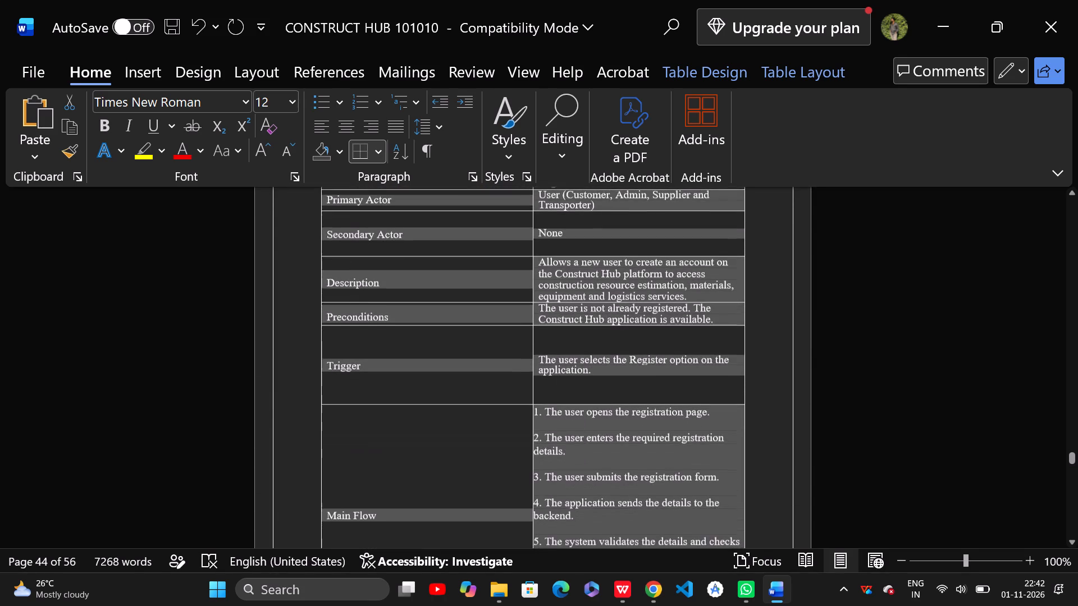
pyautogui.scroll(-2, 493, 402)
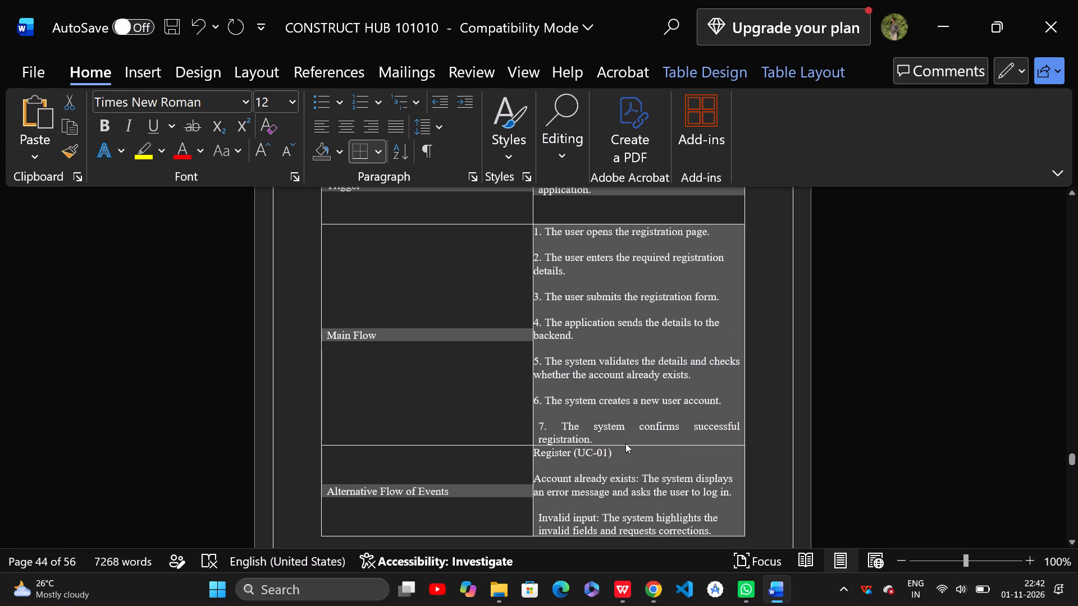
pyautogui.scroll(-3, 636, 443)
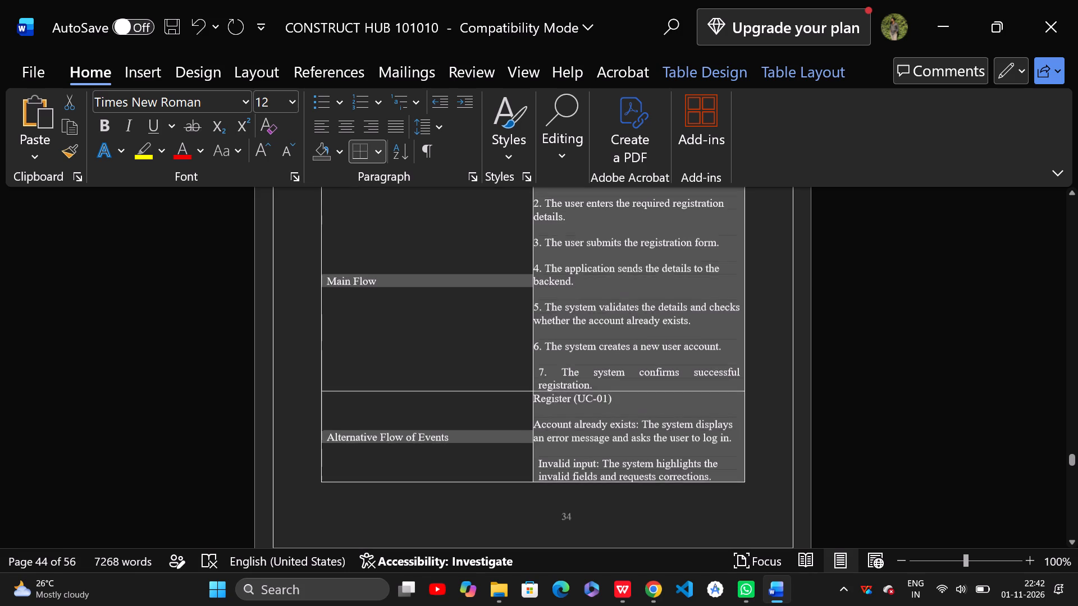
pyautogui.scroll(-7, 636, 443)
pyautogui.scroll(1, 629, 435)
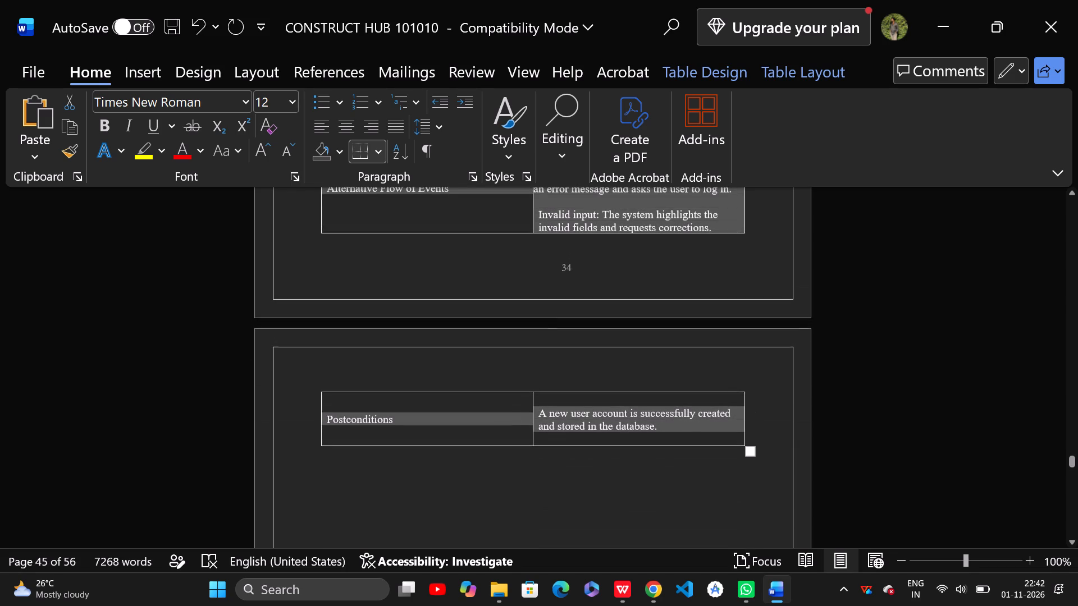
pyautogui.scroll(9, 570, 451)
pyautogui.scroll(7, 431, 382)
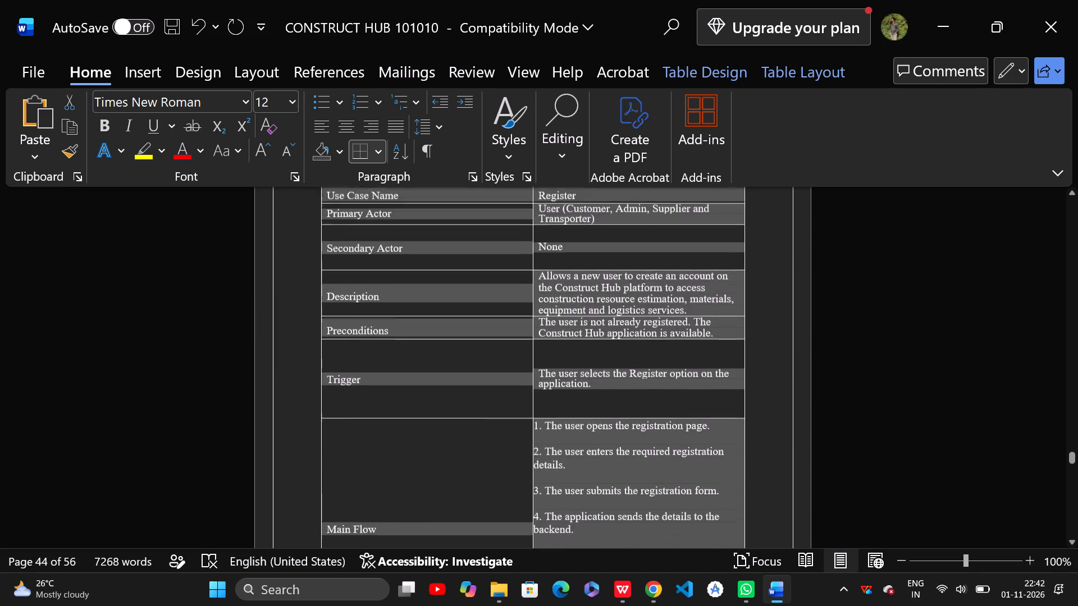
pyautogui.scroll(3, 431, 382)
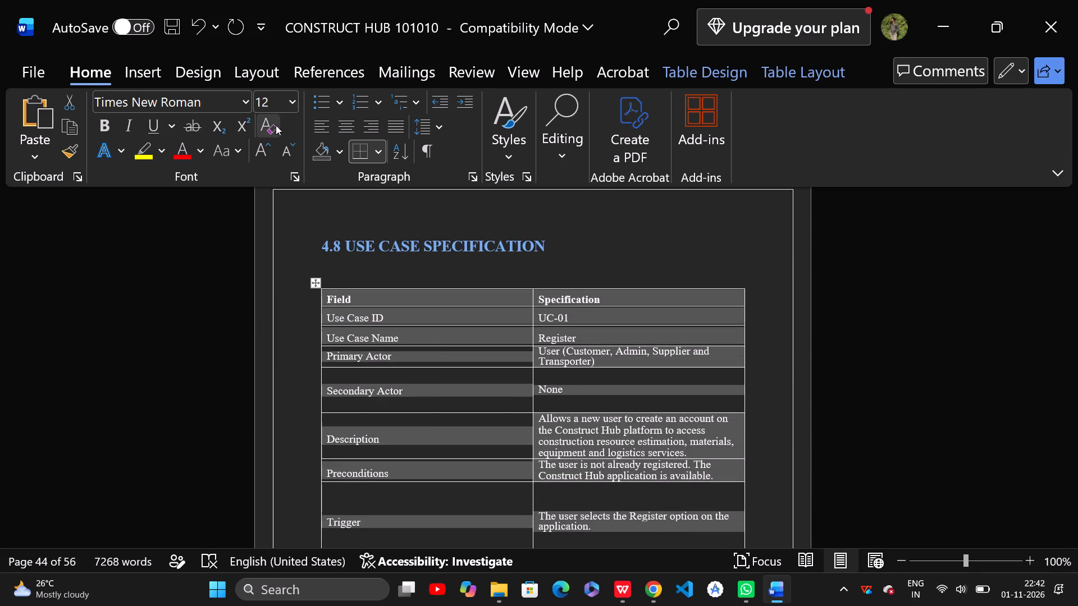
# Set the font size of the whole UC-01 Register table to 10, check its page fit, and deselect it.
pyautogui.click(270, 98)
pyautogui.write('10')
pyautogui.press('Return')
pyautogui.scroll(-5, 554, 361)
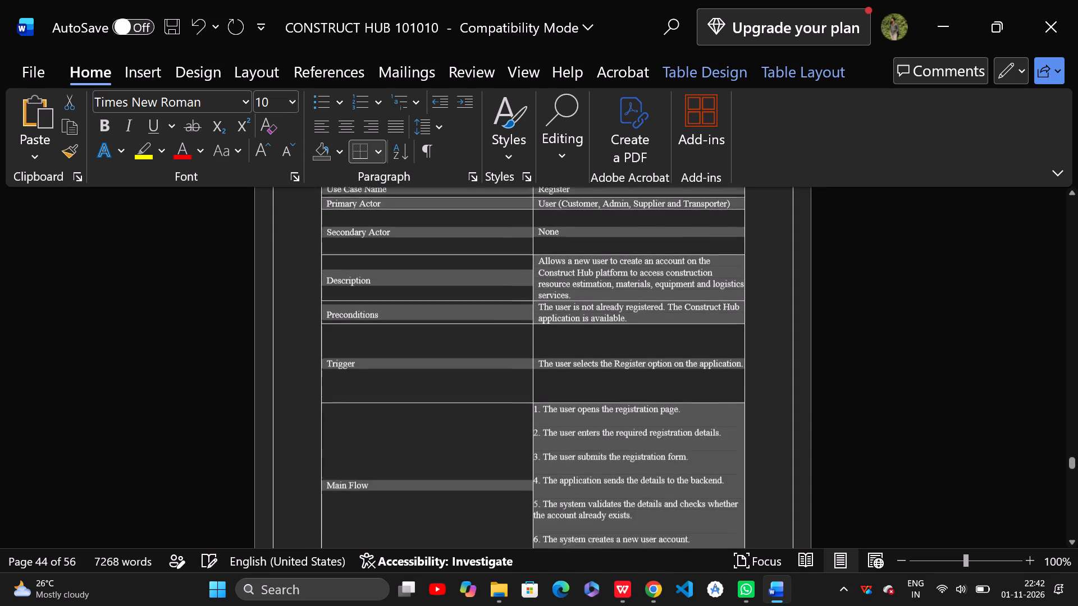
pyautogui.scroll(-12, 547, 356)
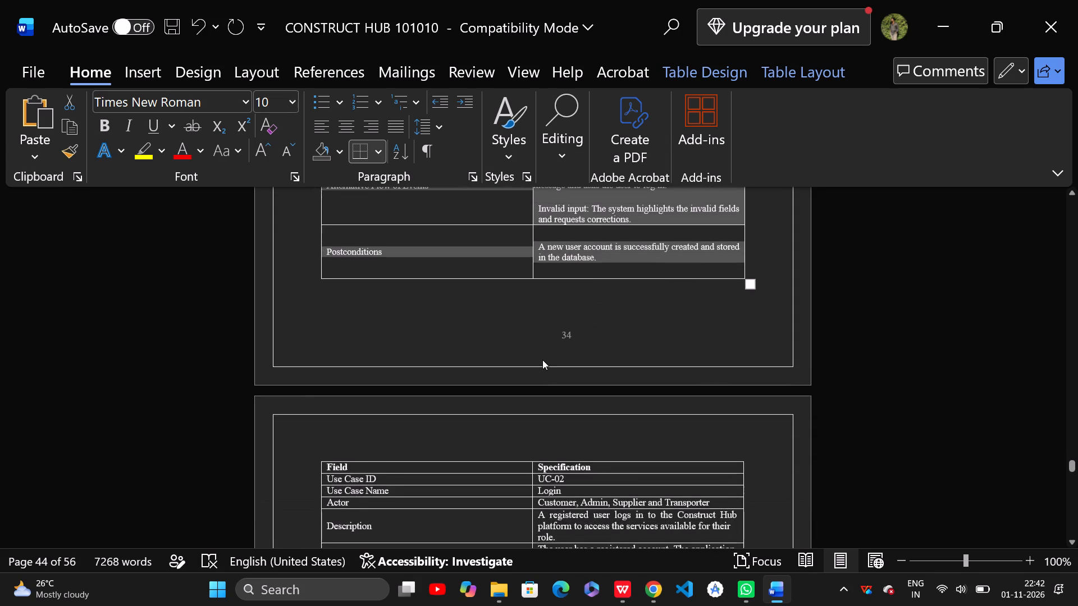
pyautogui.scroll(-2, 542, 360)
pyautogui.scroll(4, 542, 360)
pyautogui.click(626, 341)
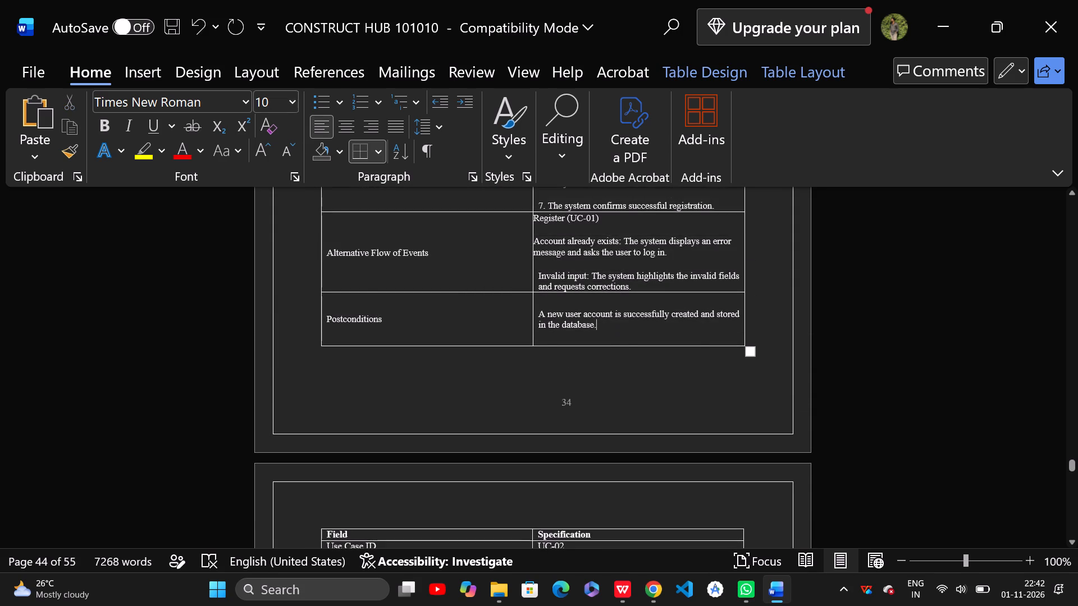
# Review the UC-01 Register table under section 4.8 and the existing UC-02 Login table that follows it.
pyautogui.scroll(4, 626, 341)
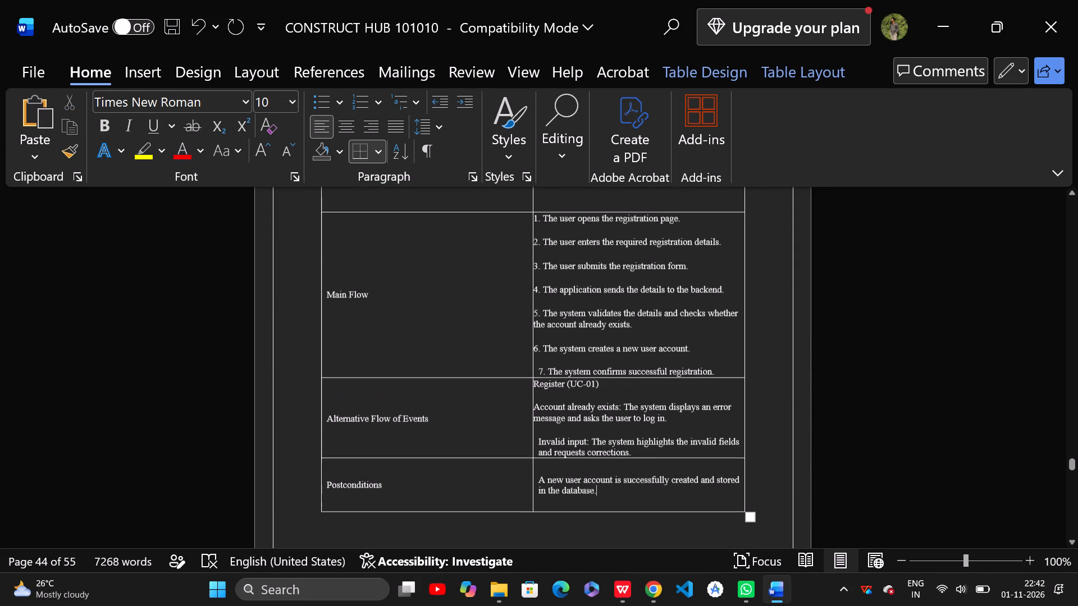
pyautogui.scroll(1, 626, 341)
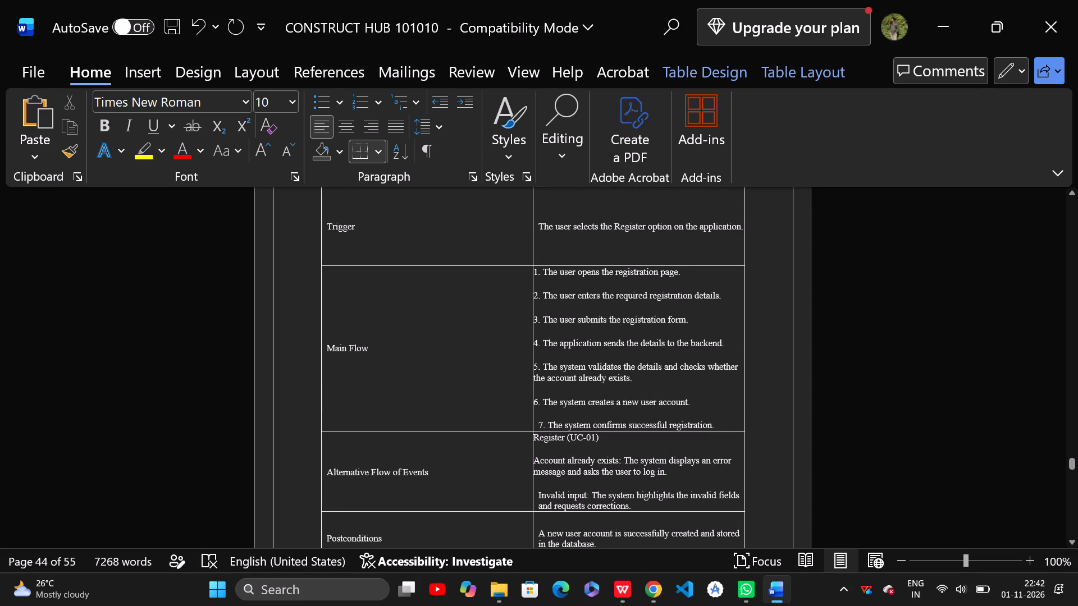
pyautogui.scroll(1, 426, 458)
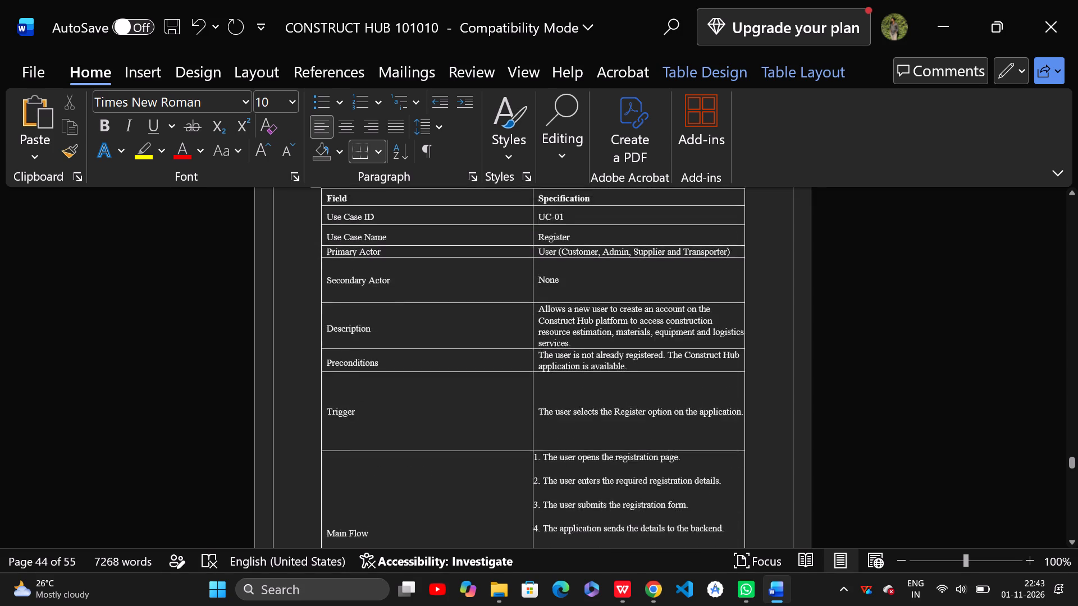
pyautogui.scroll(1, 426, 458)
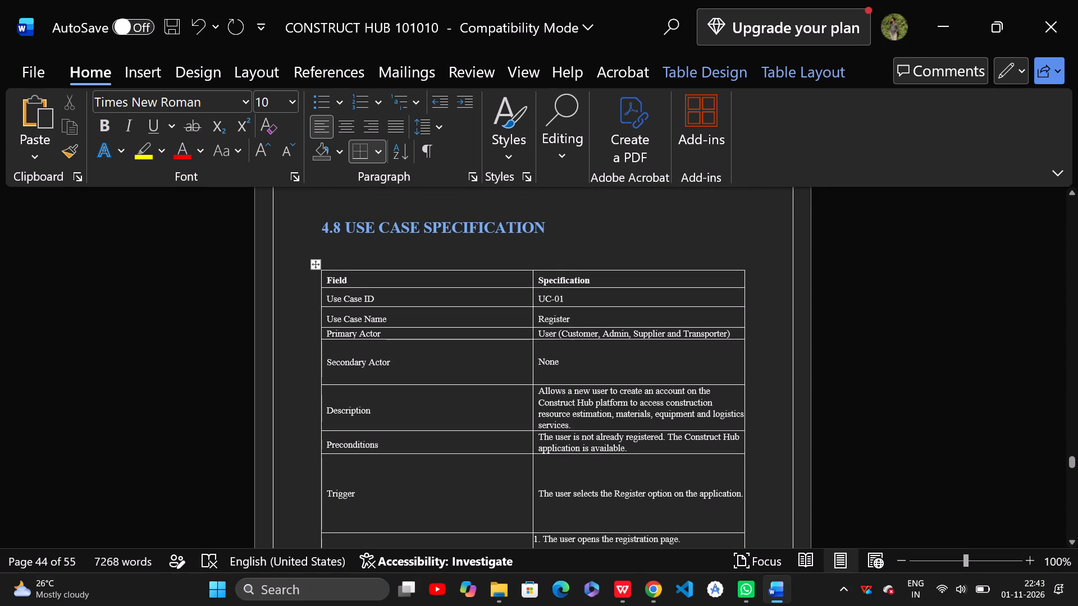
pyautogui.scroll(-2, 551, 355)
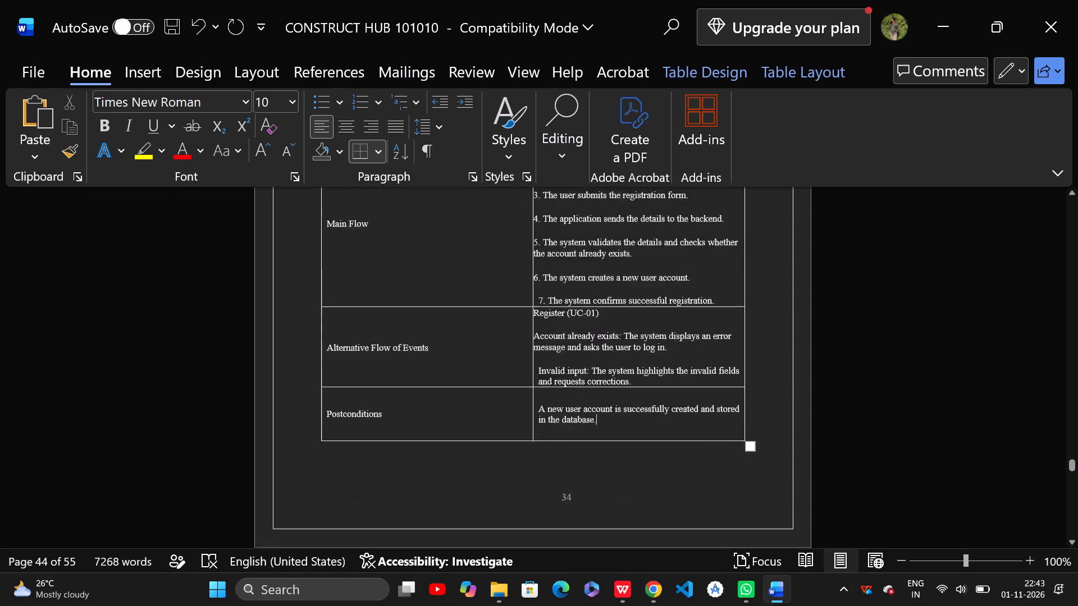
pyautogui.scroll(-2, 551, 355)
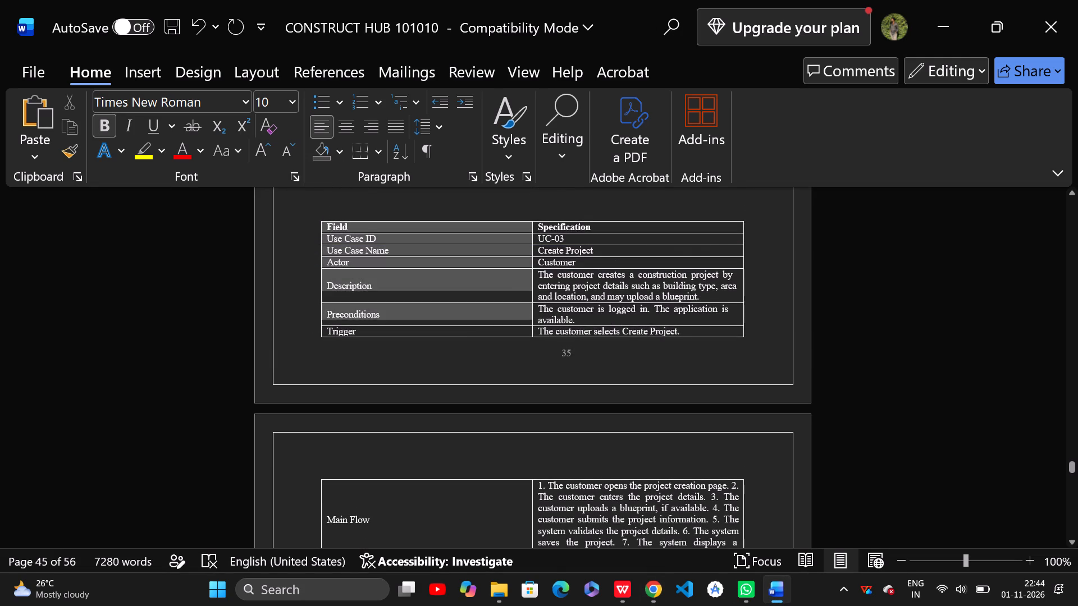
pyautogui.scroll(-2, 512, 327)
pyautogui.moveTo(512, 327); pyautogui.dragTo(629, 368)
pyautogui.scroll(-5, 608, 385)
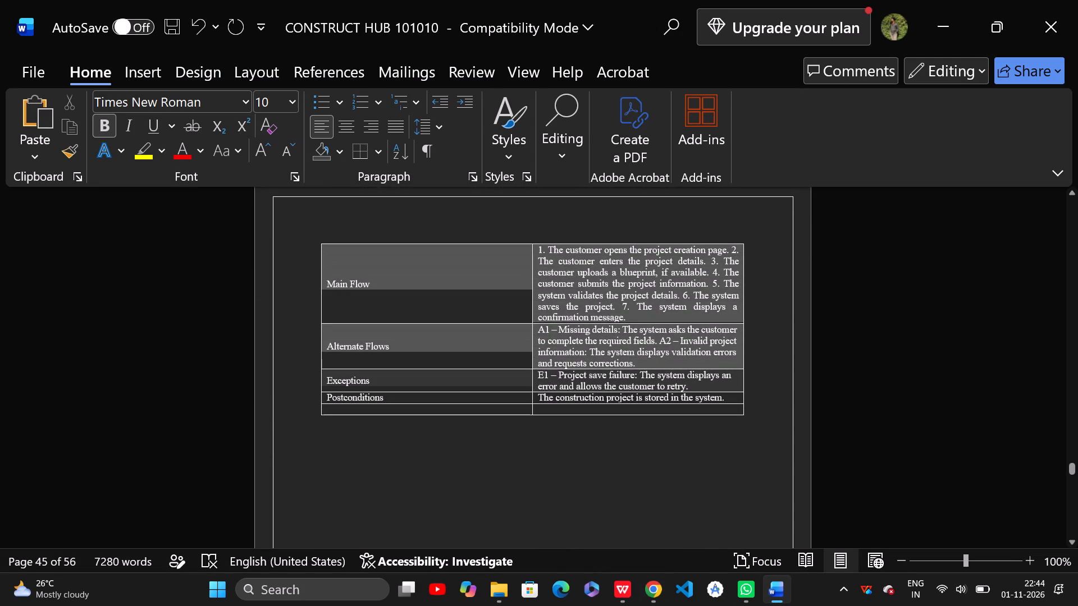
pyautogui.moveTo(629, 368); pyautogui.dragTo(645, 400)
pyautogui.scroll(3, 263, 316)
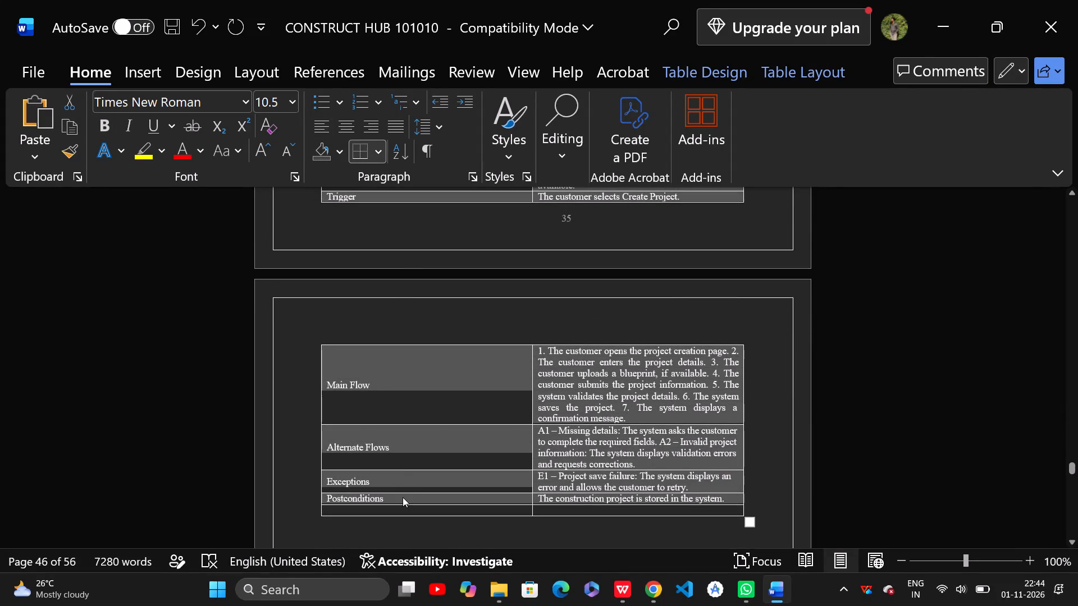
pyautogui.scroll(3, 382, 376)
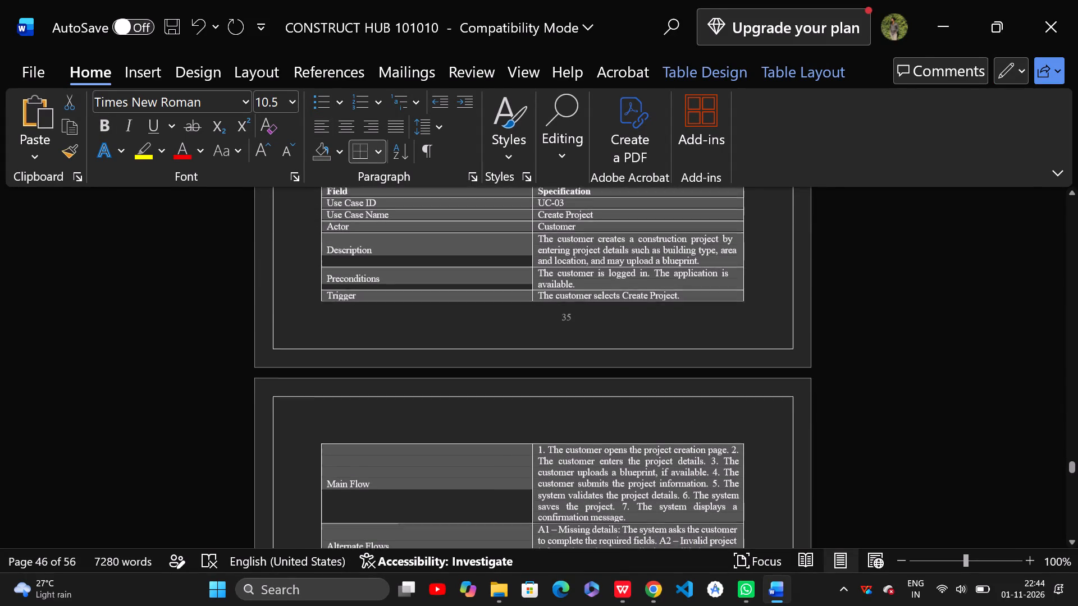
pyautogui.scroll(1, 371, 251)
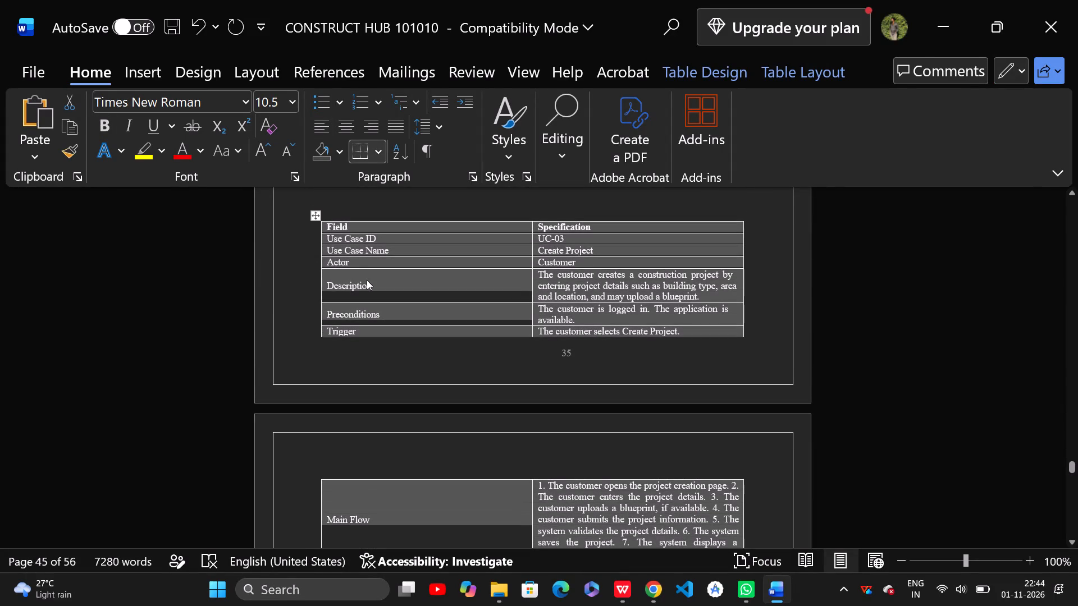
pyautogui.scroll(-2, 407, 369)
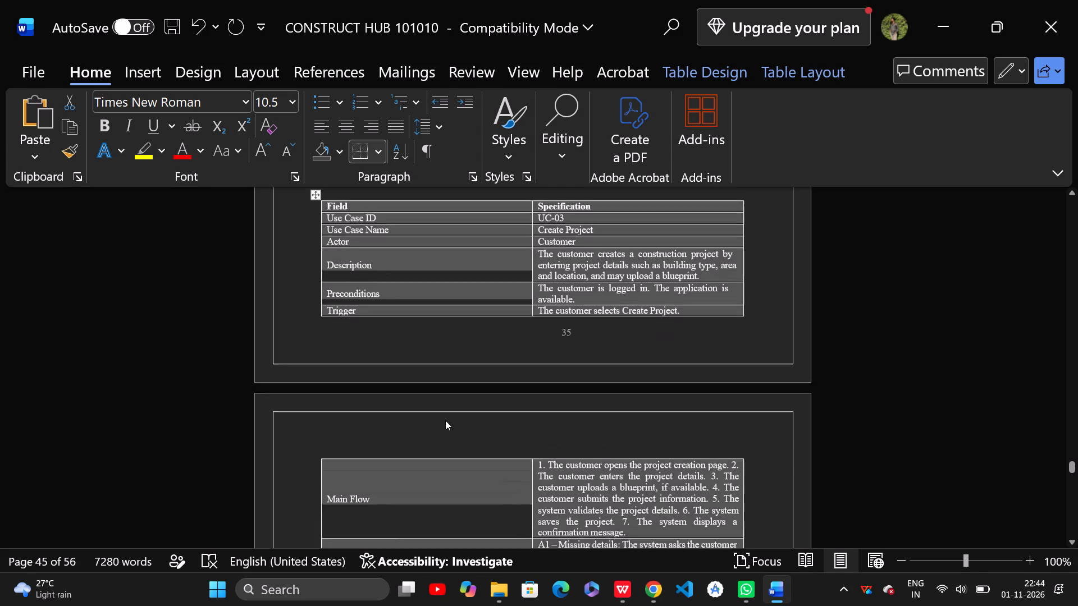
pyautogui.scroll(-3, 445, 420)
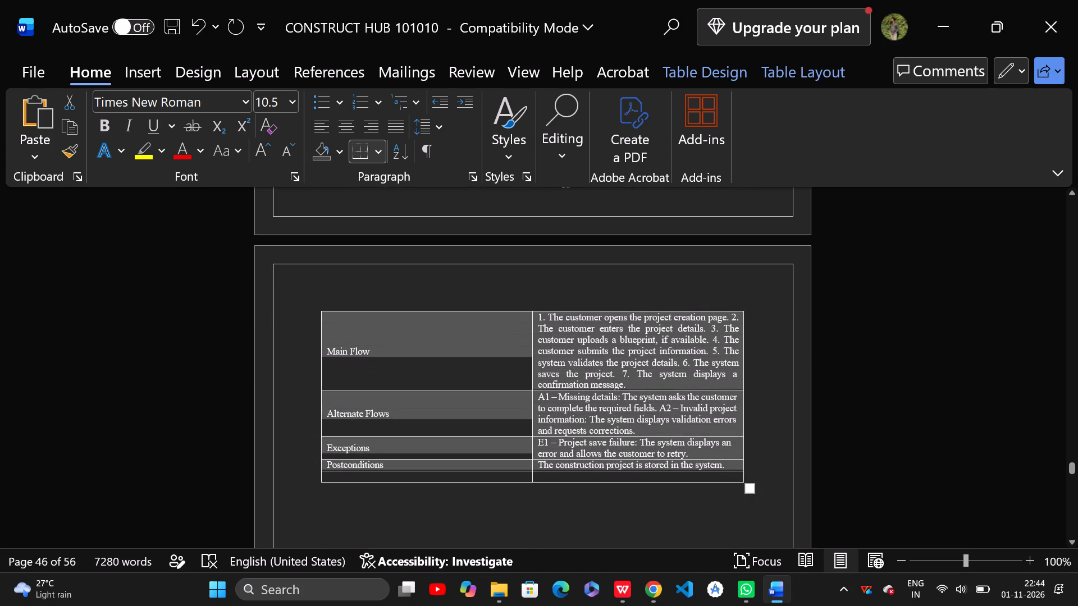
pyautogui.hotkey('ctrl', 'v')
# Delete the entire empty row below Postconditions in the UC-03 Manage Profile table.
pyautogui.scroll(-10, 762, 462)
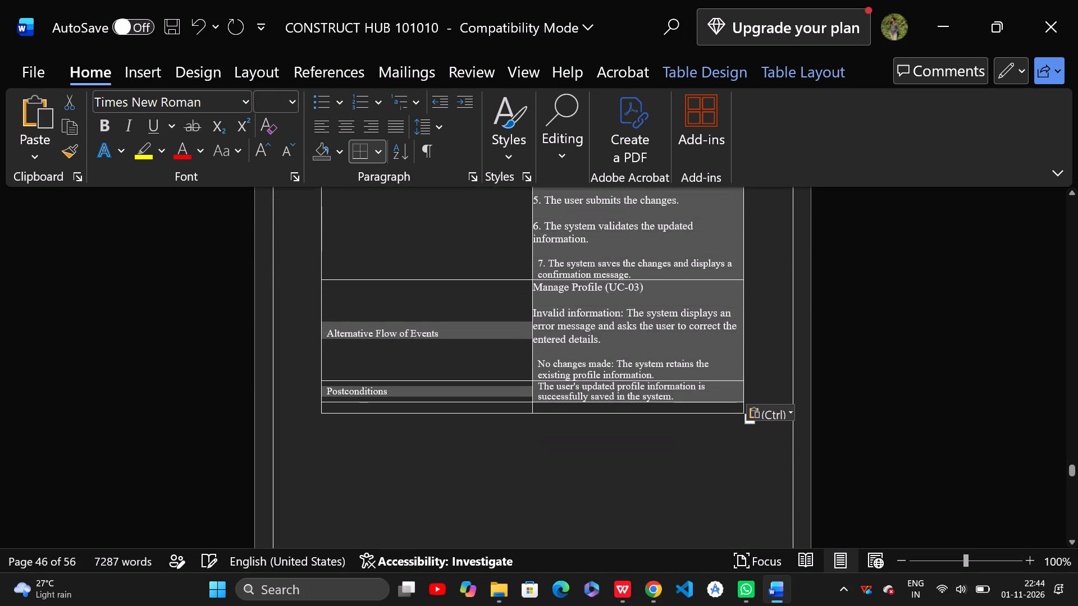
pyautogui.click(599, 405)
pyautogui.click(597, 407)
pyautogui.rightClick(597, 407)
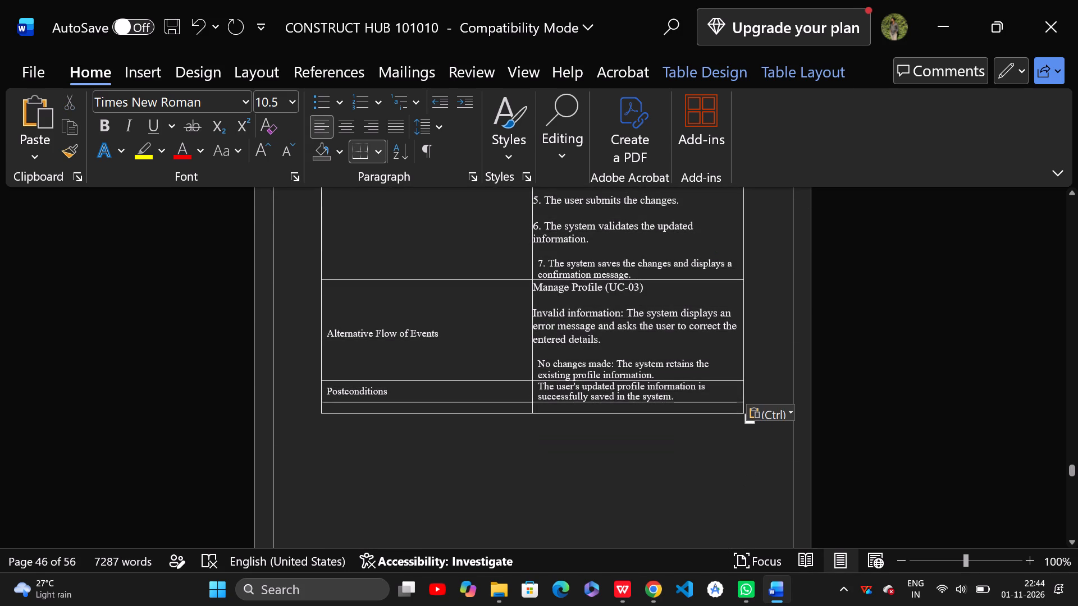
pyautogui.click(658, 391)
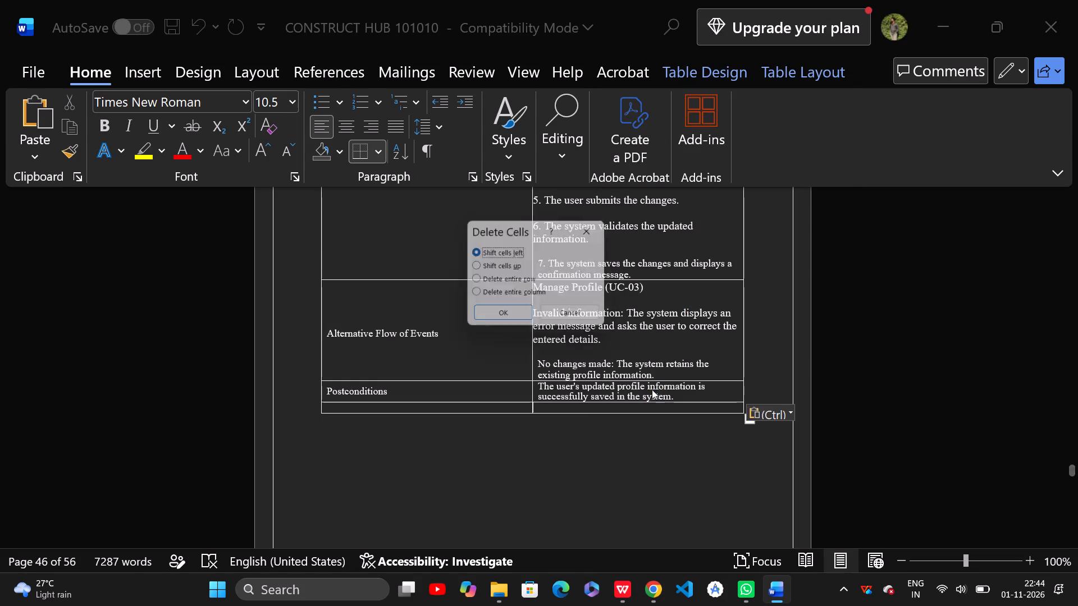
pyautogui.click(511, 283)
pyautogui.click(510, 308)
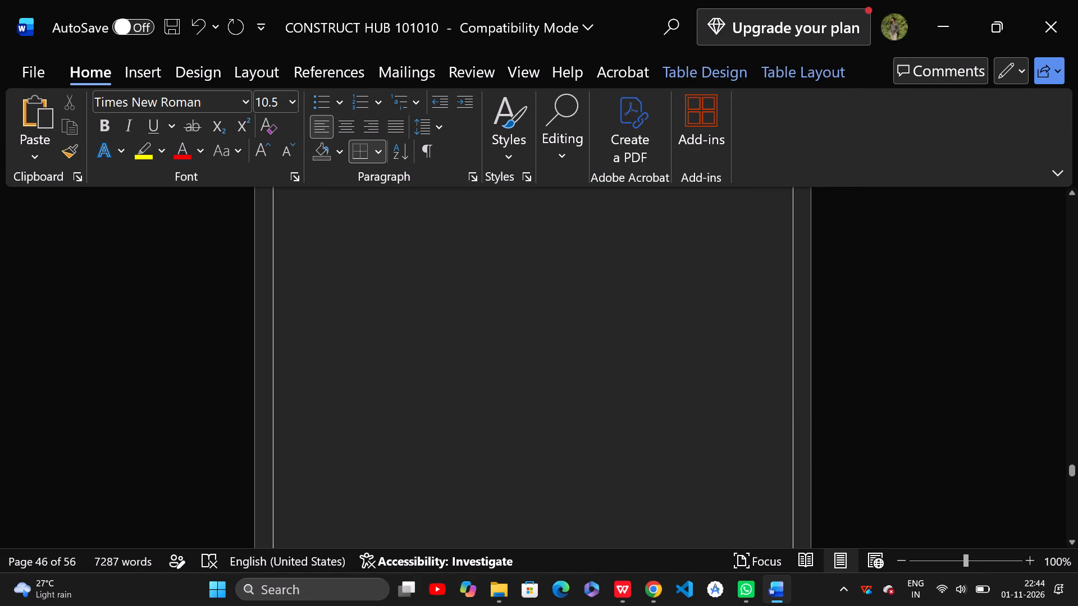
# Set the font size of the entire UC-03 Manage Profile table, from the Field header through Postconditions, to 10.
pyautogui.scroll(2, 564, 431)
pyautogui.scroll(3, 462, 459)
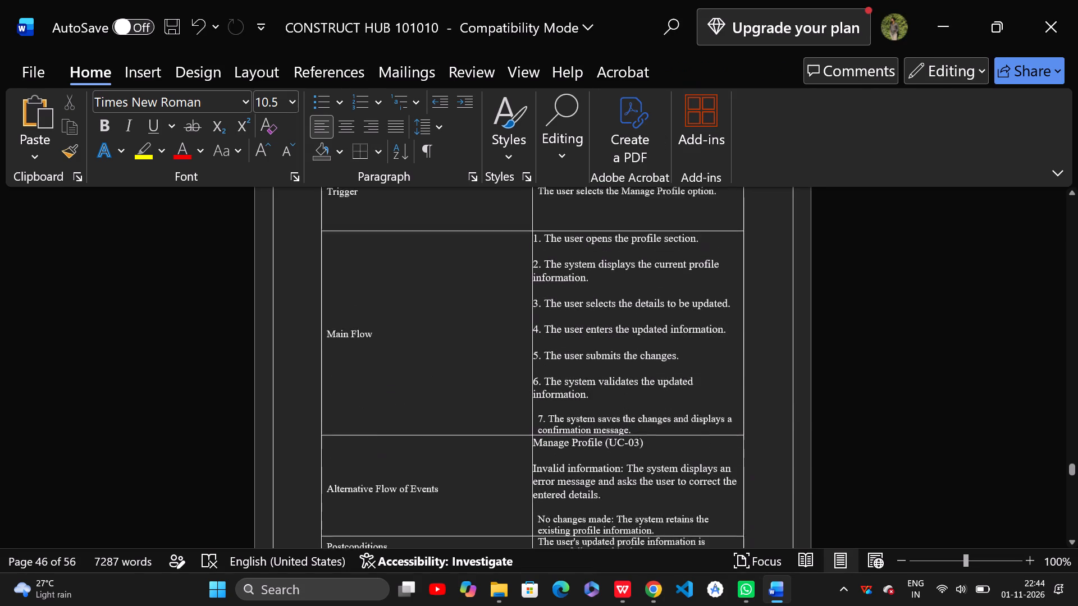
pyautogui.scroll(12, 462, 459)
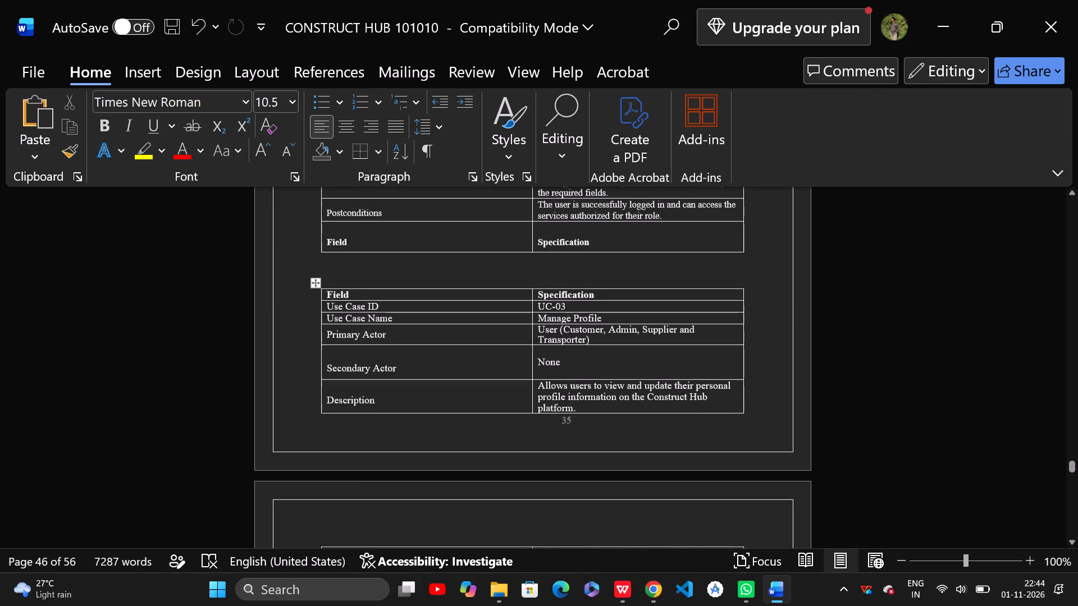
pyautogui.moveTo(327, 295); pyautogui.dragTo(545, 472)
pyautogui.scroll(-1, 540, 470)
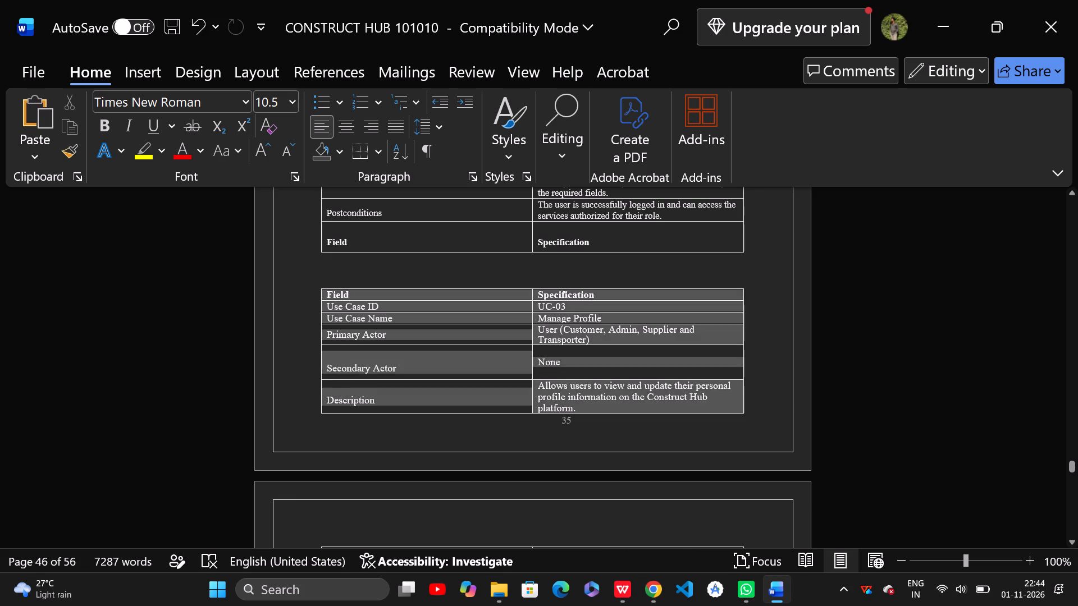
pyautogui.scroll(-2, 545, 472)
pyautogui.moveTo(545, 472); pyautogui.dragTo(586, 470)
pyautogui.scroll(-8, 575, 460)
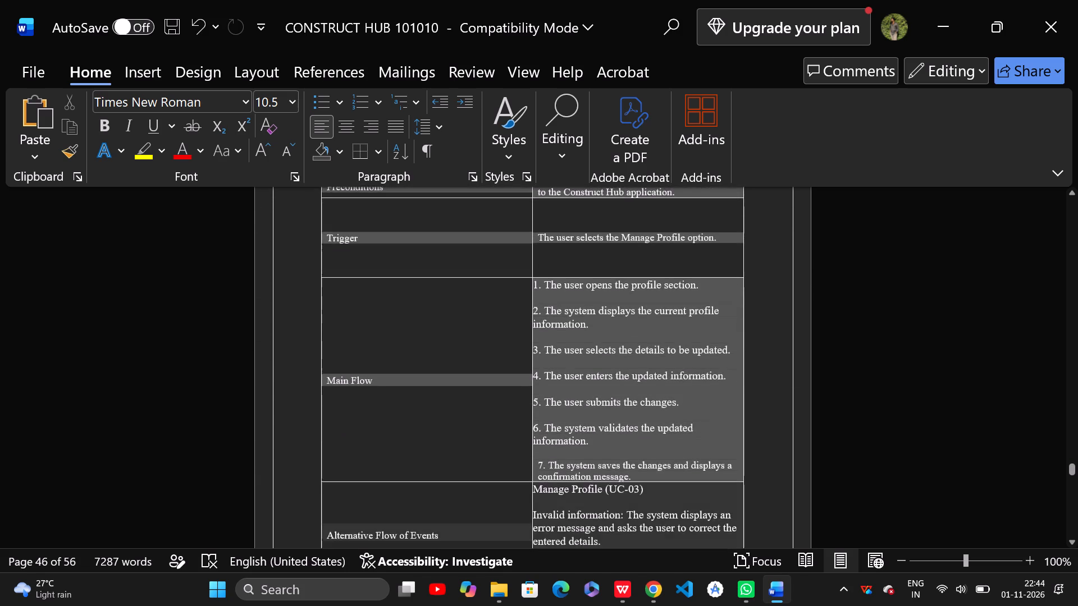
pyautogui.moveTo(586, 470); pyautogui.dragTo(669, 465)
pyautogui.scroll(-4, 585, 470)
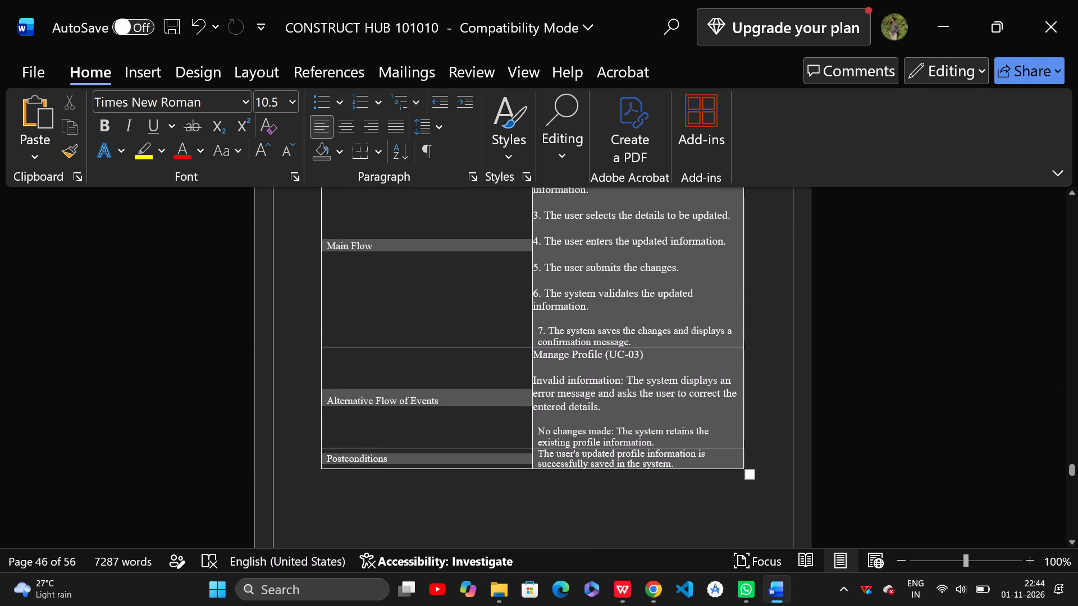
pyautogui.click(267, 99)
pyautogui.write('10')
pyautogui.press('Return')
# Insert nine blank lines above the UC-03 Manage Profile table so that it starts on a new page.
pyautogui.scroll(10, 295, 166)
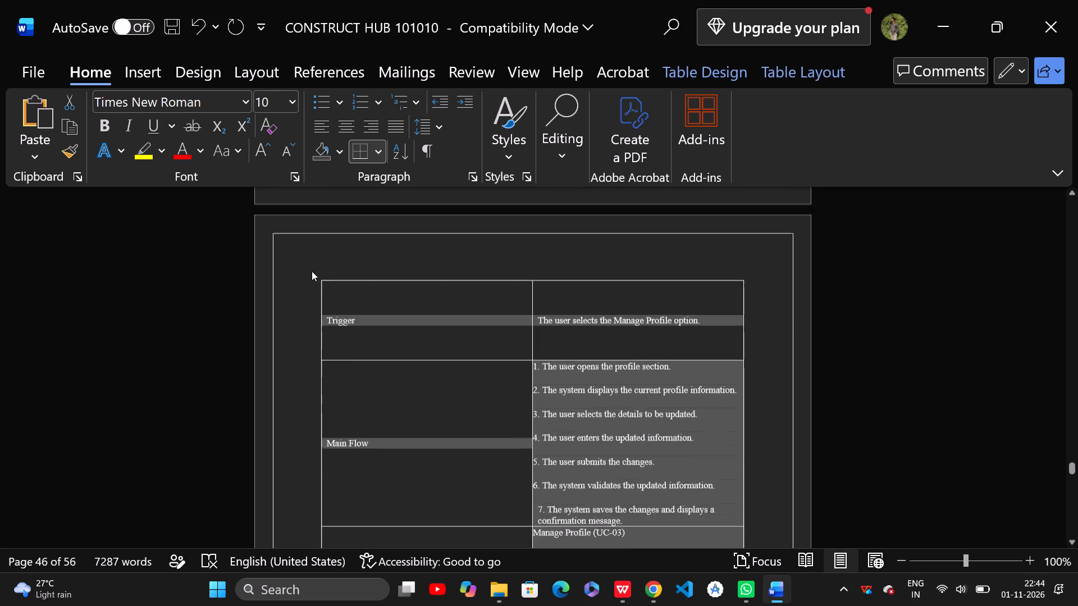
pyautogui.scroll(5, 337, 278)
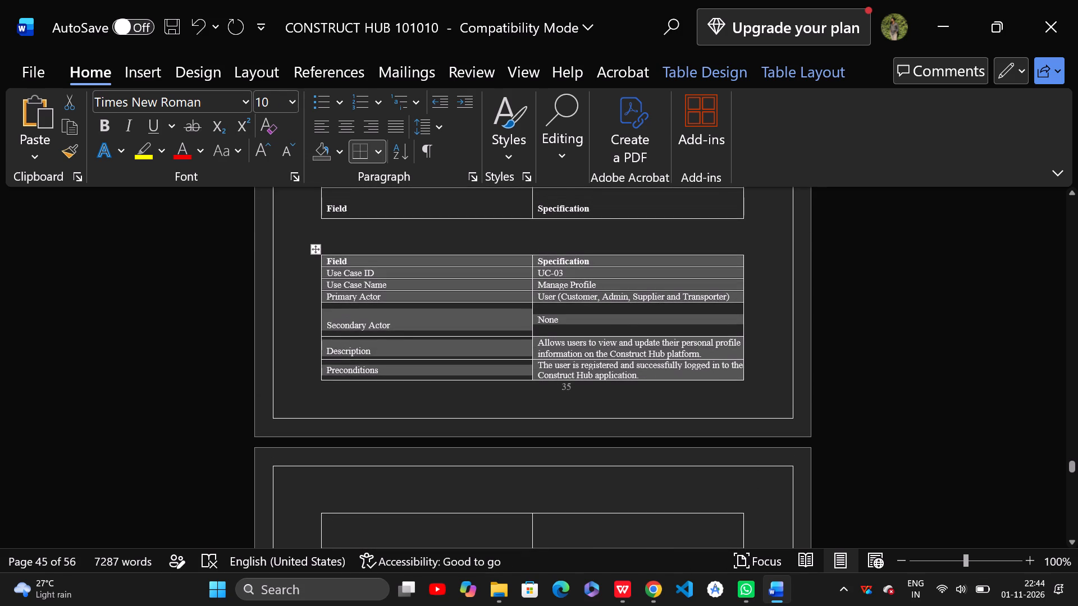
pyautogui.click(363, 247)
pyautogui.press('Return')
pyautogui.press('Return')
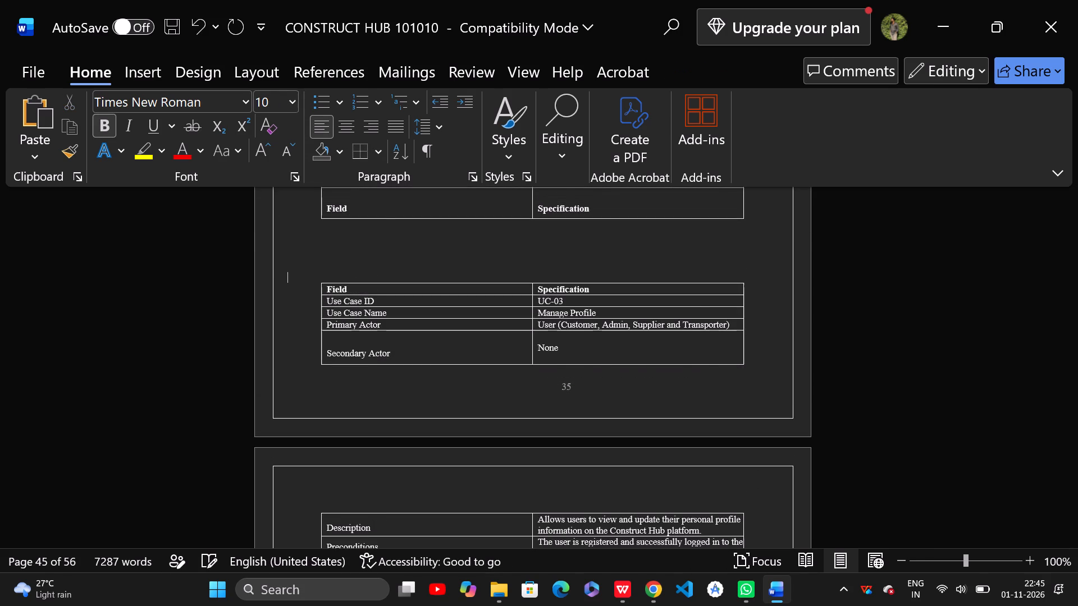
pyautogui.press('Return')
pyautogui.press('Return')
pyautogui.press('Return')
pyautogui.press('Return')
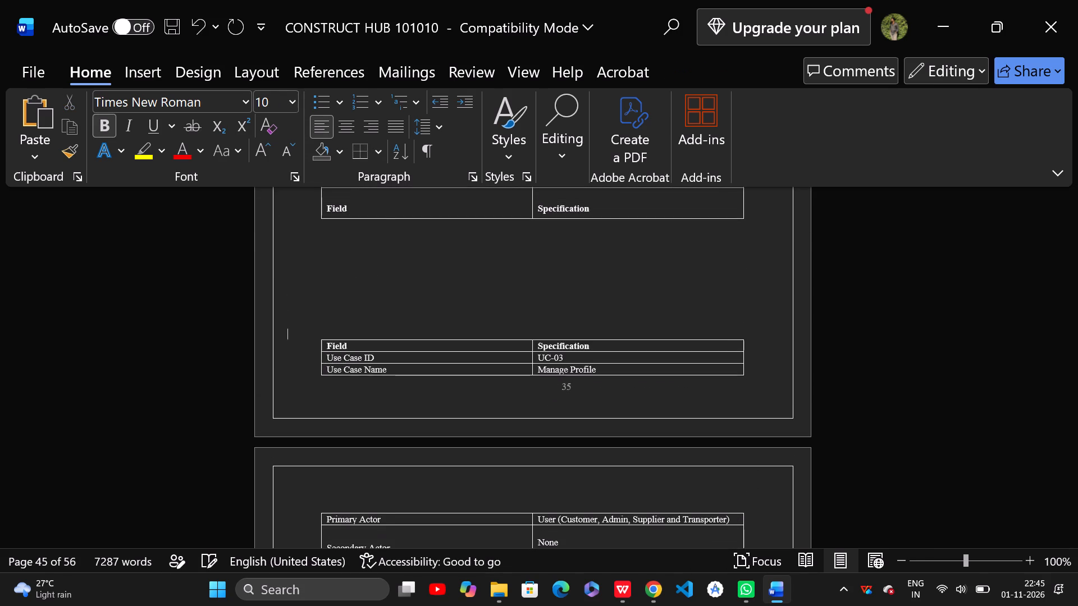
pyautogui.press('Return')
pyautogui.press('Return')
pyautogui.press('Return')
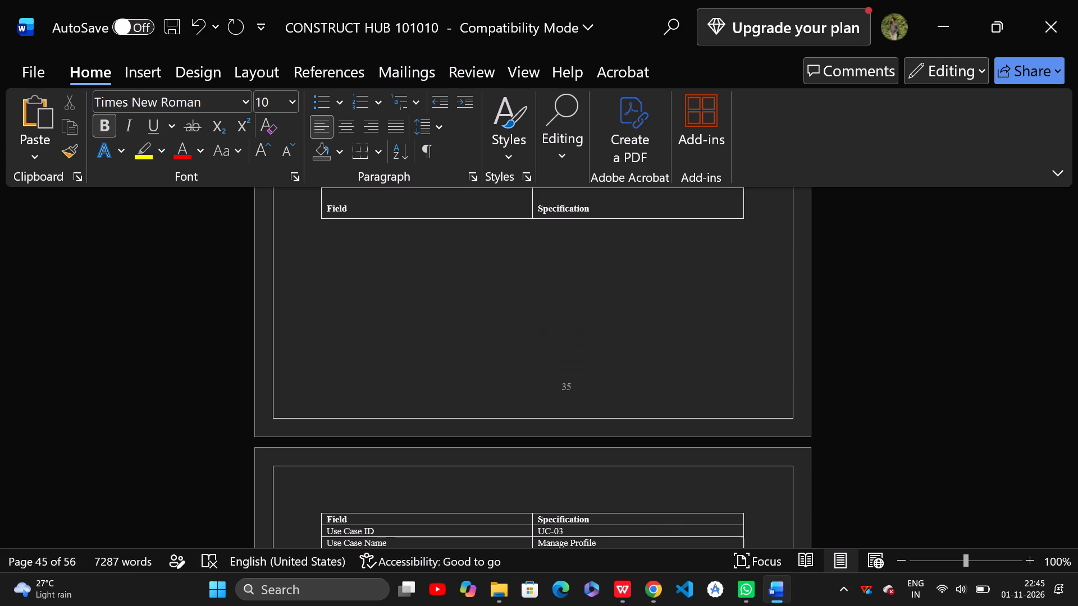
# Switch to the ChatGPT chat and copy the whole 4.9.4 UC-04: View Notifications table, from the Field header through the Postconditions row.
pyautogui.scroll(-4, 700, 363)
pyautogui.scroll(-15, 659, 384)
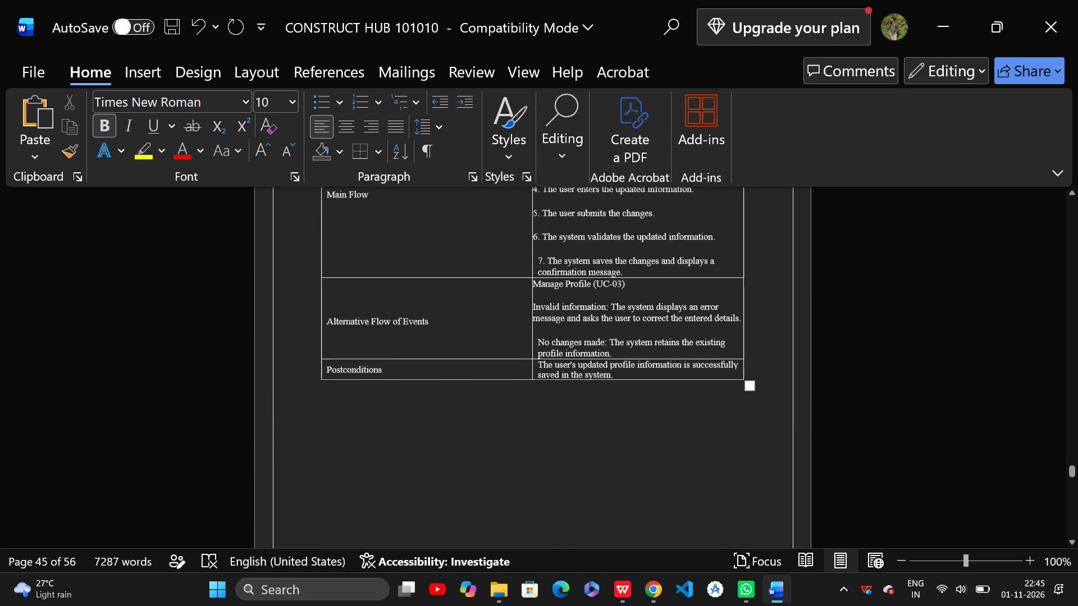
pyautogui.scroll(-10, 643, 408)
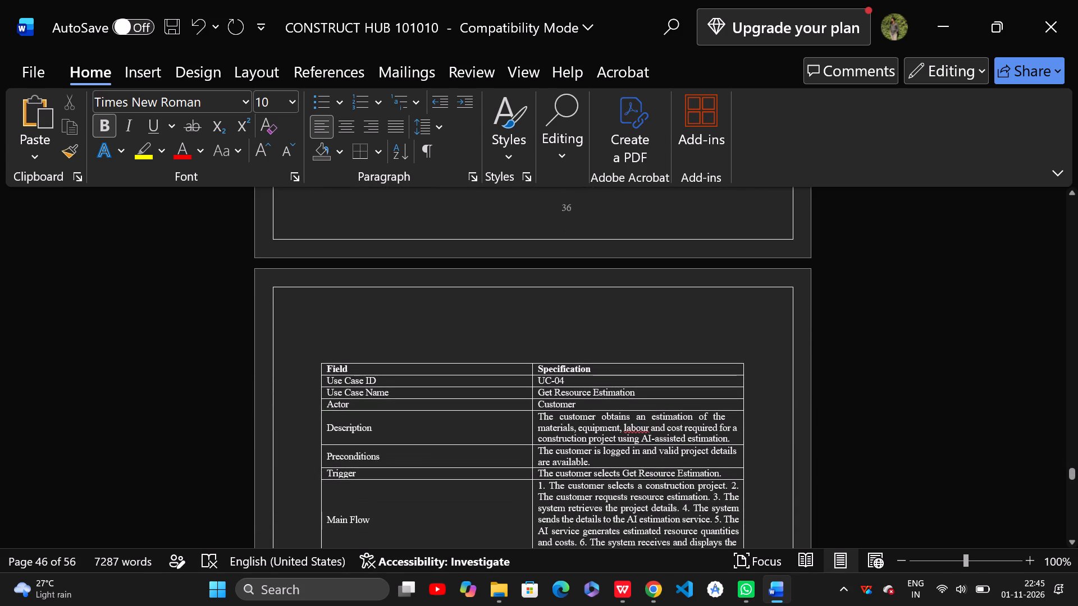
pyautogui.click(663, 591)
pyautogui.scroll(-1, 453, 405)
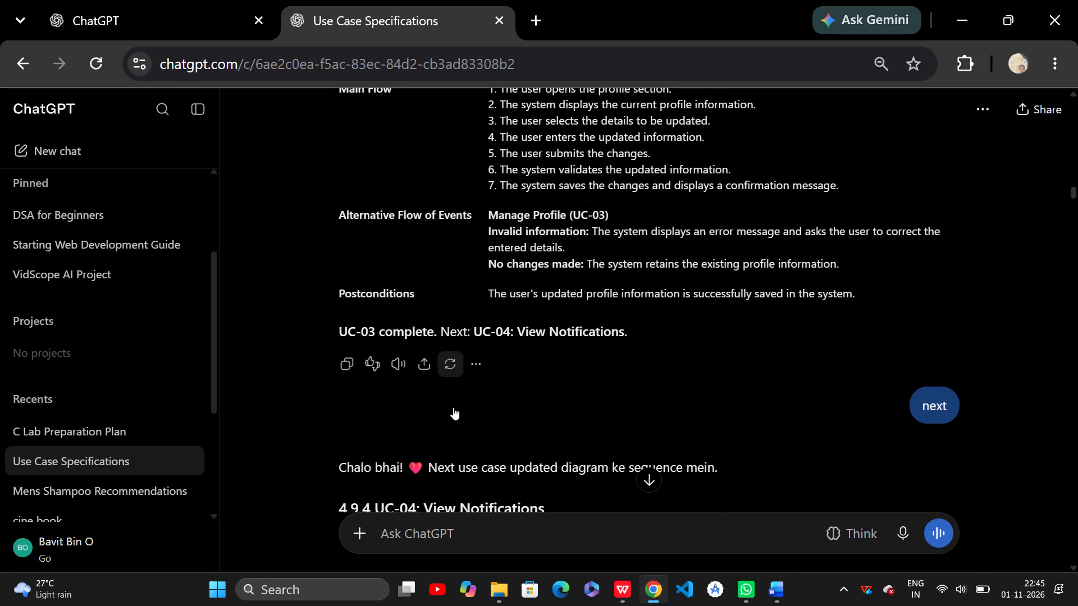
pyautogui.scroll(-2, 439, 413)
pyautogui.moveTo(336, 343); pyautogui.dragTo(439, 346)
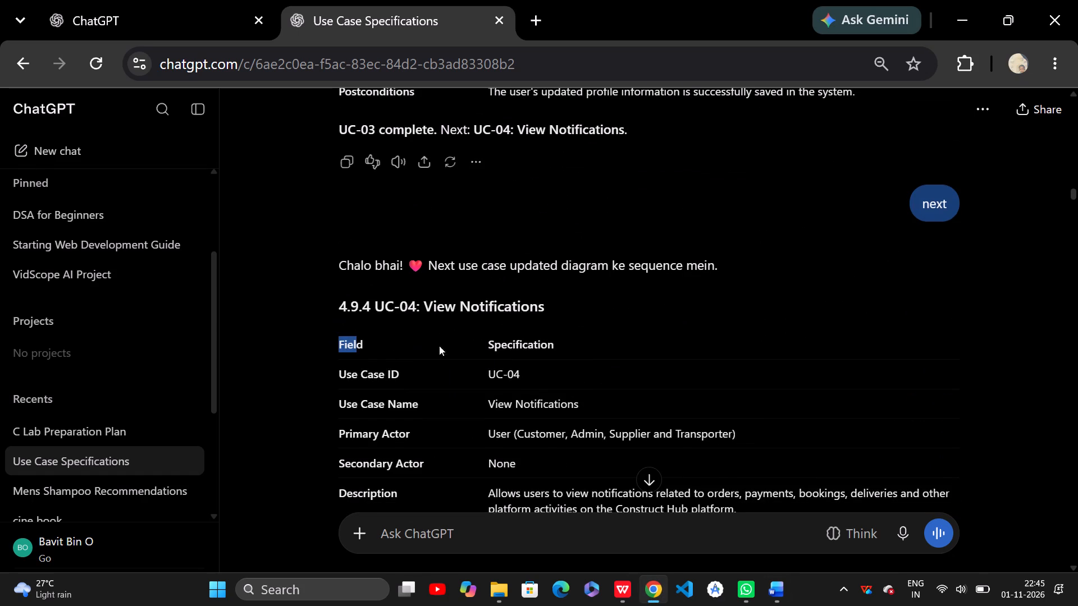
pyautogui.moveTo(439, 346); pyautogui.dragTo(652, 391)
pyautogui.scroll(-3, 488, 357)
pyautogui.scroll(-1, 586, 391)
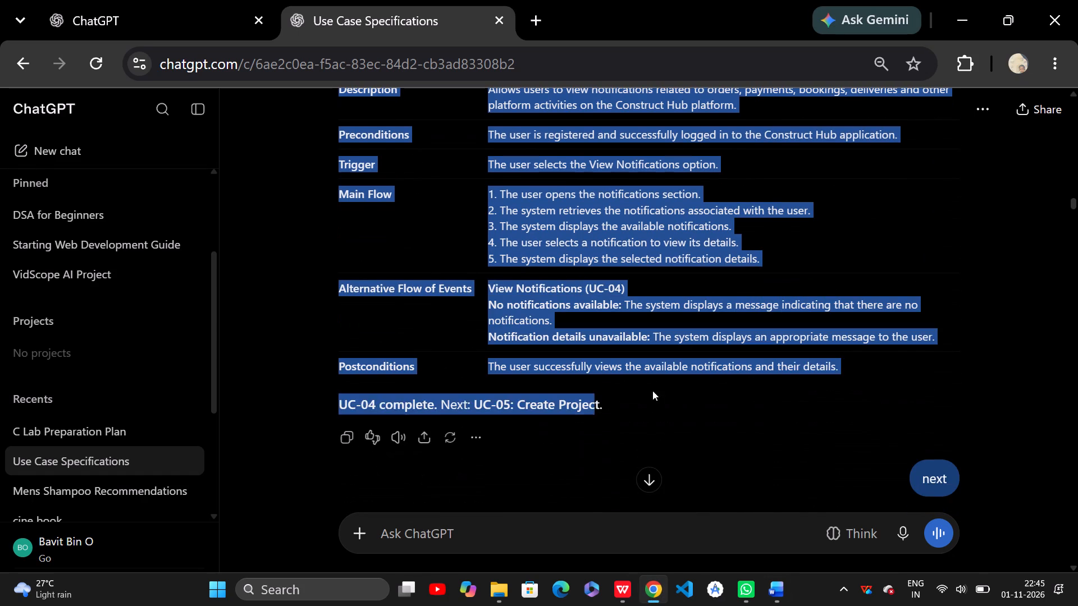
pyautogui.moveTo(652, 391); pyautogui.dragTo(844, 361)
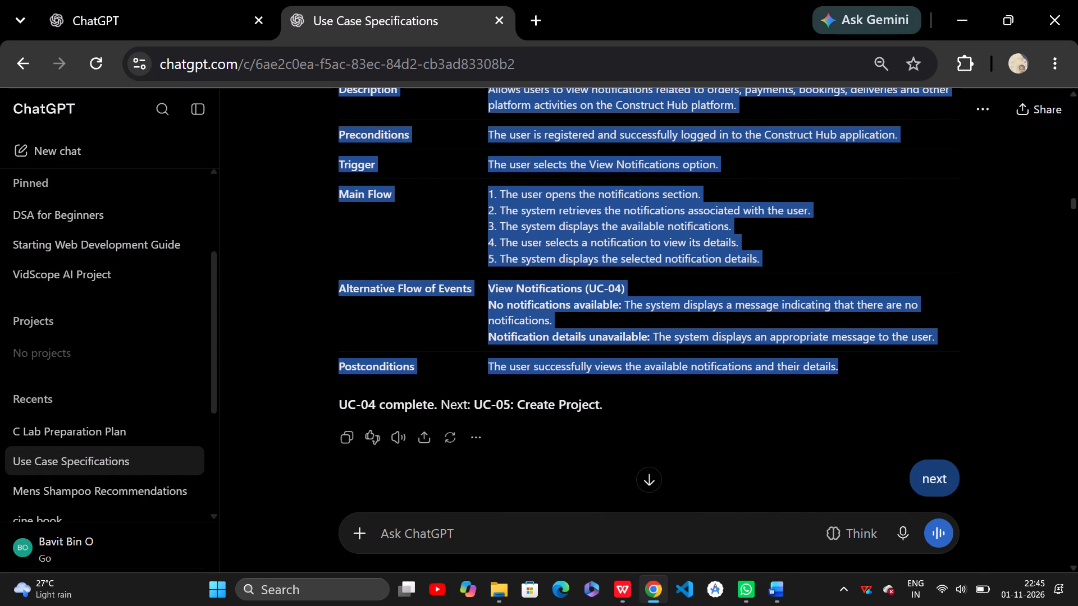
pyautogui.hotkey('ctrl', 'c')
pyautogui.click(835, 362)
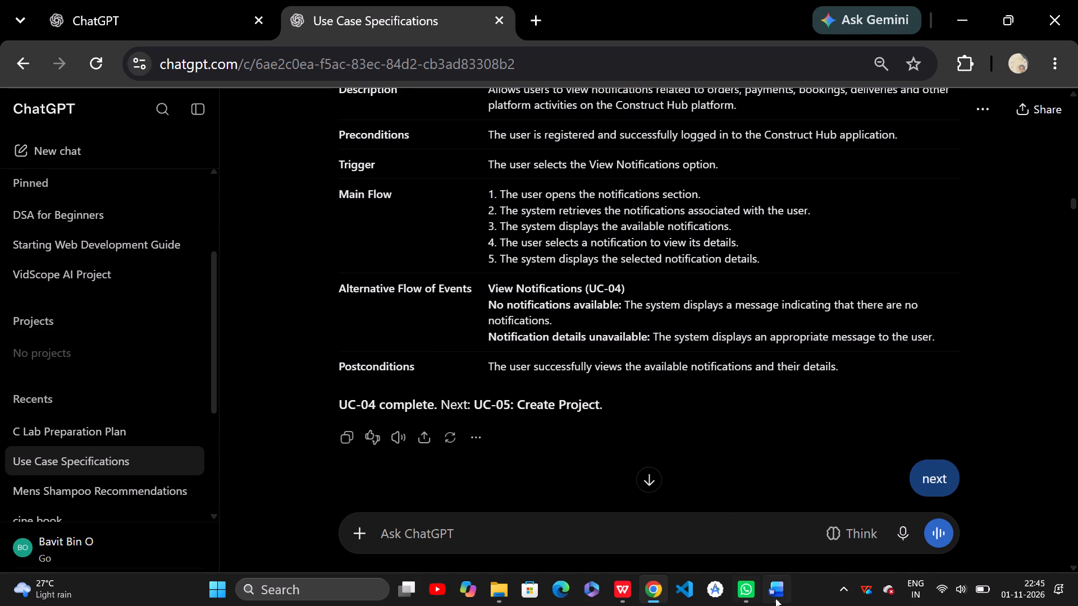
# Return to the Word report and replace the existing UC-04 Get Resource Estimation table with the copied UC-04 View Notifications table.
pyautogui.click(775, 598)
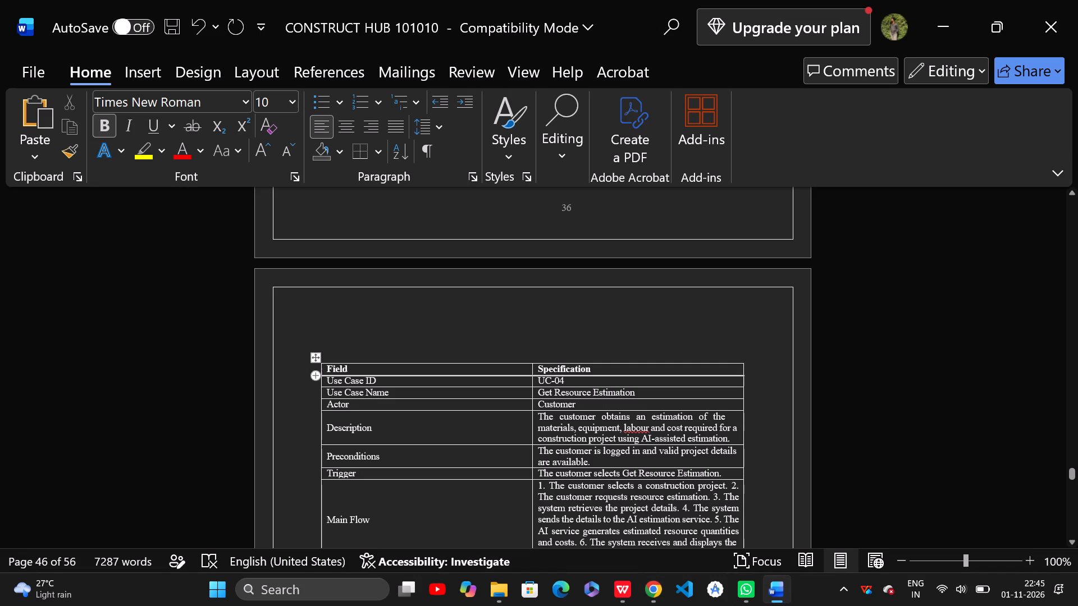
pyautogui.moveTo(324, 366); pyautogui.dragTo(427, 383)
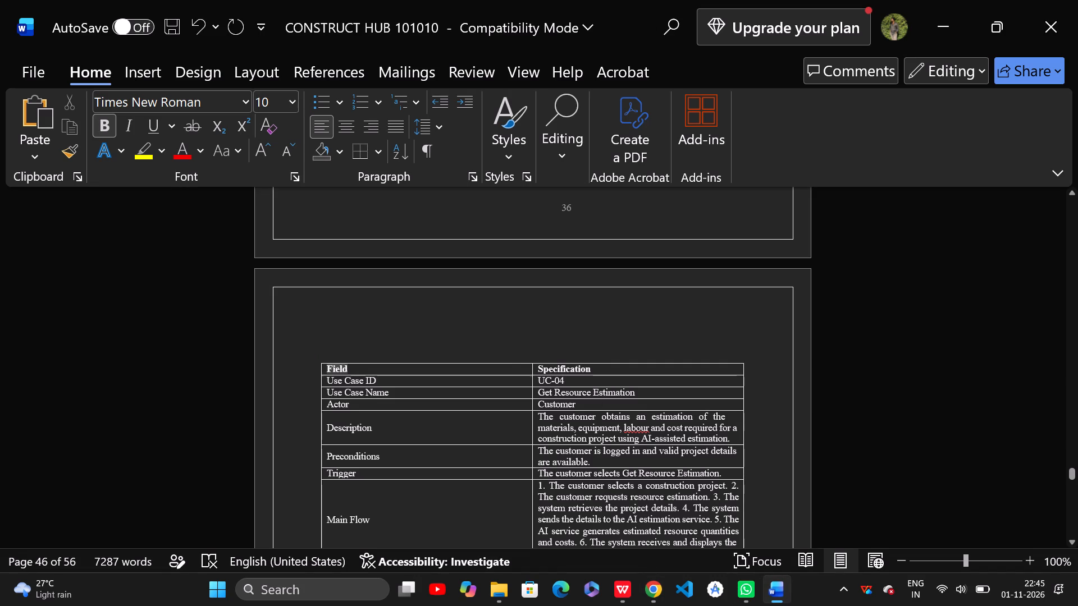
pyautogui.moveTo(427, 383); pyautogui.dragTo(616, 461)
pyautogui.scroll(-4, 443, 402)
pyautogui.scroll(-2, 584, 393)
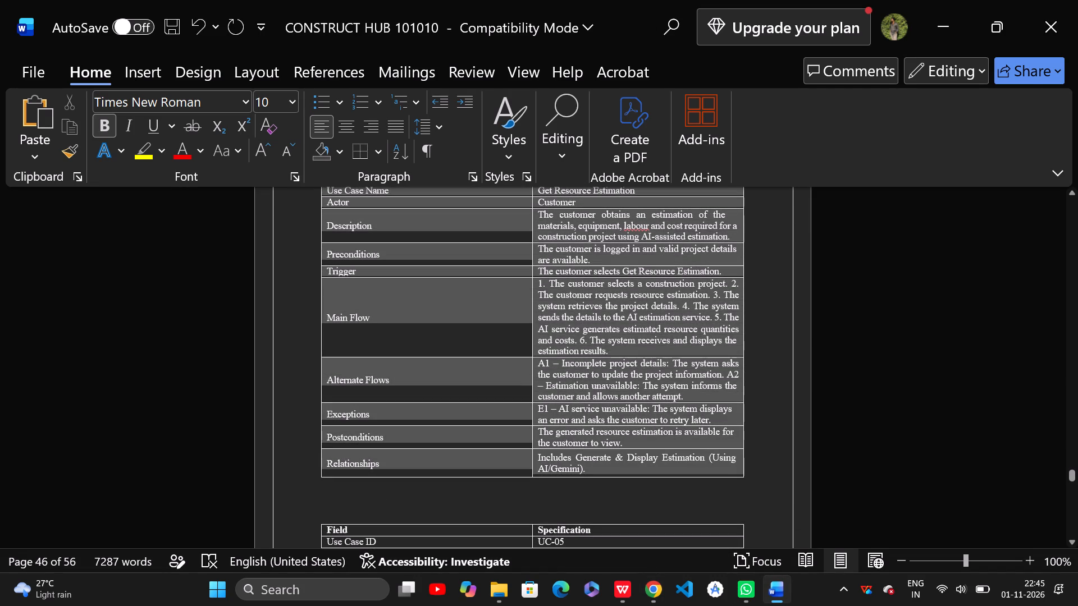
pyautogui.moveTo(616, 461); pyautogui.dragTo(620, 467)
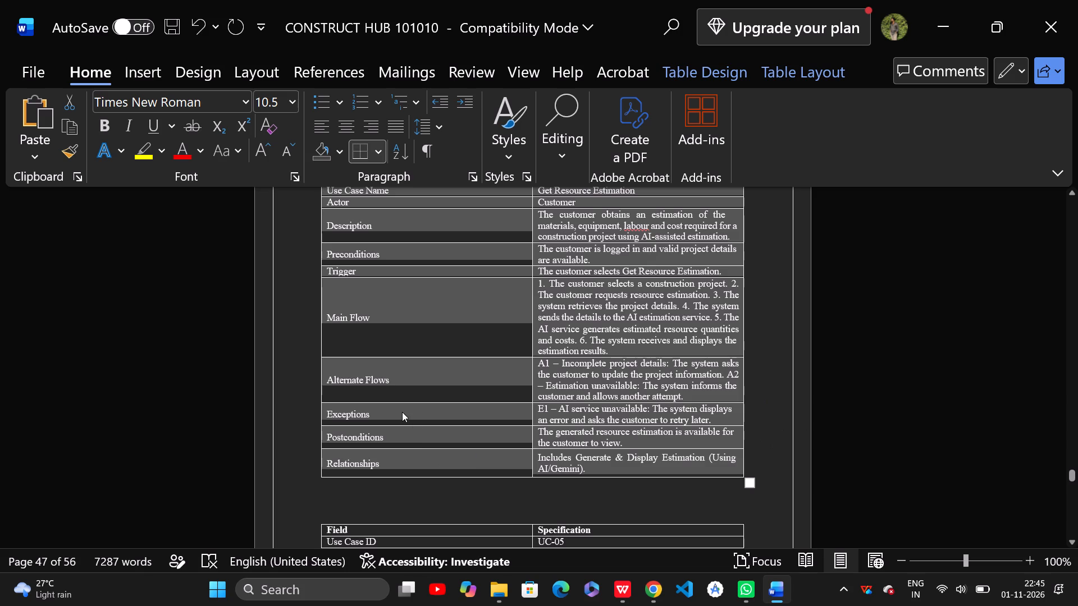
pyautogui.scroll(1, 387, 327)
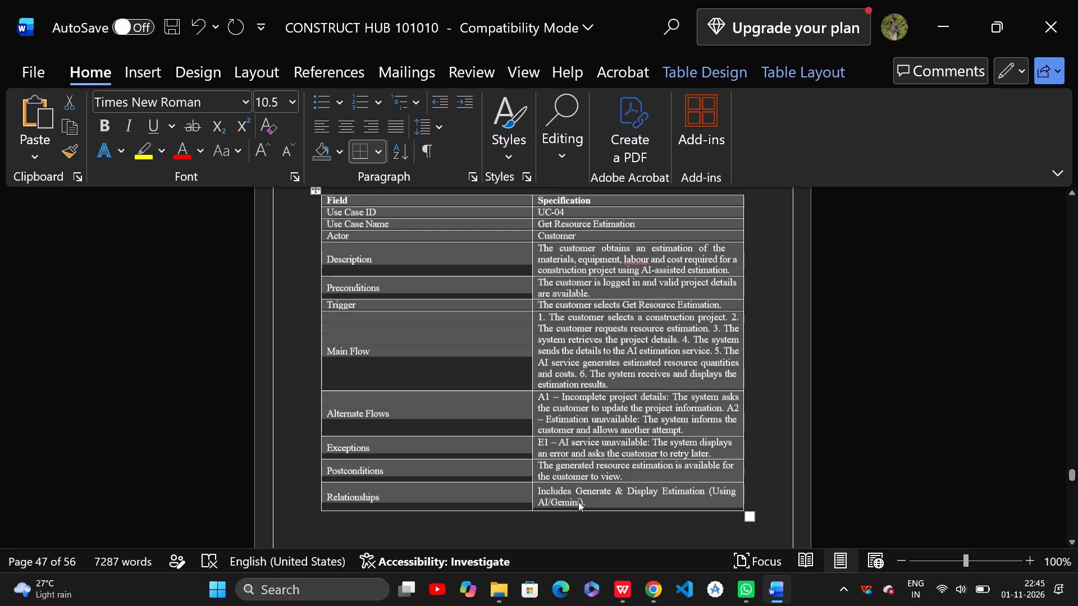
pyautogui.hotkey('ctrl', 'v')
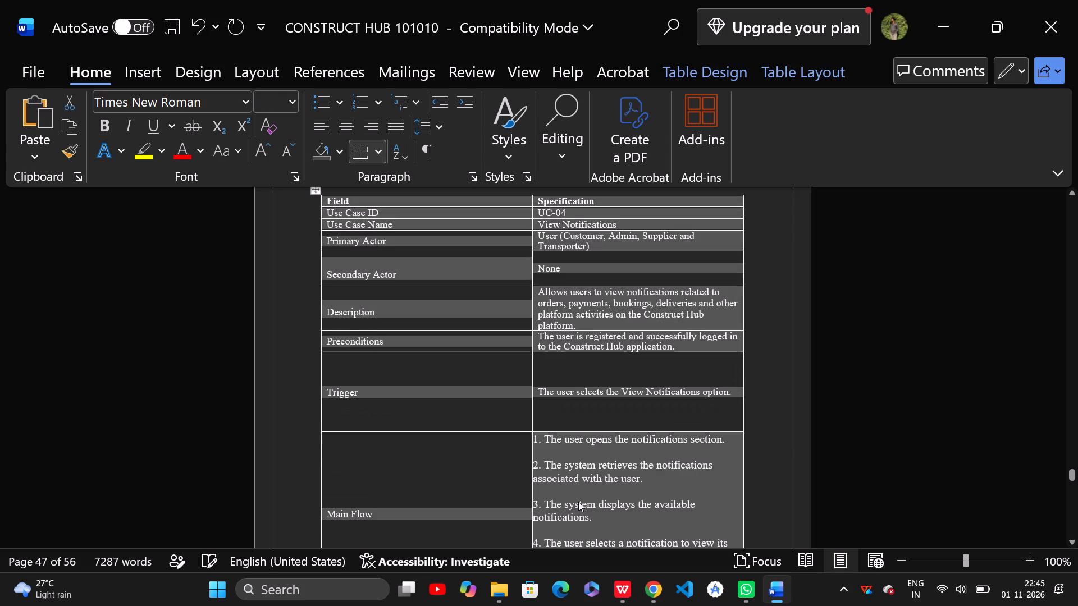
# Delete the entire leftover Field/Specification row below Postconditions in the UC-04 View Notifications table.
pyautogui.scroll(-9, 560, 462)
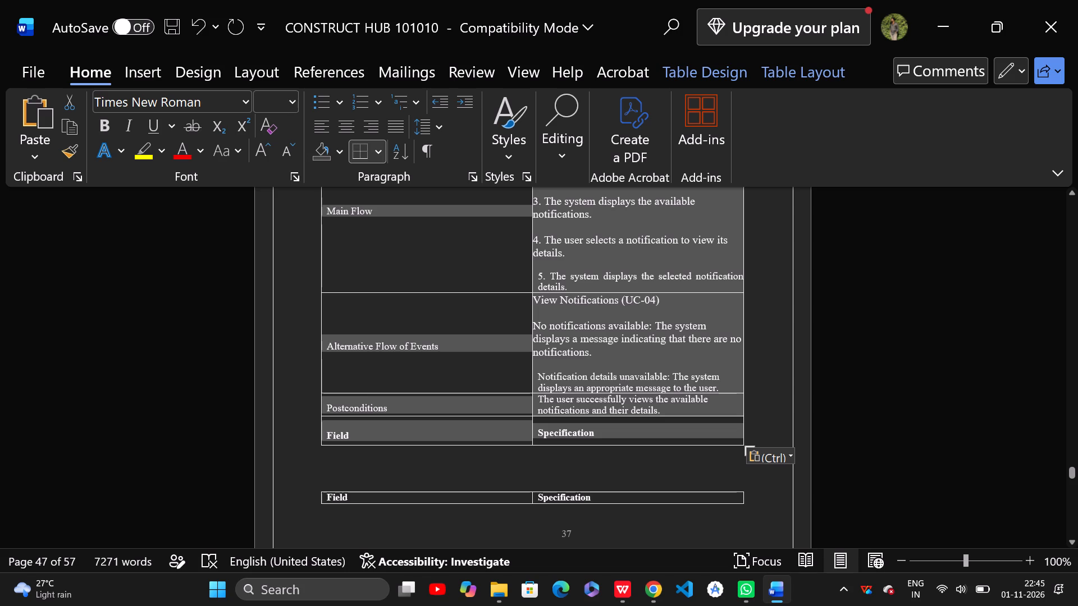
pyautogui.click(633, 442)
pyautogui.moveTo(625, 437); pyautogui.dragTo(419, 434)
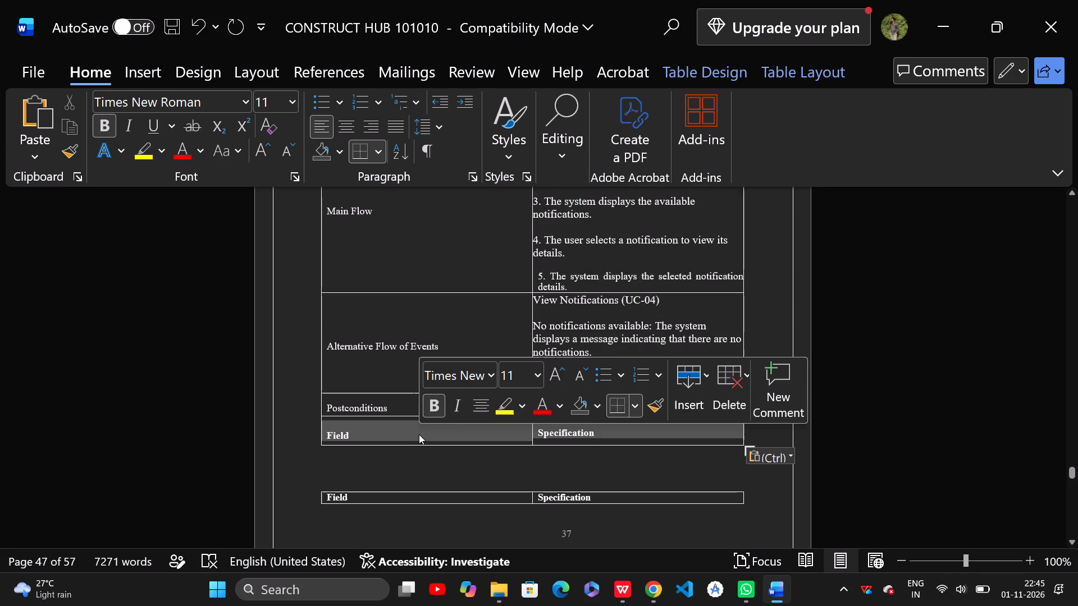
pyautogui.press('BackSpace')
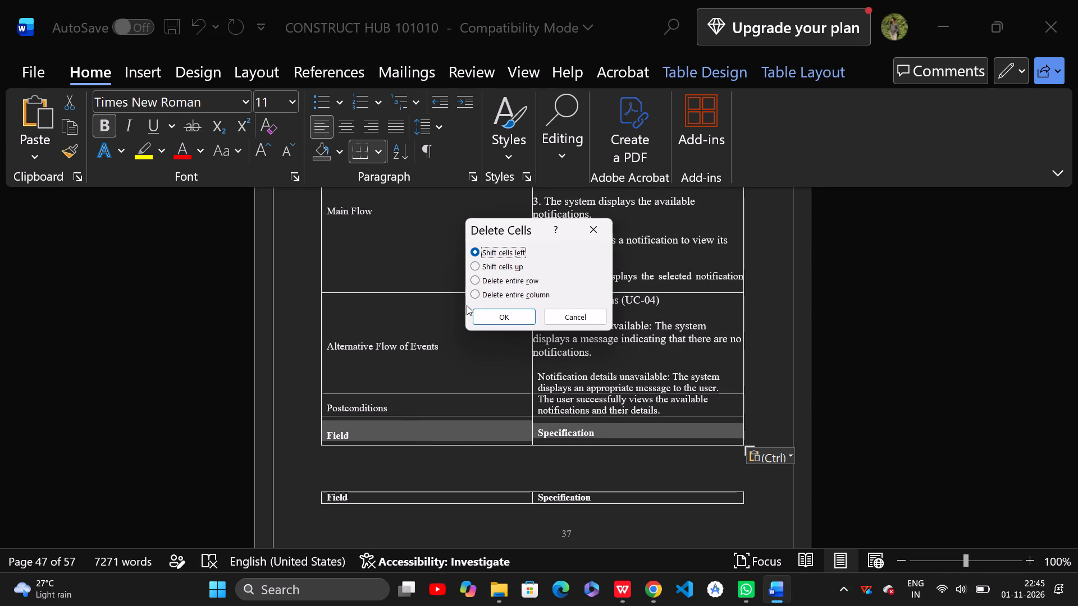
pyautogui.click(486, 281)
pyautogui.click(497, 319)
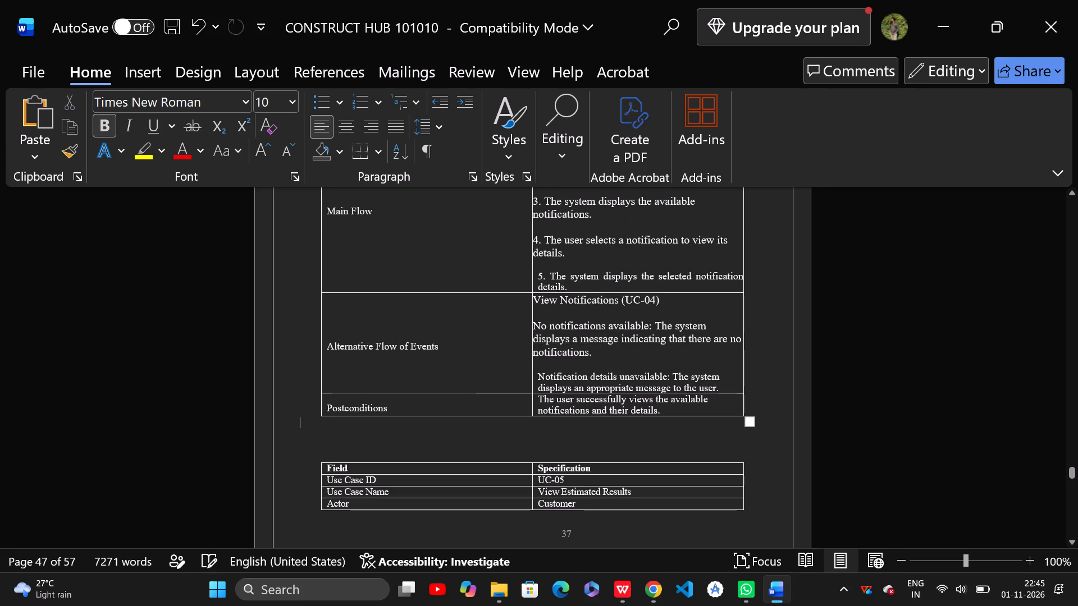
# Insert four blank lines between the UC-04 and UC-05 tables so that the UC-05 View Estimated Results table starts on a new page.
pyautogui.click(647, 597)
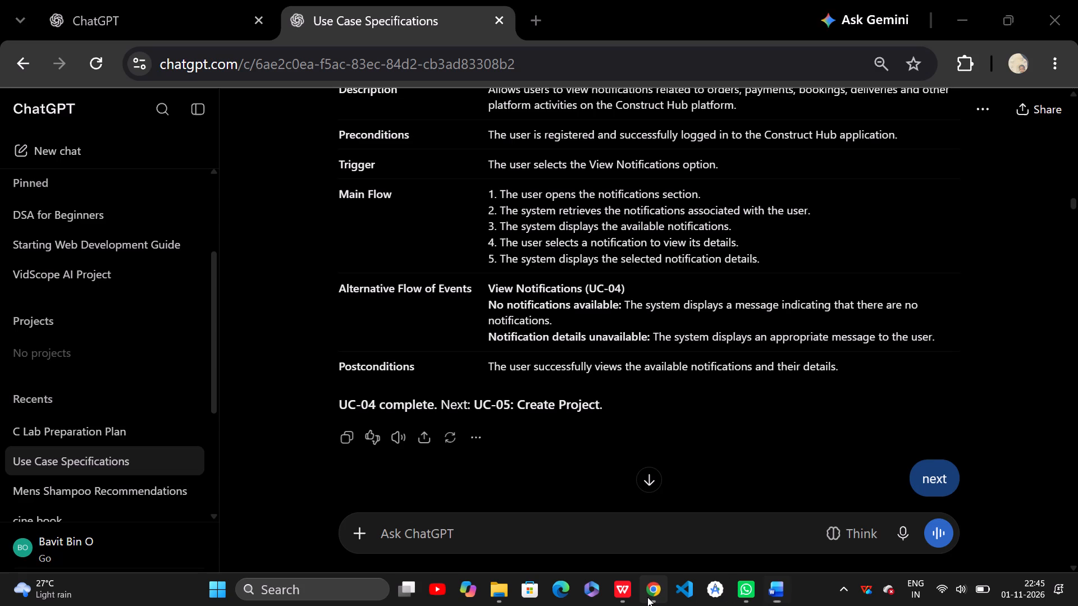
pyautogui.click(647, 597)
pyautogui.scroll(1, 487, 403)
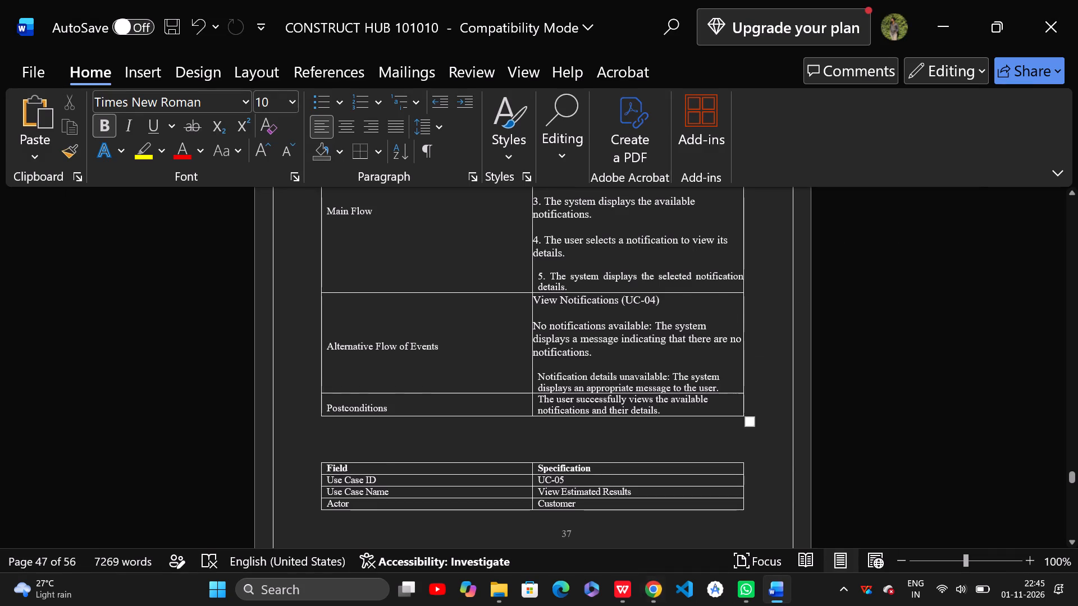
pyautogui.scroll(8, 487, 403)
pyautogui.scroll(-11, 487, 403)
pyautogui.click(396, 368)
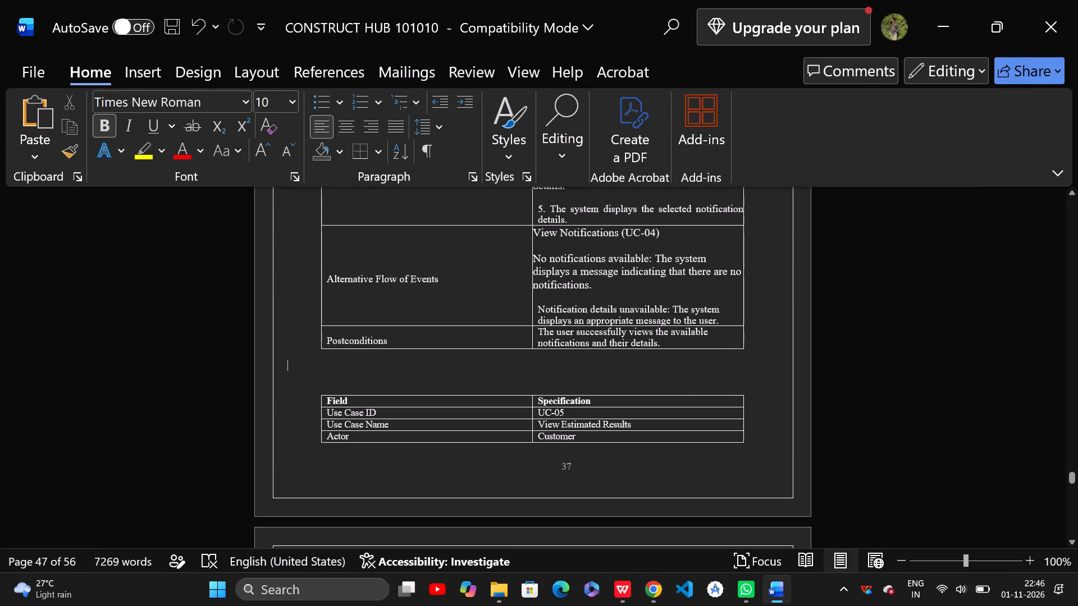
pyautogui.press('Return')
pyautogui.press('Return')
pyautogui.press('Return')
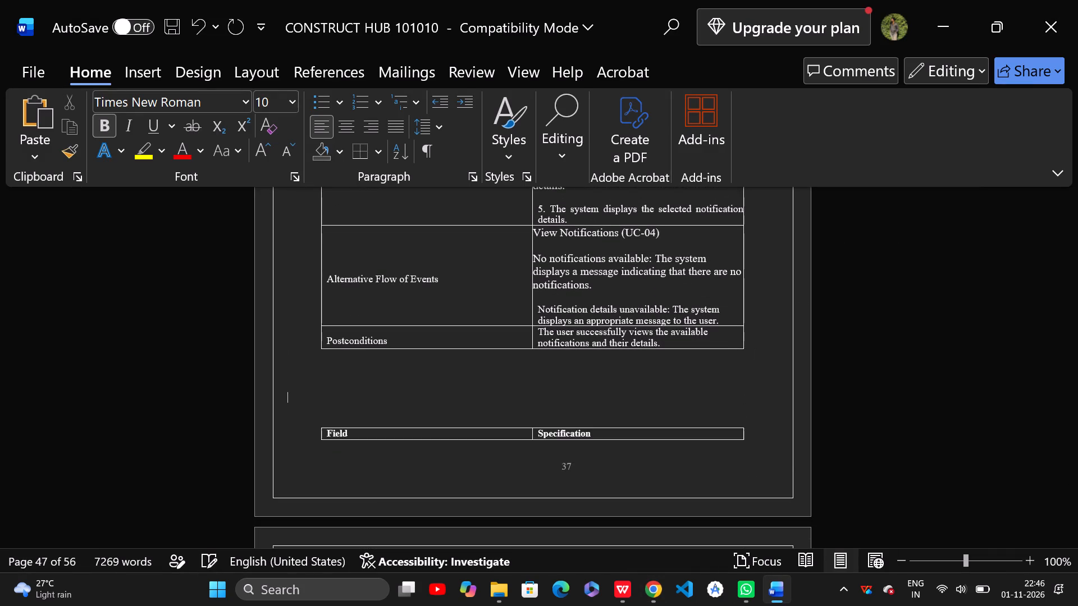
pyautogui.press('Return')
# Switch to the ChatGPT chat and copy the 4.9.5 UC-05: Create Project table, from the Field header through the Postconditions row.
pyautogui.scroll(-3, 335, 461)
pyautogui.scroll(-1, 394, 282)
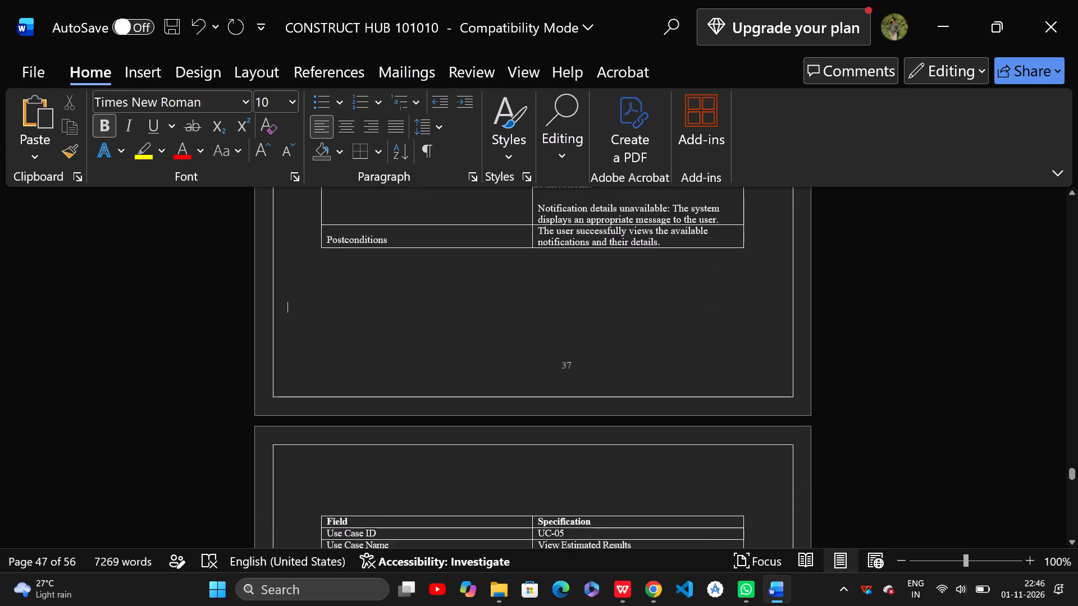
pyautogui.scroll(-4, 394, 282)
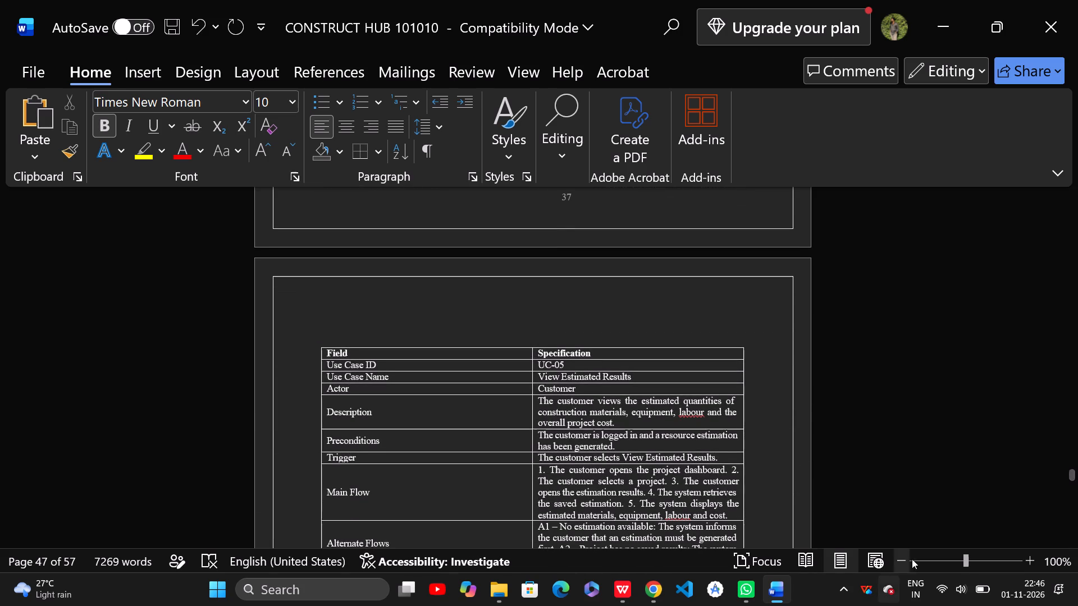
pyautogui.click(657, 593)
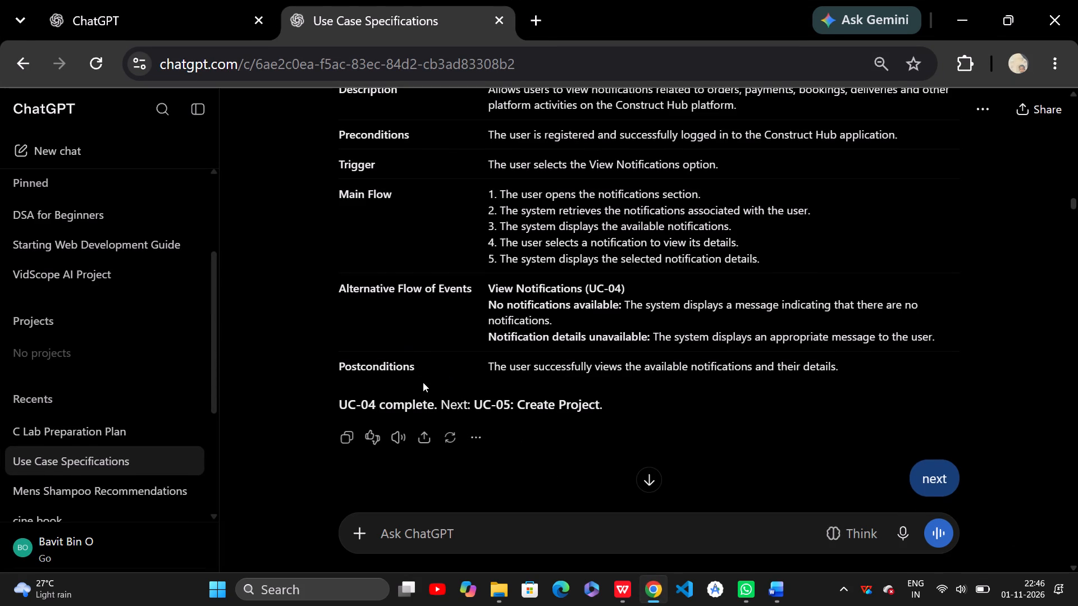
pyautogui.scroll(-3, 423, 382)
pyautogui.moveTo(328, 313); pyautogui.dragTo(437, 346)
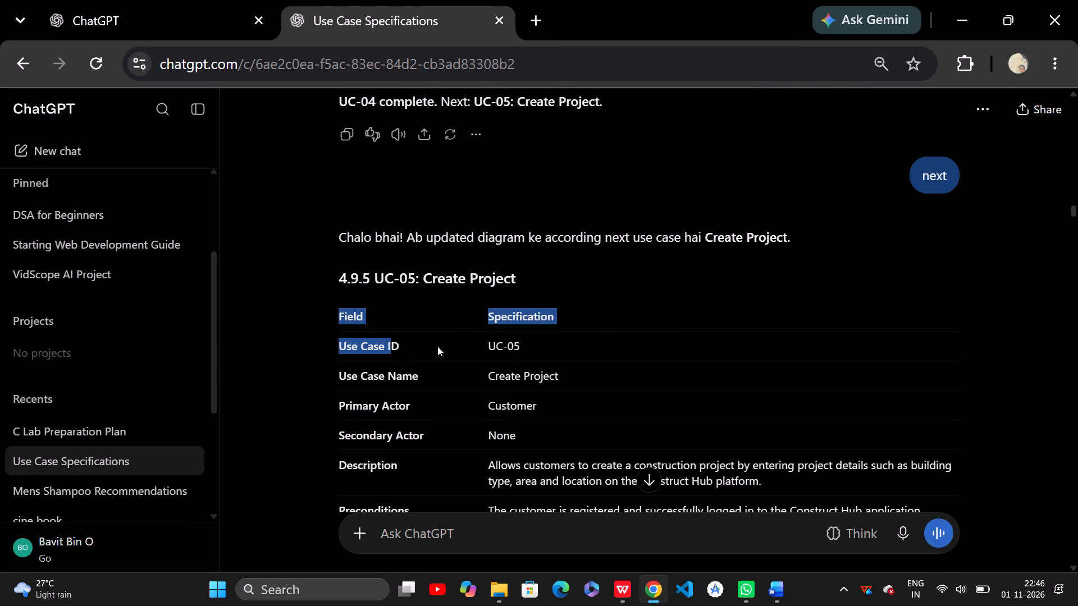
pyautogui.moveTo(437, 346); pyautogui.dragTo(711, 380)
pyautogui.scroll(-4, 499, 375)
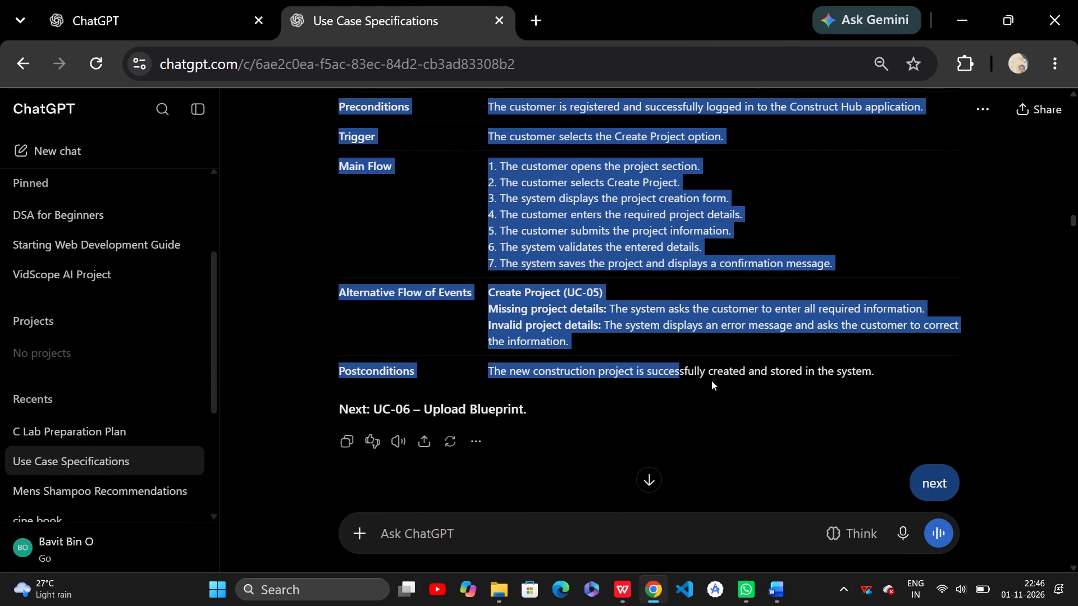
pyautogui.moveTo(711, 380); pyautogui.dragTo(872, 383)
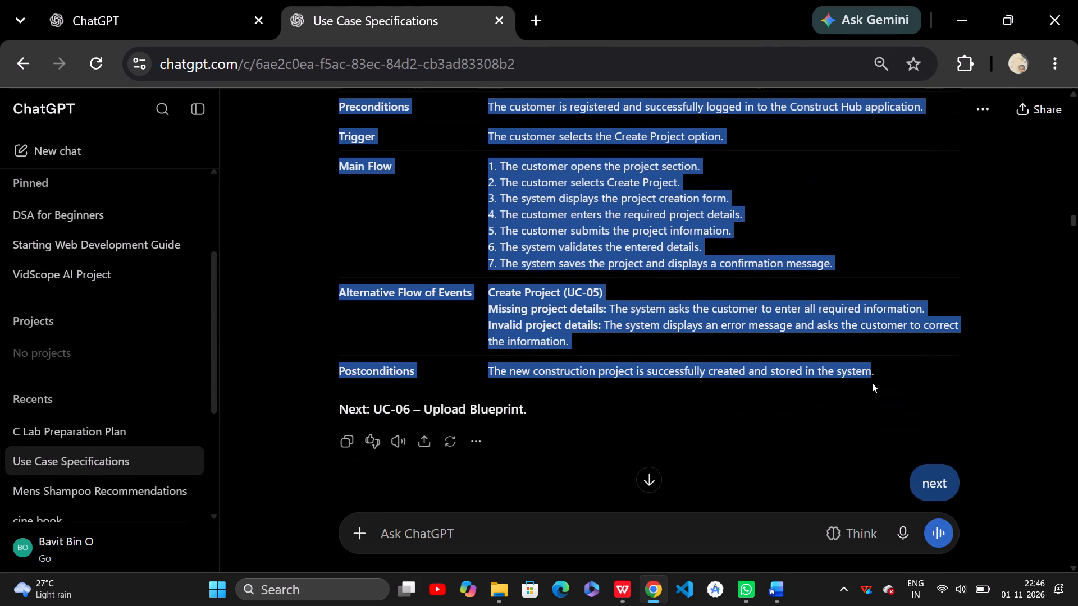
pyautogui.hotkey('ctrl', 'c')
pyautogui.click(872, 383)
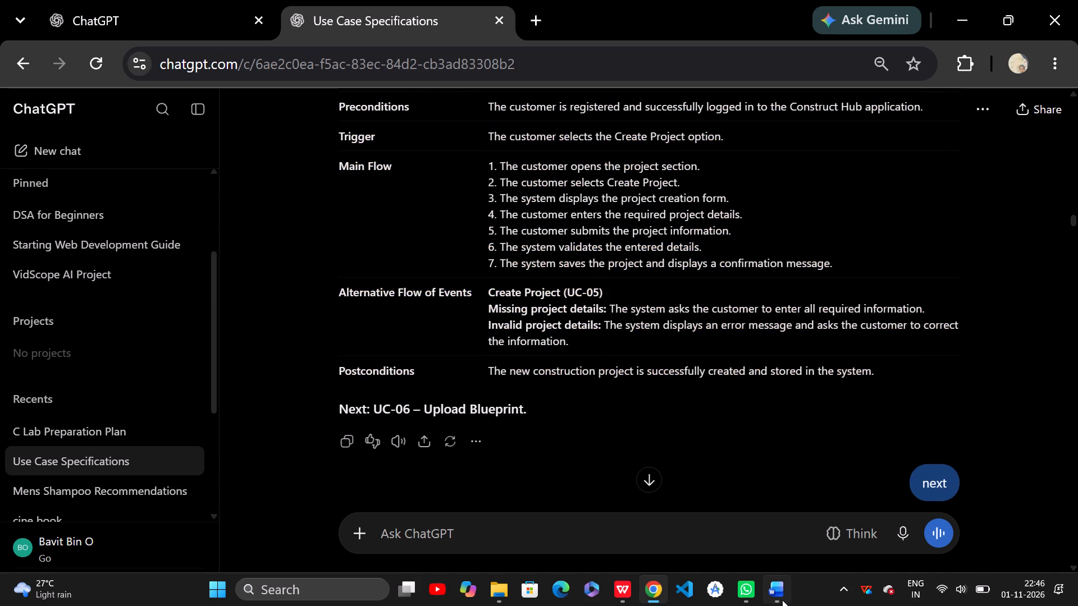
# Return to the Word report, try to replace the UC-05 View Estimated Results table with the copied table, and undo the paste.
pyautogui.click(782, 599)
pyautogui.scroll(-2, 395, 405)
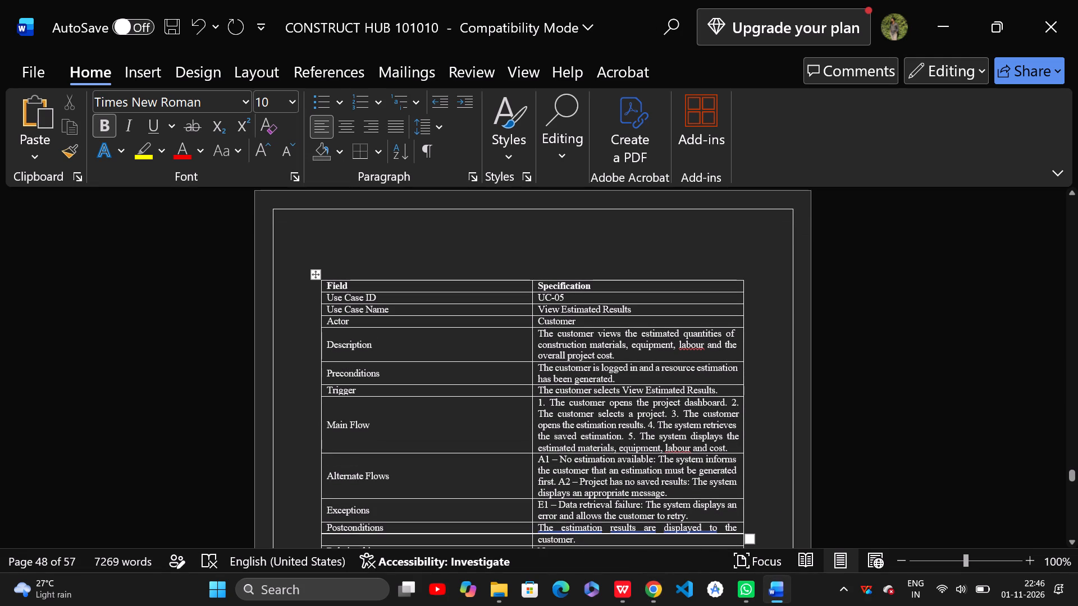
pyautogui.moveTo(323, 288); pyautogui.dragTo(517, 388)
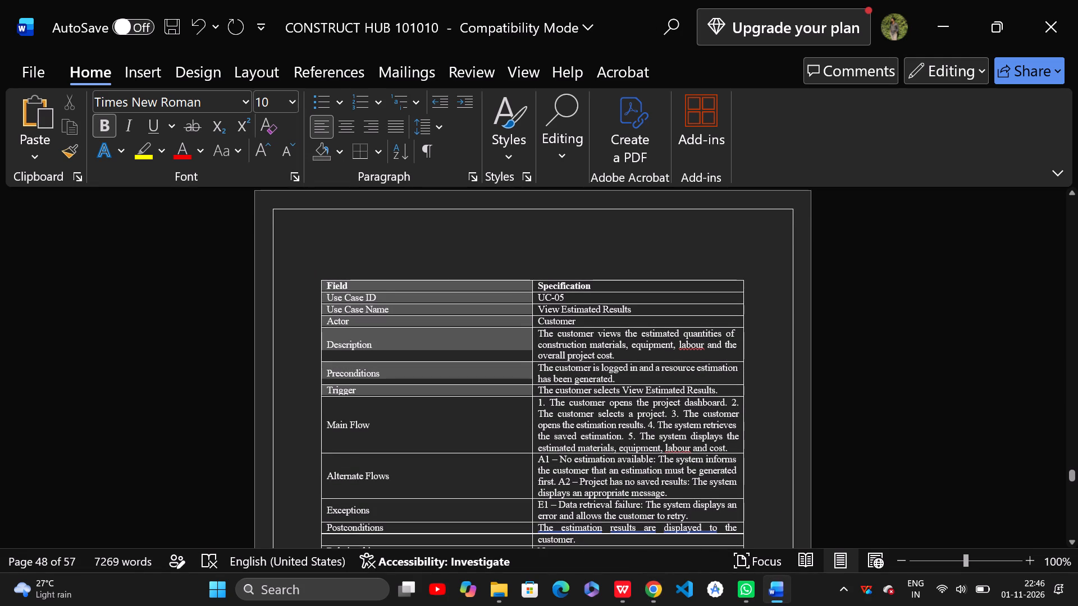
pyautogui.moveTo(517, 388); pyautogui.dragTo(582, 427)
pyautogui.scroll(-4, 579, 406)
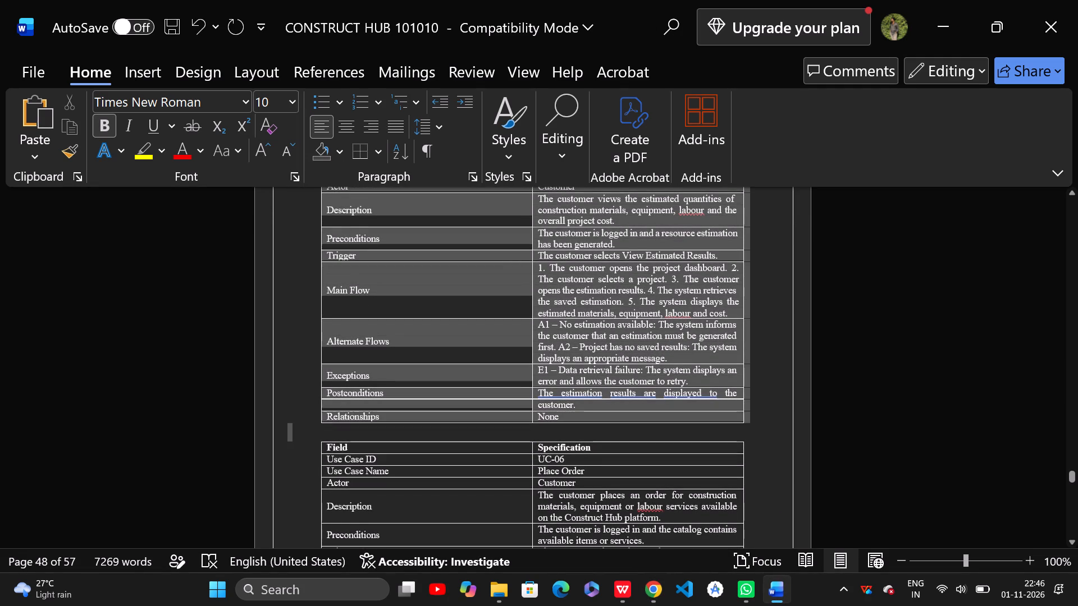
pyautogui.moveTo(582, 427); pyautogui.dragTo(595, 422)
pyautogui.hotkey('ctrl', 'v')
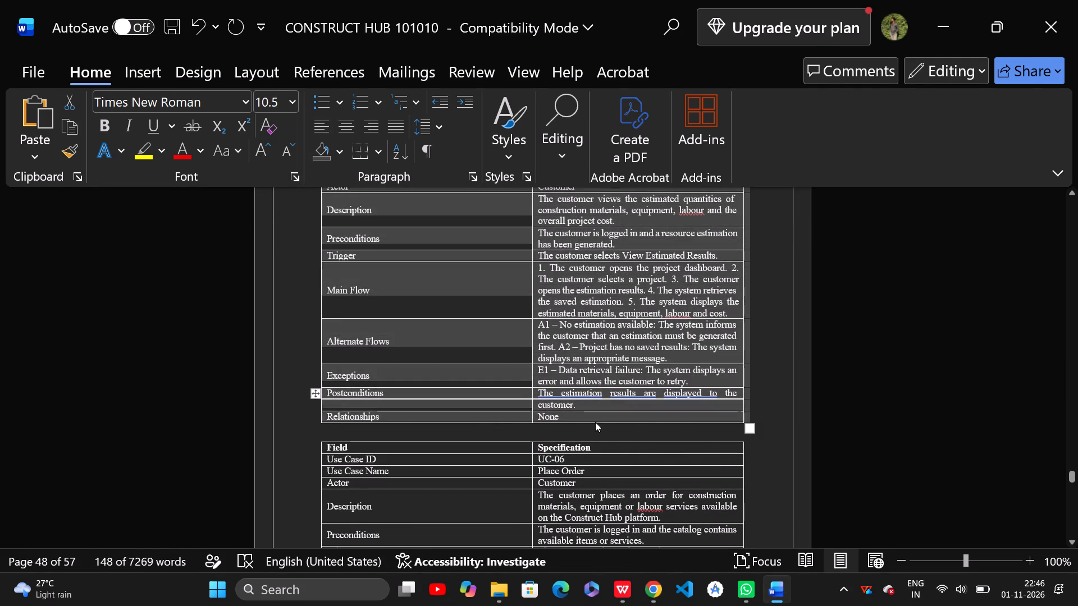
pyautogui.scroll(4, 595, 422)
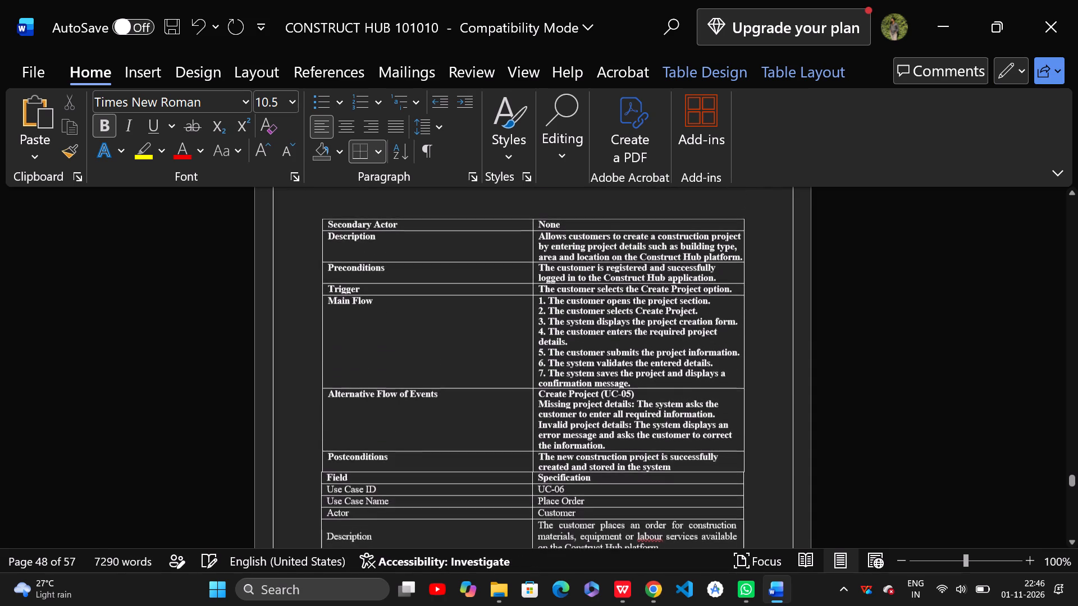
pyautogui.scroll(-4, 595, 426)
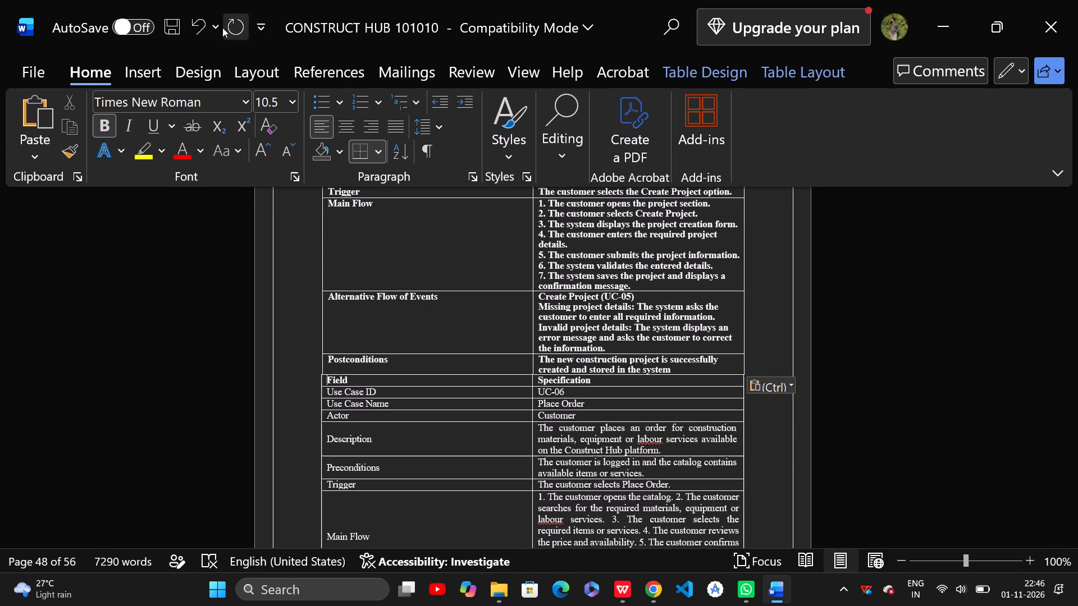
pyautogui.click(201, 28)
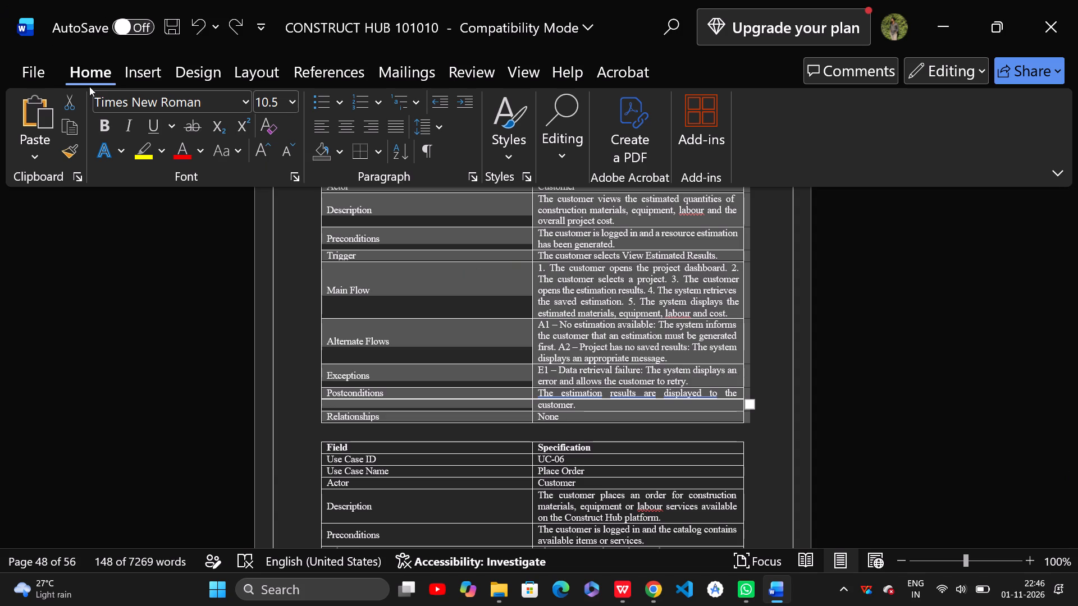
# Insert two blank lines between the UC-05 View Estimated Results table and the UC-06 Place Order table.
pyautogui.click(360, 431)
pyautogui.press('Return')
pyautogui.press('Return')
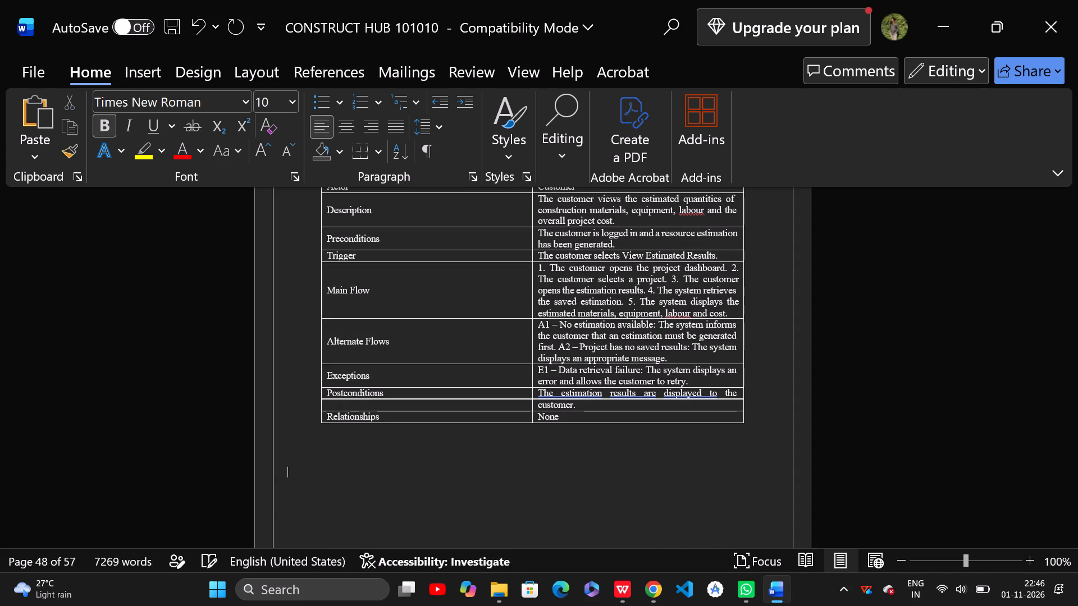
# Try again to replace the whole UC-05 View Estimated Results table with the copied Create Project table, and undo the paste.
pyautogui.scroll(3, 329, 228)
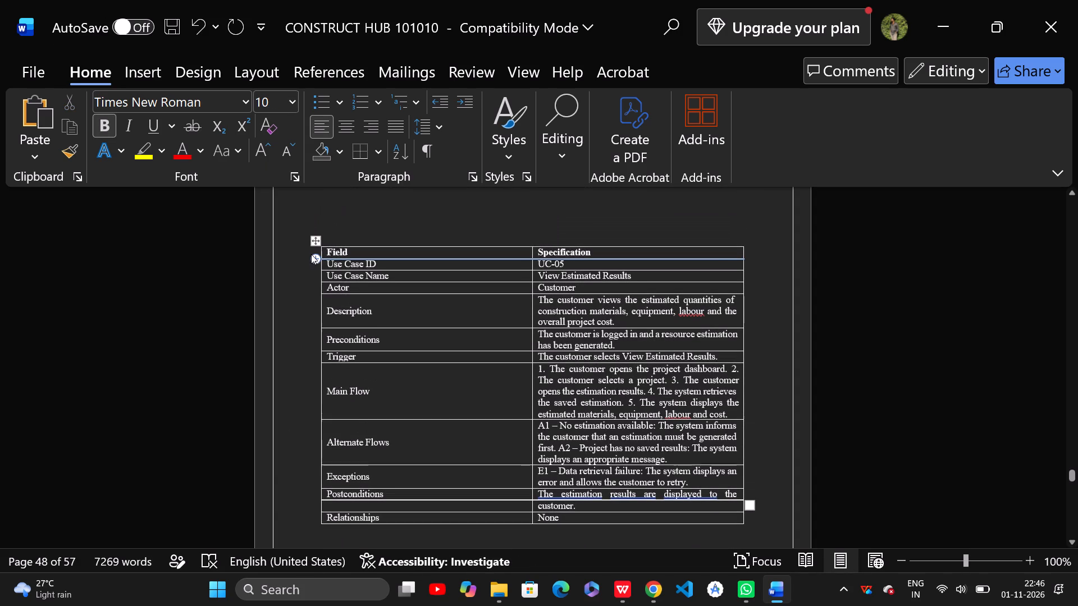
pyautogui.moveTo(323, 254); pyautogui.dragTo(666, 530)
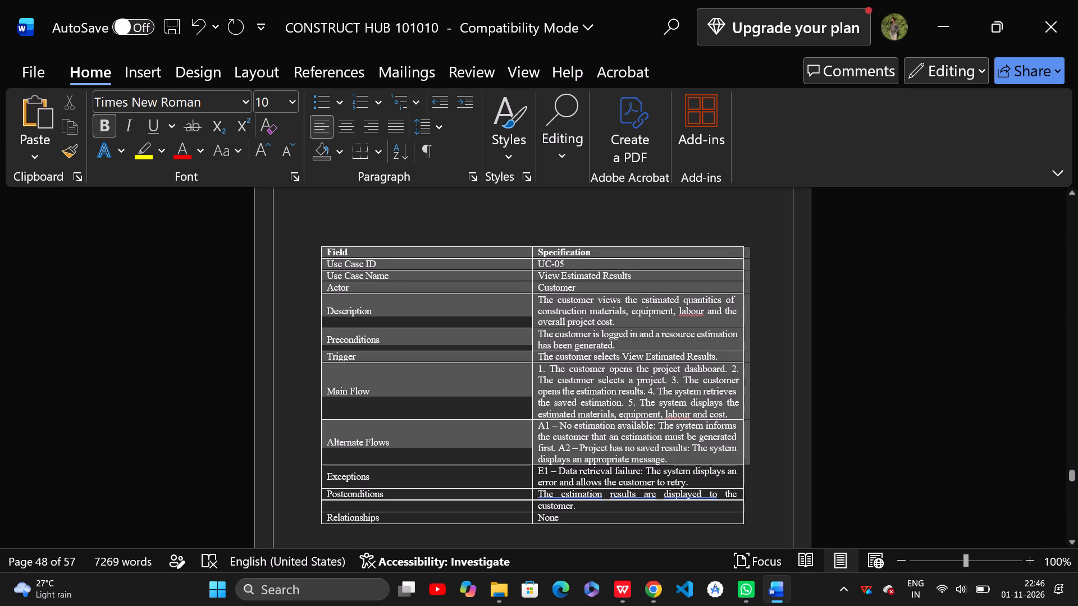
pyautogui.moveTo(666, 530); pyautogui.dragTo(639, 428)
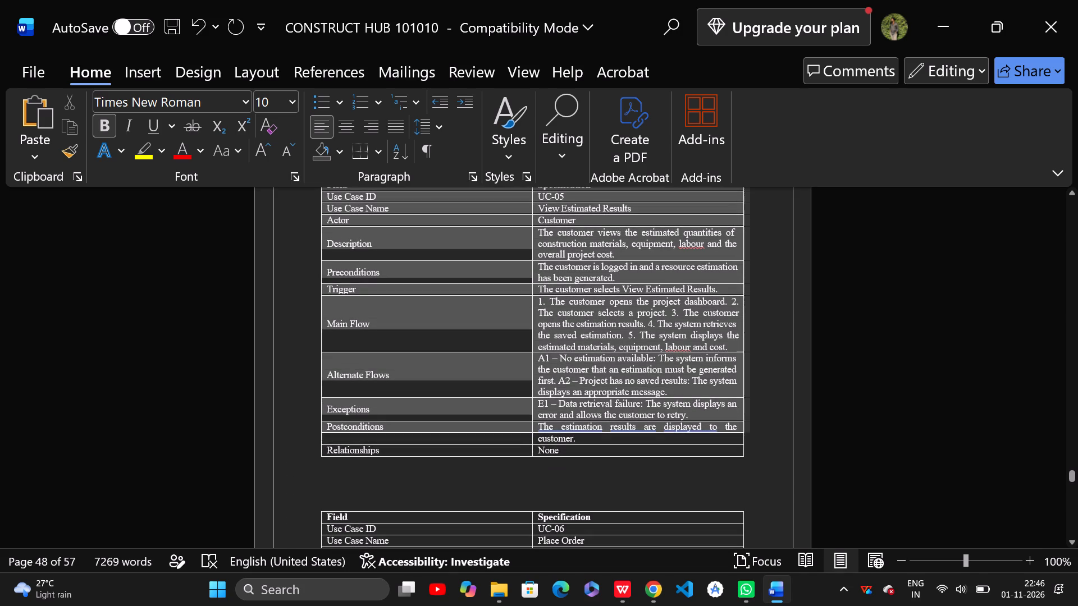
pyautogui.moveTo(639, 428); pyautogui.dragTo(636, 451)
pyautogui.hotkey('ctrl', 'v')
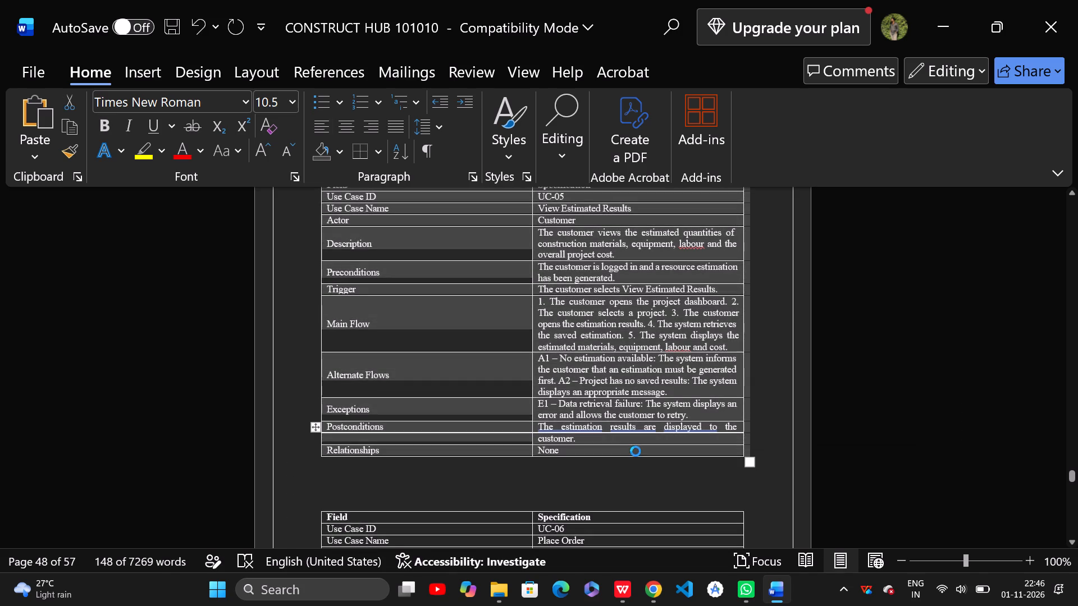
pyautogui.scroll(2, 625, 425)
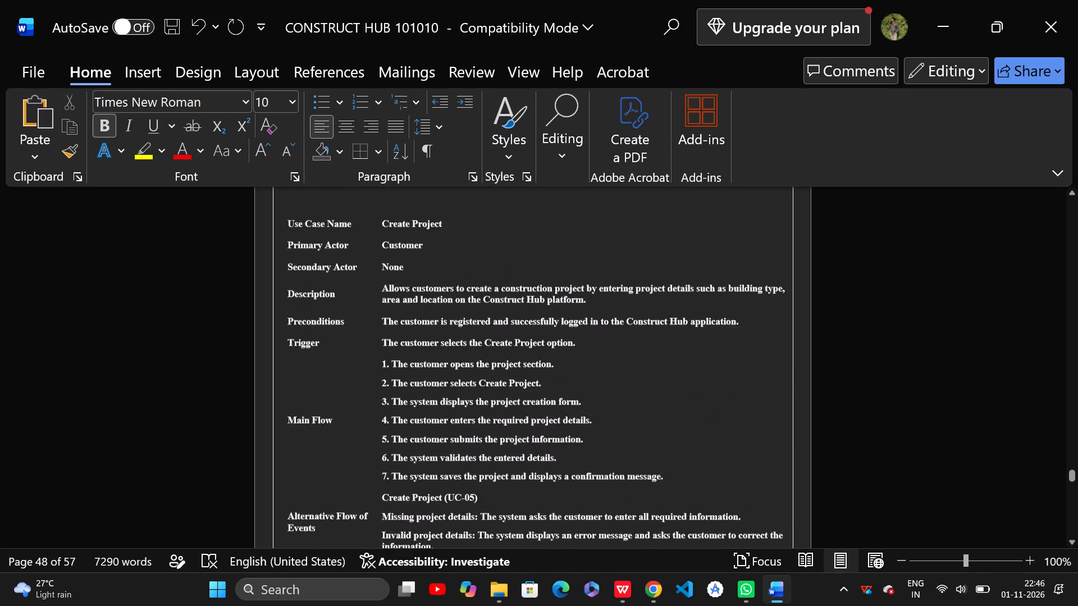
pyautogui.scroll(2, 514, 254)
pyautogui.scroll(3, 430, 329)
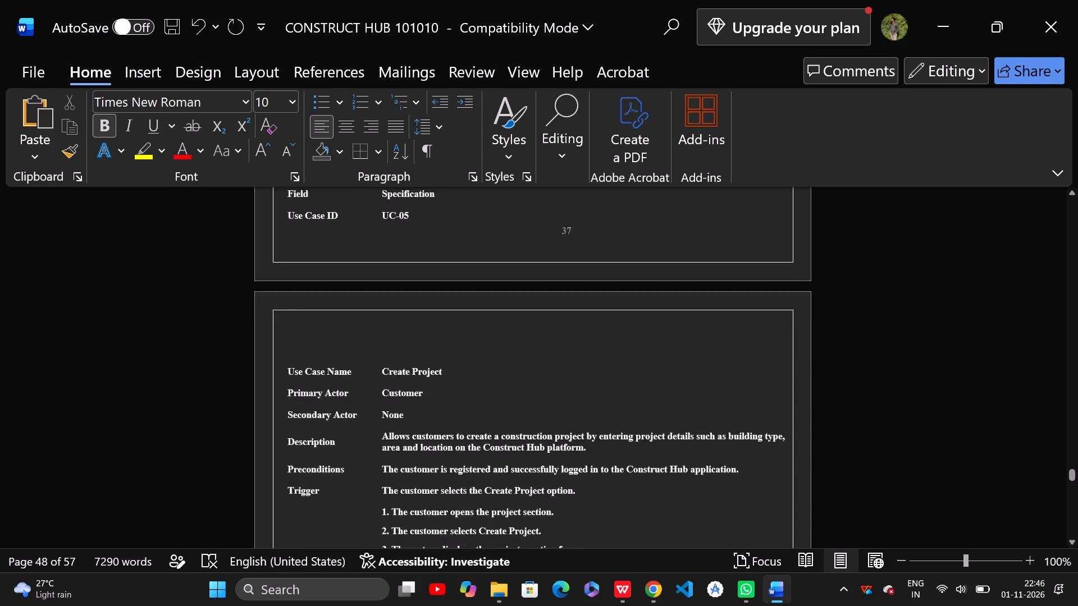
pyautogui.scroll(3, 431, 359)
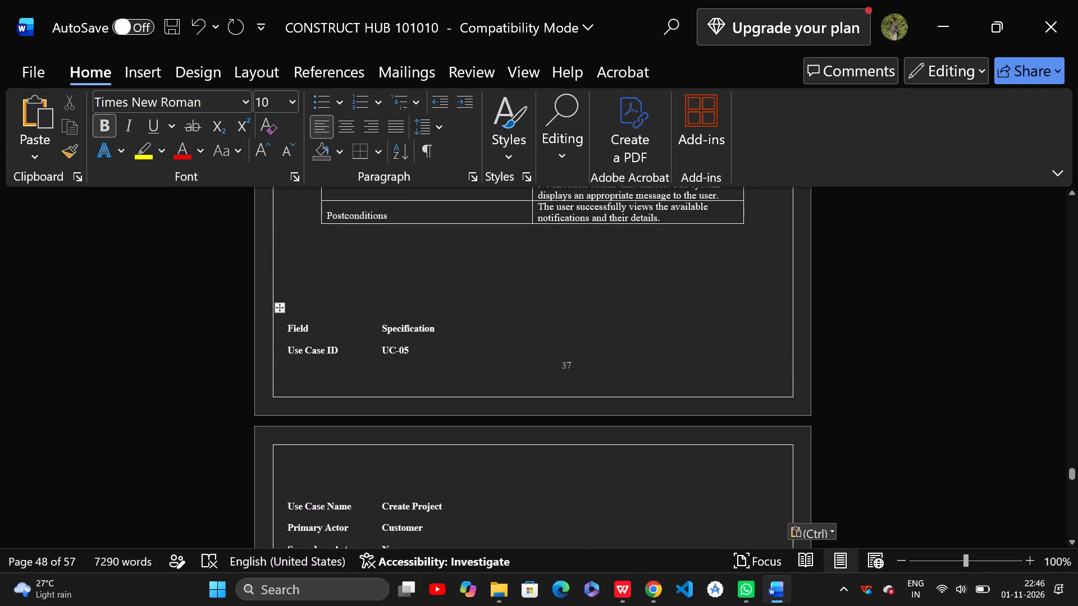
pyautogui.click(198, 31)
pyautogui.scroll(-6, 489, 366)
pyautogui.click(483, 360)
pyautogui.click(651, 590)
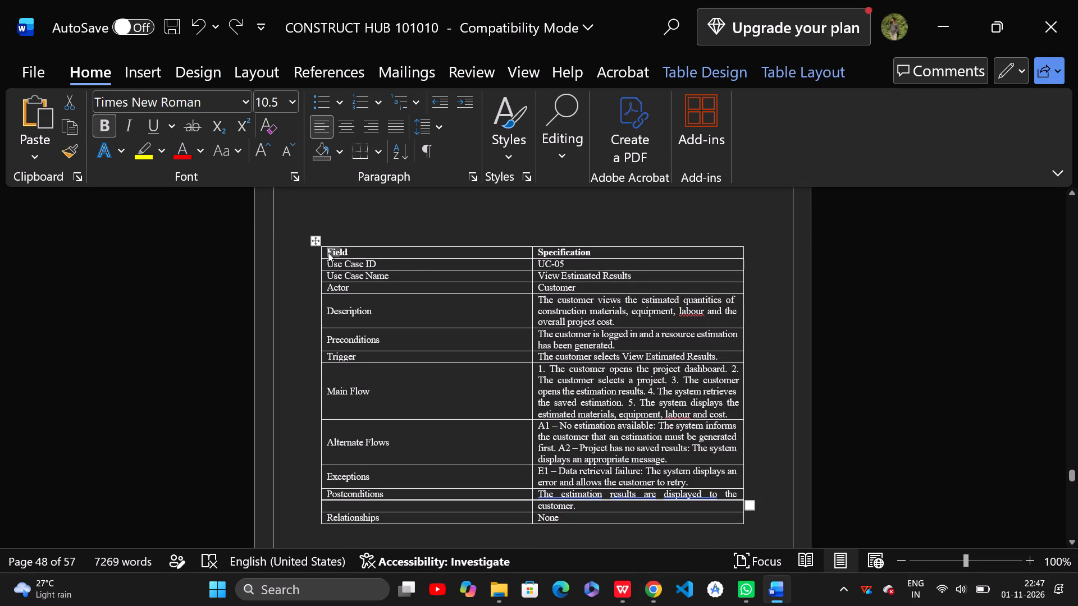
pyautogui.click(327, 252)
pyautogui.moveTo(327, 252); pyautogui.dragTo(601, 524)
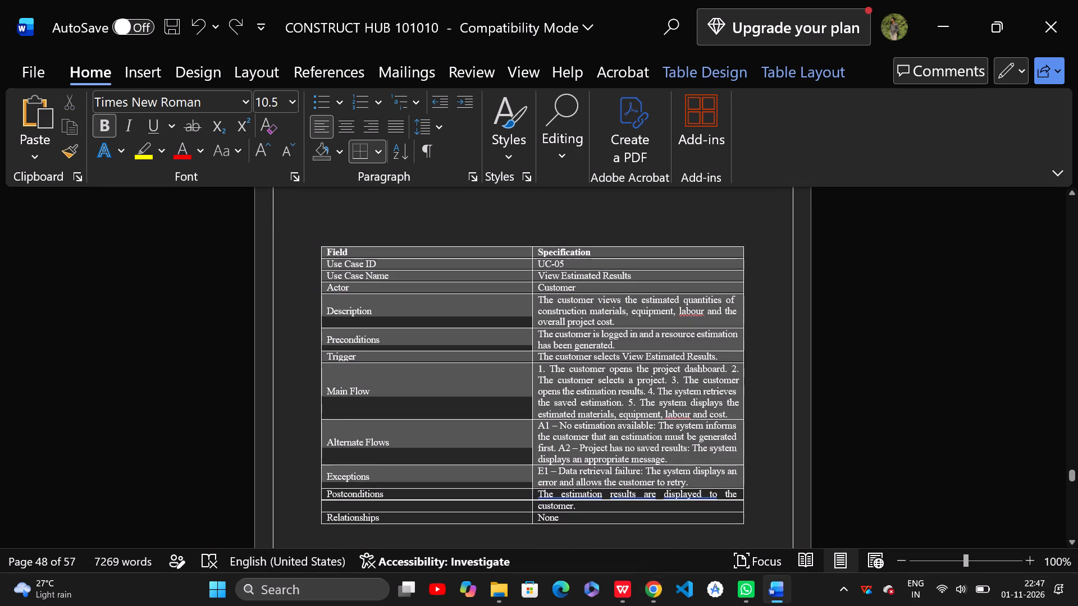
pyautogui.moveTo(601, 524); pyautogui.dragTo(634, 469)
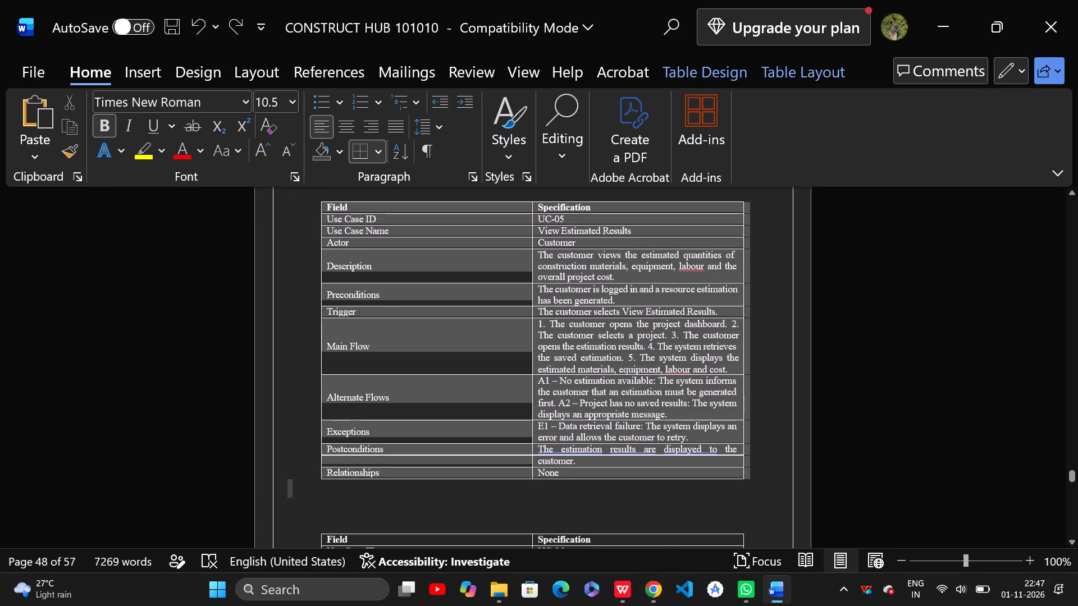
pyautogui.moveTo(634, 469); pyautogui.dragTo(572, 463)
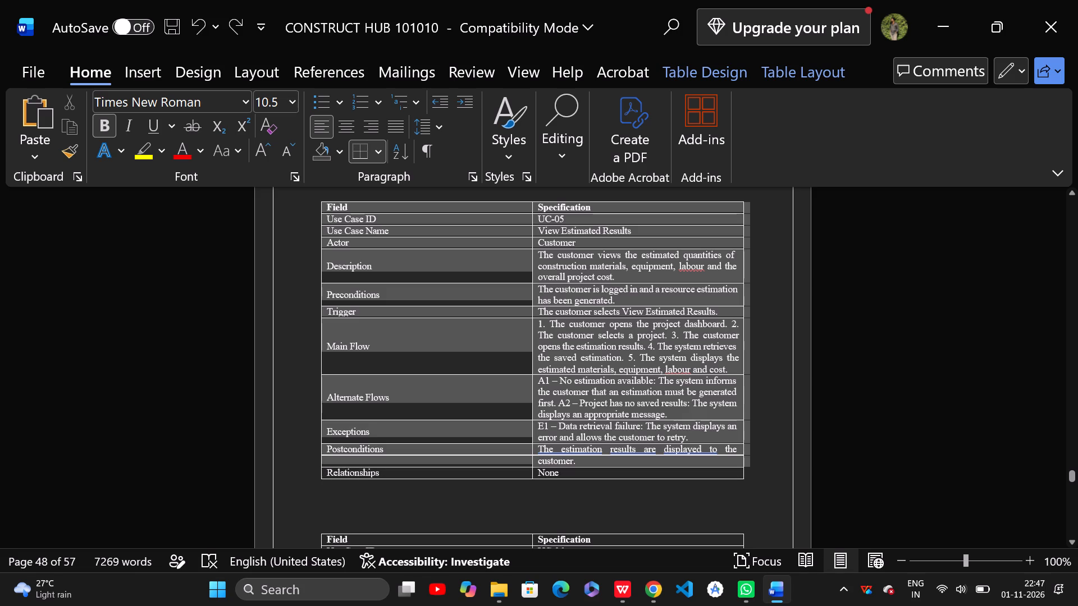
pyautogui.moveTo(572, 463); pyautogui.dragTo(520, 489)
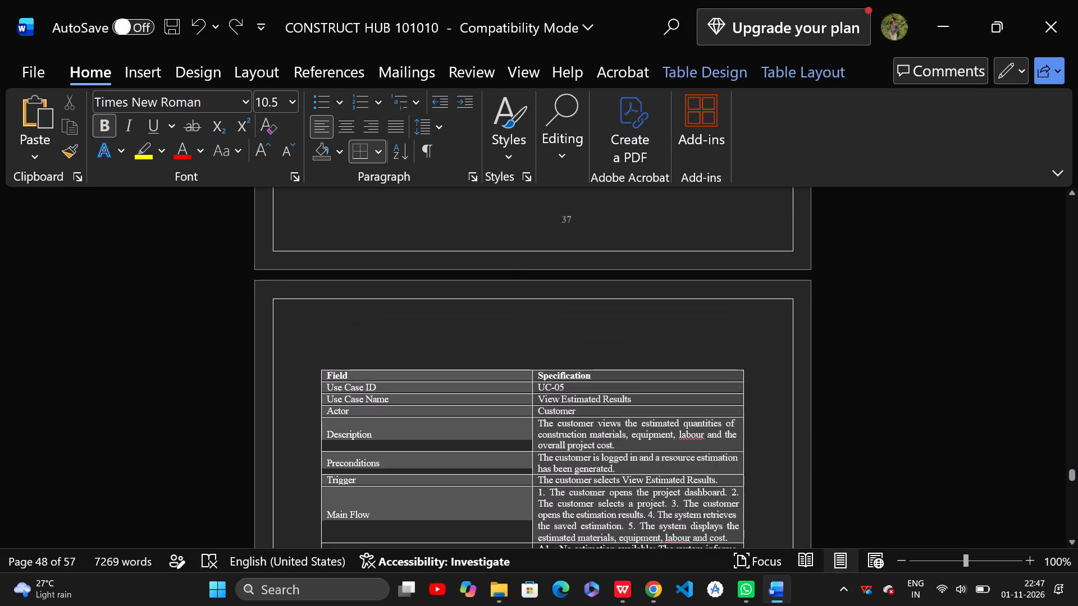
pyautogui.moveTo(520, 489); pyautogui.dragTo(543, 505)
pyautogui.scroll(-4, 520, 489)
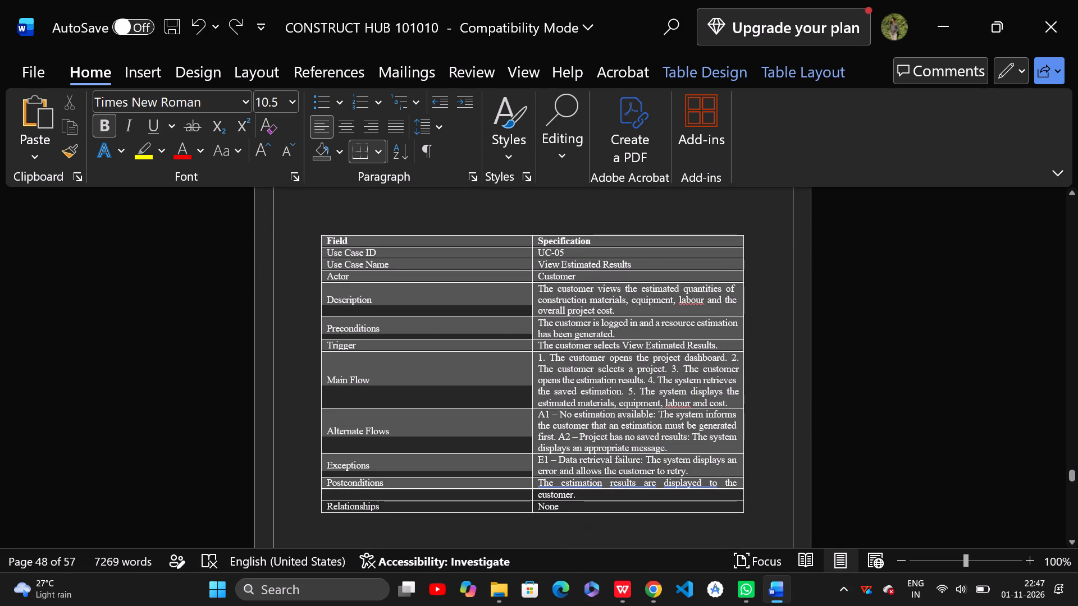
pyautogui.moveTo(543, 505); pyautogui.dragTo(538, 501)
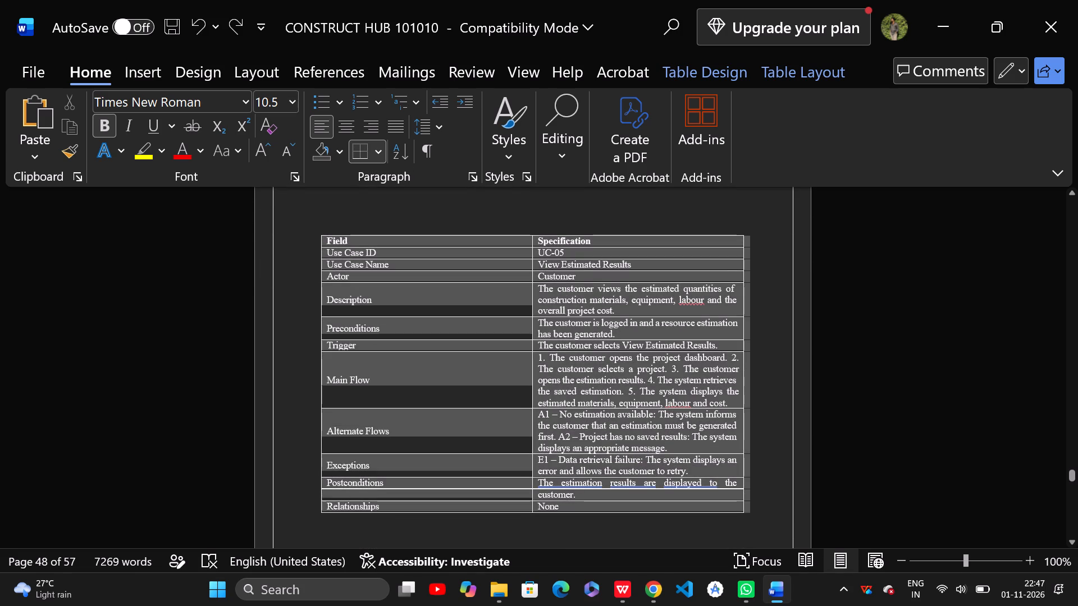
pyautogui.moveTo(538, 501); pyautogui.dragTo(557, 500)
pyautogui.moveTo(557, 500); pyautogui.dragTo(558, 501)
pyautogui.hotkey('ctrl', 'v')
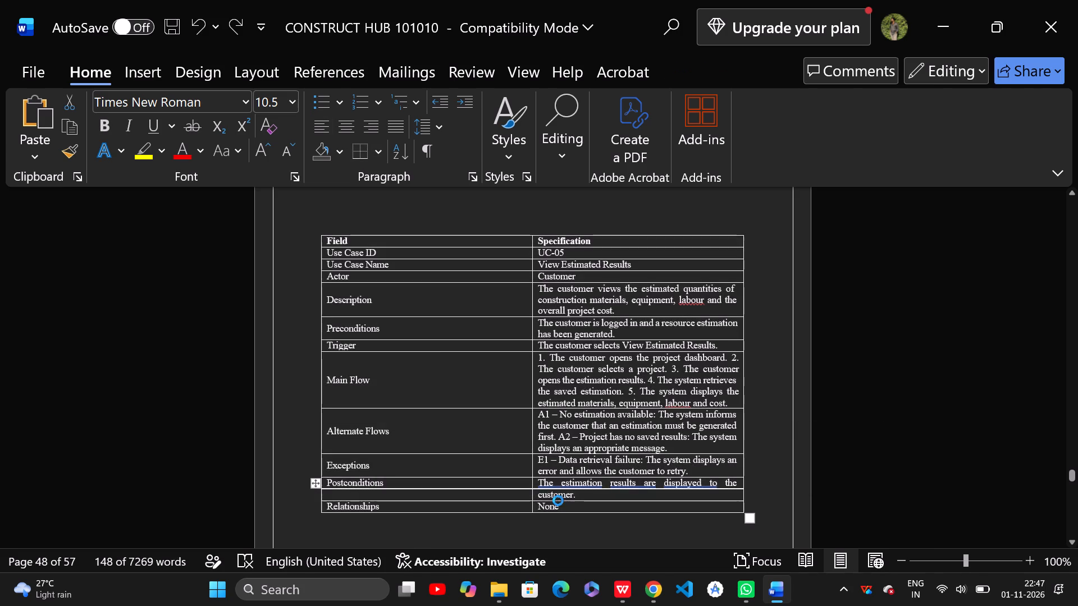
# Examine the layout of the pasted UC-05 Create Project table across the page break, down to the UC-06 Place Order table.
pyautogui.scroll(-4, 570, 497)
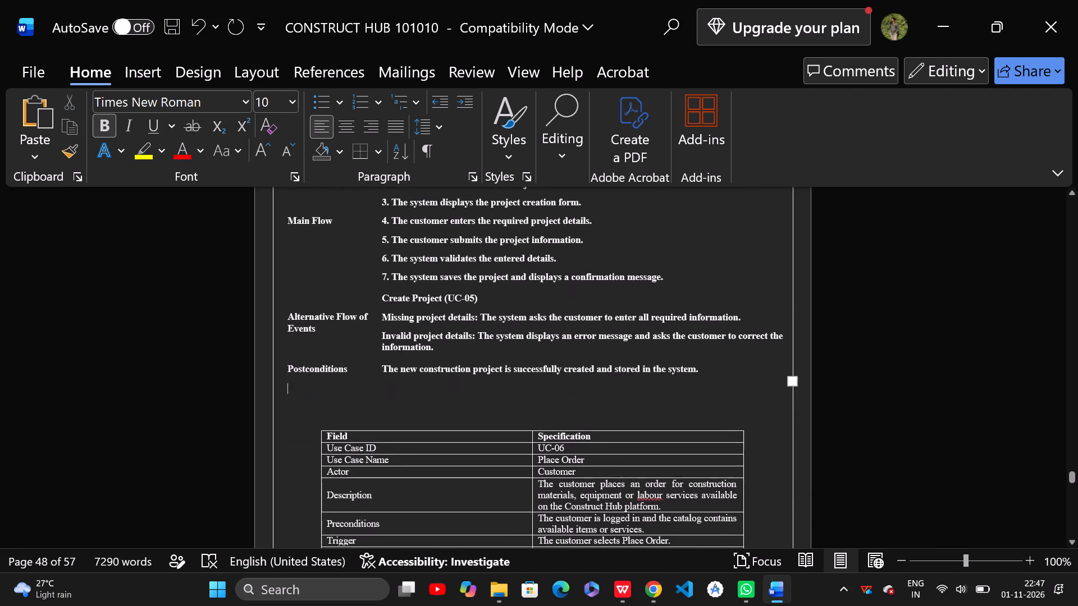
pyautogui.scroll(11, 444, 493)
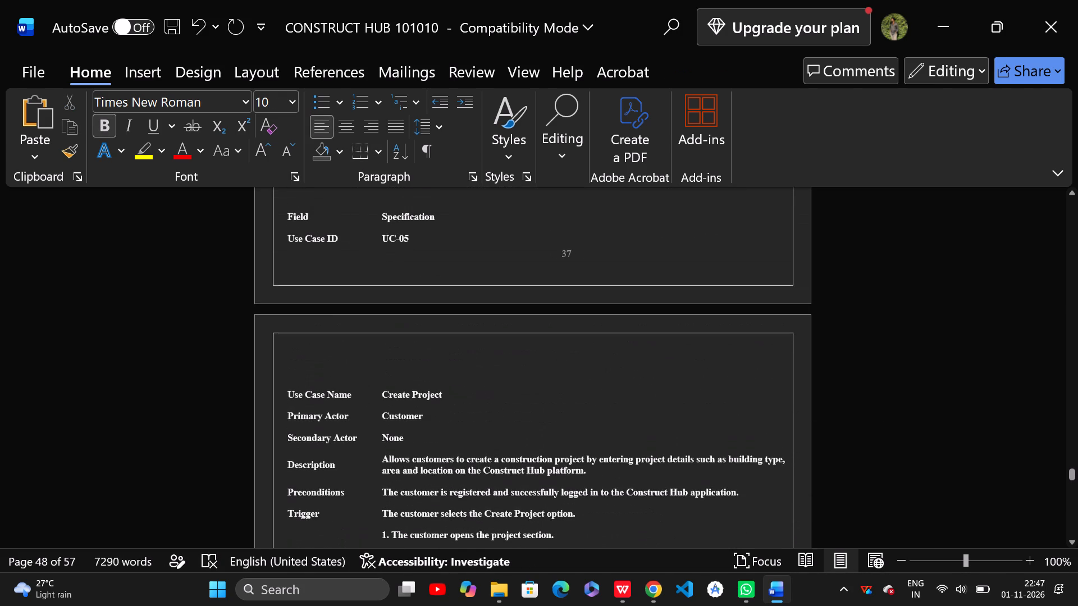
pyautogui.click(398, 457)
pyautogui.click(361, 433)
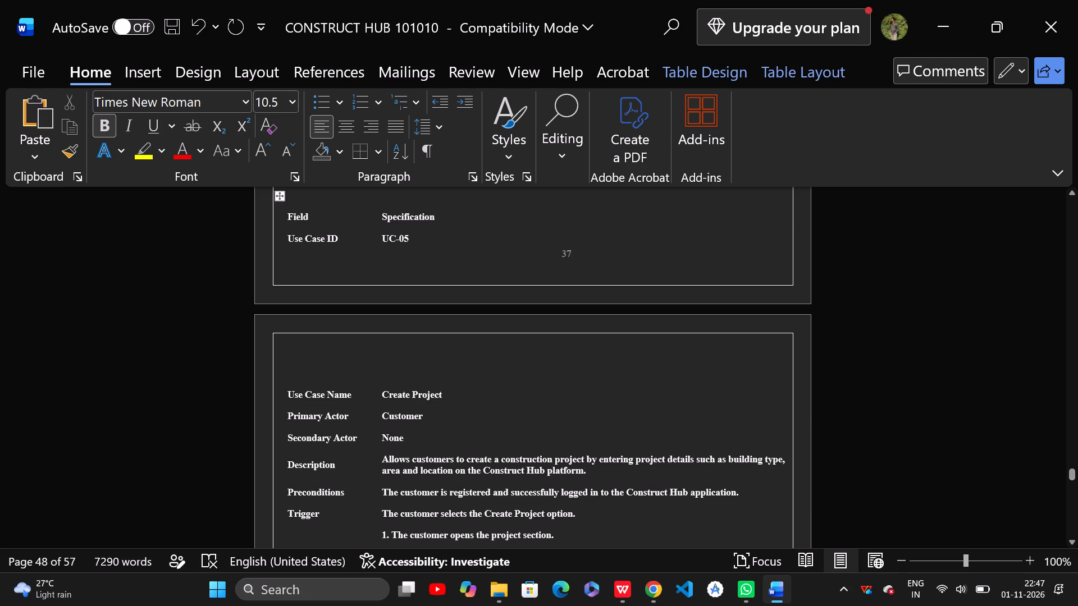
pyautogui.click(385, 439)
pyautogui.click(380, 422)
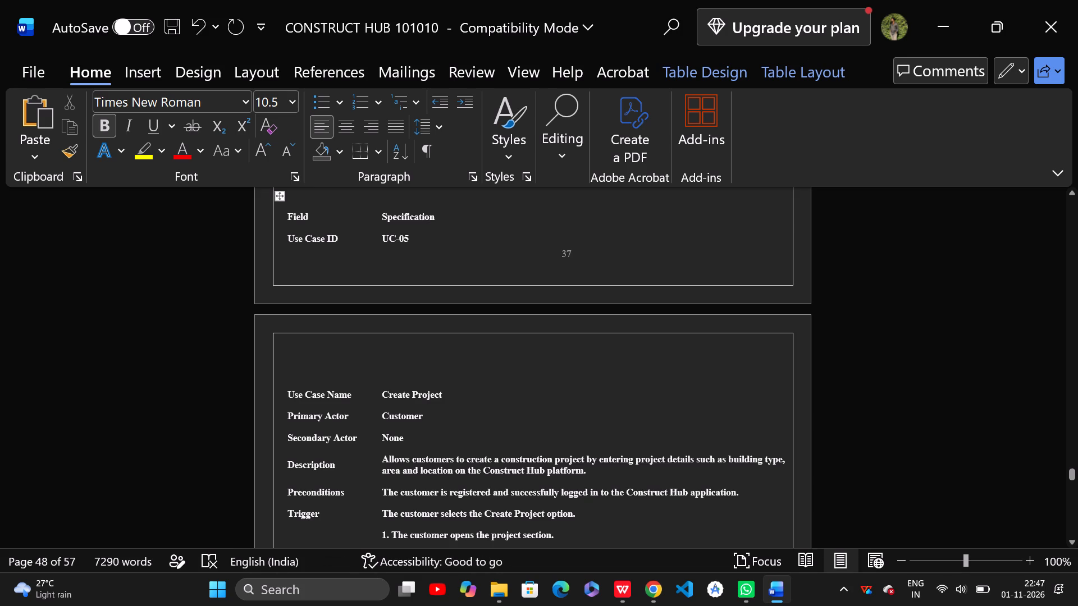
pyautogui.press('Right')
pyautogui.press('Right')
pyautogui.press('Left')
pyautogui.press('Left')
pyautogui.press('Right')
pyautogui.scroll(2, 371, 416)
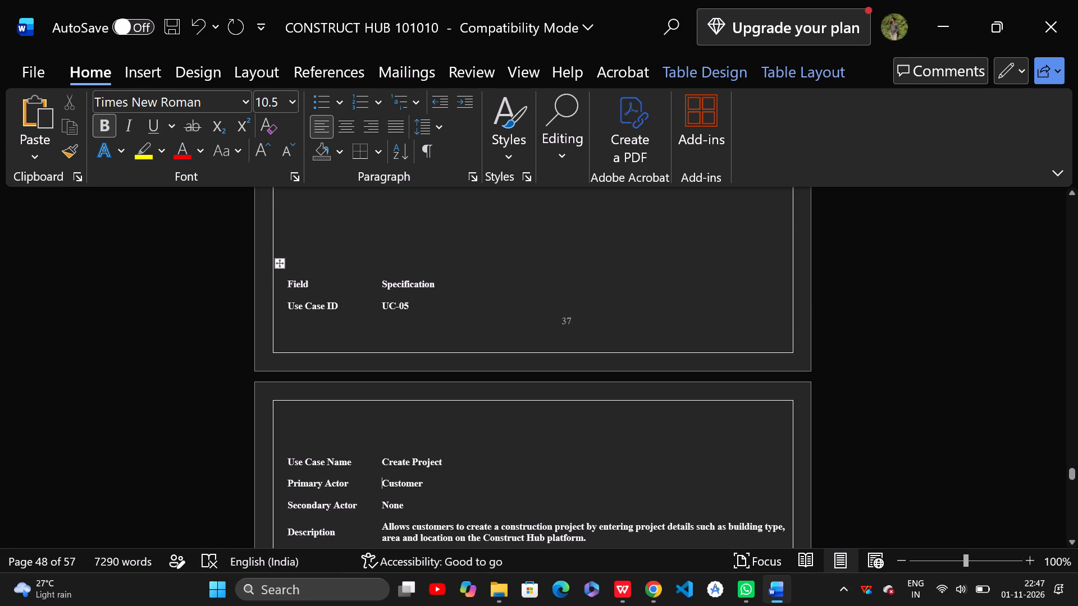
pyautogui.click(280, 280)
pyautogui.click(280, 280)
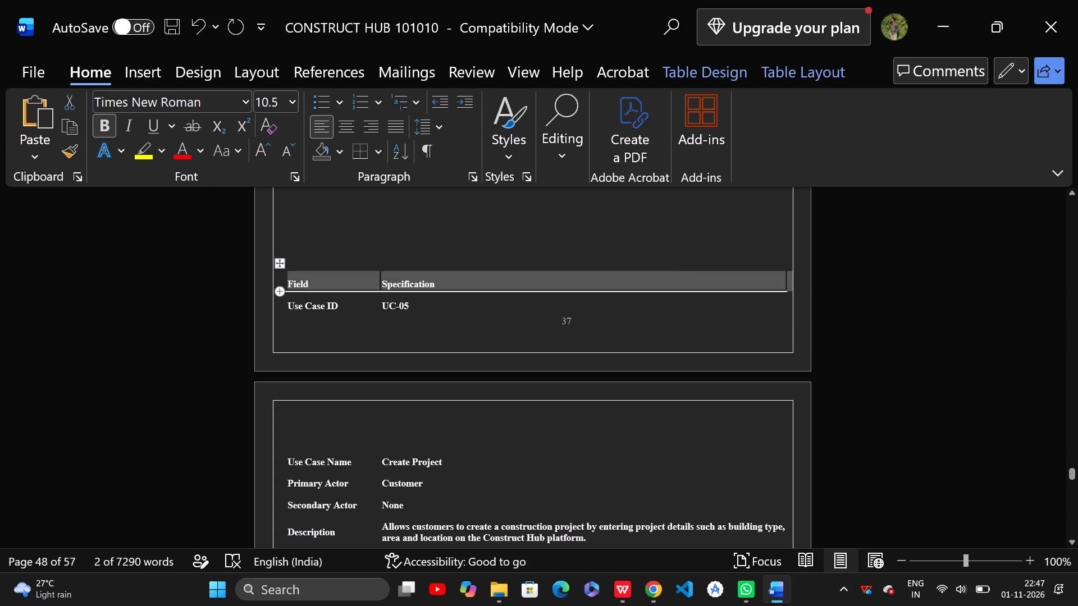
pyautogui.click(280, 280)
pyautogui.click(280, 280)
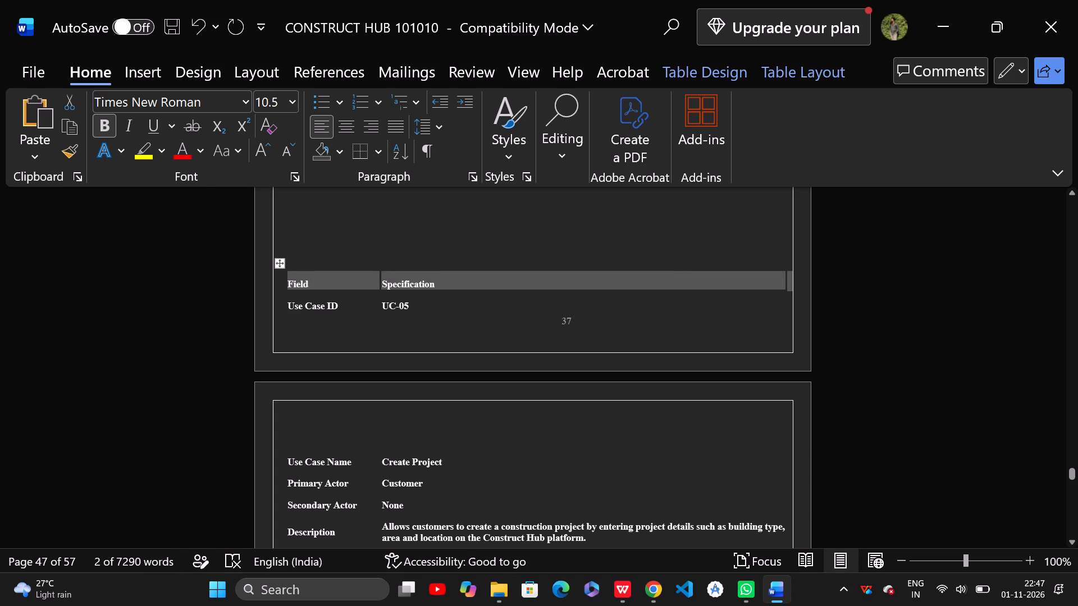
pyautogui.scroll(-16, 343, 326)
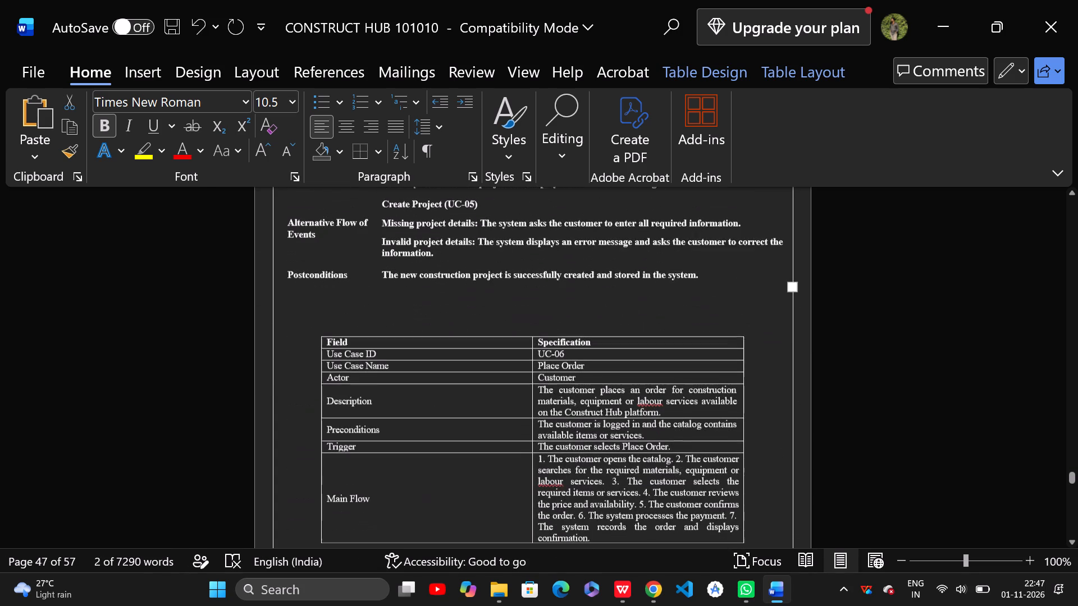
pyautogui.scroll(1, 362, 355)
pyautogui.scroll(3, 467, 293)
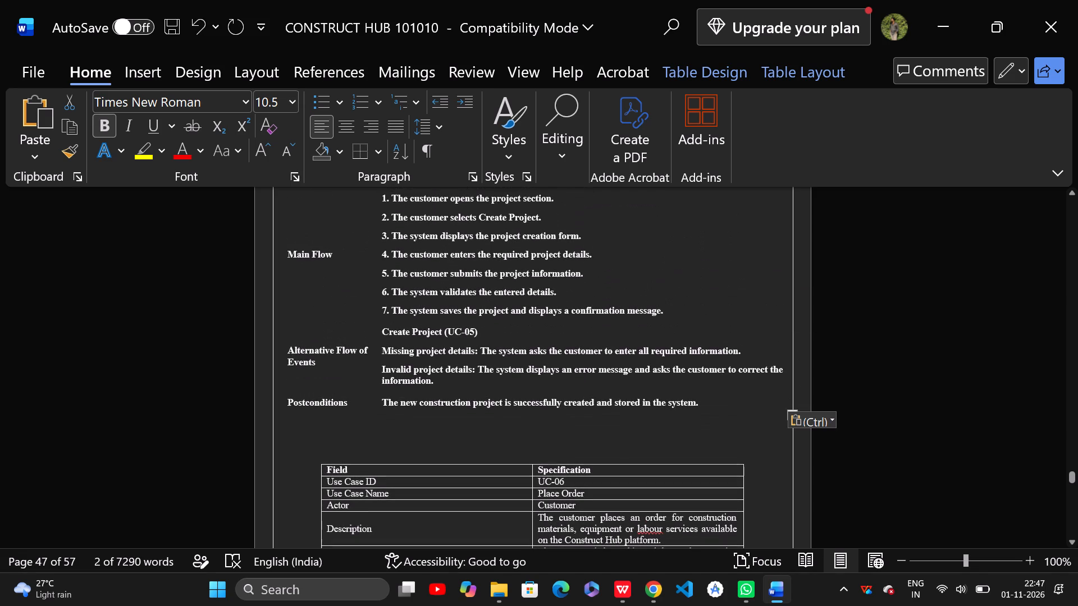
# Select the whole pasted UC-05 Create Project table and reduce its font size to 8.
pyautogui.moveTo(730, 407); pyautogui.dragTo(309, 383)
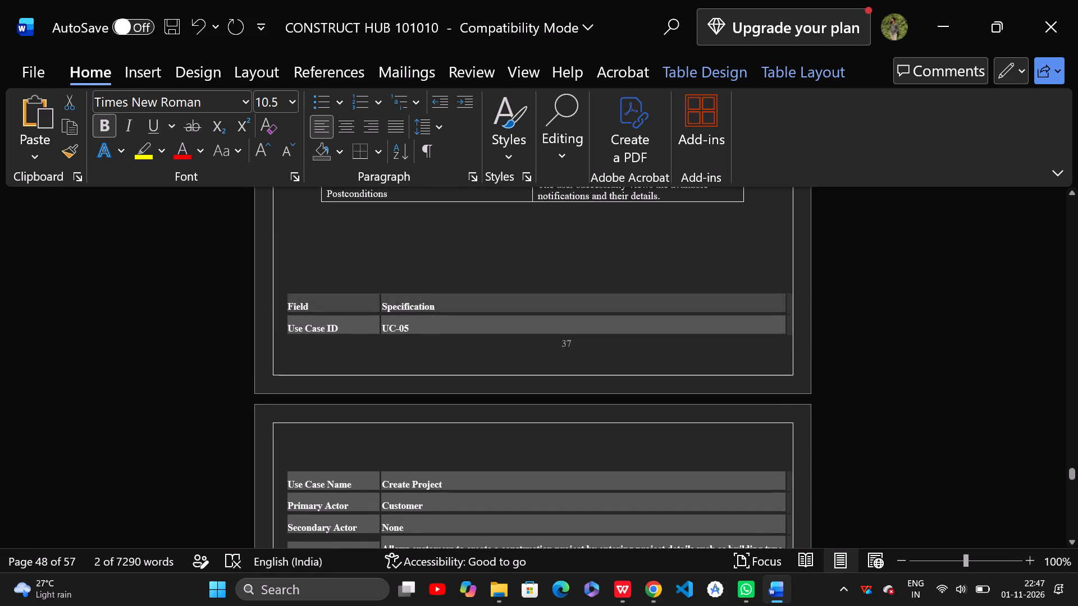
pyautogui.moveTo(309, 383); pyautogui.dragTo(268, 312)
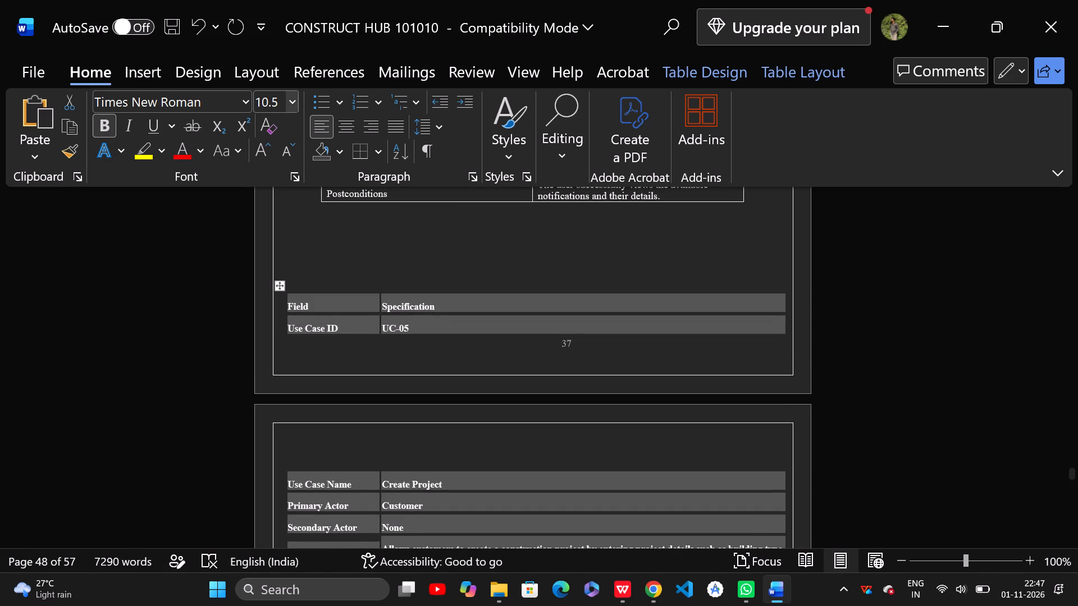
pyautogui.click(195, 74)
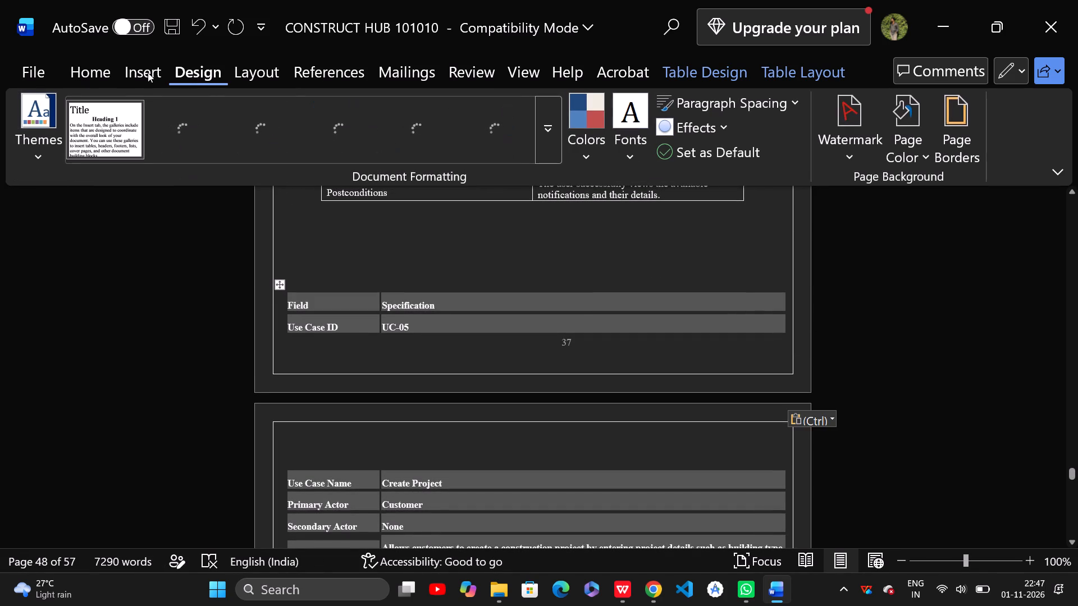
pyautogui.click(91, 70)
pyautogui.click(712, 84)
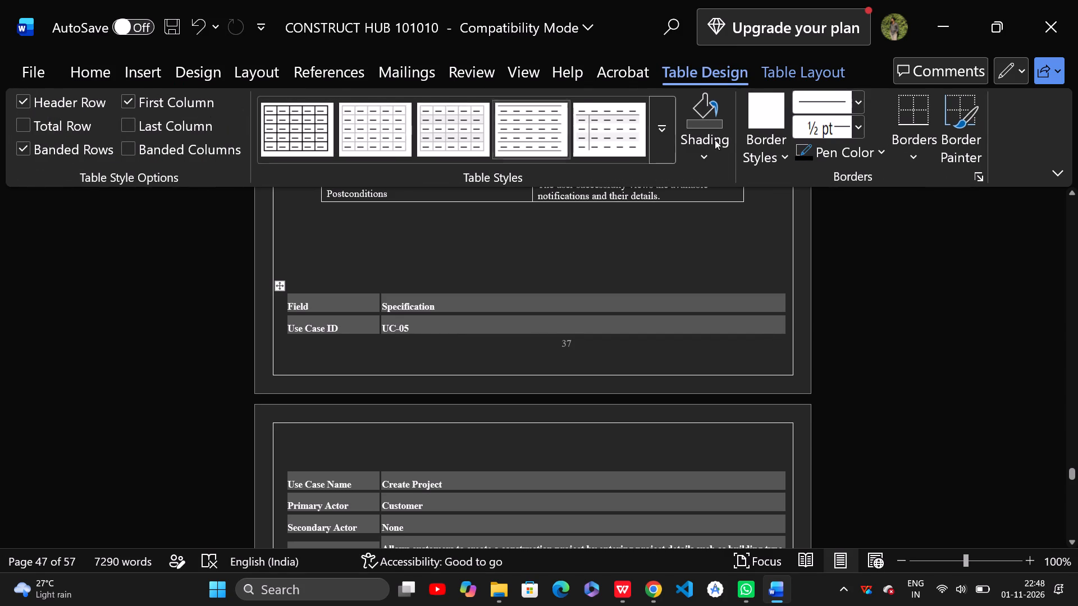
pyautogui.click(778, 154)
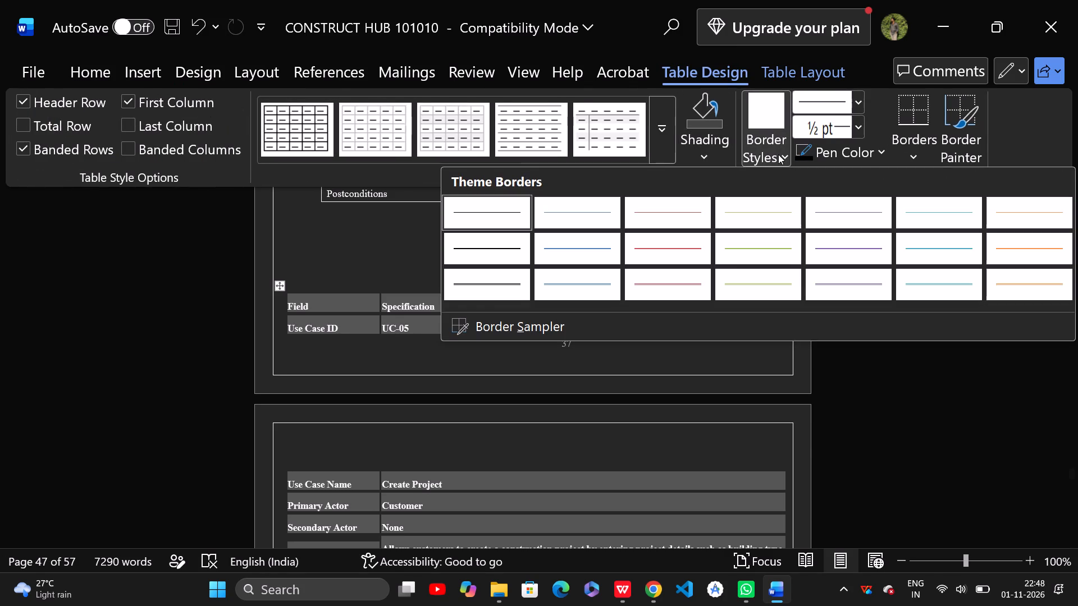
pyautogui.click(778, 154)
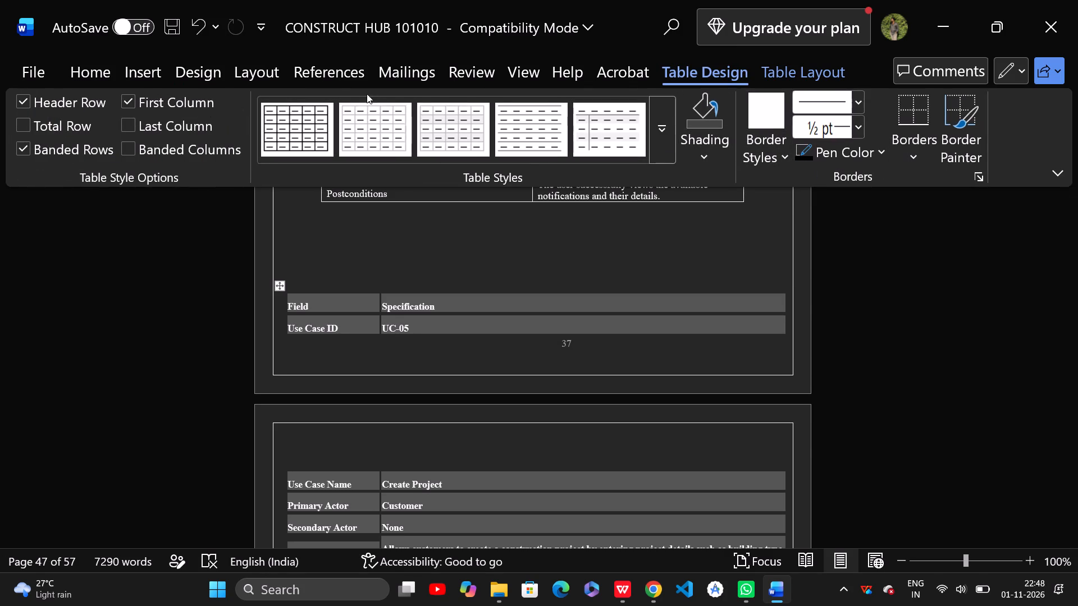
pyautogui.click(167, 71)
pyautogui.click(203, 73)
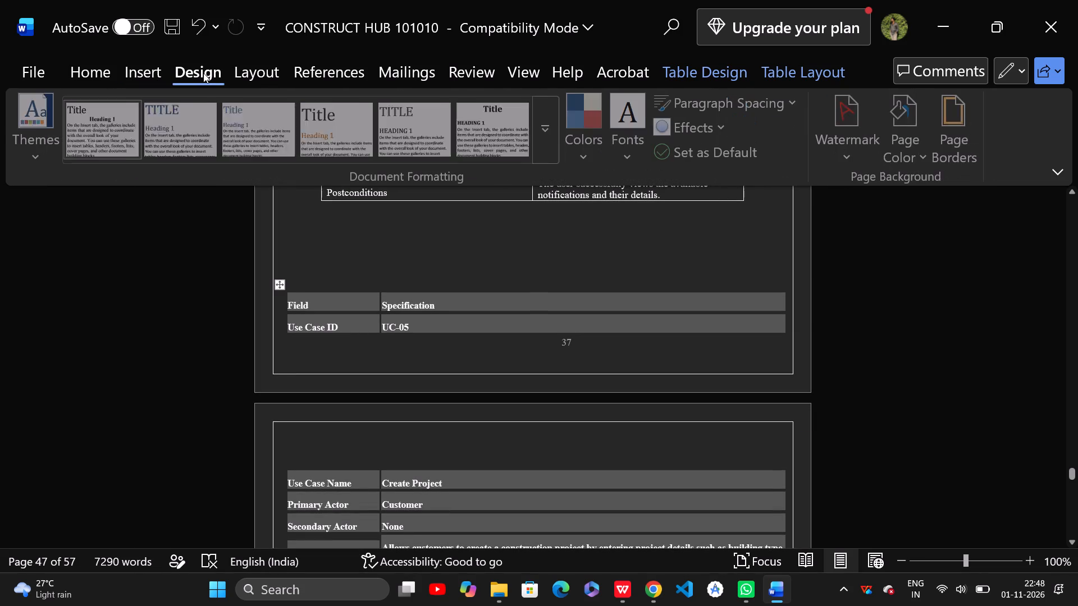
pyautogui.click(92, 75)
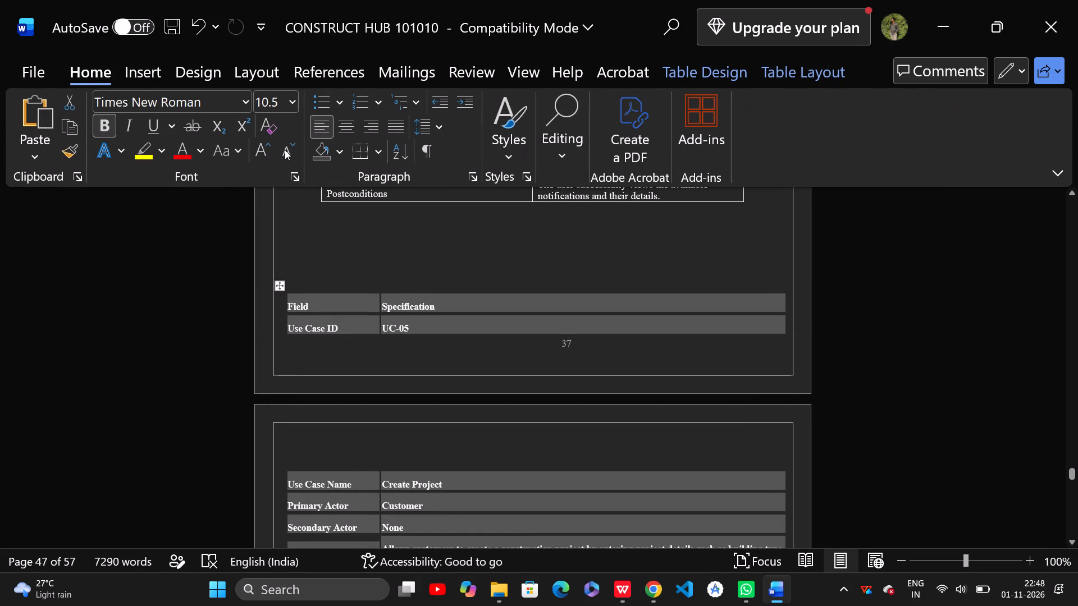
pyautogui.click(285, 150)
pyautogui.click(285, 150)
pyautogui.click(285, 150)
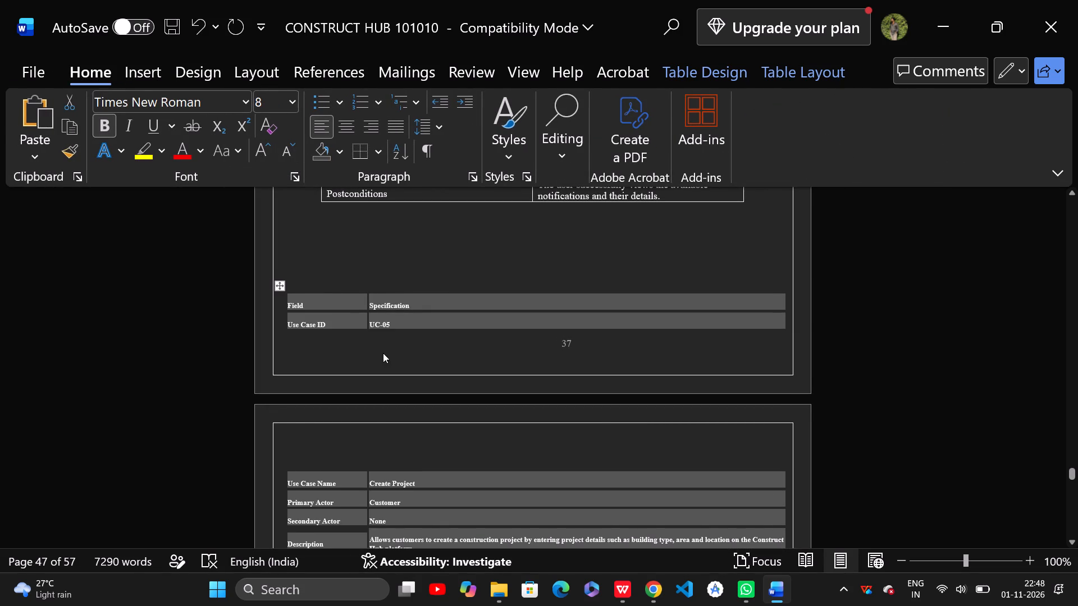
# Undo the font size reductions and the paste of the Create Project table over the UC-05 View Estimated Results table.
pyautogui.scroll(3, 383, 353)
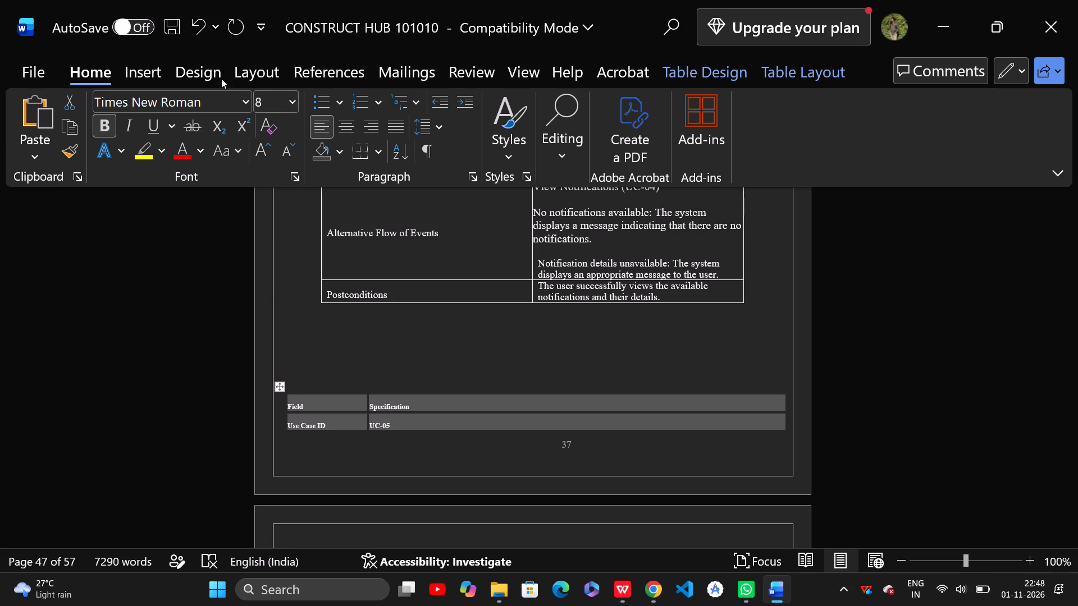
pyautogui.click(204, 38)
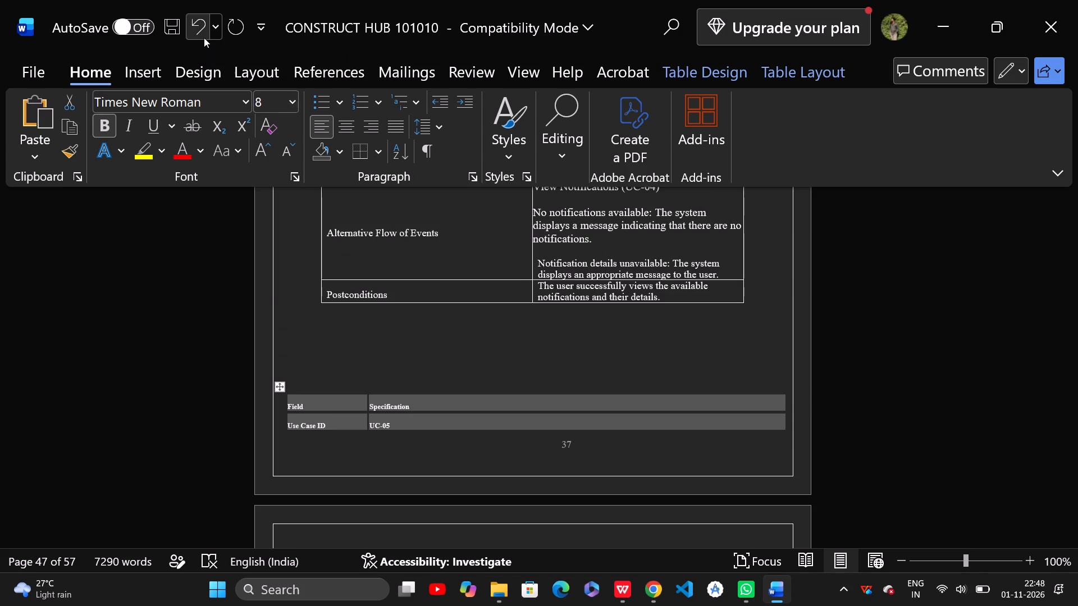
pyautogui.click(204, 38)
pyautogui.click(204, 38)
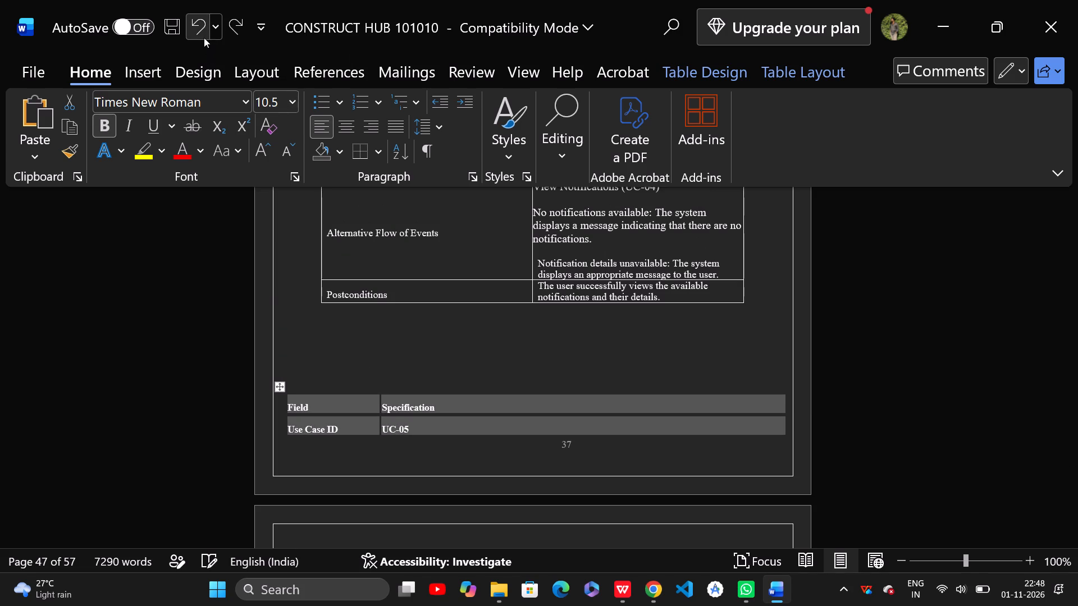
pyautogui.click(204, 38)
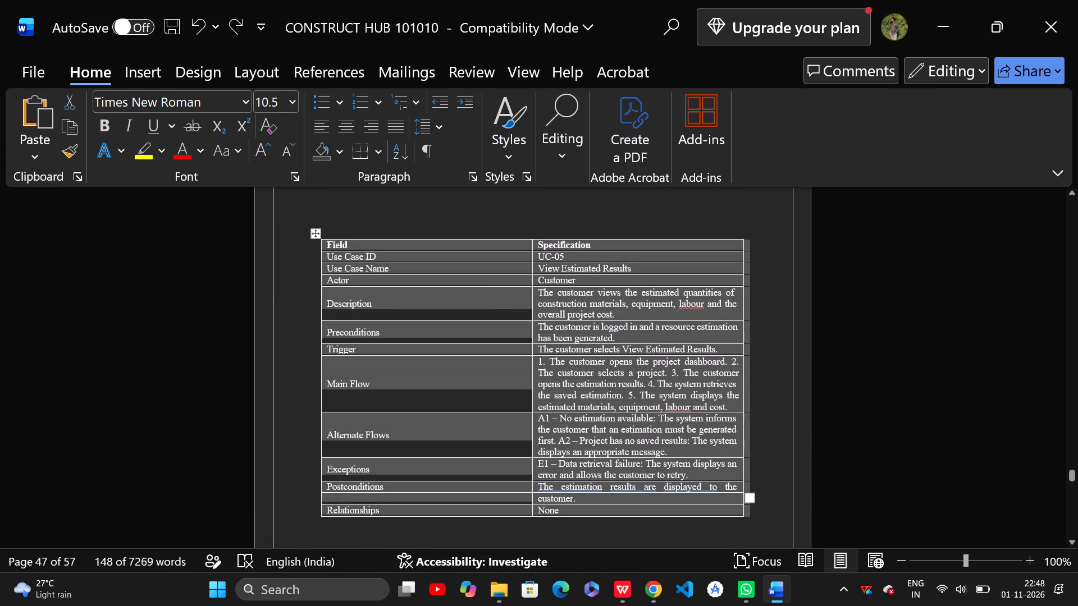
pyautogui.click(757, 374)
pyautogui.scroll(-8, 757, 374)
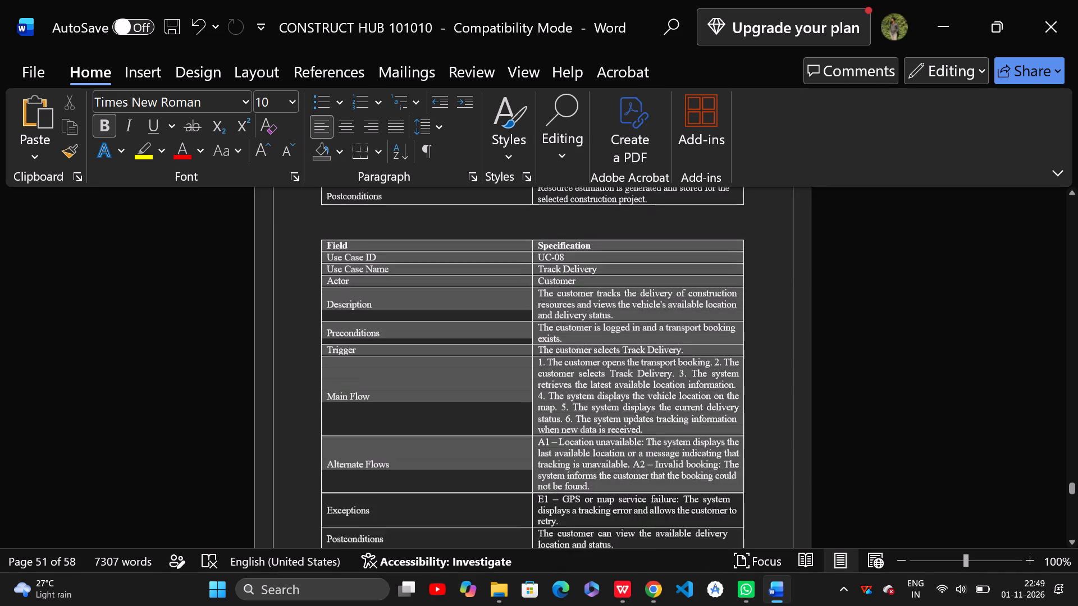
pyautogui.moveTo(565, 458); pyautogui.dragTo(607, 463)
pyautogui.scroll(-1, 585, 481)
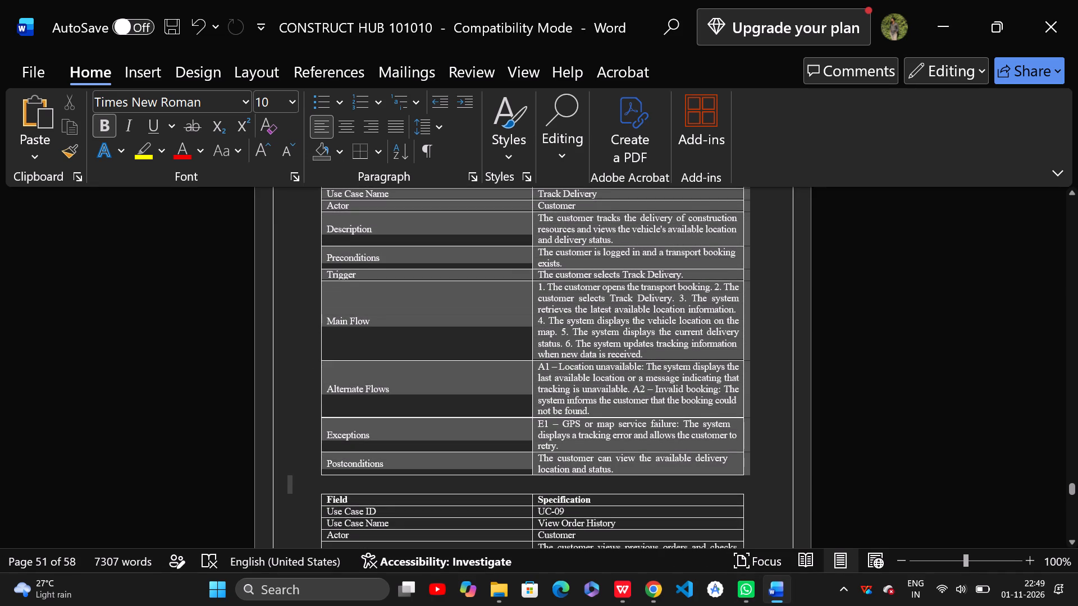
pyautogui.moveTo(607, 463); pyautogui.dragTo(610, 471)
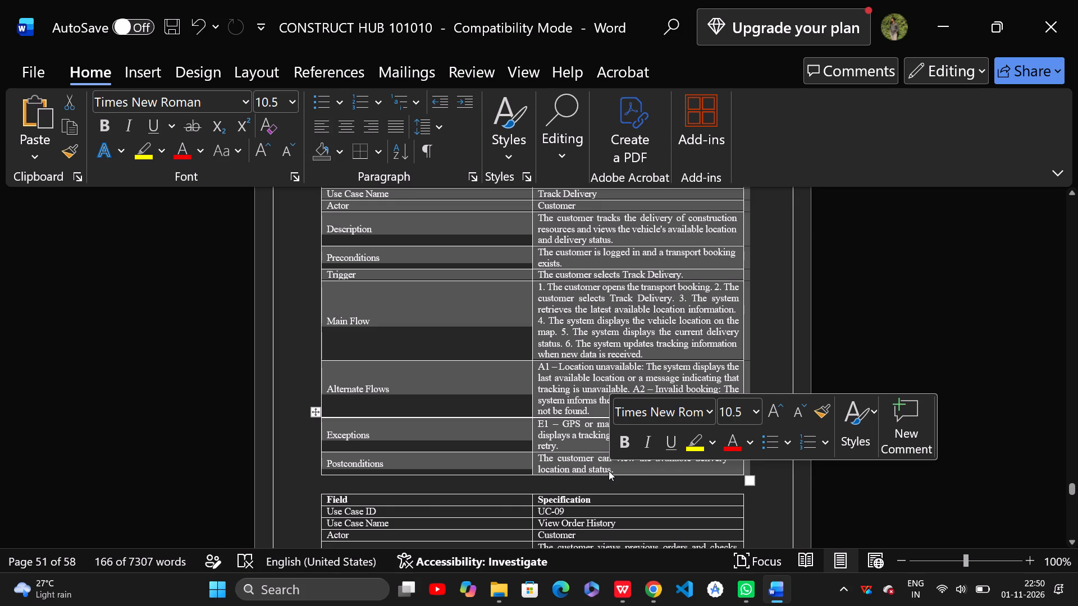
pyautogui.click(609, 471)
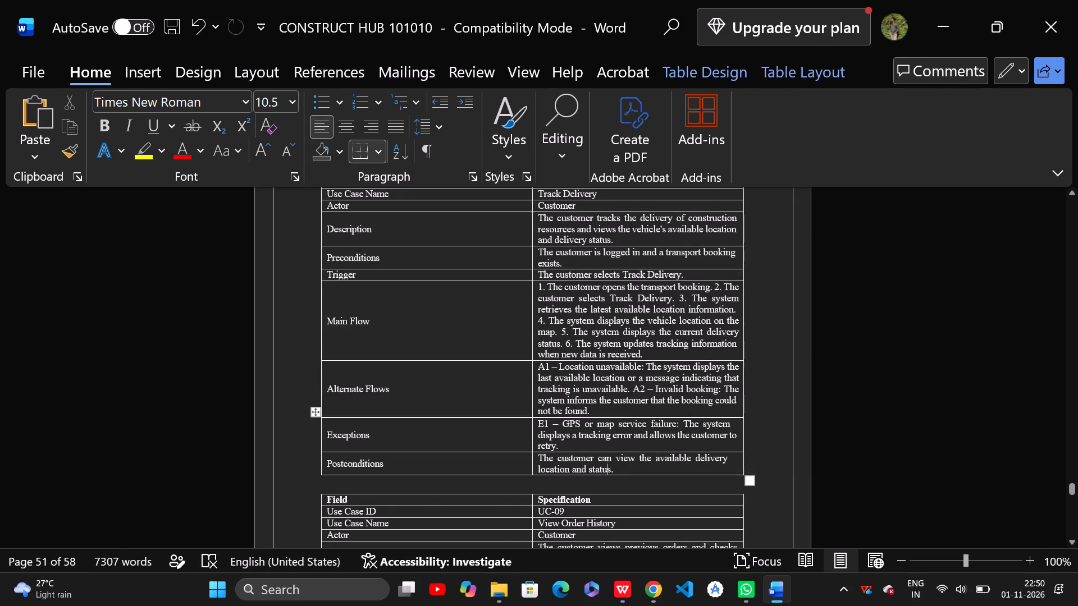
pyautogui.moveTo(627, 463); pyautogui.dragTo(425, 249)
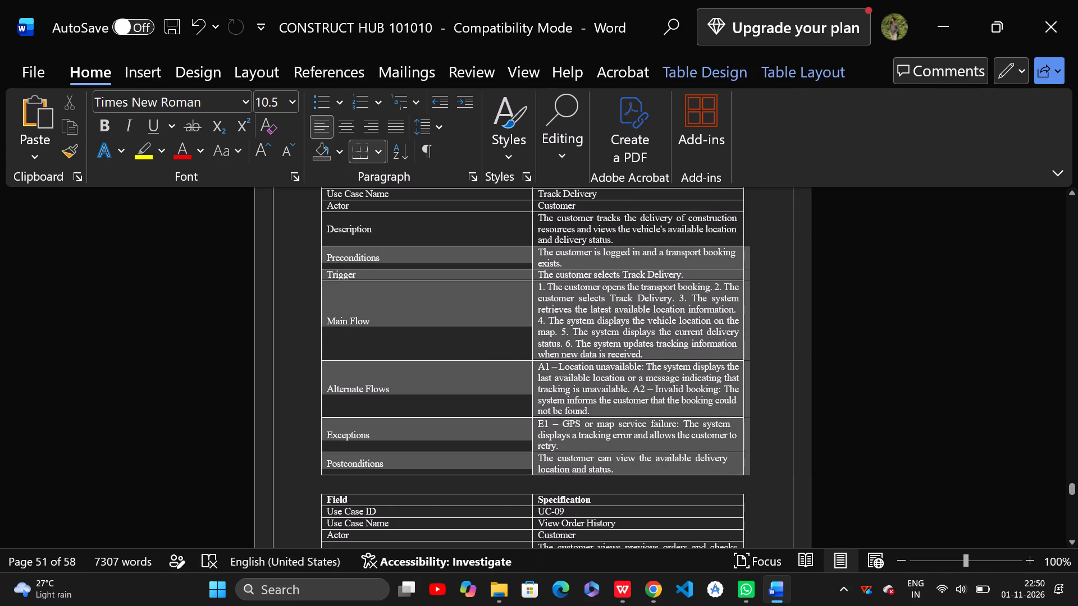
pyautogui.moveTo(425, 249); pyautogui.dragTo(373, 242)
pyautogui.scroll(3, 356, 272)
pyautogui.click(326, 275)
# Insert a blank line between the UC-08 Track Delivery and UC-09 View Order History tables.
pyautogui.scroll(-3, 398, 328)
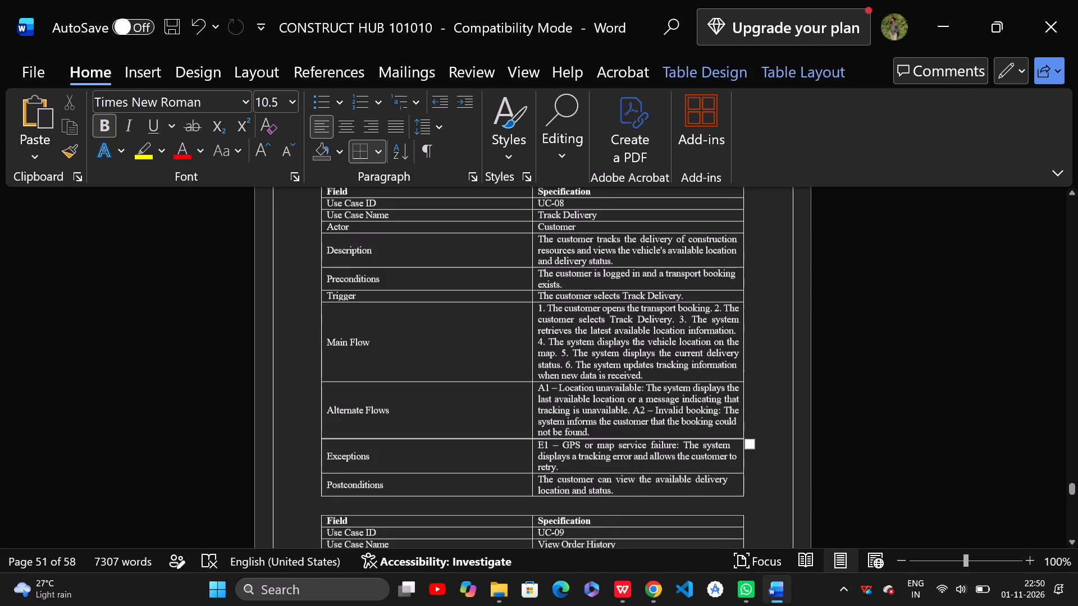
pyautogui.scroll(-2, 388, 452)
pyautogui.click(349, 415)
pyautogui.press('Return')
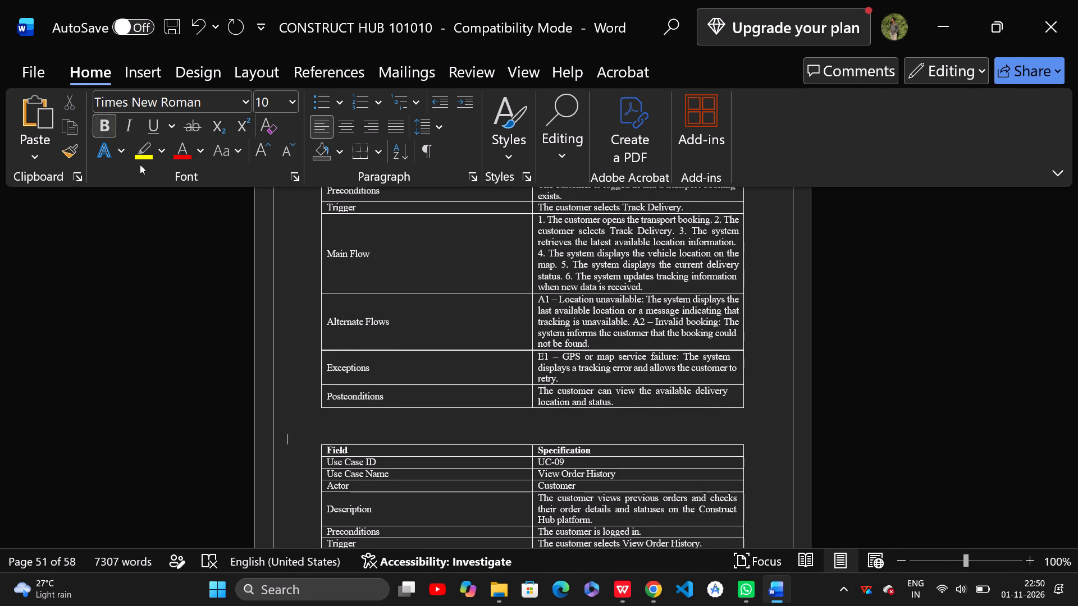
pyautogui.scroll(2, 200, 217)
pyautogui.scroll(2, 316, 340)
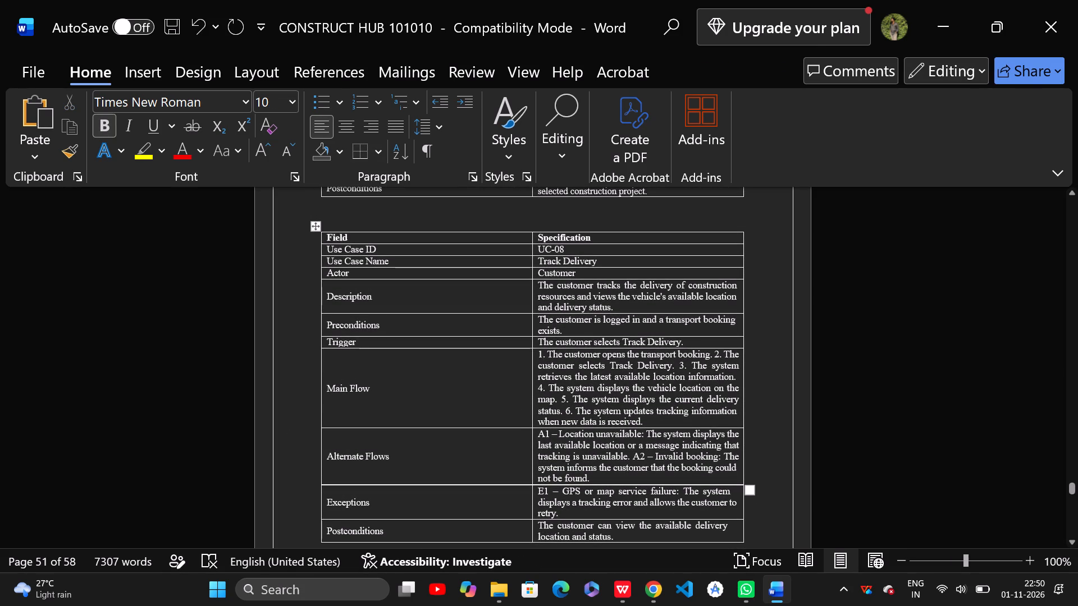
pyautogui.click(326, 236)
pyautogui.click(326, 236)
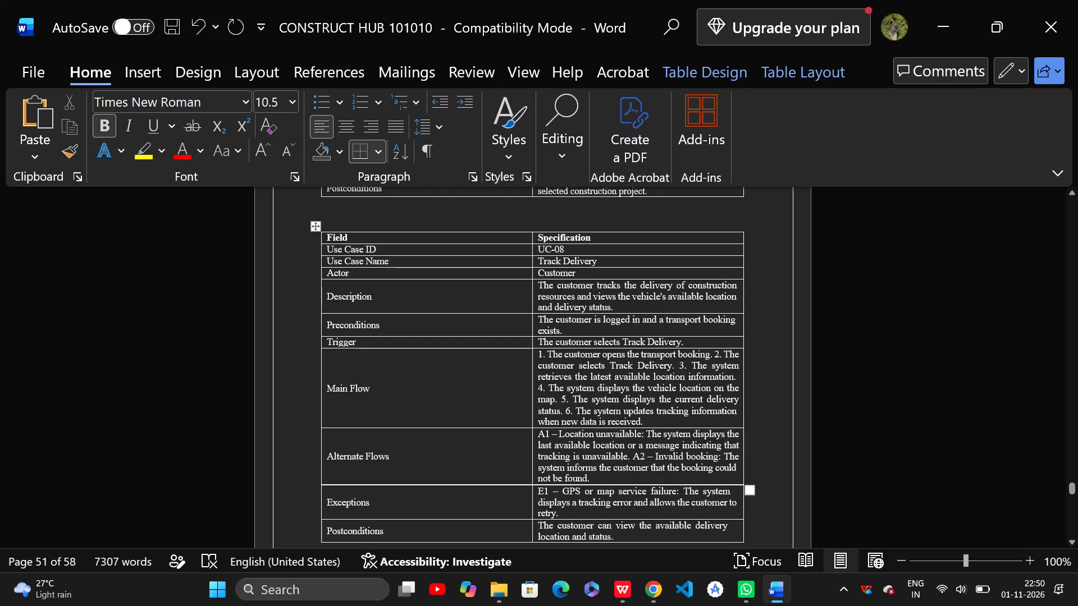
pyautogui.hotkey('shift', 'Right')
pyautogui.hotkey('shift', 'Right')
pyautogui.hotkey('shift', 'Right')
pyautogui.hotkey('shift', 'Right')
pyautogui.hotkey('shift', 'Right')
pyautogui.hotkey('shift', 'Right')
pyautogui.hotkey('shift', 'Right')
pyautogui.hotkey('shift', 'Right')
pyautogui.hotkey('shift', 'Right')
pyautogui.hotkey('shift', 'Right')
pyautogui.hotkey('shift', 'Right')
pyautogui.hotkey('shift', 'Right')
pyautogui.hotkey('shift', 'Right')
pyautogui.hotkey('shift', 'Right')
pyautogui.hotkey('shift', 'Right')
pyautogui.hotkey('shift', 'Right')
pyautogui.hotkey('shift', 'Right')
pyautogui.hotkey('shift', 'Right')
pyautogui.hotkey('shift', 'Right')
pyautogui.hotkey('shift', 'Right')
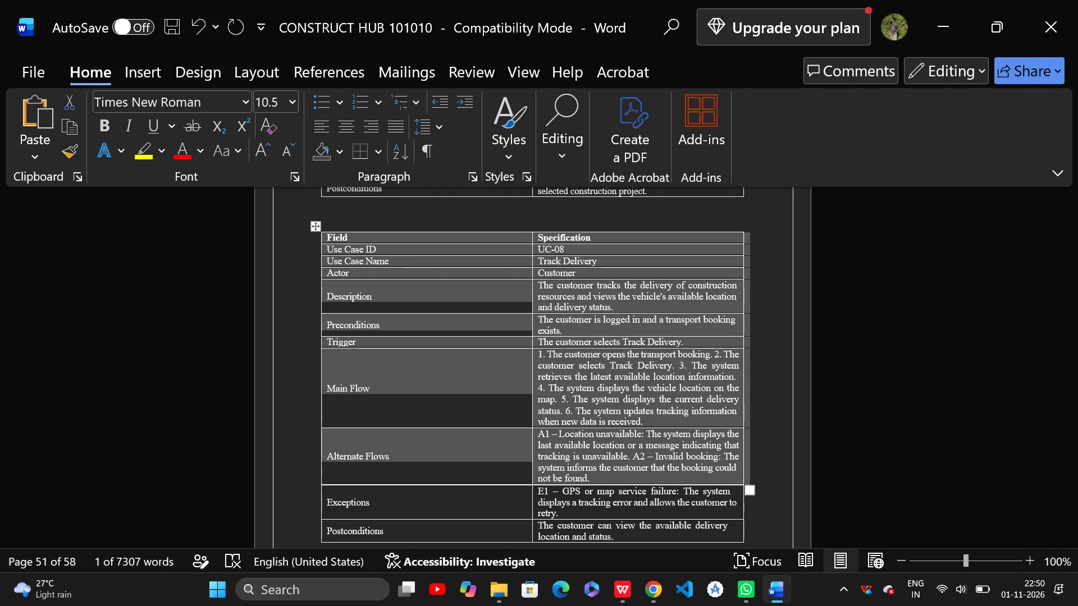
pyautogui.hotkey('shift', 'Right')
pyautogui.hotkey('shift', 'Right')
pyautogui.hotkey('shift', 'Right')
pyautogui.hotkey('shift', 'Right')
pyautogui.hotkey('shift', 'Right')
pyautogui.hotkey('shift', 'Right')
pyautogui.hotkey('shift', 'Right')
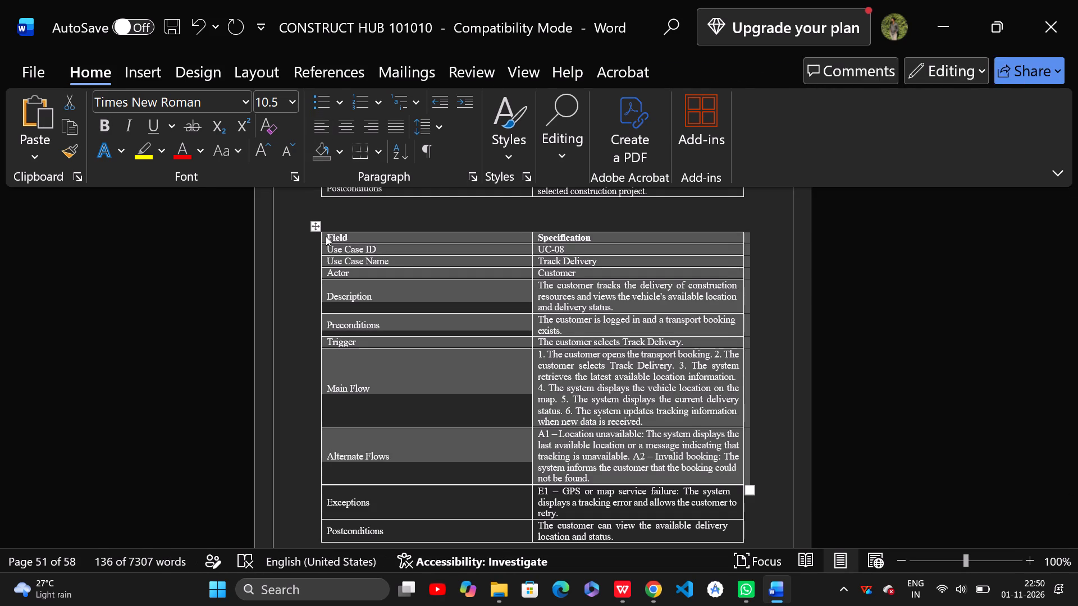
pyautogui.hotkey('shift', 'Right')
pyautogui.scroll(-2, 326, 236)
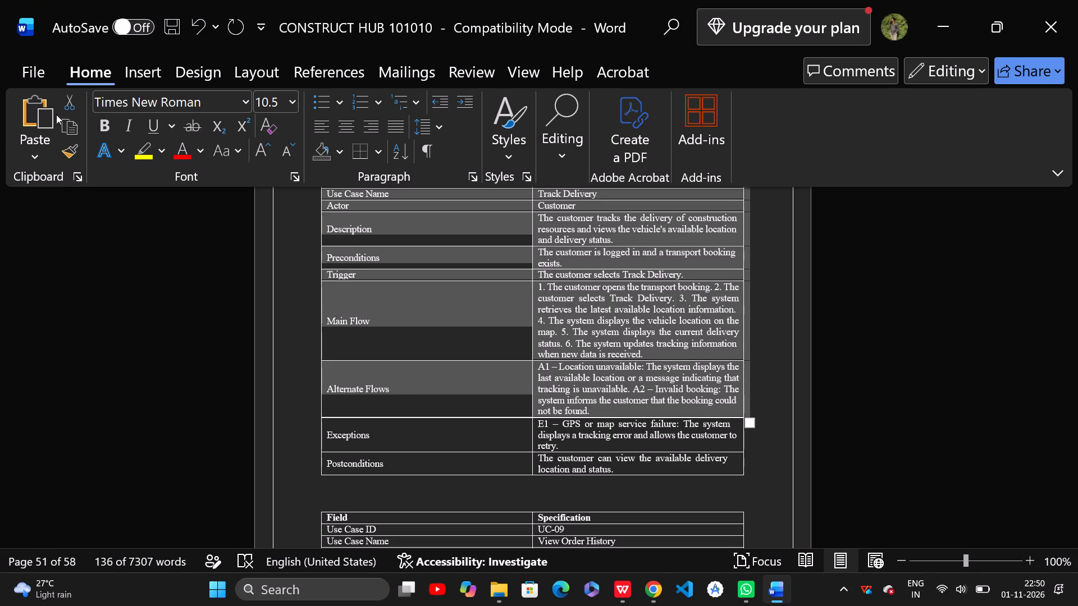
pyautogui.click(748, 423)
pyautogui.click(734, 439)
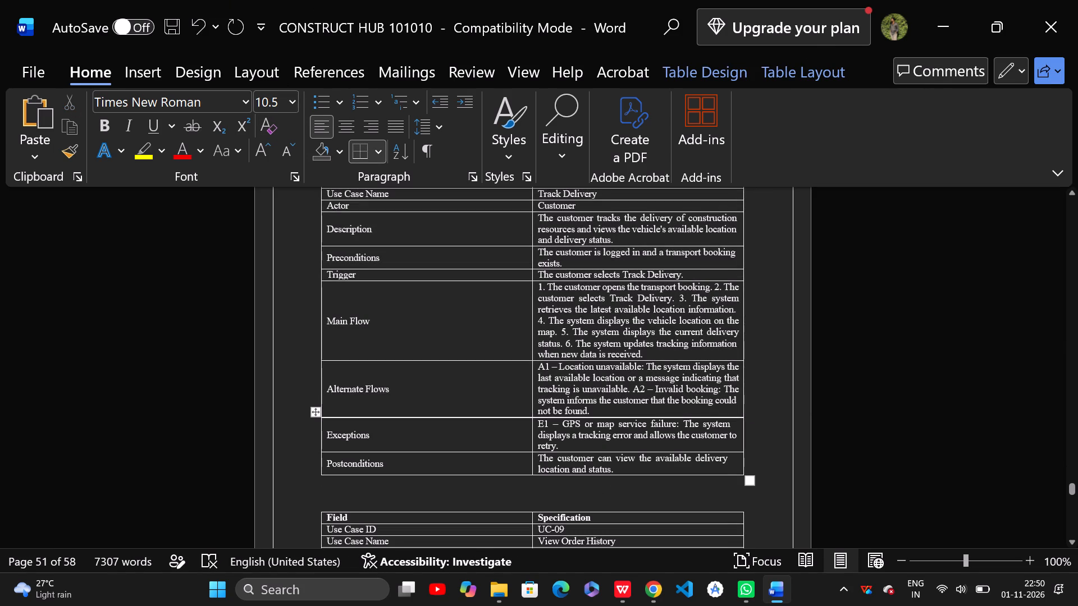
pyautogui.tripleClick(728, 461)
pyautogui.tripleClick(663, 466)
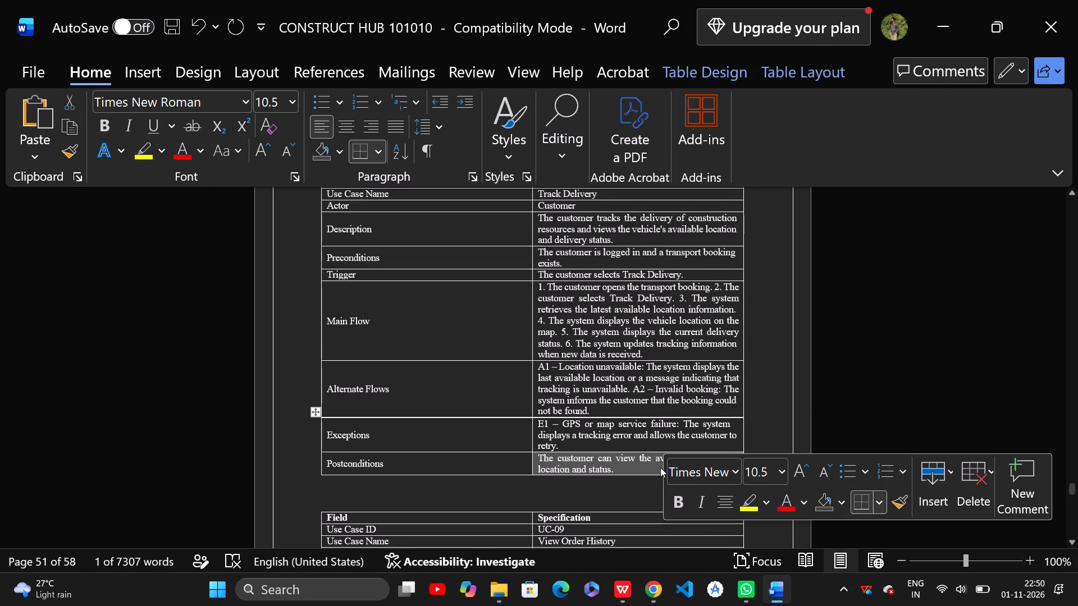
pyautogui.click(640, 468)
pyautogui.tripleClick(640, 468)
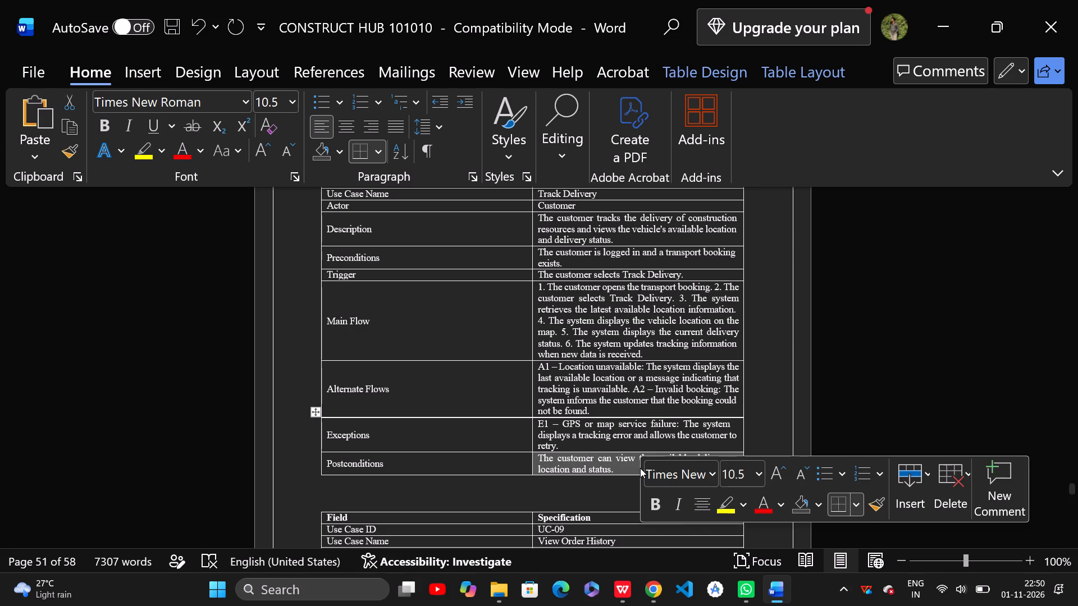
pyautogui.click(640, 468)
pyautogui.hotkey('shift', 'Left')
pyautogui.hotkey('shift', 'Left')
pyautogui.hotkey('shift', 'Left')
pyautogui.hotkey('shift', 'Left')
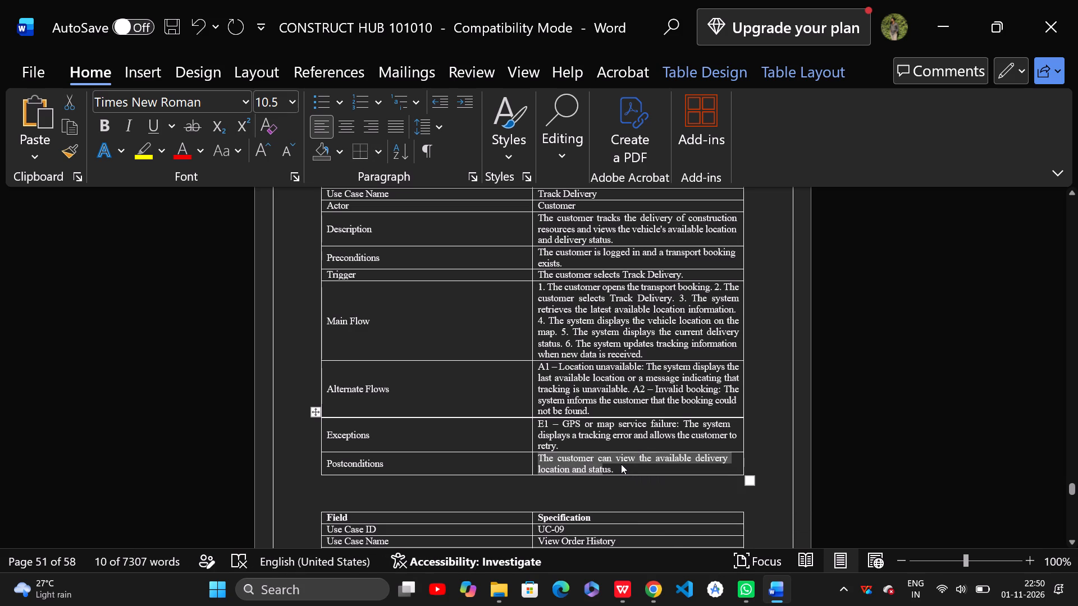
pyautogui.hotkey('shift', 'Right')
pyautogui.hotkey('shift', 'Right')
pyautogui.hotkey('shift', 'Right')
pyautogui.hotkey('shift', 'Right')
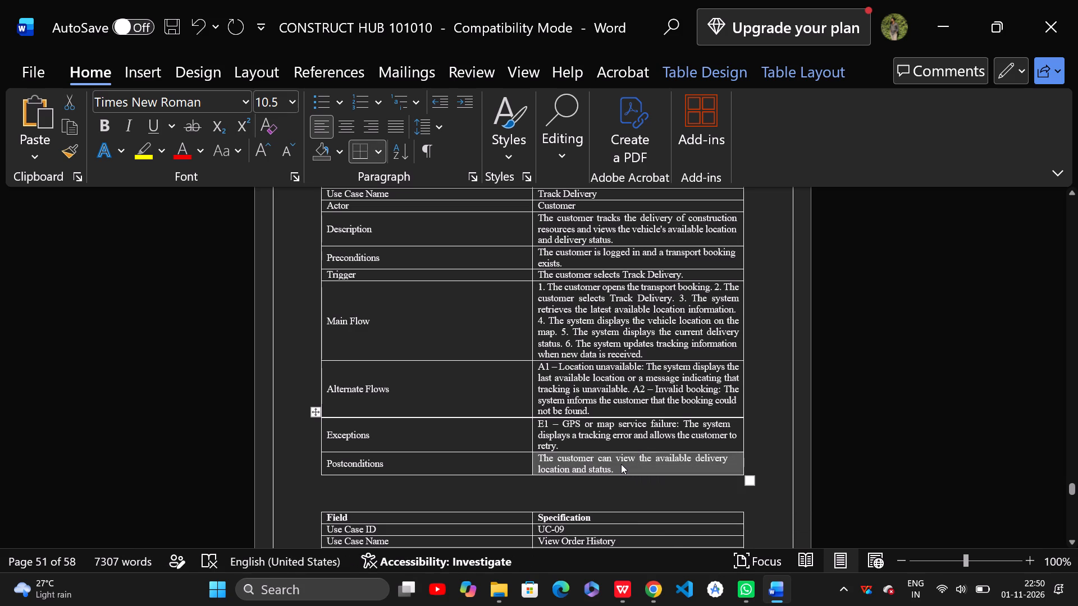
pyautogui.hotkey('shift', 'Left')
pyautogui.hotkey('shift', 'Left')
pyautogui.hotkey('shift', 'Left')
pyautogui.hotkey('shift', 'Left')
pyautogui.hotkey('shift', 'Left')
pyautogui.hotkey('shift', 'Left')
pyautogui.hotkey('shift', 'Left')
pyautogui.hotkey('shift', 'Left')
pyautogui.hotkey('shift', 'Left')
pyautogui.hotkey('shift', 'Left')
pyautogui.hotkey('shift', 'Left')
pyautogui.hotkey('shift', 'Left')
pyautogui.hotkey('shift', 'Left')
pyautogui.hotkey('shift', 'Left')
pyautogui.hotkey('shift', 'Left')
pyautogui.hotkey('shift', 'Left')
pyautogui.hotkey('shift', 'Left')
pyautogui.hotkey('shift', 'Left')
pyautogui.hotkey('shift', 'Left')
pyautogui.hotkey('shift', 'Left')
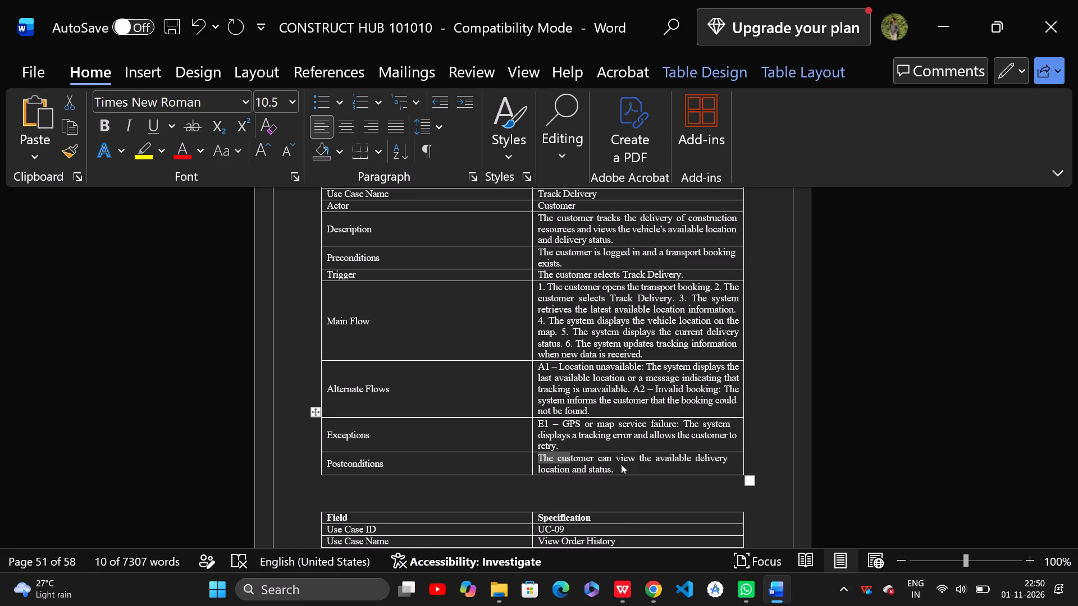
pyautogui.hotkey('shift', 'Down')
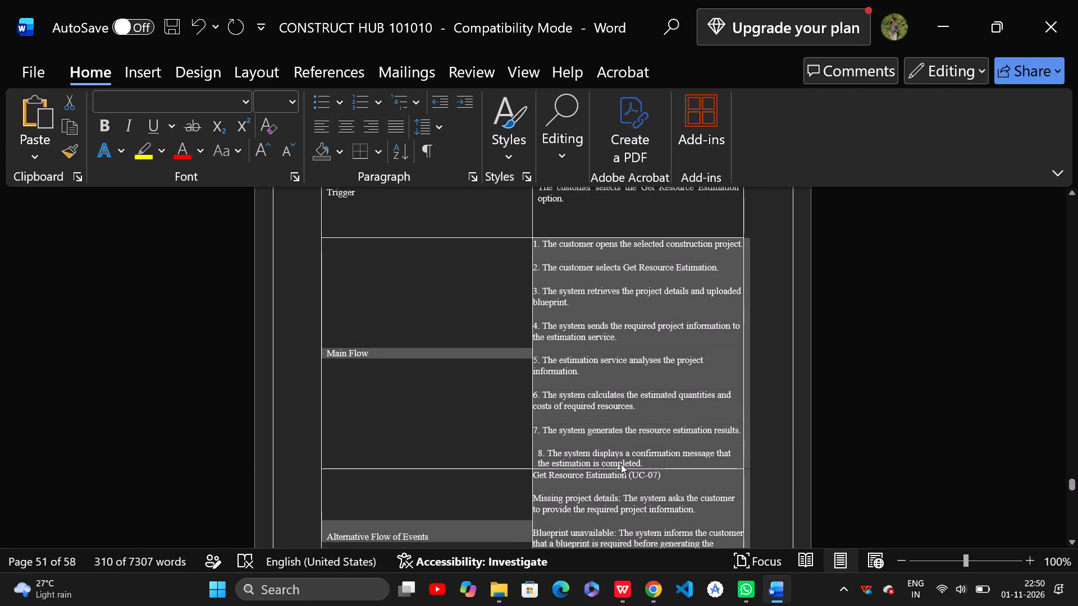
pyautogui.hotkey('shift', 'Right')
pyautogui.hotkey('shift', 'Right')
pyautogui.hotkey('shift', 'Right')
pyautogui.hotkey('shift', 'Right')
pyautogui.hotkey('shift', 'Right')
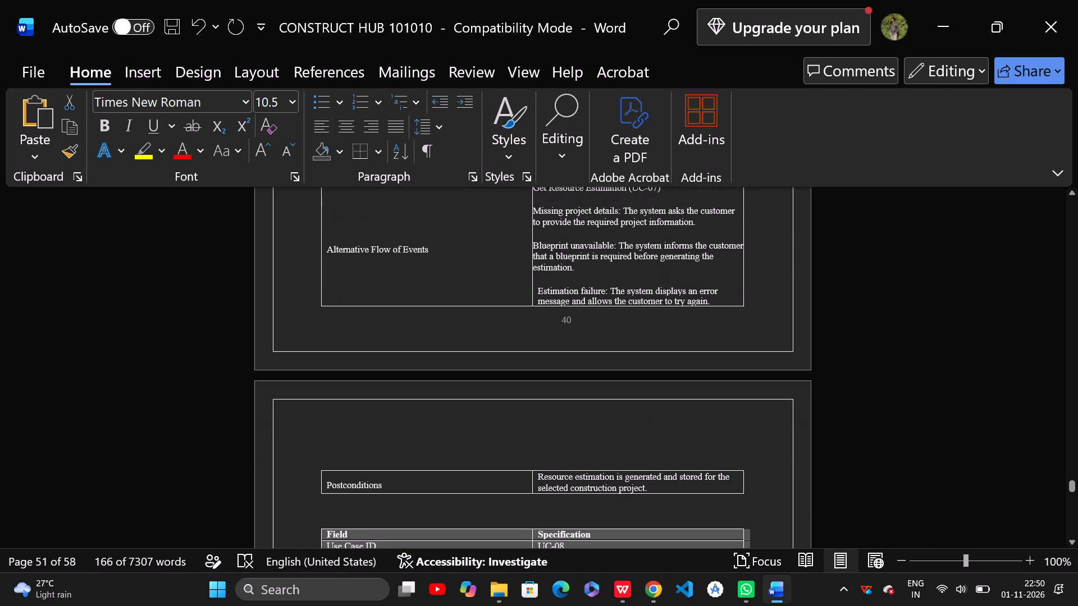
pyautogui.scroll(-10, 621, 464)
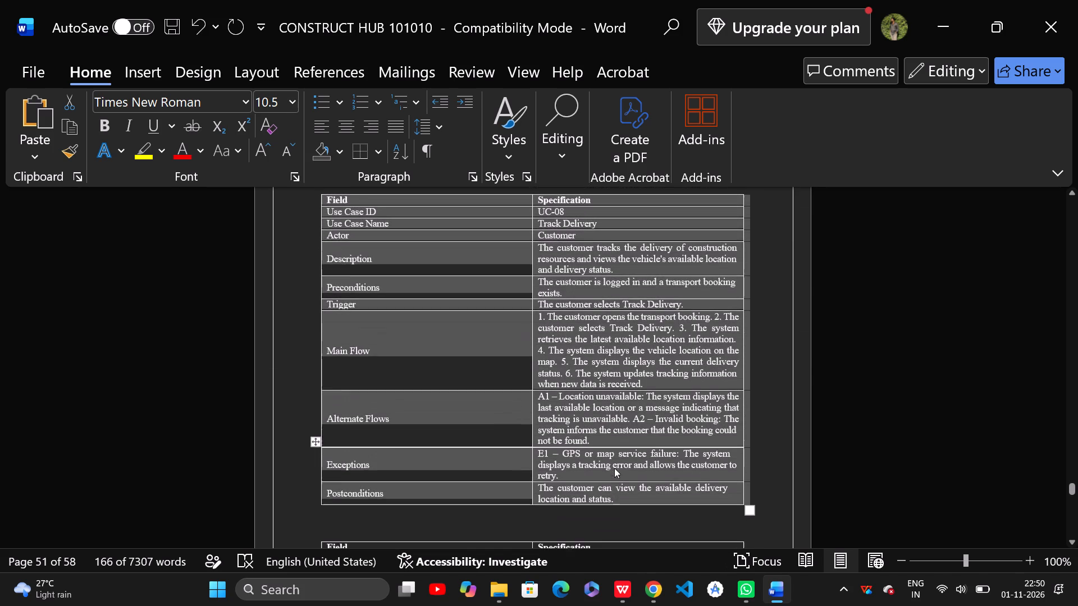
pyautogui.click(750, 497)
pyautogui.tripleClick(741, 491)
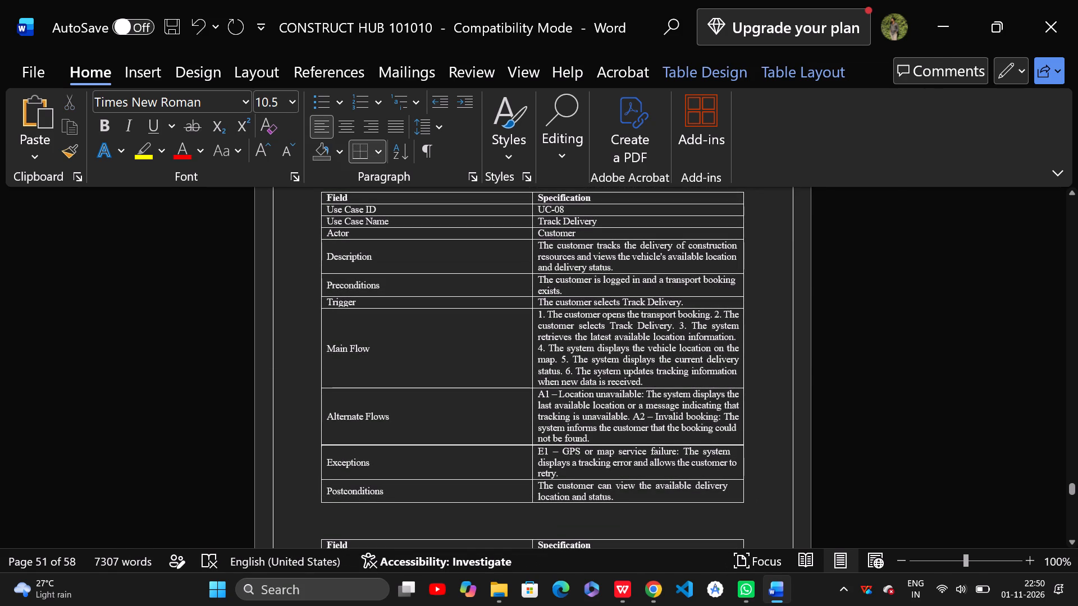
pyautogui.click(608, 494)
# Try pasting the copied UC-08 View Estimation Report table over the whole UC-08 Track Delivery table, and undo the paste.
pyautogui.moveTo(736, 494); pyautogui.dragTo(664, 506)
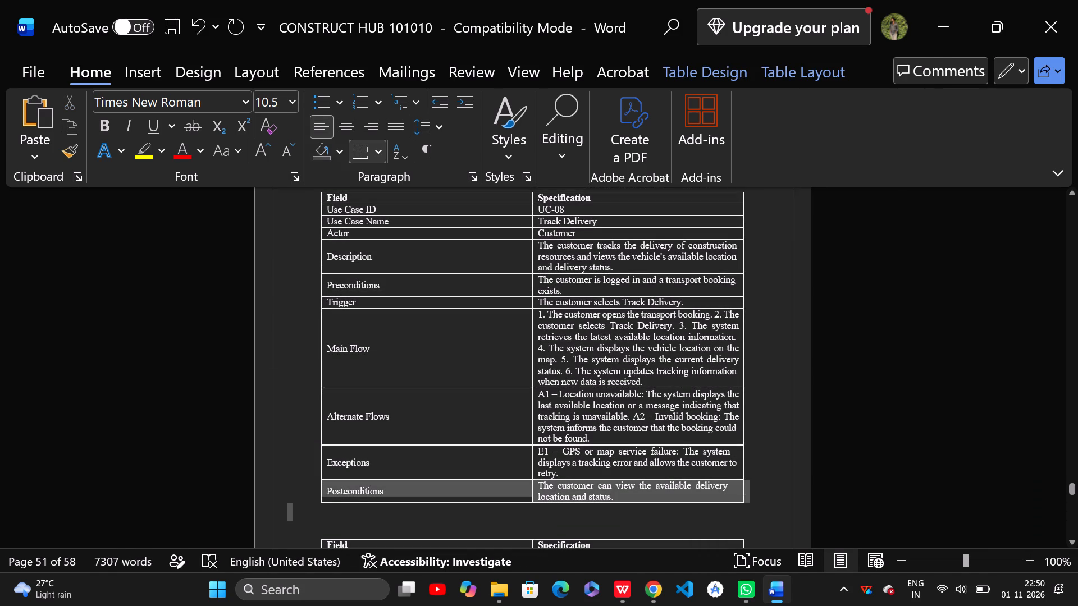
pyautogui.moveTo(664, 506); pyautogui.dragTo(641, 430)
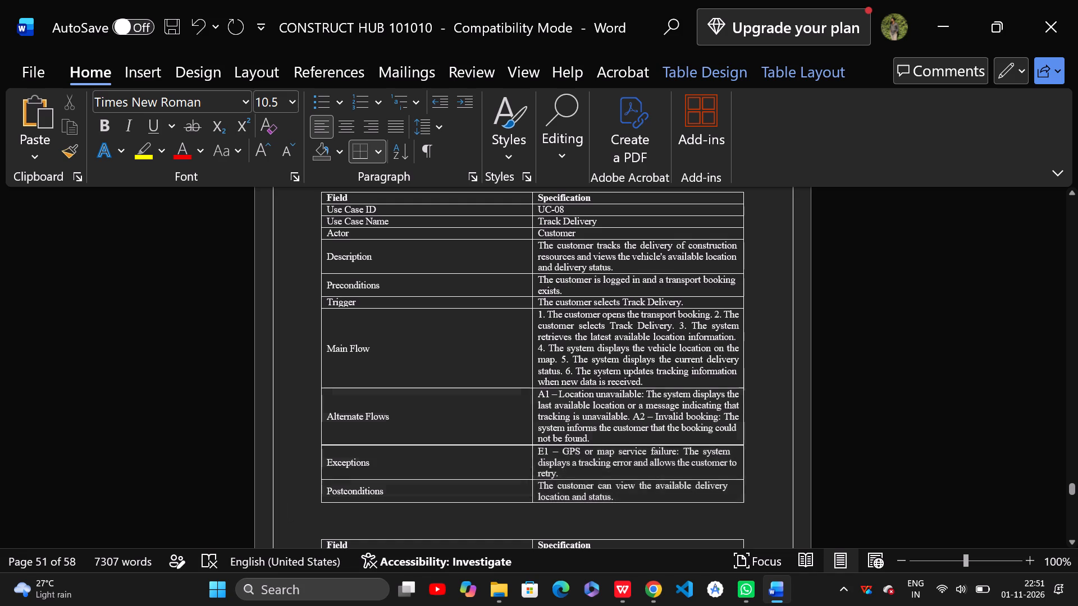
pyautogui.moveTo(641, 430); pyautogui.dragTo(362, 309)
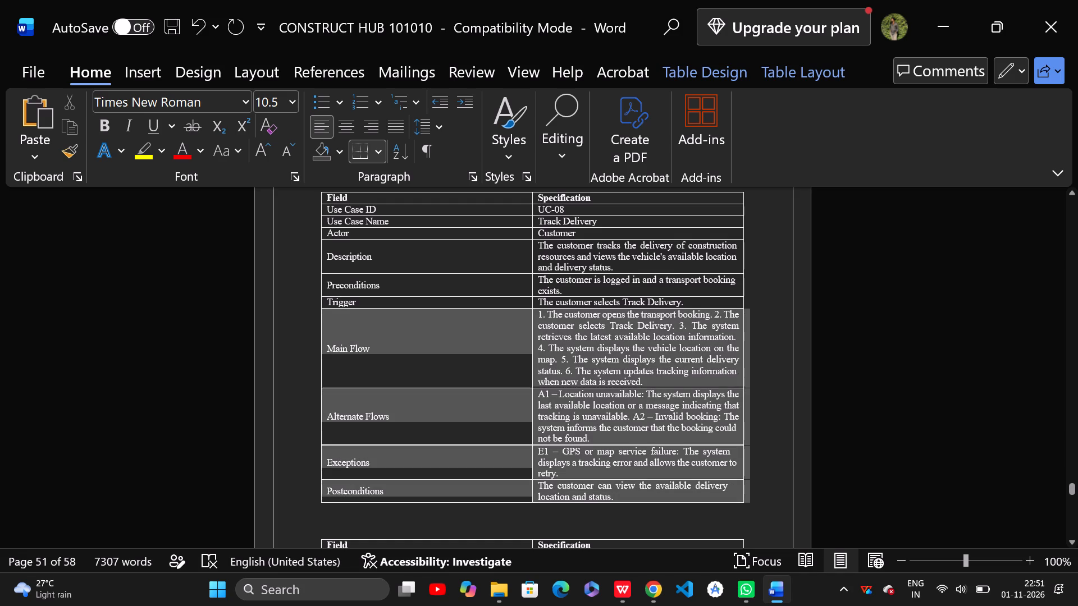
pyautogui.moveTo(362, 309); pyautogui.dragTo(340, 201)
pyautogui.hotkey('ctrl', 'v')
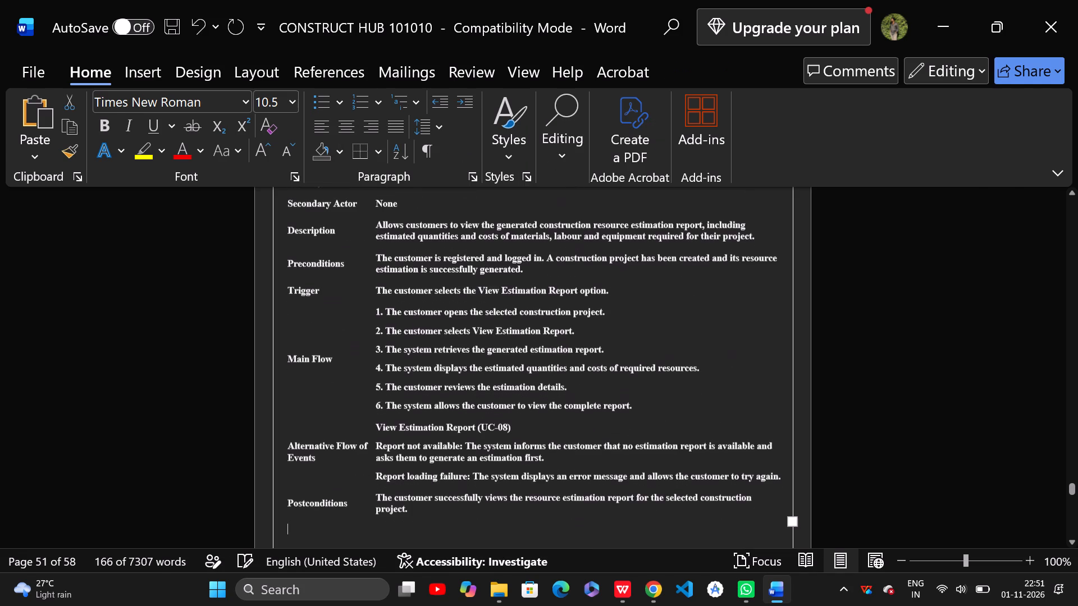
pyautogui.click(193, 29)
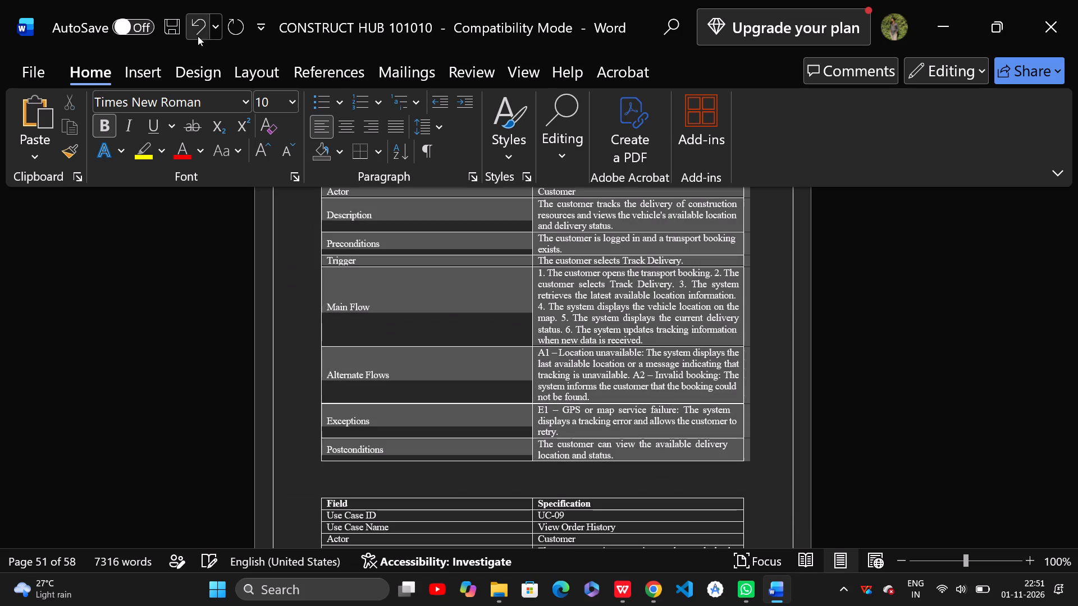
pyautogui.click(607, 499)
pyautogui.scroll(-2, 621, 472)
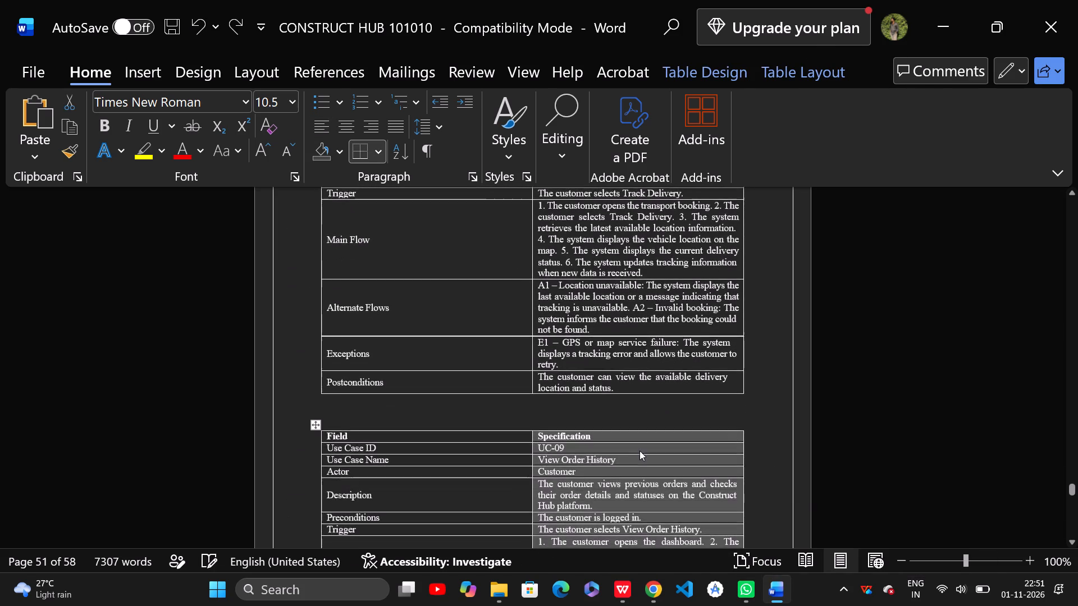
pyautogui.scroll(-2, 641, 453)
pyautogui.click(874, 374)
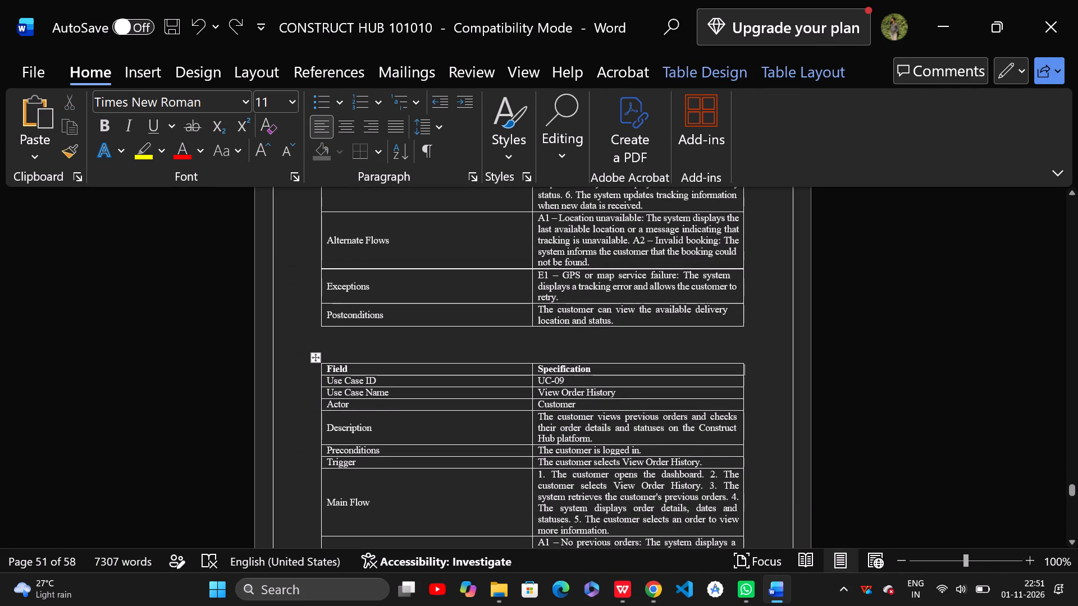
pyautogui.scroll(-2, 590, 484)
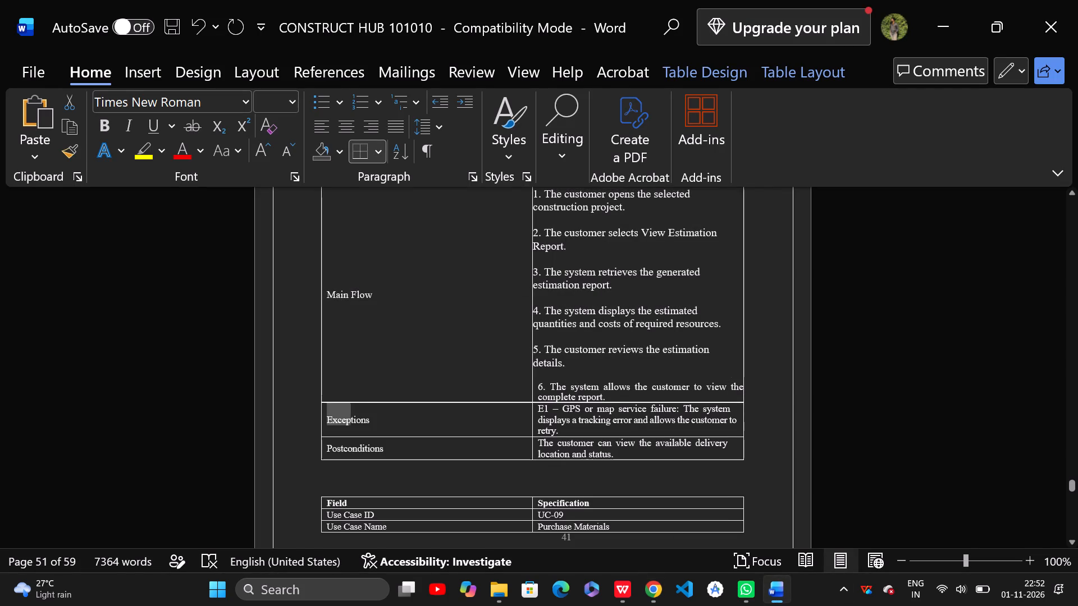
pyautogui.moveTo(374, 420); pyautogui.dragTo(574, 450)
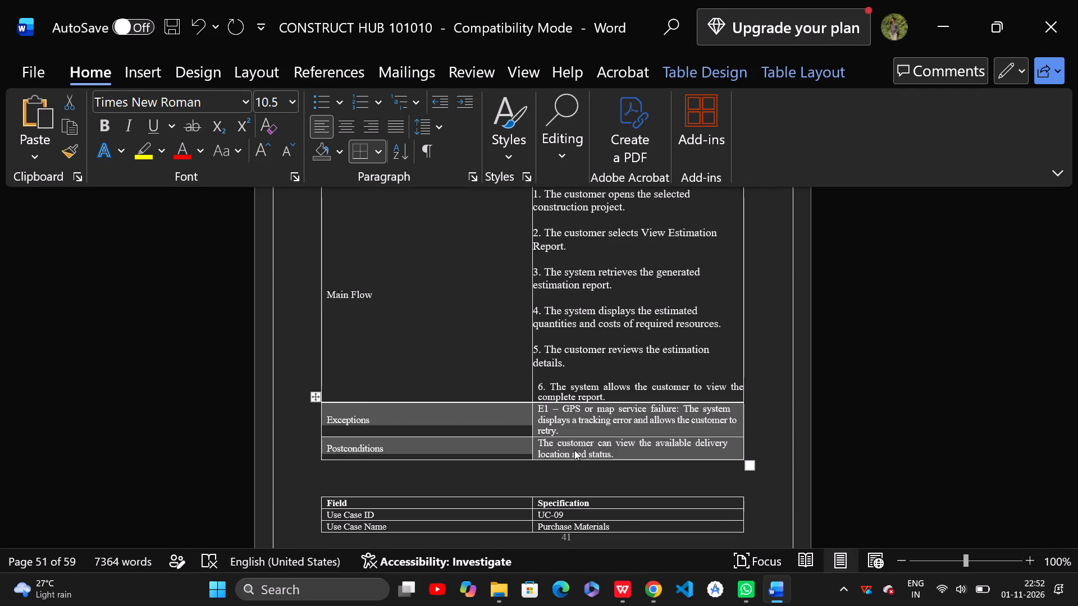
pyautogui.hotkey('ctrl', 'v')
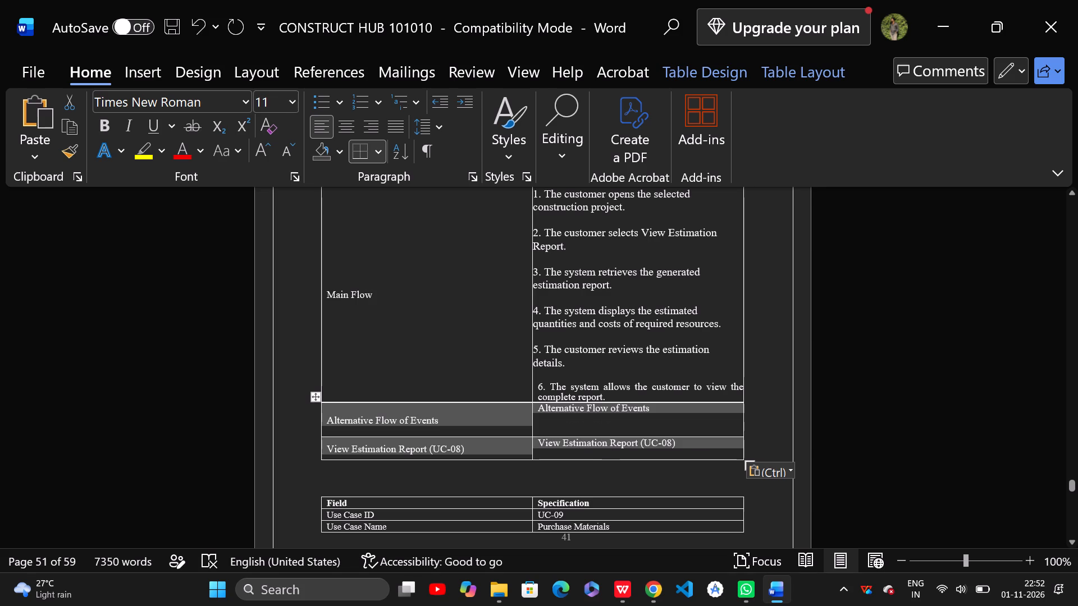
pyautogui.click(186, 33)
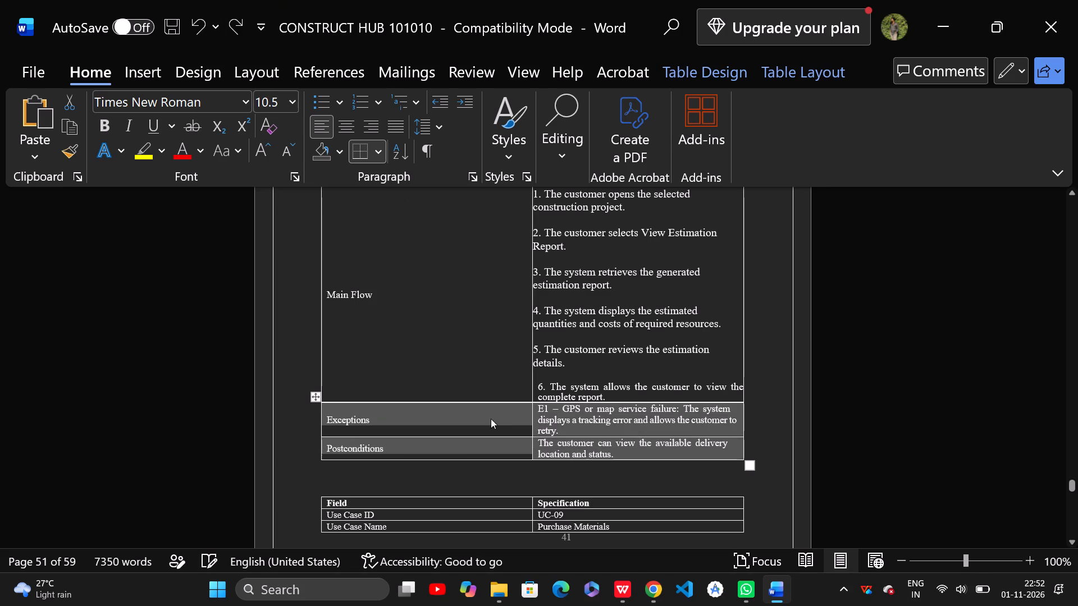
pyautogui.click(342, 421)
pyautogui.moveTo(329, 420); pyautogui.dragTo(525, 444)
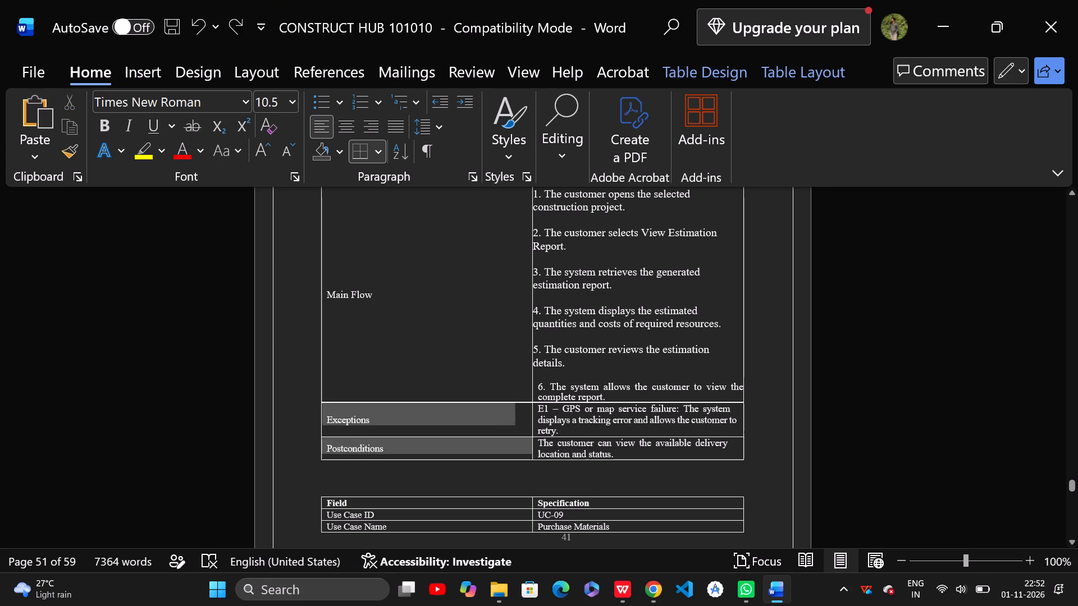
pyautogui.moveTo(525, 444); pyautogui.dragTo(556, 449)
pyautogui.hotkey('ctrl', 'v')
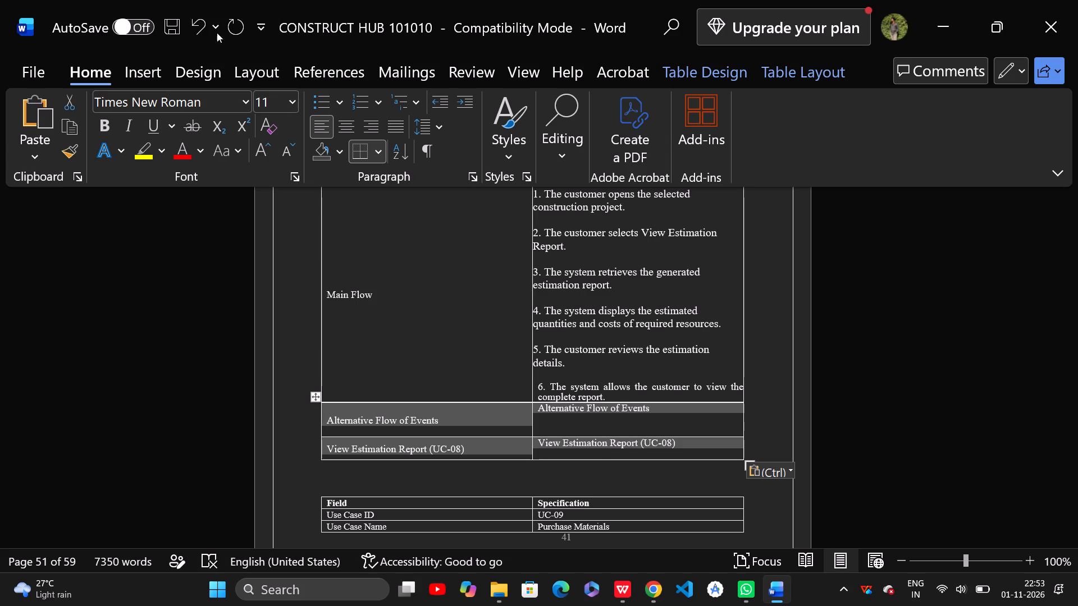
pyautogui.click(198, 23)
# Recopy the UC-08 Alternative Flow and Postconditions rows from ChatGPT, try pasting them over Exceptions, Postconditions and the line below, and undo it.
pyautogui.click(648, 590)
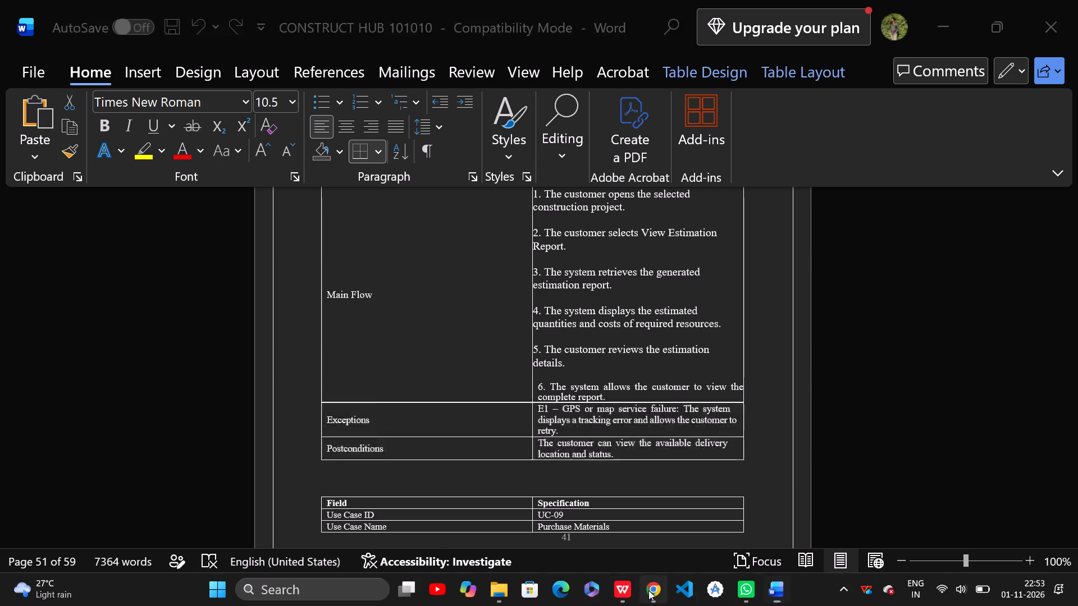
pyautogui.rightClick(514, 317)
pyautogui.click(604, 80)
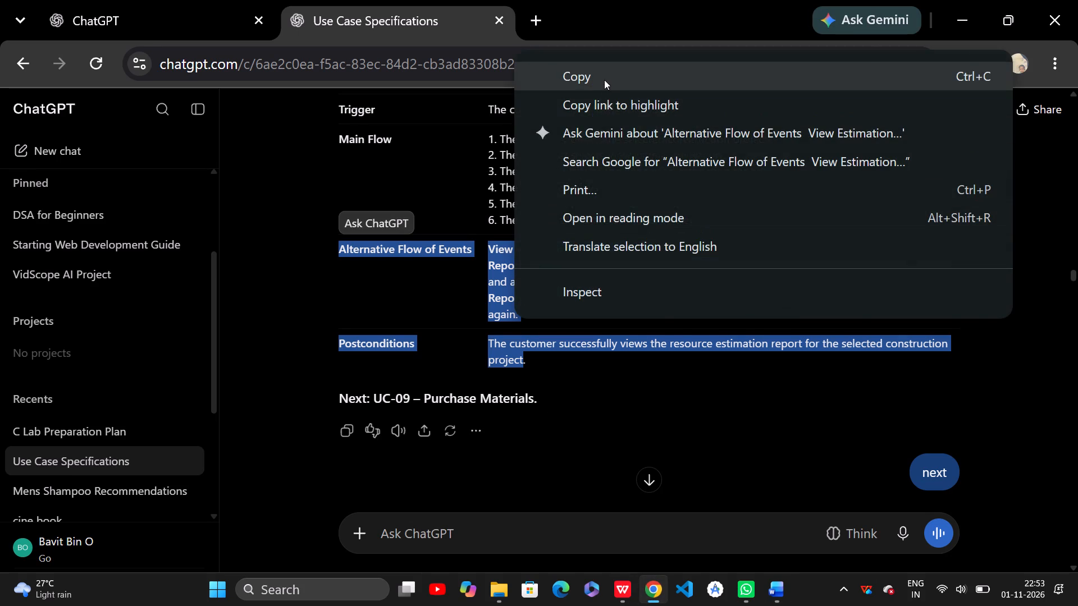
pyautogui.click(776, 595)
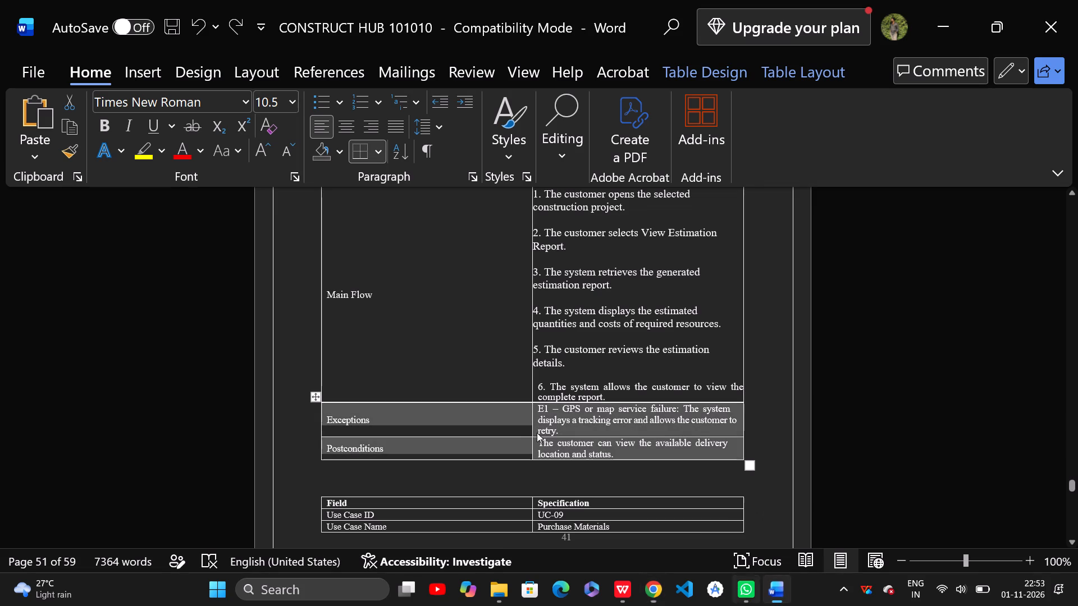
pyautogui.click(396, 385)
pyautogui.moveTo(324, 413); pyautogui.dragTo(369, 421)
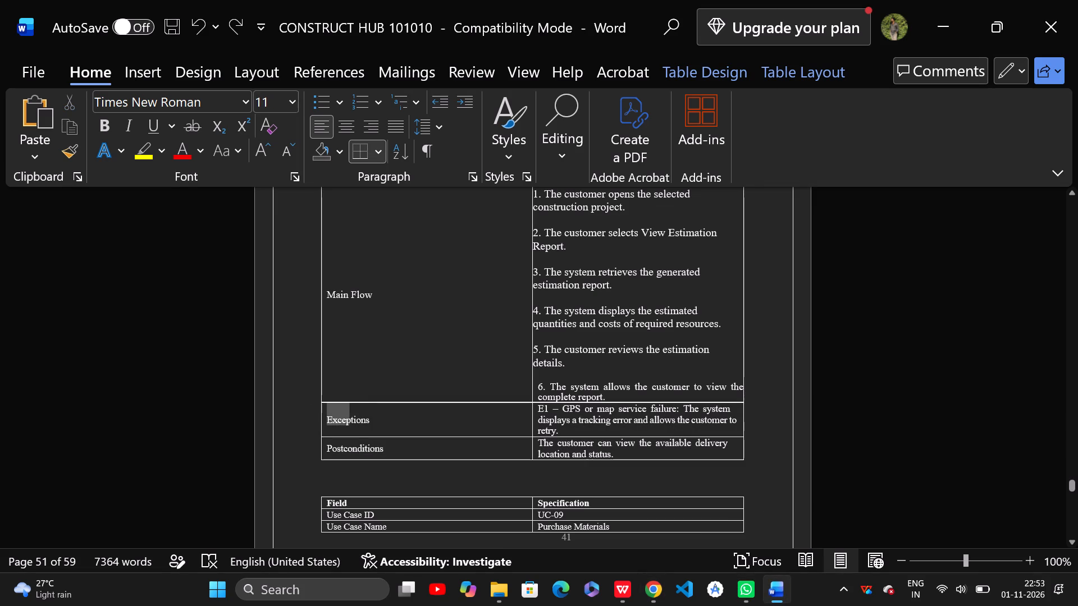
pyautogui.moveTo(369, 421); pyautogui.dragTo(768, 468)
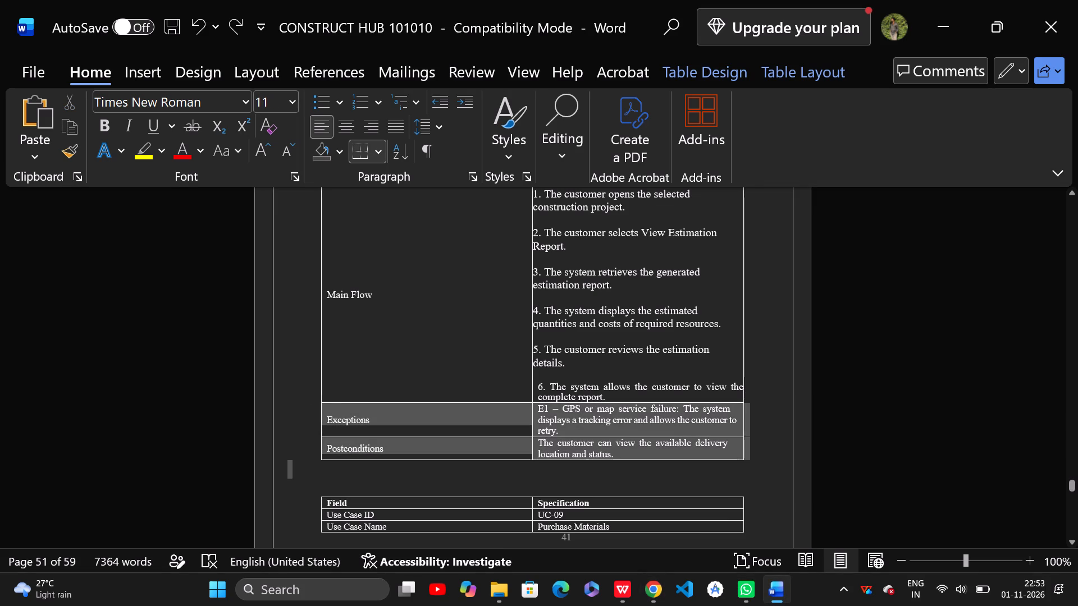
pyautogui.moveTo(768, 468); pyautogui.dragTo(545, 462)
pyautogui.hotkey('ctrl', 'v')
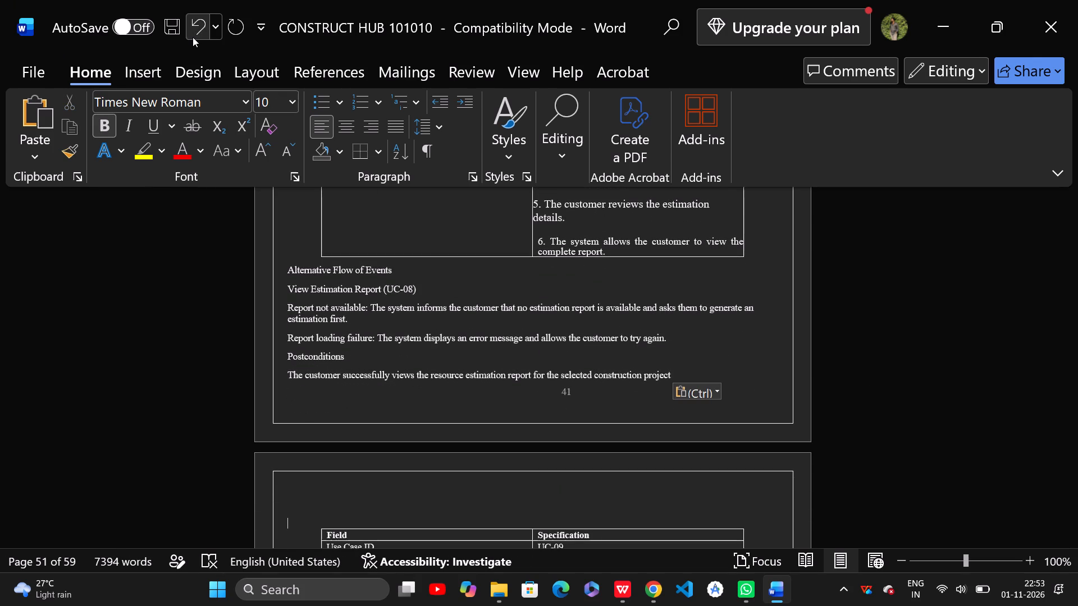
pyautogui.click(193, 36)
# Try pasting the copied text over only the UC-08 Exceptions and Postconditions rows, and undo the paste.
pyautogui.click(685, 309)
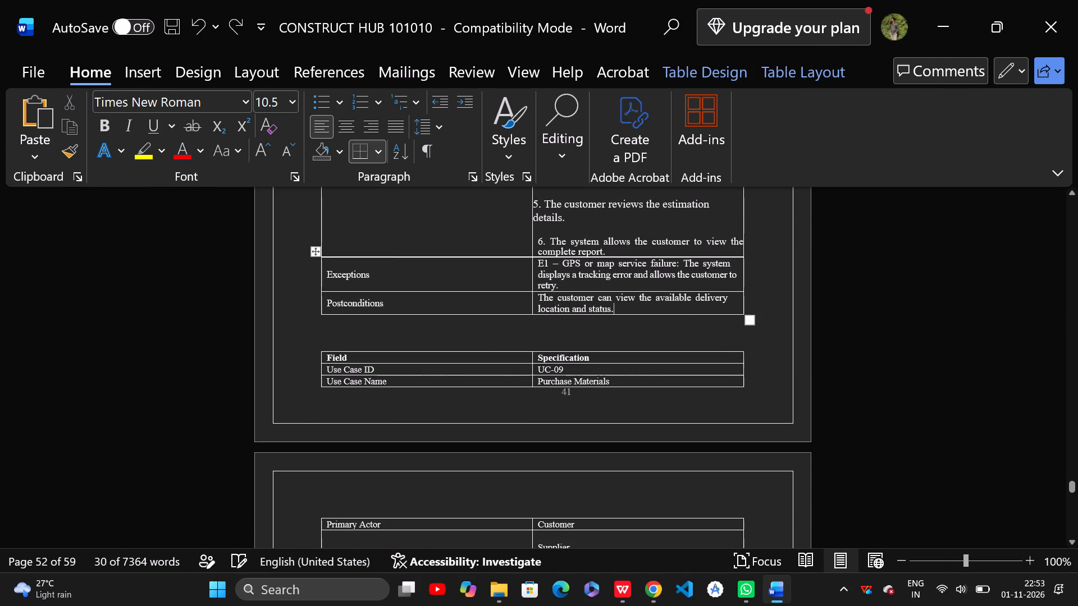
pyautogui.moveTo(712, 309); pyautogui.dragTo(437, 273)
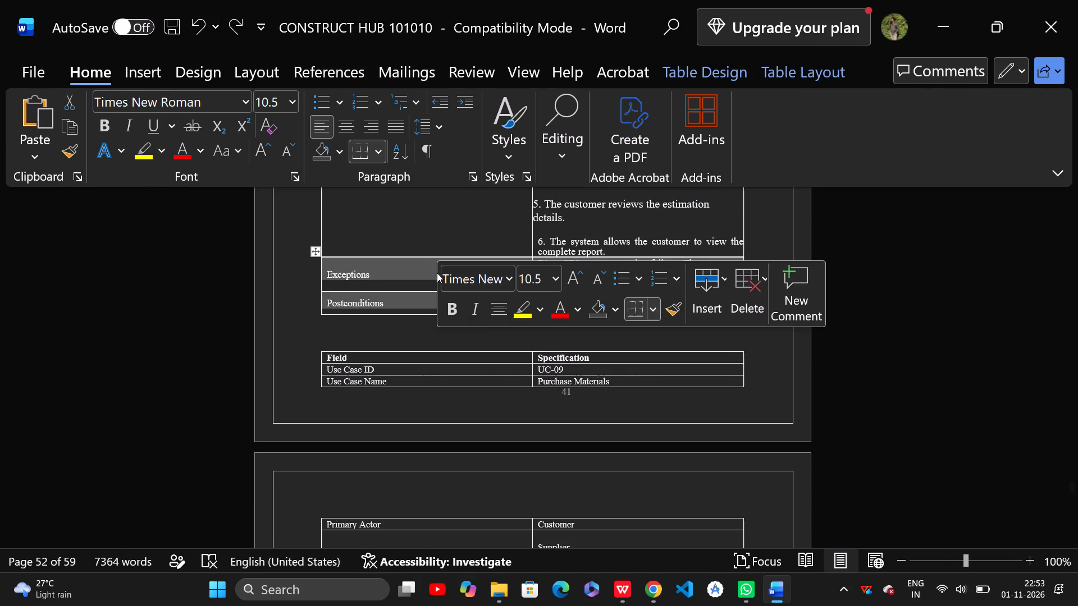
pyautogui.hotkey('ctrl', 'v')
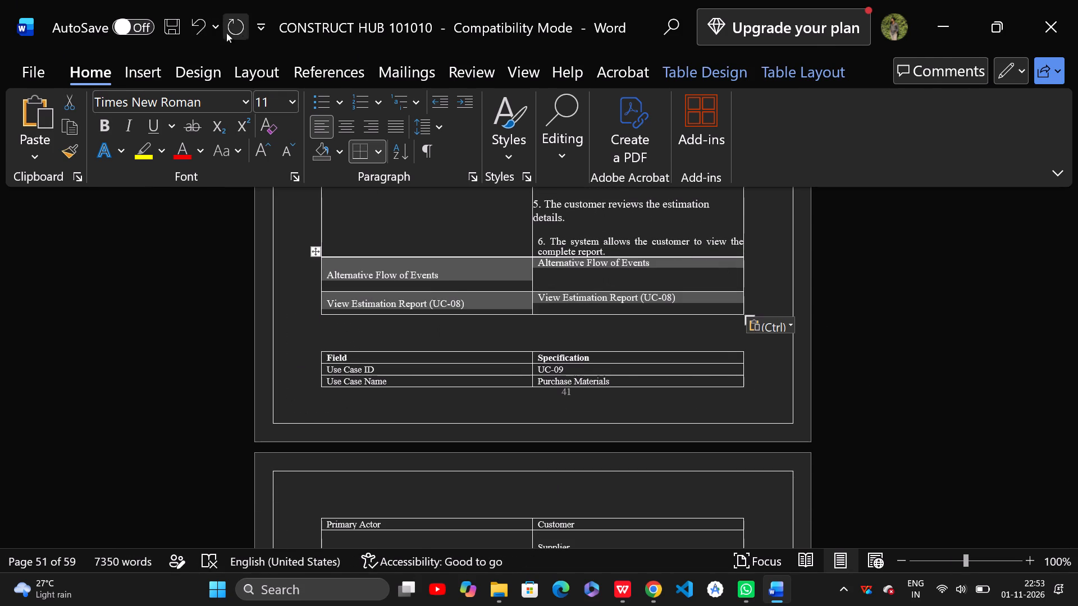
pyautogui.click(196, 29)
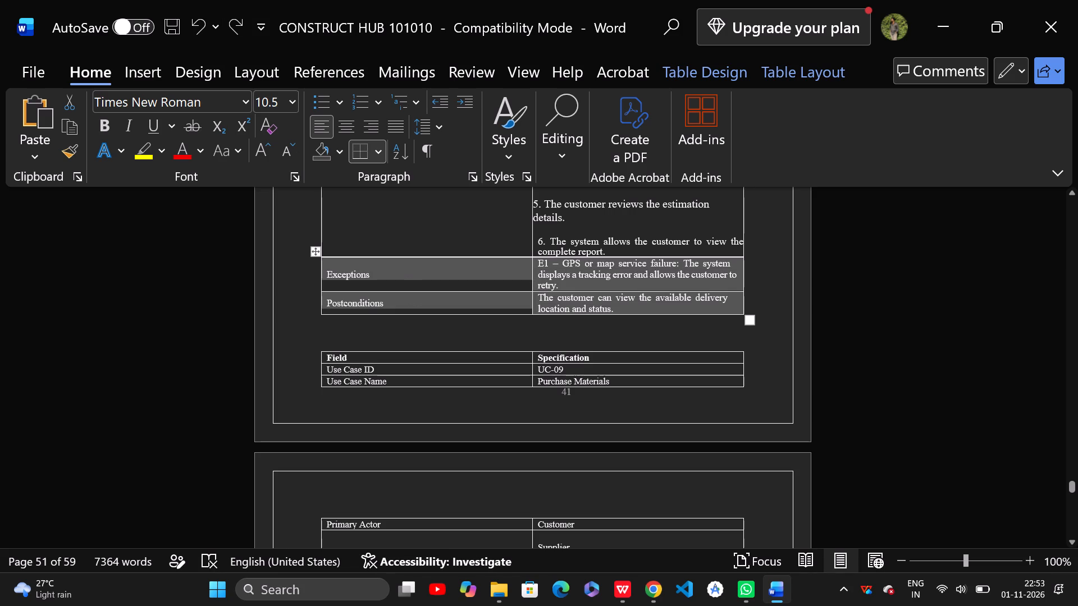
# Insert two blank lines below the UC-08 table to push the UC-09 Purchase Materials table onto the next page.
pyautogui.click(318, 322)
pyautogui.click(334, 327)
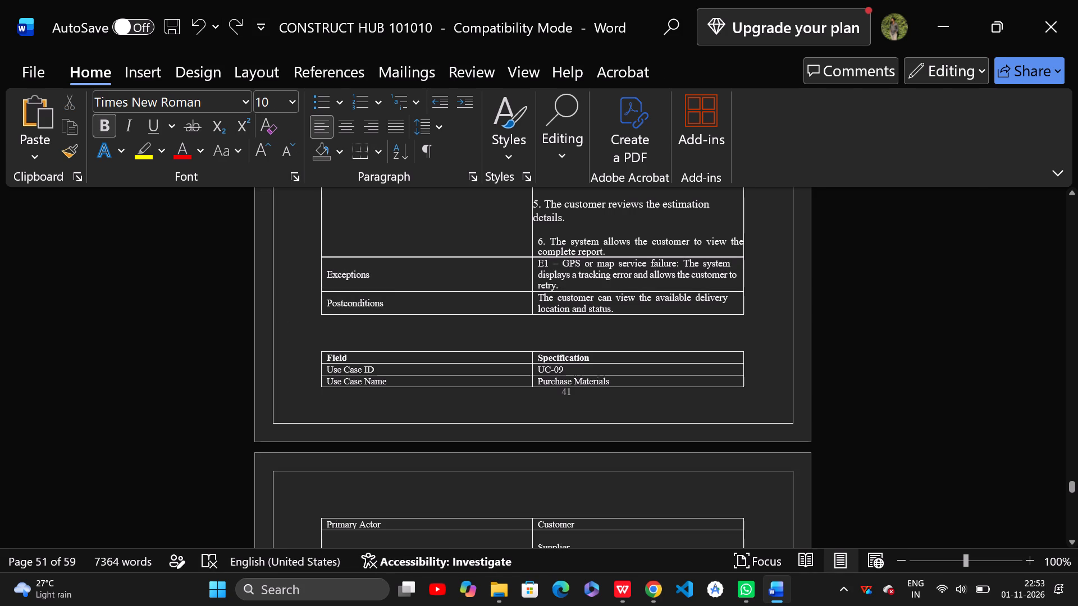
pyautogui.press('Return')
pyautogui.press('Return')
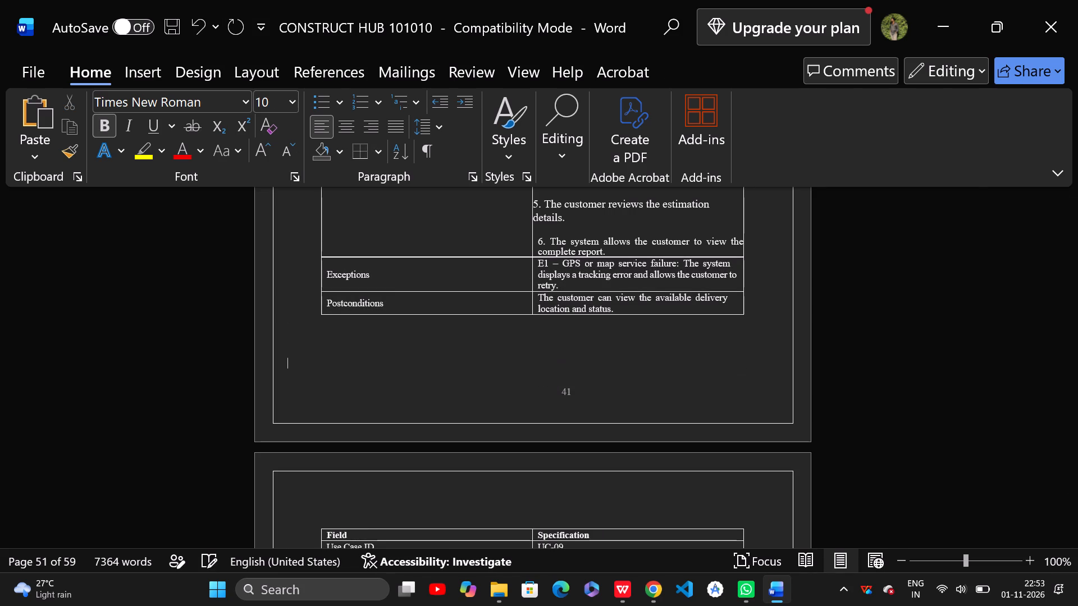
# Locate the report's UC-10 table, copy the complete UC-10 Book Equipment specification table from ChatGPT, and return to the Word report.
pyautogui.scroll(-2, 366, 341)
pyautogui.scroll(-3, 477, 388)
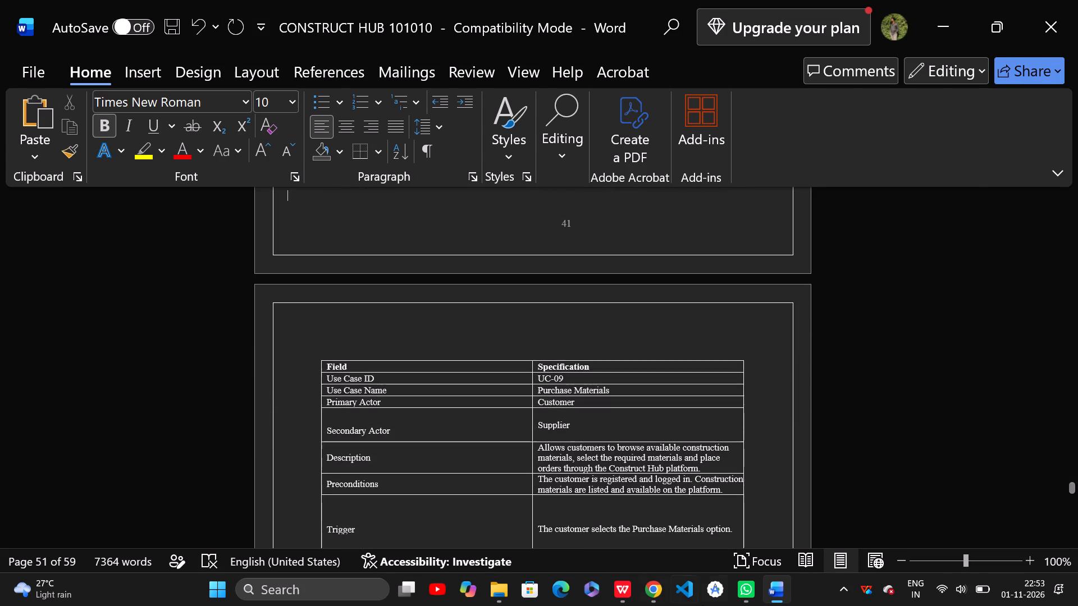
pyautogui.scroll(-9, 631, 402)
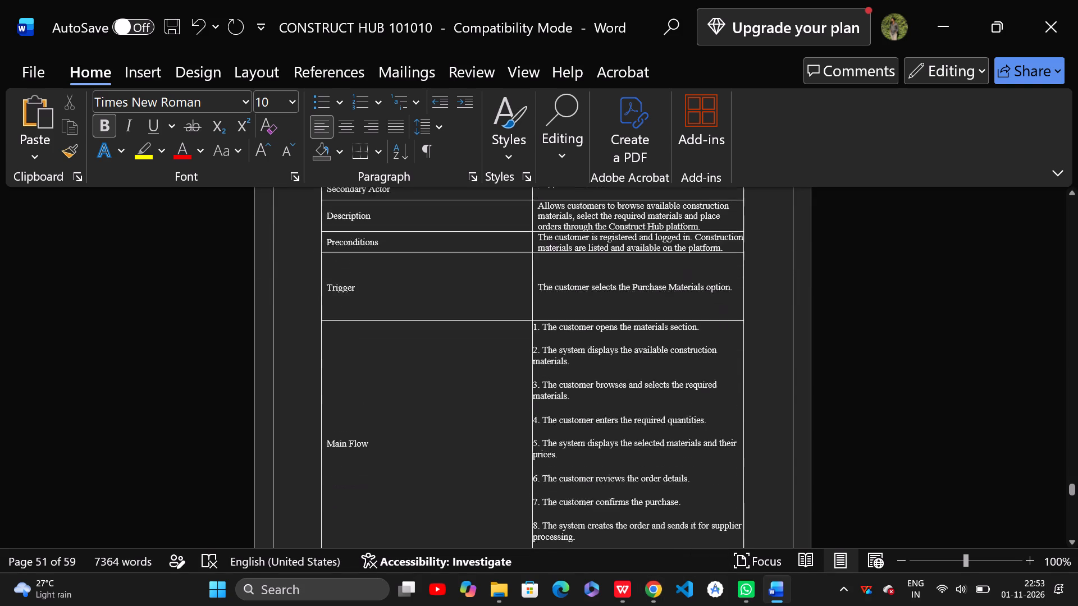
pyautogui.scroll(-12, 573, 395)
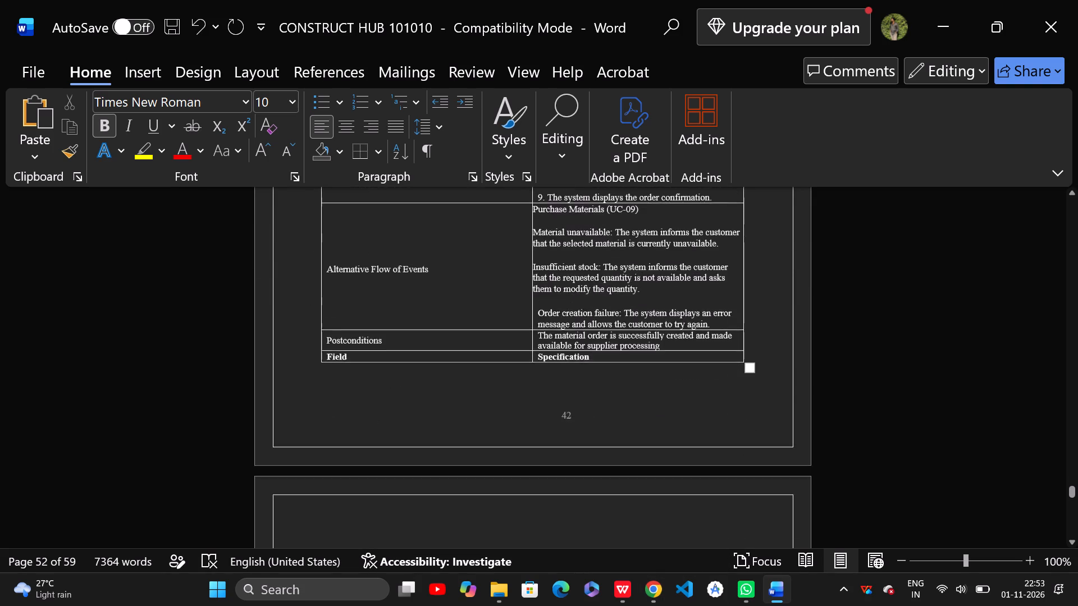
pyautogui.scroll(-4, 586, 422)
pyautogui.click(652, 594)
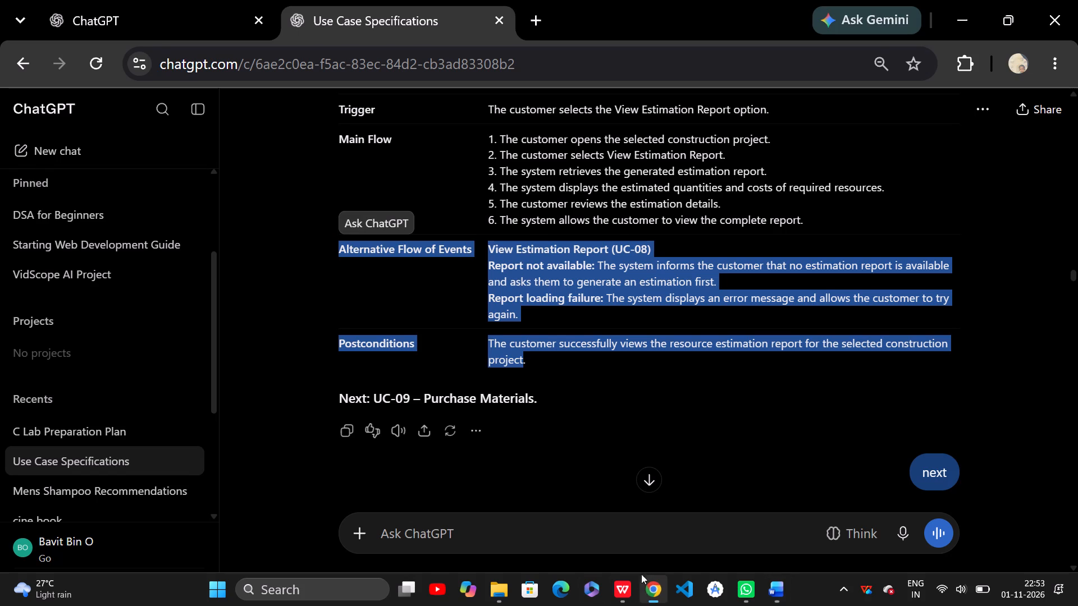
pyautogui.scroll(-9, 413, 392)
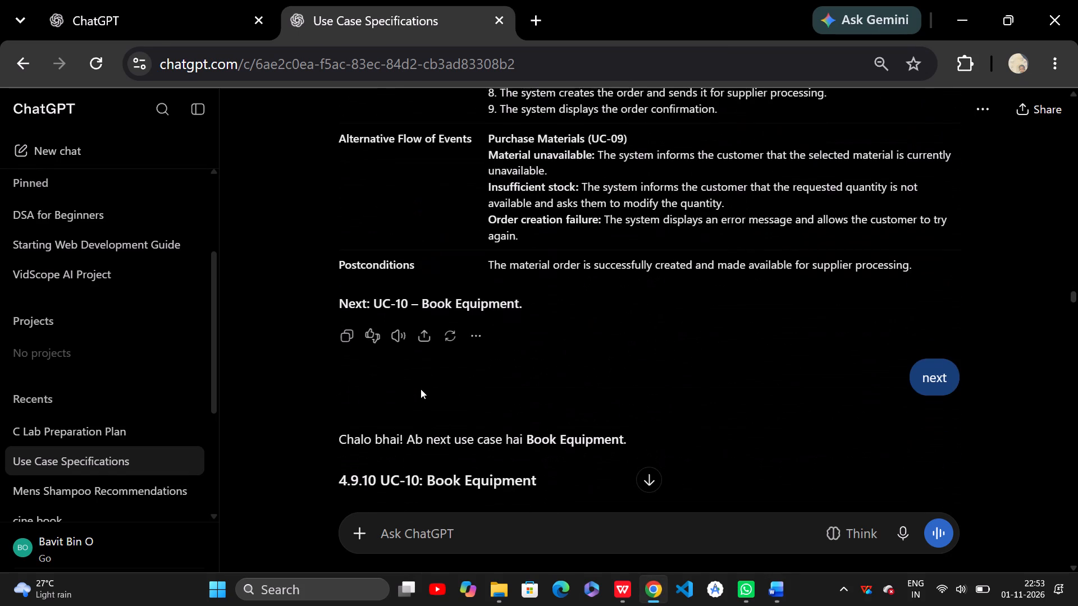
pyautogui.scroll(-2, 421, 388)
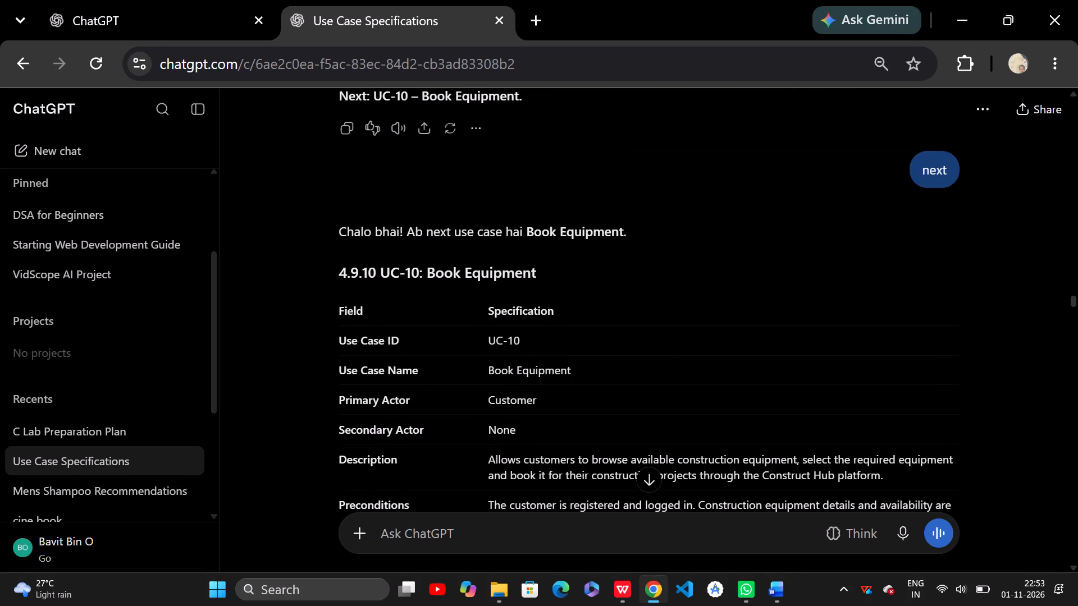
pyautogui.moveTo(341, 303); pyautogui.dragTo(574, 362)
pyautogui.scroll(-3, 505, 342)
pyautogui.scroll(-2, 574, 362)
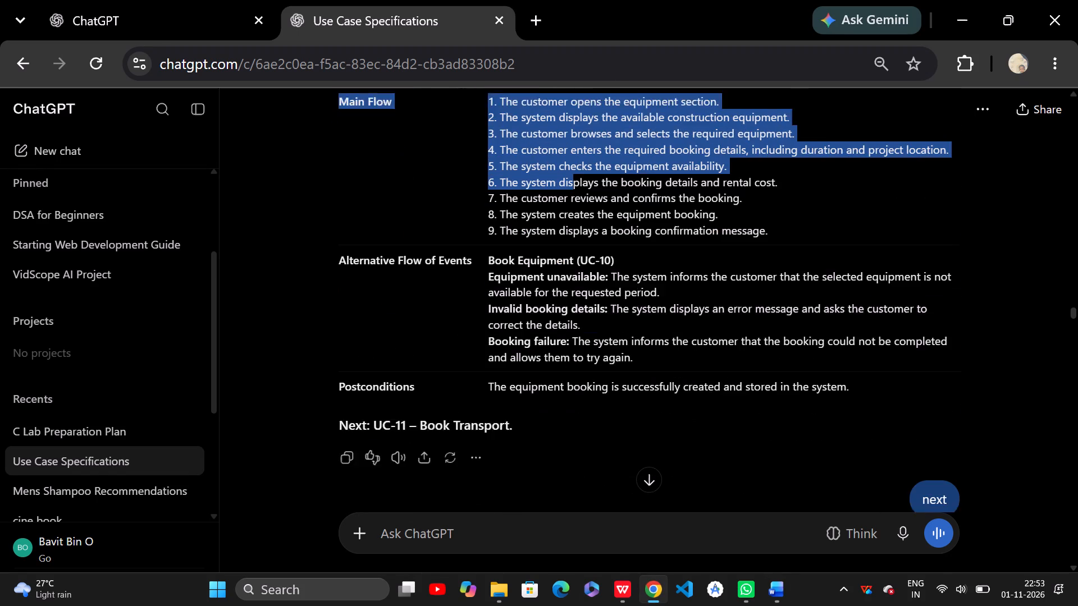
pyautogui.moveTo(574, 362); pyautogui.dragTo(864, 365)
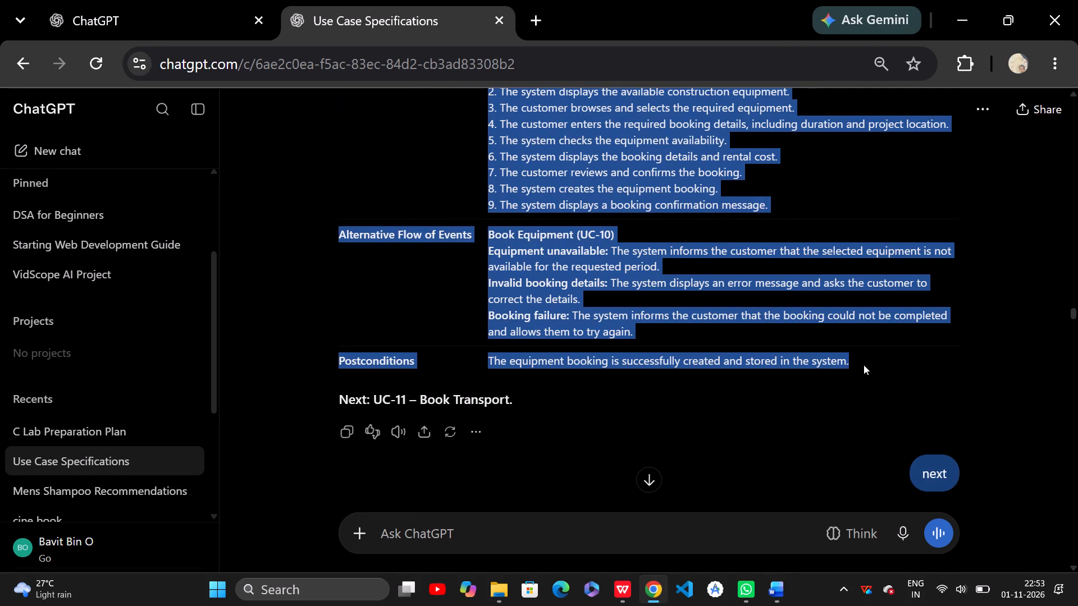
pyautogui.hotkey('ctrl', 'c')
pyautogui.click(864, 365)
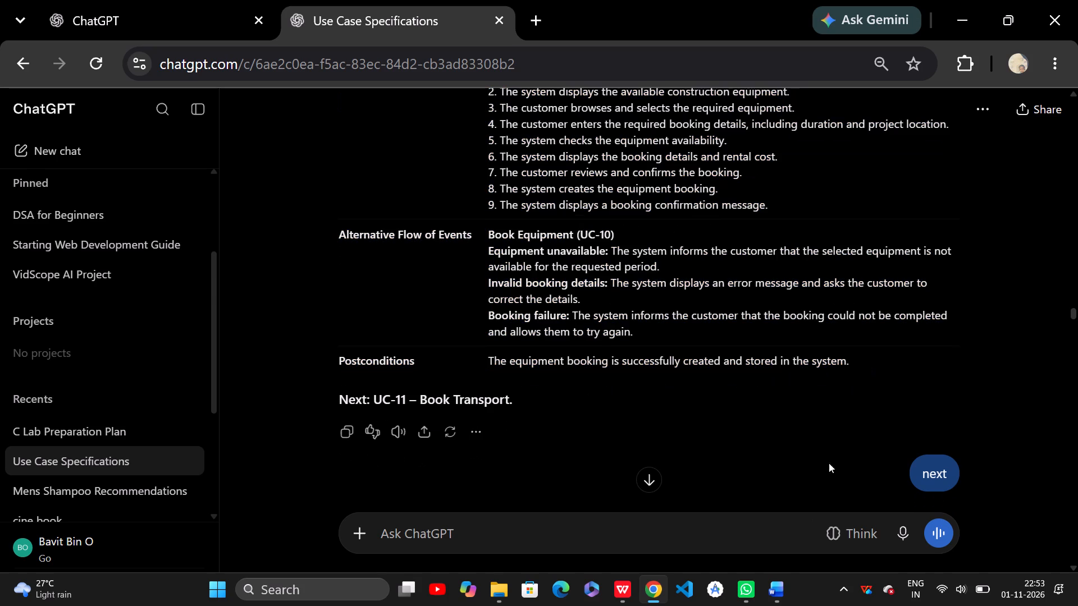
pyautogui.click(768, 590)
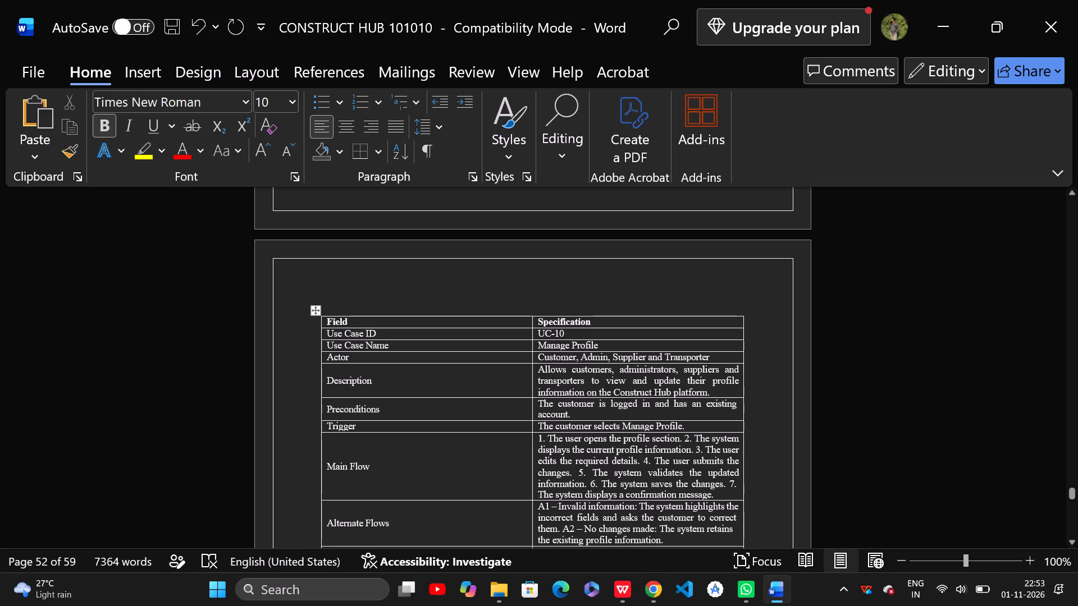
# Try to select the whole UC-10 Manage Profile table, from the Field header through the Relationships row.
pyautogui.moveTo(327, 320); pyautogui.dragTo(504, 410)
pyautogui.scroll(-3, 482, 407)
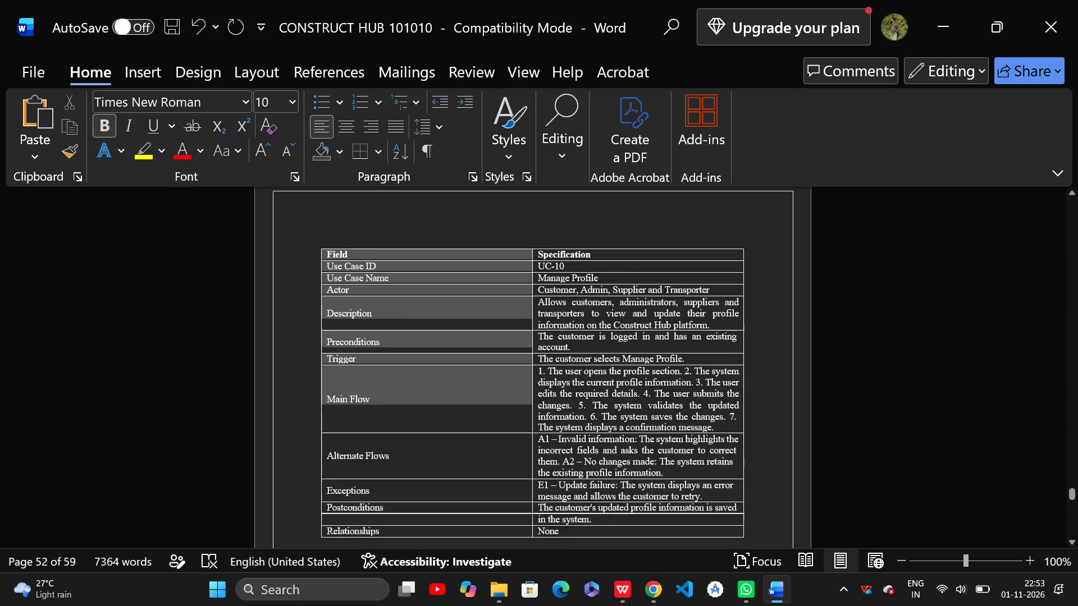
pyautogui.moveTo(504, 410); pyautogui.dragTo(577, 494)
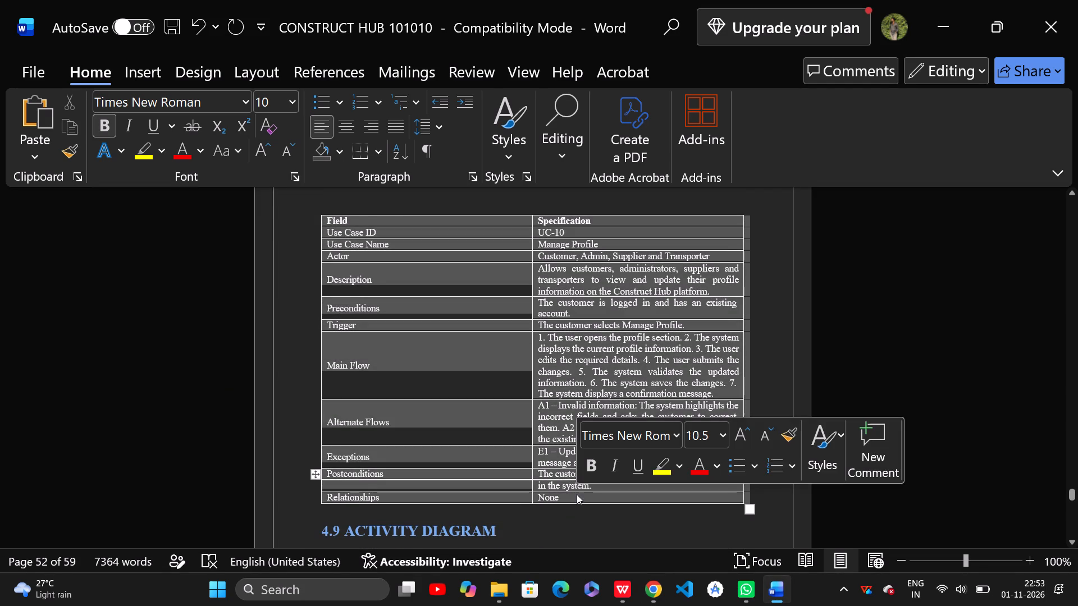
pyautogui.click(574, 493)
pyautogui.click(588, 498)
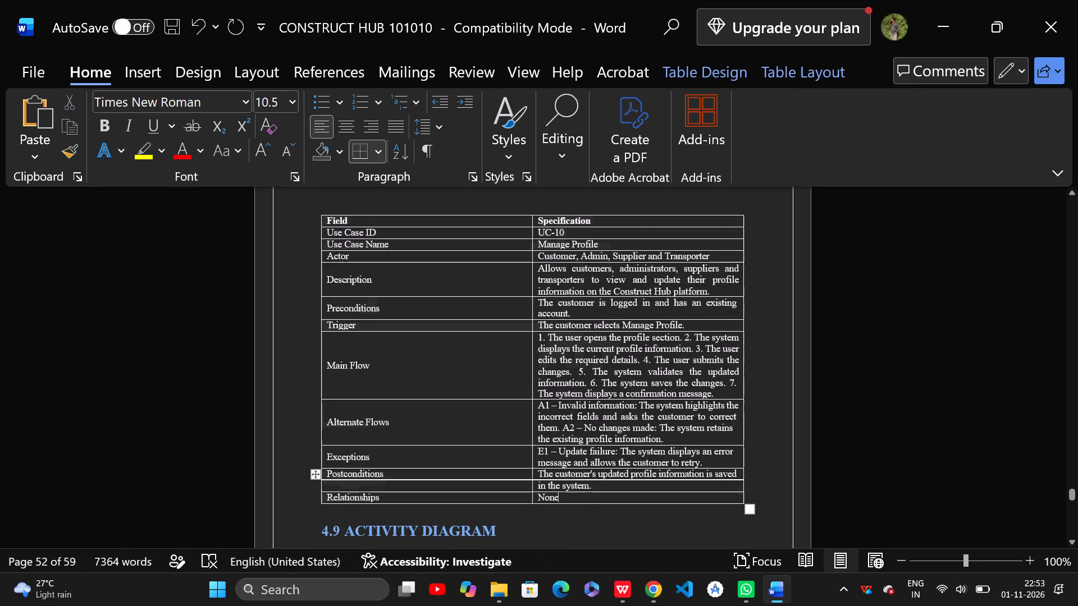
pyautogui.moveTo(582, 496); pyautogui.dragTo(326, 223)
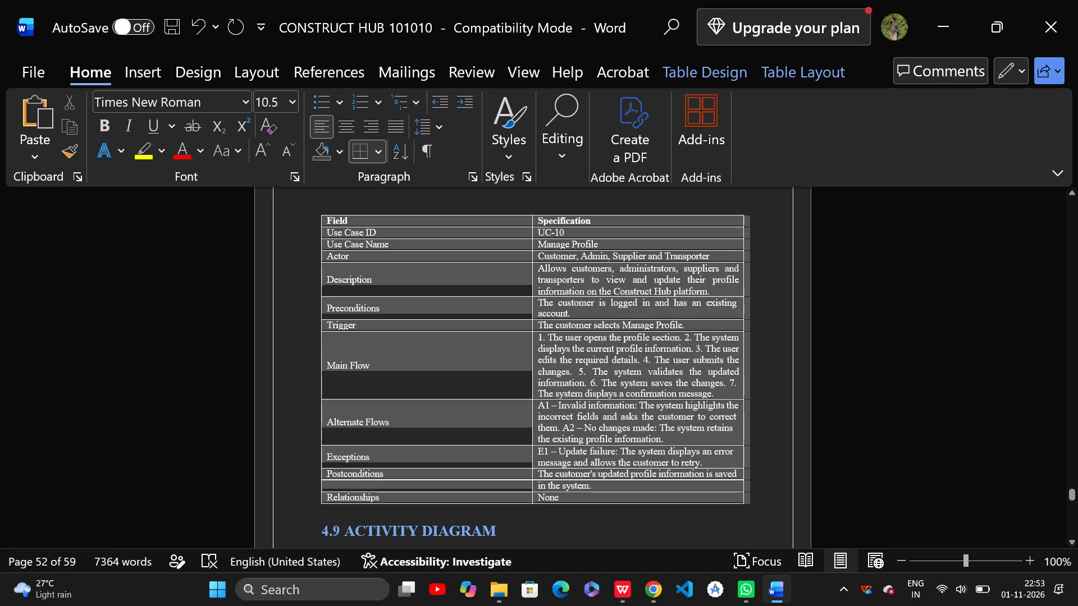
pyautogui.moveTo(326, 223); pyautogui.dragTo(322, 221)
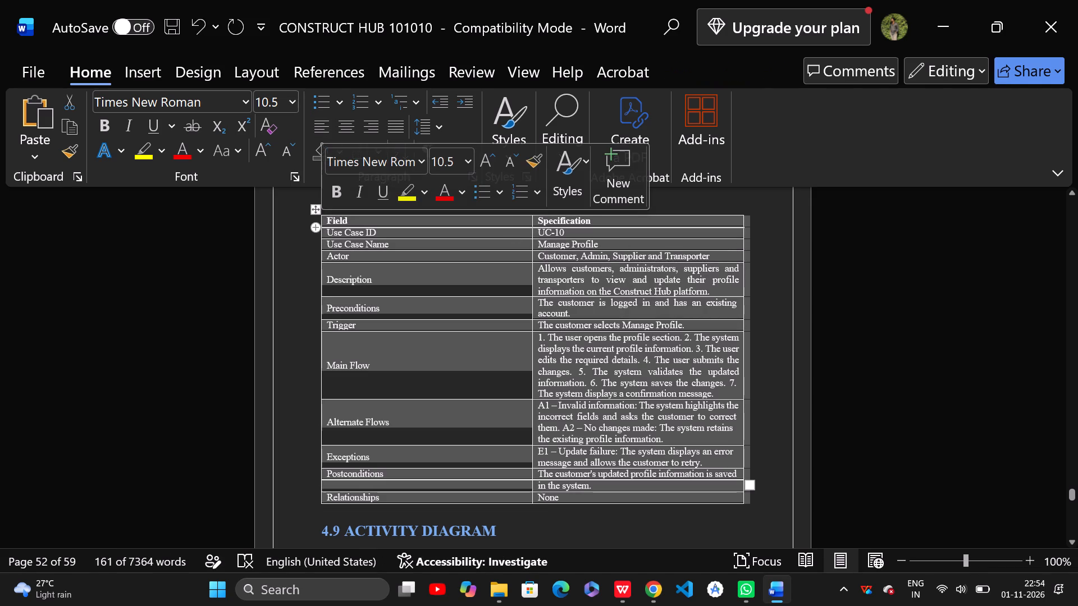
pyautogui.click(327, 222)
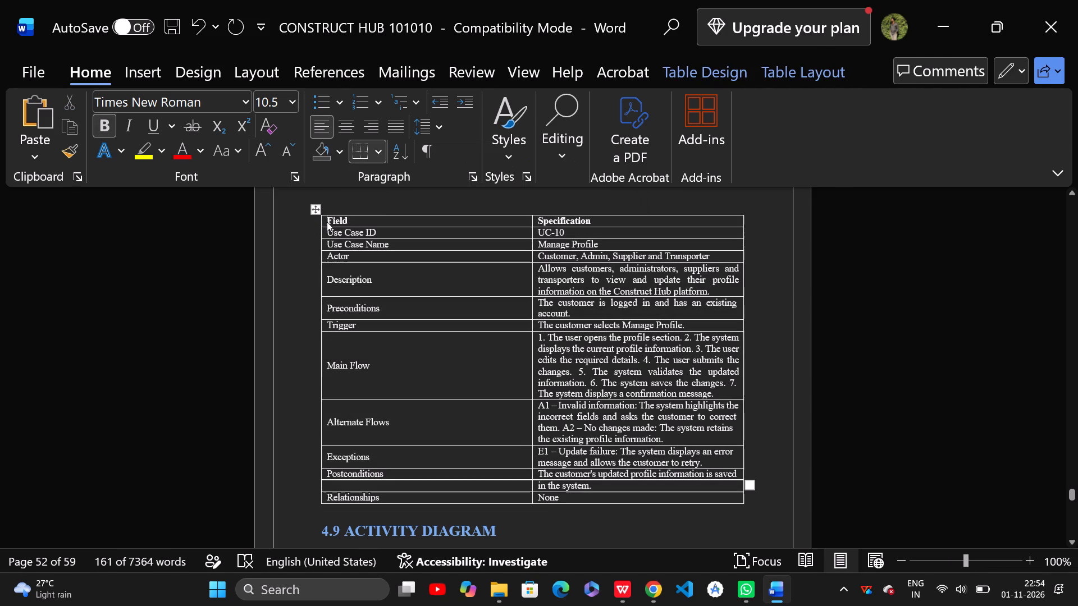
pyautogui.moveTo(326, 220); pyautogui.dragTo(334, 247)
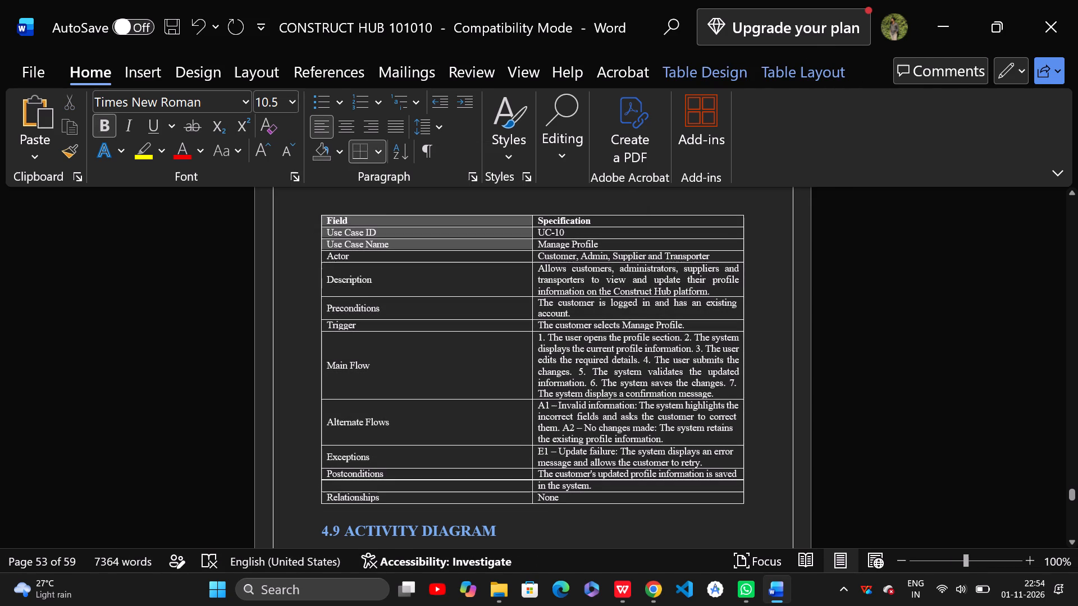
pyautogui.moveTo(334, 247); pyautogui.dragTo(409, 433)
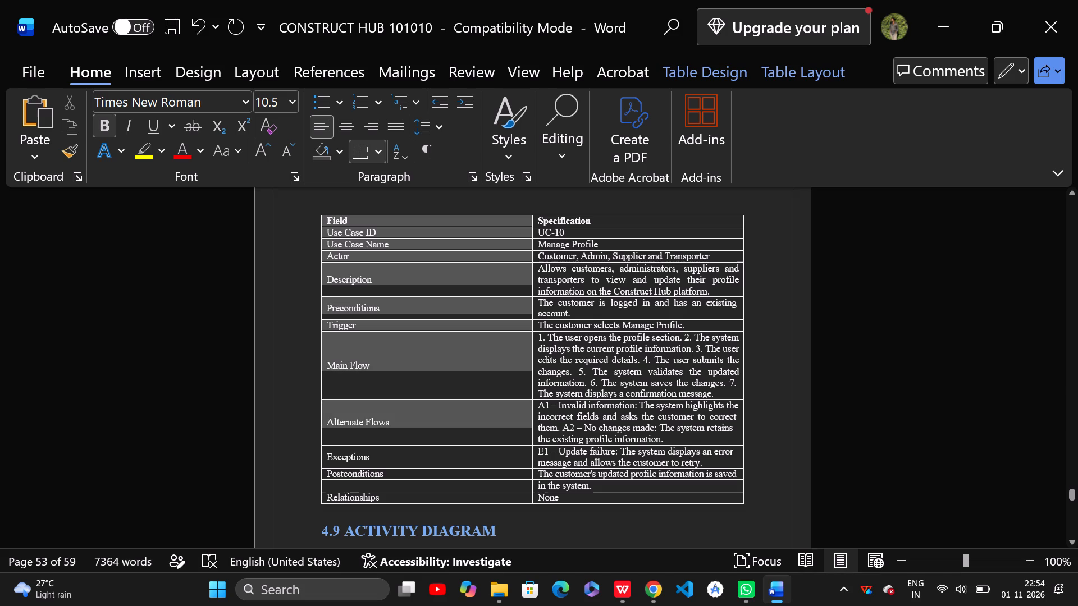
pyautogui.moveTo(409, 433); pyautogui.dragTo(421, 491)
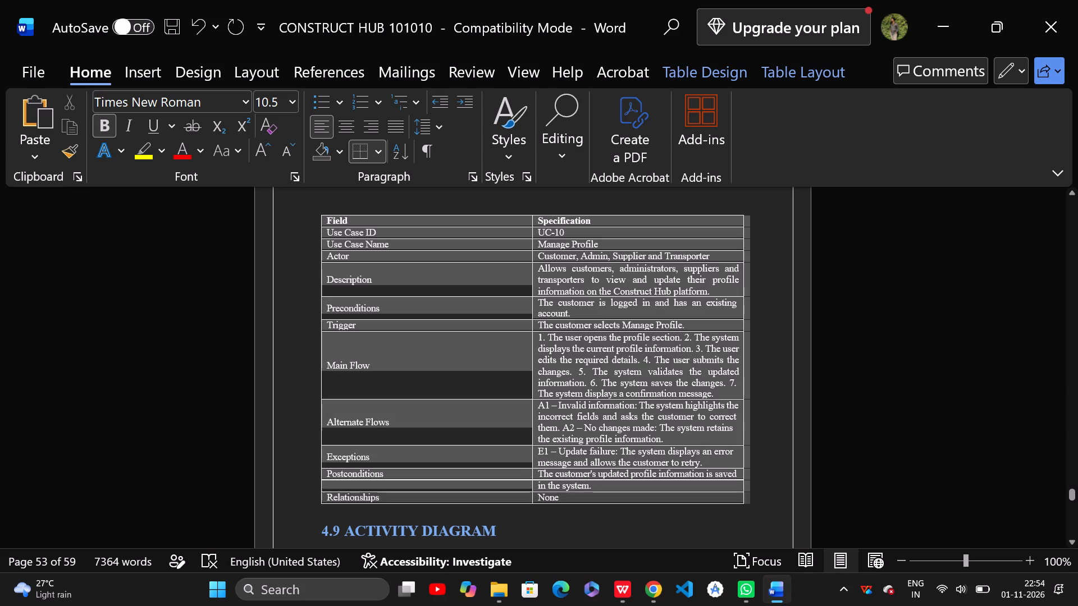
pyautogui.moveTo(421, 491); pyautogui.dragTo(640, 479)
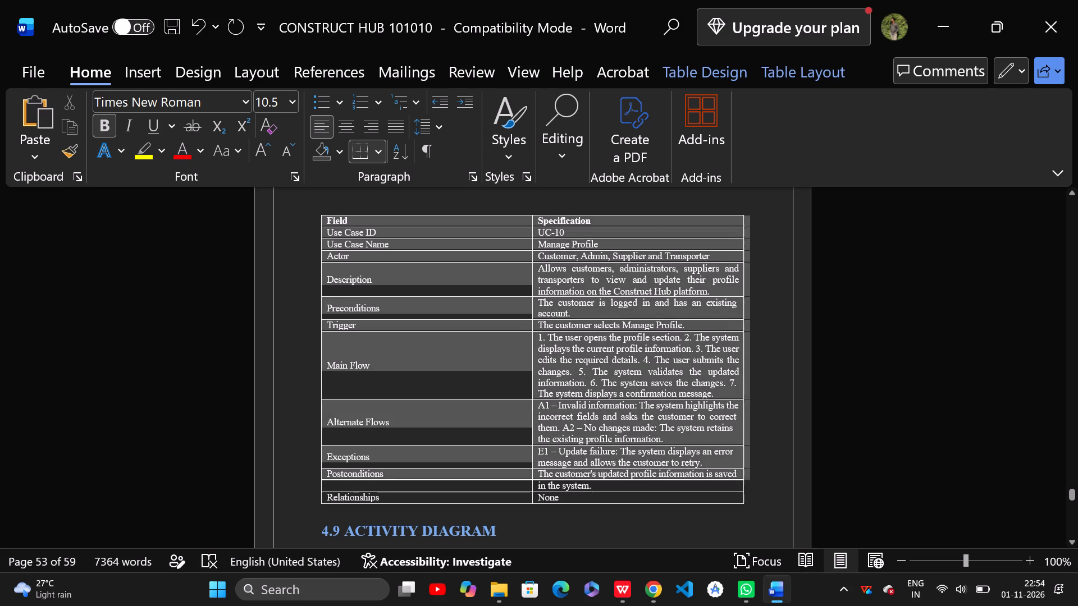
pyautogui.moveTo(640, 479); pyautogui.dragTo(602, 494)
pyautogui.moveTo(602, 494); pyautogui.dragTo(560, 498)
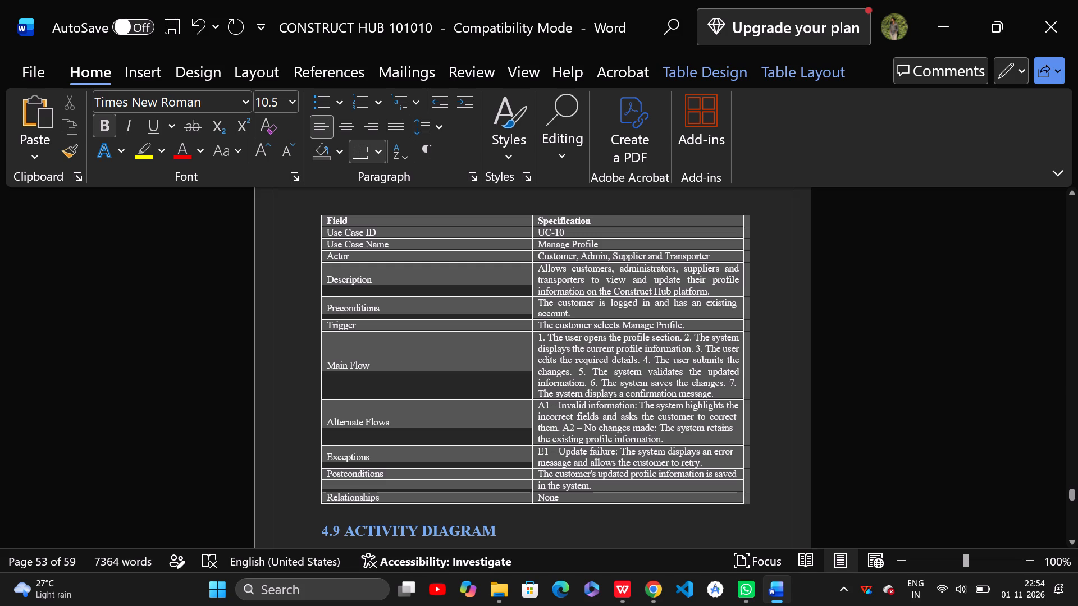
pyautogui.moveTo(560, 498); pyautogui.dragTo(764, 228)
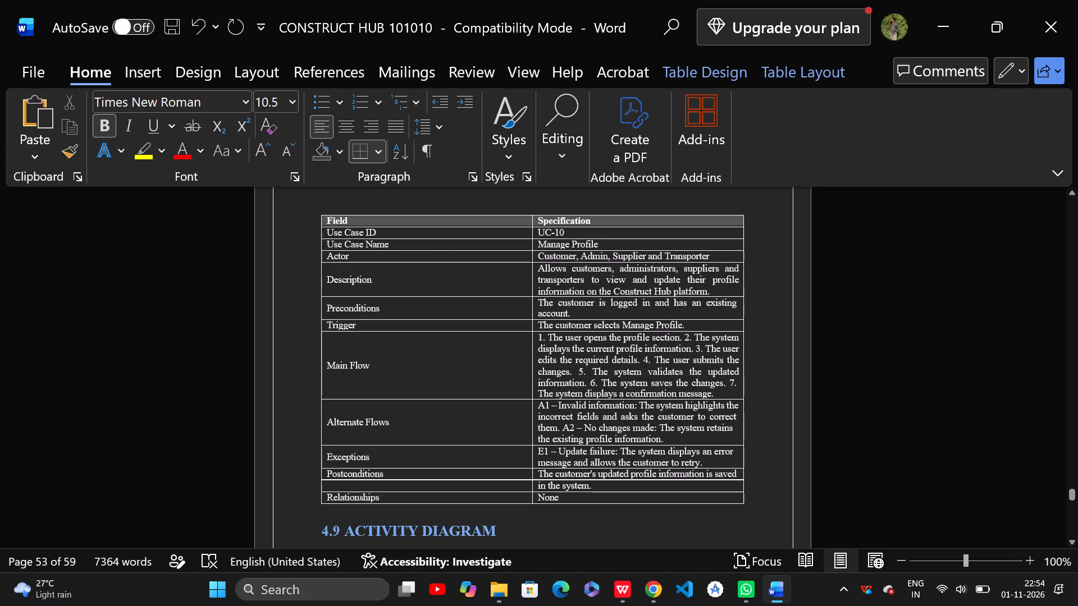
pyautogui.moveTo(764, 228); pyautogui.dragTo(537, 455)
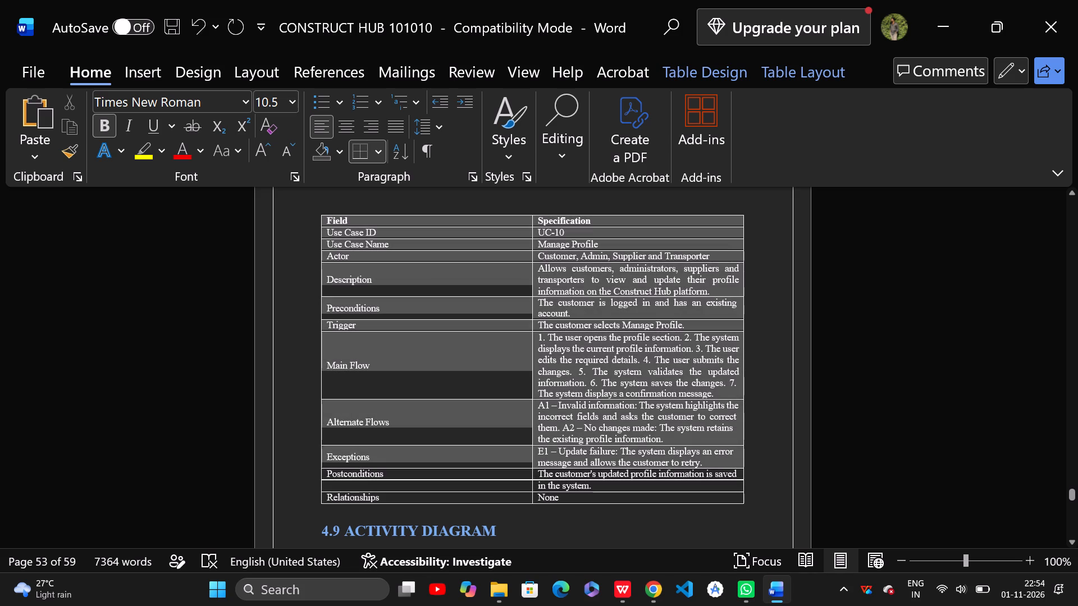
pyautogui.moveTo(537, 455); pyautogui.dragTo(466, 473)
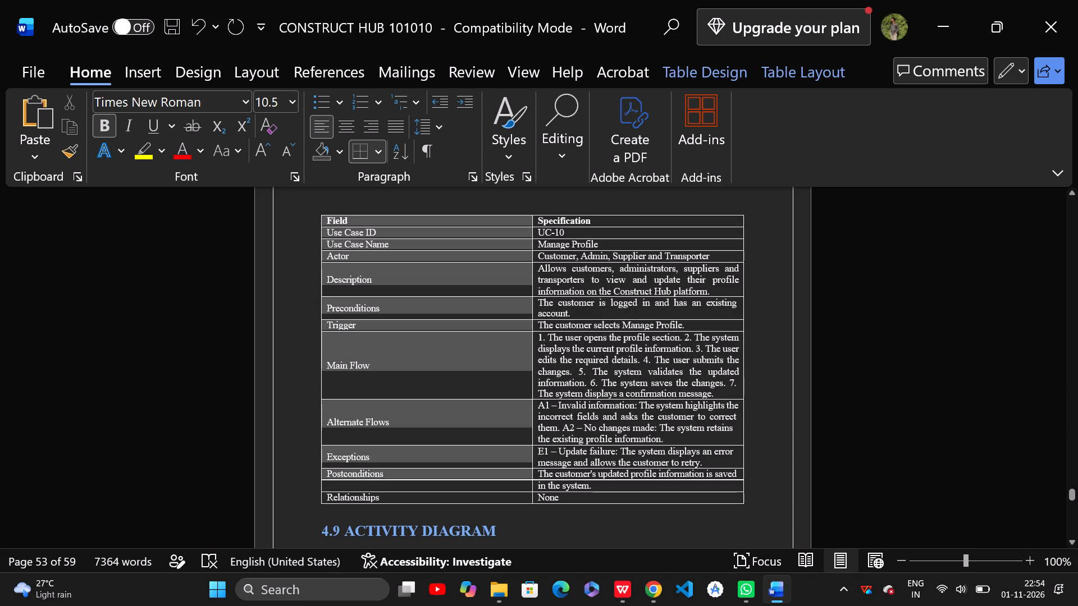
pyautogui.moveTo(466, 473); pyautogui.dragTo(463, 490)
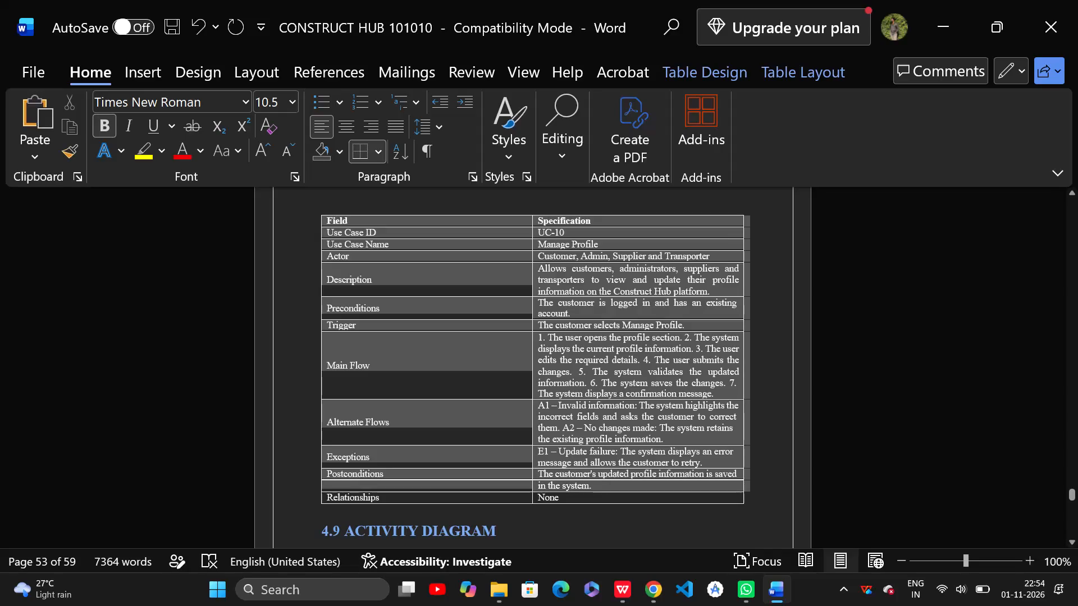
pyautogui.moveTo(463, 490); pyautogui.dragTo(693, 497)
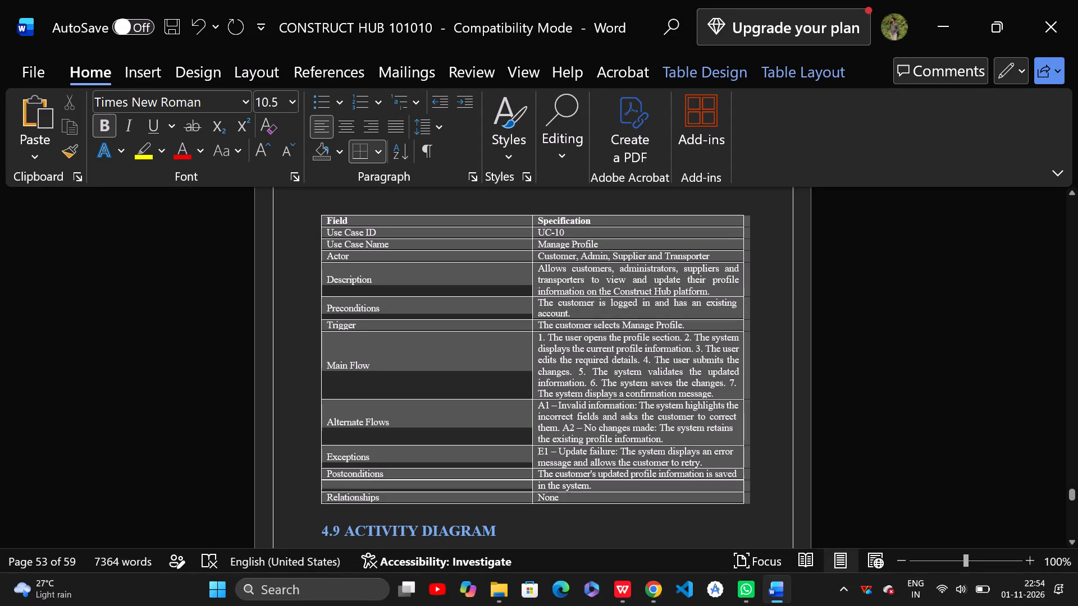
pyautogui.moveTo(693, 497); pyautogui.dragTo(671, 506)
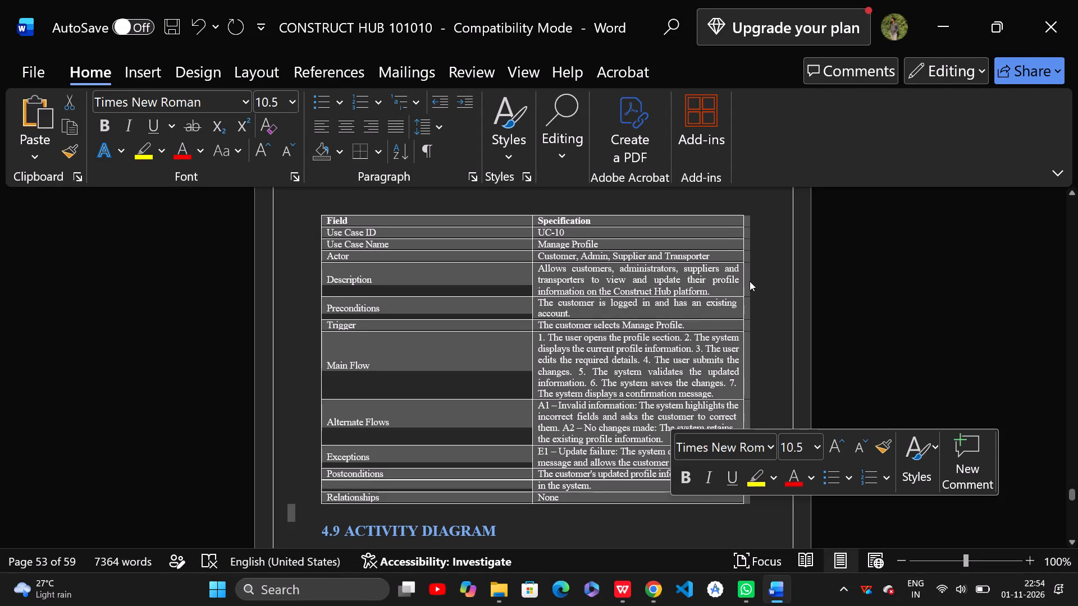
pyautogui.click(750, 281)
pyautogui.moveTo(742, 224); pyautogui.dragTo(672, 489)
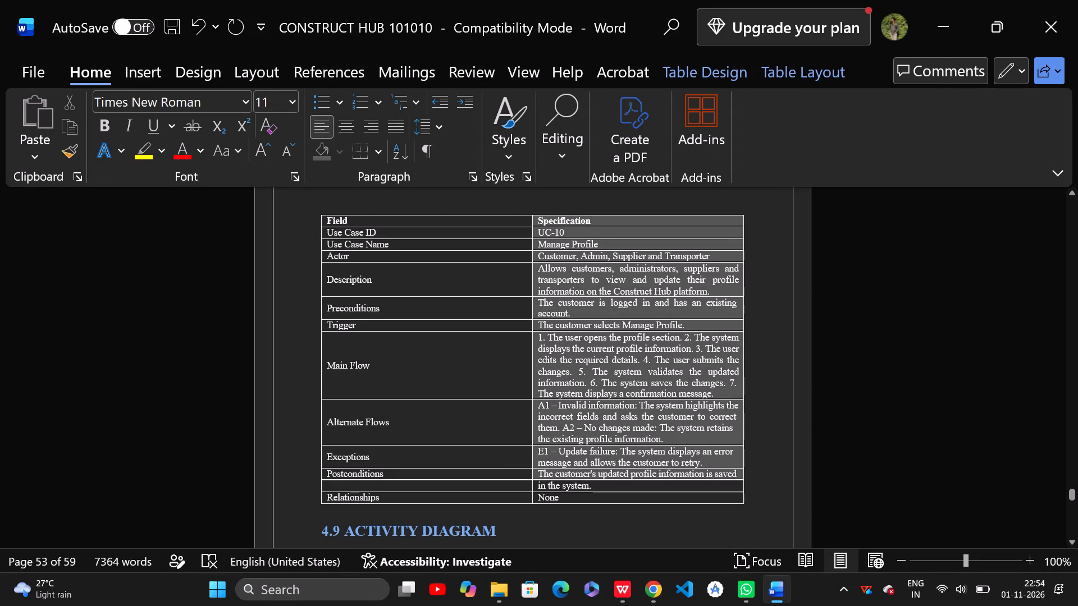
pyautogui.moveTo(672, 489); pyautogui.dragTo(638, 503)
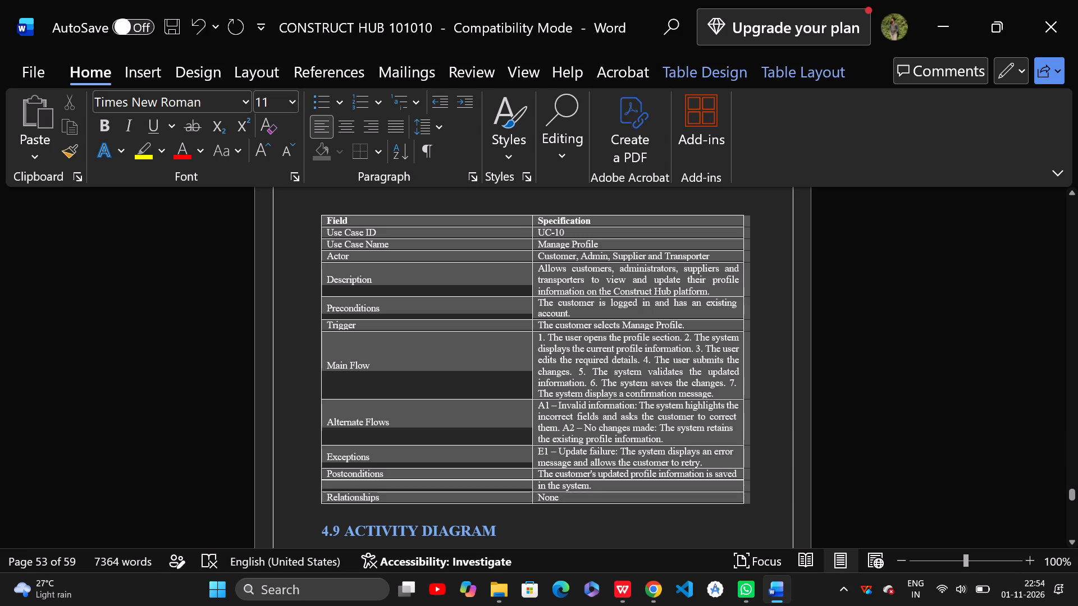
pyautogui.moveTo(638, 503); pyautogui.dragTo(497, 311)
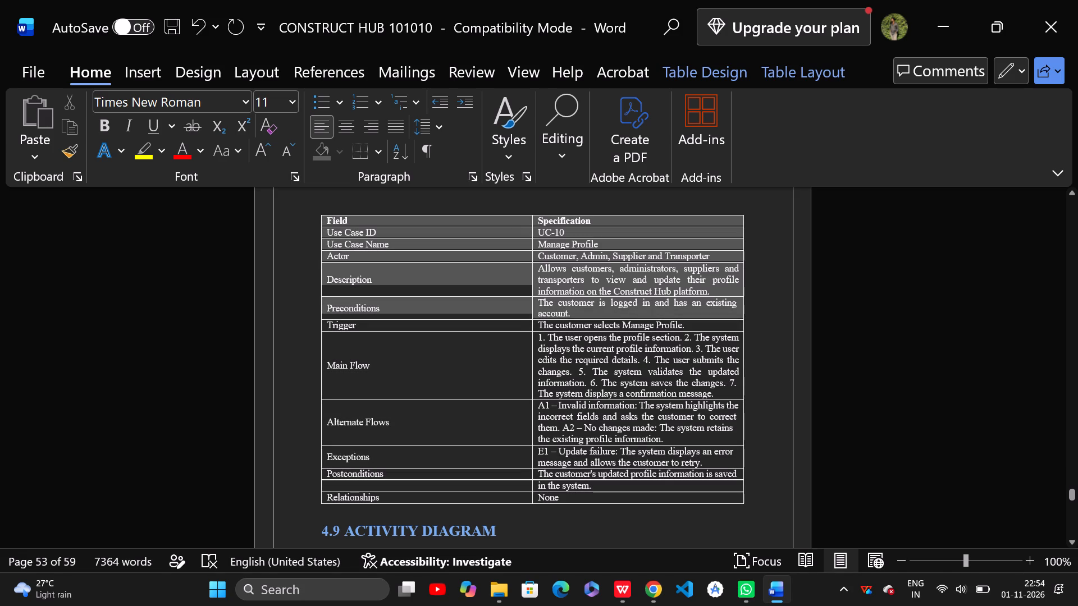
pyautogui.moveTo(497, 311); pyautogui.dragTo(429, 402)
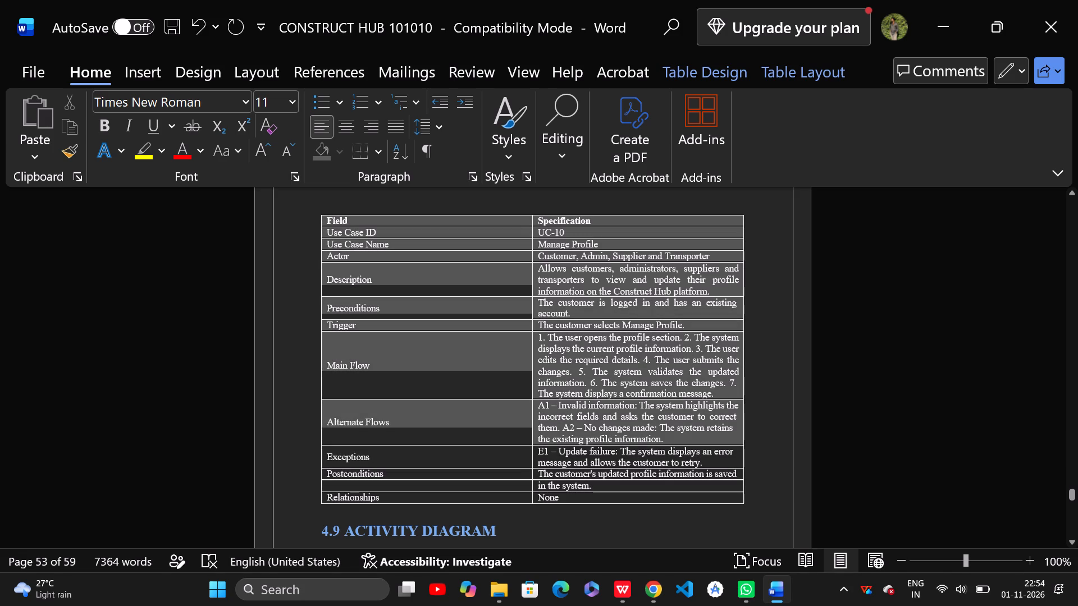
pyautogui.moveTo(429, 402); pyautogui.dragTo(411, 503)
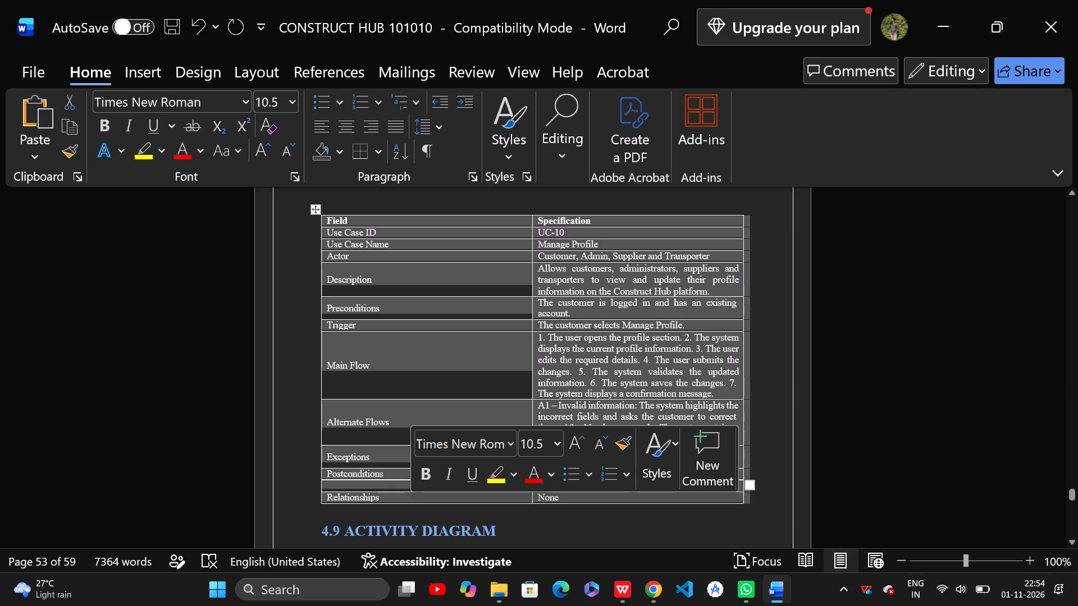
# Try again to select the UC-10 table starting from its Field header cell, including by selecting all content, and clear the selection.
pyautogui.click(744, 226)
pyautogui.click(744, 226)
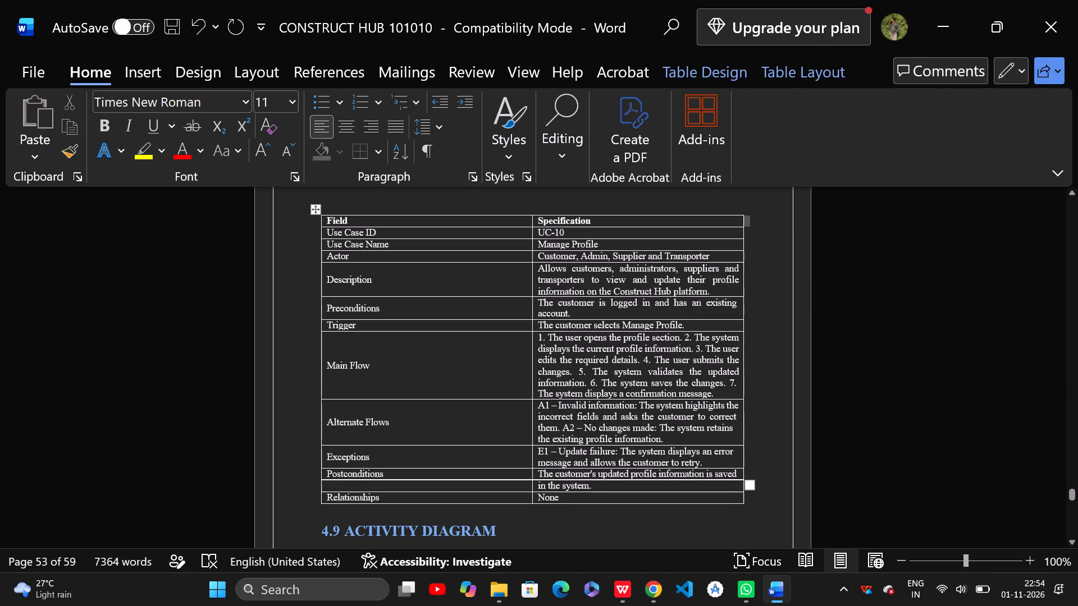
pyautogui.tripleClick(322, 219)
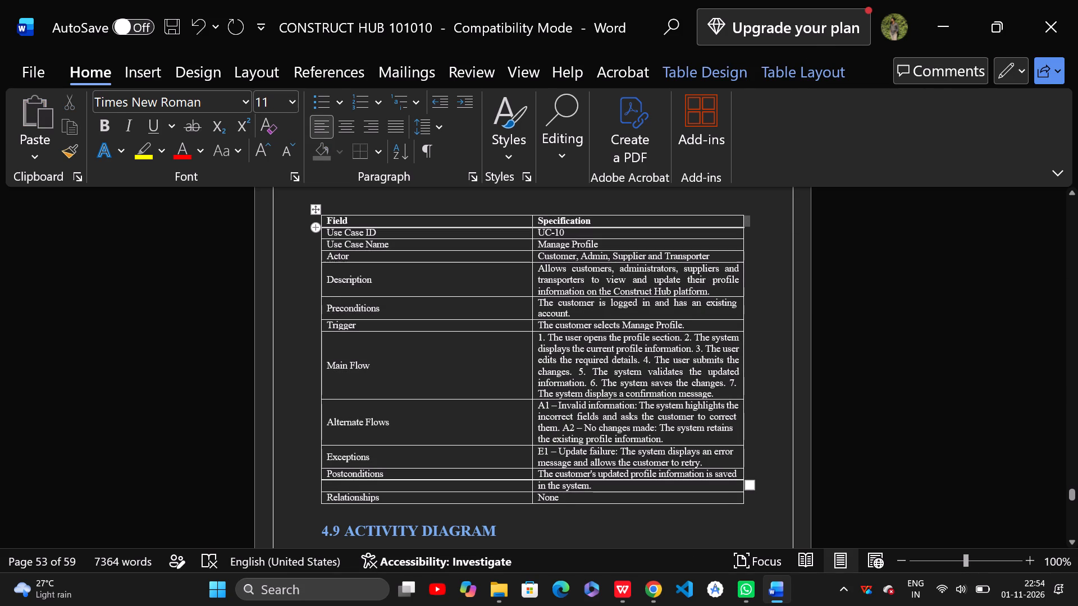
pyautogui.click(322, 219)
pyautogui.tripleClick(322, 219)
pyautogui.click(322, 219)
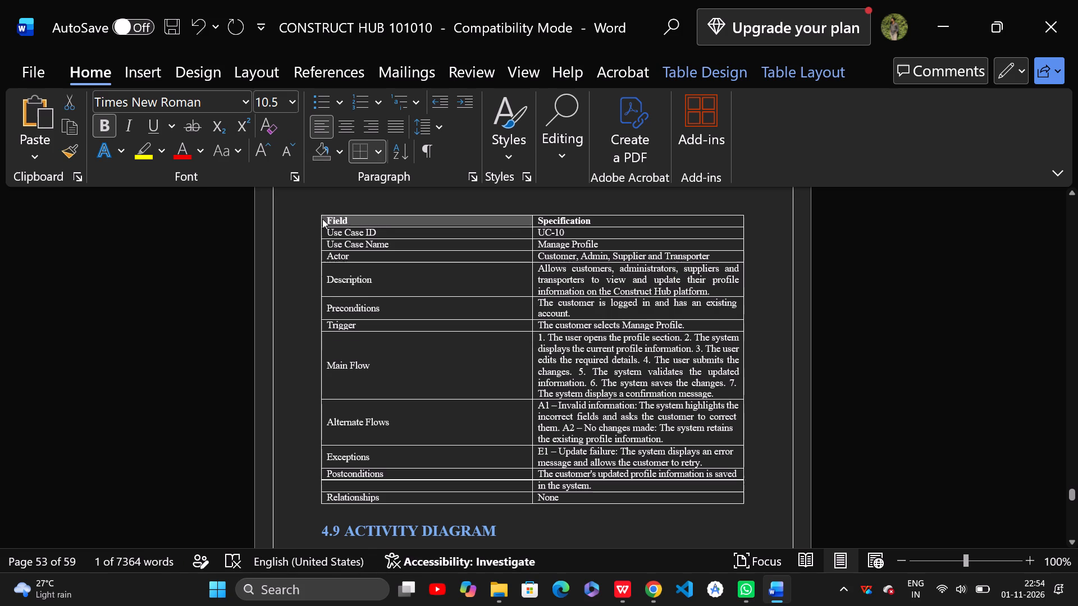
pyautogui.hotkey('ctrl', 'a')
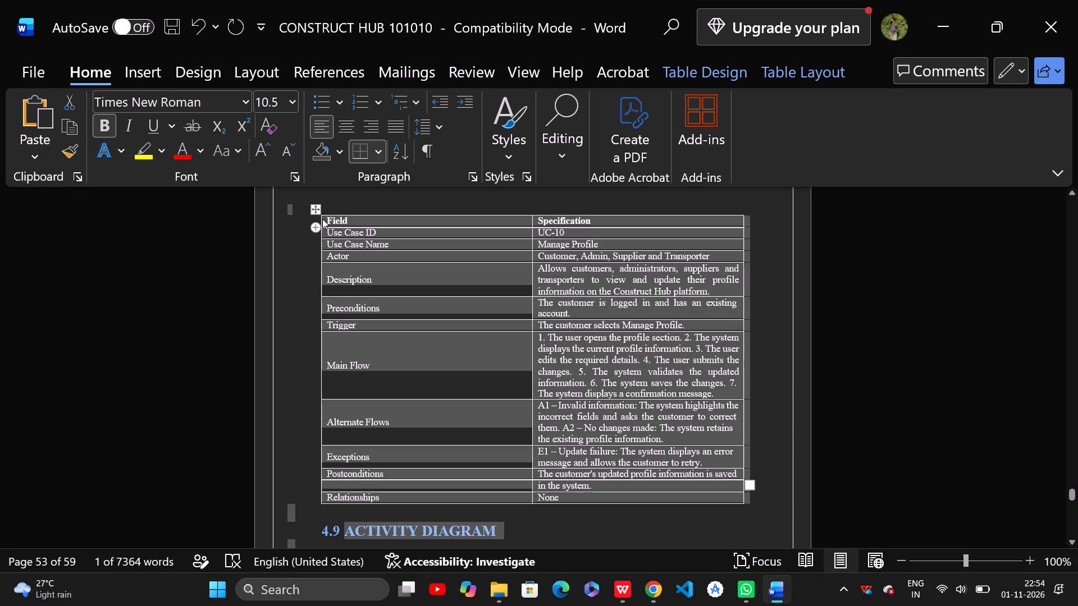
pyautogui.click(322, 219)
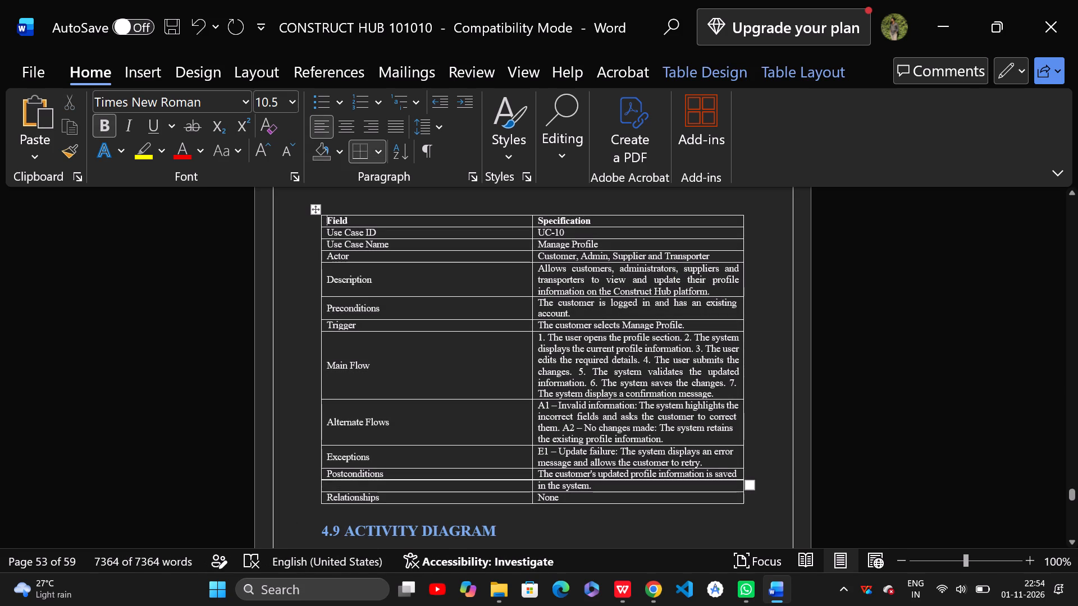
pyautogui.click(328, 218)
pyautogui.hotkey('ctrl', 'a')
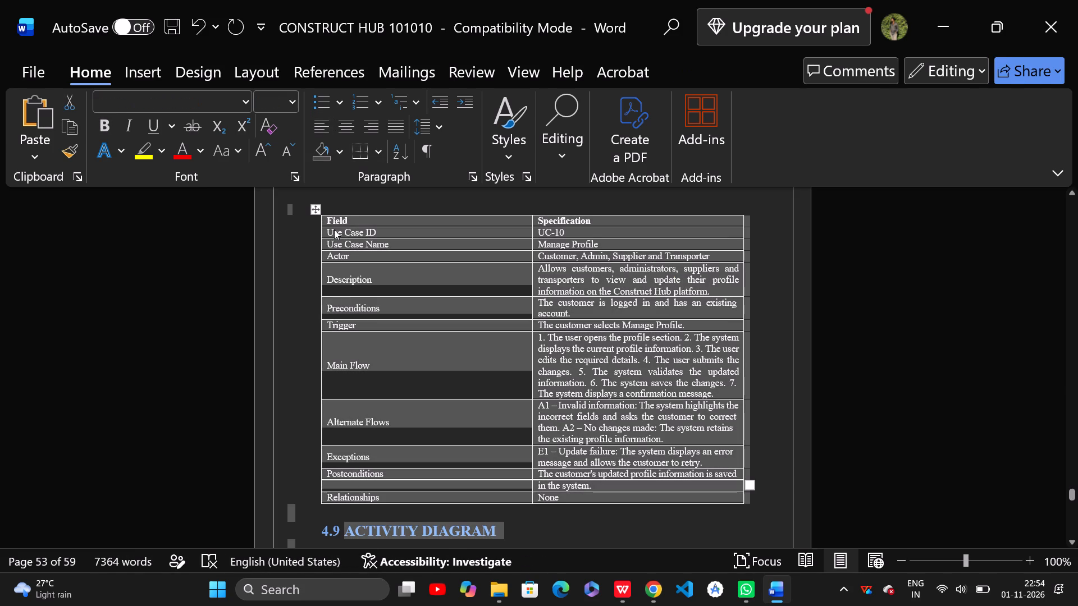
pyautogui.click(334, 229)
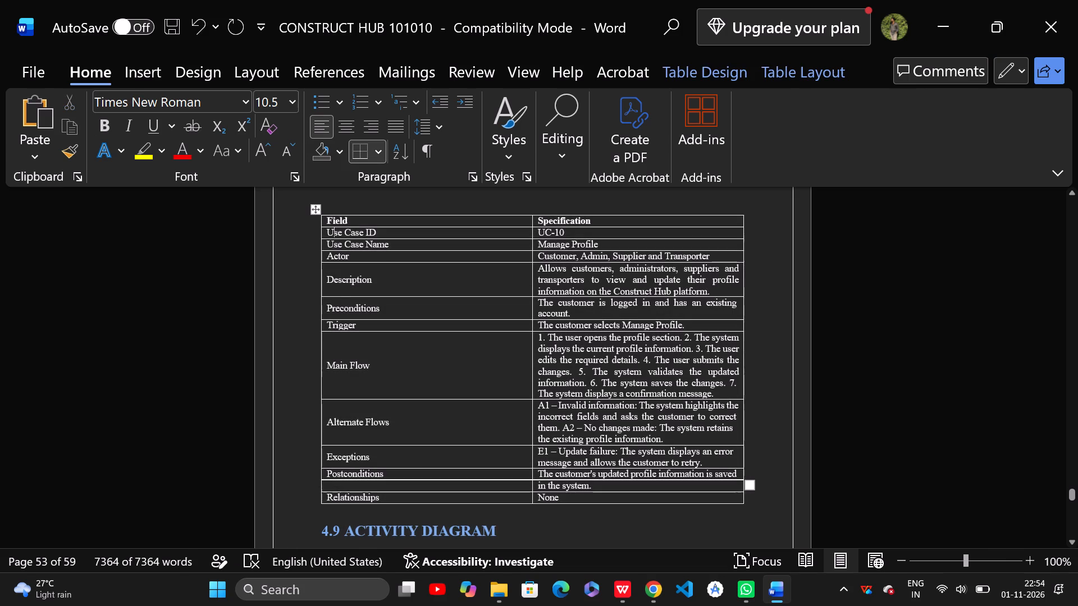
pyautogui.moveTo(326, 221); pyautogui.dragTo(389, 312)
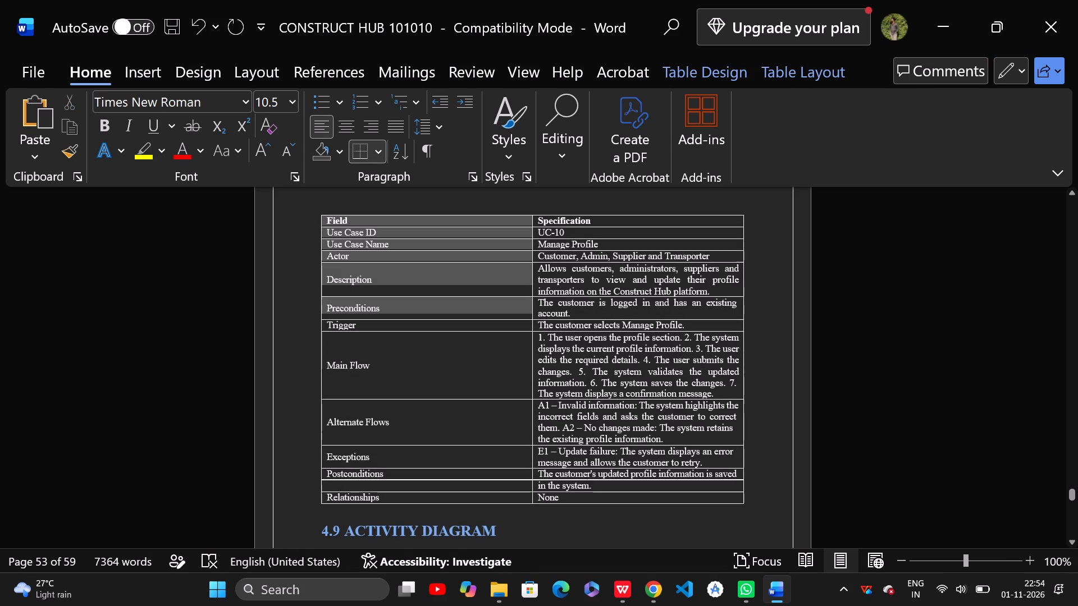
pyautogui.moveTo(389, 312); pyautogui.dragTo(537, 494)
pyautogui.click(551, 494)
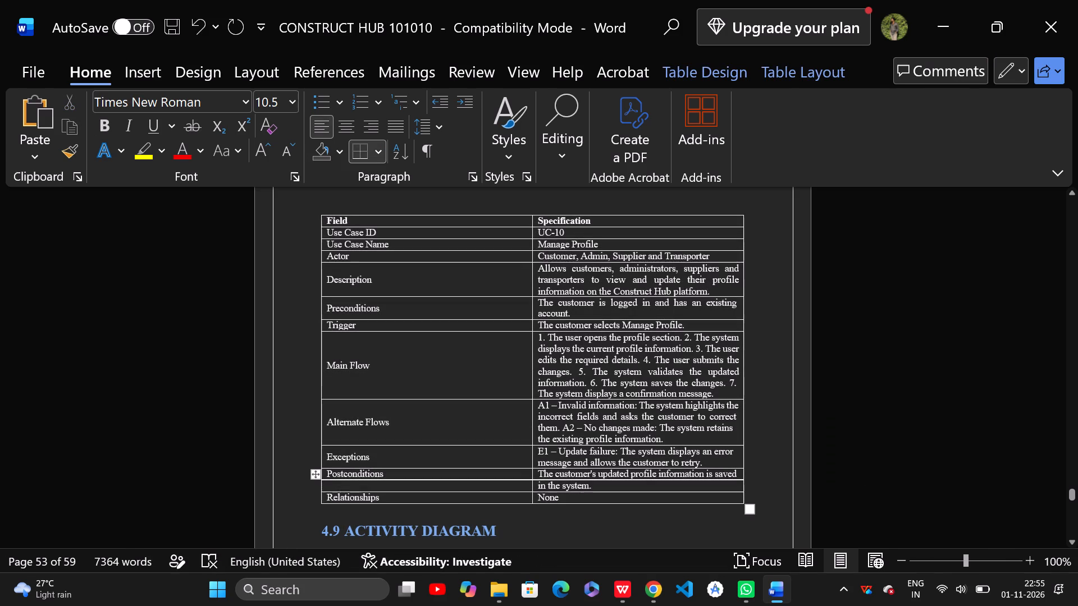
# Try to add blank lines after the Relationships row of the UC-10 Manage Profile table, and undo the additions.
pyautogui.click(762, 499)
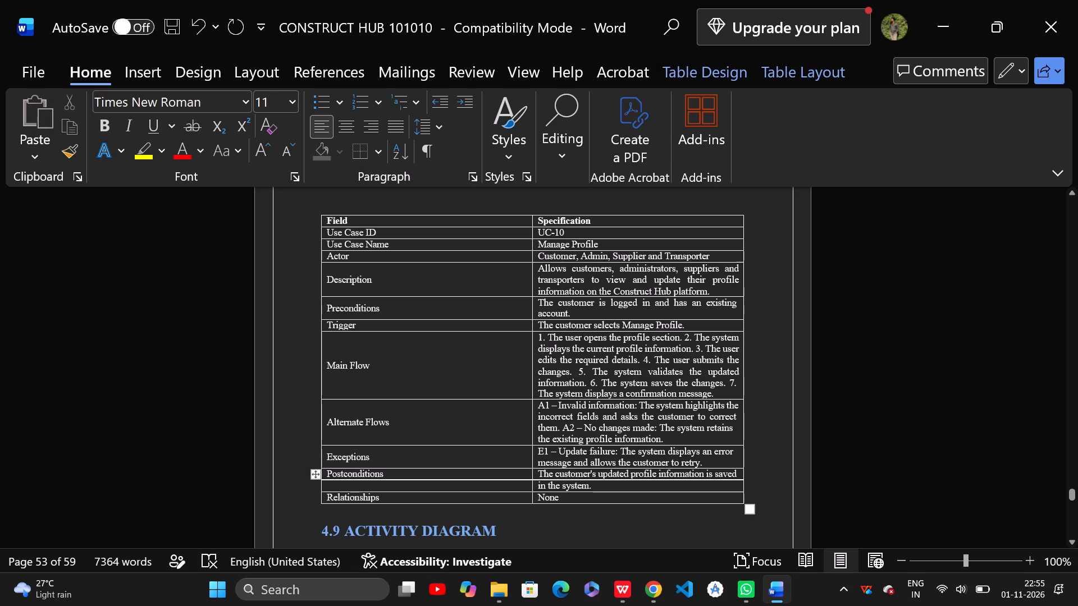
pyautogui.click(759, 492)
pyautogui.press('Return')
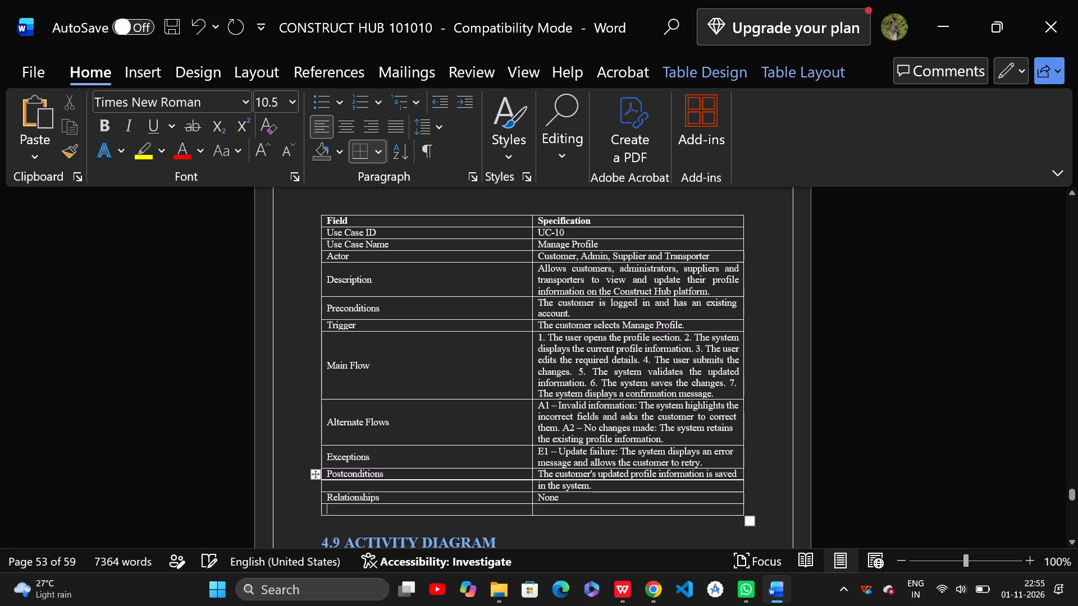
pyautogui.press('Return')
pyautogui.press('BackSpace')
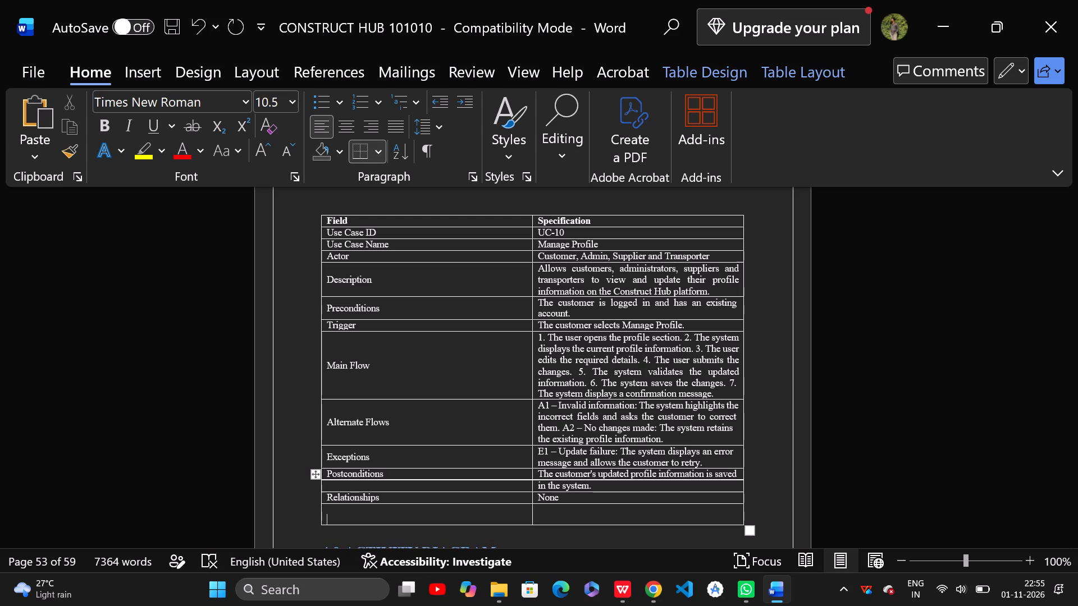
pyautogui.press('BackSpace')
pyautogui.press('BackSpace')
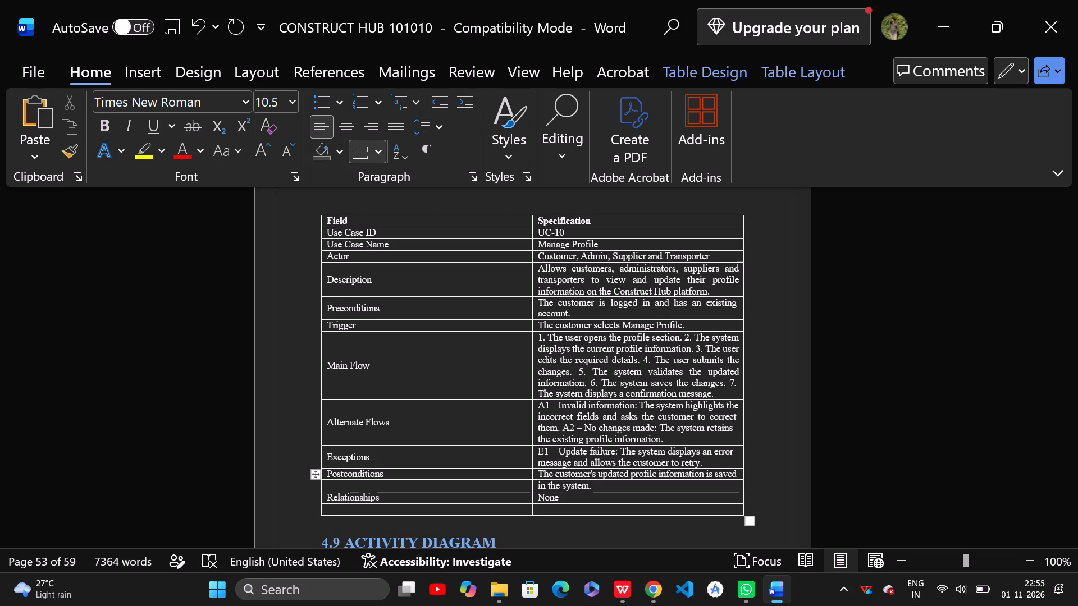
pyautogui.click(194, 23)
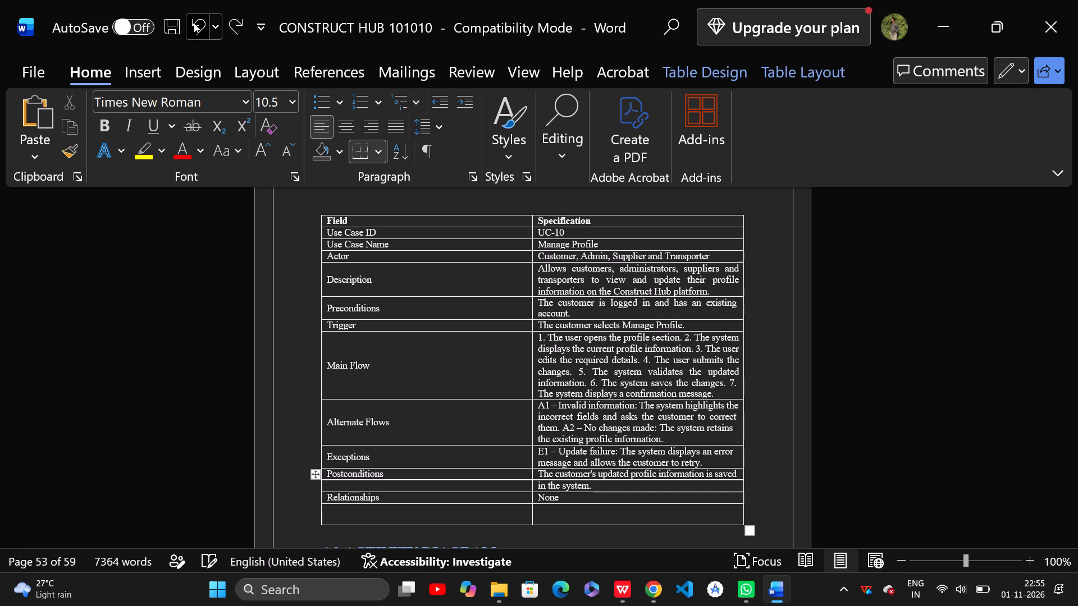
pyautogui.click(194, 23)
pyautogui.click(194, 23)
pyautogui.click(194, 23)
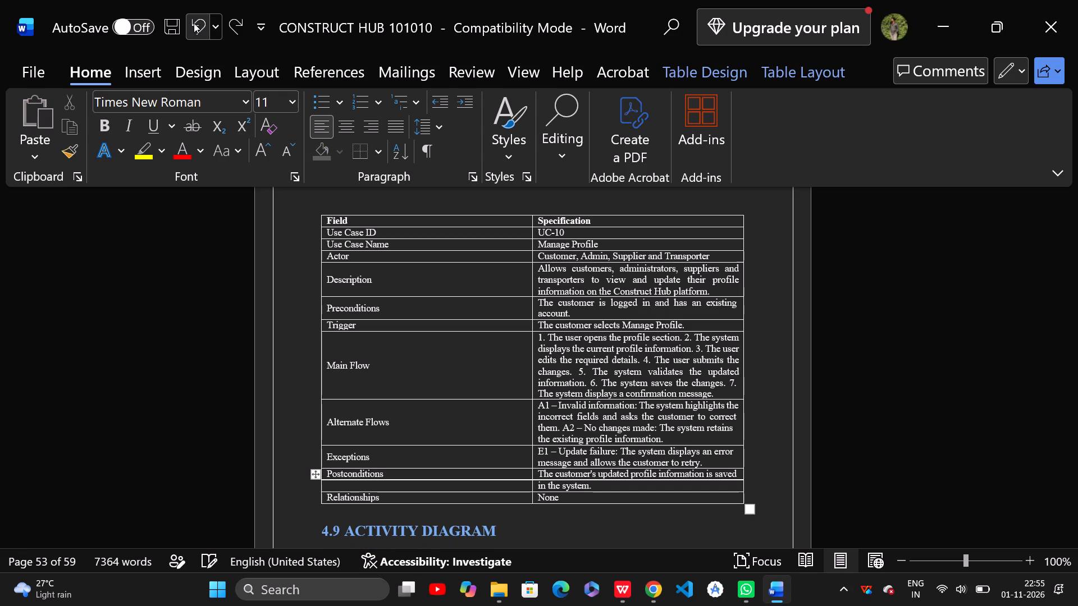
# Delete the entire stray Field and Specification row below the Postconditions row of the UC-09 Purchase Materials table.
pyautogui.scroll(-2, 553, 388)
pyautogui.scroll(15, 305, 301)
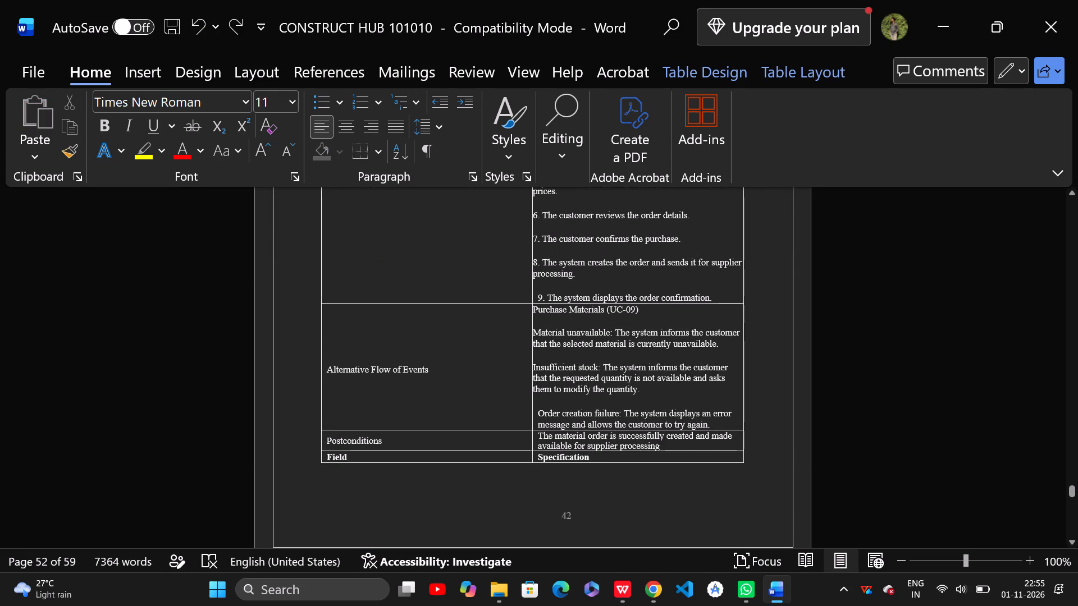
pyautogui.moveTo(609, 460); pyautogui.dragTo(412, 461)
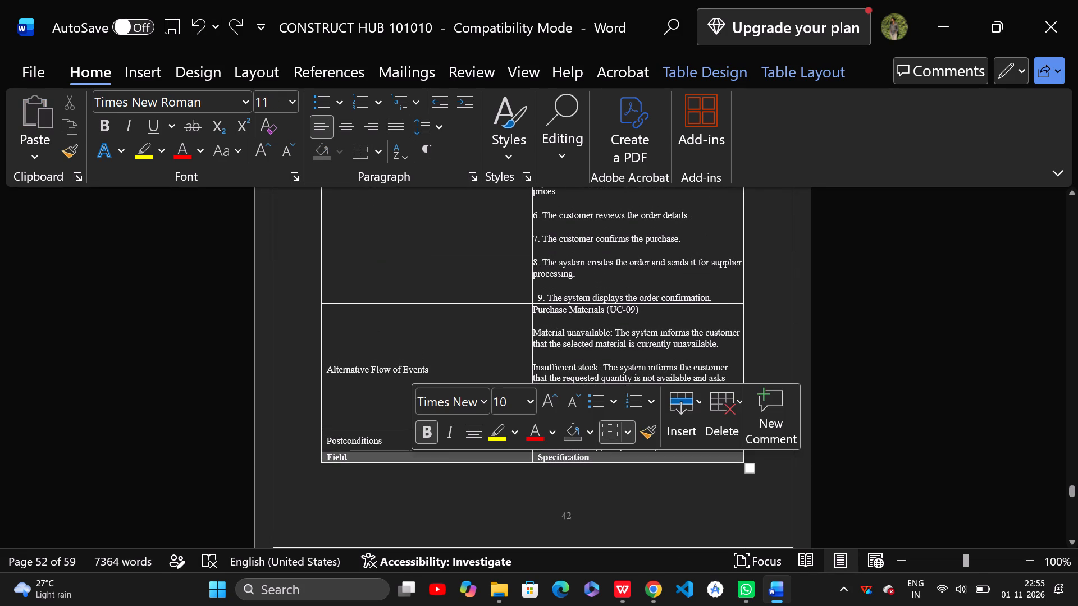
pyautogui.press('BackSpace')
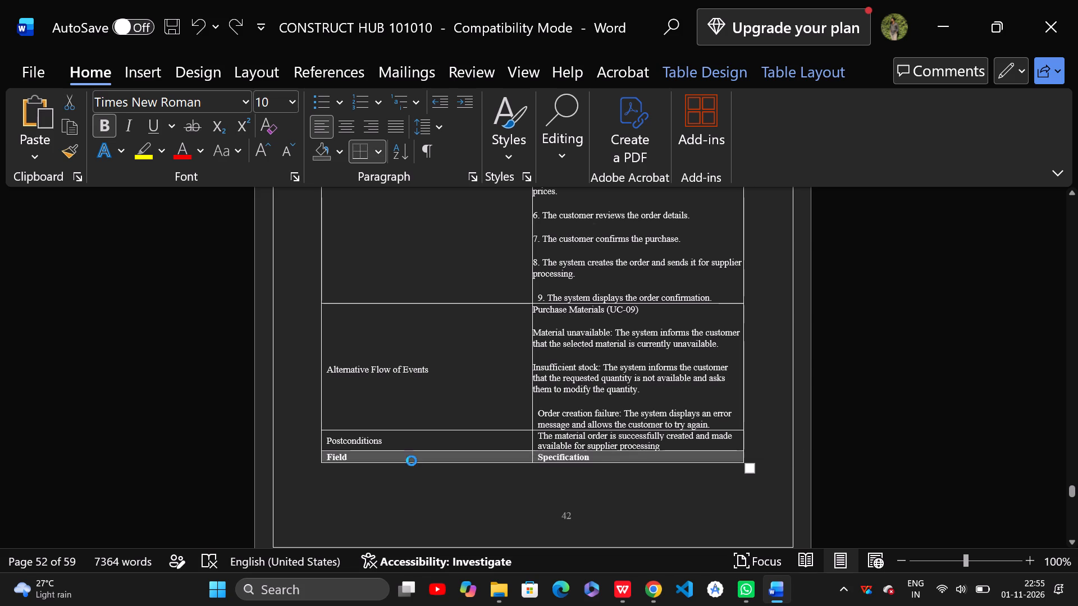
pyautogui.click(485, 279)
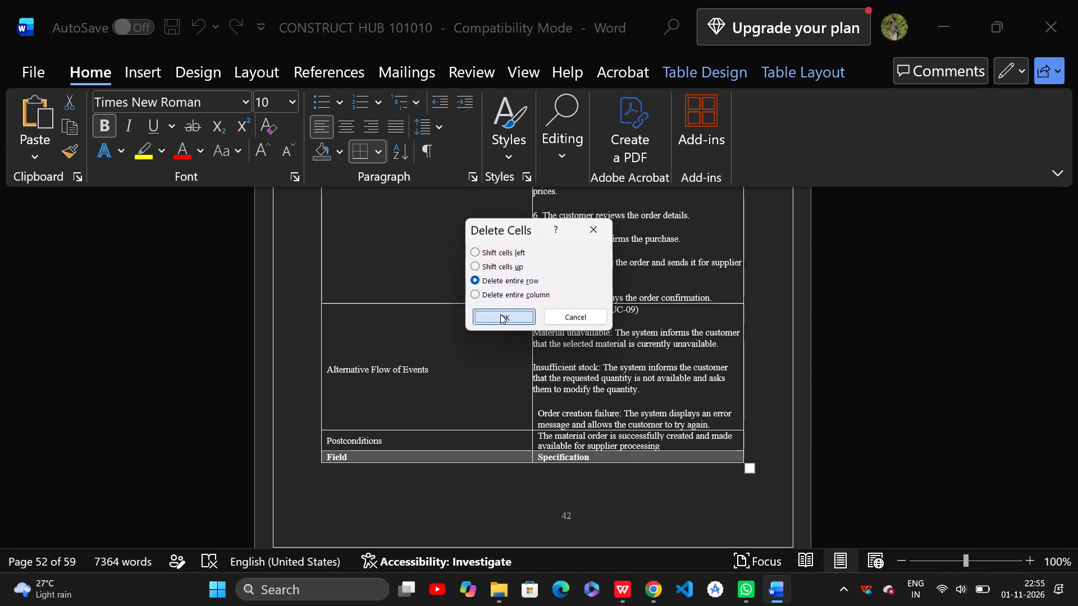
pyautogui.click(500, 314)
# Copy the complete UC-09 Purchase Materials table, from the Field header through the Postconditions row.
pyautogui.scroll(9, 504, 456)
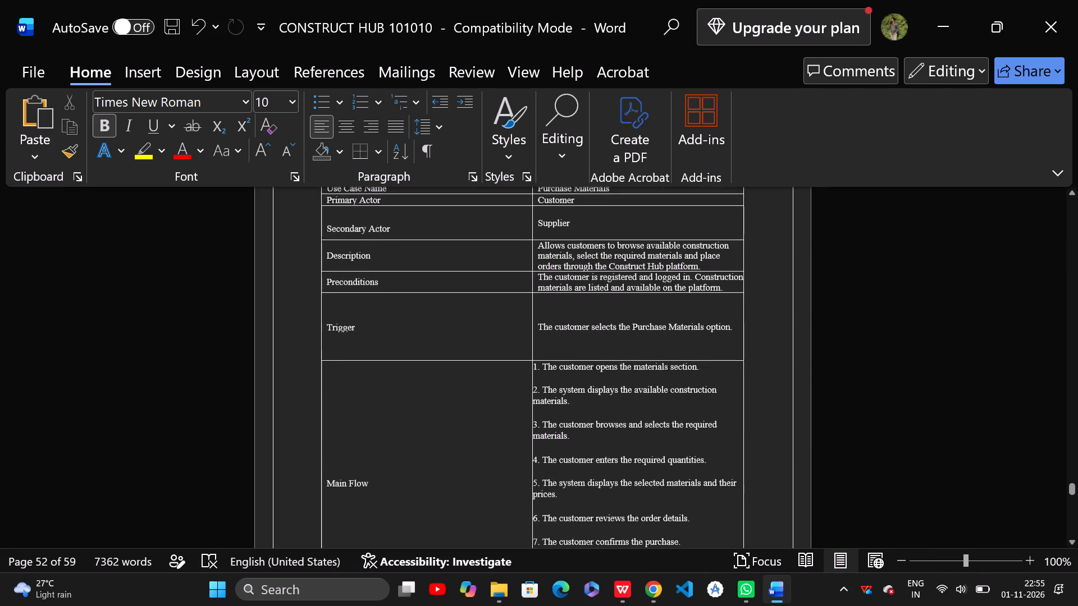
pyautogui.scroll(2, 503, 457)
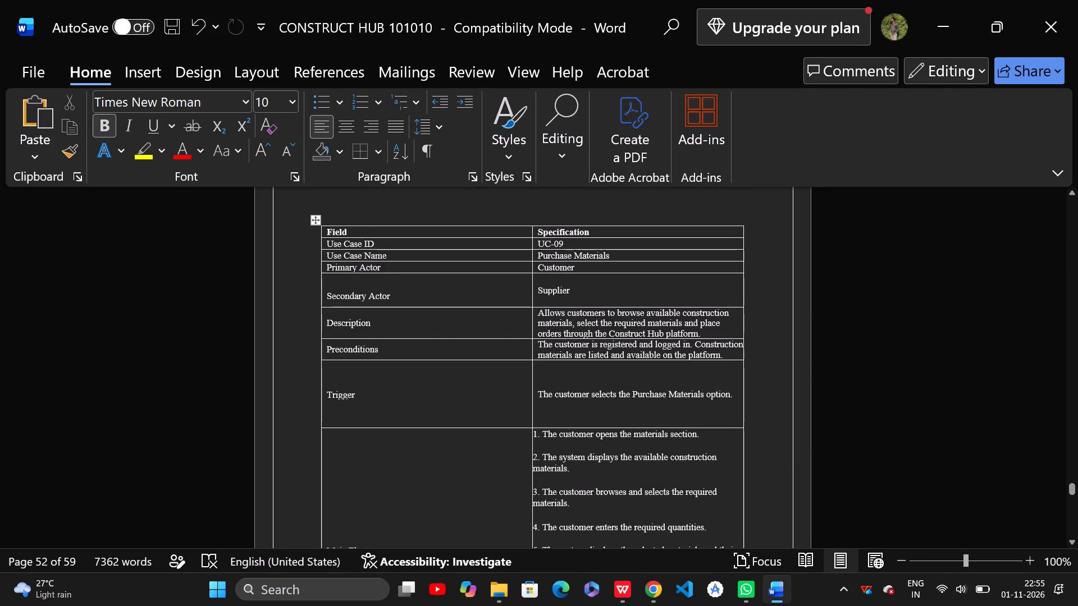
pyautogui.moveTo(323, 235); pyautogui.dragTo(570, 464)
pyautogui.scroll(-3, 522, 460)
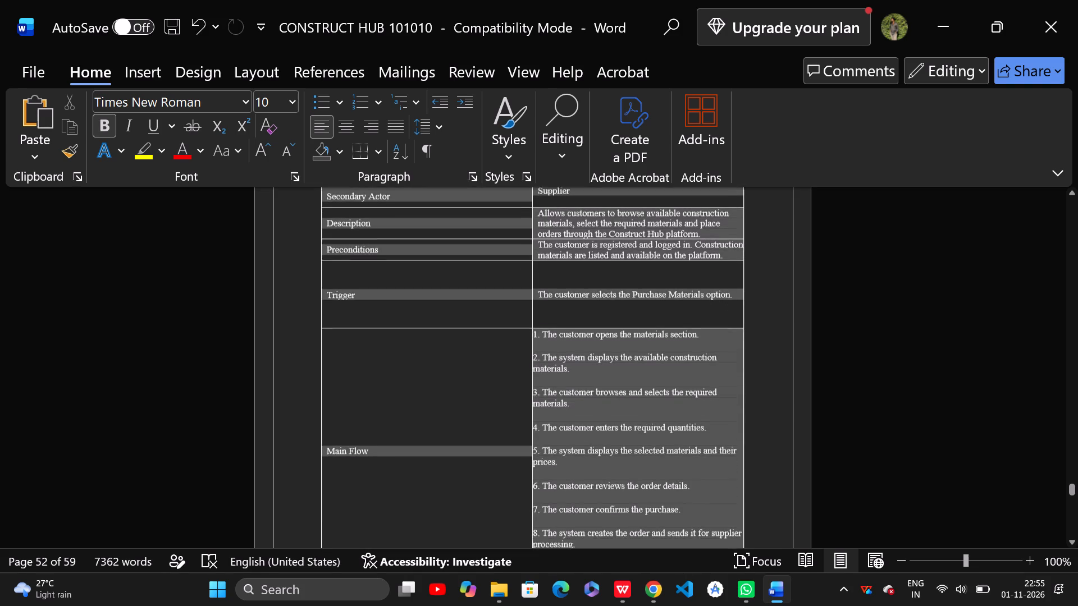
pyautogui.moveTo(570, 464); pyautogui.dragTo(581, 511)
pyautogui.scroll(-2, 565, 483)
pyautogui.scroll(-4, 574, 537)
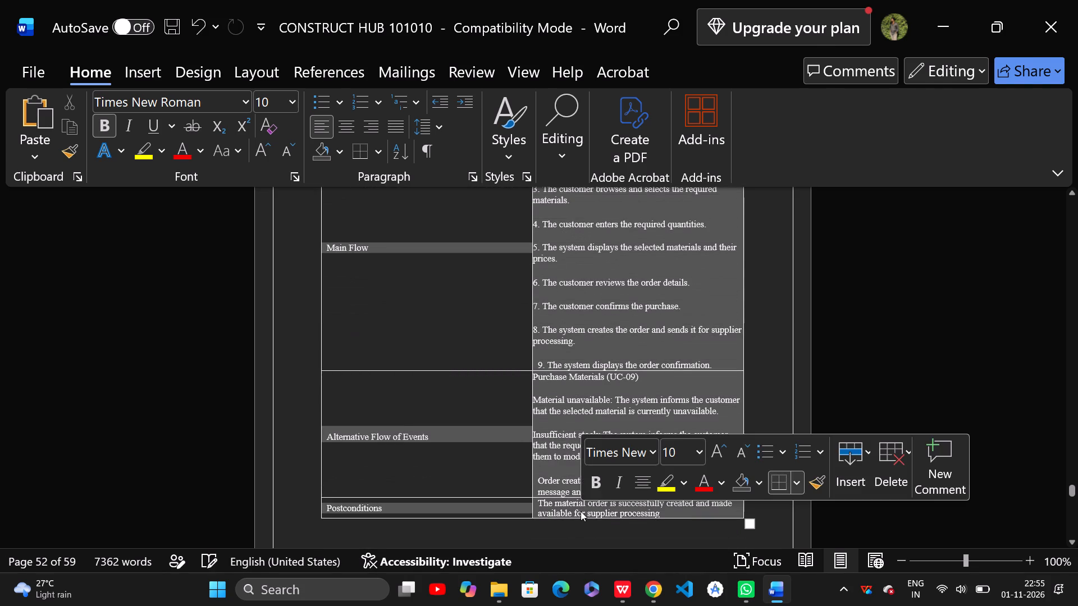
pyautogui.hotkey('ctrl', 'c')
pyautogui.click(581, 511)
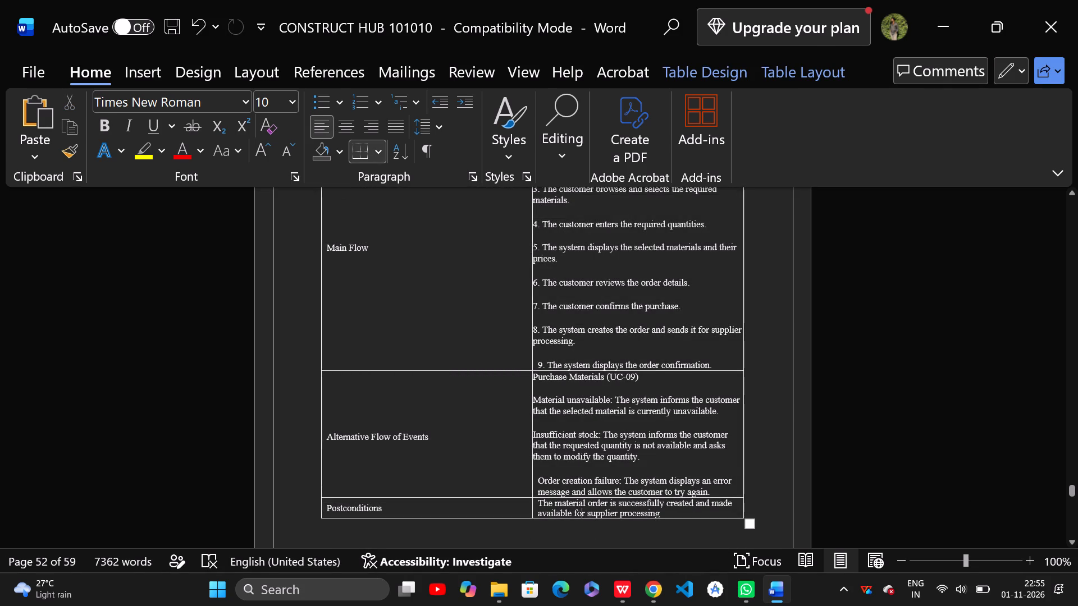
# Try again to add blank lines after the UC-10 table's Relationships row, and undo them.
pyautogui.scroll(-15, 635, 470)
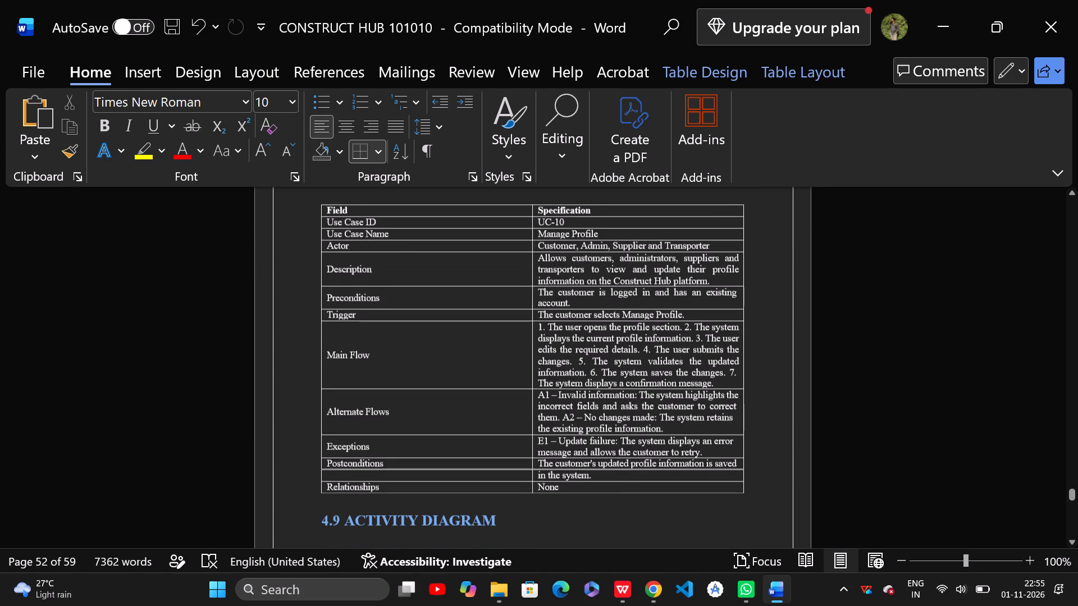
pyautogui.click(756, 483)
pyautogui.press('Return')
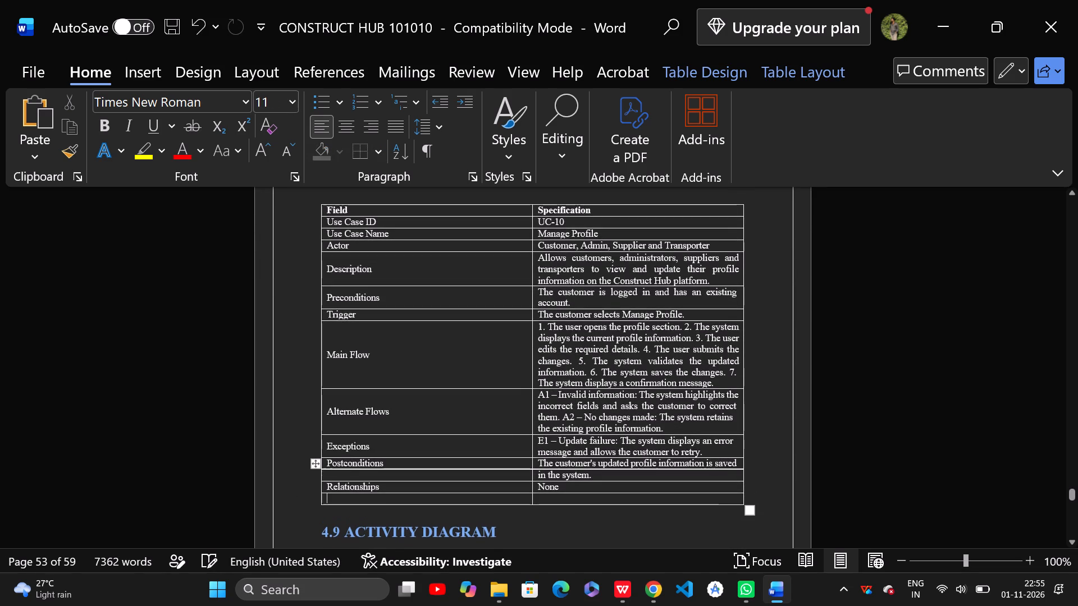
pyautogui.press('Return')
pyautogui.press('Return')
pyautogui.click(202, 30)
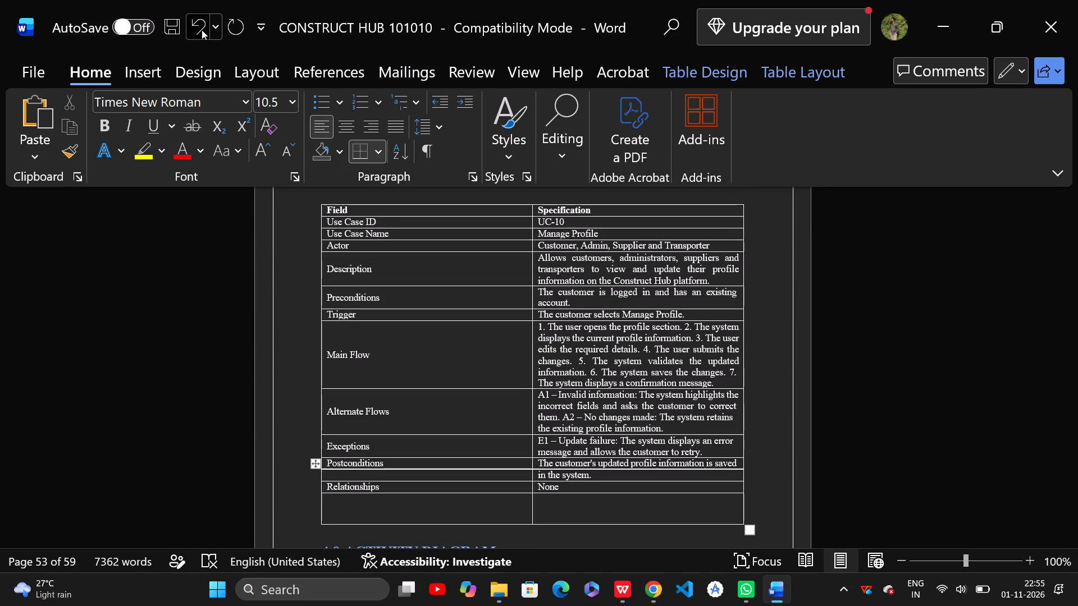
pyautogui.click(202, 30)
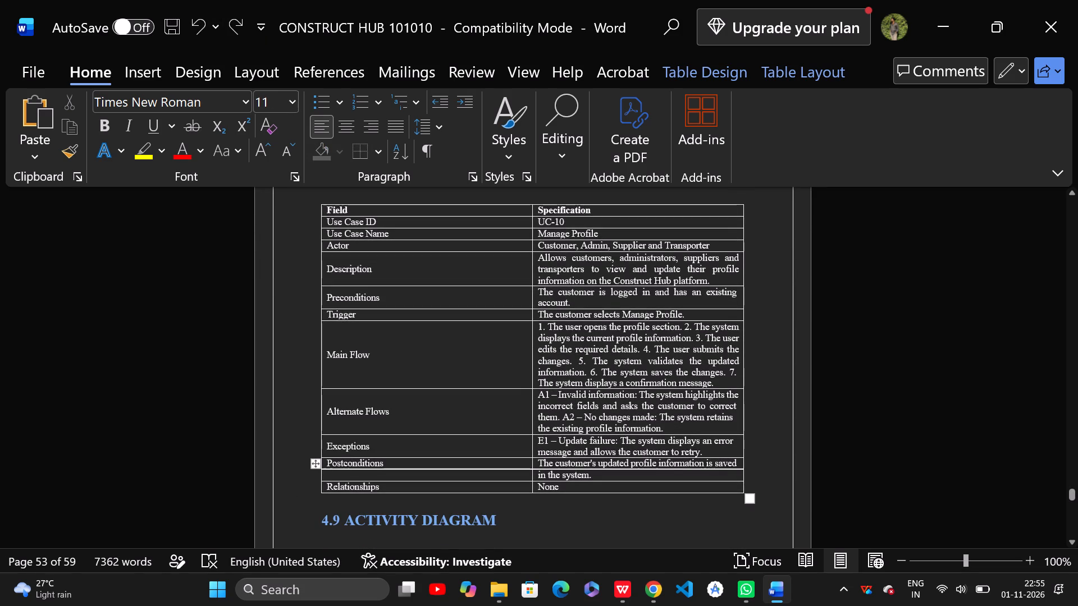
# Insert blank lines between the UC-10 Manage Profile table and the 4.9 ACTIVITY DIAGRAM heading to push the heading onto the next page.
pyautogui.click(768, 493)
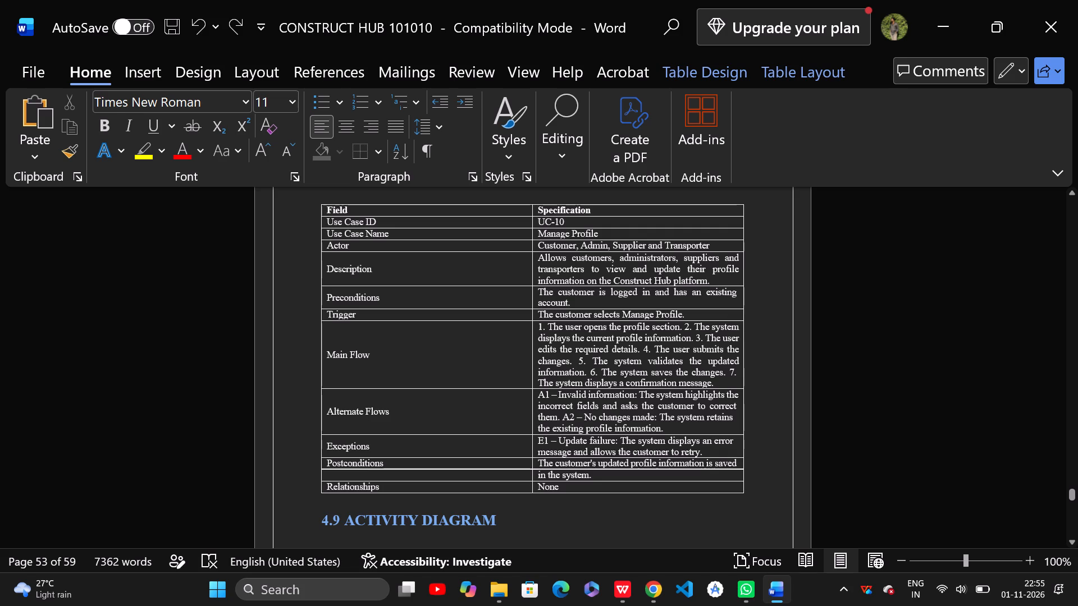
pyautogui.click(350, 505)
pyautogui.press('Return')
pyautogui.press('Return')
pyautogui.press('Return')
pyautogui.press('Return')
pyautogui.press('Return')
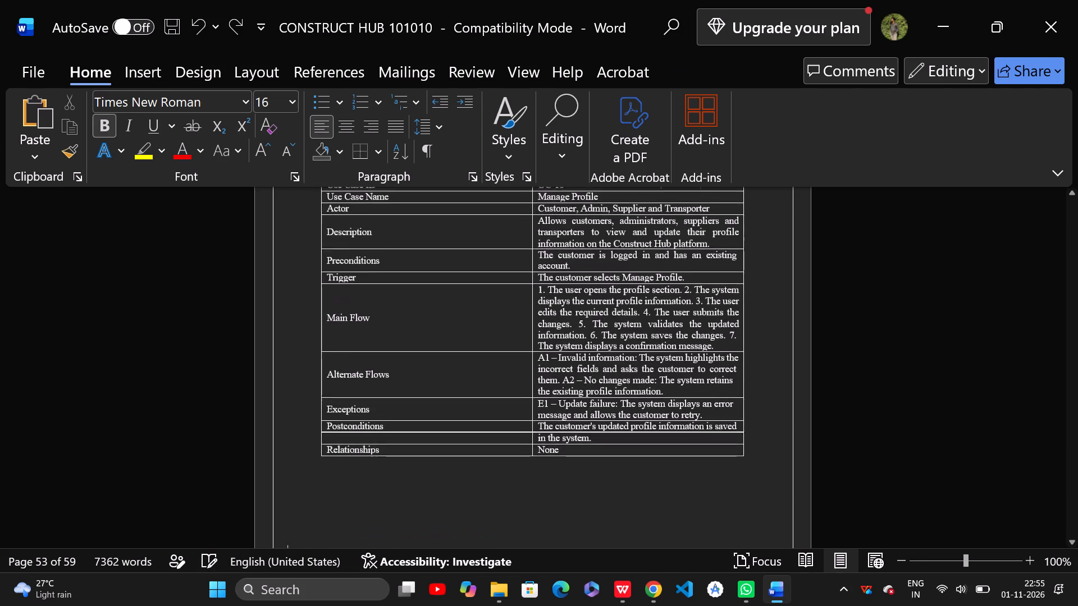
pyautogui.scroll(-1, 350, 505)
pyautogui.press('Return')
pyautogui.press('Return')
pyautogui.press('Return')
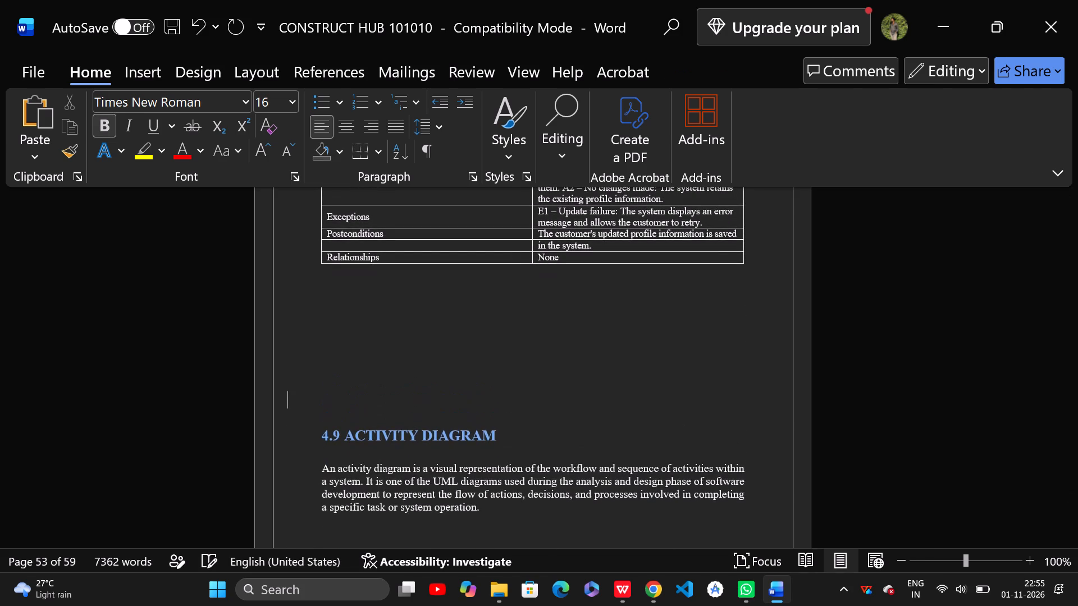
pyautogui.press('Return')
pyautogui.press('Return')
pyautogui.press('Return')
pyautogui.press('Return')
pyautogui.press('Return')
pyautogui.press('Return')
pyautogui.press('Return')
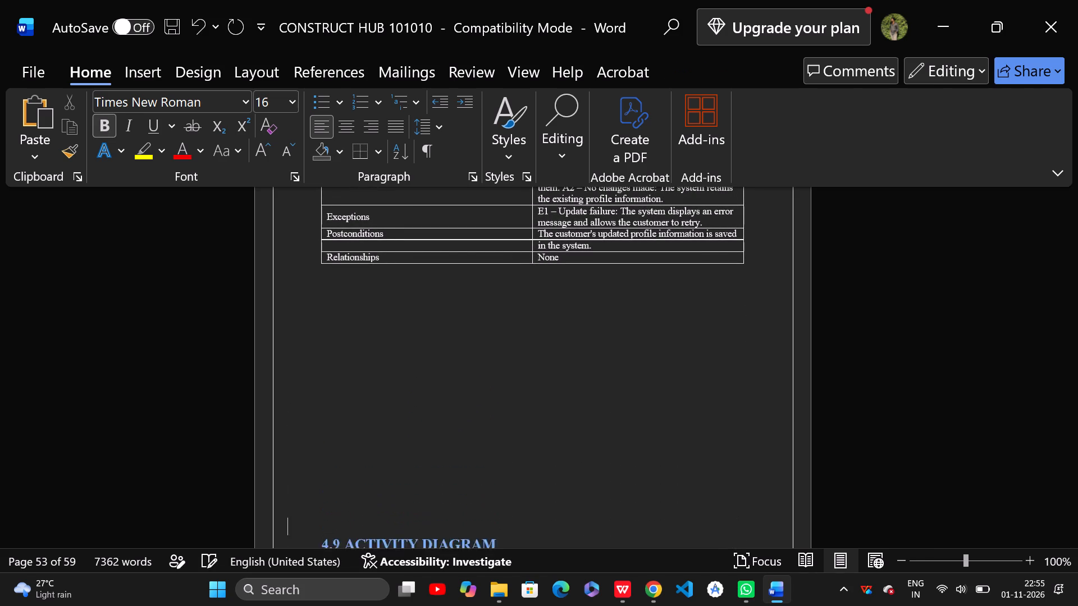
pyautogui.press('Return')
pyautogui.scroll(-3, 350, 505)
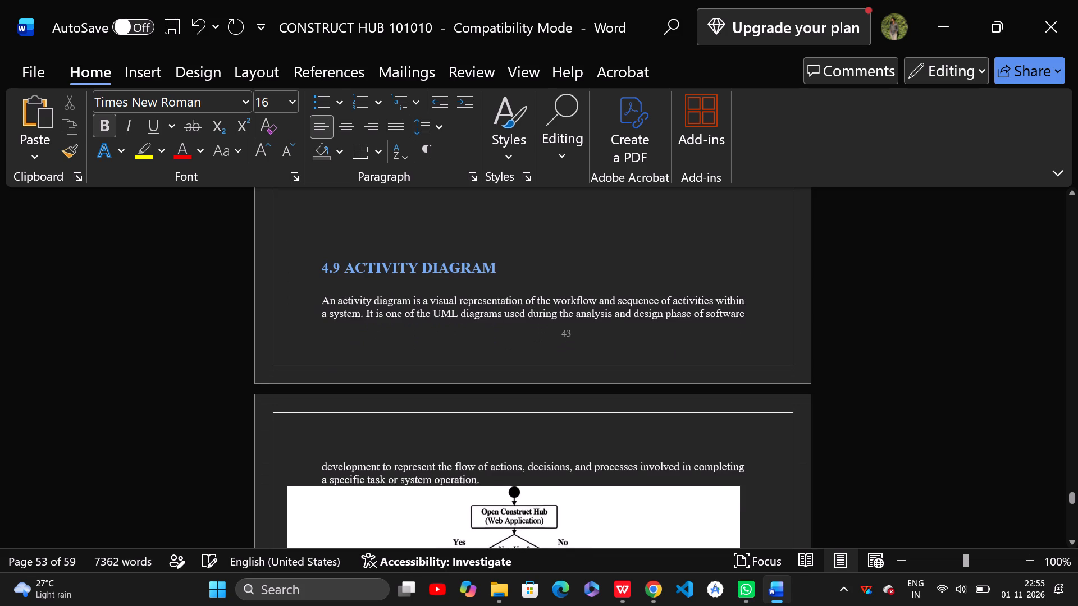
pyautogui.press('Return')
pyautogui.press('Return')
pyautogui.press('Return')
# Paste the copied UC-09 Purchase Materials table into the blank space below the UC-10 Manage Profile table and look over its layout.
pyautogui.scroll(1, 350, 505)
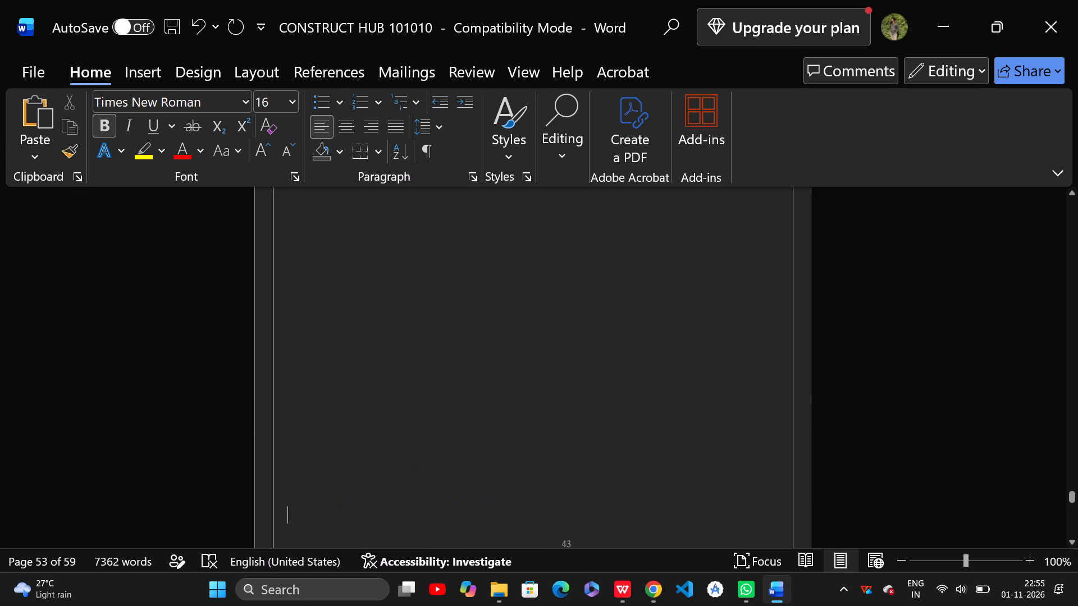
pyautogui.scroll(1, 350, 505)
pyautogui.click(321, 299)
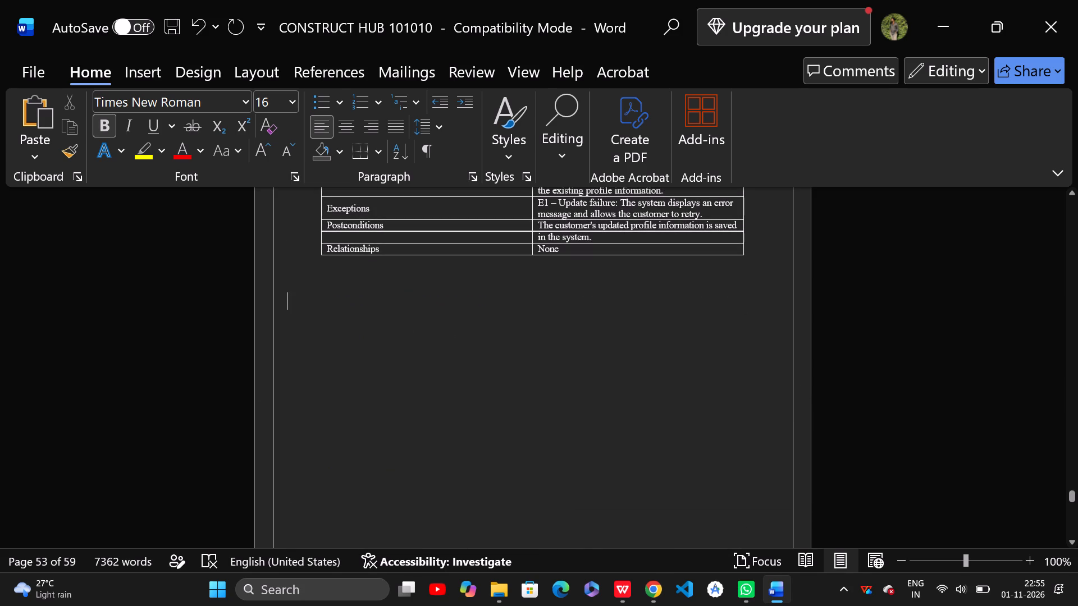
pyautogui.hotkey('ctrl', 'v')
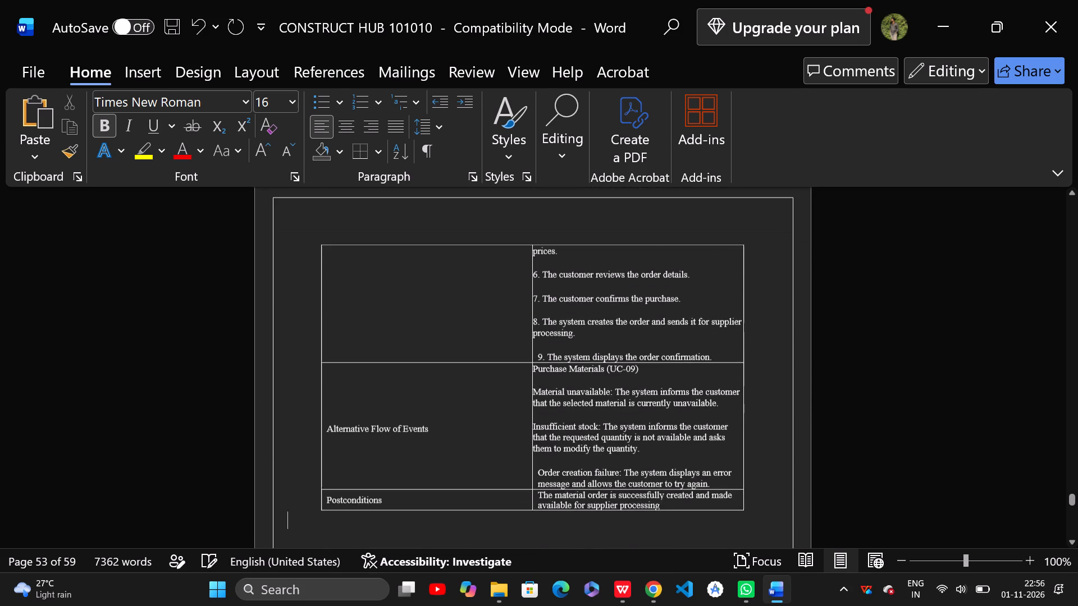
pyautogui.scroll(16, 321, 299)
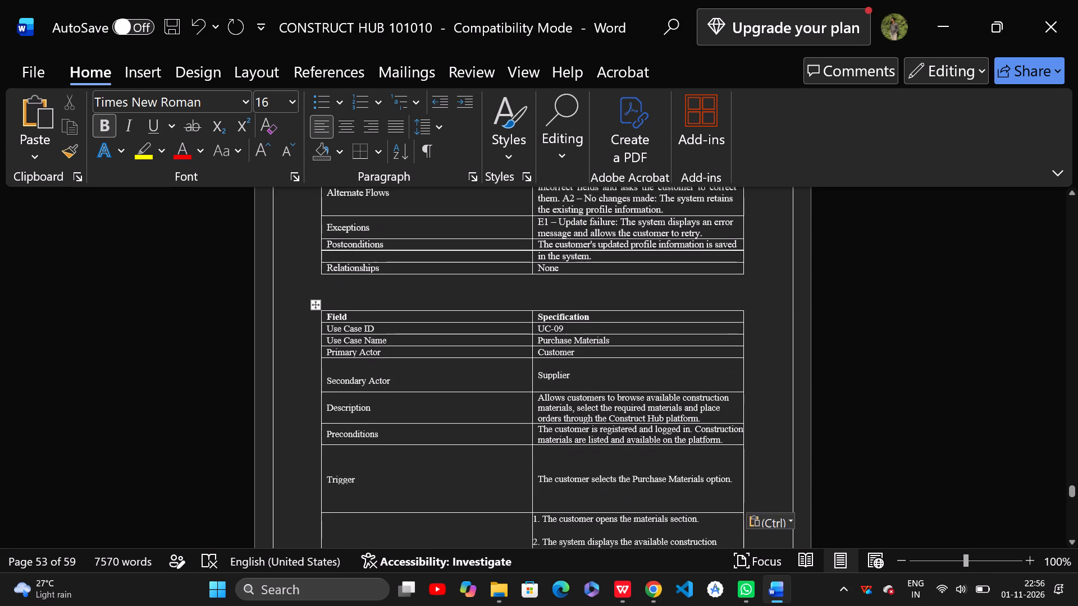
pyautogui.scroll(-3, 400, 328)
pyautogui.scroll(4, 401, 328)
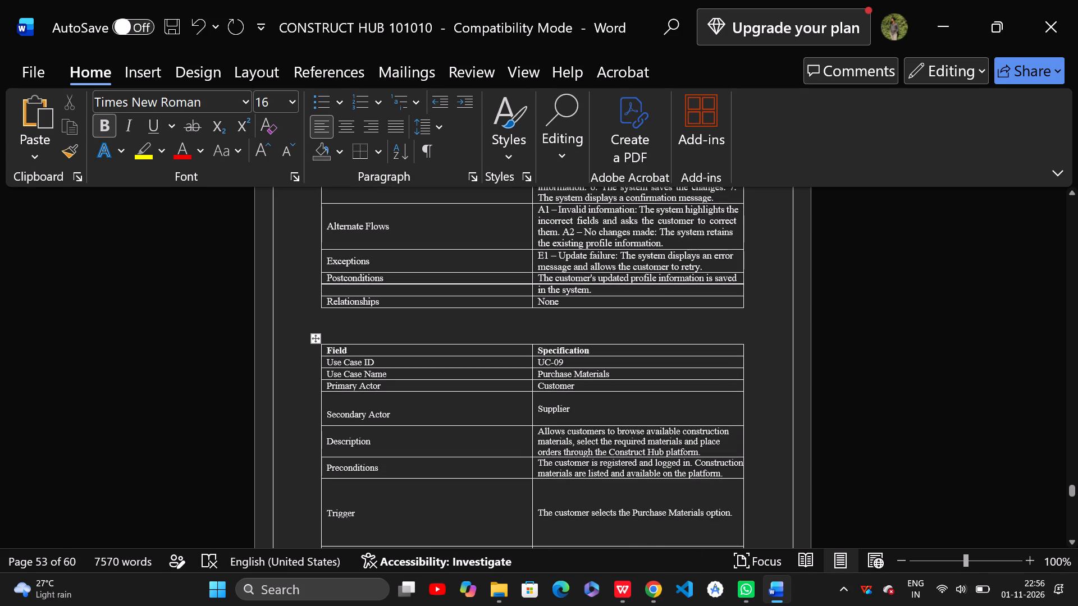
pyautogui.scroll(-19, 610, 363)
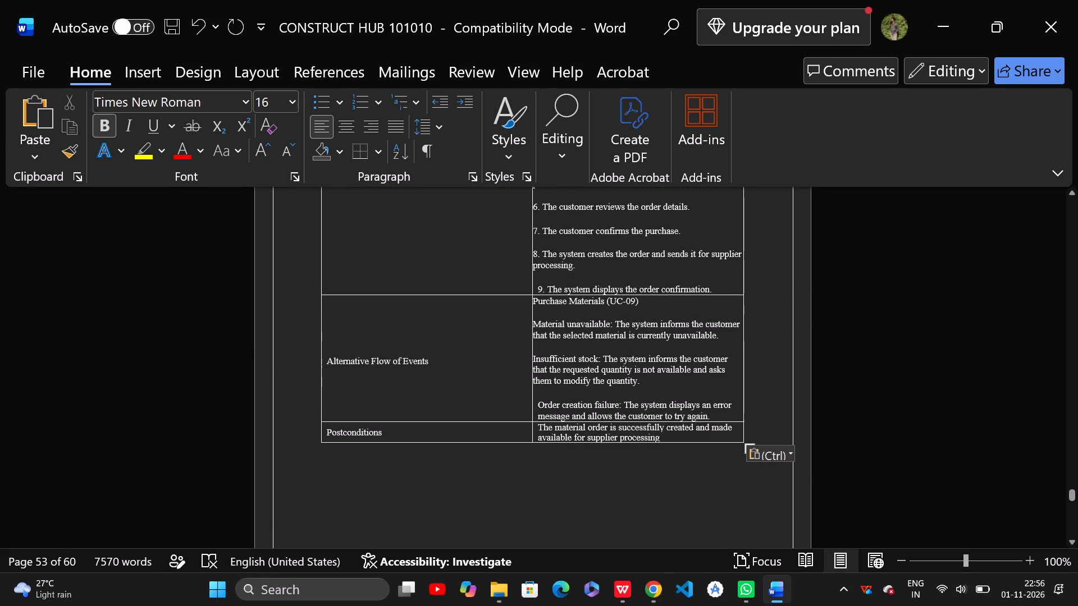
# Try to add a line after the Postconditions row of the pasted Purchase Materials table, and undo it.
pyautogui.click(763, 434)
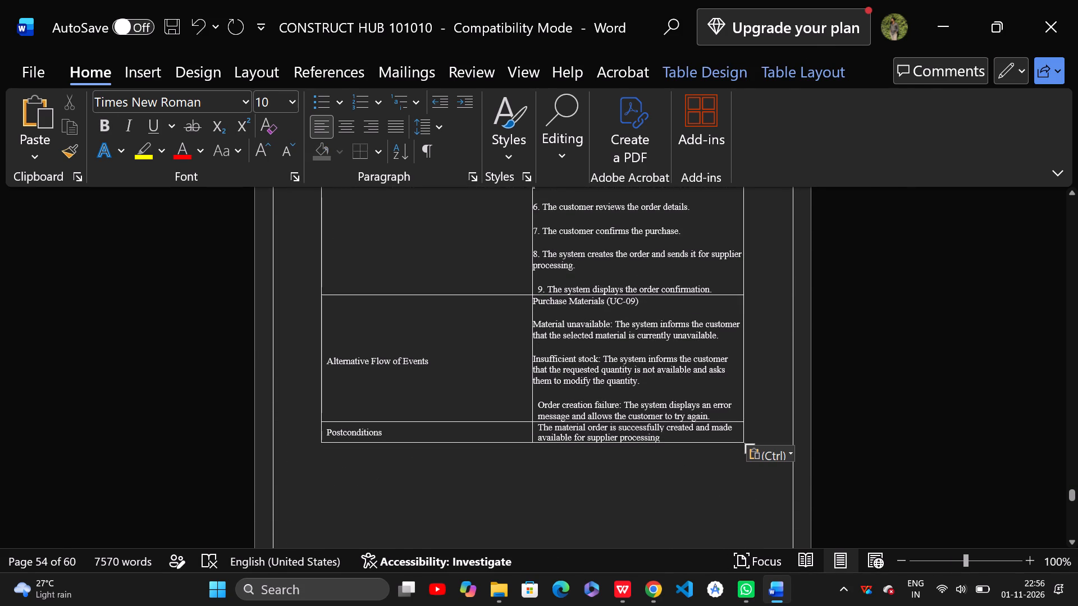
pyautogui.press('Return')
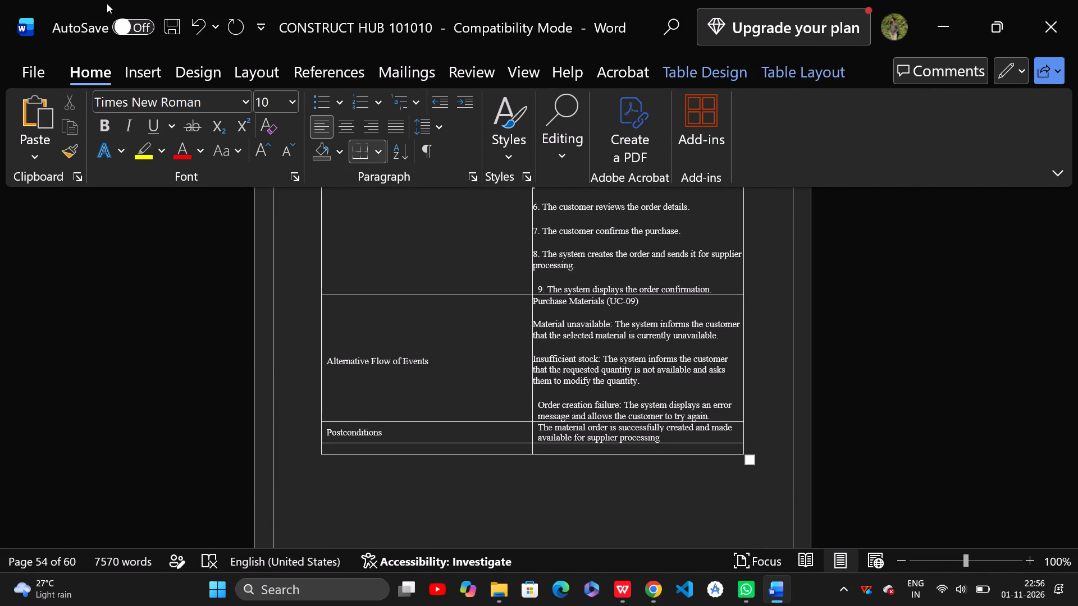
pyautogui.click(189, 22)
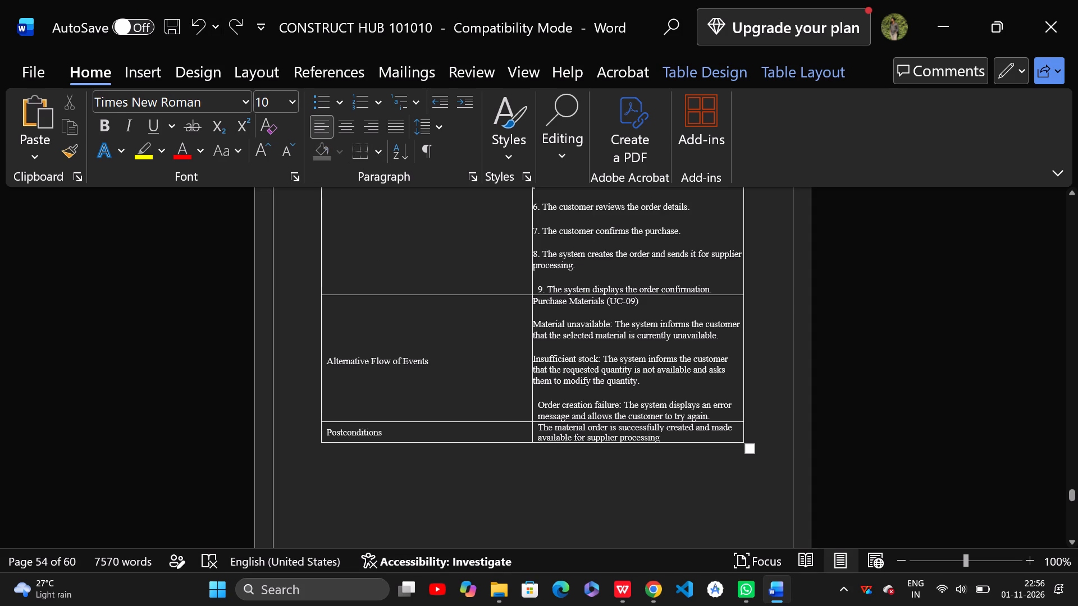
# Paste a second copy of the UC-09 Purchase Materials table on the blank line below the first pasted copy.
pyautogui.click(342, 467)
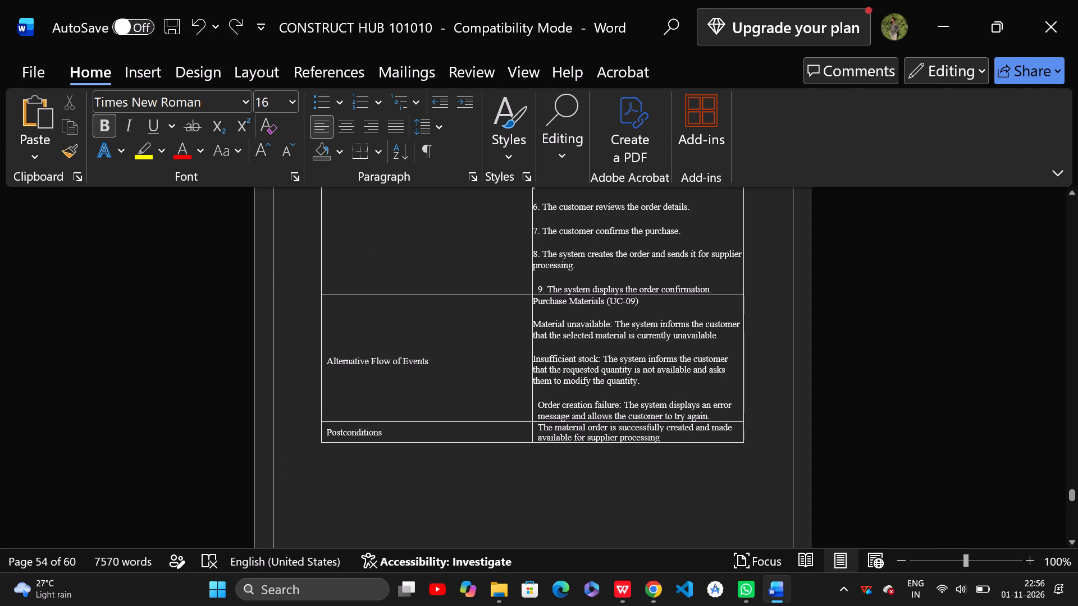
pyautogui.hotkey('ctrl', 'v')
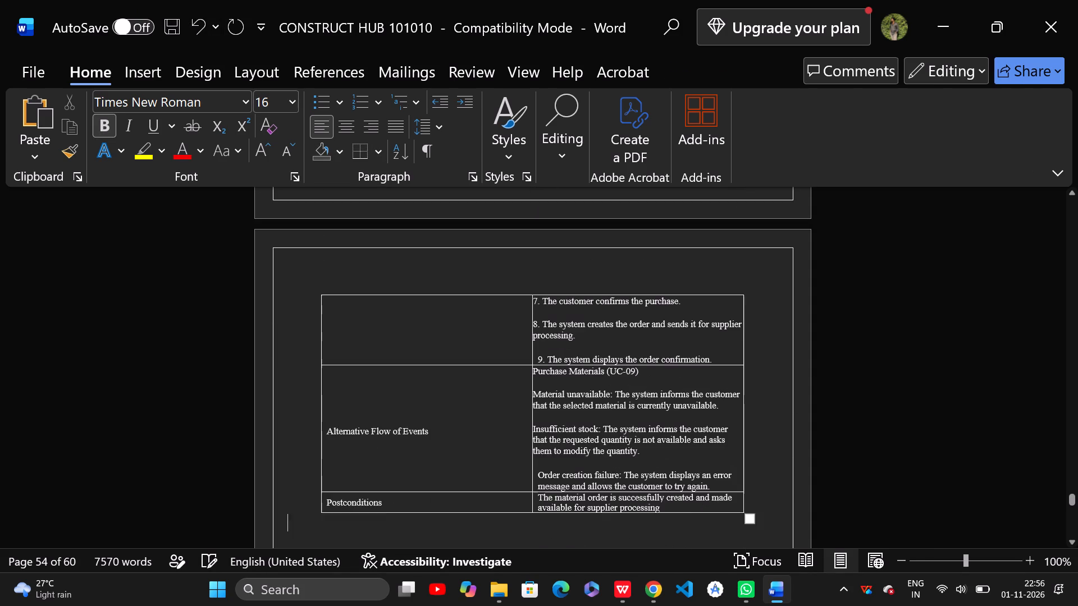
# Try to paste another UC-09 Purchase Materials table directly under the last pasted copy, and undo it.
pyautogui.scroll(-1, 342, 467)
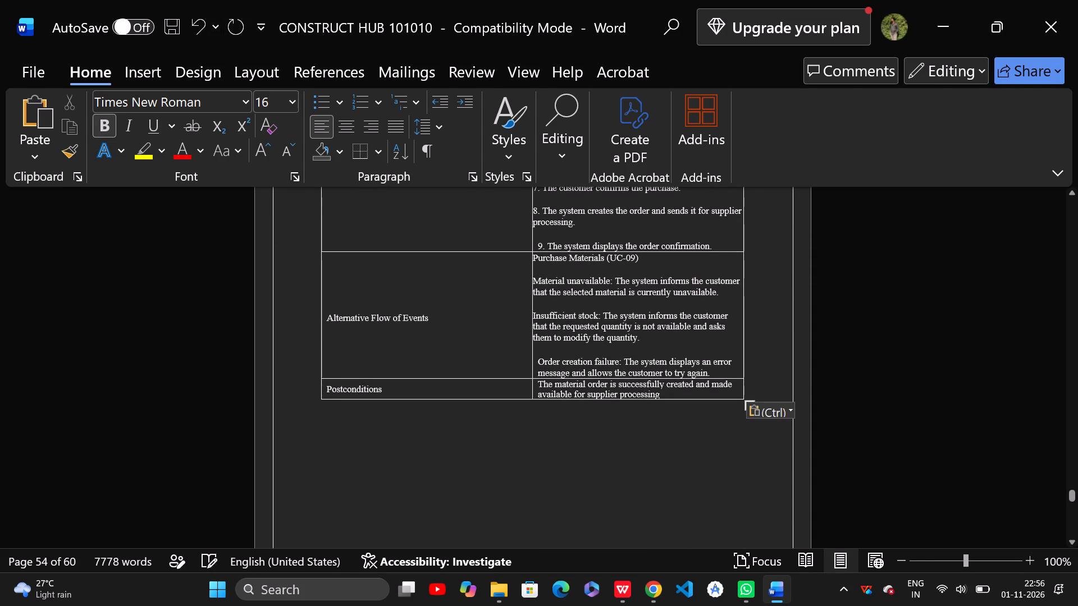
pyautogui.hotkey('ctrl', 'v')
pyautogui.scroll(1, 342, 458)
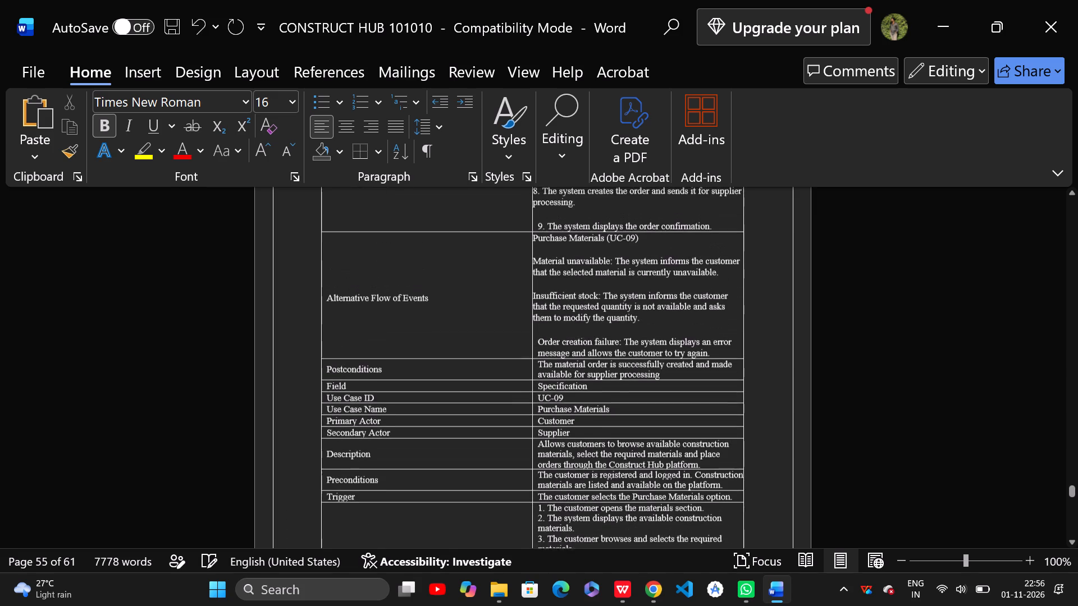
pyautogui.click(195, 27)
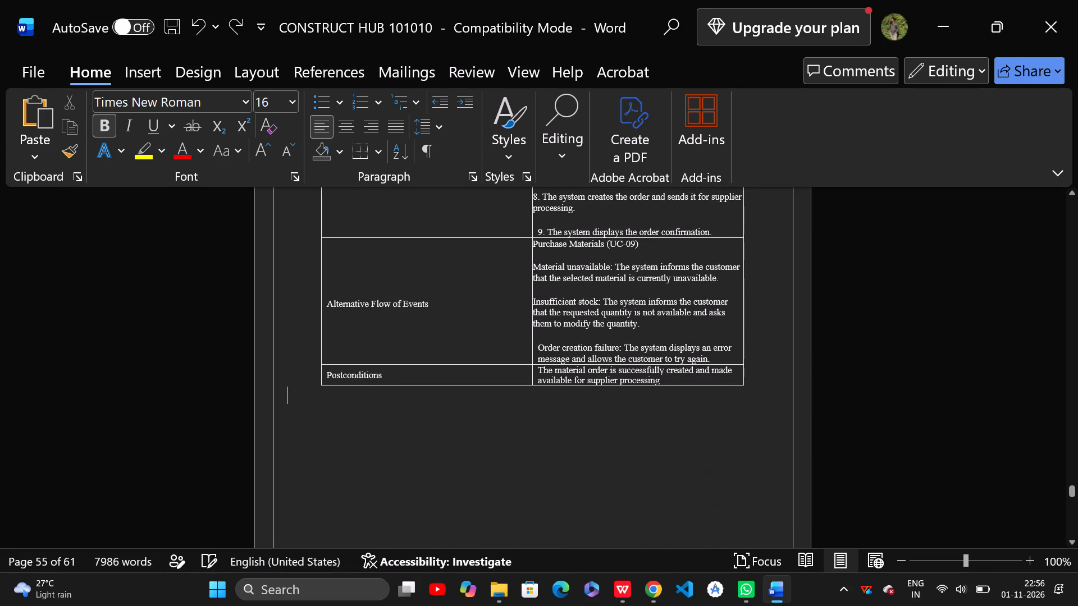
# Add a blank line below the last Purchase Materials copy and paste six more copies of the table, separated by blank lines.
pyautogui.click(354, 407)
pyautogui.press('Return')
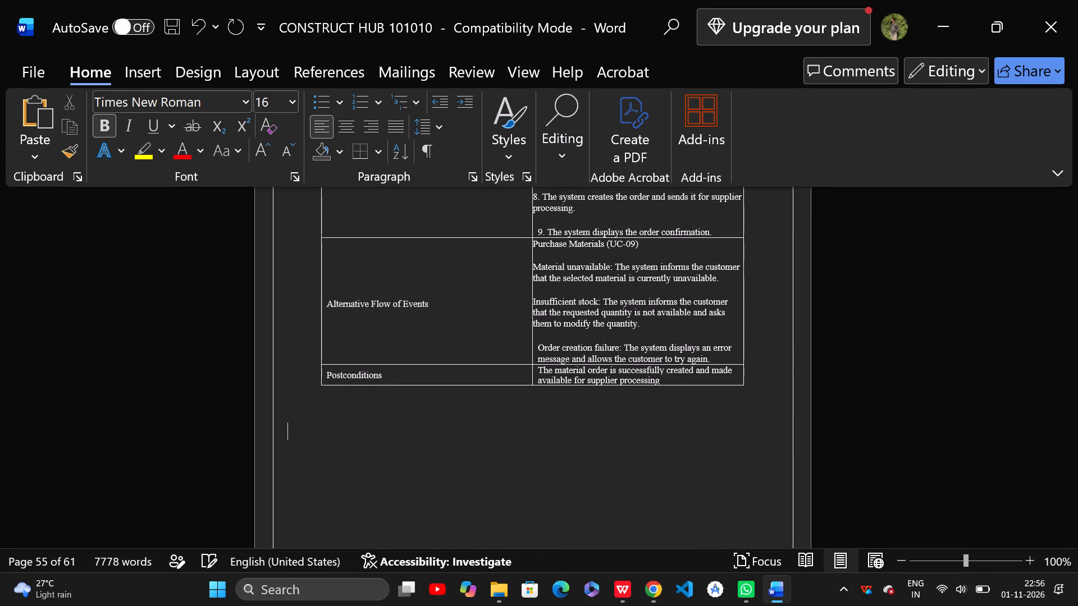
pyautogui.hotkey('ctrl', 'v')
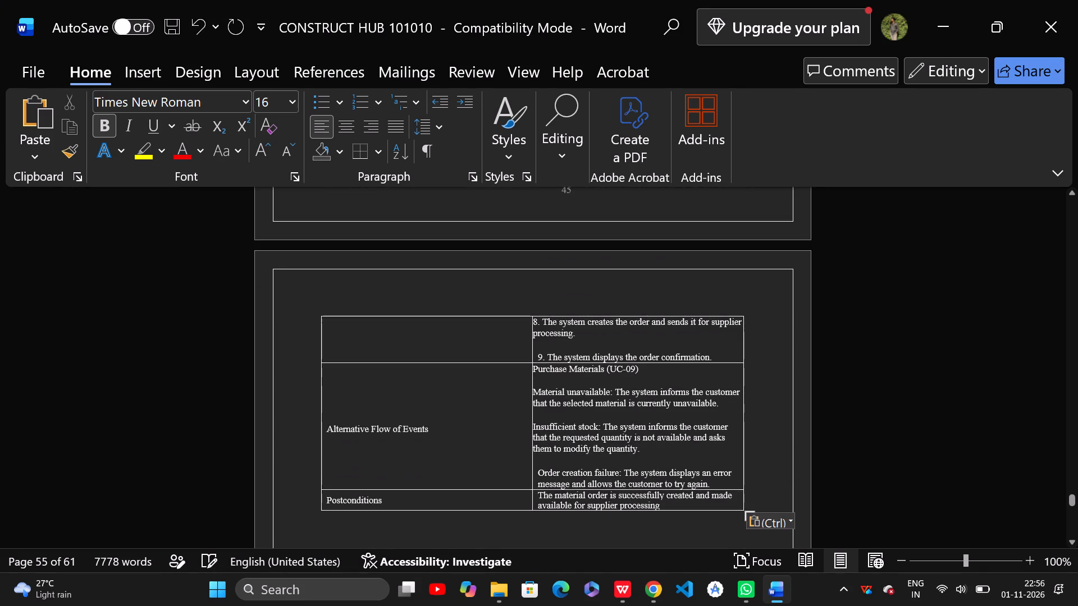
pyautogui.scroll(-2, 354, 407)
pyautogui.press('Return')
pyautogui.hotkey('ctrl', 'v')
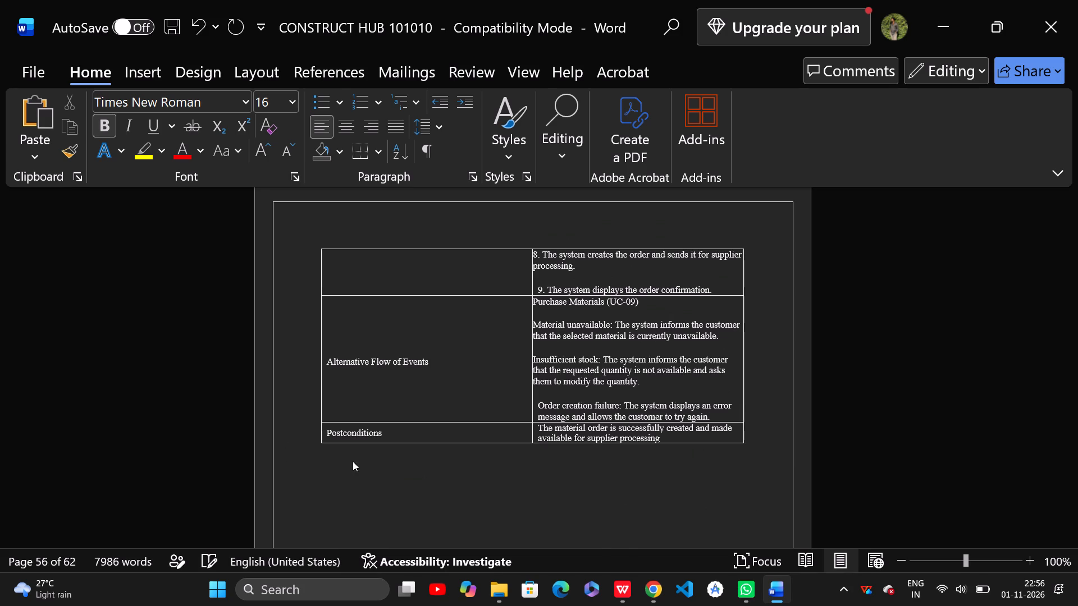
pyautogui.press('Return')
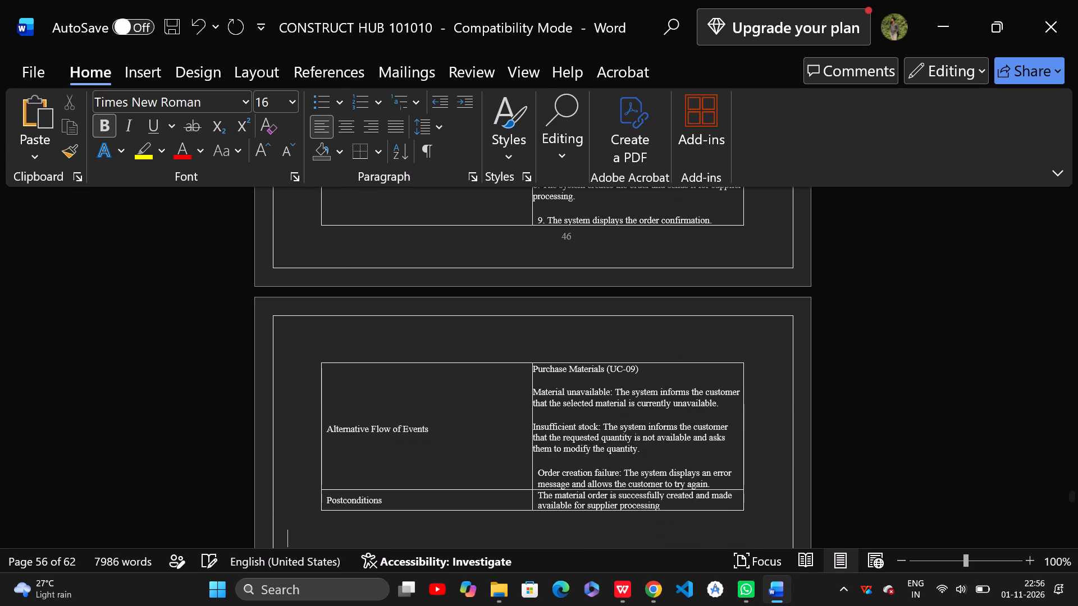
pyautogui.hotkey('ctrl', 'v')
pyautogui.press('Return')
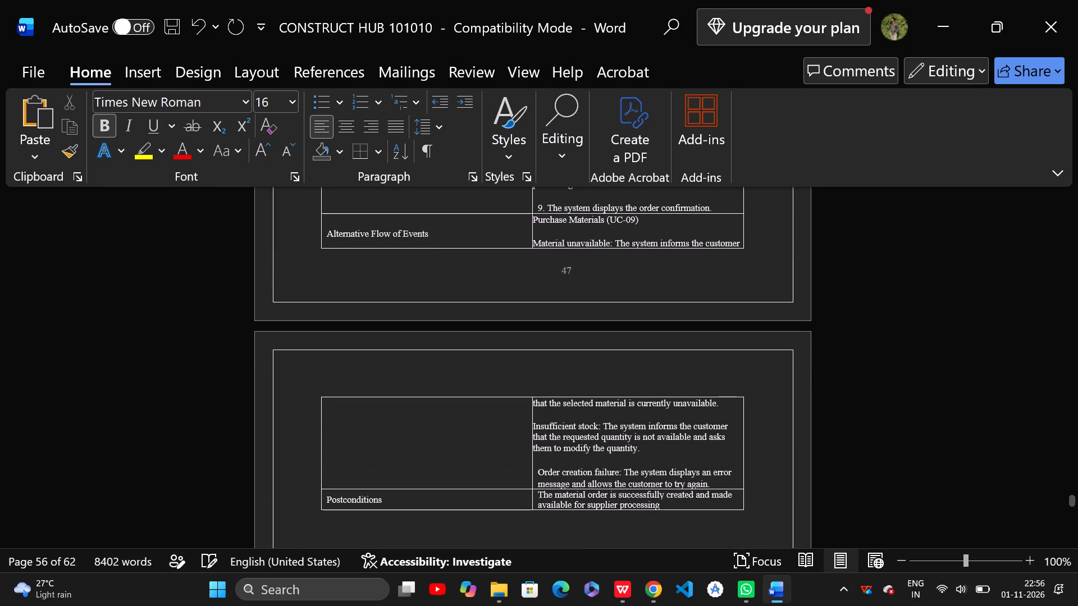
pyautogui.hotkey('ctrl', 'v')
pyautogui.press('Return')
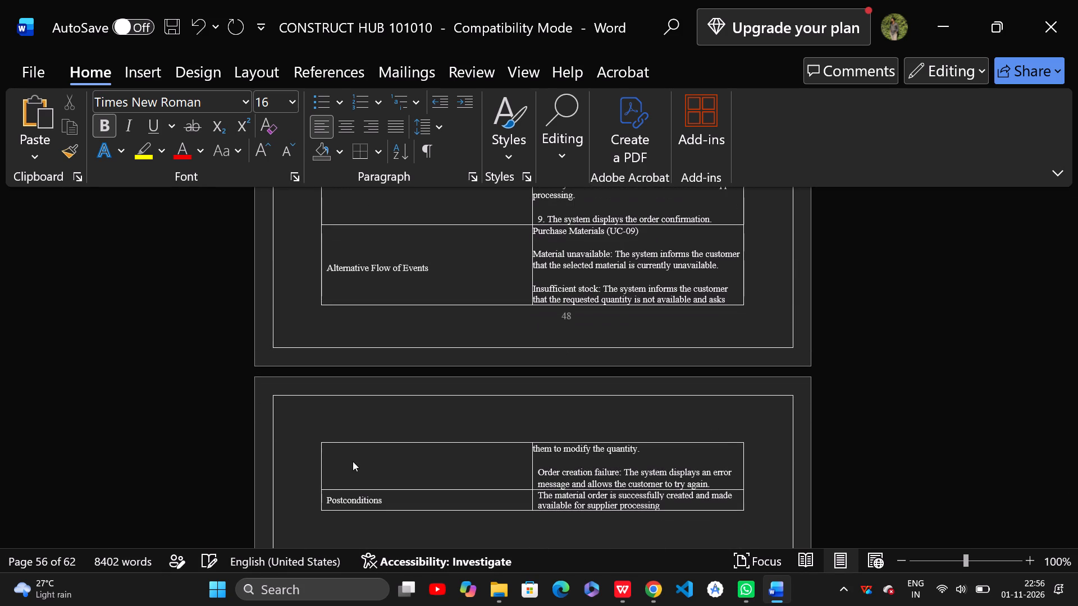
pyautogui.hotkey('ctrl', 'v')
pyautogui.press('Return')
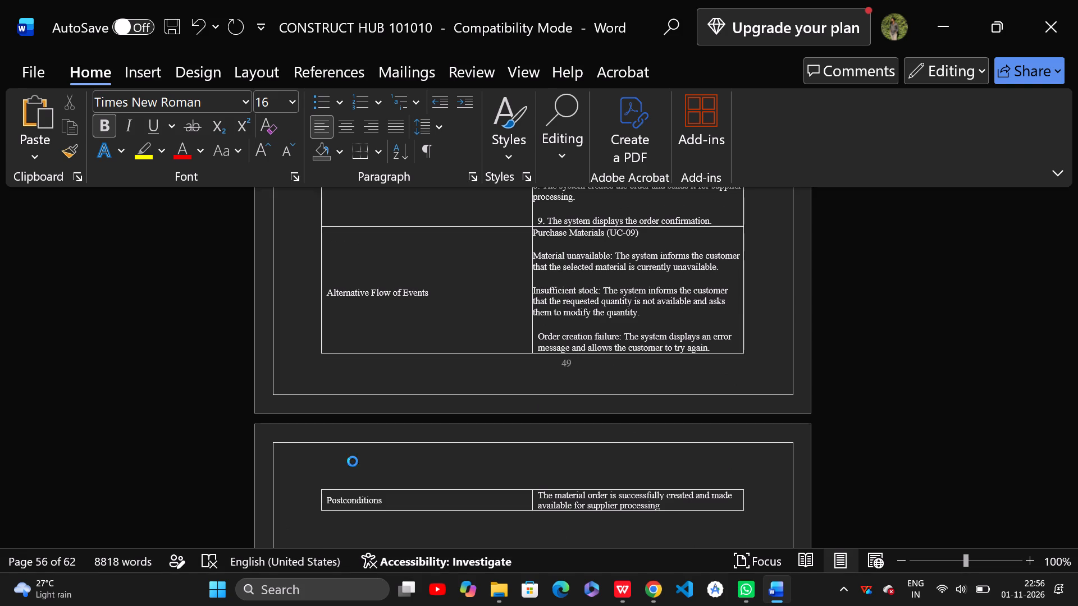
pyautogui.hotkey('ctrl', 'v')
# Paste another six copies of the UC-09 Purchase Materials table below the previous ones, each after a blank line.
pyautogui.press('Return')
pyautogui.hotkey('ctrl', 'v')
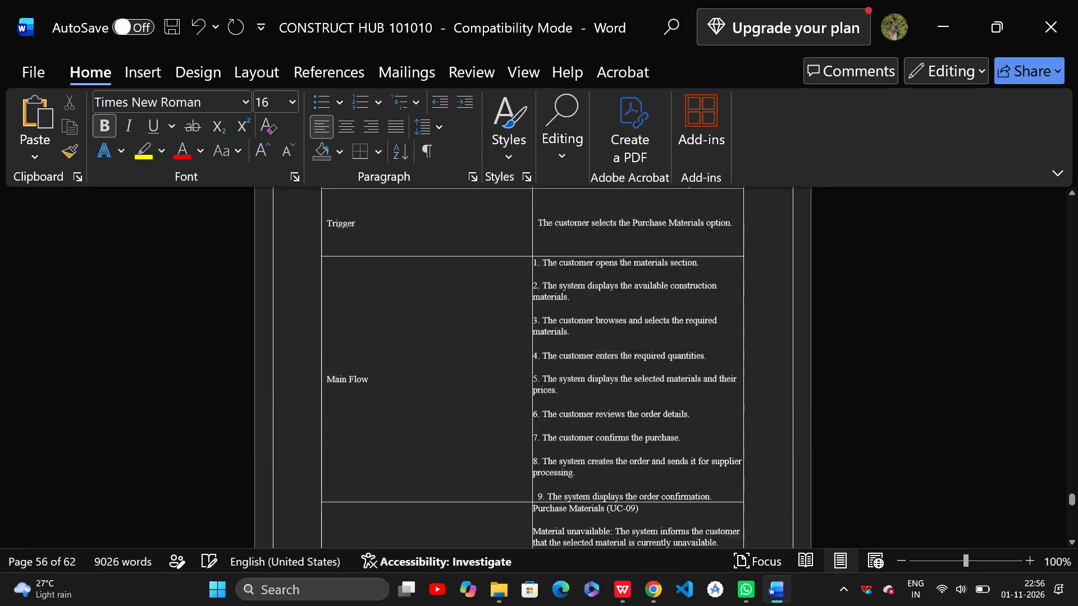
pyautogui.press('Return')
pyautogui.hotkey('ctrl', 'v')
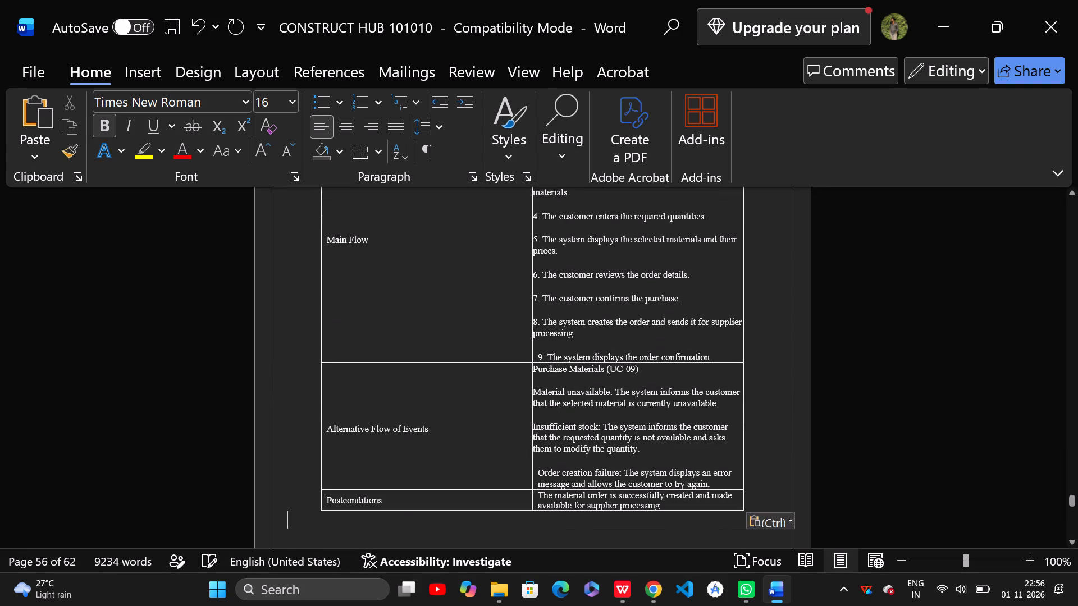
pyautogui.press('Return')
pyautogui.hotkey('ctrl', 'v')
pyautogui.press('Return')
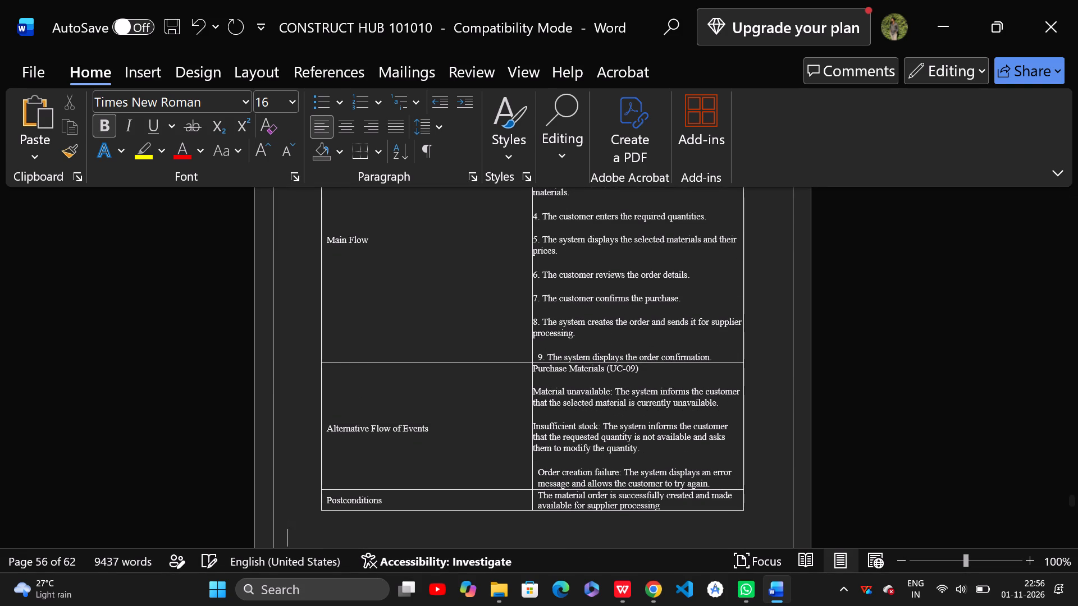
pyautogui.hotkey('ctrl', 'v')
pyautogui.press('Return')
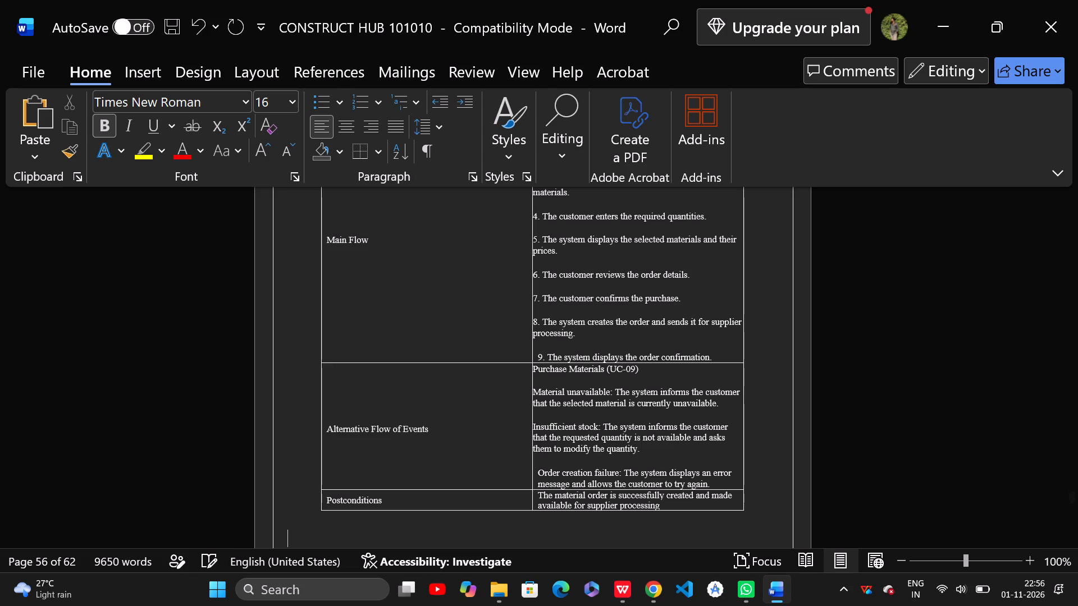
pyautogui.hotkey('ctrl', 'v')
pyautogui.press('Return')
pyautogui.hotkey('ctrl', 'v')
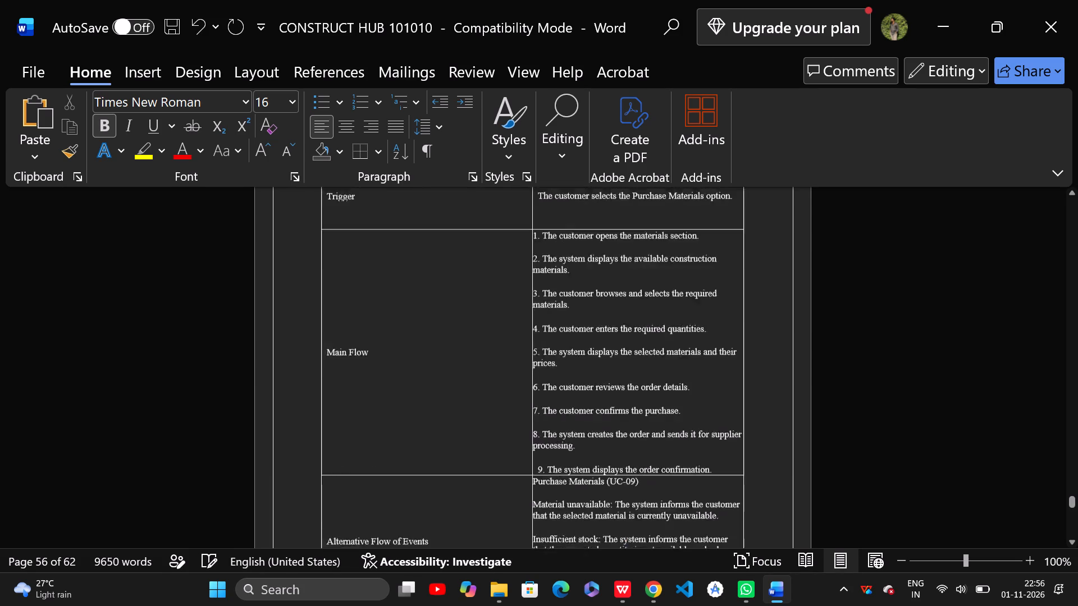
# Look back through the pasted tables to the UC-09 and UC-10 tables and locate the first copy below Manage Profile.
pyautogui.scroll(-5, 353, 461)
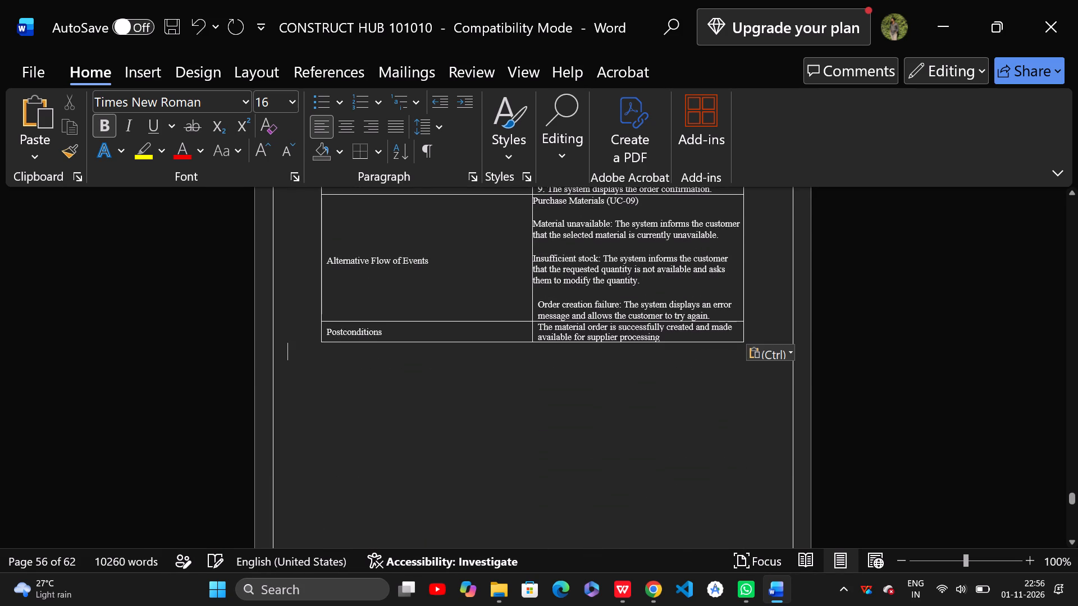
pyautogui.scroll(5, 355, 404)
pyautogui.scroll(20, 359, 407)
pyautogui.scroll(1, 359, 407)
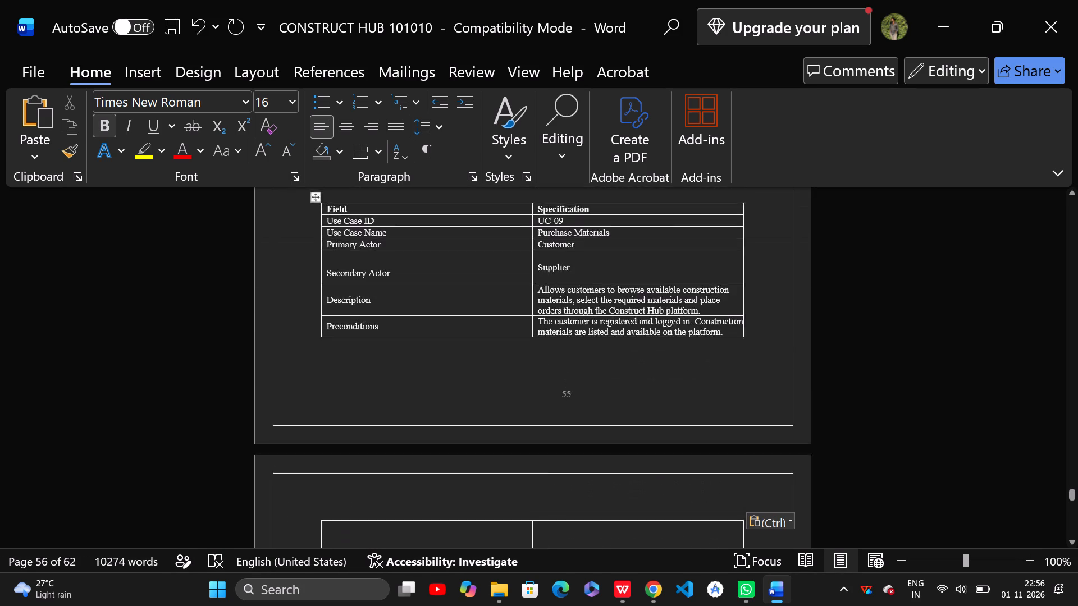
pyautogui.scroll(20, 361, 421)
pyautogui.scroll(17, 361, 421)
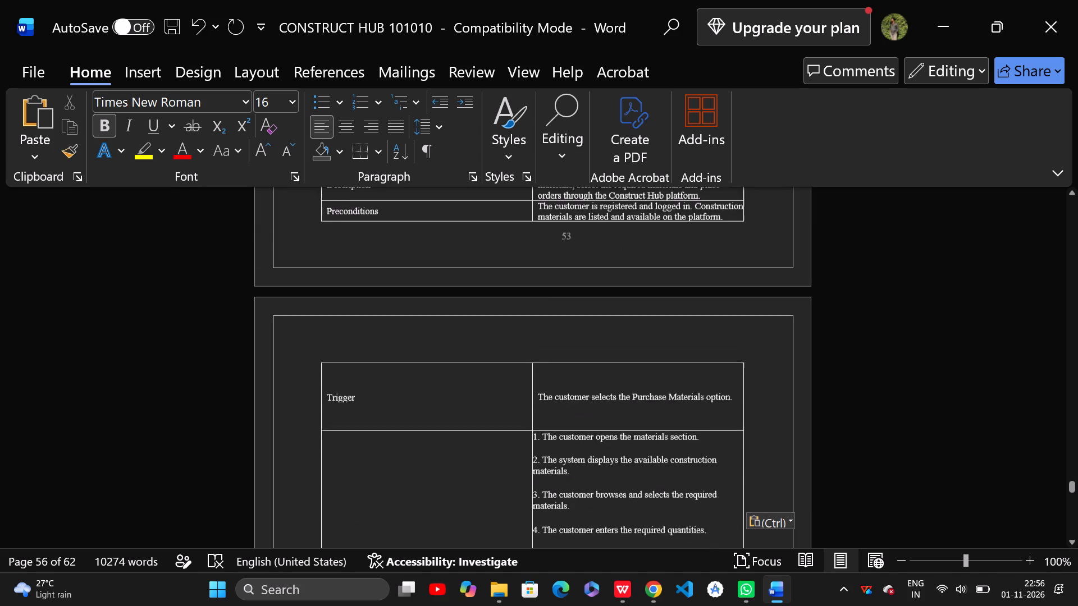
pyautogui.scroll(11, 361, 421)
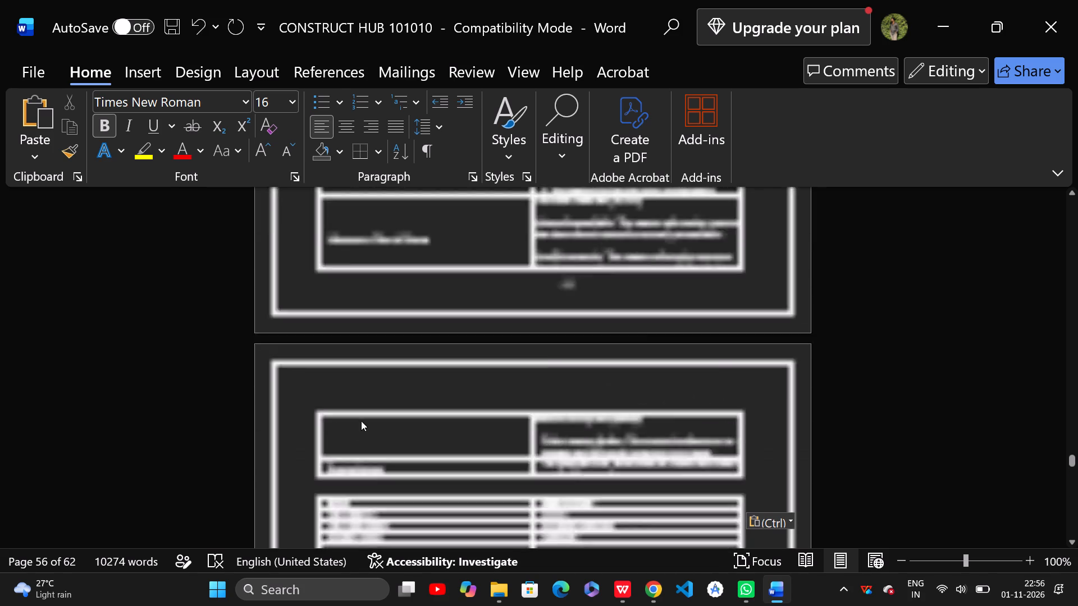
pyautogui.scroll(4, 361, 421)
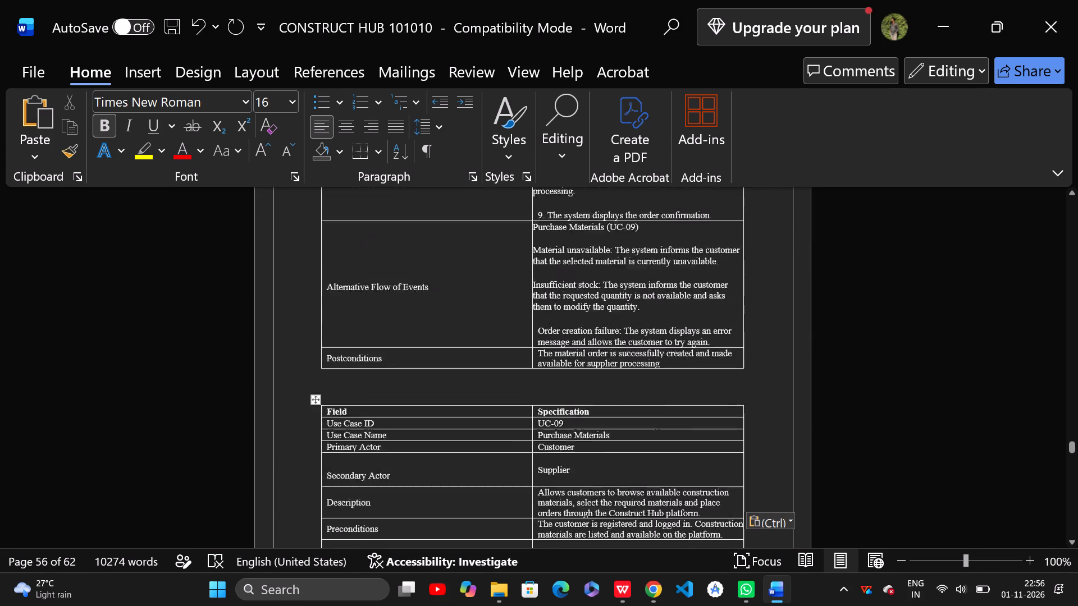
pyautogui.scroll(9, 361, 421)
pyautogui.scroll(6, 424, 441)
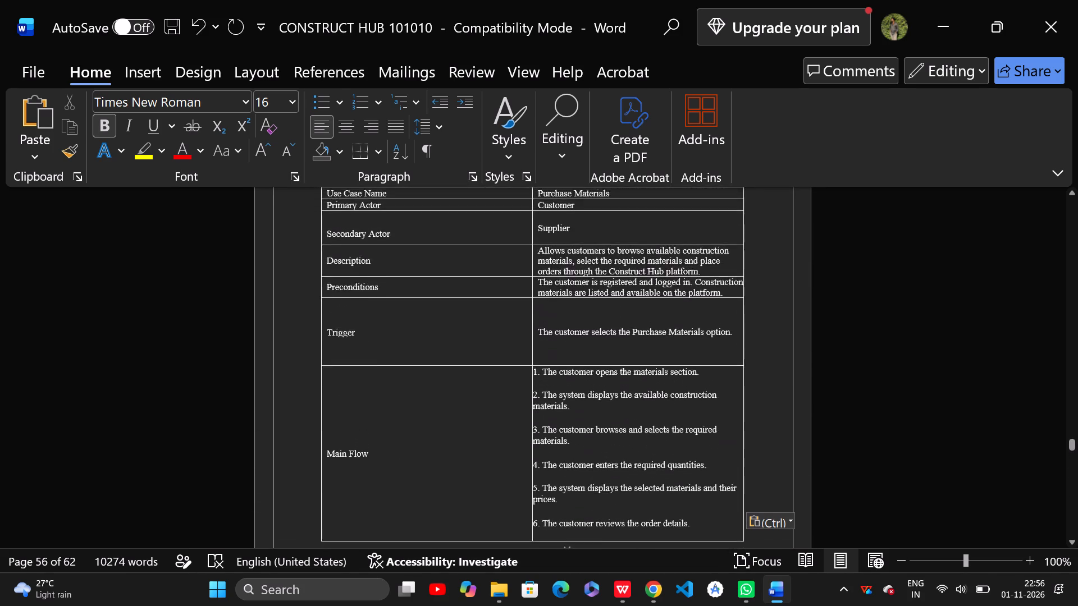
pyautogui.scroll(2, 432, 441)
pyautogui.scroll(12, 573, 346)
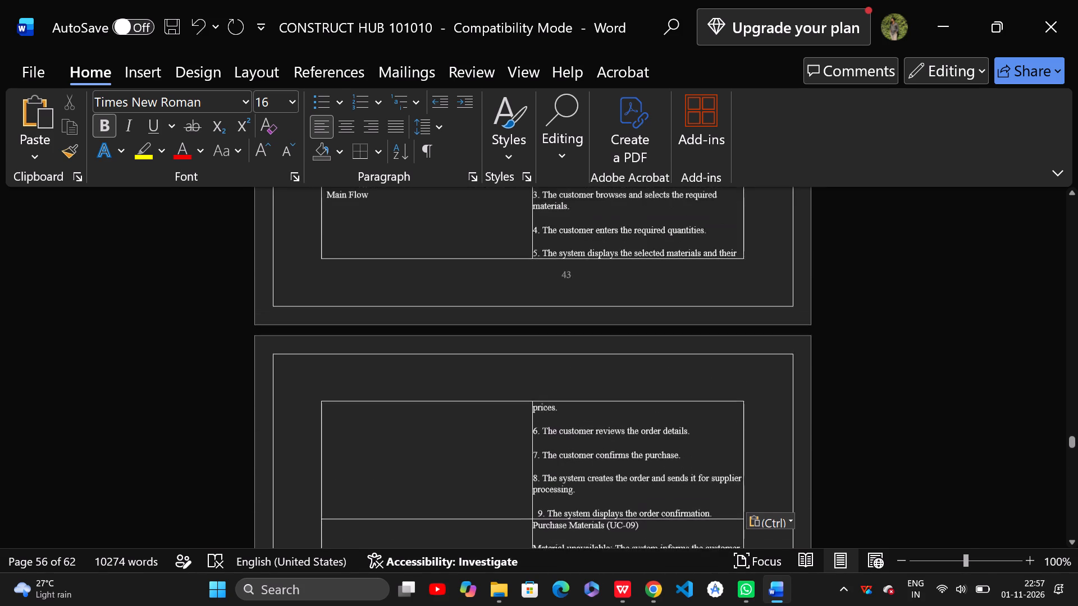
pyautogui.scroll(16, 596, 389)
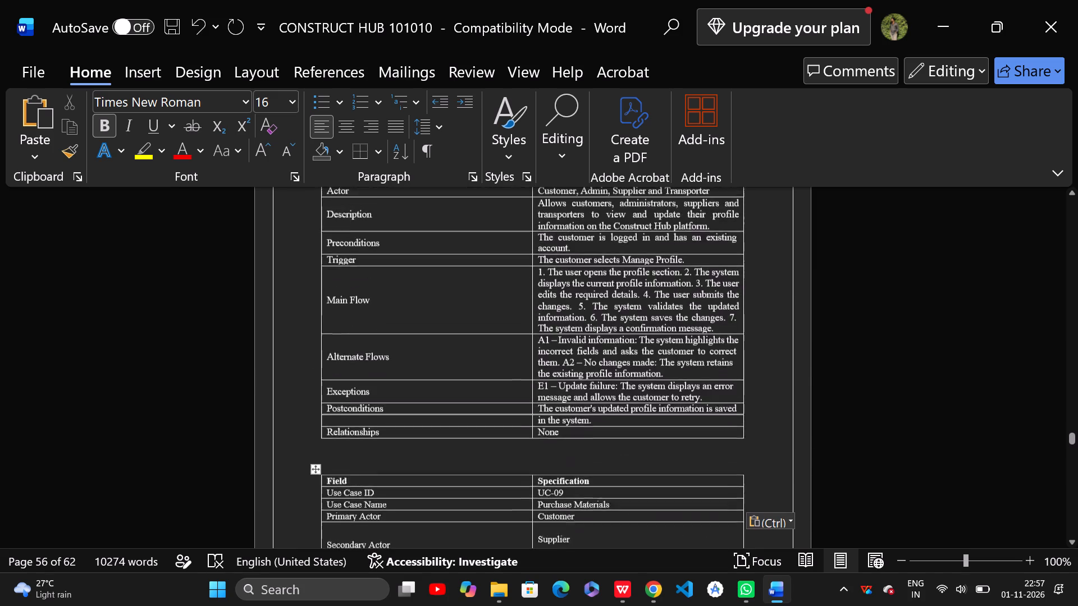
pyautogui.scroll(19, 596, 389)
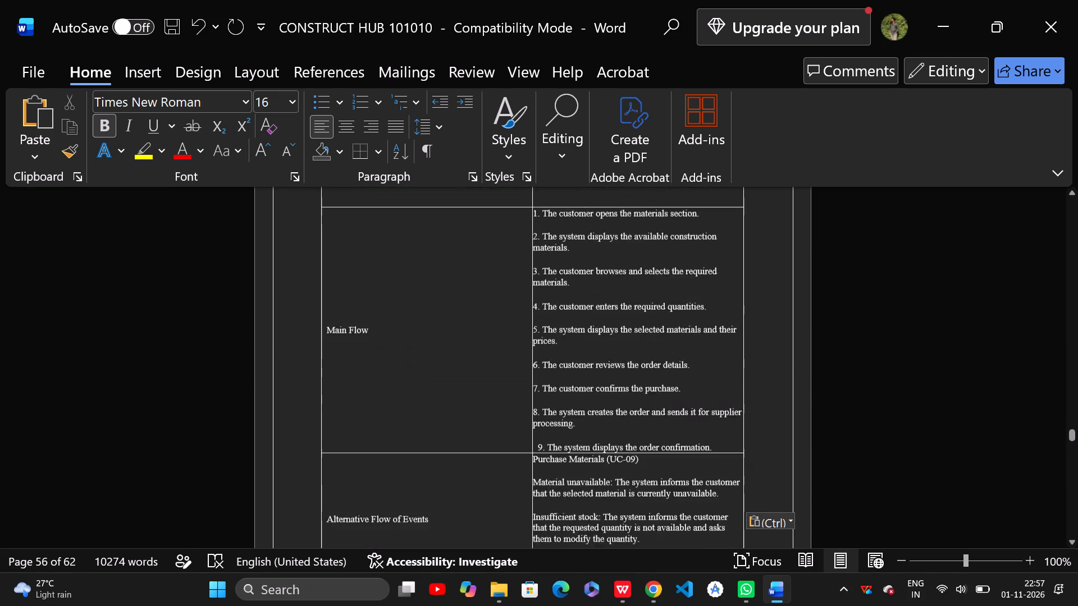
pyautogui.scroll(18, 596, 389)
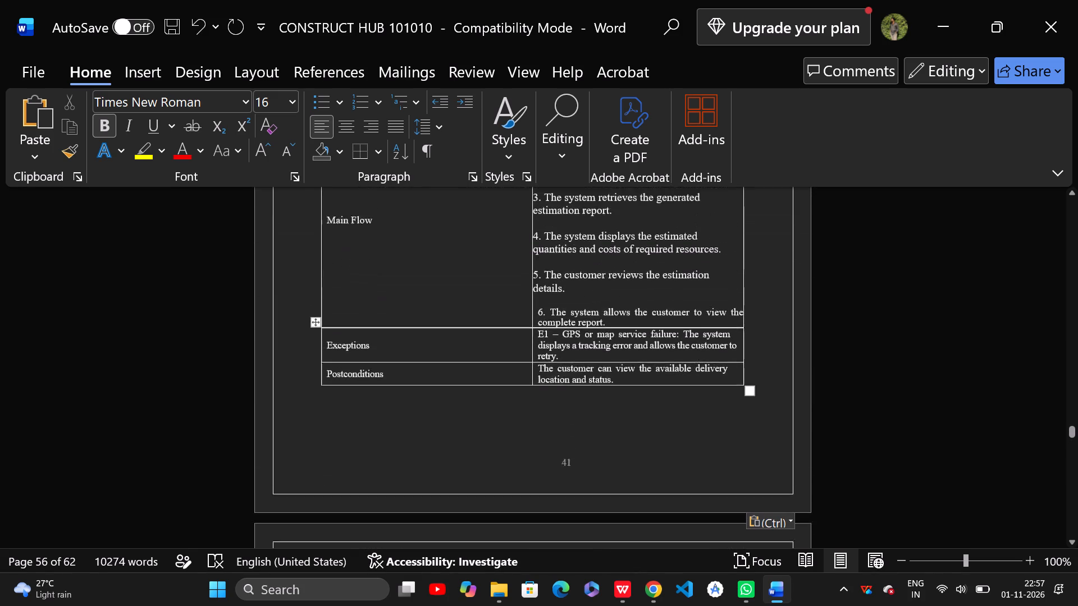
pyautogui.scroll(2, 596, 389)
pyautogui.scroll(-12, 596, 389)
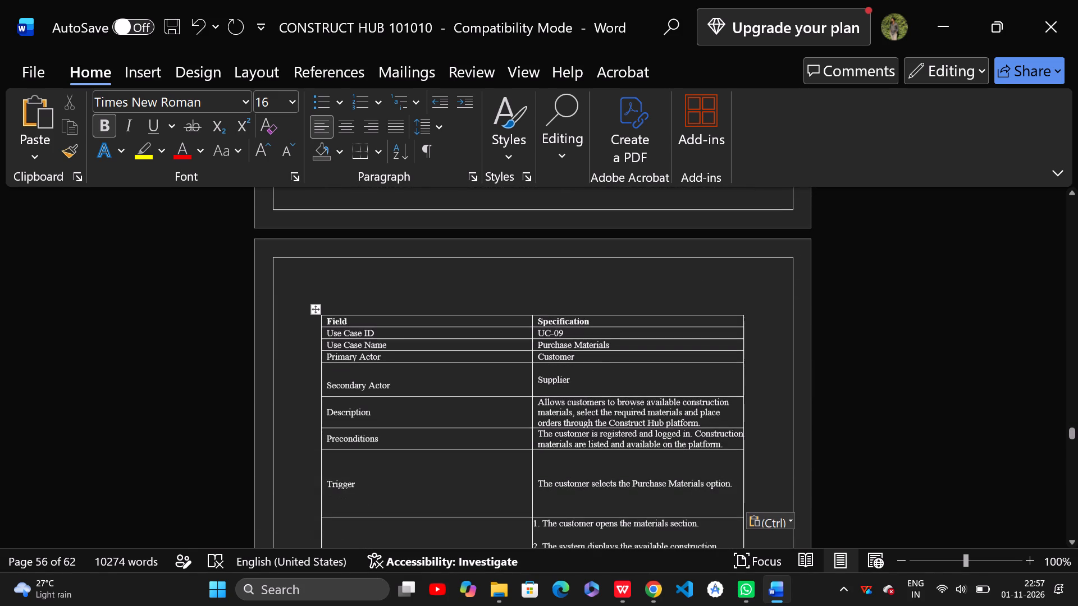
pyautogui.scroll(-18, 610, 384)
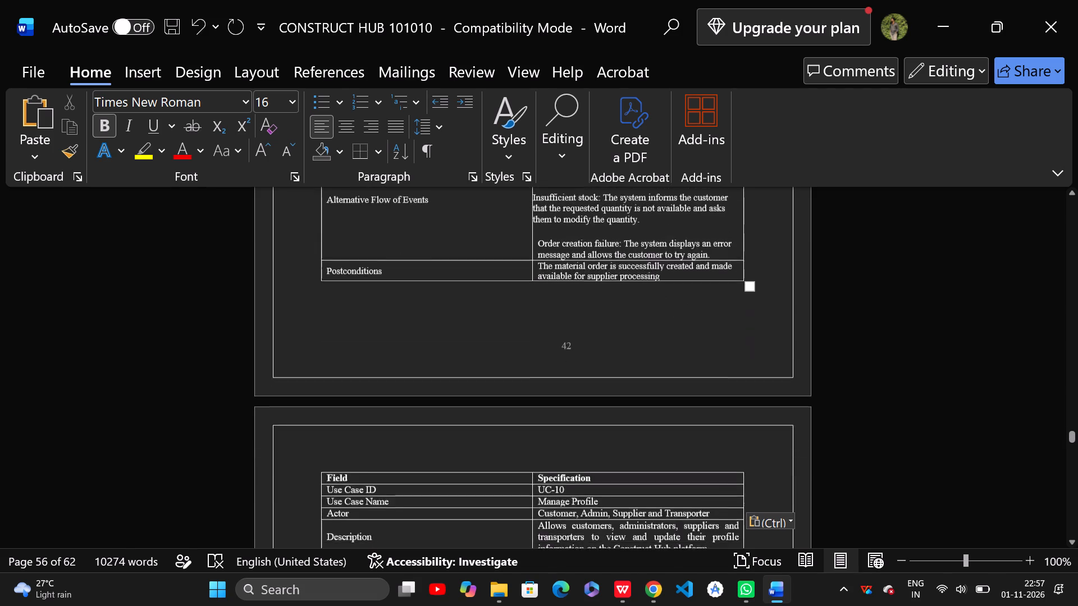
pyautogui.scroll(-12, 606, 395)
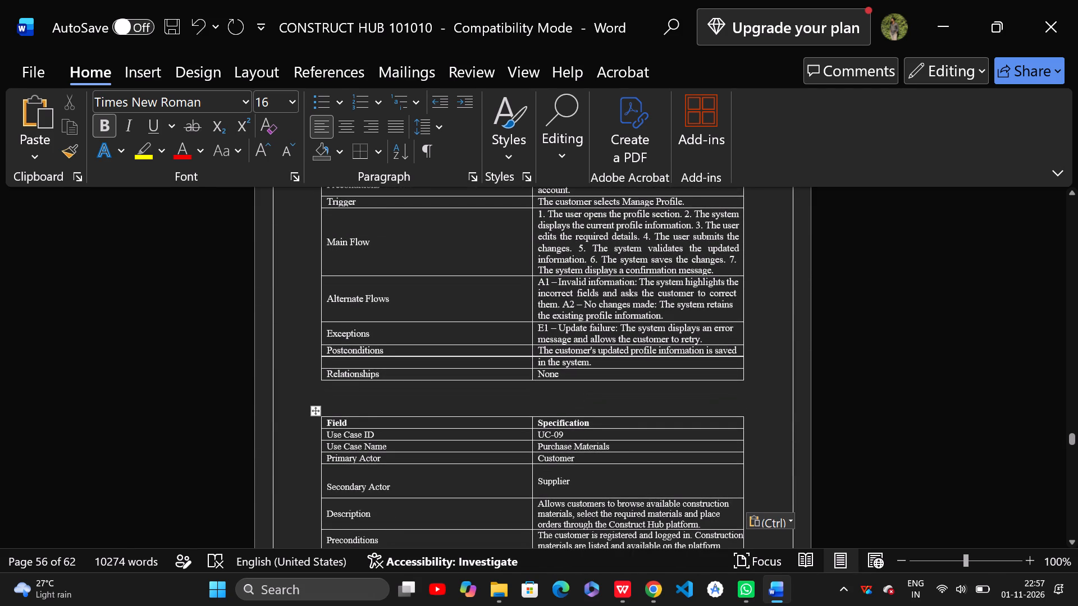
pyautogui.scroll(7, 608, 393)
pyautogui.scroll(-3, 608, 393)
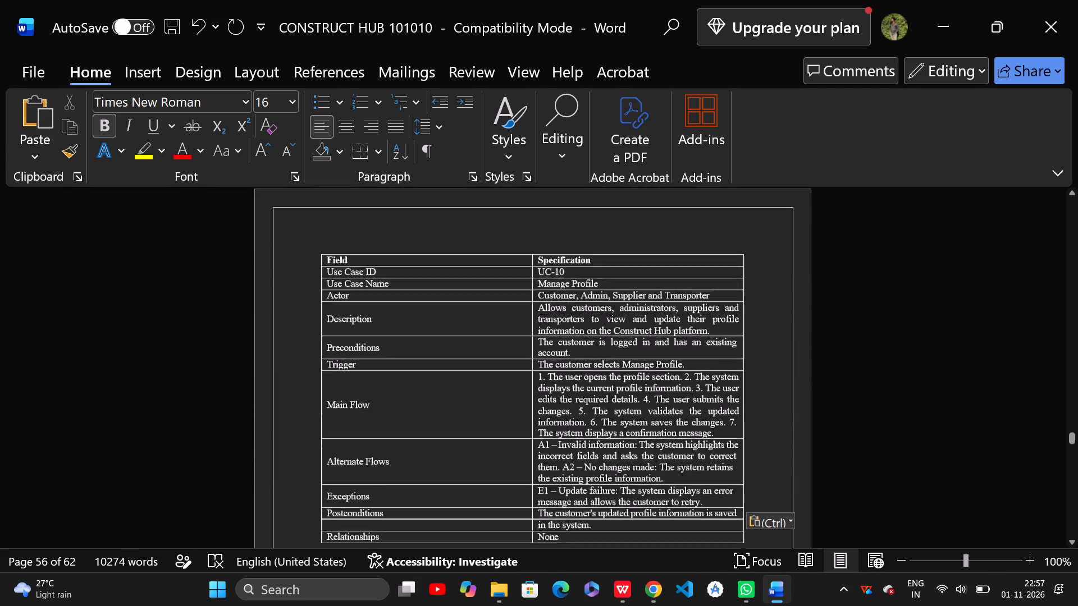
pyautogui.scroll(-10, 608, 393)
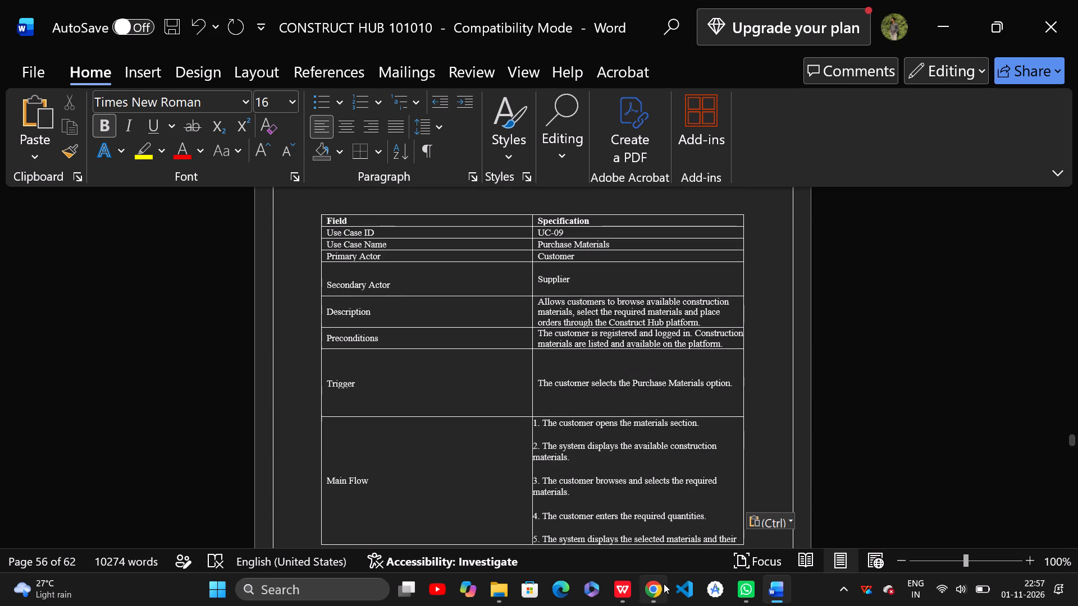
# Switch to the ChatGPT conversation in Chrome and copy the whole UC-11 Book Transport specification table, from Field through Postconditions.
pyautogui.click(666, 585)
pyautogui.scroll(-2, 500, 425)
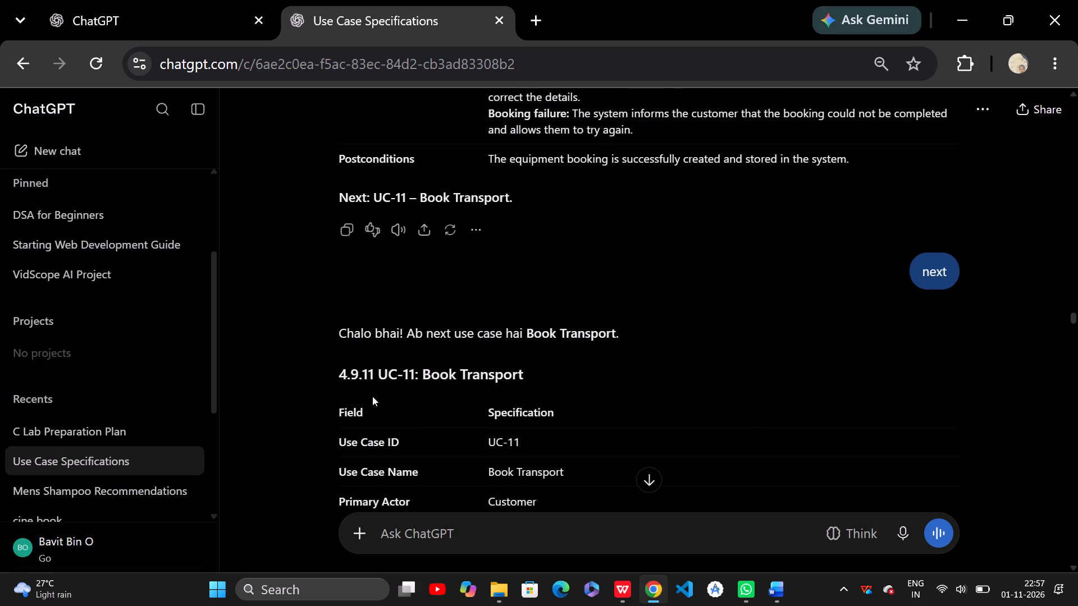
pyautogui.scroll(-2, 372, 396)
pyautogui.moveTo(327, 206); pyautogui.dragTo(503, 273)
pyautogui.scroll(-2, 501, 269)
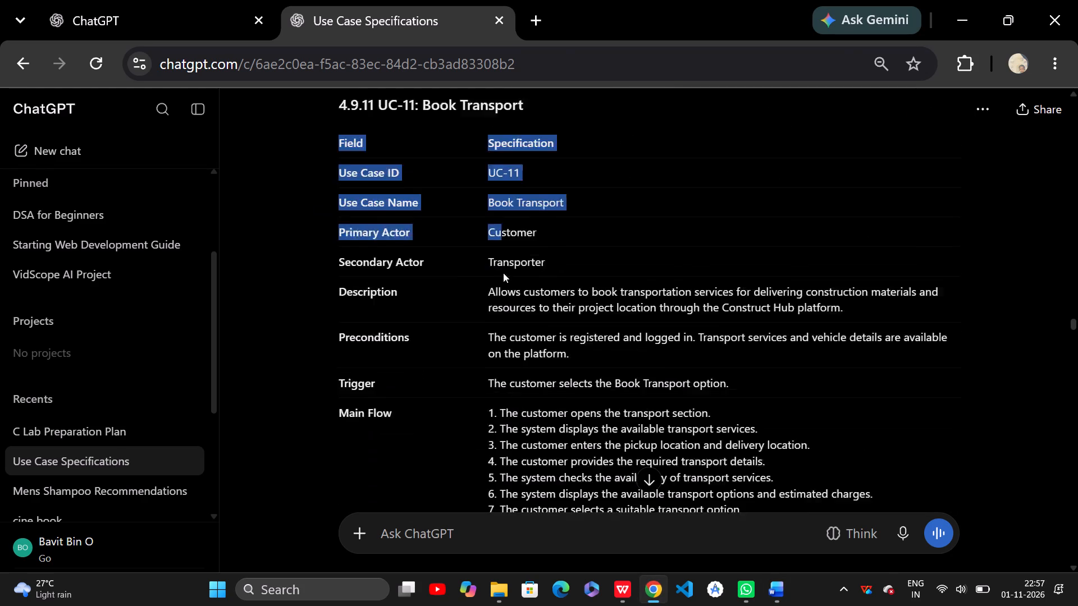
pyautogui.moveTo(503, 273); pyautogui.dragTo(579, 406)
pyautogui.scroll(-2, 560, 332)
pyautogui.hotkey('ctrl', 'c')
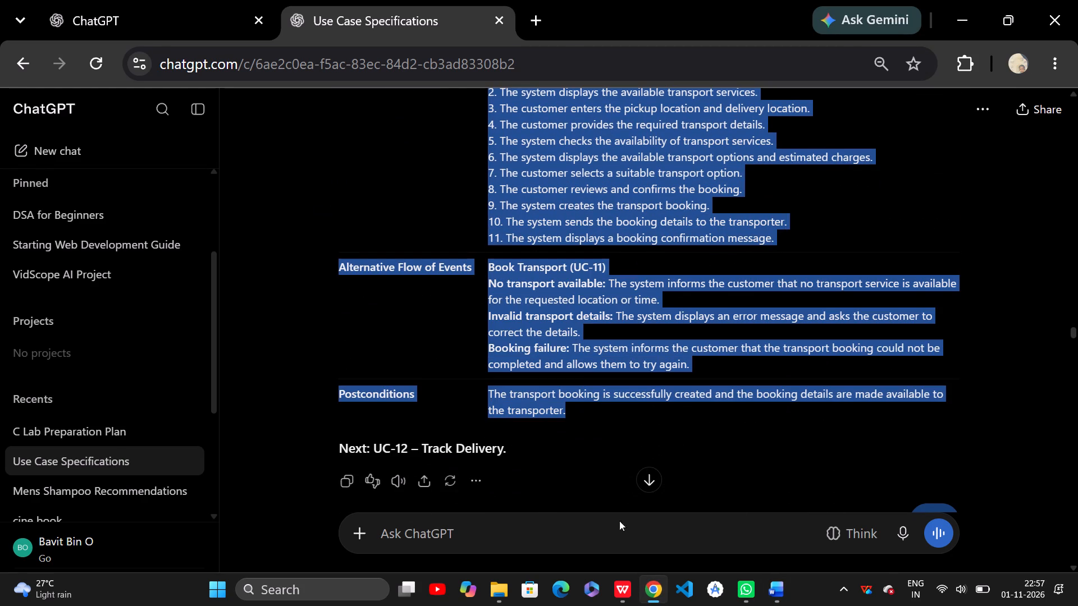
# Switch to the Word report and replace all contents of the first UC-09 copy below Manage Profile with the copied UC-11 Book Transport specification.
pyautogui.click(771, 591)
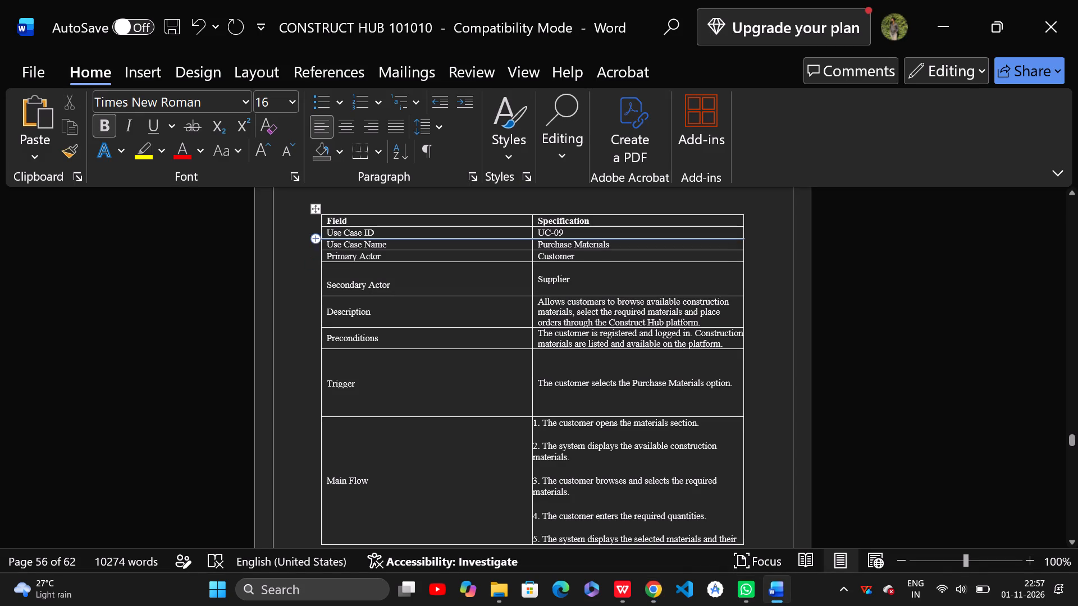
pyautogui.moveTo(322, 222); pyautogui.dragTo(418, 324)
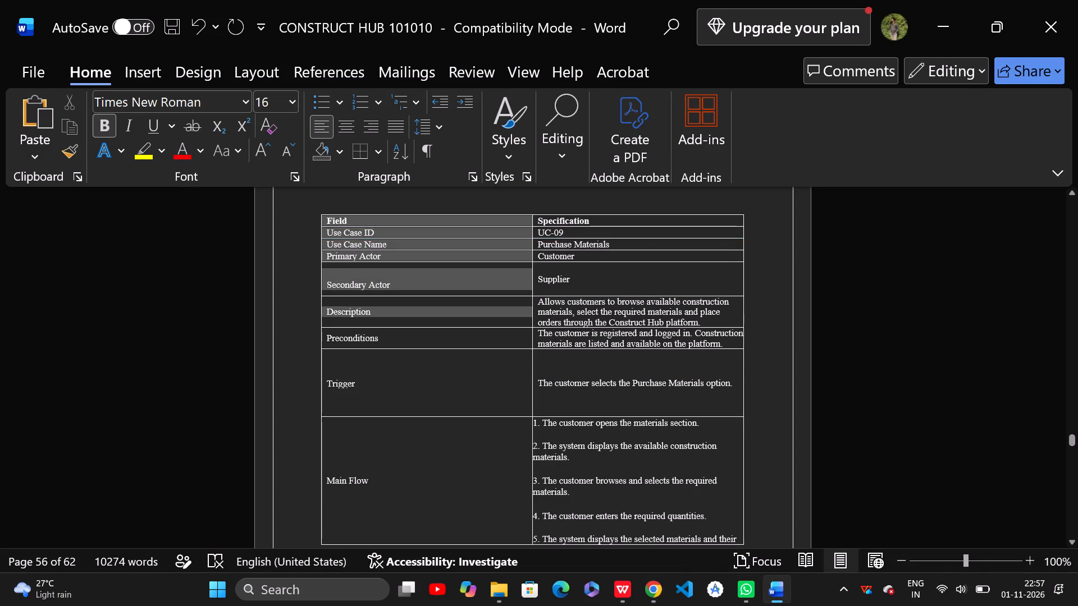
pyautogui.moveTo(418, 324); pyautogui.dragTo(549, 447)
pyautogui.scroll(-3, 418, 324)
pyautogui.scroll(-3, 560, 430)
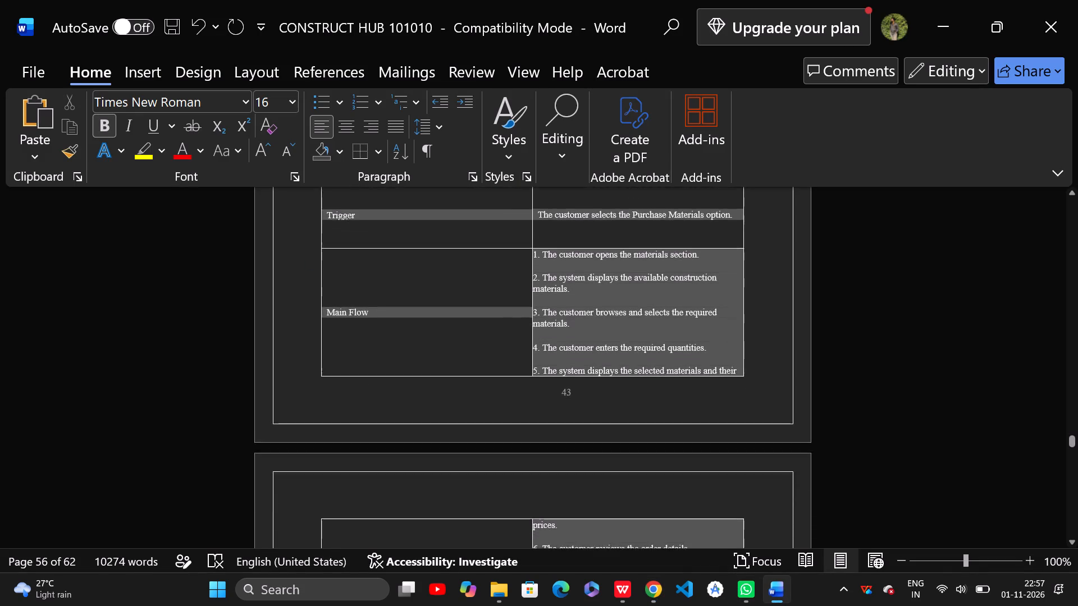
pyautogui.moveTo(549, 447); pyautogui.dragTo(557, 484)
pyautogui.scroll(-6, 551, 454)
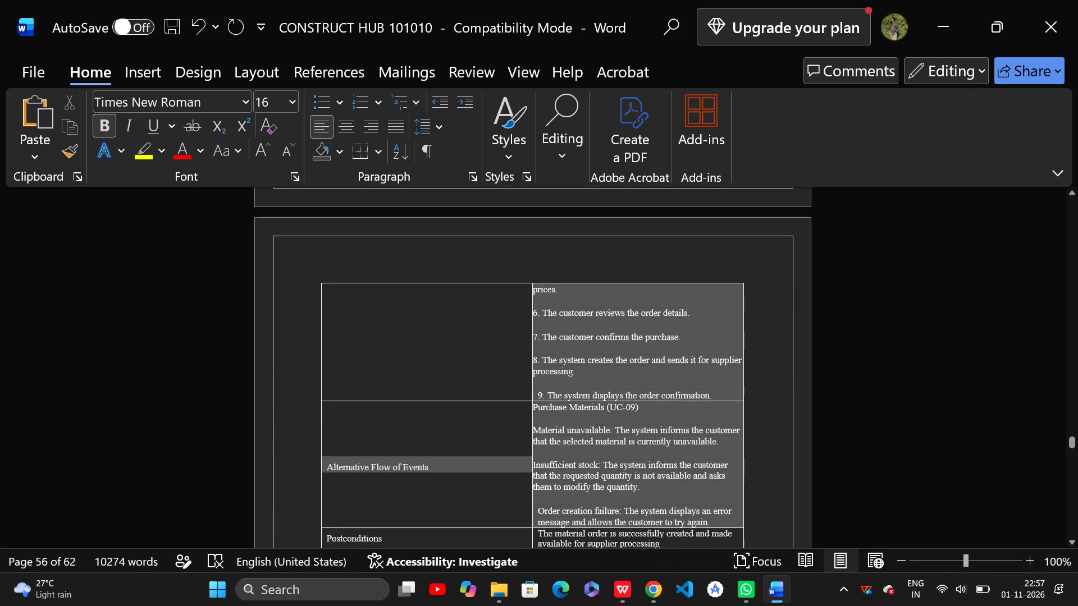
pyautogui.moveTo(557, 484); pyautogui.dragTo(556, 504)
pyautogui.scroll(-1, 556, 489)
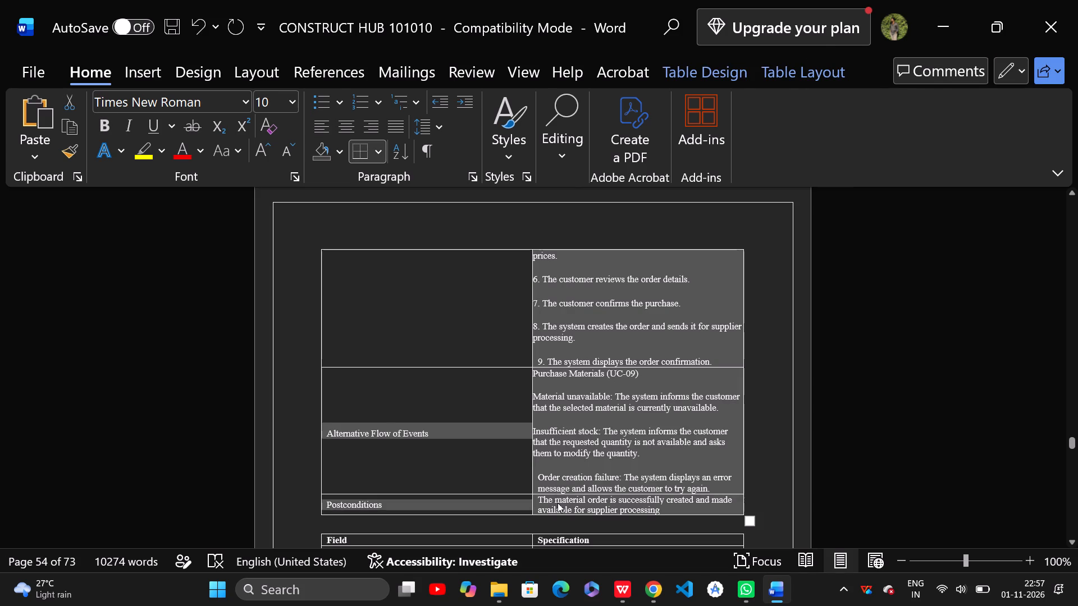
pyautogui.hotkey('ctrl', 'v')
pyautogui.scroll(-7, 558, 503)
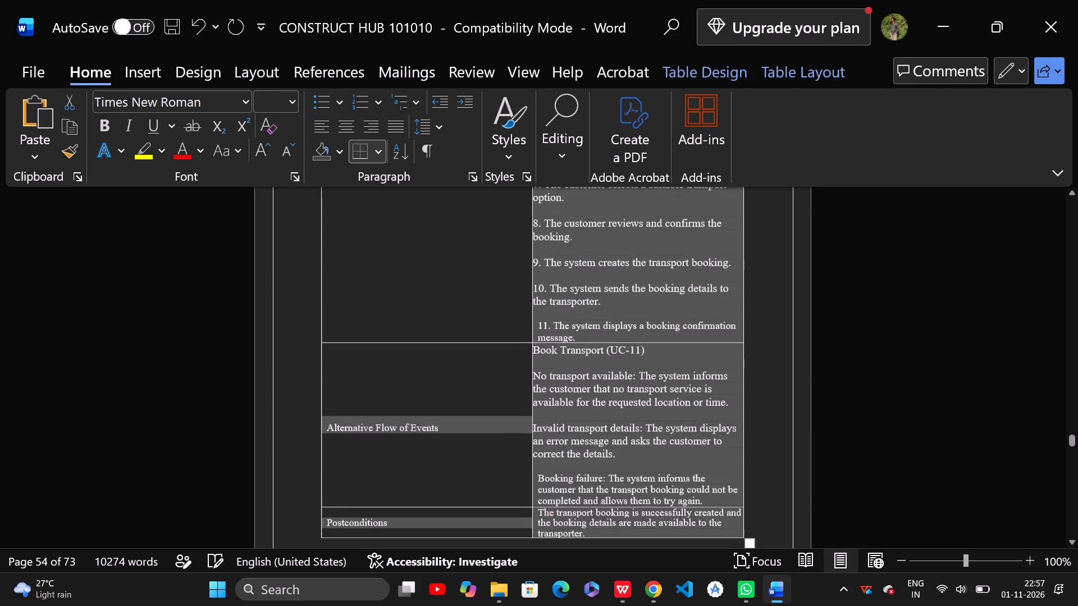
# Add a blank line between the UC-11 Book Transport table and the following Purchase Materials copy, and check the pasted table.
pyautogui.scroll(-3, 538, 504)
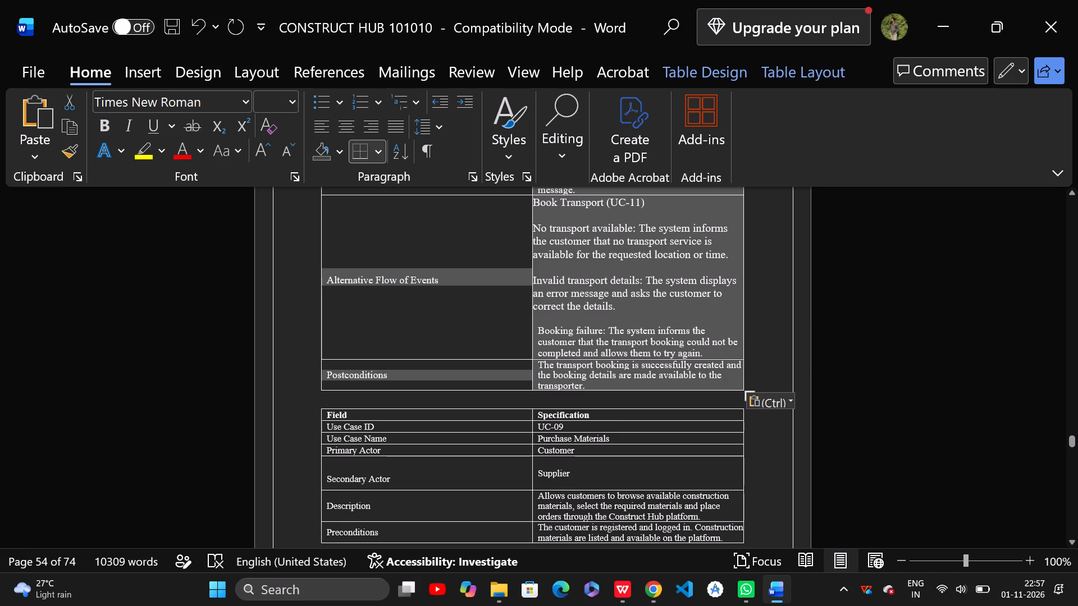
pyautogui.click(628, 405)
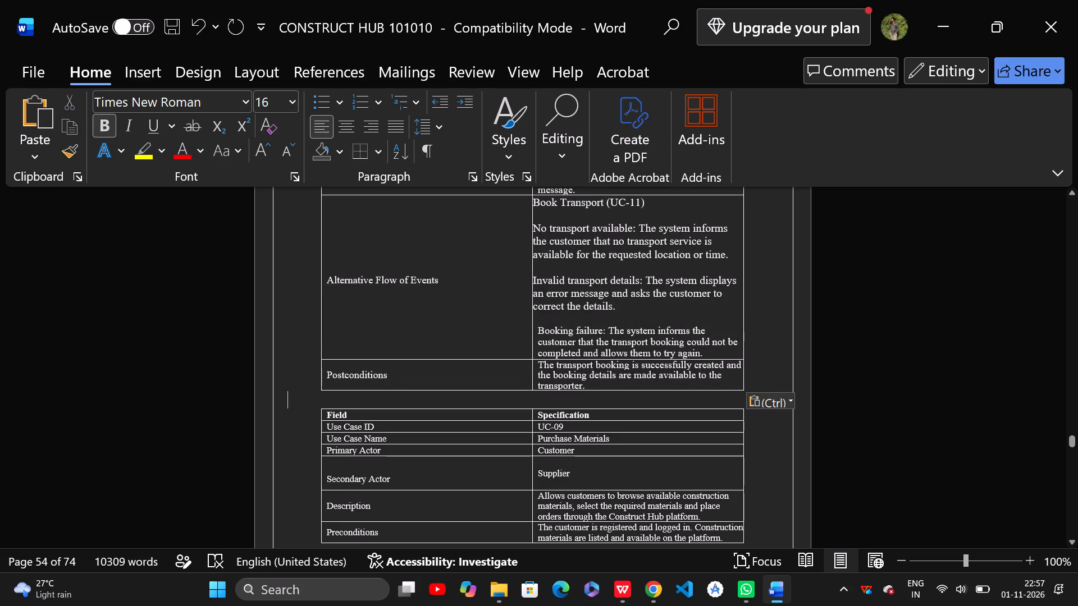
pyautogui.press('Return')
pyautogui.scroll(5, 458, 416)
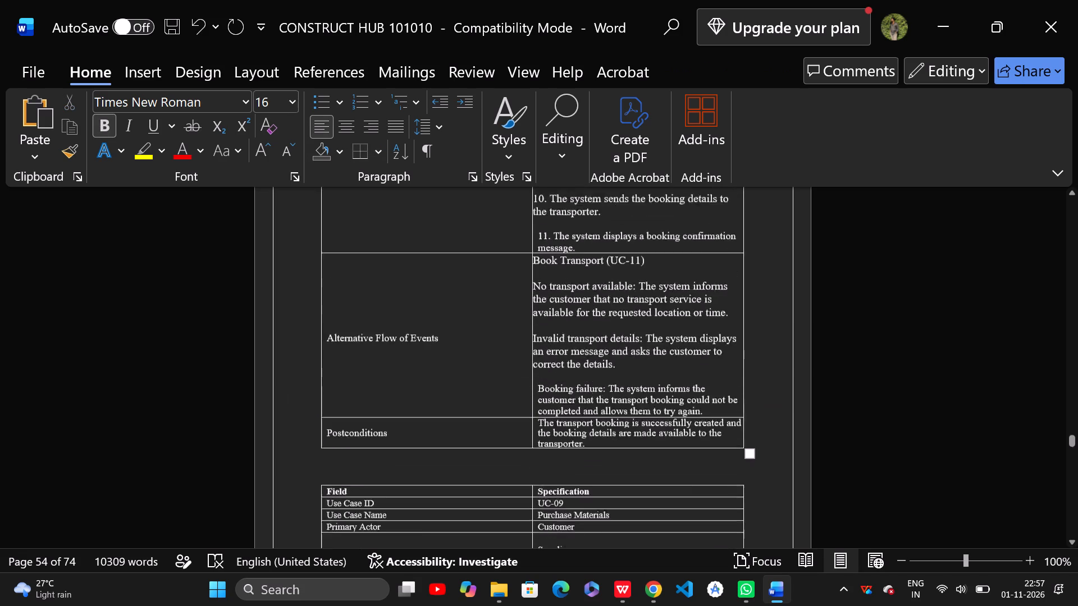
pyautogui.scroll(2, 458, 416)
pyautogui.scroll(20, 456, 416)
pyautogui.scroll(1, 456, 416)
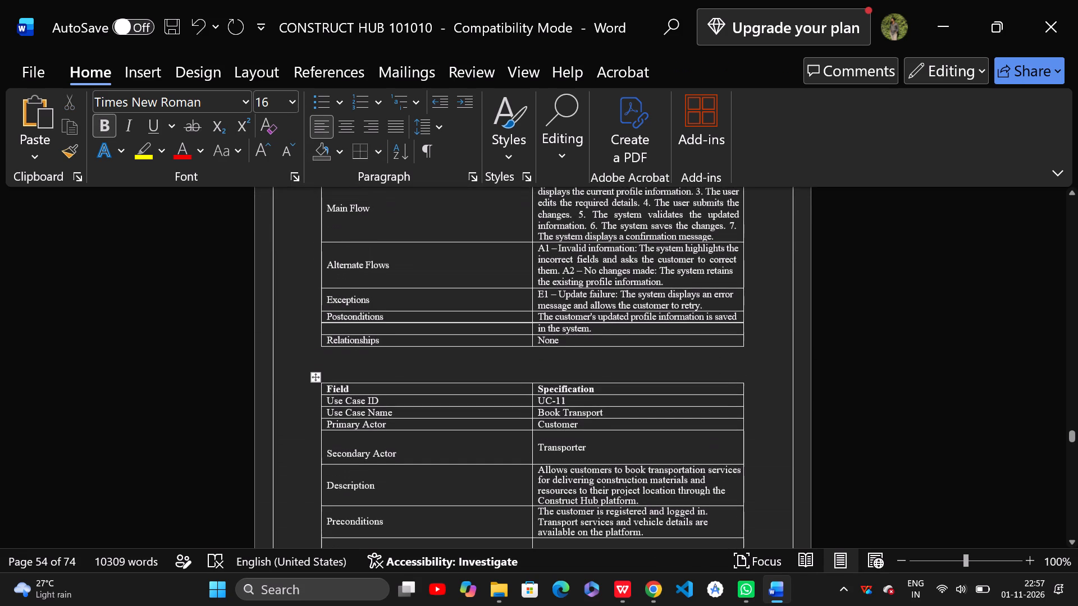
pyautogui.scroll(-20, 456, 416)
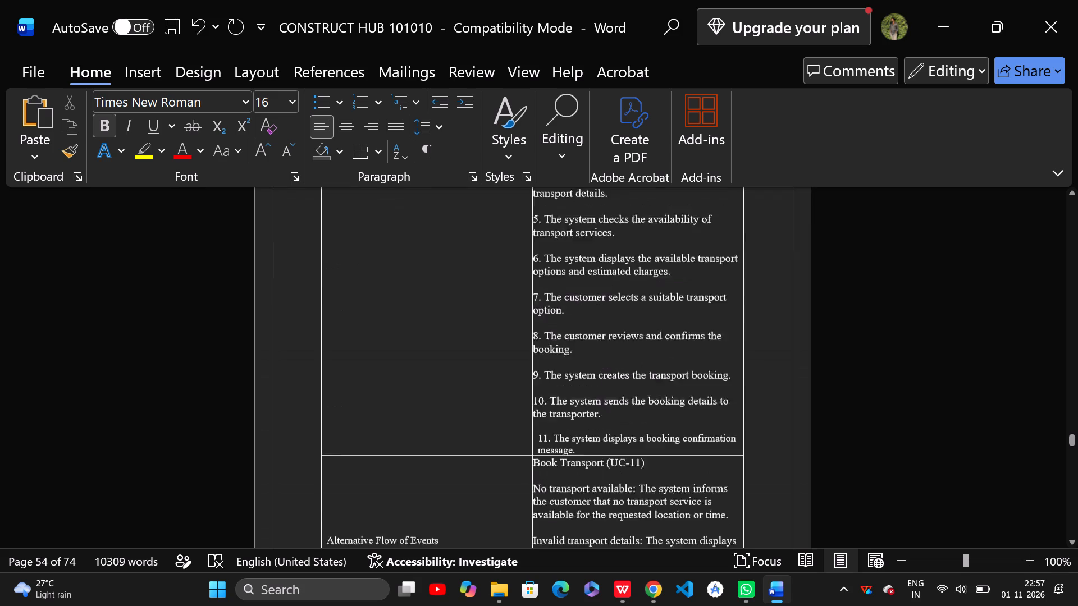
pyautogui.scroll(-11, 470, 398)
# Switch to the ChatGPT conversation in Chrome and copy the whole UC-12 Track Delivery specification table, from Field through Postconditions.
pyautogui.click(655, 597)
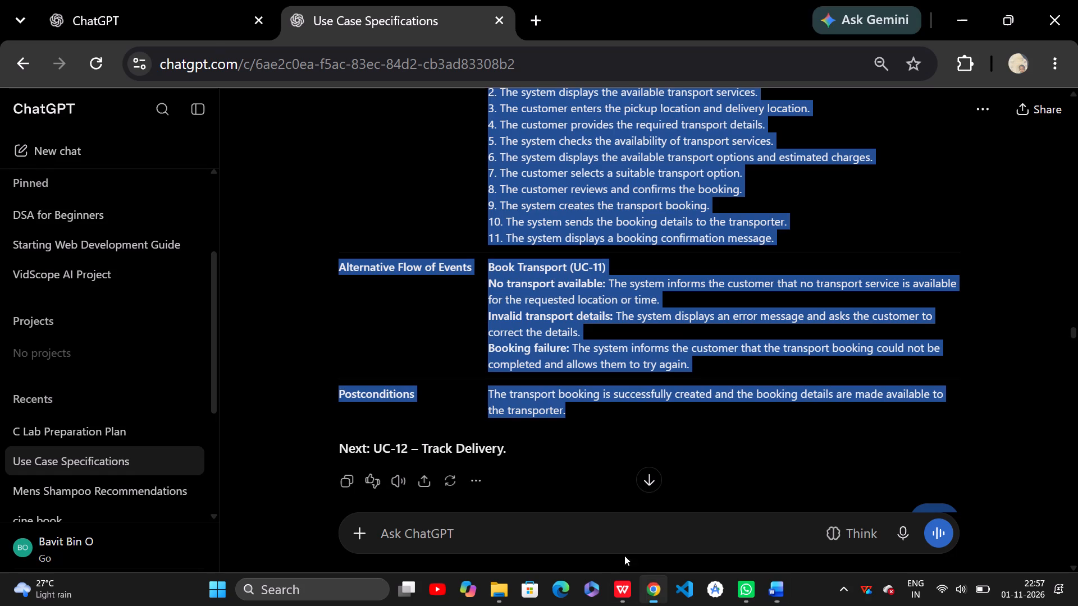
pyautogui.scroll(-4, 499, 449)
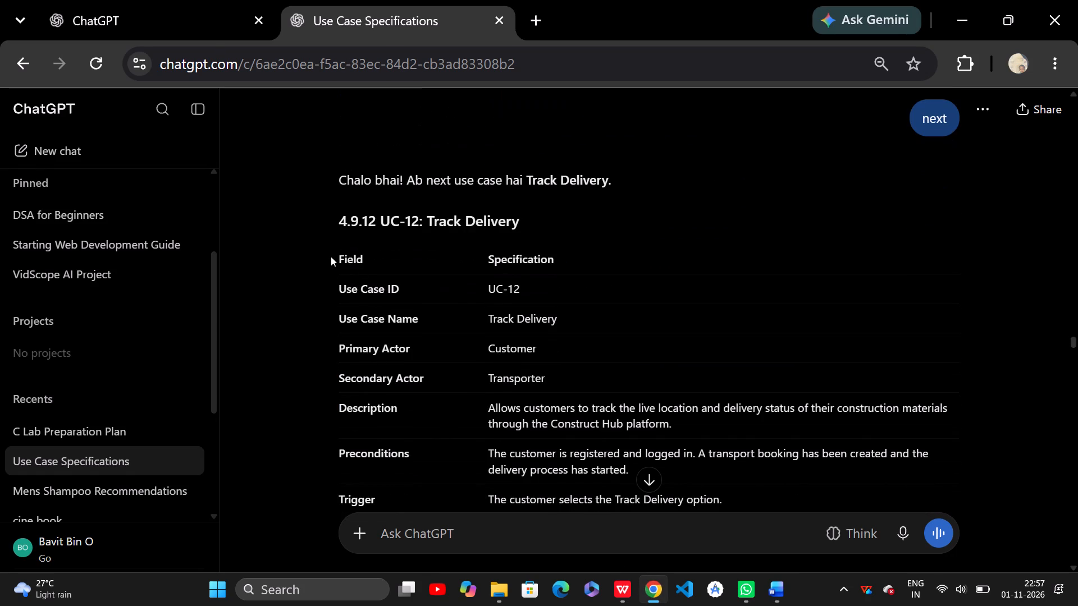
pyautogui.scroll(-1, 334, 255)
pyautogui.click(344, 154)
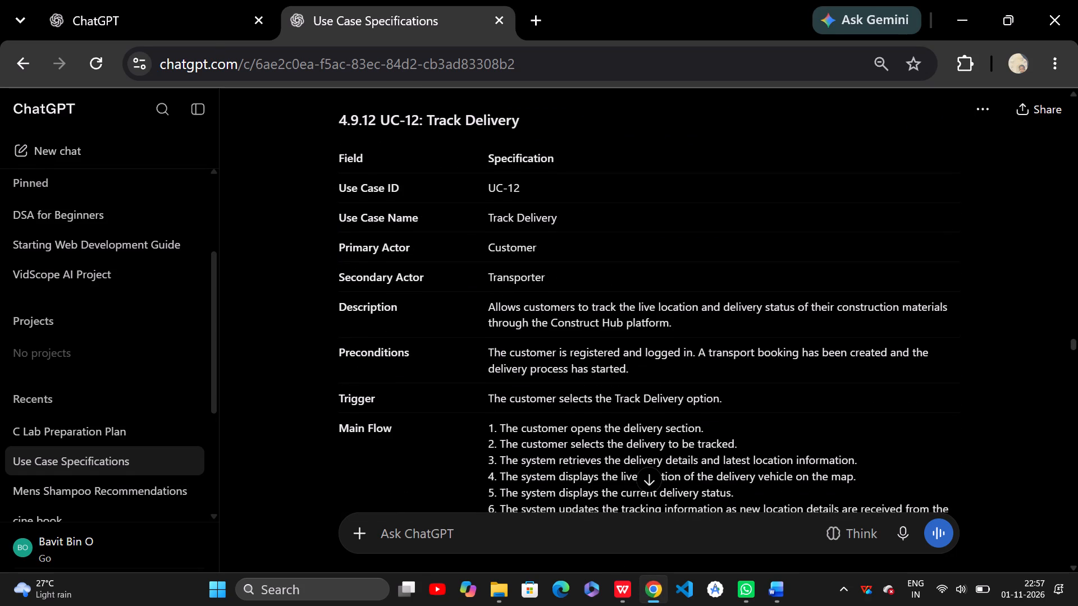
pyautogui.moveTo(339, 156); pyautogui.dragTo(496, 277)
pyautogui.moveTo(336, 158); pyautogui.dragTo(342, 160)
pyautogui.moveTo(342, 160); pyautogui.dragTo(849, 394)
pyautogui.scroll(-3, 507, 322)
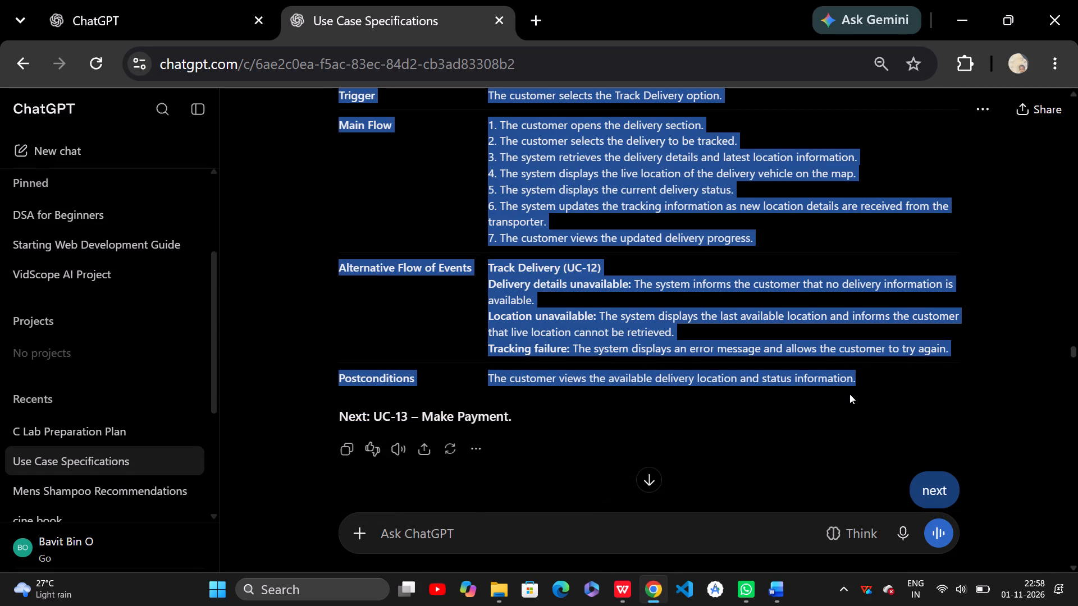
pyautogui.moveTo(849, 394); pyautogui.dragTo(856, 384)
pyautogui.hotkey('ctrl', 'c')
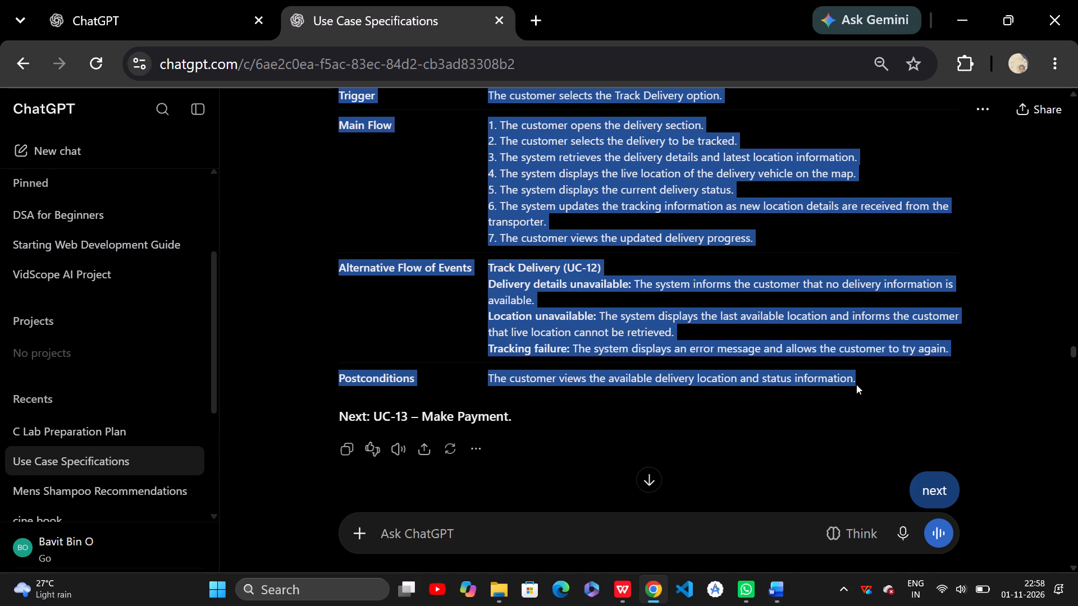
# Switch to the Word report and replace all contents of the Purchase Materials copy below Book Transport with the UC-12 Track Delivery specification.
pyautogui.click(771, 598)
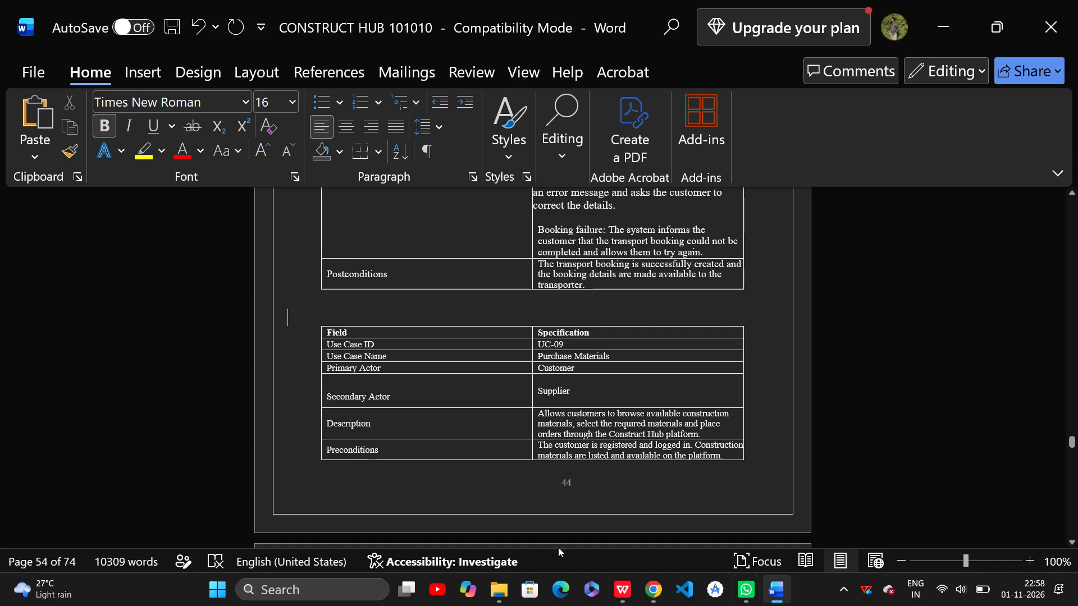
pyautogui.moveTo(325, 332); pyautogui.dragTo(369, 355)
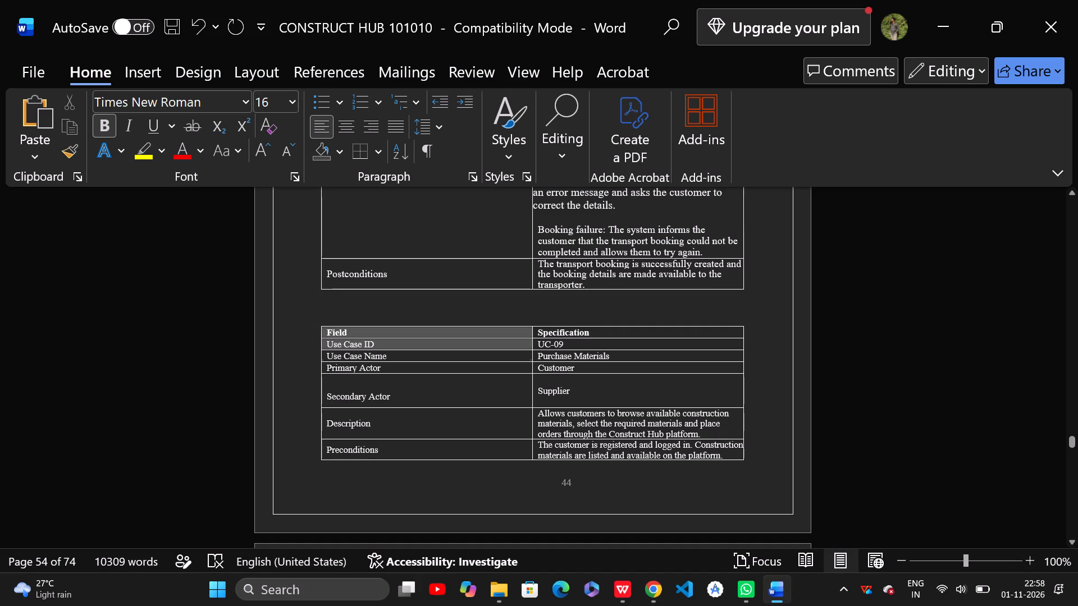
pyautogui.moveTo(369, 355); pyautogui.dragTo(580, 456)
pyautogui.scroll(-6, 431, 419)
pyautogui.scroll(-6, 547, 430)
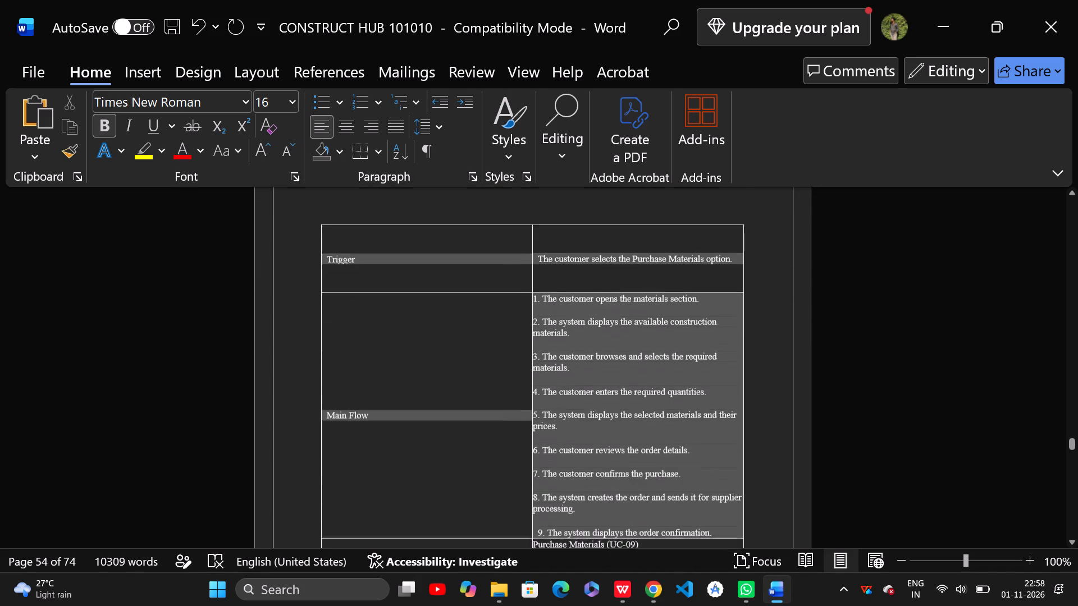
pyautogui.scroll(-4, 580, 456)
pyautogui.moveTo(580, 456); pyautogui.dragTo(582, 453)
pyautogui.scroll(-2, 580, 456)
pyautogui.hotkey('ctrl', 'v')
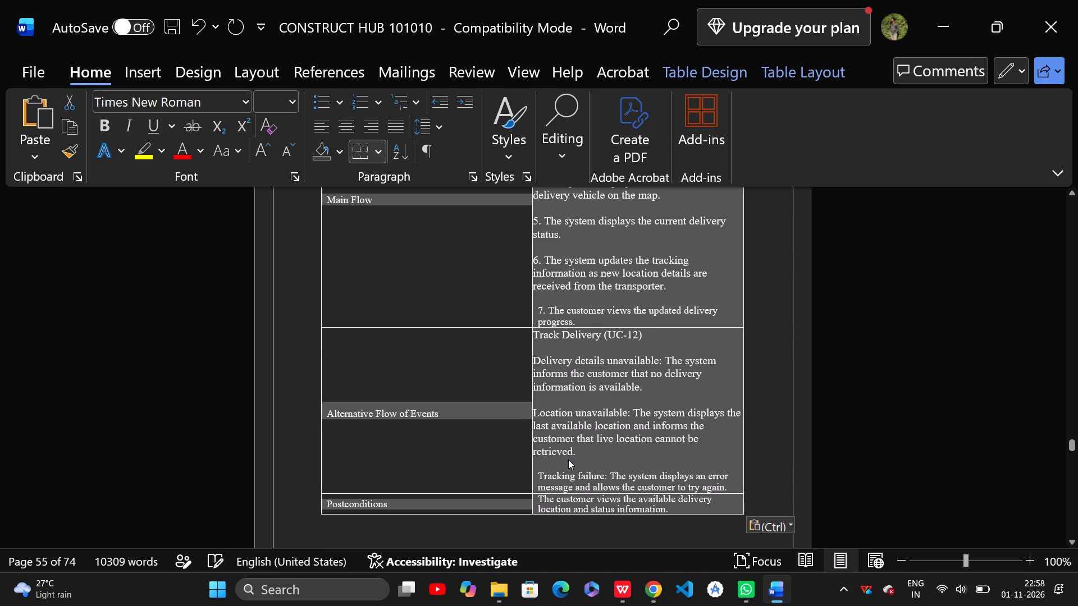
# Add a blank line between the UC-12 Track Delivery table and the following Purchase Materials copy.
pyautogui.scroll(-5, 568, 460)
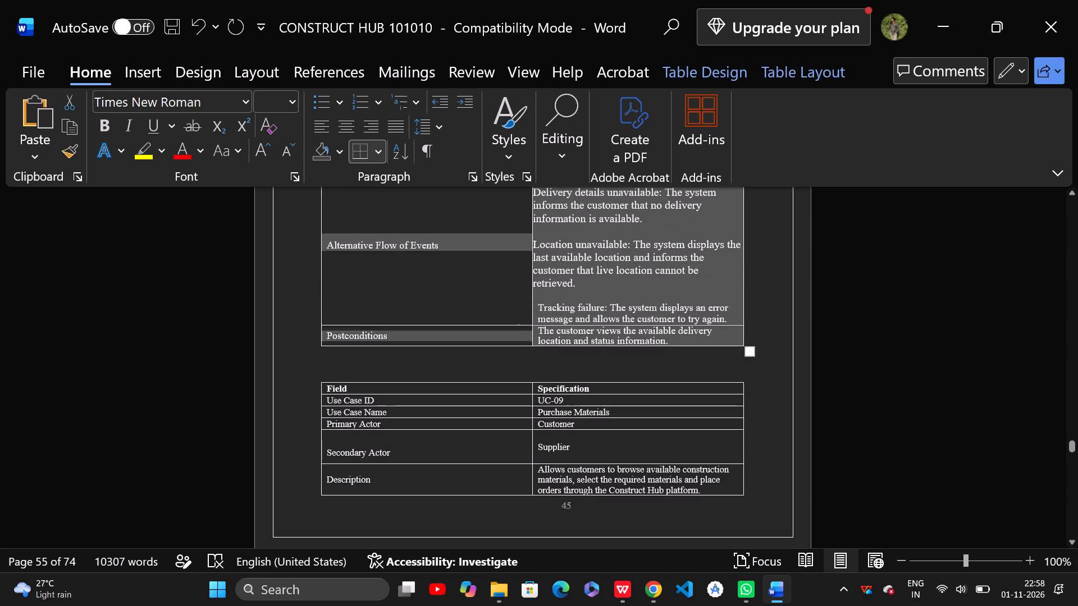
pyautogui.click(462, 370)
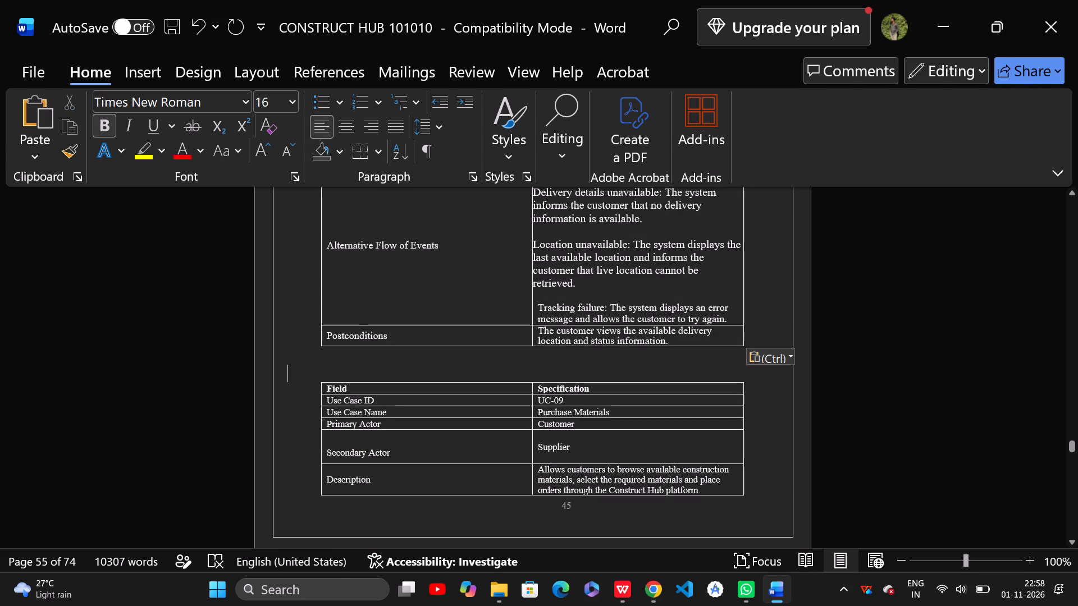
pyautogui.press('Return')
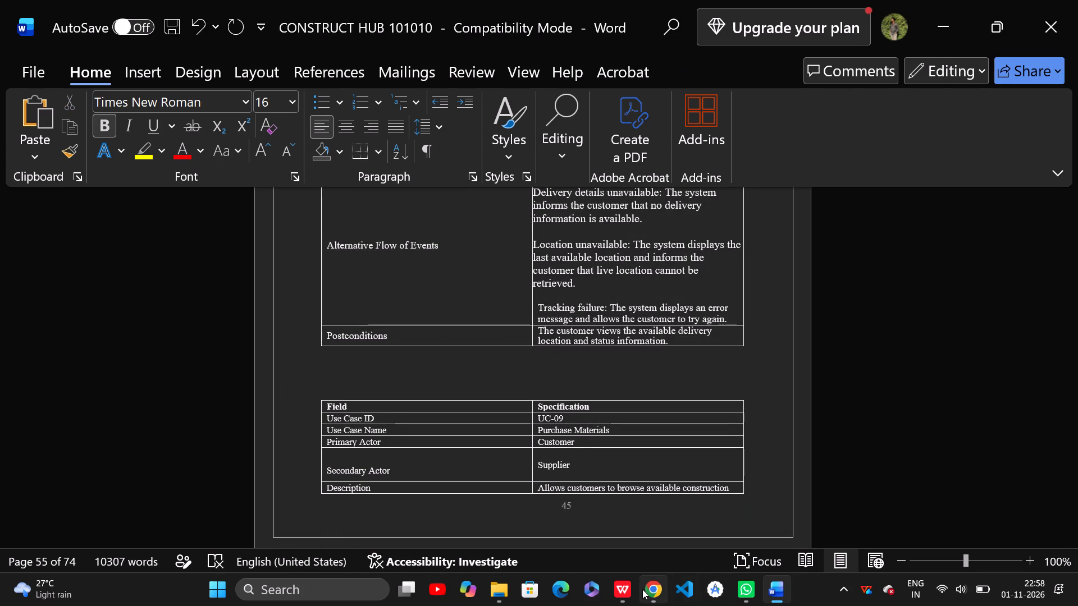
# Switch to the ChatGPT conversation in Chrome and copy the whole UC-13 Make Payment specification table, from Field through Postconditions.
pyautogui.click(642, 589)
pyautogui.scroll(-3, 441, 377)
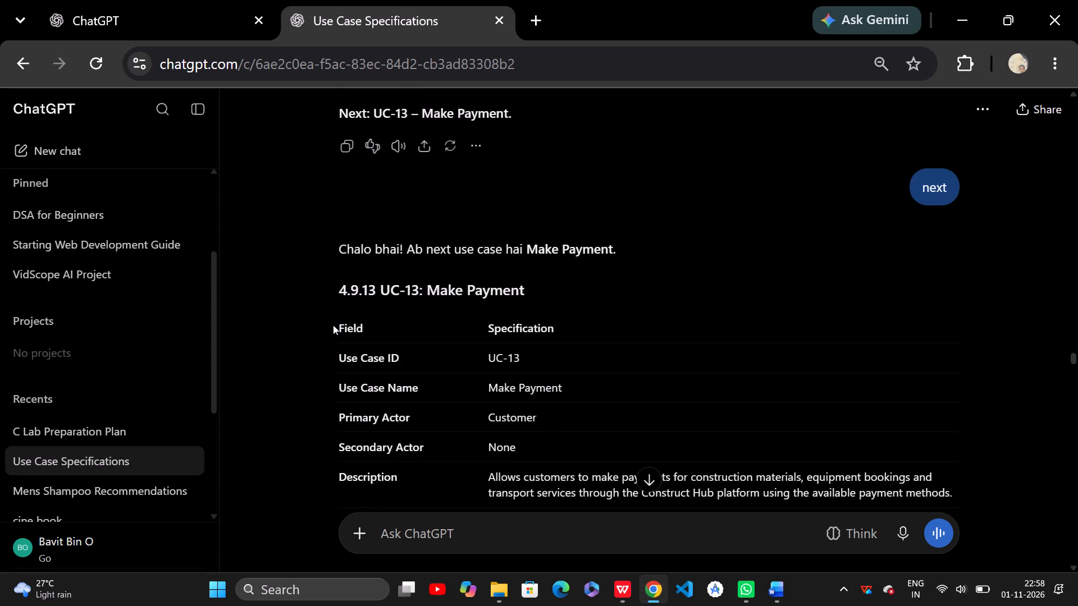
pyautogui.moveTo(334, 325); pyautogui.dragTo(626, 393)
pyautogui.scroll(-5, 446, 393)
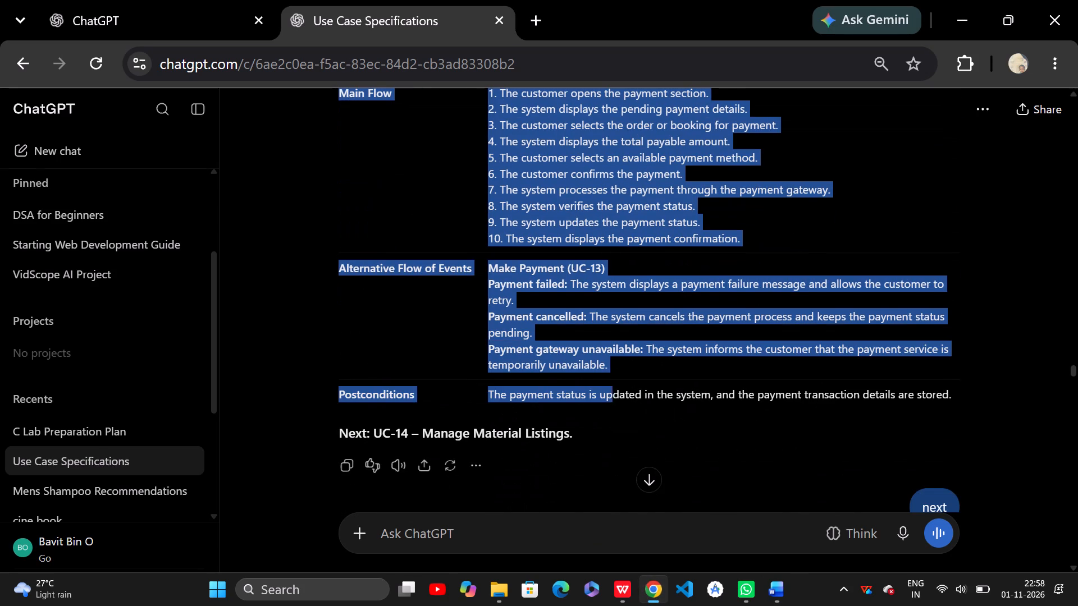
pyautogui.moveTo(626, 393); pyautogui.dragTo(951, 388)
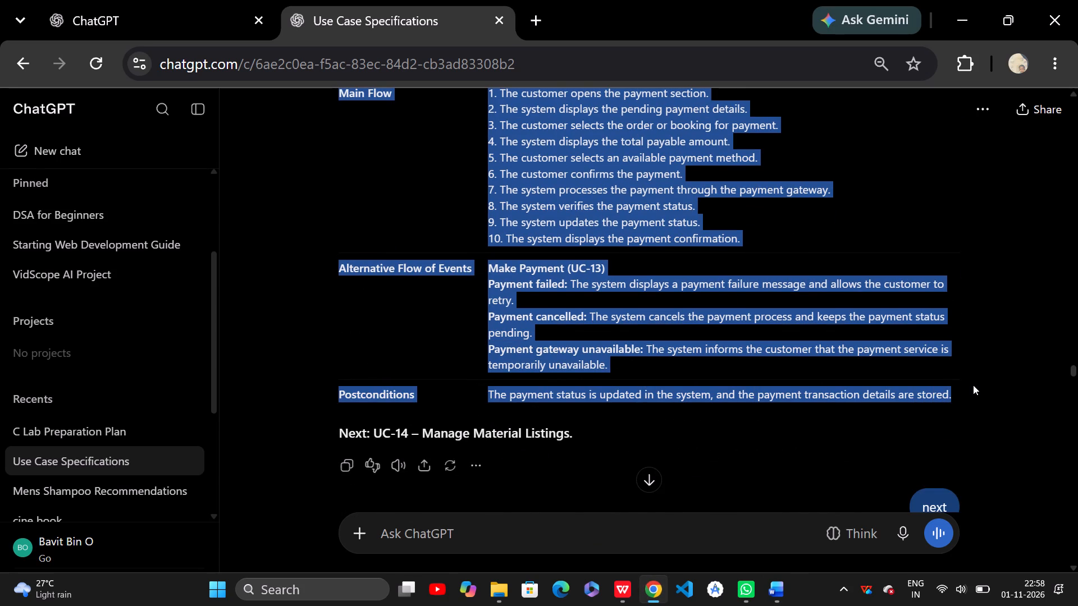
pyautogui.hotkey('ctrl', 'c')
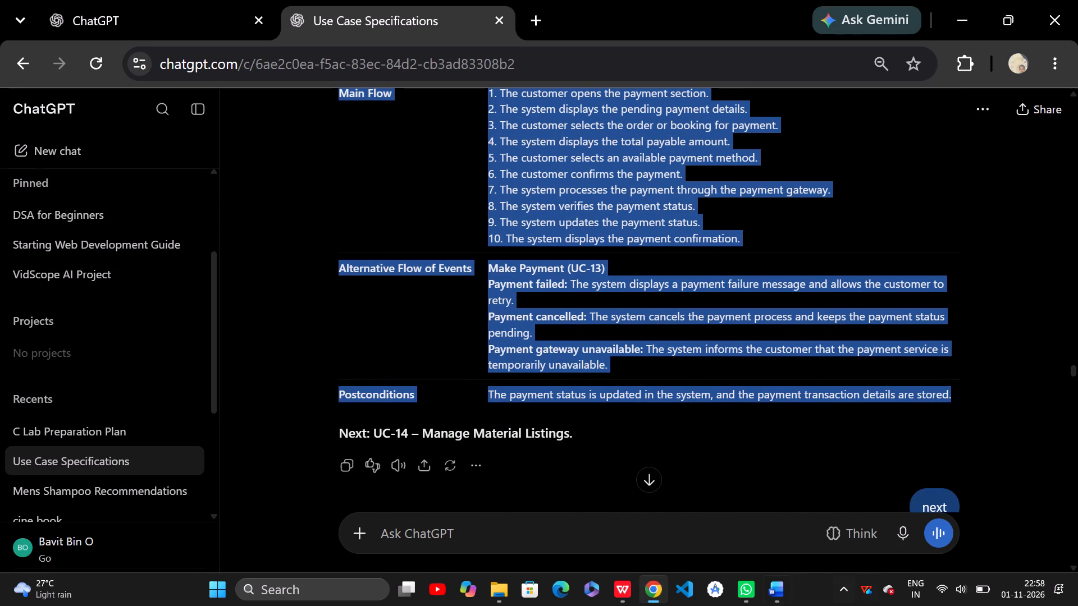
# Switch to the Word report and replace all contents of the Purchase Materials copy below Track Delivery with the UC-13 Make Payment specification.
pyautogui.click(782, 605)
pyautogui.scroll(-1, 430, 415)
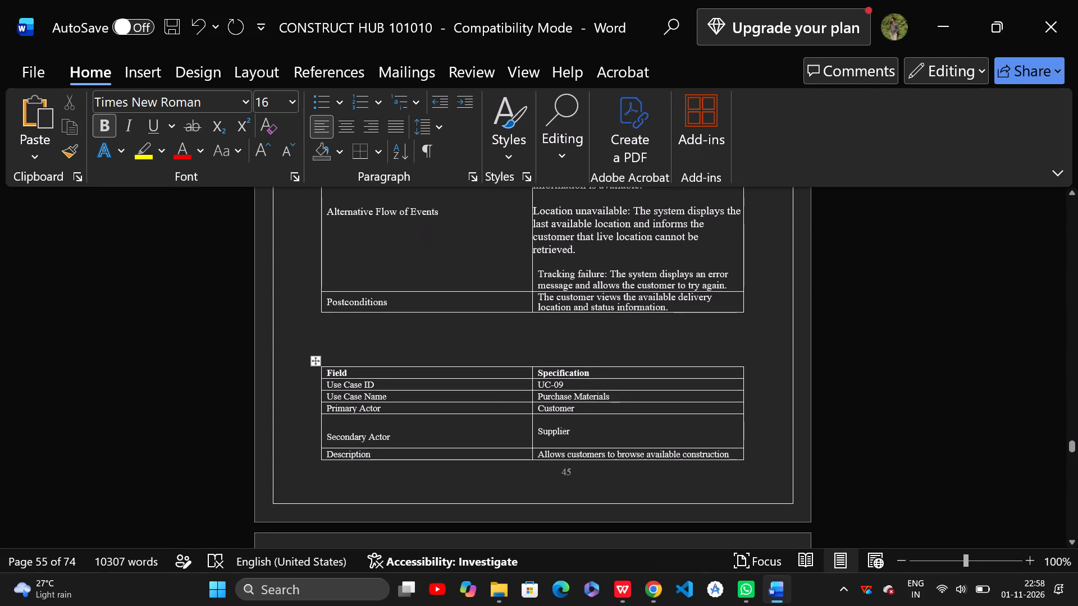
pyautogui.moveTo(325, 371); pyautogui.dragTo(563, 469)
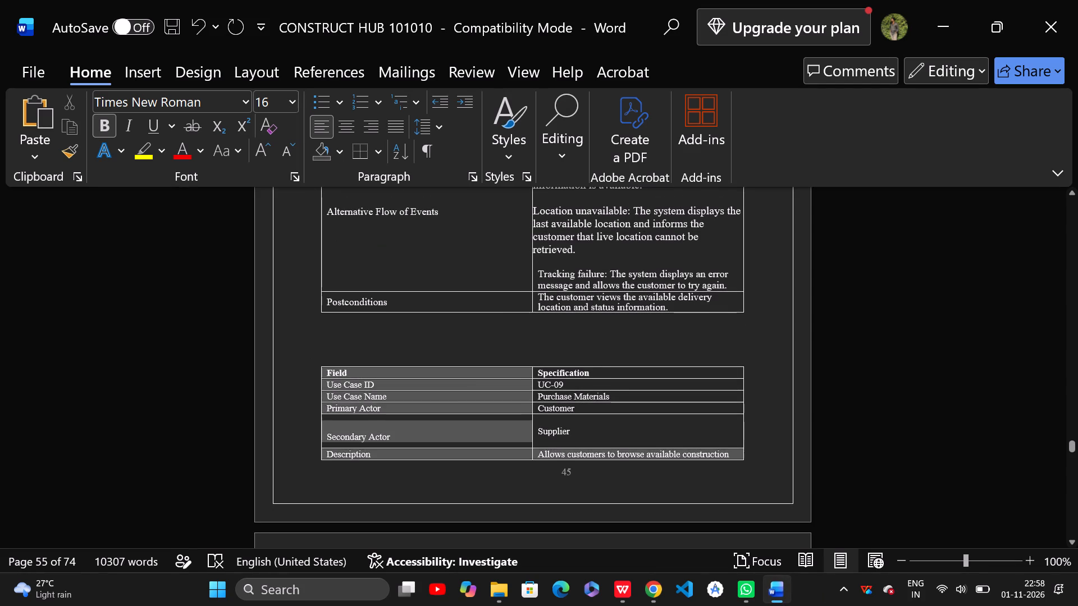
pyautogui.moveTo(563, 469); pyautogui.dragTo(586, 511)
pyautogui.scroll(-14, 588, 479)
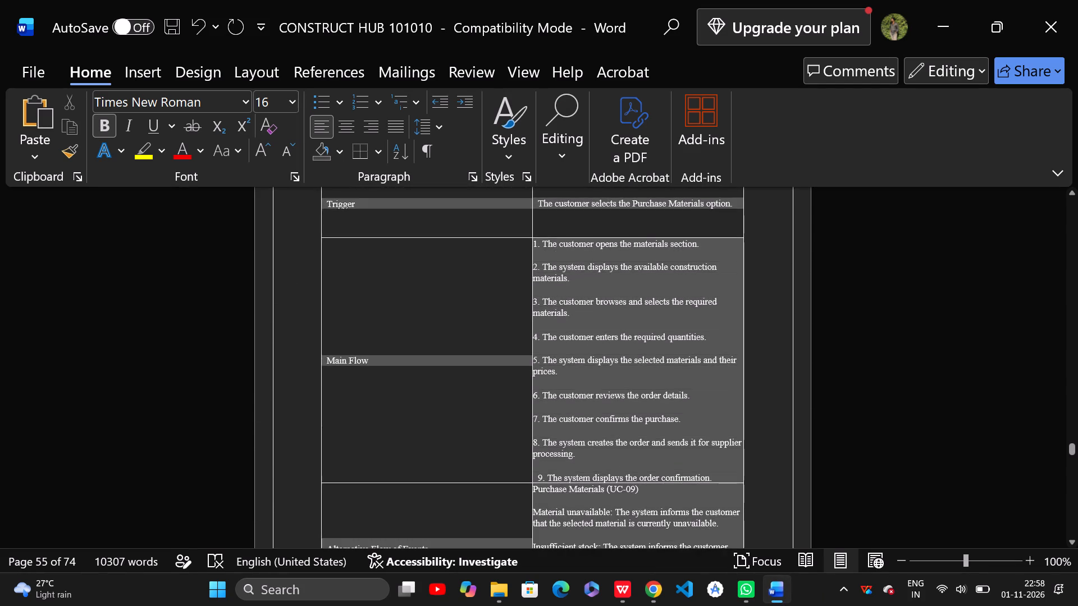
pyautogui.moveTo(586, 511); pyautogui.dragTo(599, 490)
pyautogui.scroll(-4, 586, 511)
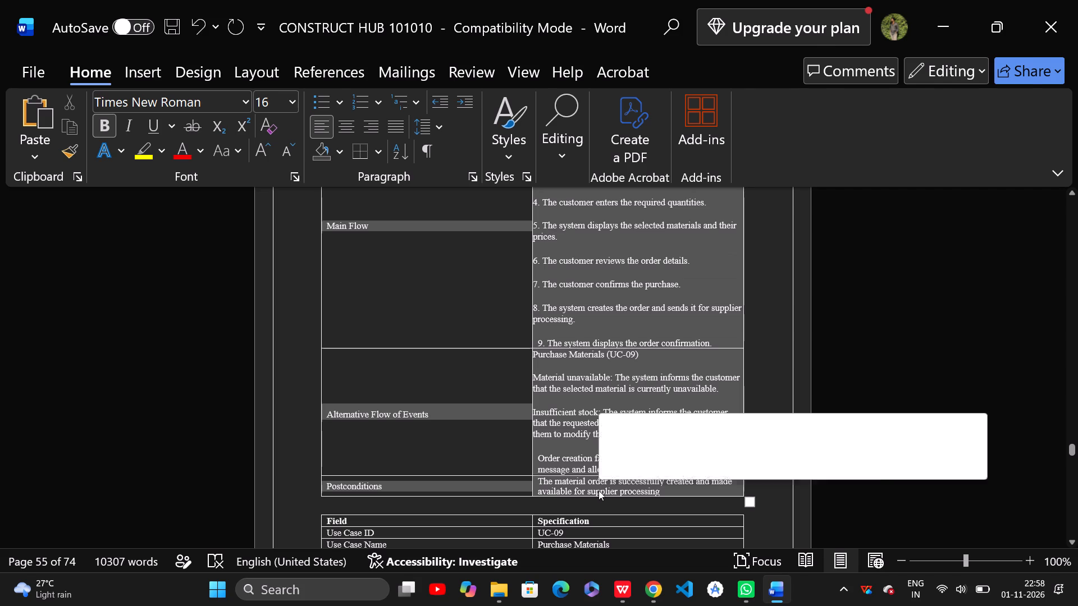
pyautogui.scroll(16, 453, 366)
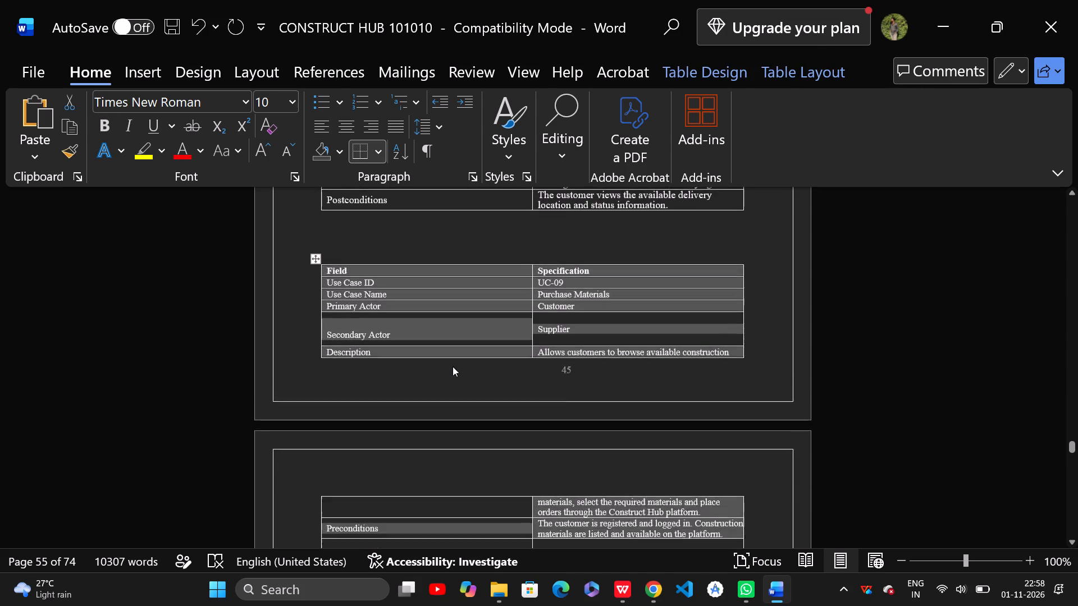
pyautogui.hotkey('ctrl', 'v')
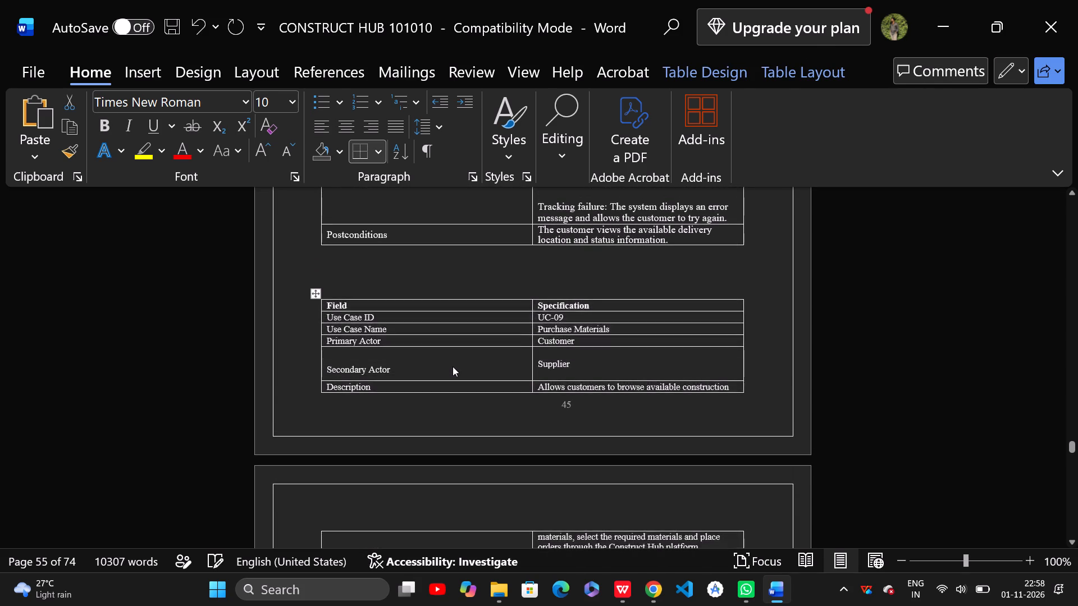
pyautogui.scroll(-12, 453, 366)
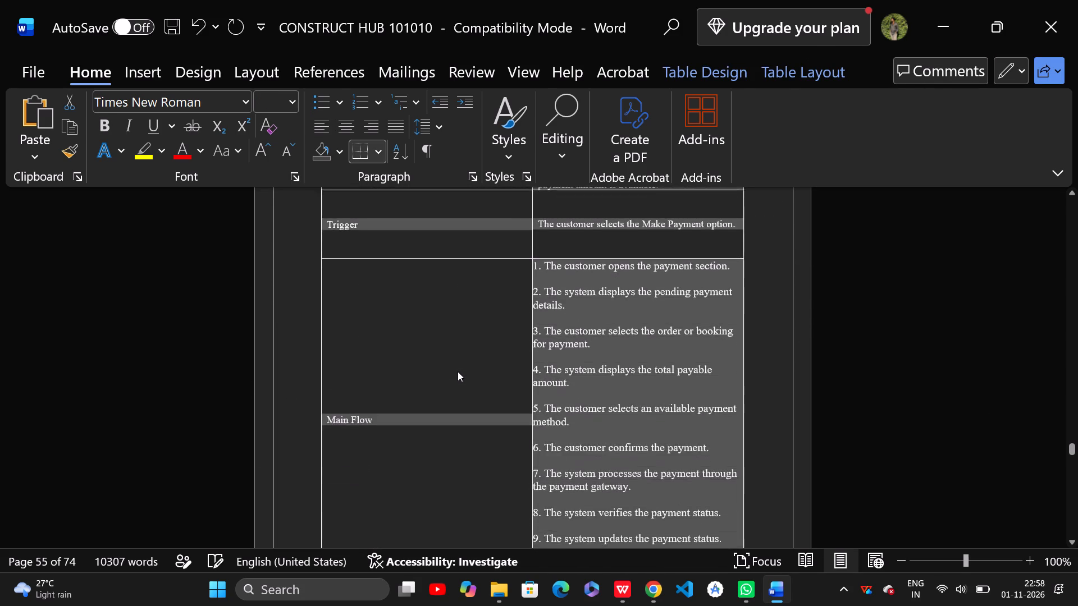
# Switch to the ChatGPT conversation in Chrome and copy the whole UC-14 Manage Material Listings specification table, from Field through Postconditions.
pyautogui.scroll(-11, 458, 375)
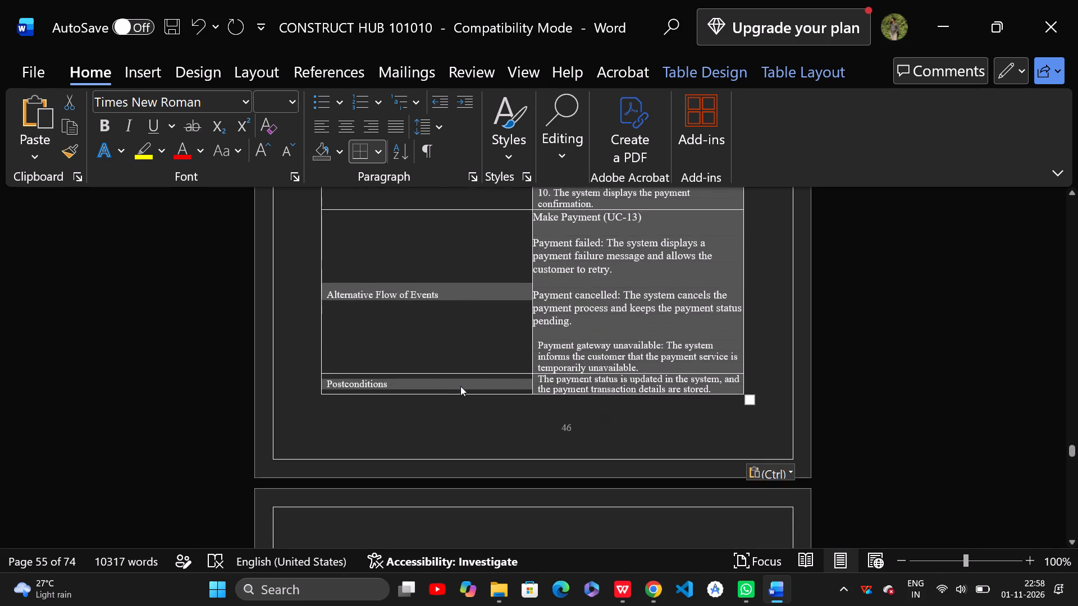
pyautogui.scroll(-3, 544, 439)
pyautogui.scroll(-1, 462, 444)
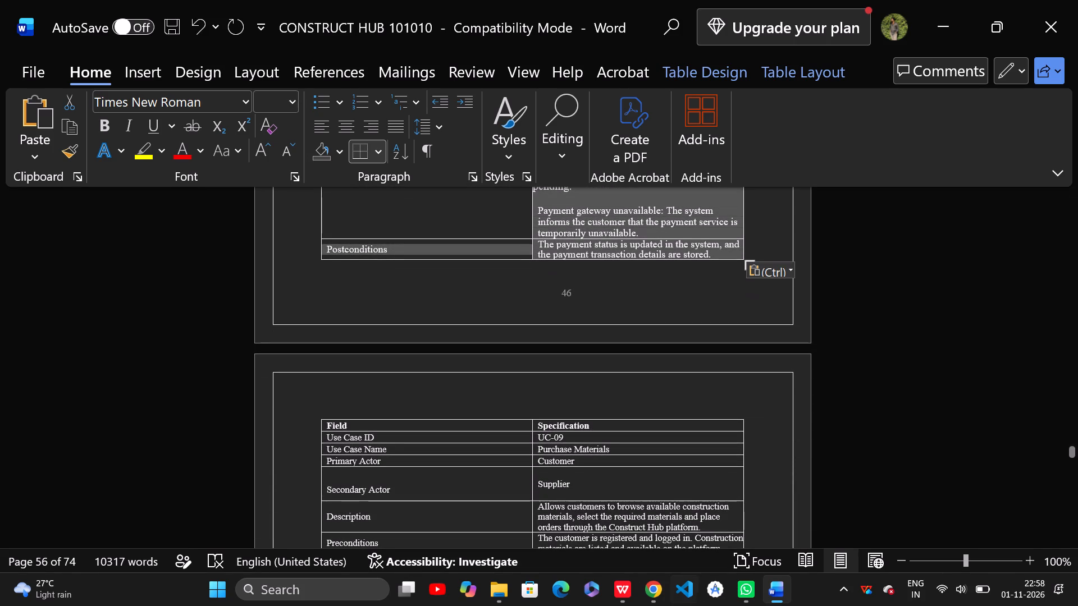
pyautogui.click(661, 595)
pyautogui.scroll(-4, 513, 443)
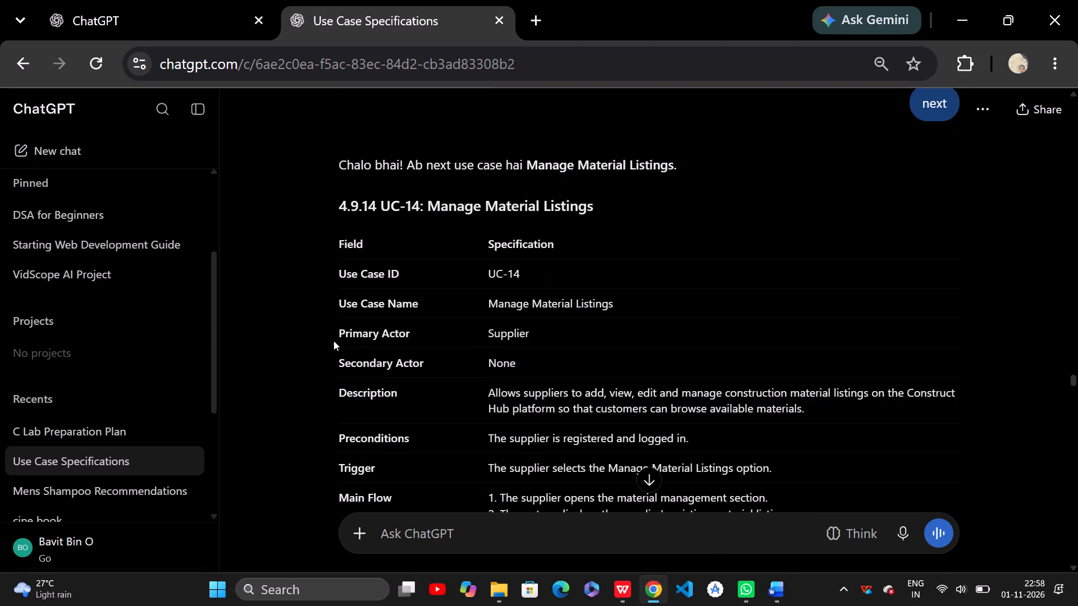
pyautogui.moveTo(335, 243); pyautogui.dragTo(528, 399)
pyautogui.scroll(-3, 524, 393)
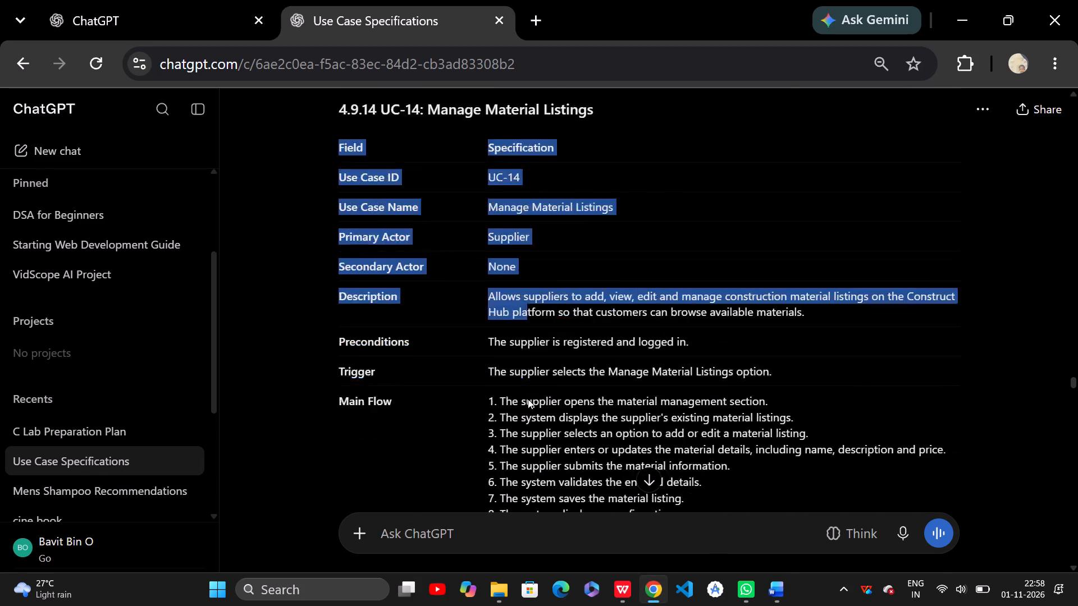
pyautogui.moveTo(528, 399); pyautogui.dragTo(884, 440)
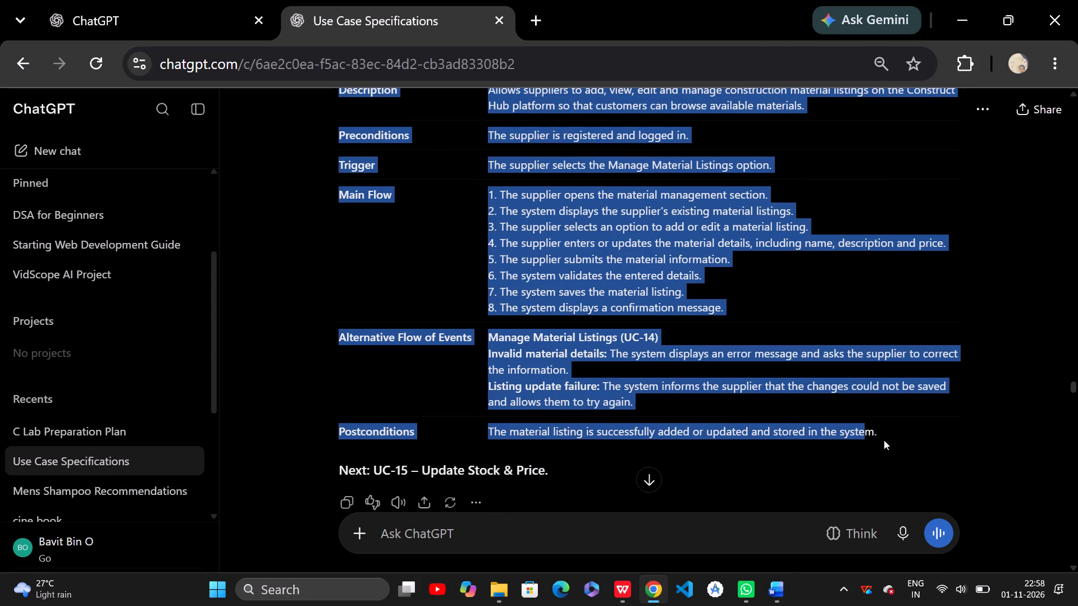
pyautogui.moveTo(884, 440); pyautogui.dragTo(889, 437)
pyautogui.hotkey('ctrl', 'c')
# Switch to the Word report and move the left border of the Purchase Materials copy below Make Payment slightly outward.
pyautogui.click(780, 594)
pyautogui.scroll(-2, 432, 431)
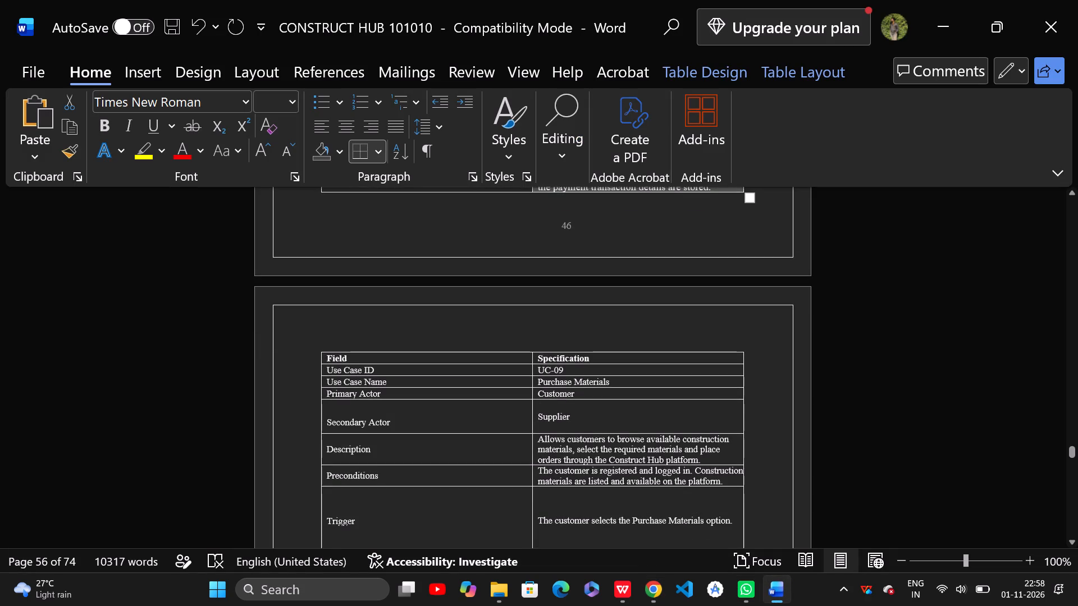
pyautogui.moveTo(321, 355); pyautogui.dragTo(358, 369)
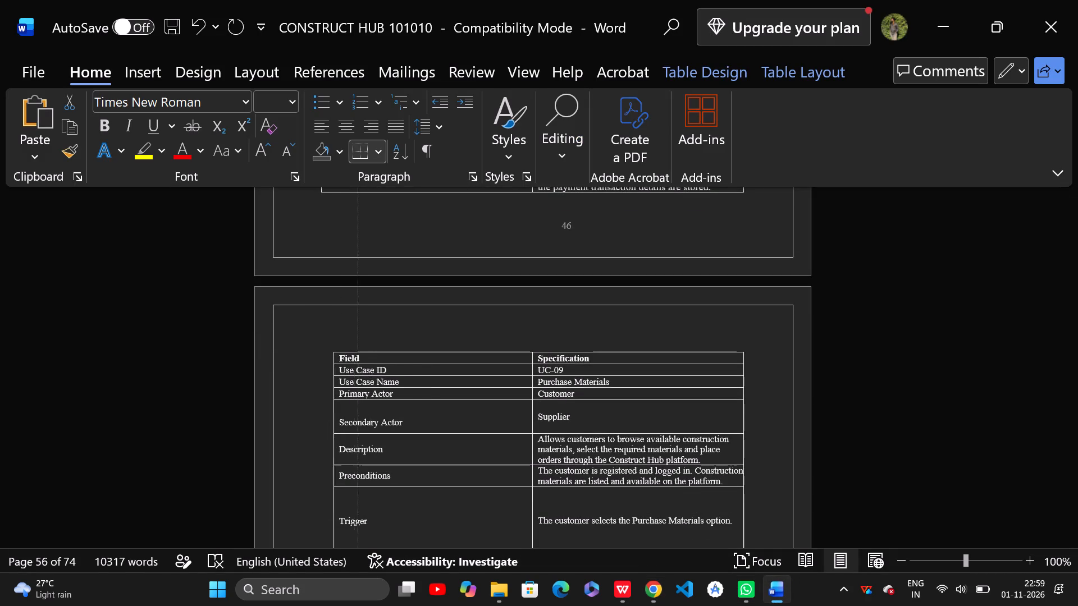
pyautogui.moveTo(358, 369); pyautogui.dragTo(314, 389)
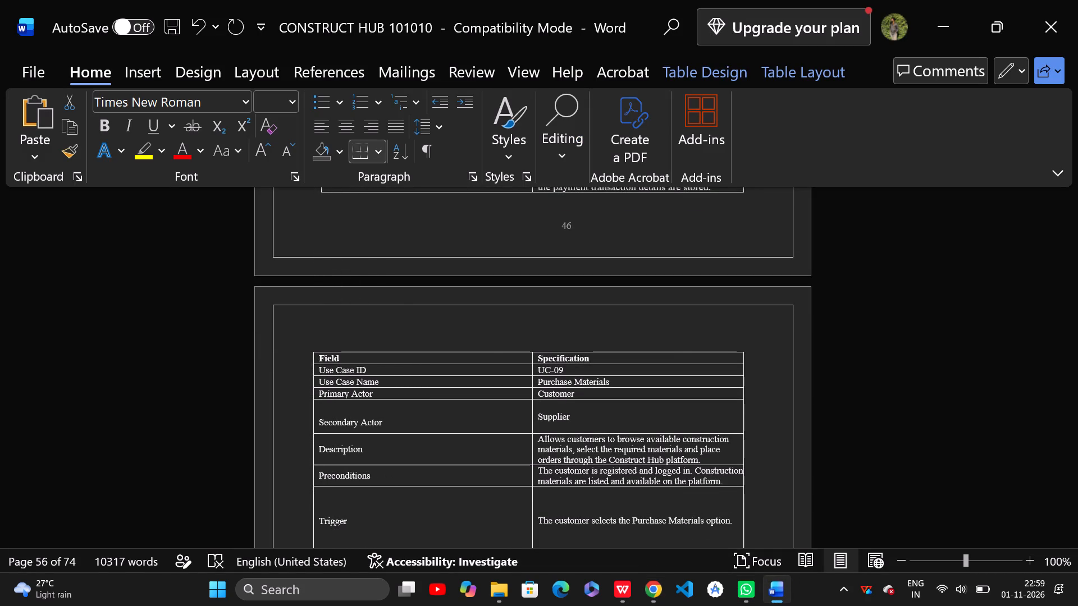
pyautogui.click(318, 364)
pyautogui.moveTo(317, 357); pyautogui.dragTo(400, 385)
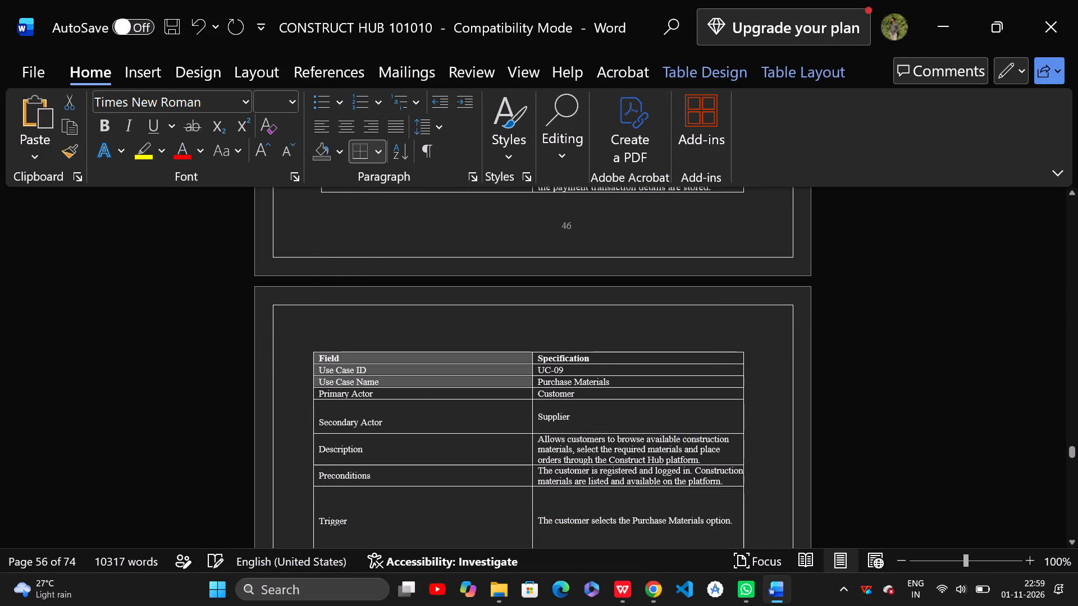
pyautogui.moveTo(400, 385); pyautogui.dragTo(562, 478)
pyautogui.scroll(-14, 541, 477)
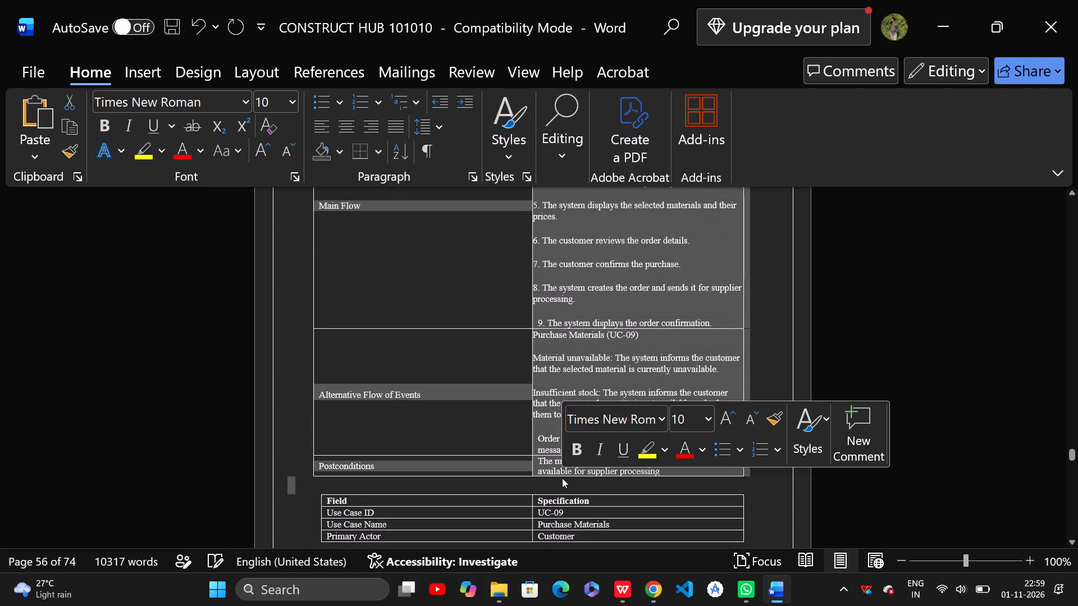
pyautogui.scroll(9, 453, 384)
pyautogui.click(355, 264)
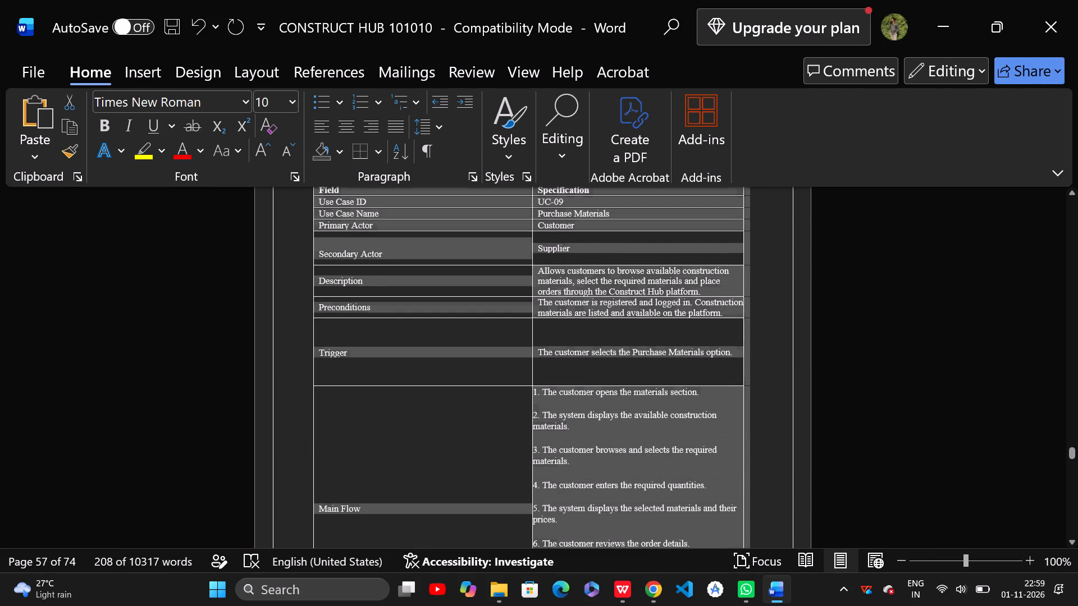
# Replace all contents of the Purchase Materials copy below Make Payment with the UC-14 Manage Material Listings specification.
pyautogui.scroll(1, 325, 217)
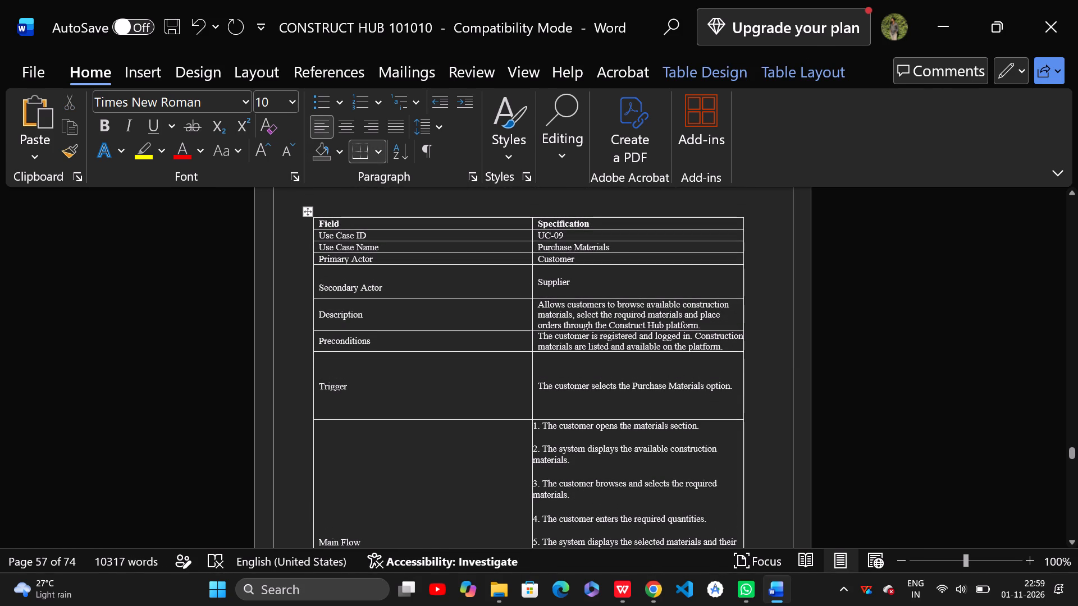
pyautogui.moveTo(320, 225); pyautogui.dragTo(398, 438)
pyautogui.scroll(-3, 367, 405)
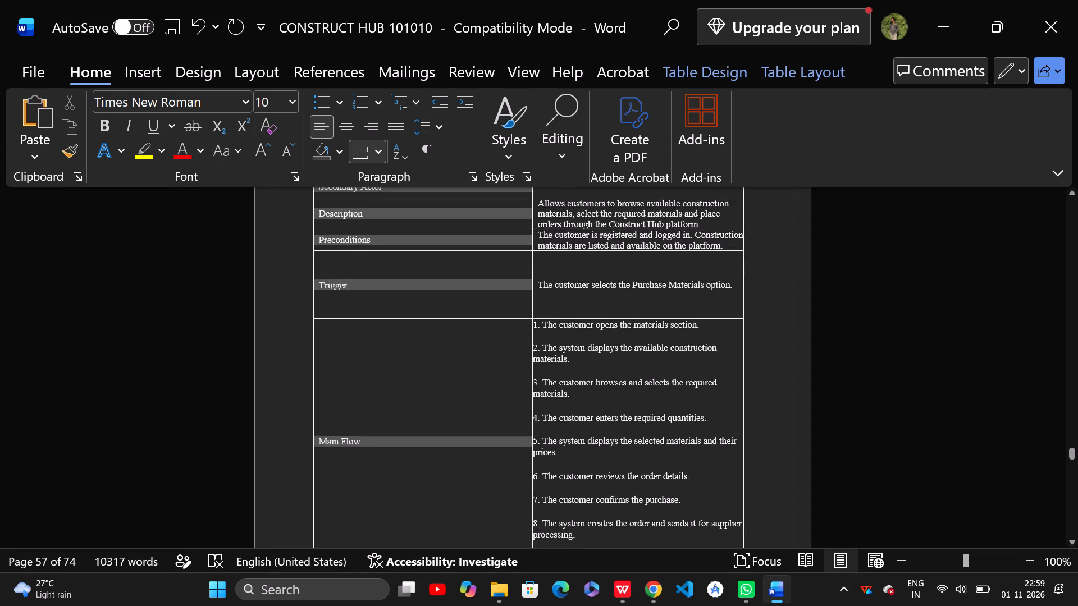
pyautogui.moveTo(398, 438); pyautogui.dragTo(511, 486)
pyautogui.scroll(-1, 436, 452)
pyautogui.scroll(-3, 569, 464)
pyautogui.scroll(-2, 505, 473)
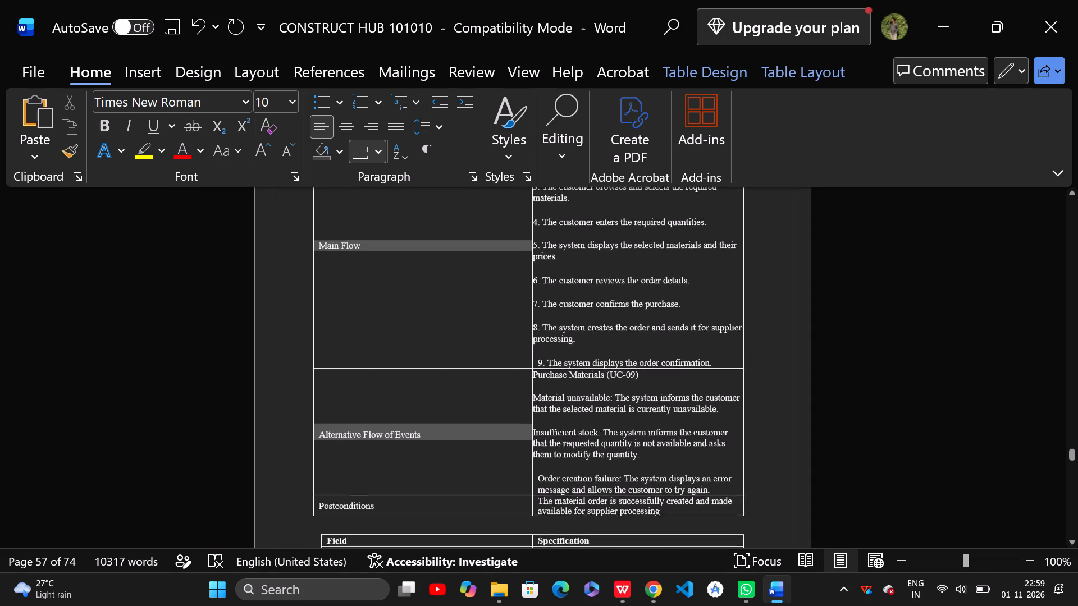
pyautogui.moveTo(511, 486); pyautogui.dragTo(492, 433)
pyautogui.scroll(-2, 511, 486)
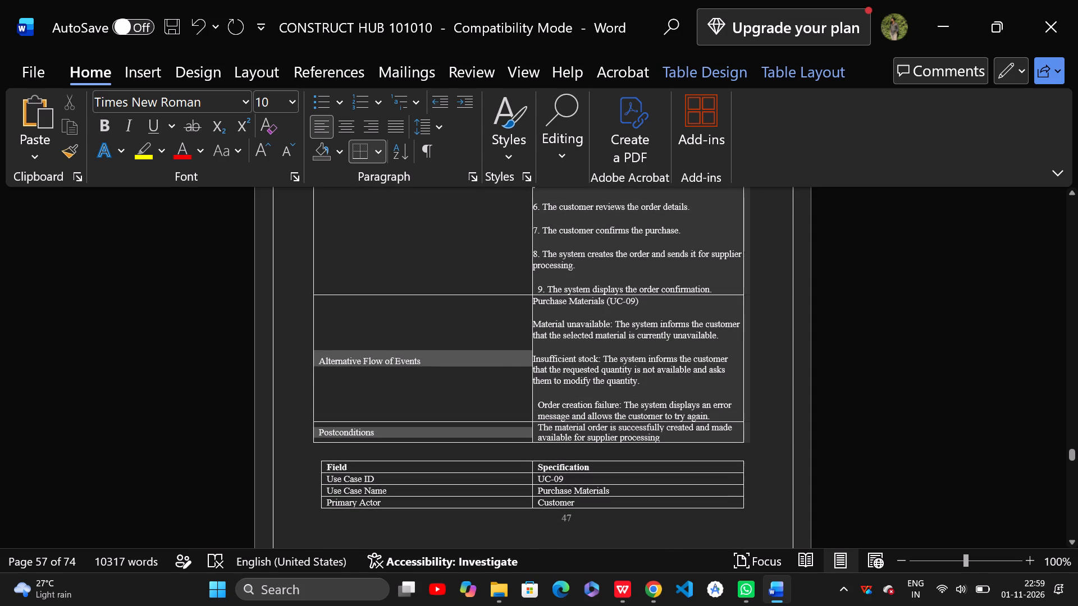
pyautogui.moveTo(492, 433); pyautogui.dragTo(533, 432)
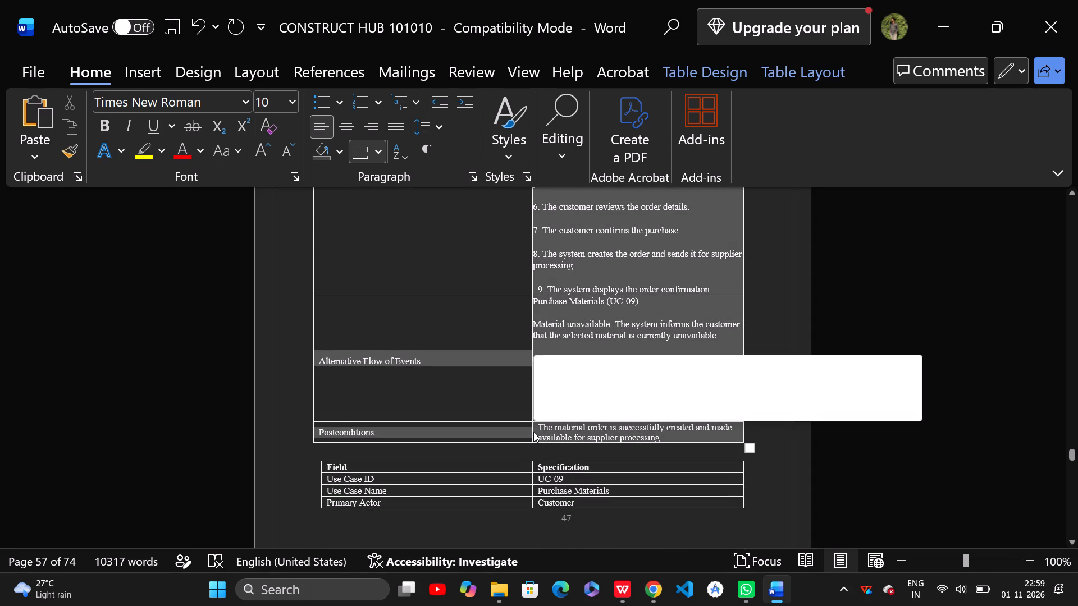
pyautogui.hotkey('ctrl', 'v')
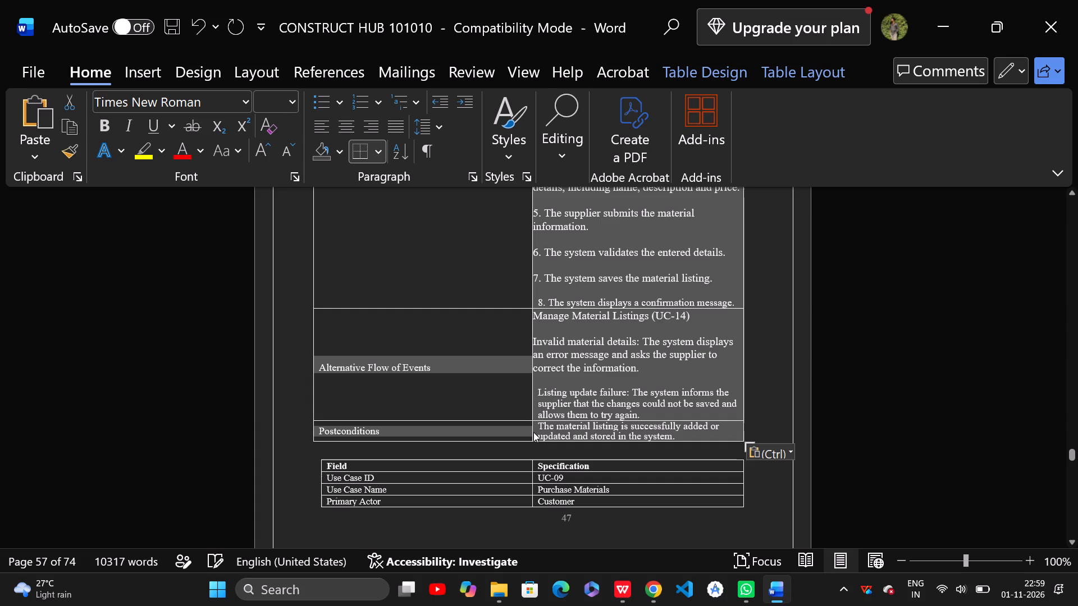
# Add three blank lines below the UC-14 Manage Material Listings table to push the following Purchase Materials copy onto the next page.
pyautogui.scroll(7, 523, 300)
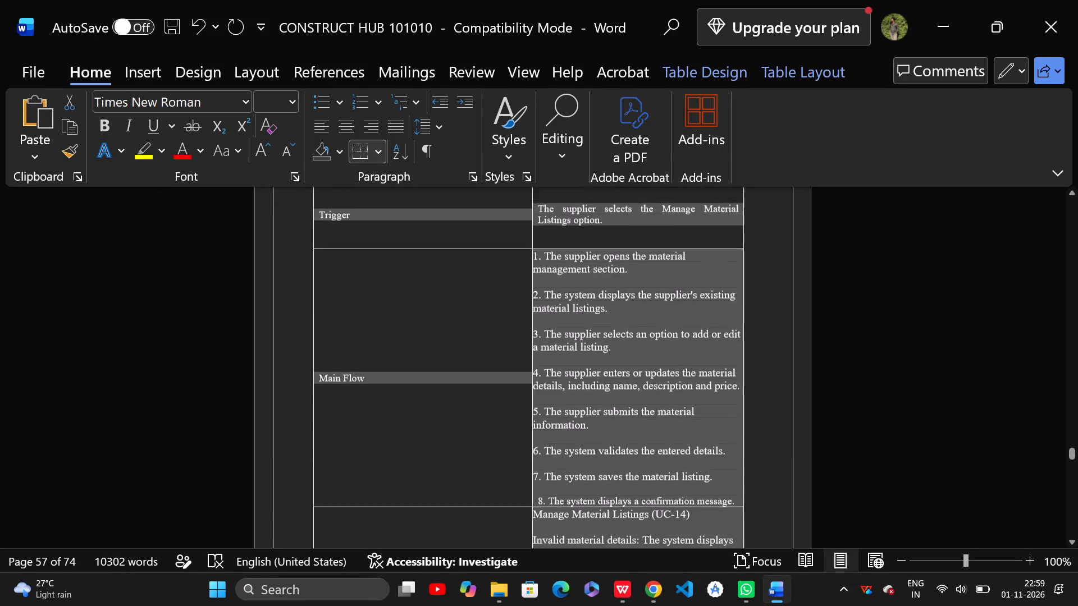
pyautogui.scroll(7, 523, 306)
pyautogui.scroll(-11, 629, 440)
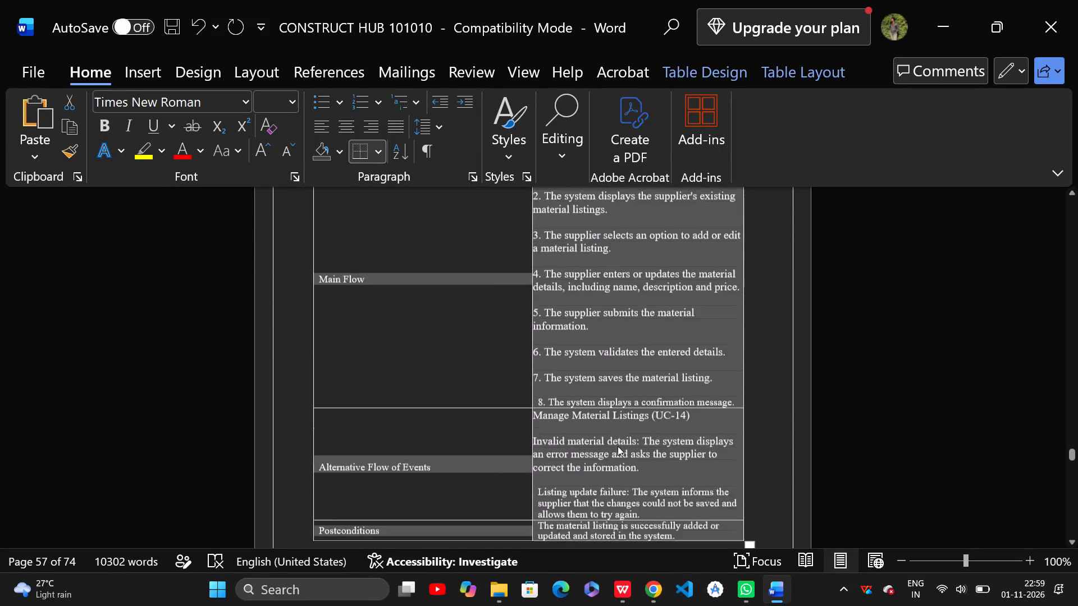
pyautogui.scroll(-4, 618, 446)
pyautogui.click(344, 419)
pyautogui.press('Return')
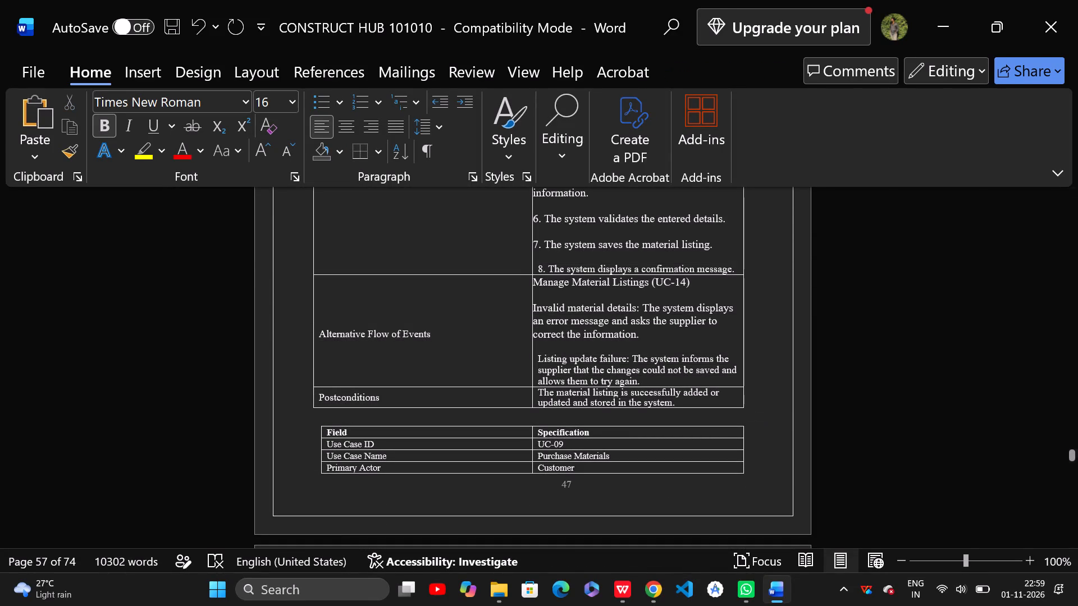
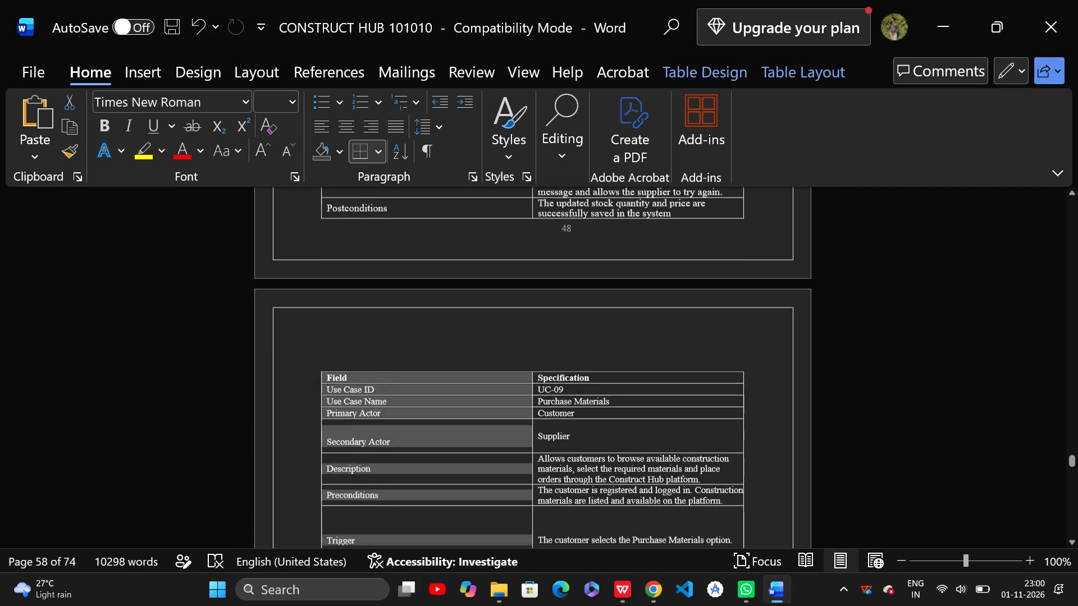
pyautogui.scroll(-8, 467, 498)
pyautogui.moveTo(467, 498); pyautogui.dragTo(476, 476)
pyautogui.scroll(-7, 454, 480)
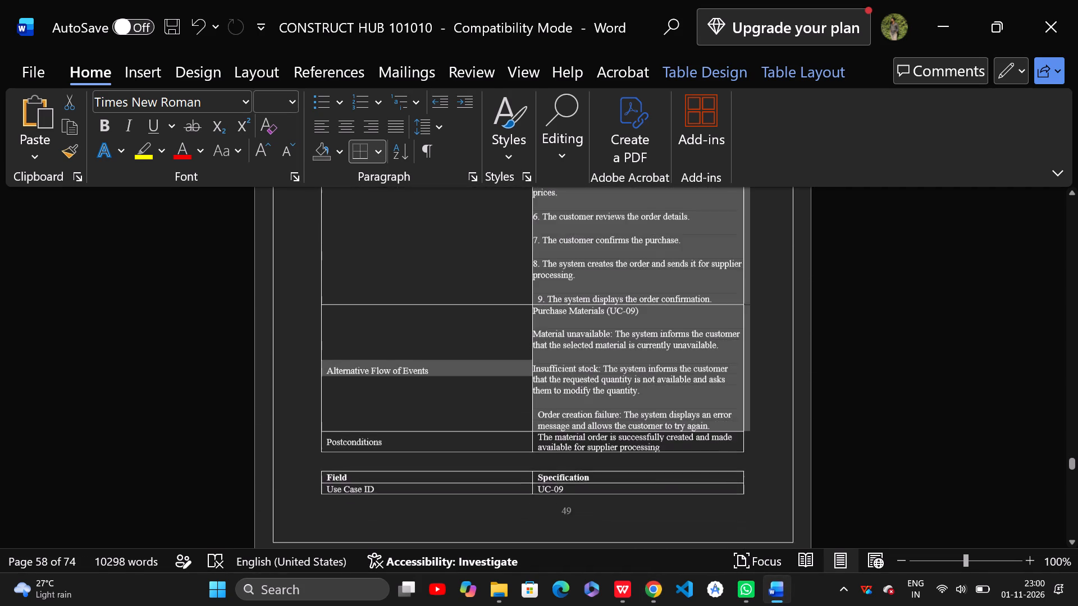
pyautogui.moveTo(476, 476); pyautogui.dragTo(503, 445)
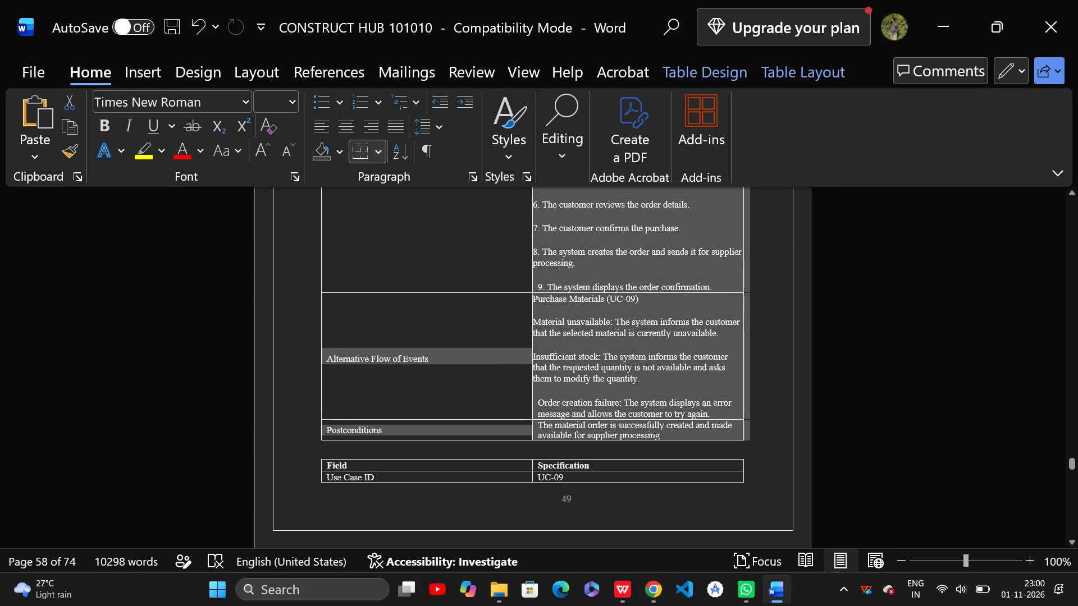
pyautogui.moveTo(503, 445); pyautogui.dragTo(543, 448)
pyautogui.moveTo(543, 448); pyautogui.dragTo(512, 435)
pyautogui.moveTo(512, 435); pyautogui.dragTo(503, 434)
pyautogui.moveTo(503, 434); pyautogui.dragTo(524, 423)
pyautogui.moveTo(524, 423); pyautogui.dragTo(535, 429)
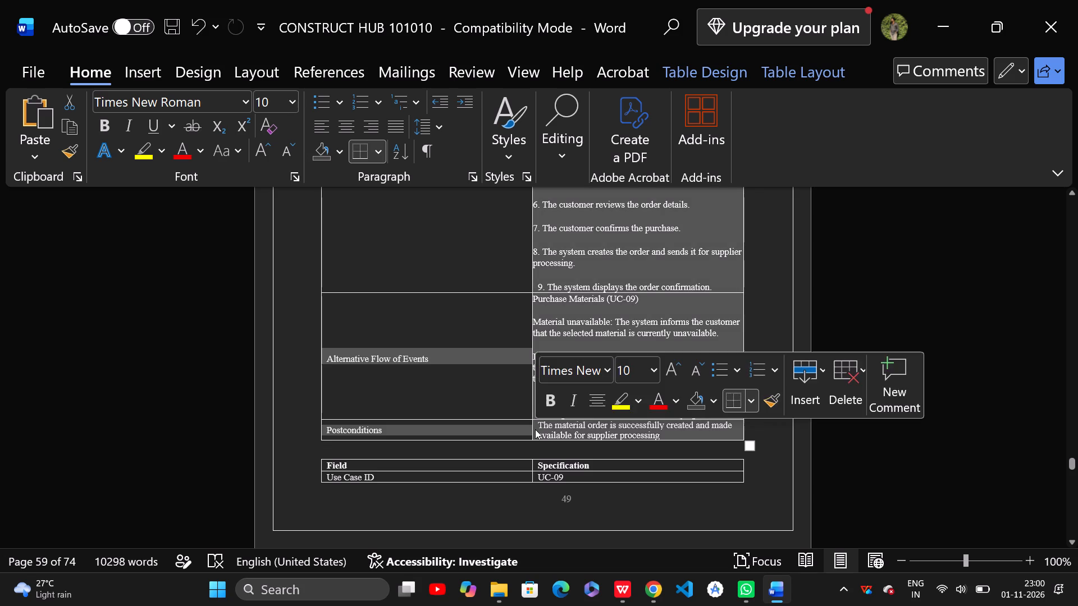
pyautogui.hotkey('ctrl', 'v')
# Add two blank lines between the UC-16 View & Process Orders table and the following Purchase Materials copy.
pyautogui.scroll(-9, 535, 429)
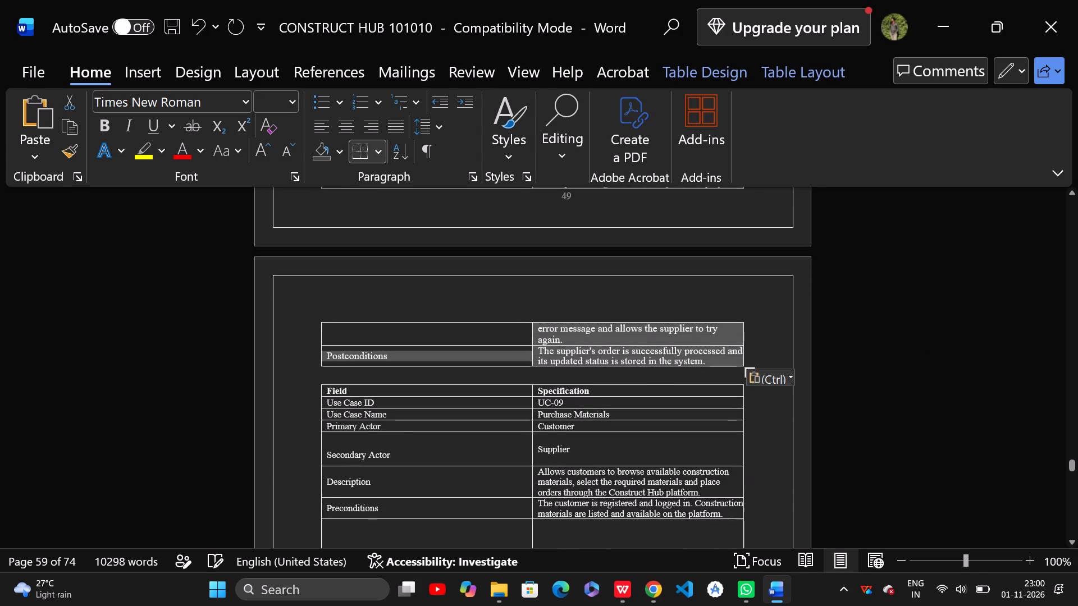
pyautogui.scroll(-1, 535, 429)
pyautogui.click(346, 346)
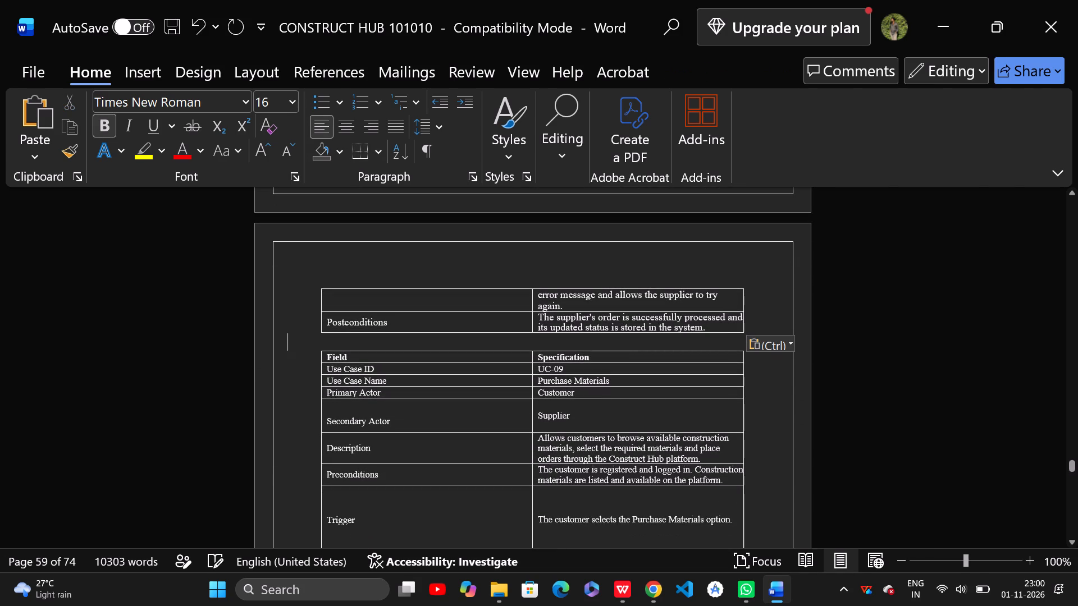
pyautogui.press('Return')
pyautogui.press('Return')
pyautogui.scroll(-1, 392, 449)
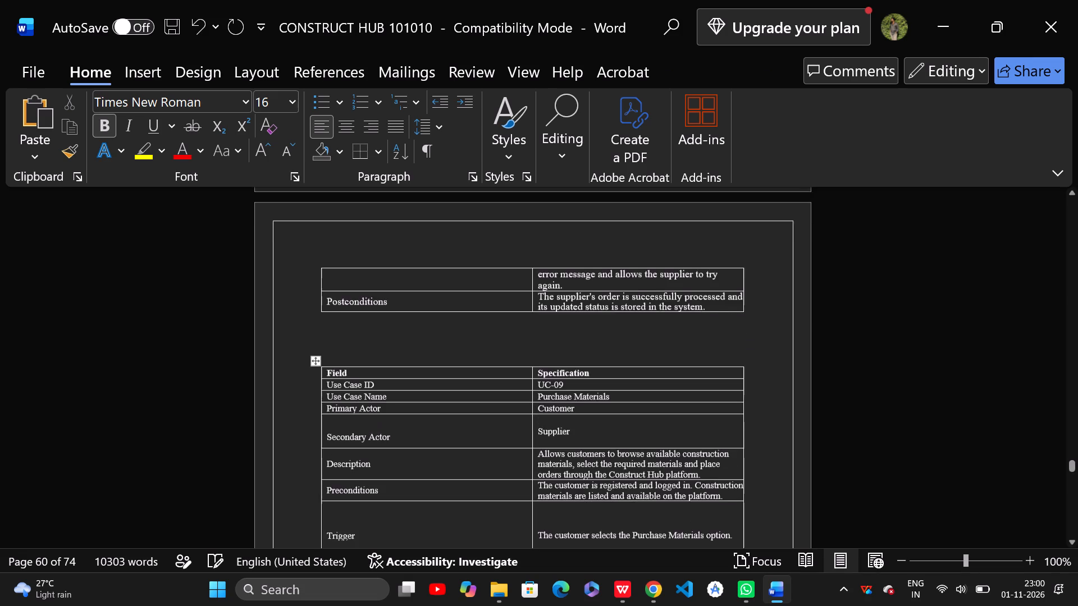
# Switch to the ChatGPT conversation in Chrome and copy the whole UC-17 Manage Vehicle Details specification table, from Field through Postconditions.
pyautogui.click(646, 590)
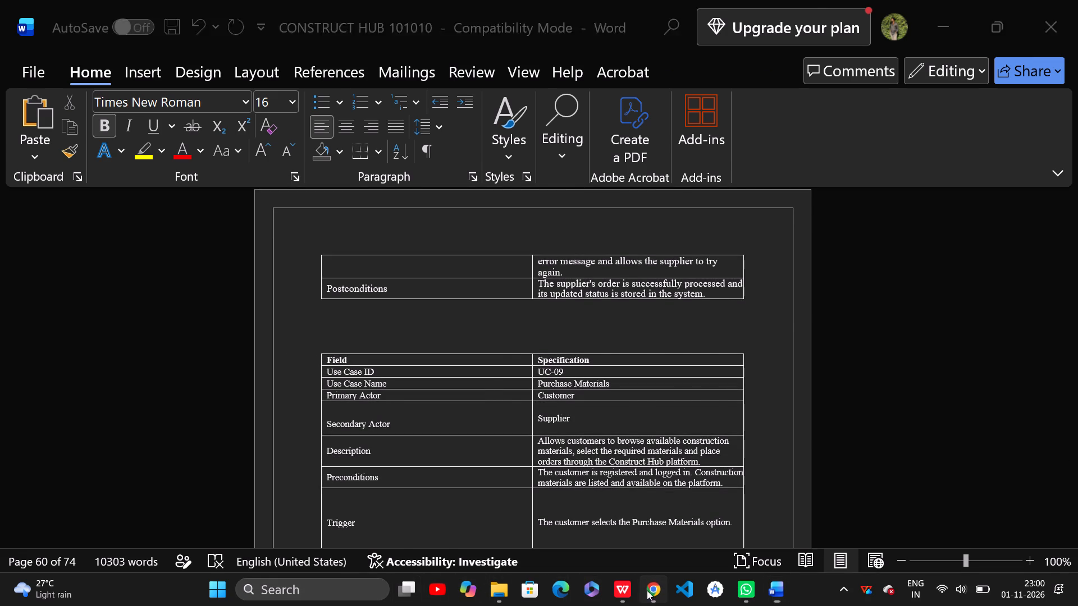
pyautogui.scroll(-3, 472, 416)
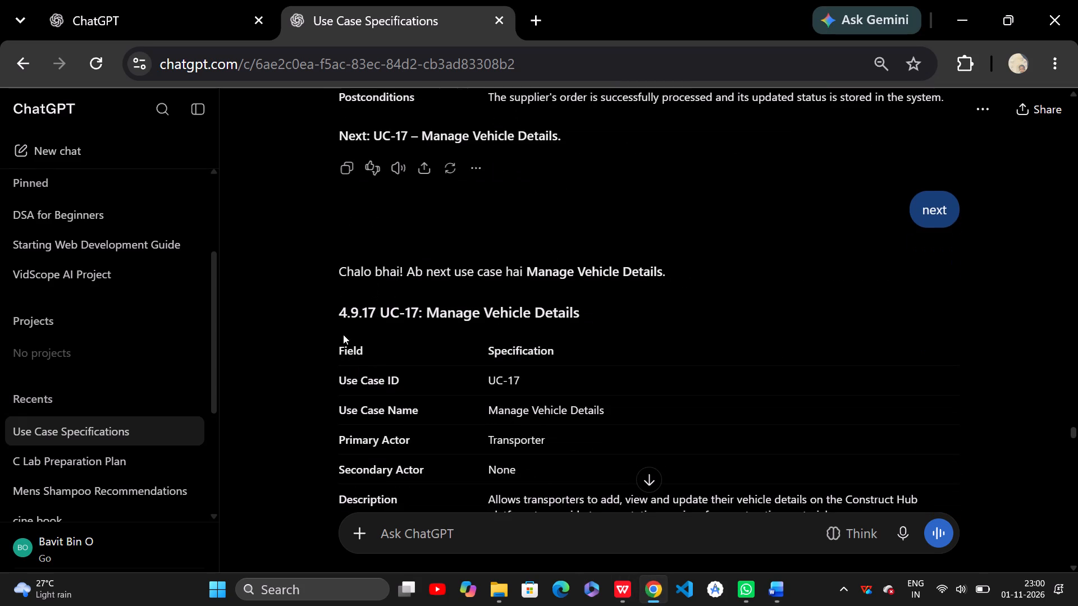
pyautogui.moveTo(334, 342); pyautogui.dragTo(815, 358)
pyautogui.scroll(-4, 405, 384)
pyautogui.scroll(-1, 531, 406)
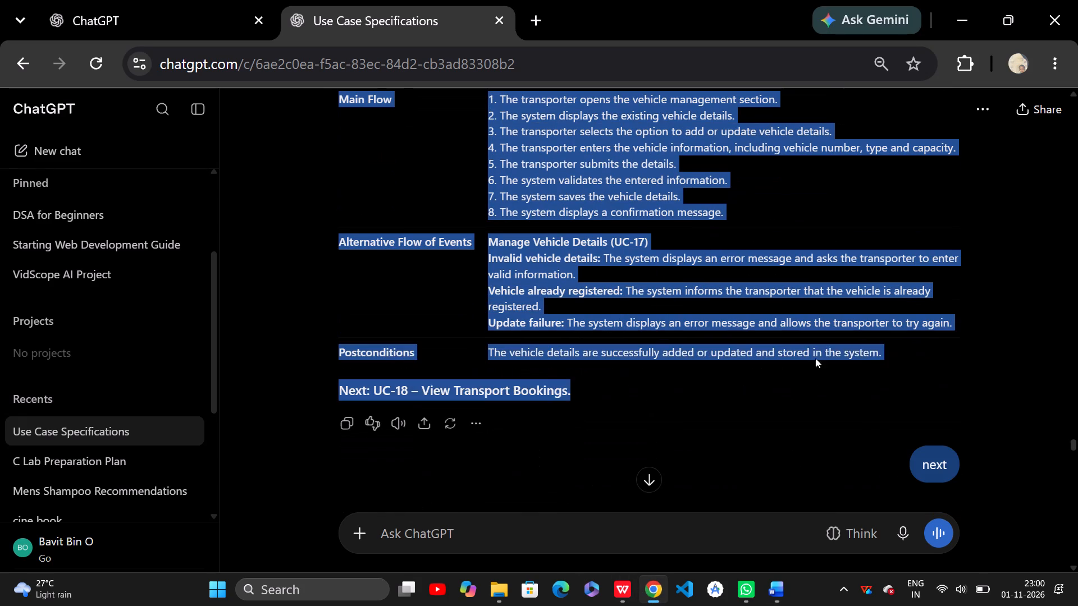
pyautogui.moveTo(815, 358); pyautogui.dragTo(892, 348)
pyautogui.hotkey('ctrl', 'c')
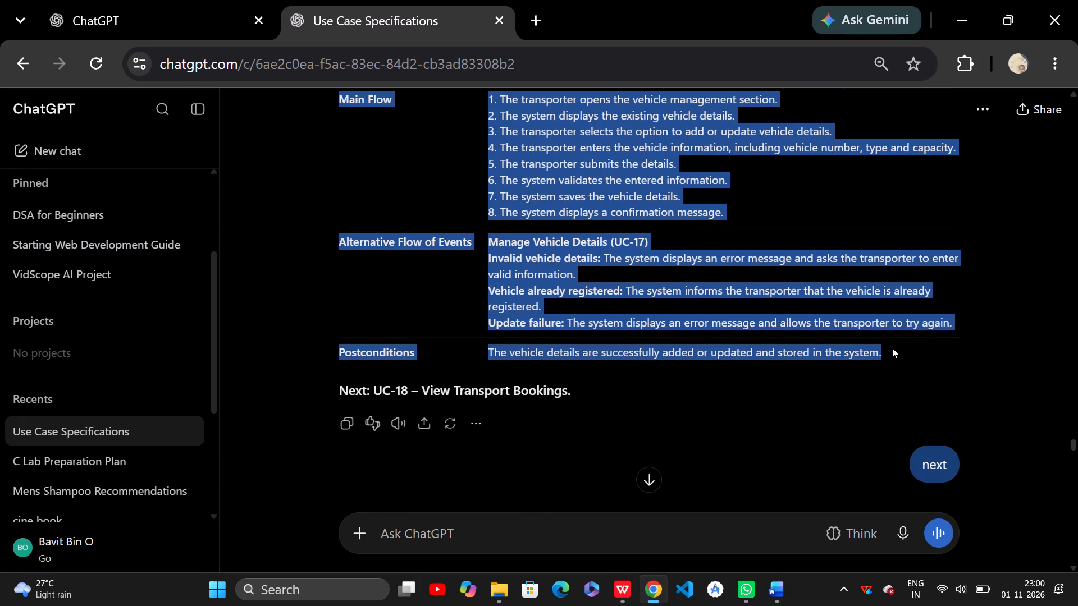
# Switch to the Word report and replace all contents of the Purchase Materials copy below the UC-16 table with the UC-17 Manage Vehicle Details specification.
pyautogui.click(782, 588)
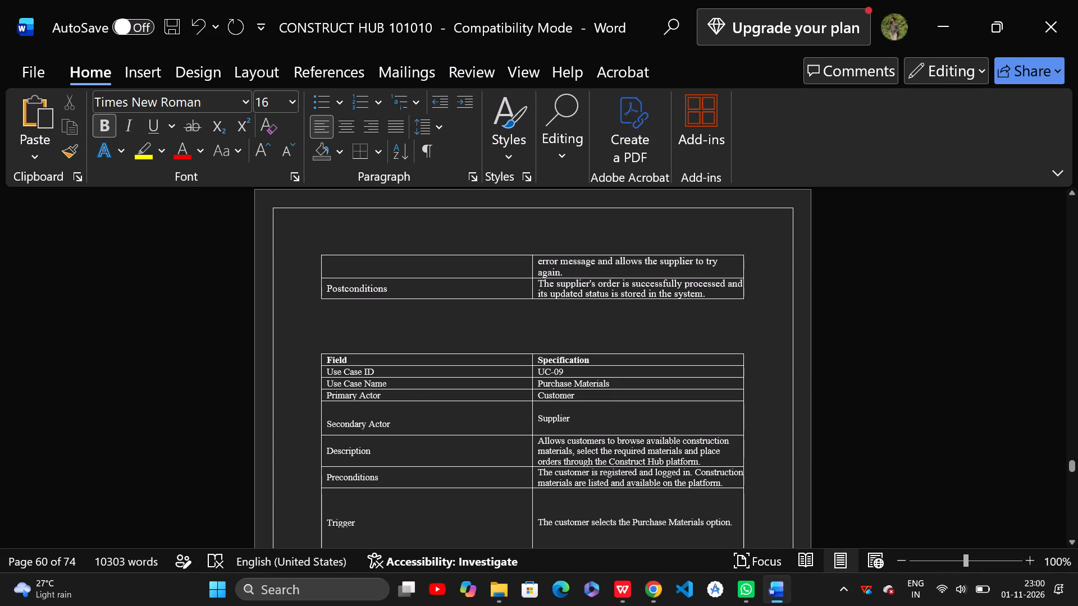
pyautogui.moveTo(322, 360); pyautogui.dragTo(369, 412)
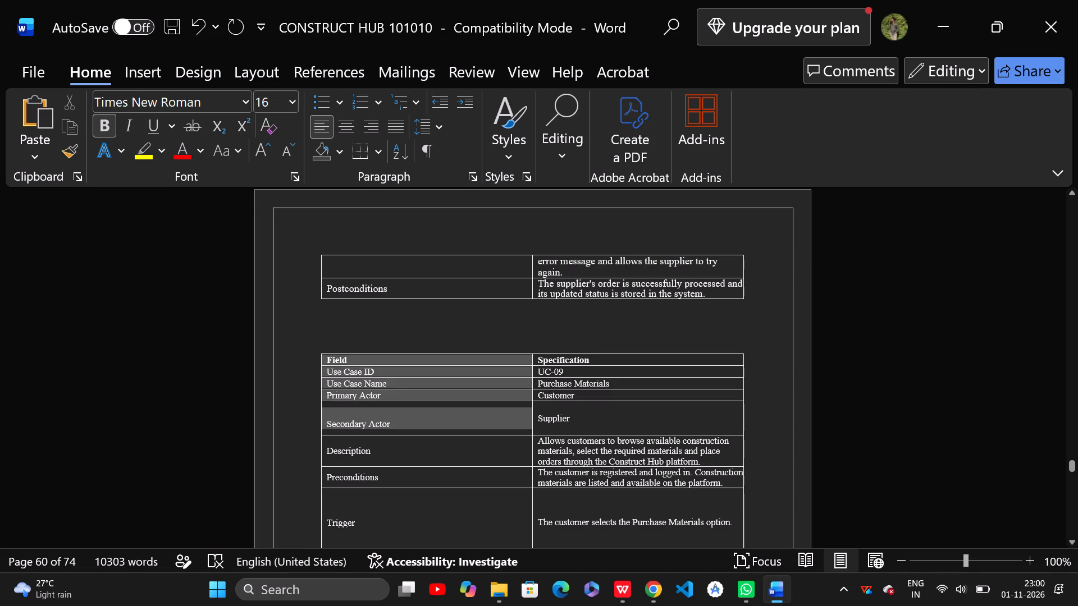
pyautogui.moveTo(369, 412); pyautogui.dragTo(541, 433)
pyautogui.scroll(-7, 395, 446)
pyautogui.scroll(-7, 447, 456)
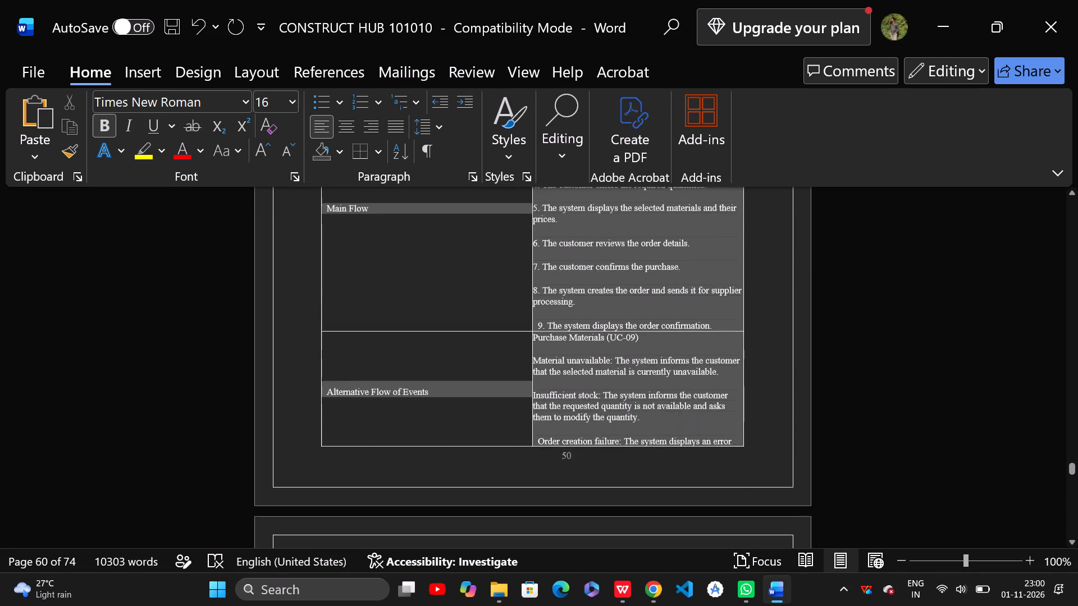
pyautogui.moveTo(541, 433); pyautogui.dragTo(555, 415)
pyautogui.scroll(-6, 541, 433)
pyautogui.hotkey('ctrl', 'v')
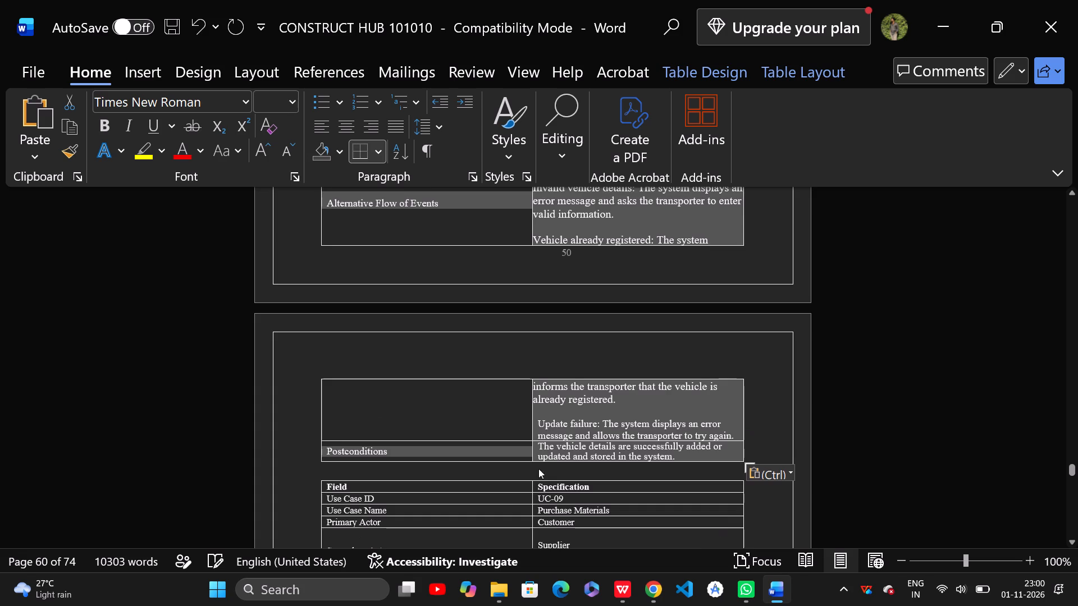
# Switch to the ChatGPT conversation in Chrome and copy the whole UC-18 View Transport Bookings specification table, from Field through Postconditions.
pyautogui.click(663, 590)
pyautogui.scroll(-1, 652, 397)
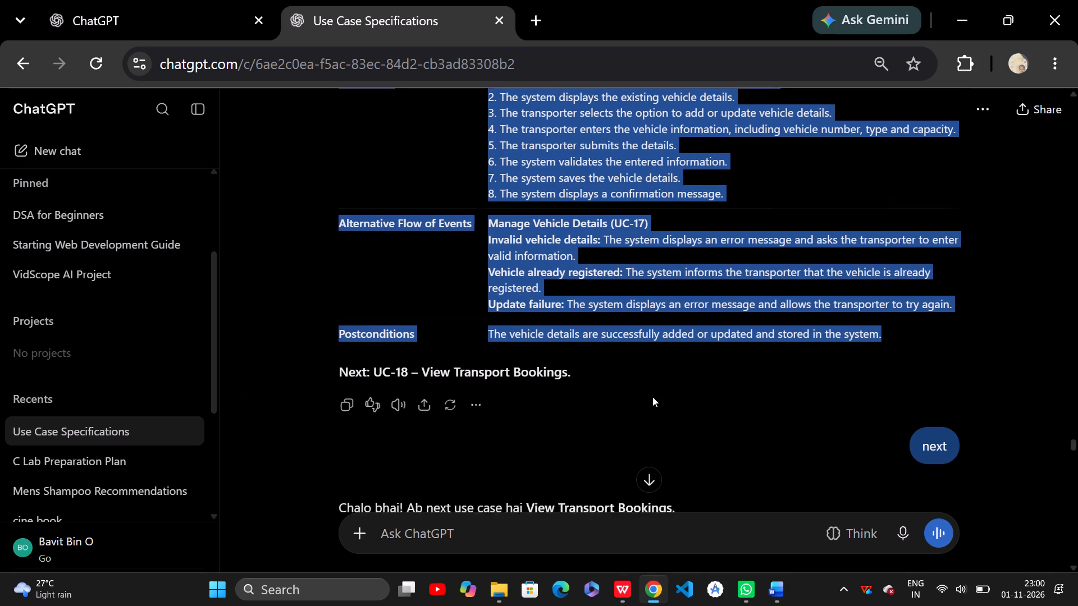
pyautogui.scroll(-1, 652, 397)
pyautogui.scroll(-2, 370, 370)
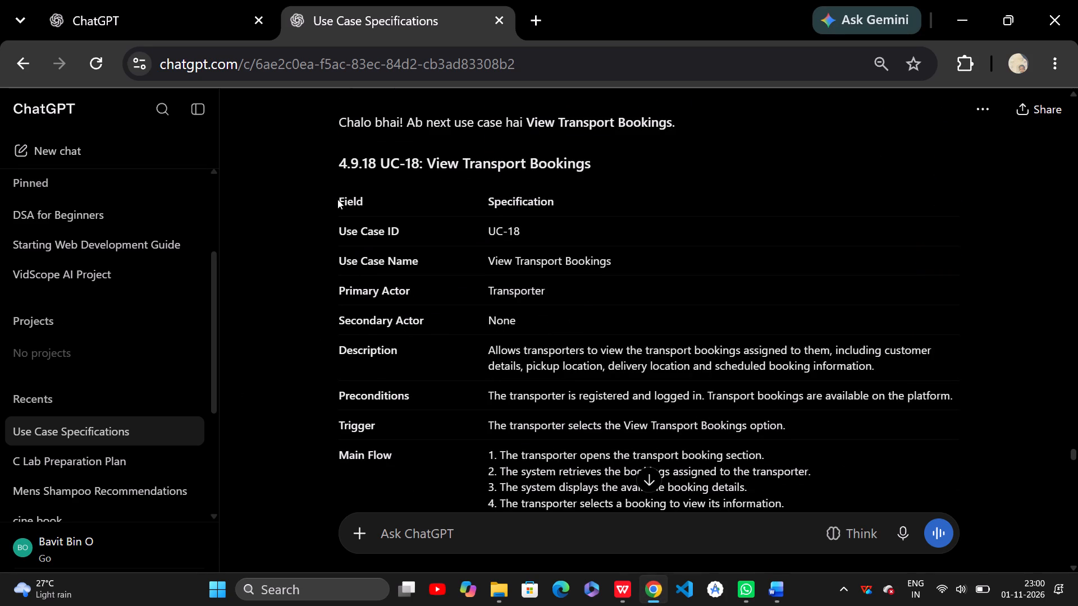
pyautogui.moveTo(337, 199); pyautogui.dragTo(732, 298)
pyautogui.scroll(-4, 461, 283)
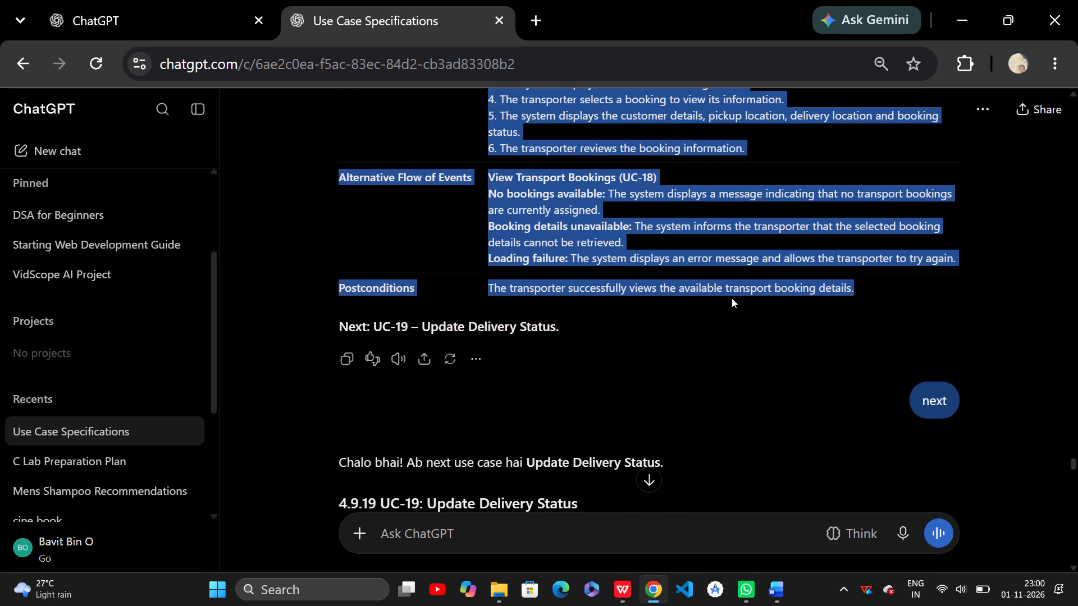
pyautogui.moveTo(732, 298); pyautogui.dragTo(856, 282)
pyautogui.hotkey('ctrl', 'c')
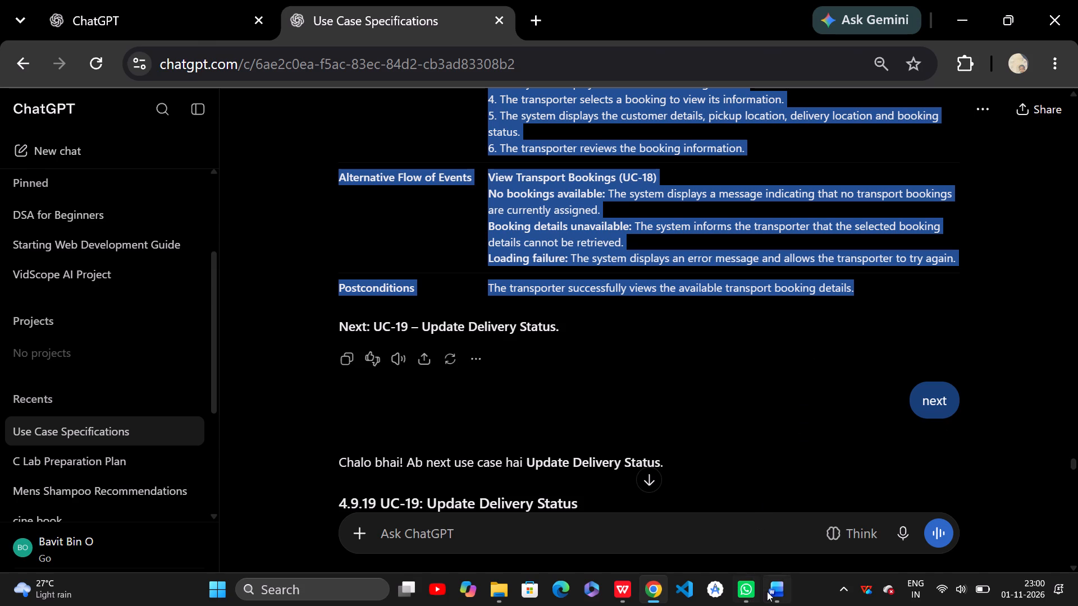
# Switch to the Word report and add a blank line between the UC-17 Manage Vehicle Details table and the following Purchase Materials copy.
pyautogui.click(768, 591)
pyautogui.scroll(-2, 414, 390)
pyautogui.scroll(-1, 367, 415)
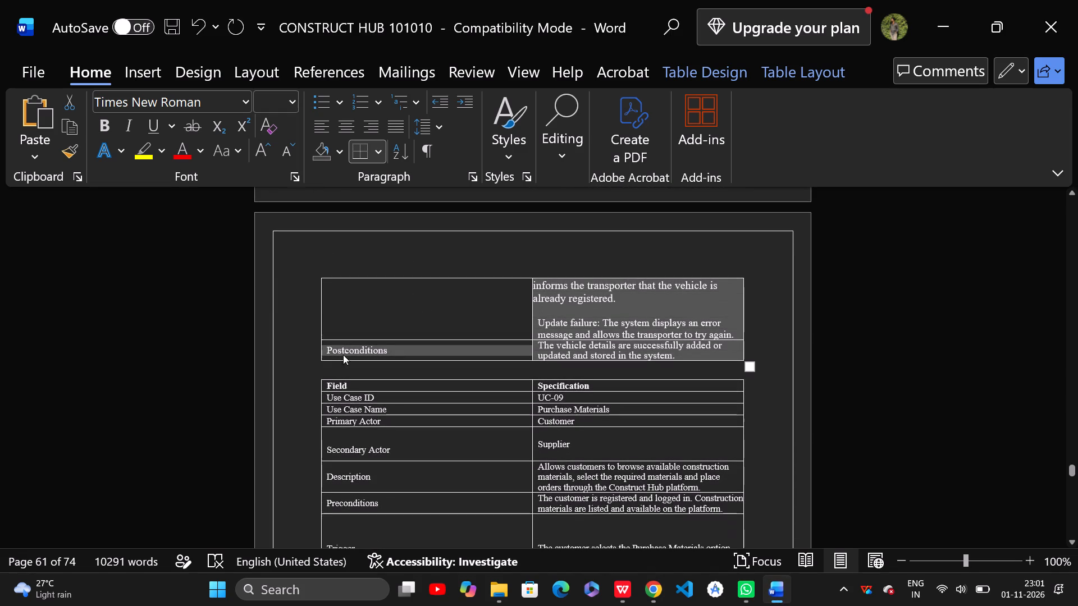
pyautogui.click(346, 366)
pyautogui.press('Return')
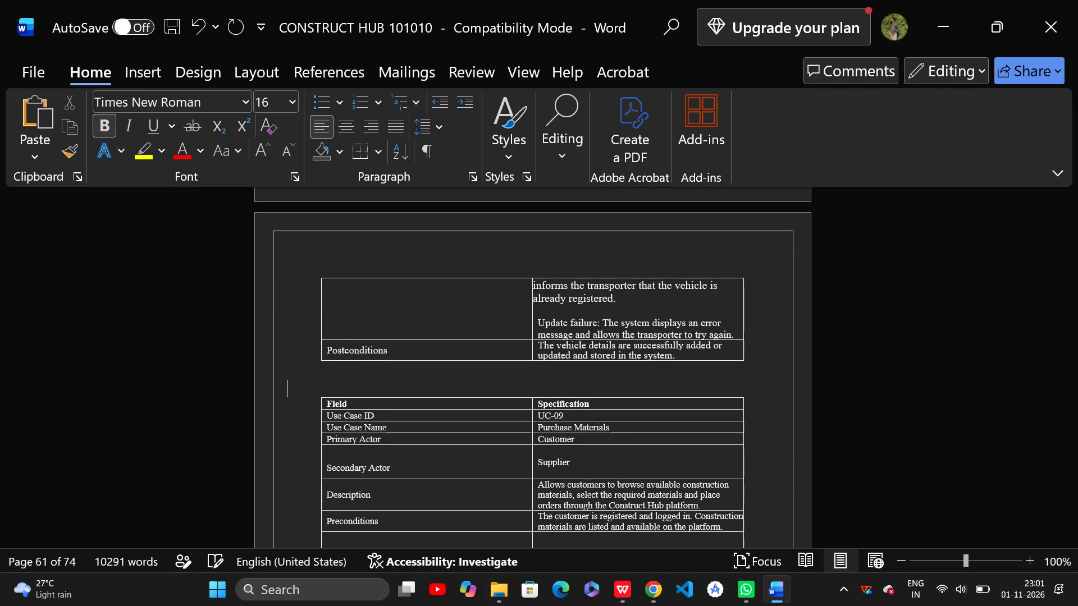
# Replace all contents of the Purchase Materials copy below the UC-17 table with the copied UC-18 View Transport Bookings specification.
pyautogui.click(325, 405)
pyautogui.moveTo(325, 405); pyautogui.dragTo(495, 444)
pyautogui.scroll(-7, 388, 443)
pyautogui.scroll(-7, 440, 421)
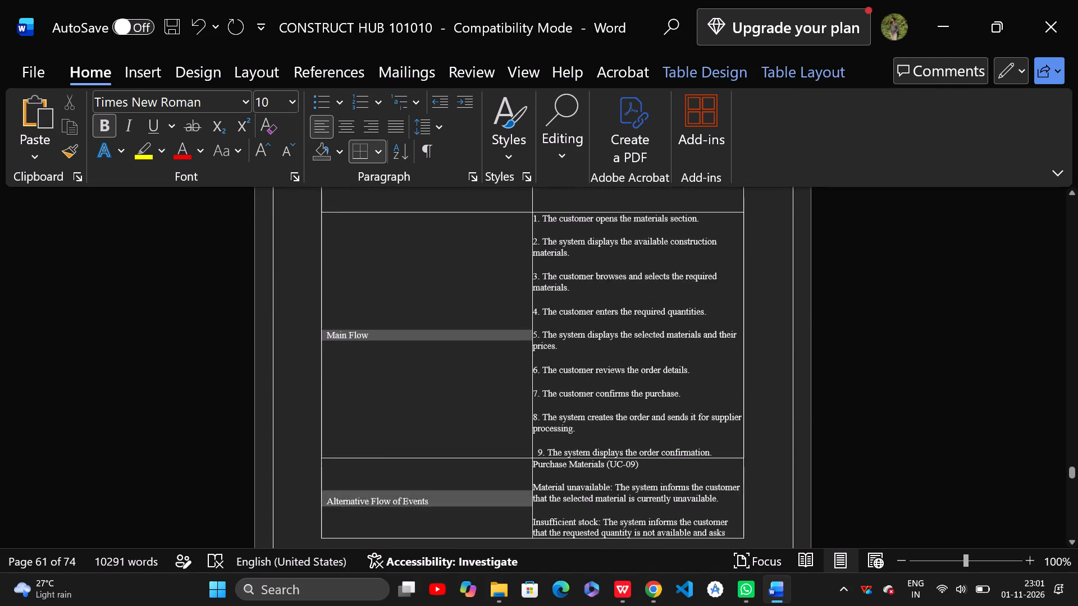
pyautogui.moveTo(495, 444); pyautogui.dragTo(504, 471)
pyautogui.scroll(-6, 490, 460)
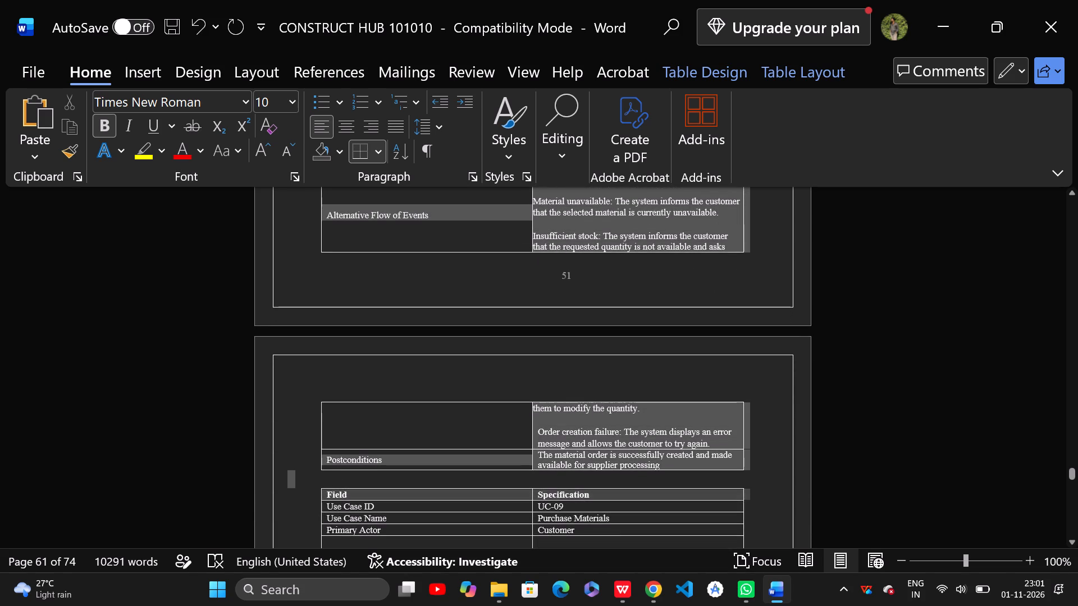
pyautogui.moveTo(504, 471); pyautogui.dragTo(511, 461)
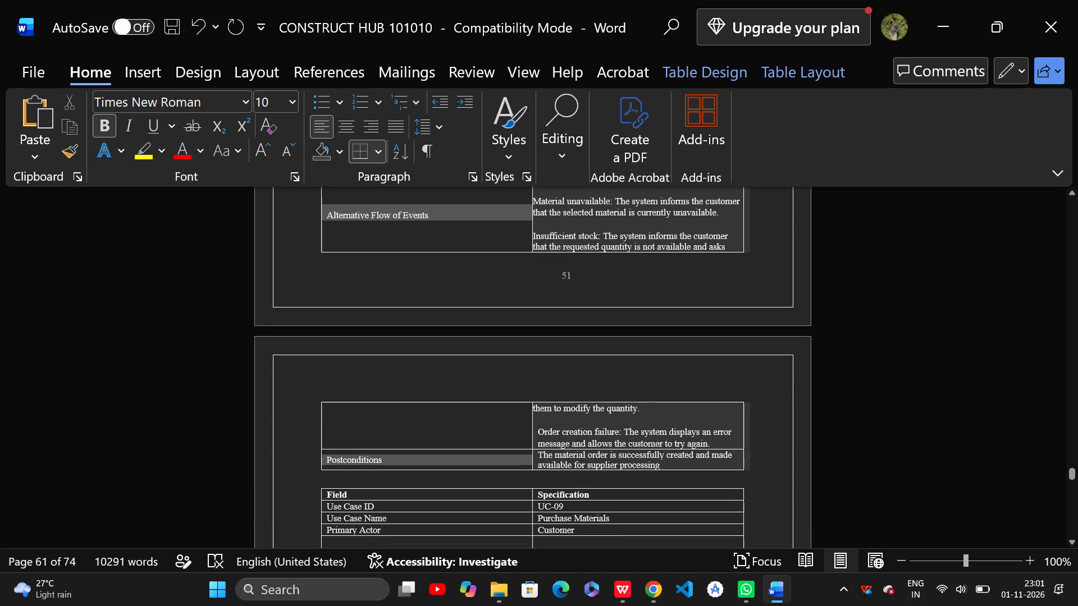
pyautogui.moveTo(511, 461); pyautogui.dragTo(583, 461)
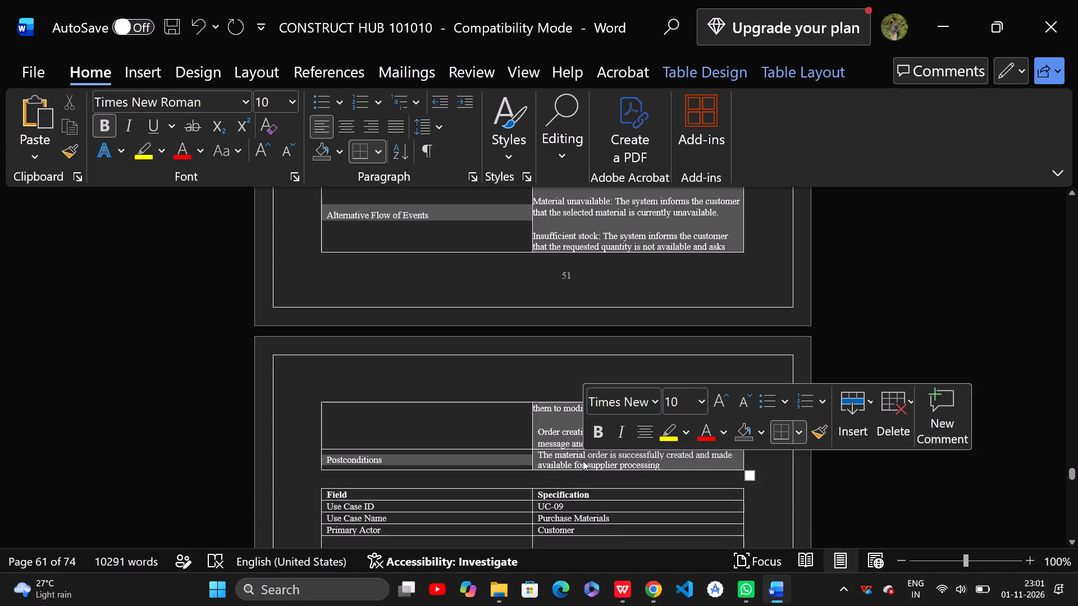
pyautogui.hotkey('ctrl', 'v')
pyautogui.scroll(-2, 440, 442)
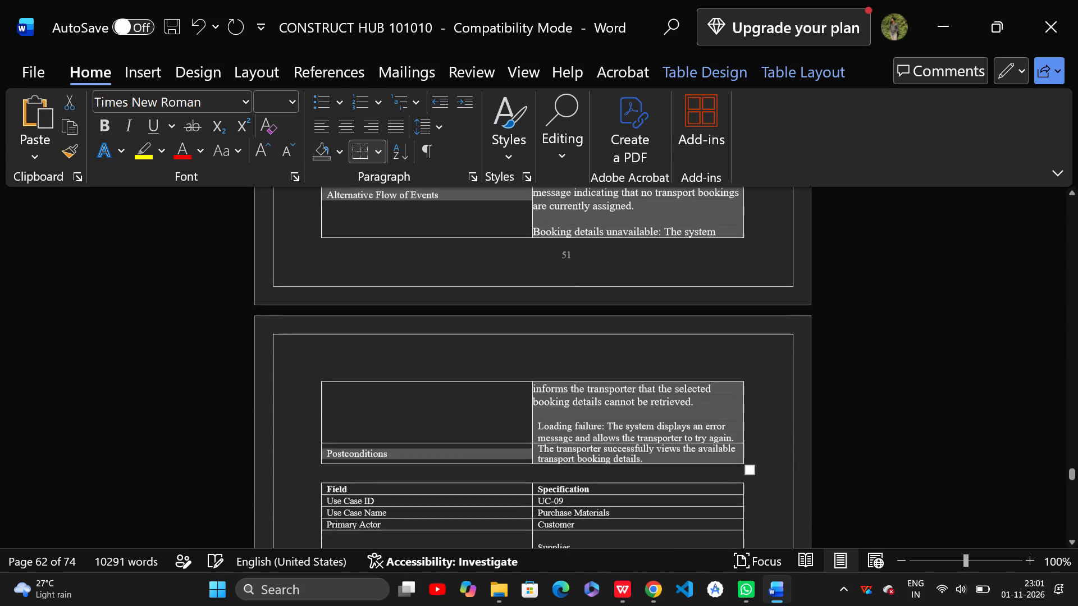
pyautogui.scroll(-1, 444, 445)
# Switch to the ChatGPT conversation in Chrome and copy the whole UC-19 Update Delivery Status specification table, from Field through Postconditions.
pyautogui.click(650, 590)
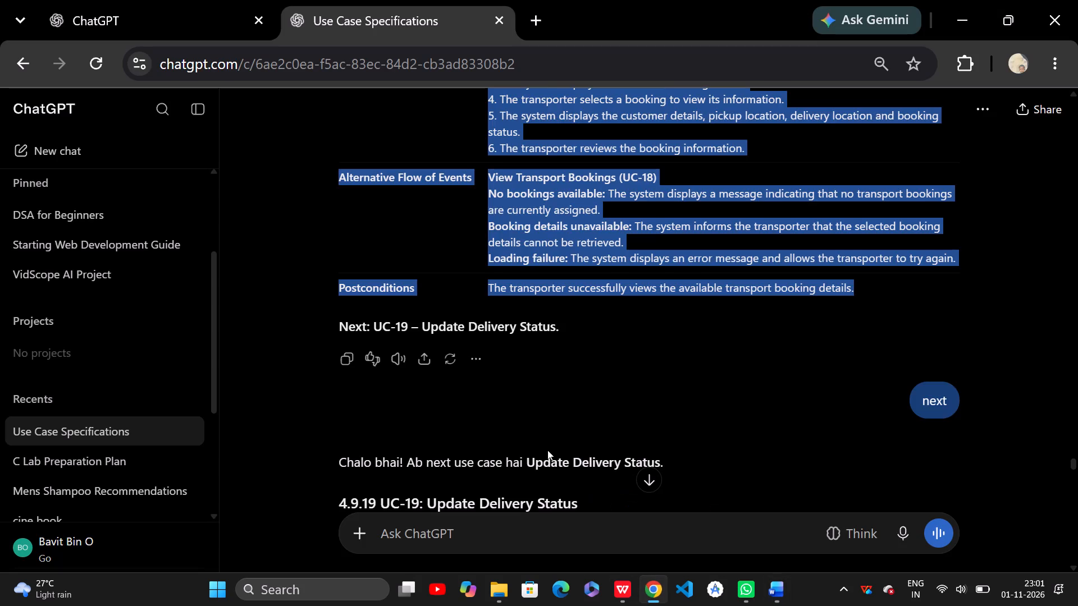
pyautogui.scroll(-1, 547, 450)
pyautogui.scroll(-2, 445, 438)
pyautogui.moveTo(339, 238); pyautogui.dragTo(808, 450)
pyautogui.scroll(-3, 486, 360)
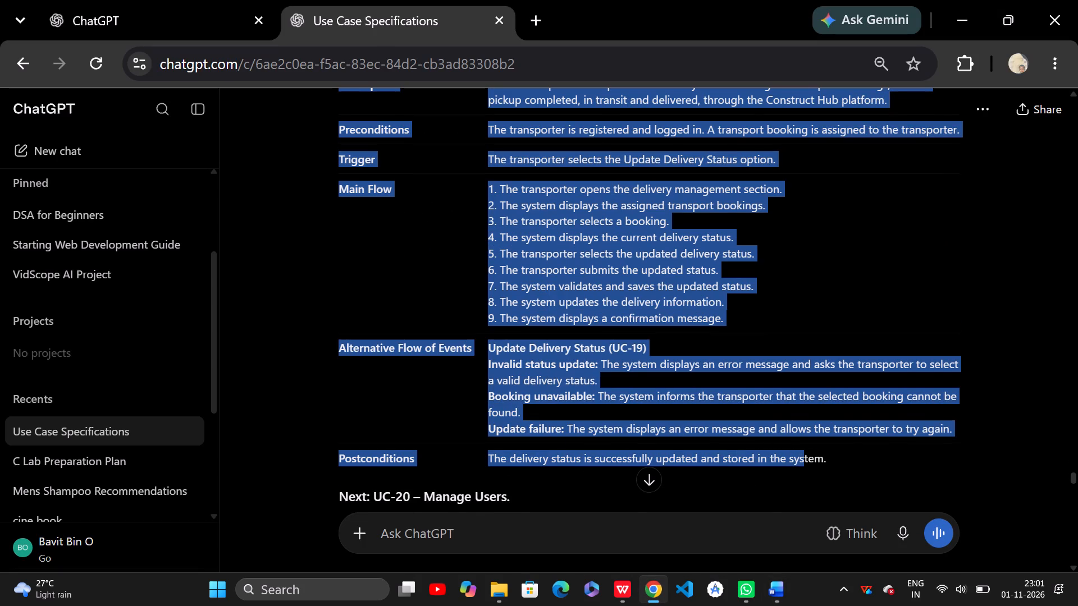
pyautogui.moveTo(808, 450); pyautogui.dragTo(827, 457)
pyautogui.hotkey('ctrl', 'c')
# Switch to the Word report and add a blank line between the UC-18 View Transport Bookings table and the following Purchase Materials copy.
pyautogui.click(785, 582)
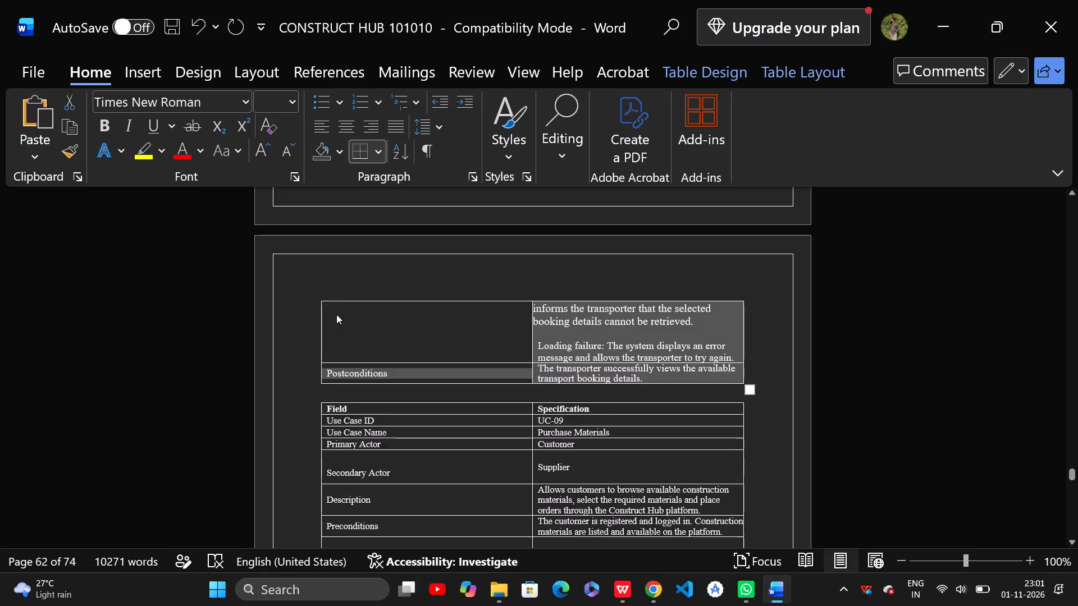
pyautogui.scroll(-2, 339, 293)
pyautogui.click(327, 328)
pyautogui.press('Return')
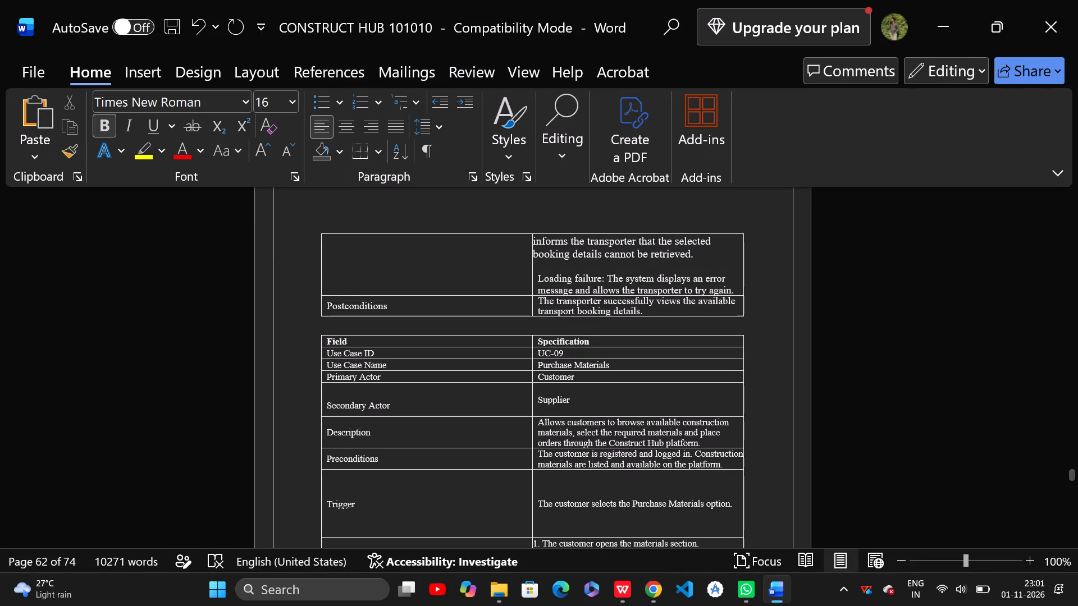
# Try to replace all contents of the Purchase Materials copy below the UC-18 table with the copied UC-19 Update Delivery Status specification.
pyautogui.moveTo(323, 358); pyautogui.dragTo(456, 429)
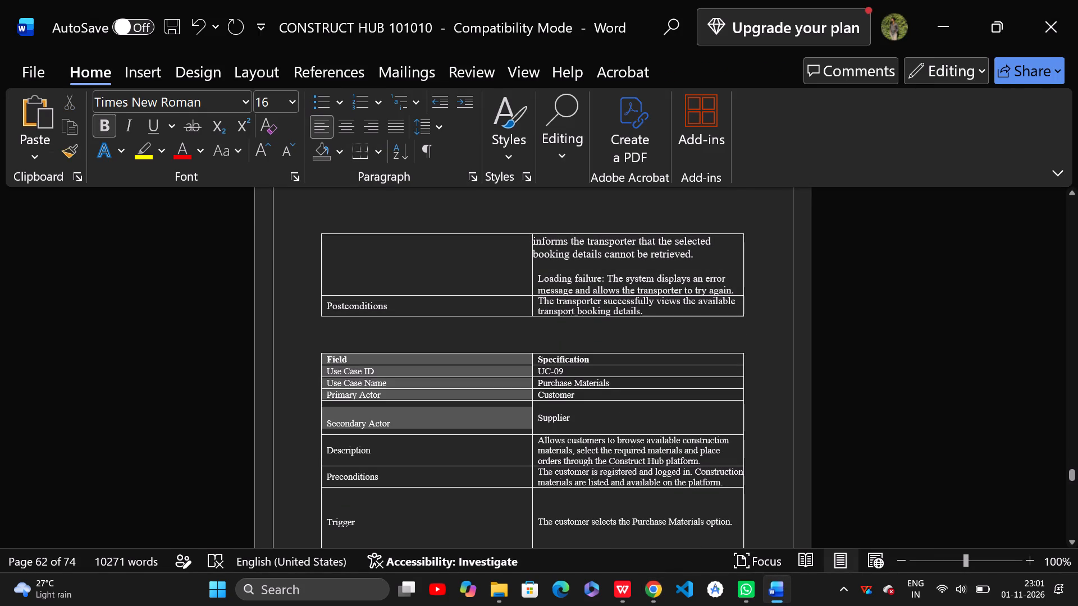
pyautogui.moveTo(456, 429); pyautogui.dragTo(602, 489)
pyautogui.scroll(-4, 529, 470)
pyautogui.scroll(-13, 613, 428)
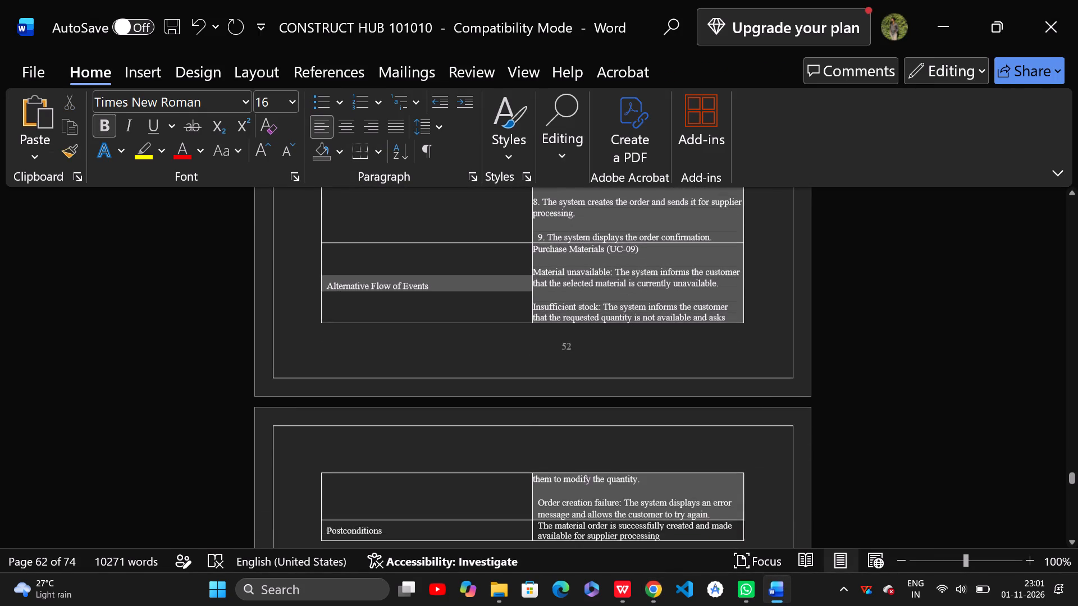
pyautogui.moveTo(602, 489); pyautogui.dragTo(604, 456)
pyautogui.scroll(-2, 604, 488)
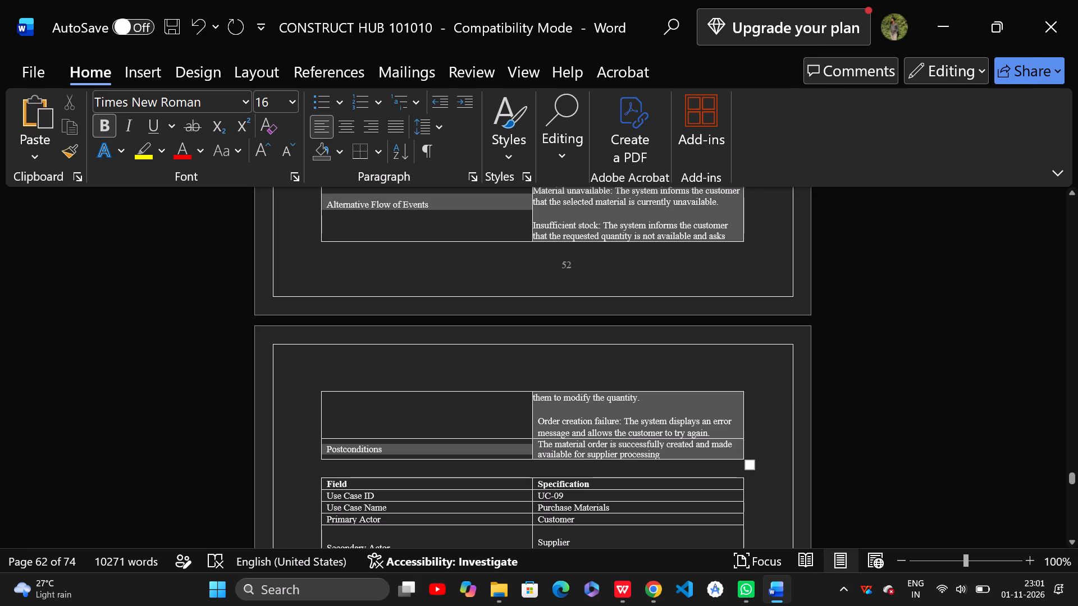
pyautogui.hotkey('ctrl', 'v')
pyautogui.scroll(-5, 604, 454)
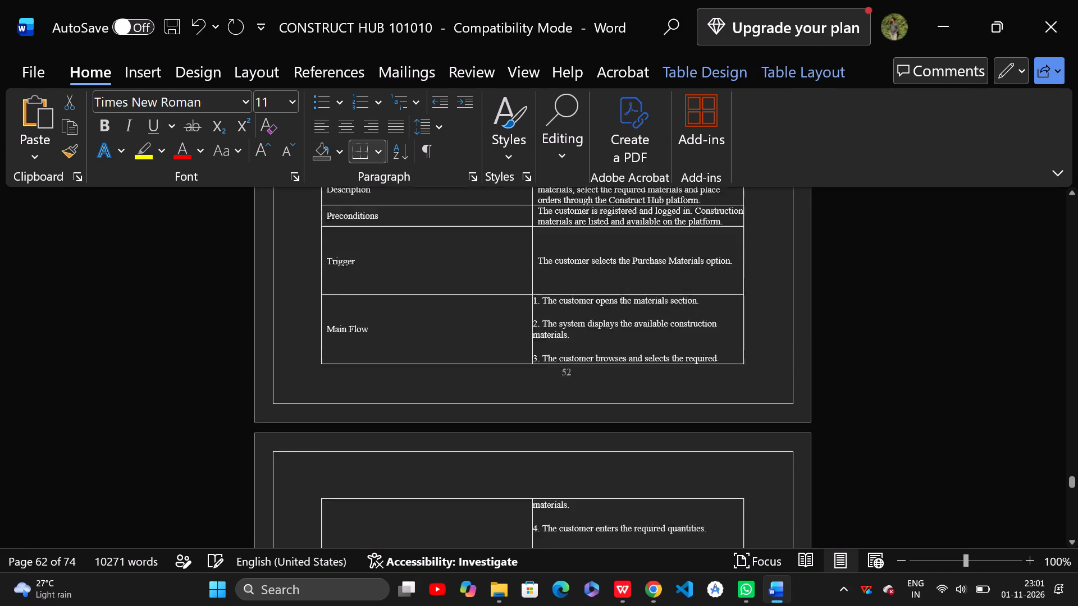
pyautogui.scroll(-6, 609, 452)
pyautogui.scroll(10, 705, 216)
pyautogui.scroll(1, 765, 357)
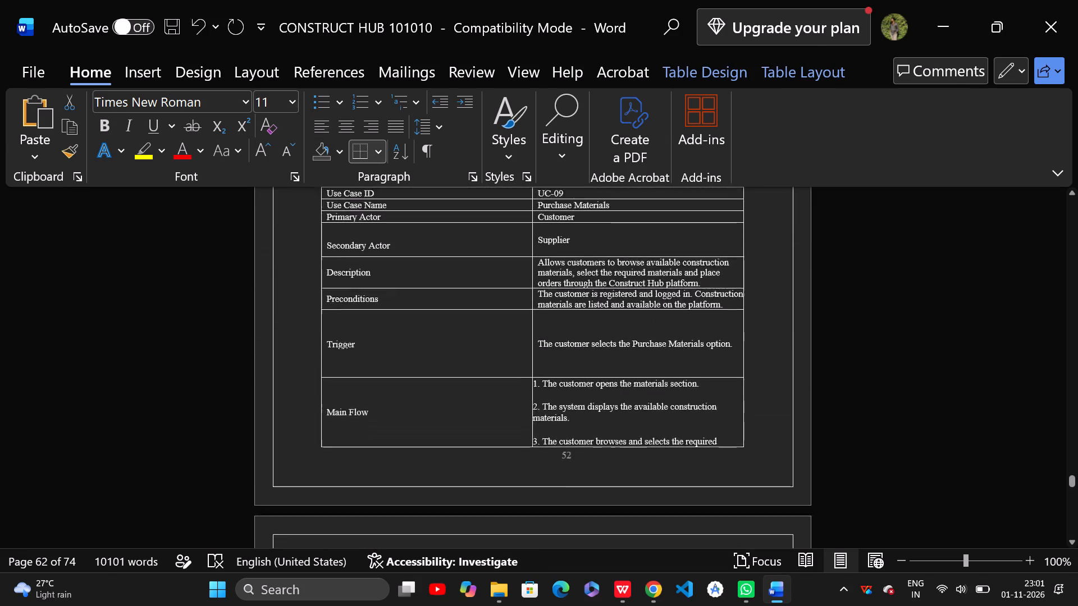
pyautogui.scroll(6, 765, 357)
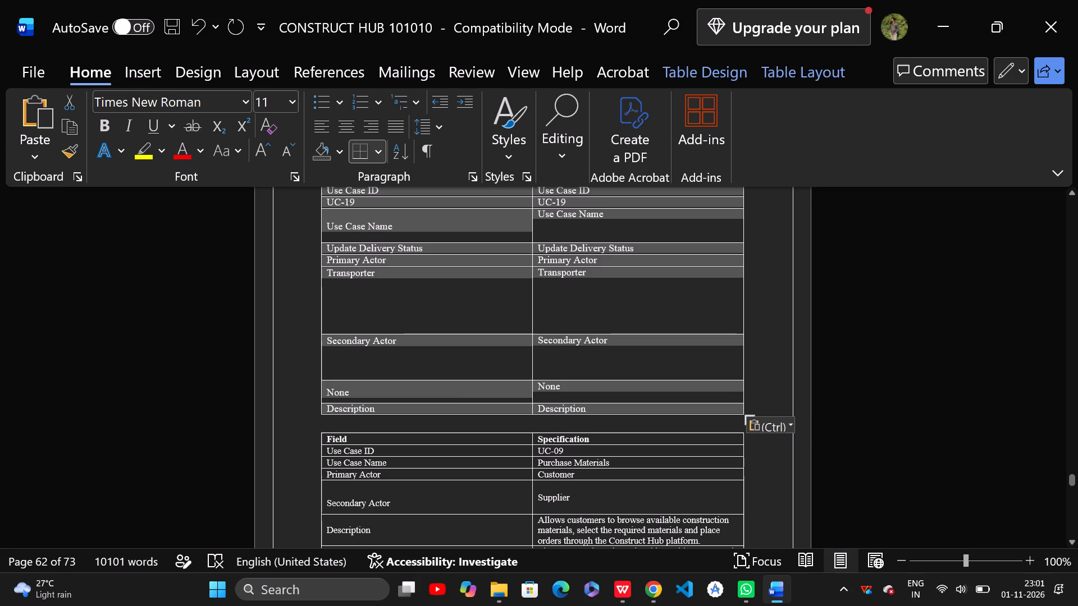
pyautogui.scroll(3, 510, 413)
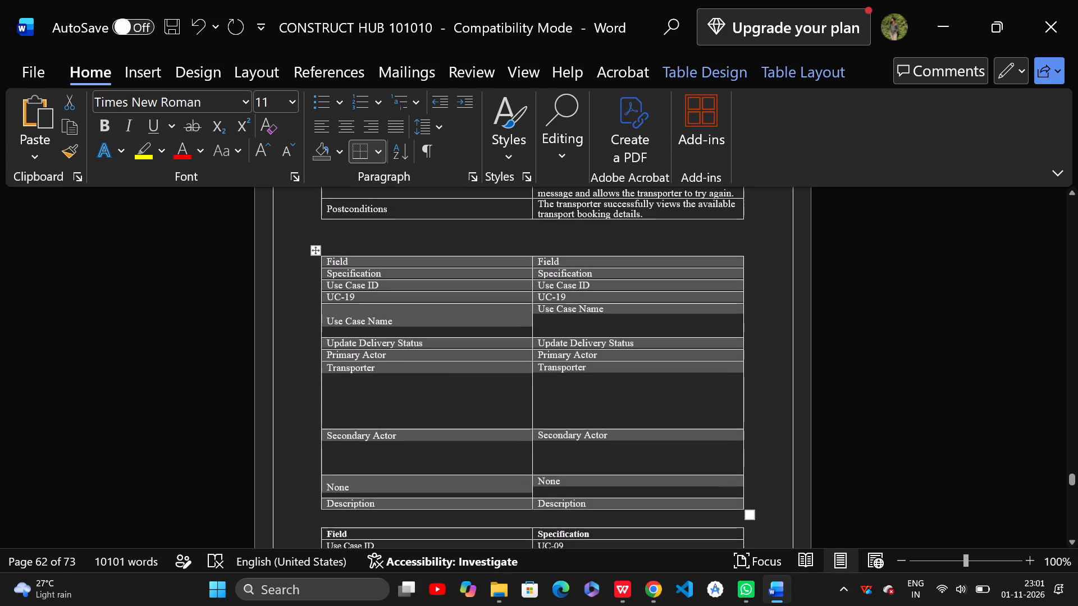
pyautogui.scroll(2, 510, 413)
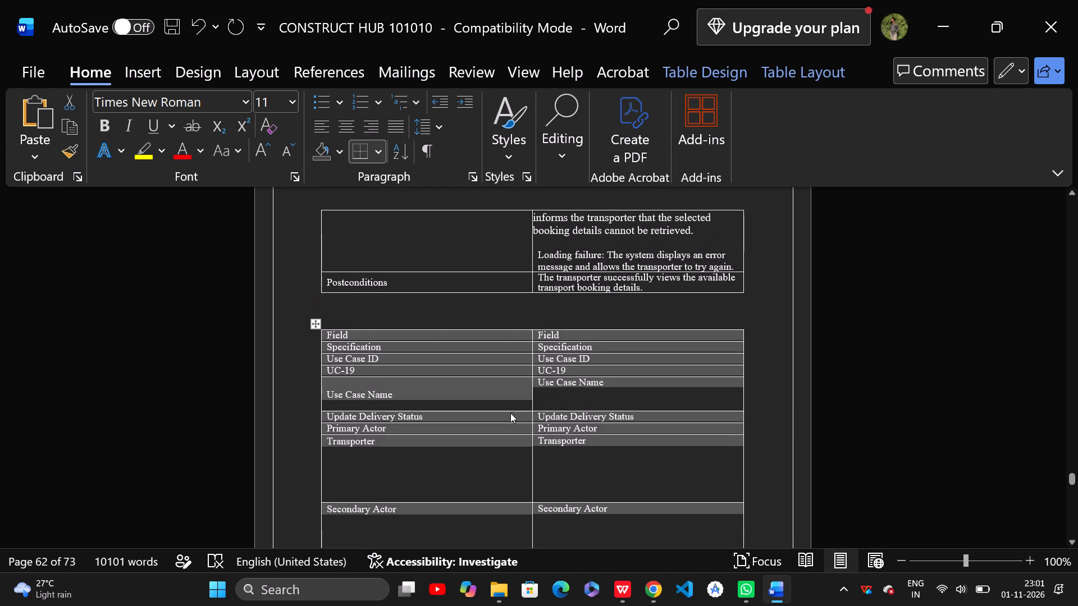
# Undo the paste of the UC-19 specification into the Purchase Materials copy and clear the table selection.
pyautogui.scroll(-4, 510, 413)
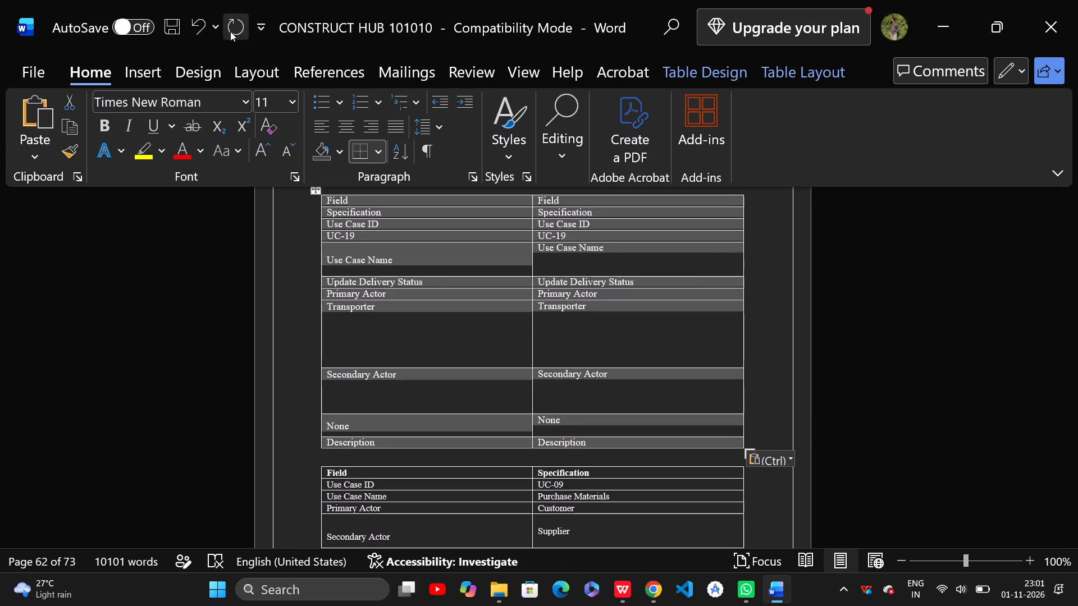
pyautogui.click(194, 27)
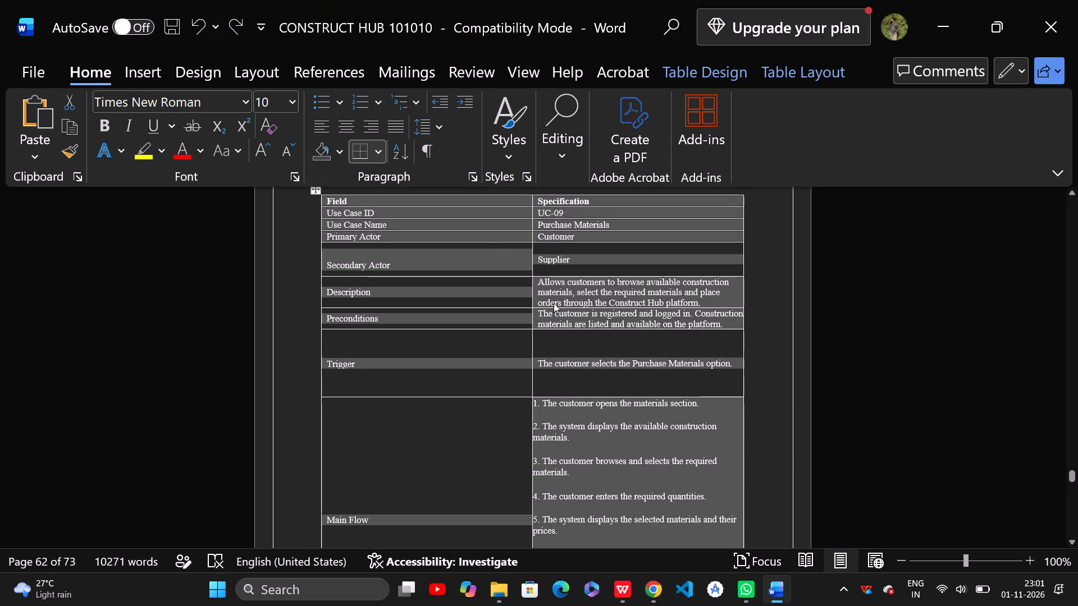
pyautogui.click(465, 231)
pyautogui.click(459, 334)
# Add a blank line between the Purchase Materials copy below the UC-18 table and the next Purchase Materials copy.
pyautogui.scroll(-5, 462, 327)
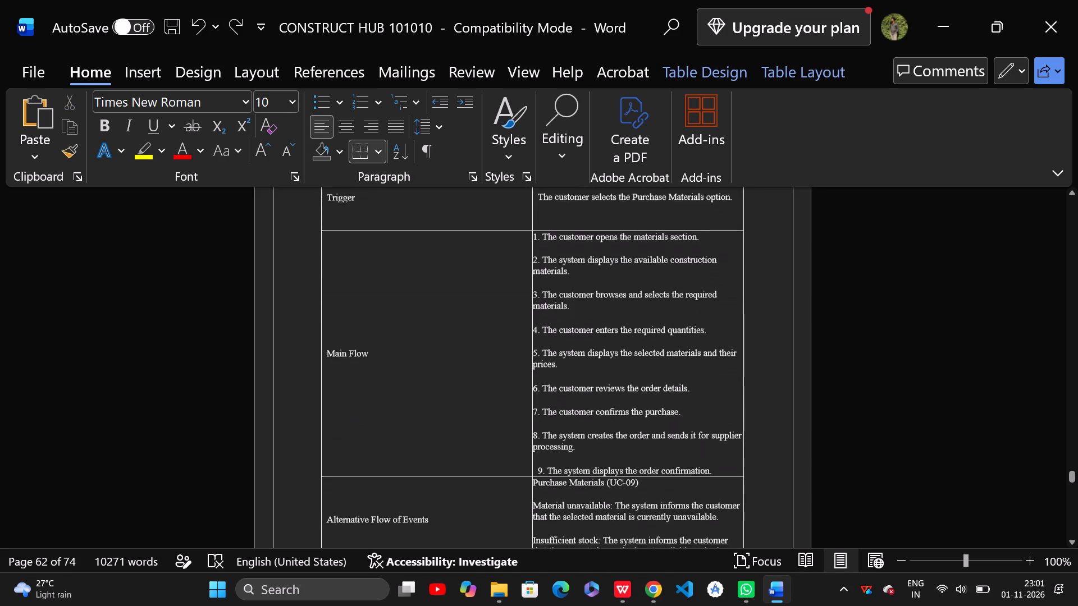
pyautogui.scroll(-10, 443, 370)
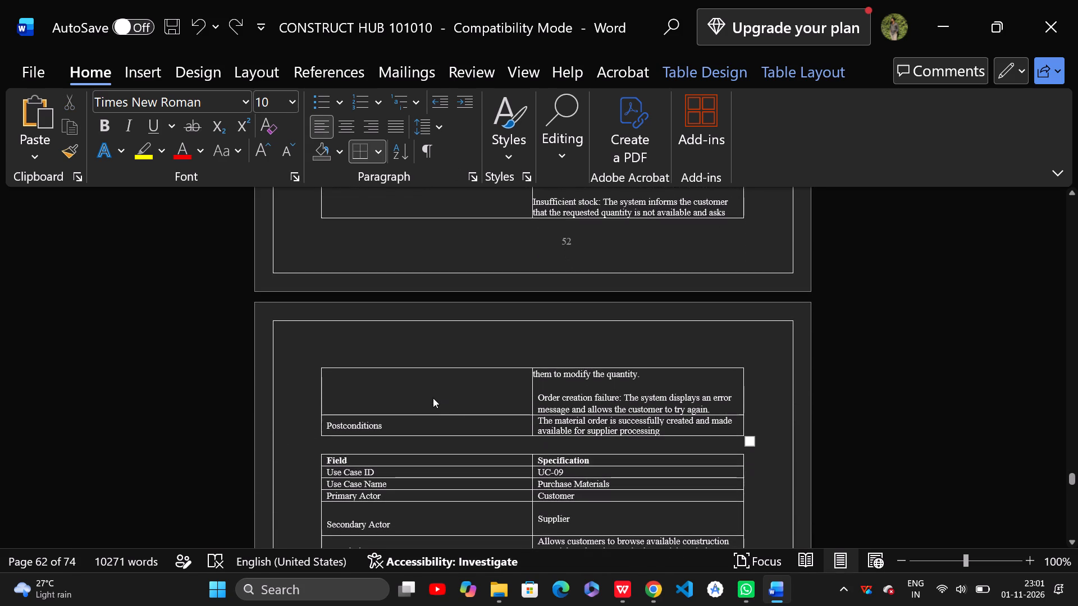
pyautogui.click(433, 444)
pyautogui.press('Return')
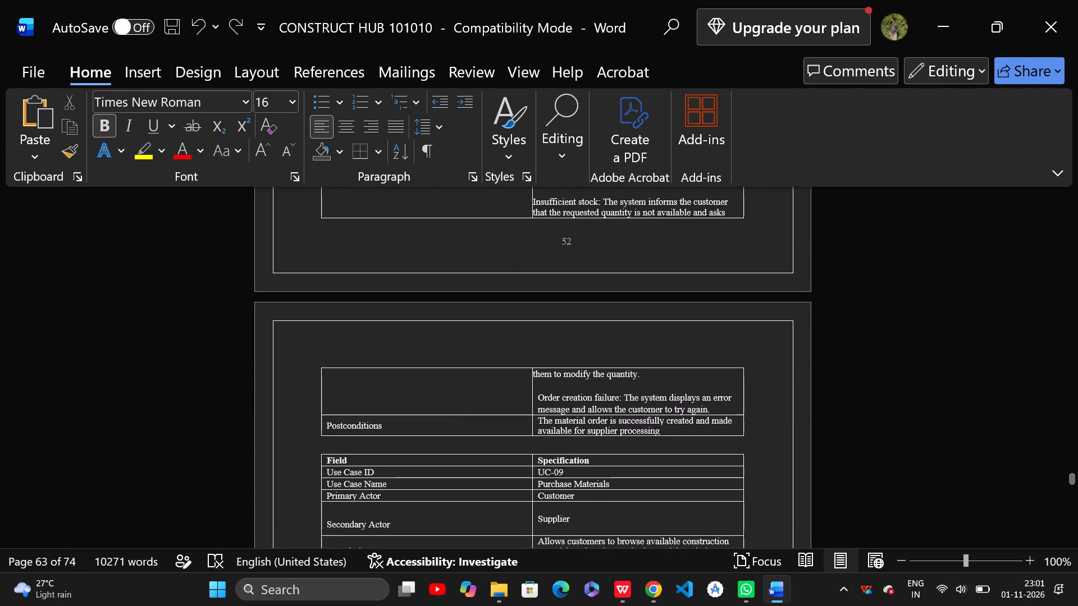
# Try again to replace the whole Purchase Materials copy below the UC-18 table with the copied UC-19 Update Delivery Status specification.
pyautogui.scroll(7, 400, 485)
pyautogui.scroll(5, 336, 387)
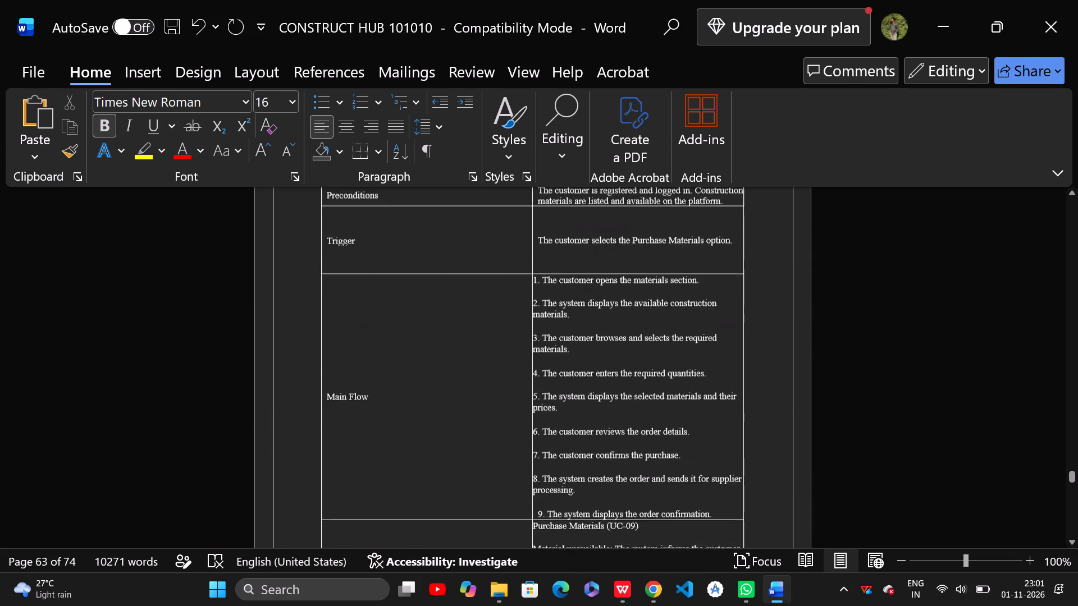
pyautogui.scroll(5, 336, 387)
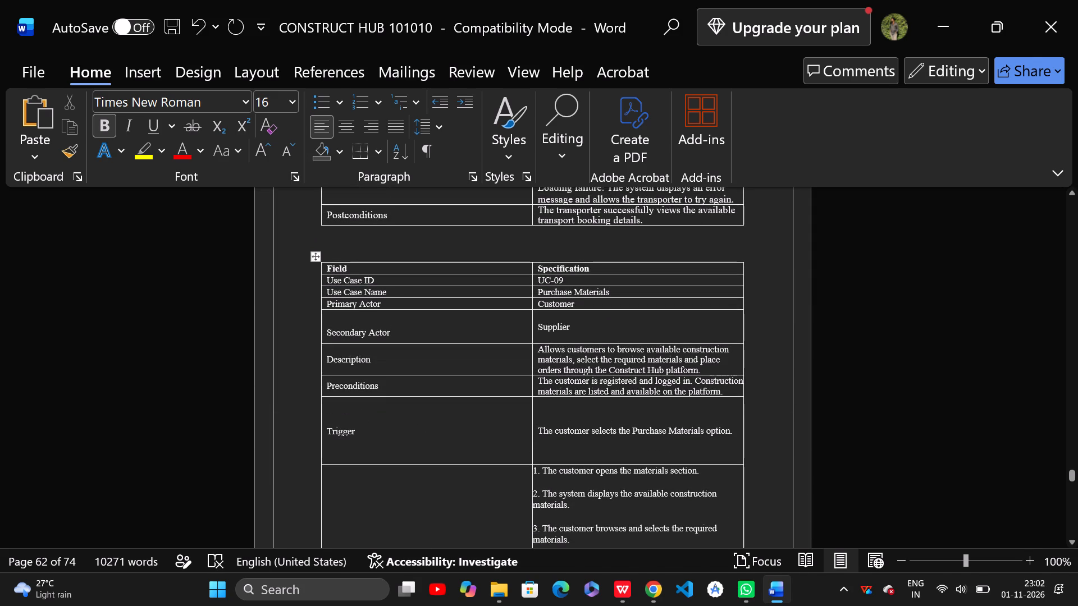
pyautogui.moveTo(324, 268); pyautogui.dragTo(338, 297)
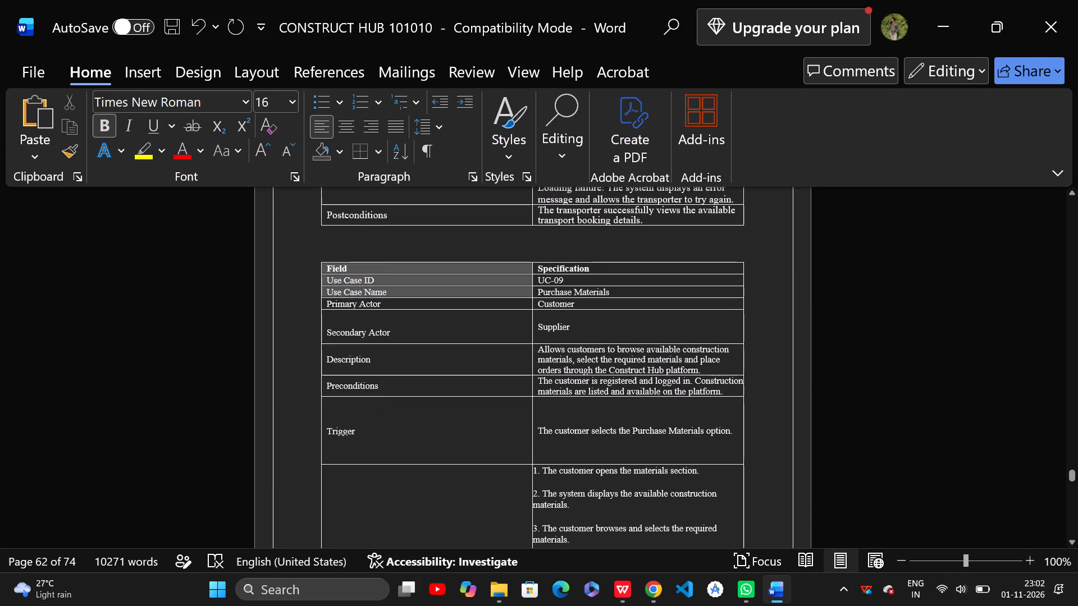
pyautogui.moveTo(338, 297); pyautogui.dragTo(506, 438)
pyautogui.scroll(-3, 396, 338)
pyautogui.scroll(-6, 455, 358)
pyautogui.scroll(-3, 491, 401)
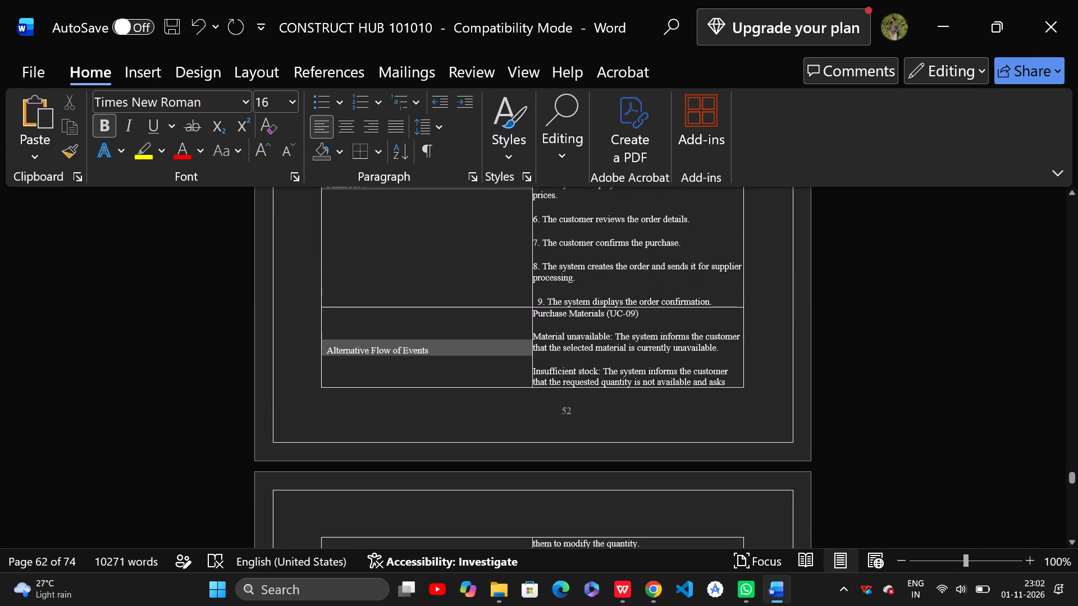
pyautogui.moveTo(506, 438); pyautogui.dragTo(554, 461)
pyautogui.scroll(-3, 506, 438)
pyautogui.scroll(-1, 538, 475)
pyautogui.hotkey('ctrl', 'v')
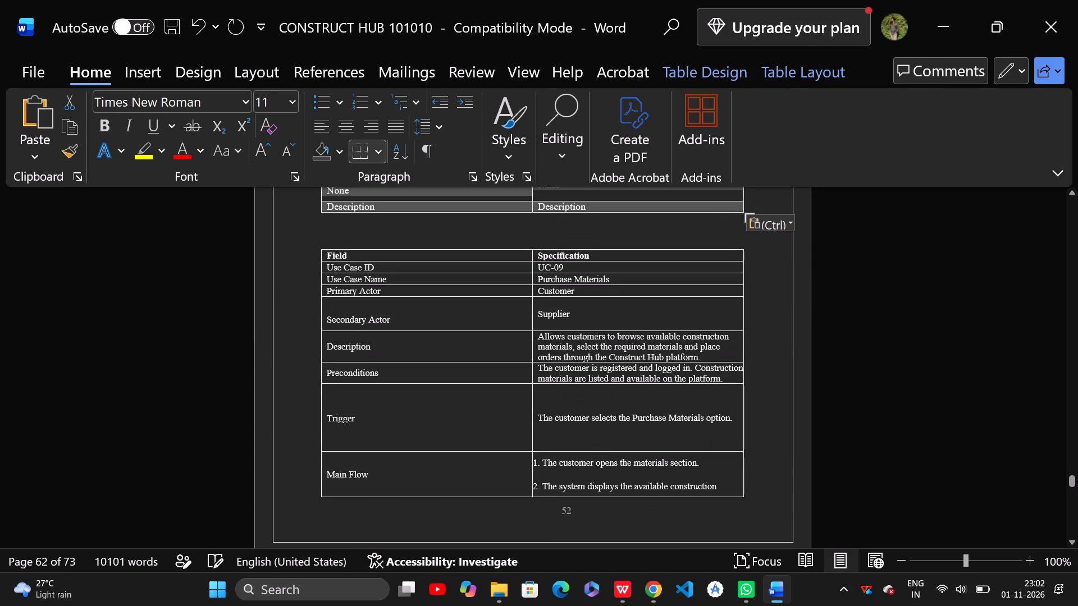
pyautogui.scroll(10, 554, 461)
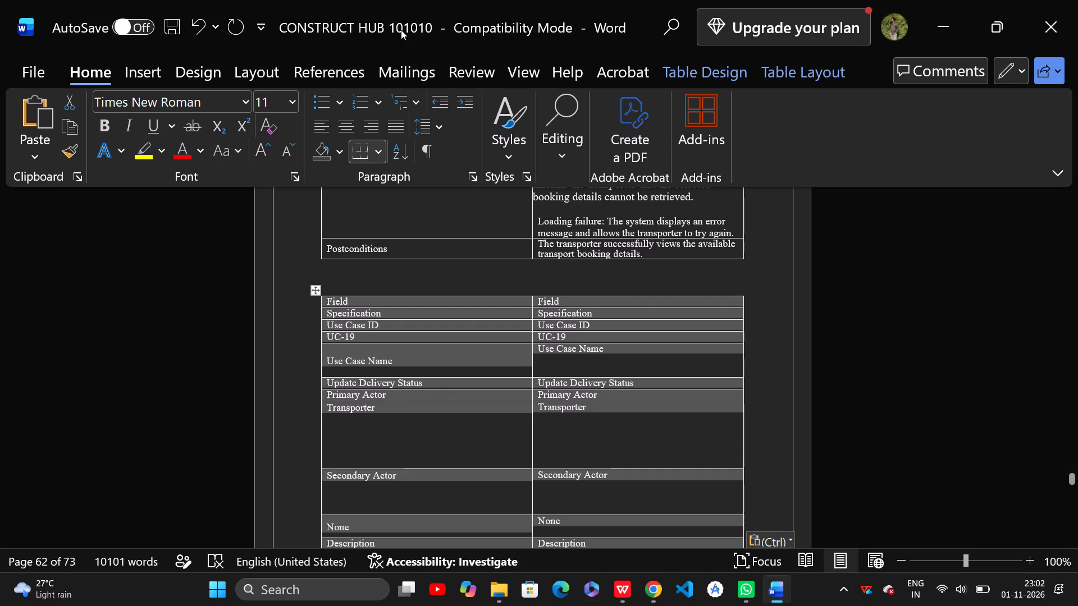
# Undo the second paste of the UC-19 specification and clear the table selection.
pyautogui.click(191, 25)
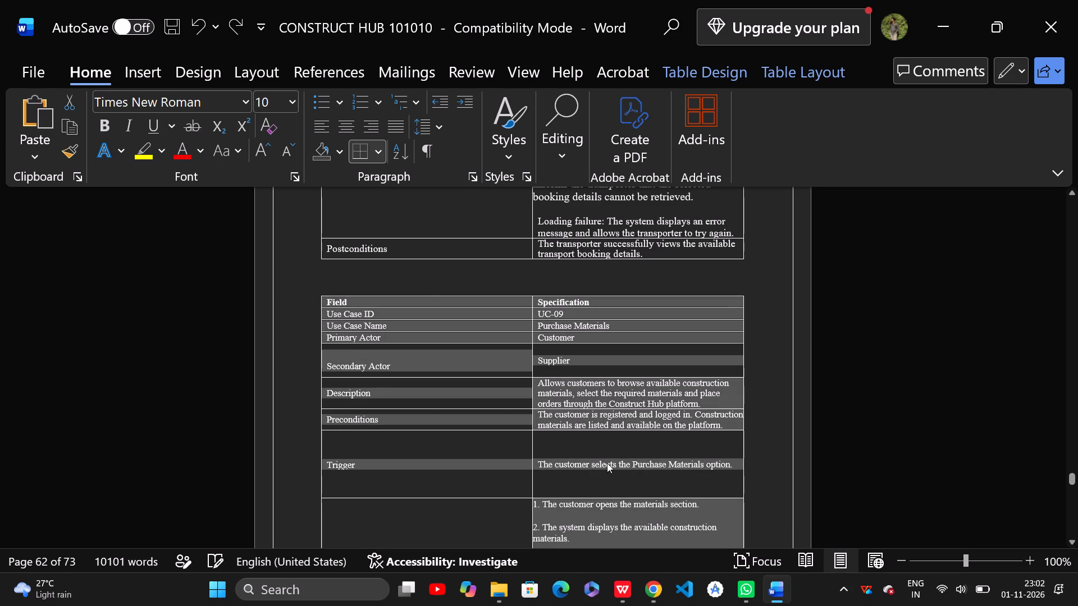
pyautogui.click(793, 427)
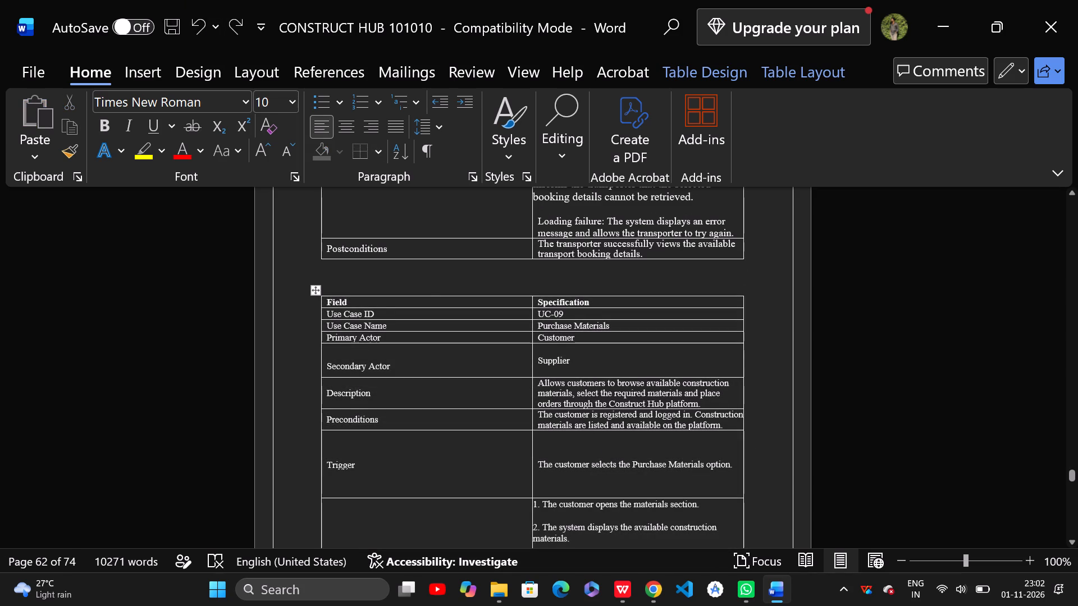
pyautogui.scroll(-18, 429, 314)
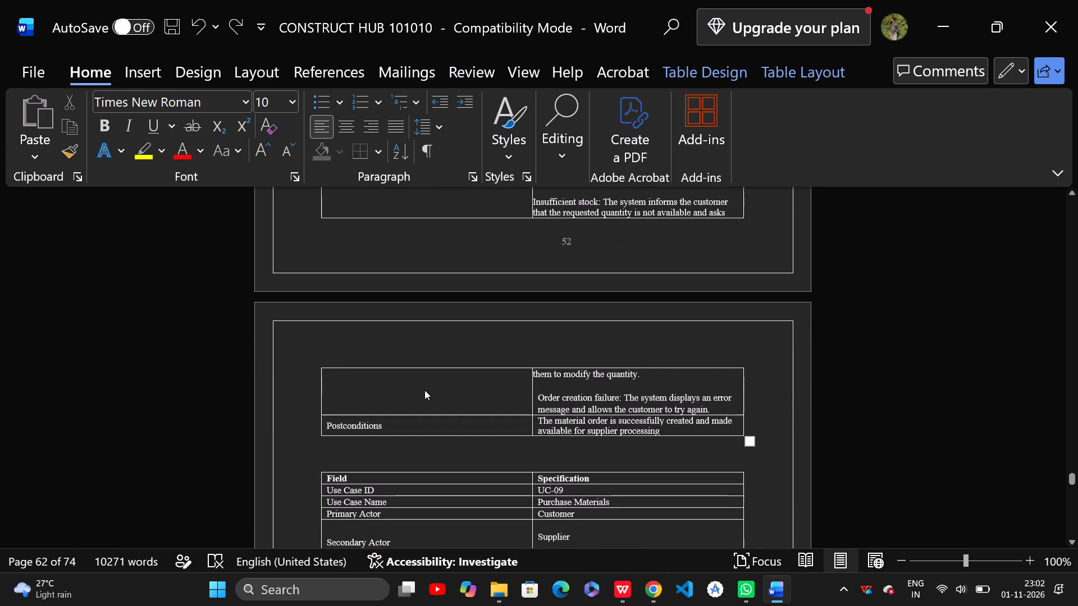
# Add another blank line between the Purchase Materials copy below the UC-18 table and the next Purchase Materials copy.
pyautogui.click(410, 456)
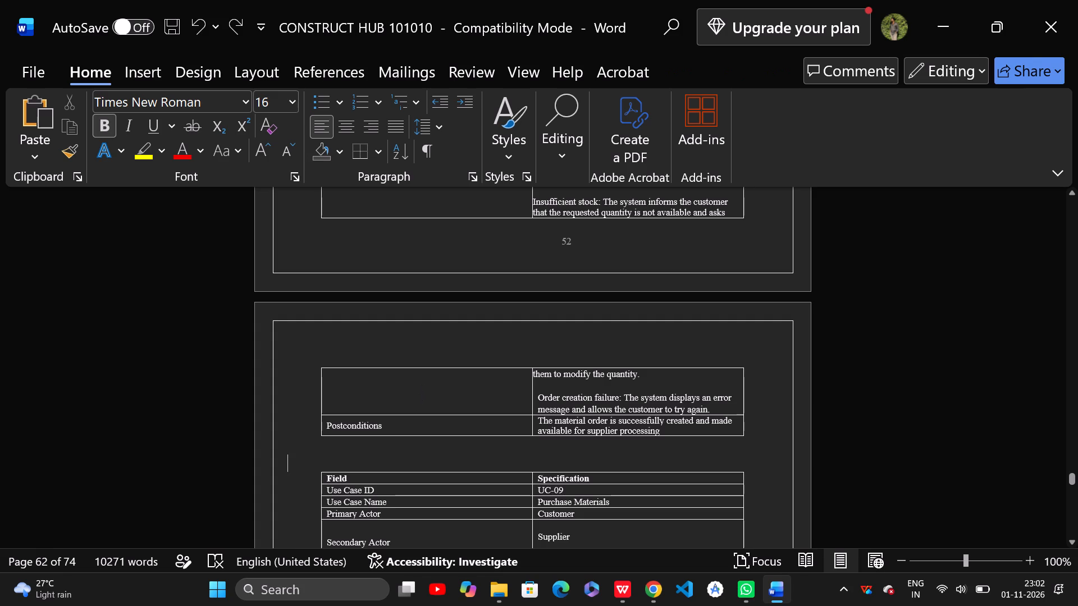
pyautogui.press('Return')
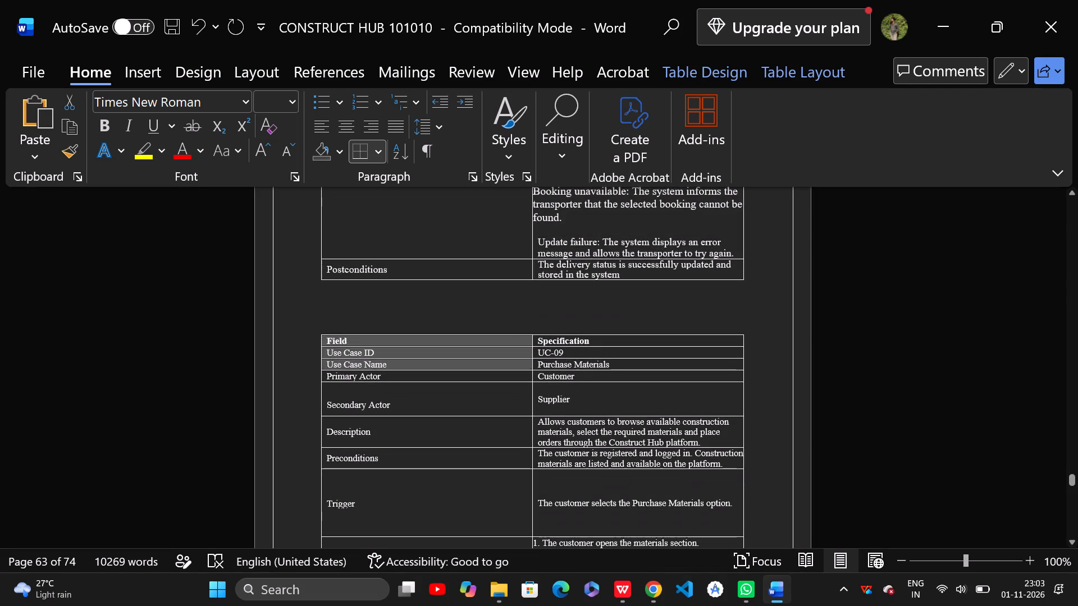
pyautogui.moveTo(354, 364); pyautogui.dragTo(482, 454)
pyautogui.scroll(-4, 396, 419)
pyautogui.scroll(-4, 481, 421)
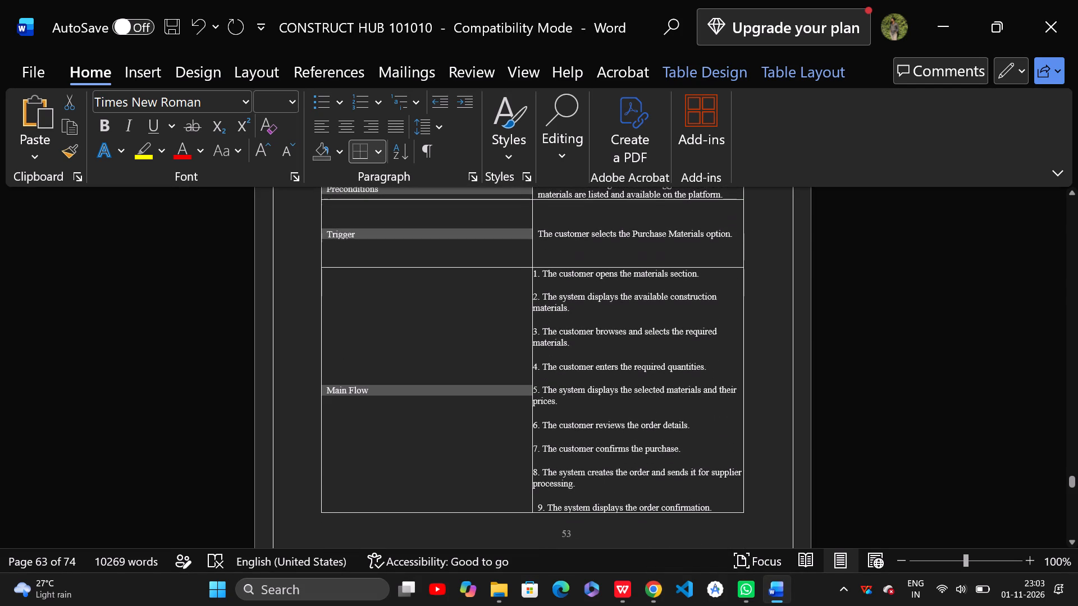
pyautogui.moveTo(482, 454); pyautogui.dragTo(485, 454)
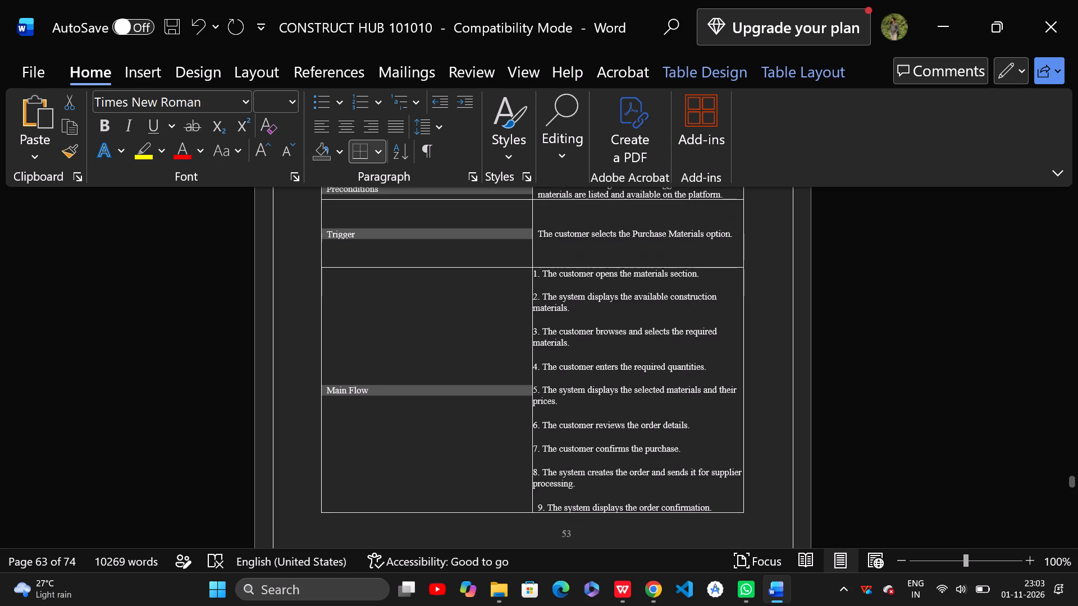
pyautogui.moveTo(485, 454); pyautogui.dragTo(558, 467)
pyautogui.scroll(-2, 587, 465)
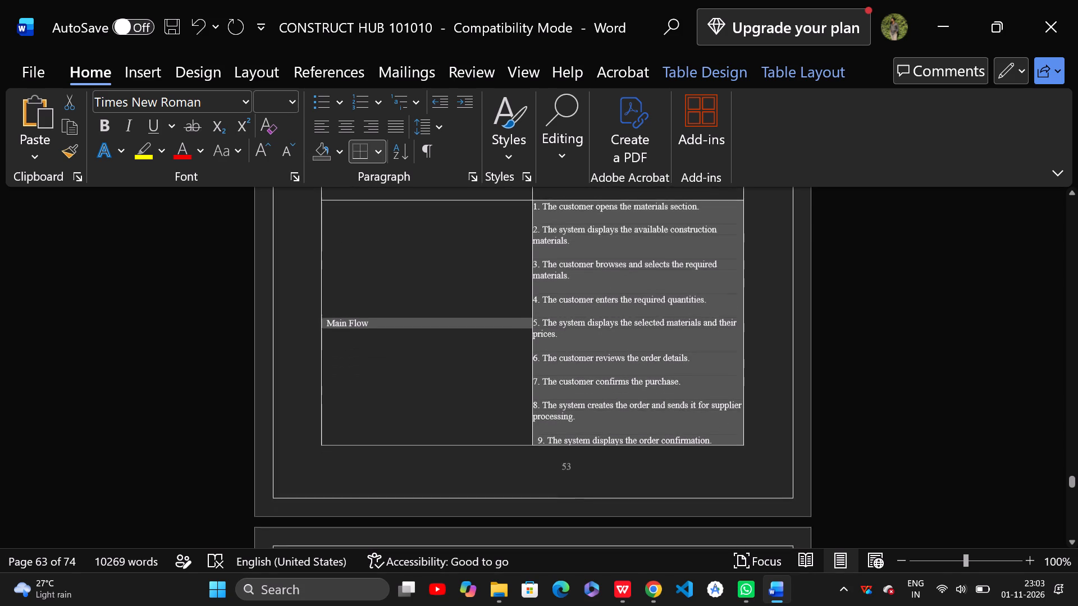
pyautogui.scroll(-2, 558, 467)
pyautogui.moveTo(558, 467); pyautogui.dragTo(556, 473)
pyautogui.scroll(-4, 556, 473)
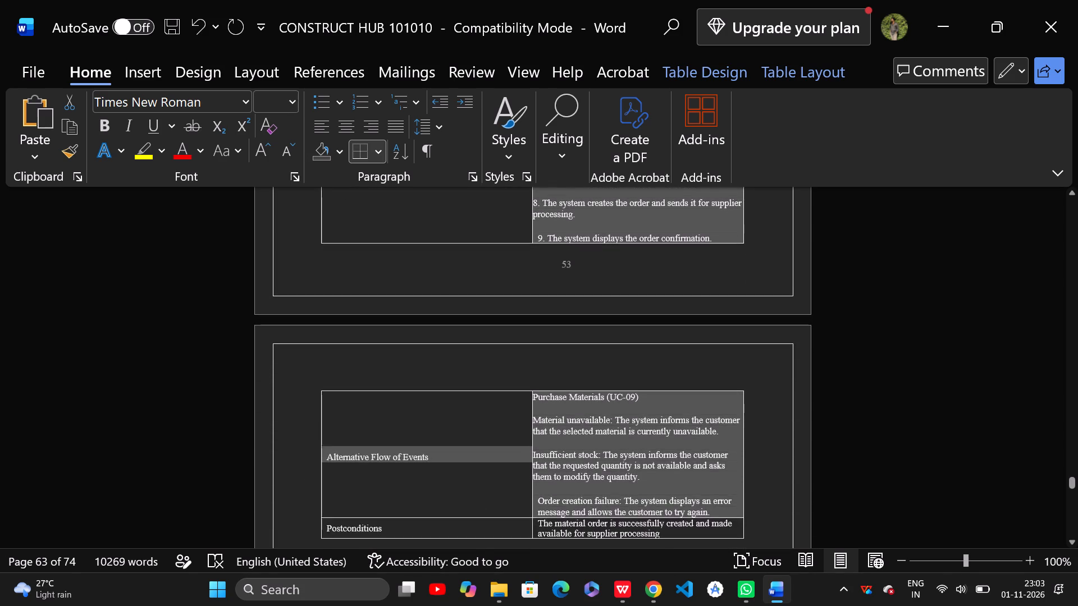
pyautogui.moveTo(556, 473); pyautogui.dragTo(559, 499)
pyautogui.scroll(-1, 556, 473)
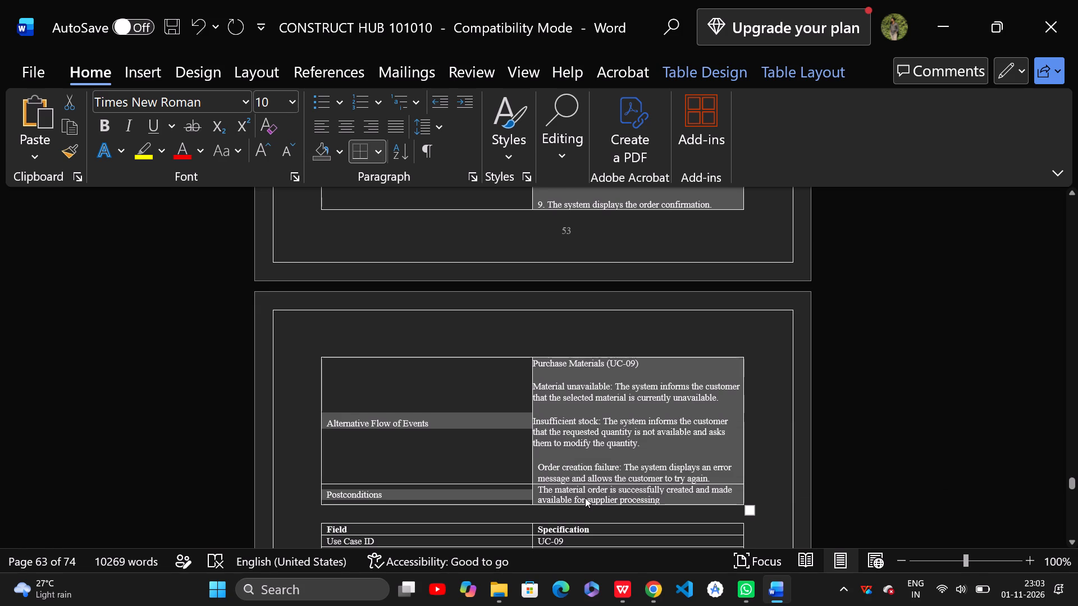
pyautogui.hotkey('ctrl', 'v')
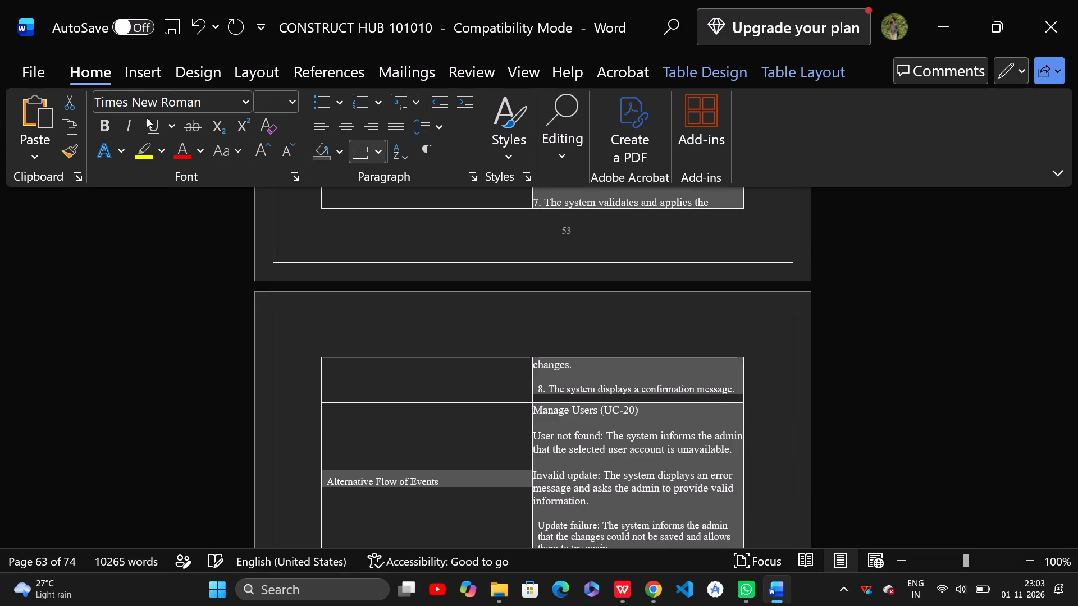
# Add two blank lines between the UC-20 Manage Users table and the Purchase Materials copy that follows it.
pyautogui.scroll(-4, 467, 242)
pyautogui.scroll(-3, 486, 308)
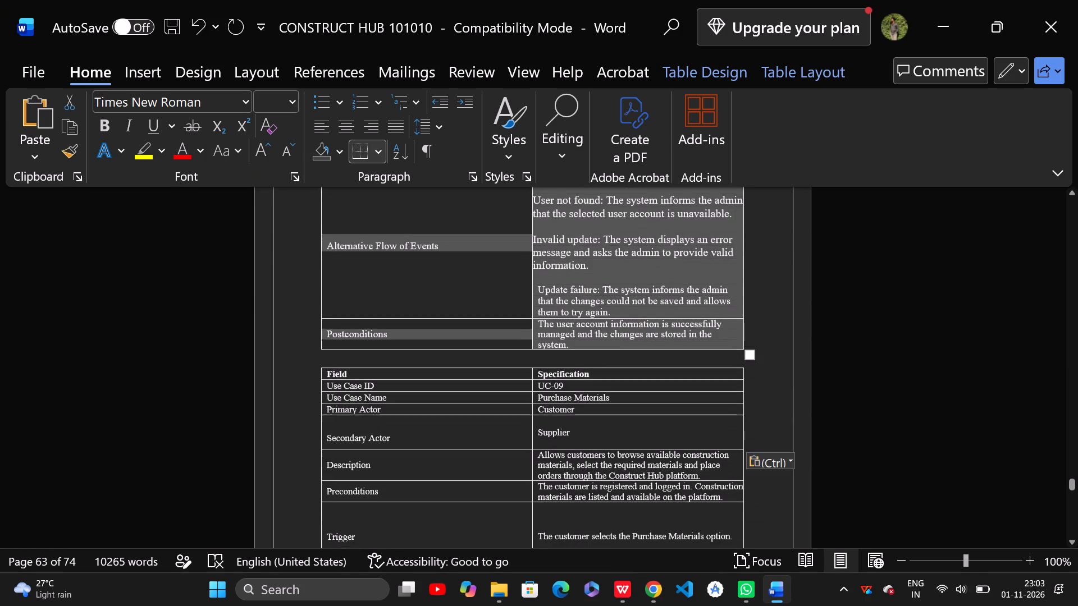
pyautogui.scroll(-1, 504, 324)
pyautogui.click(405, 329)
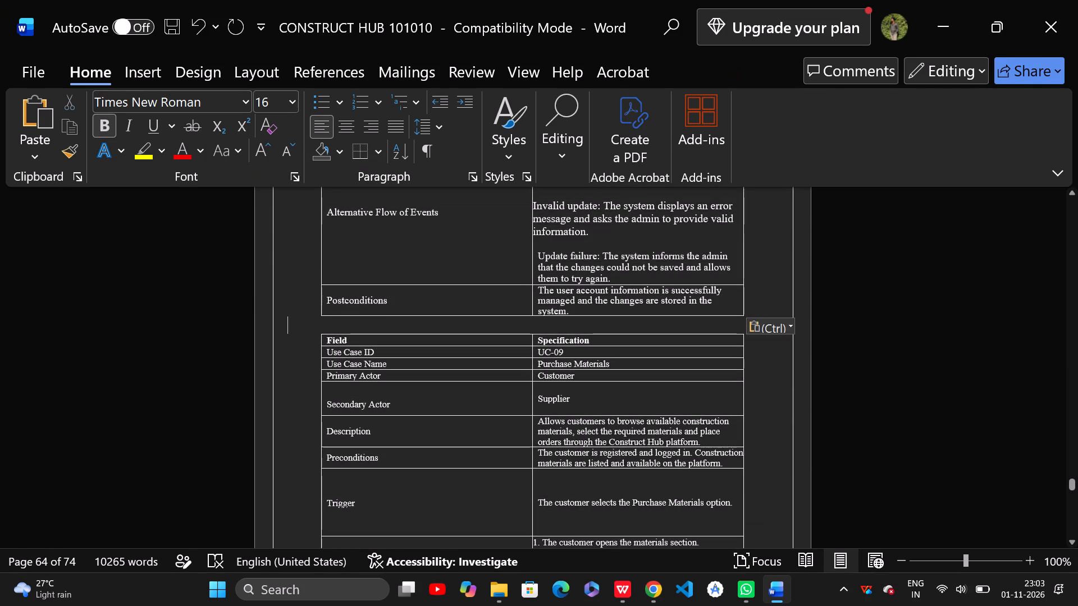
pyautogui.press('Return')
pyautogui.press('Return')
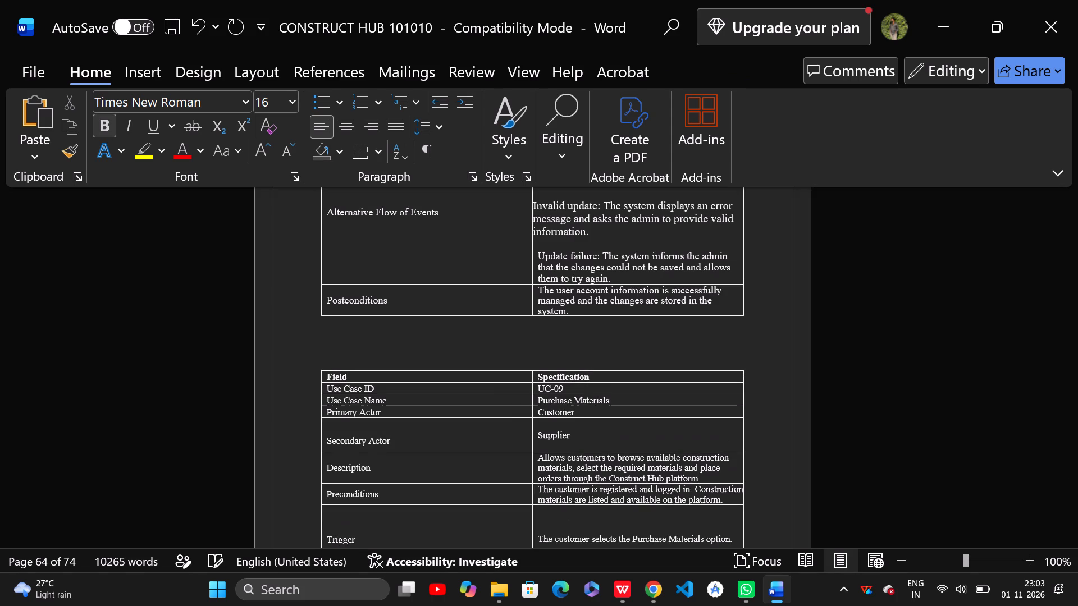
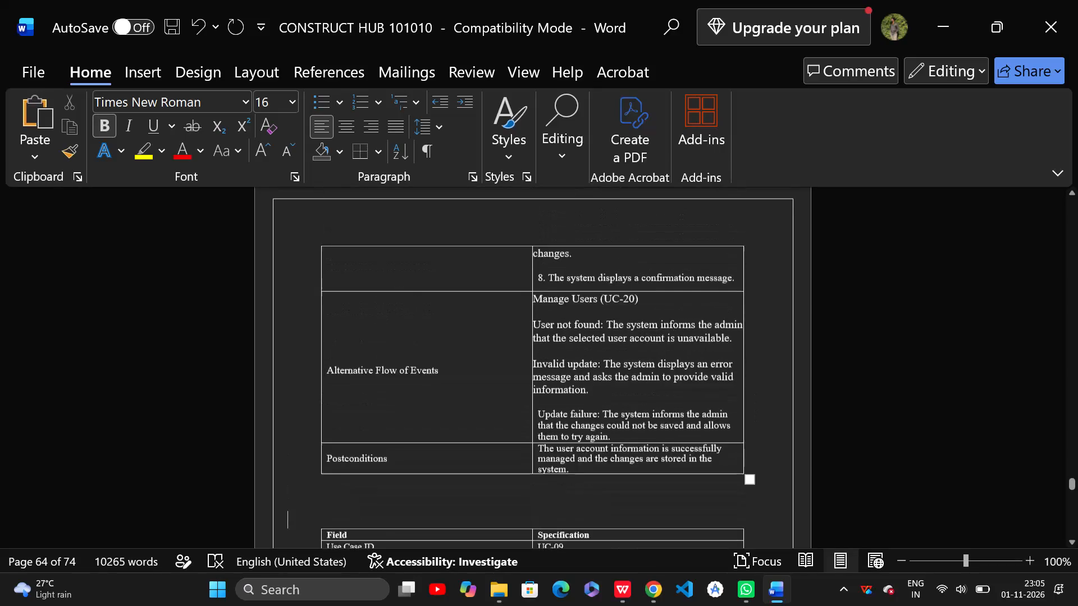
# Review the pasted UC-20 Manage Users table and the spacing before the Purchase Materials copy below it.
pyautogui.scroll(5, 595, 456)
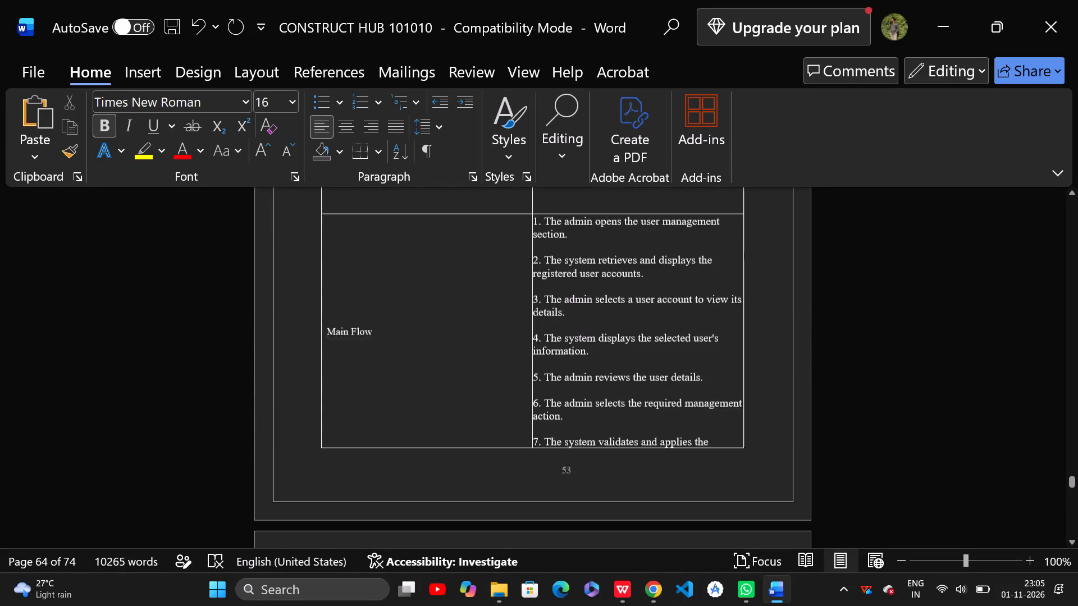
pyautogui.scroll(12, 593, 448)
pyautogui.scroll(-8, 582, 462)
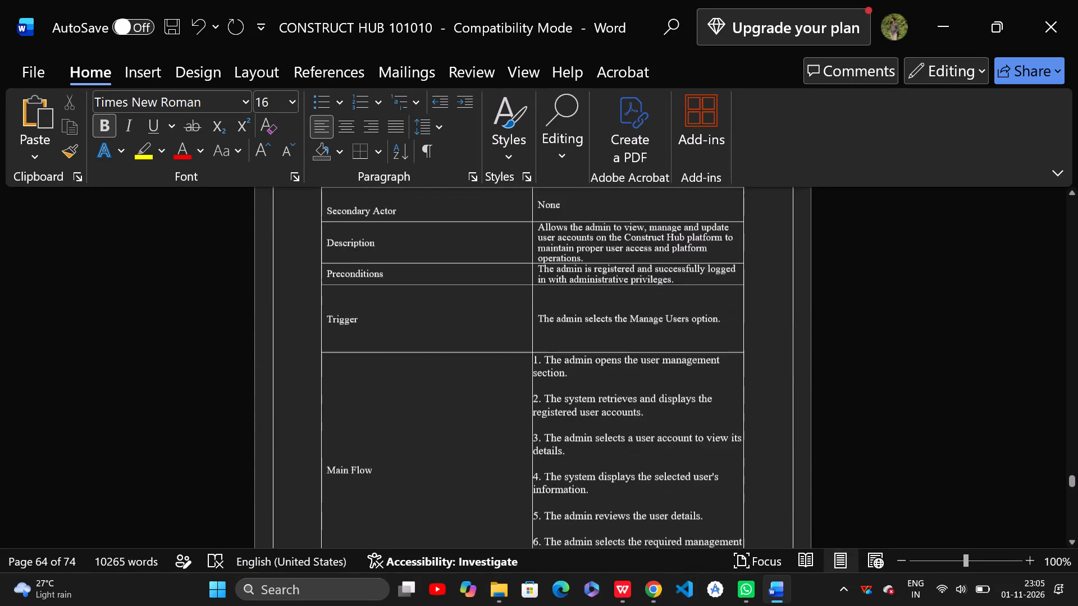
pyautogui.scroll(-16, 582, 462)
pyautogui.scroll(-7, 584, 458)
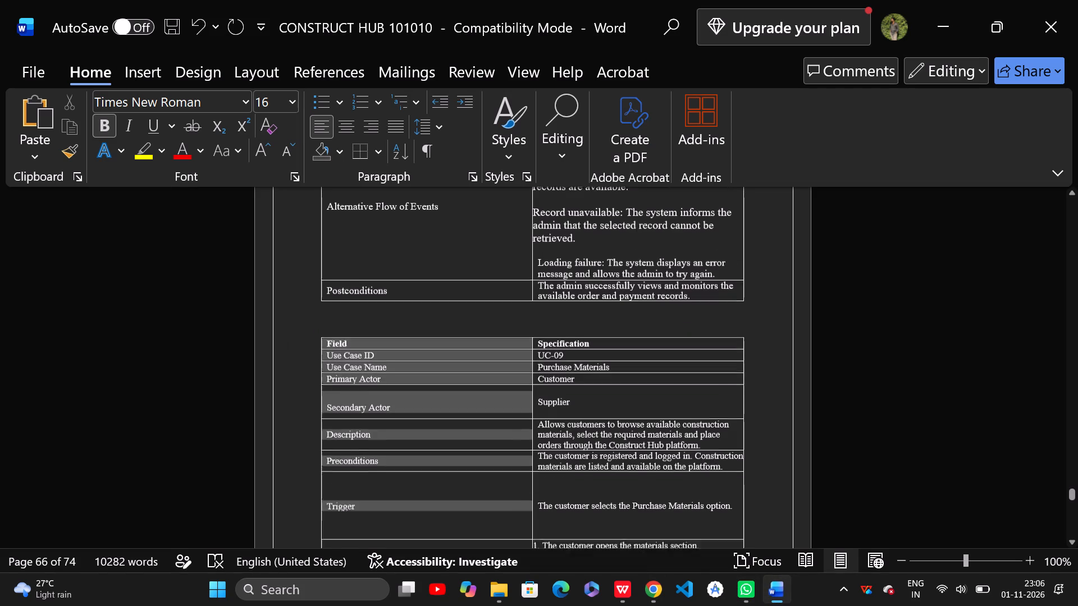
pyautogui.scroll(-2, 485, 483)
pyautogui.moveTo(485, 483); pyautogui.dragTo(595, 481)
pyautogui.scroll(-5, 509, 470)
pyautogui.scroll(-6, 555, 485)
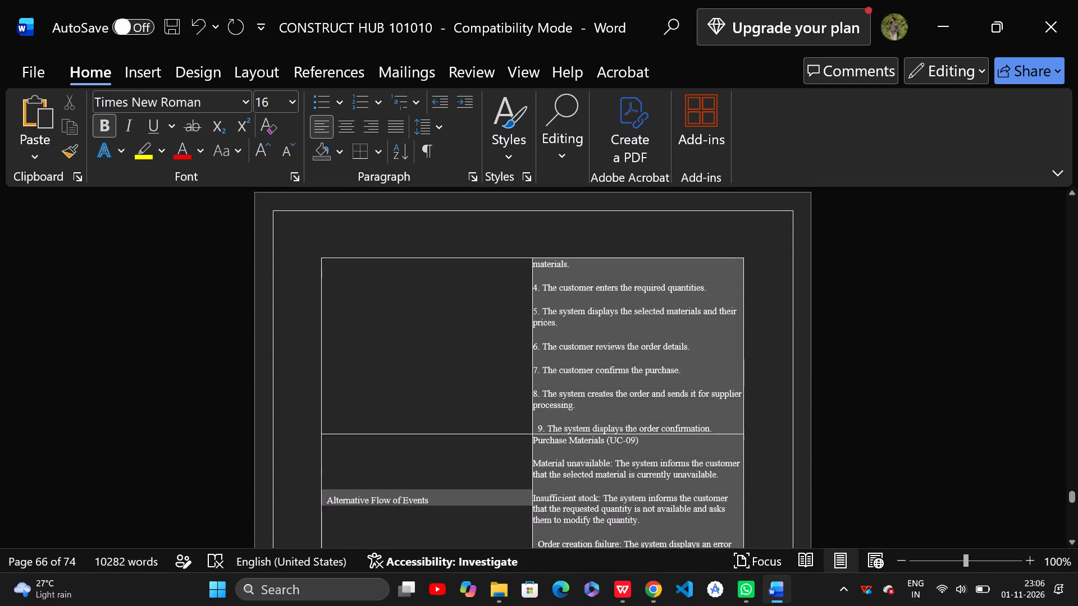
pyautogui.moveTo(595, 481); pyautogui.dragTo(601, 448)
pyautogui.scroll(-4, 595, 481)
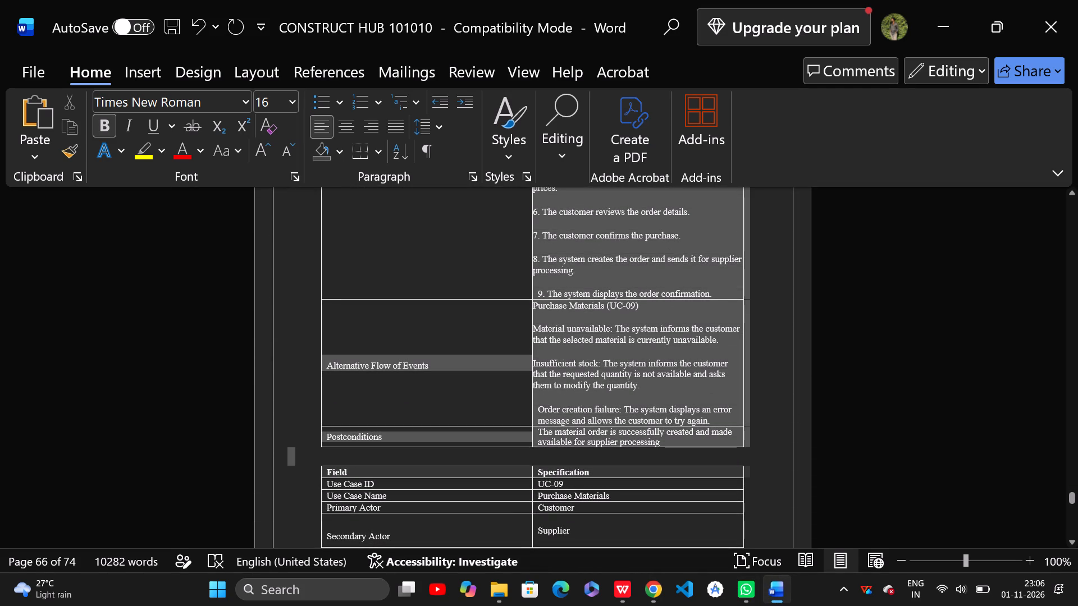
pyautogui.moveTo(601, 448); pyautogui.dragTo(559, 438)
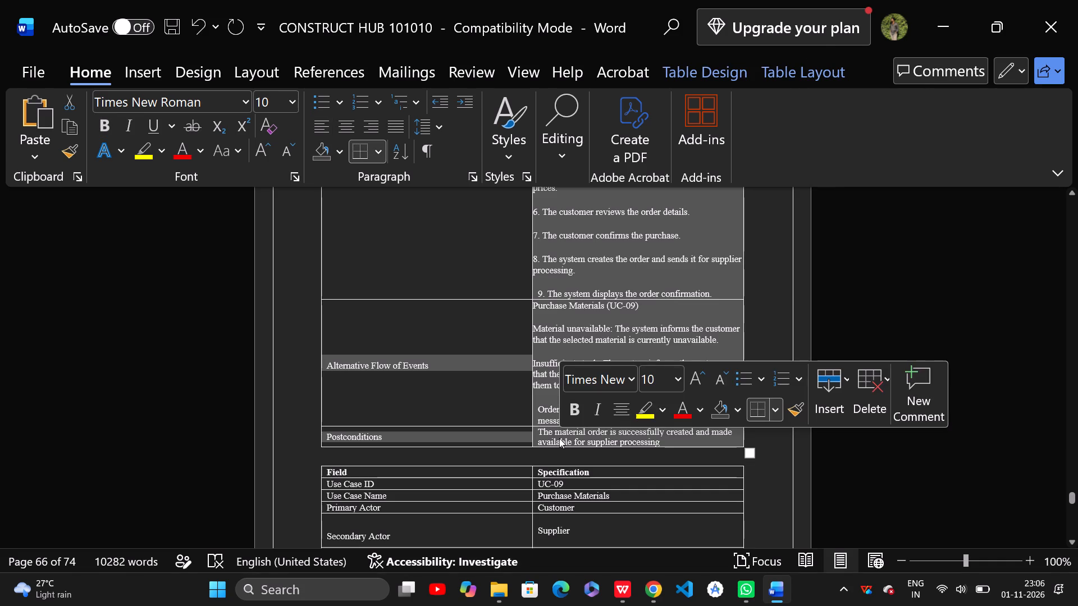
pyautogui.hotkey('ctrl', 'v')
pyautogui.scroll(-7, 559, 438)
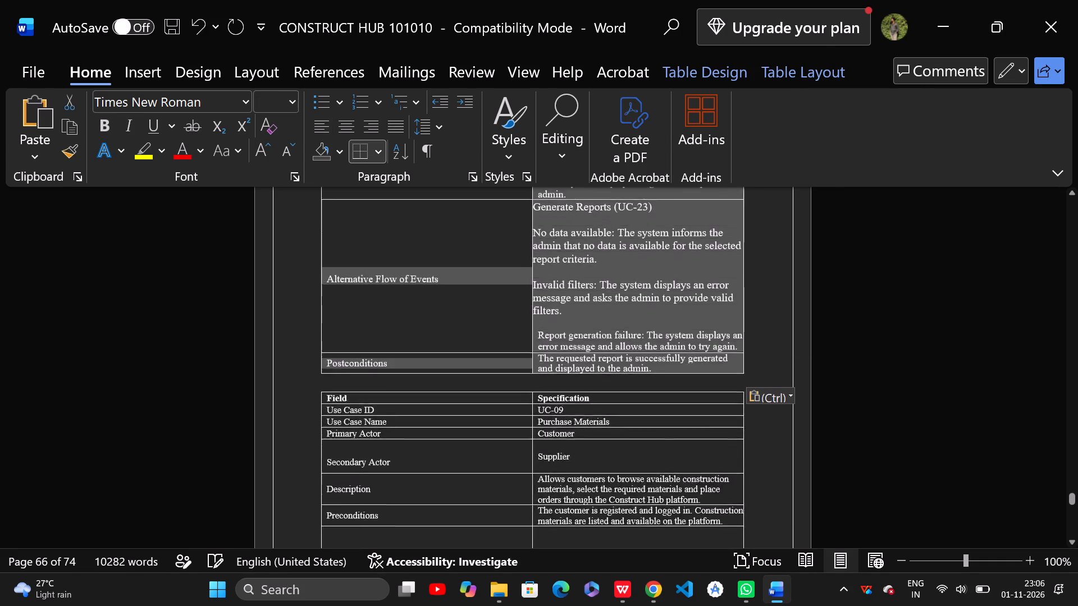
# Set the font size of the pasted UC-23 Generate Reports table to 10.
pyautogui.click(263, 99)
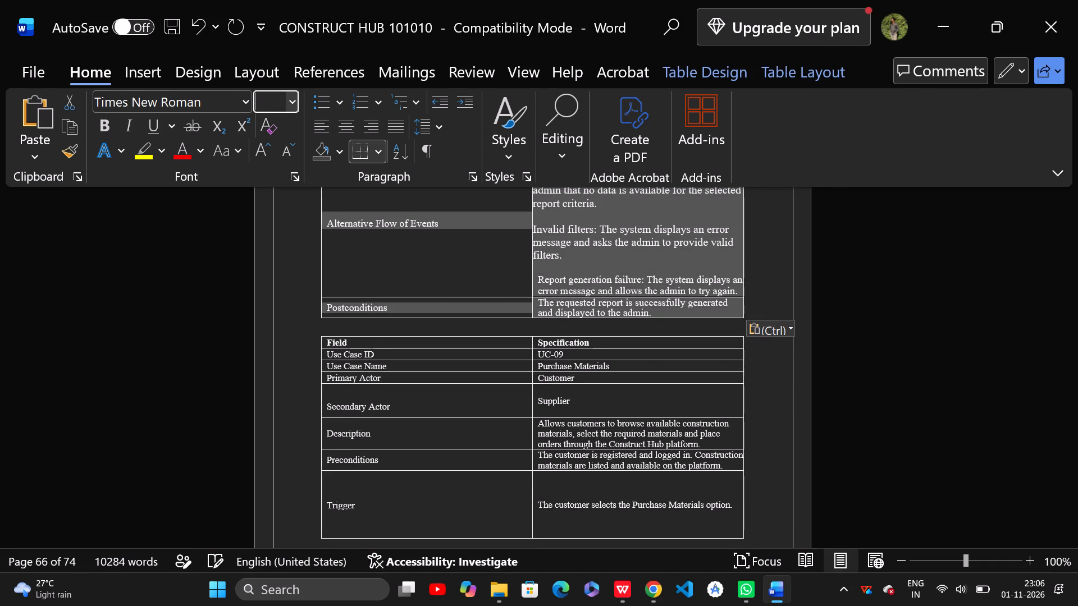
pyautogui.write('10')
pyautogui.press('Return')
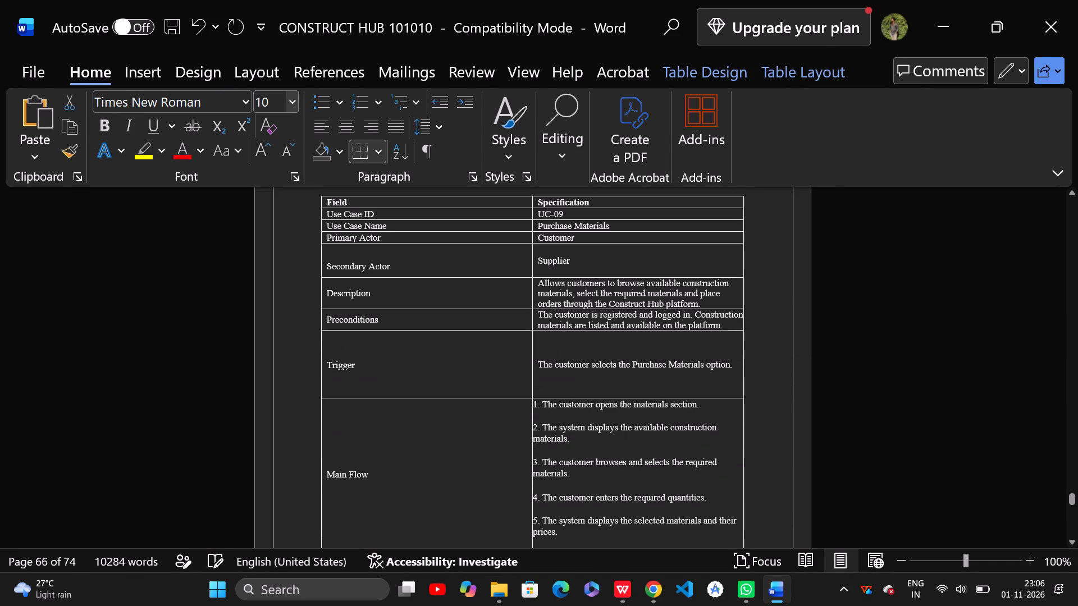
# Delete the entire leftover UC-09 Purchase Materials table below the UC-23 Generate Reports table, from its header row through Postconditions.
pyautogui.scroll(5, 263, 99)
pyautogui.scroll(5, 304, 200)
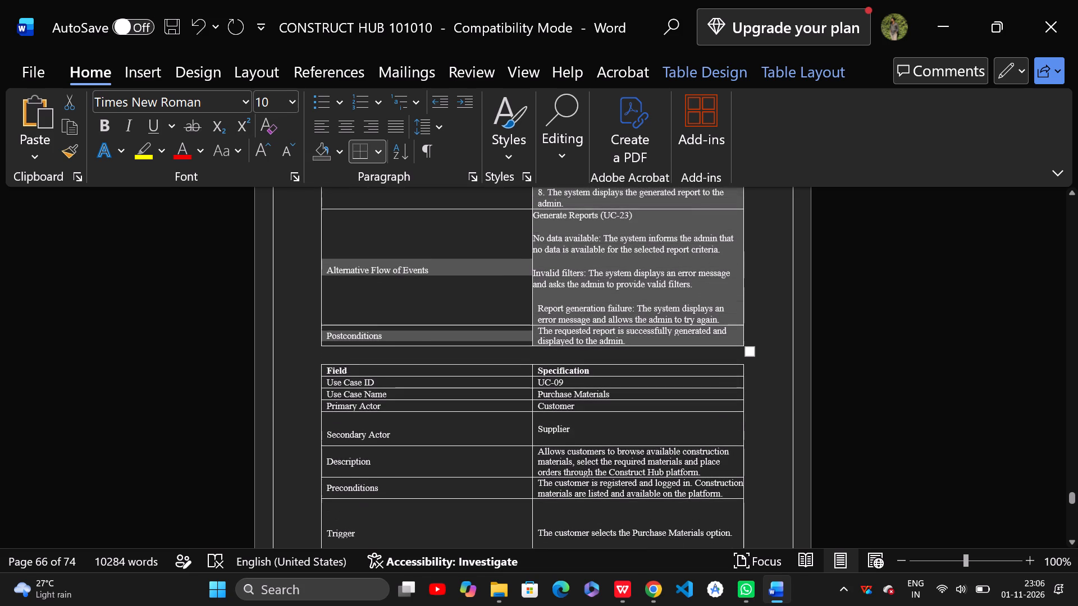
pyautogui.click(378, 356)
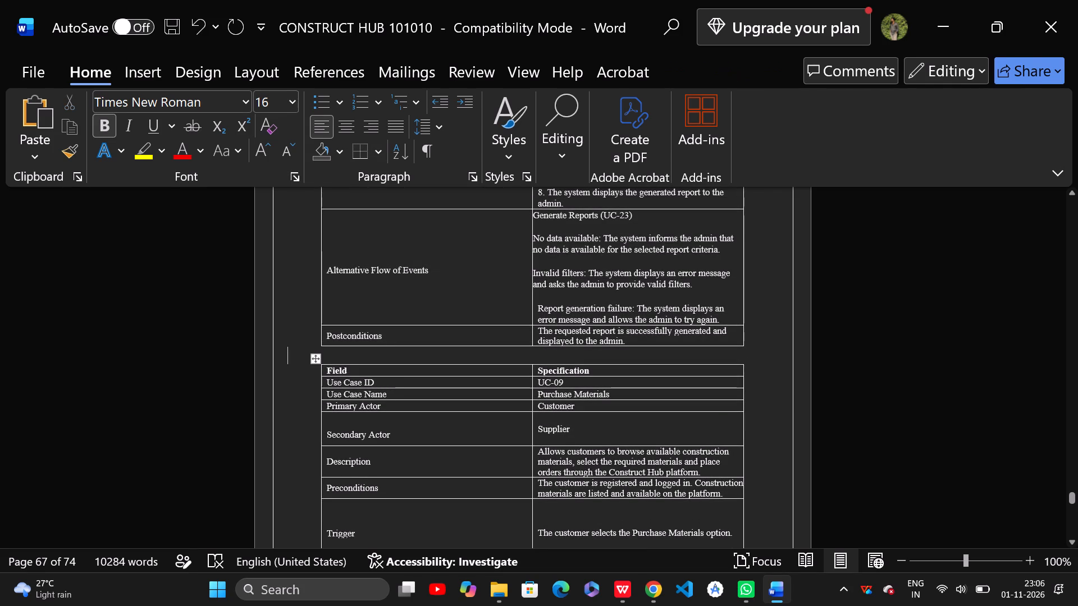
pyautogui.moveTo(327, 371); pyautogui.dragTo(554, 433)
pyautogui.scroll(-8, 462, 438)
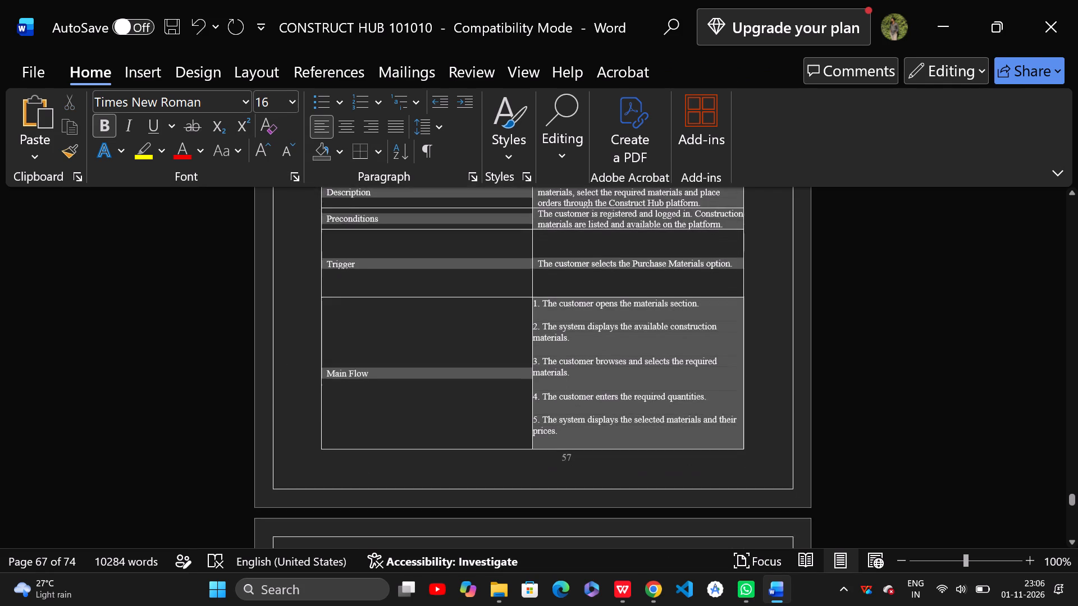
pyautogui.moveTo(554, 433); pyautogui.dragTo(590, 458)
pyautogui.scroll(-11, 554, 433)
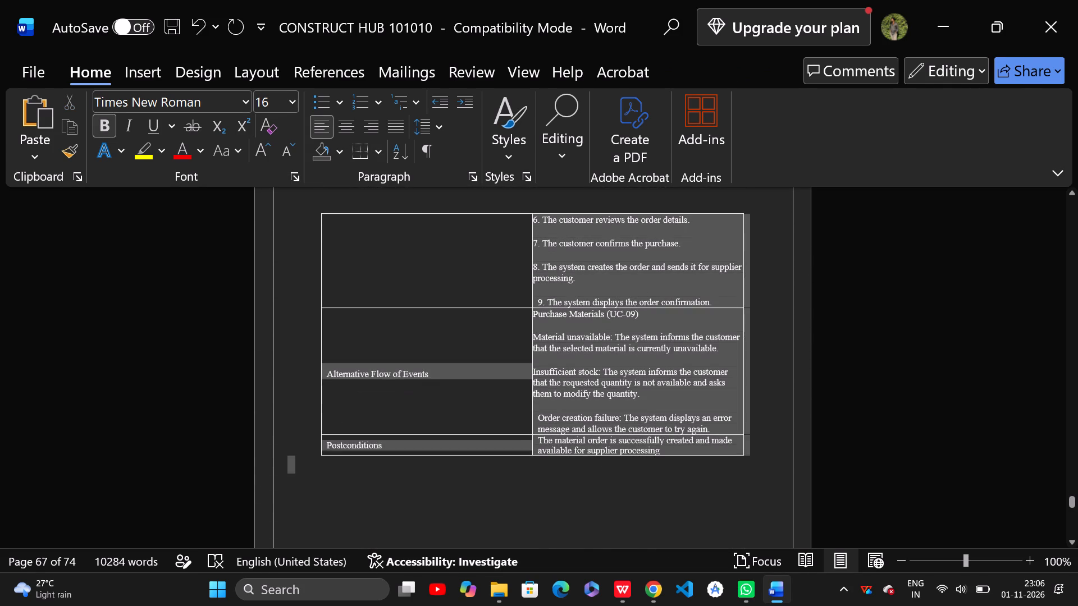
pyautogui.moveTo(590, 458); pyautogui.dragTo(594, 451)
pyautogui.press('BackSpace')
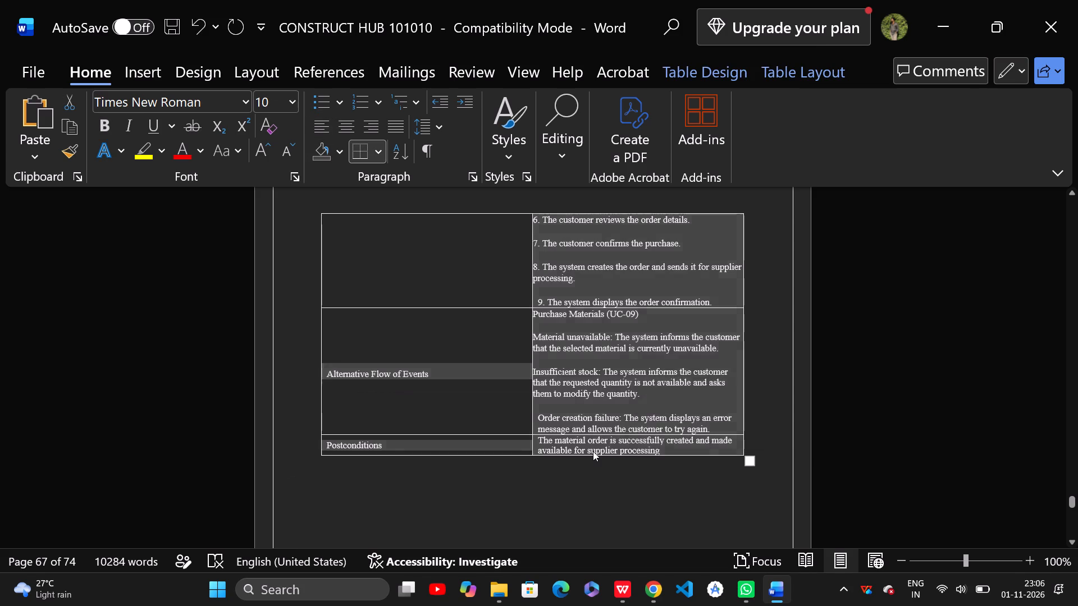
# Insert blank lines above the 4.9 ACTIVITY DIAGRAM heading so that it starts on the following page.
pyautogui.scroll(5, 593, 451)
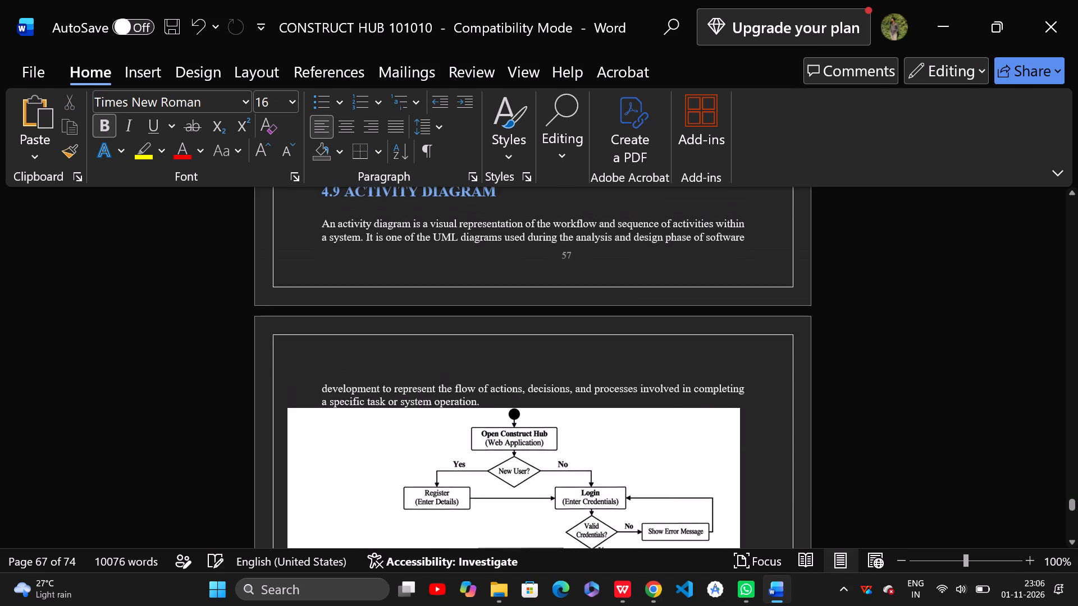
pyautogui.scroll(4, 574, 467)
pyautogui.click(416, 309)
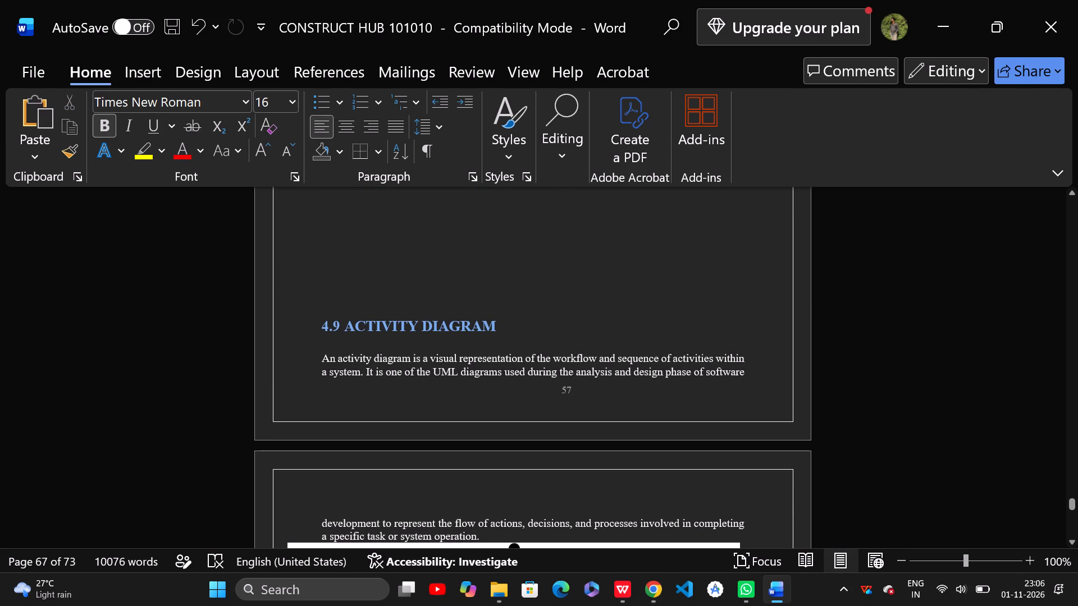
pyautogui.press('Return')
pyautogui.press('Return')
pyautogui.press('Return')
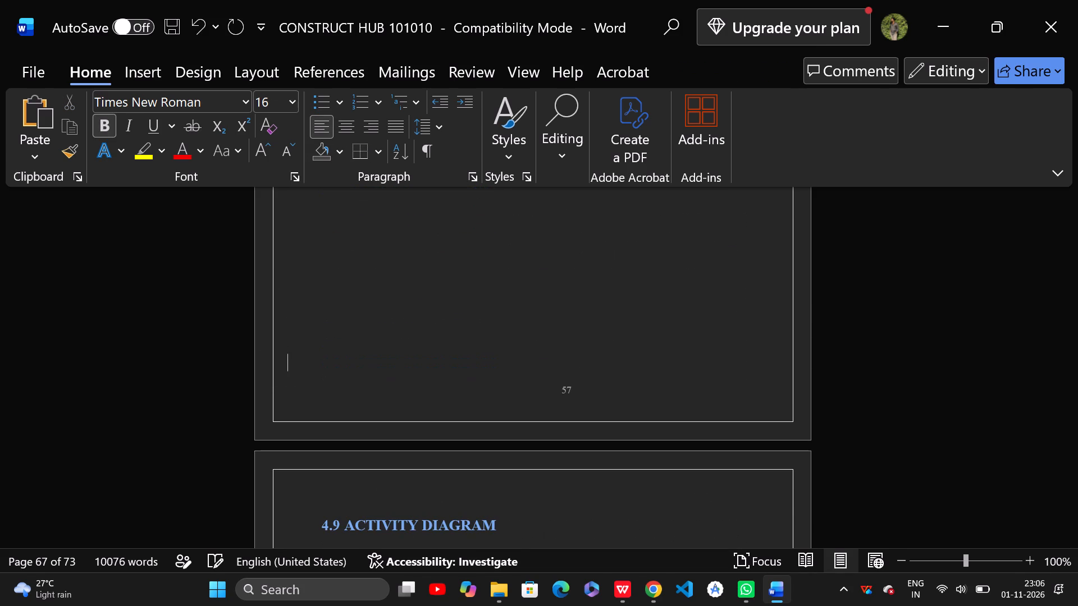
# Insert blank lines between the UC-22 and UC-23 tables so the Generate Reports table starts at the top of a new page.
pyautogui.scroll(6, 416, 309)
pyautogui.scroll(15, 416, 315)
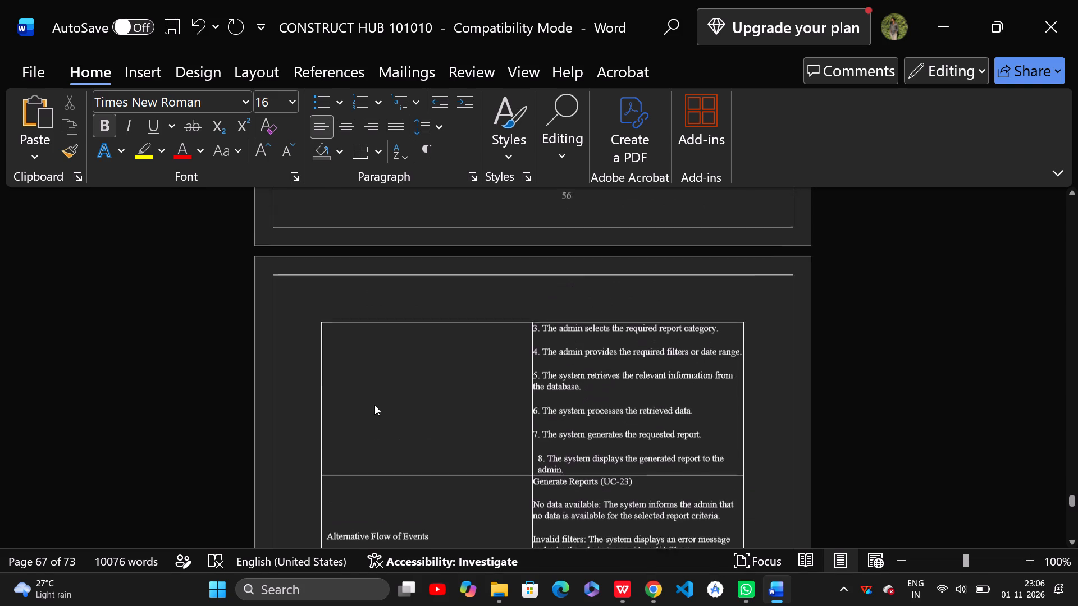
pyautogui.scroll(9, 374, 405)
pyautogui.click(372, 306)
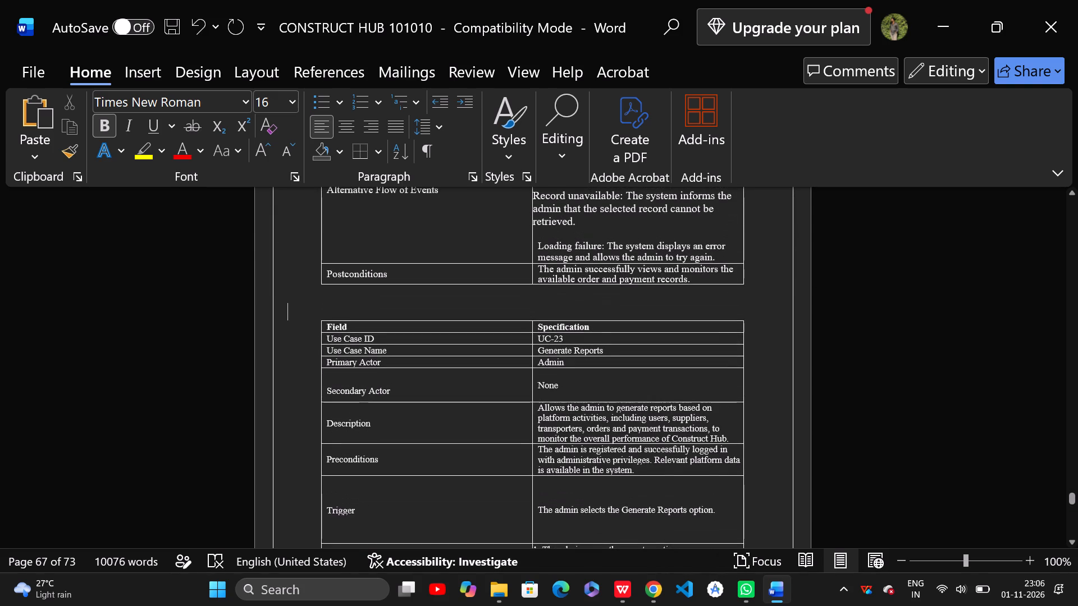
pyautogui.press('Return')
pyautogui.press('Return')
pyautogui.press('Return')
pyautogui.press('Return')
pyautogui.press('Return')
pyautogui.press('Return')
pyautogui.press('Return')
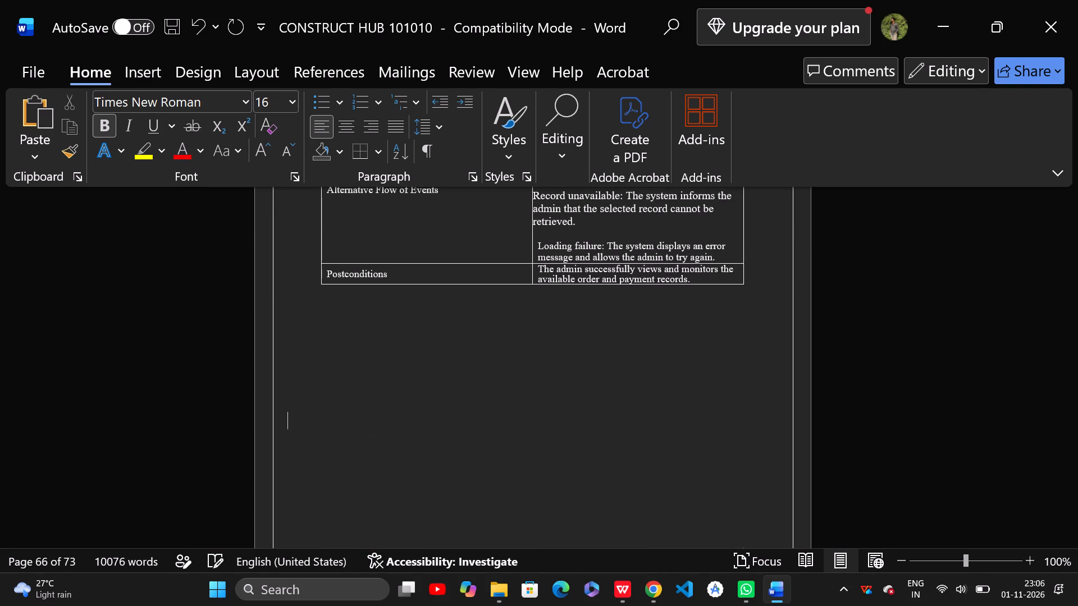
pyautogui.press('Return')
pyautogui.press('Return')
pyautogui.press('Return')
pyautogui.press('Return')
pyautogui.scroll(-4, 372, 306)
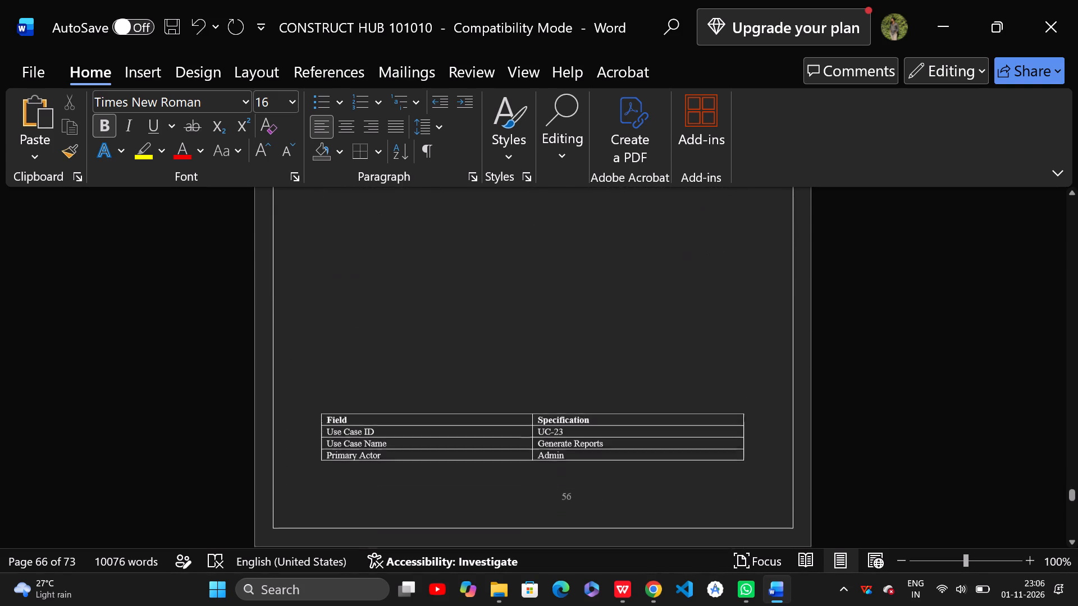
pyautogui.press('Return')
pyautogui.press('Return')
pyautogui.press('Return')
pyautogui.press('Return')
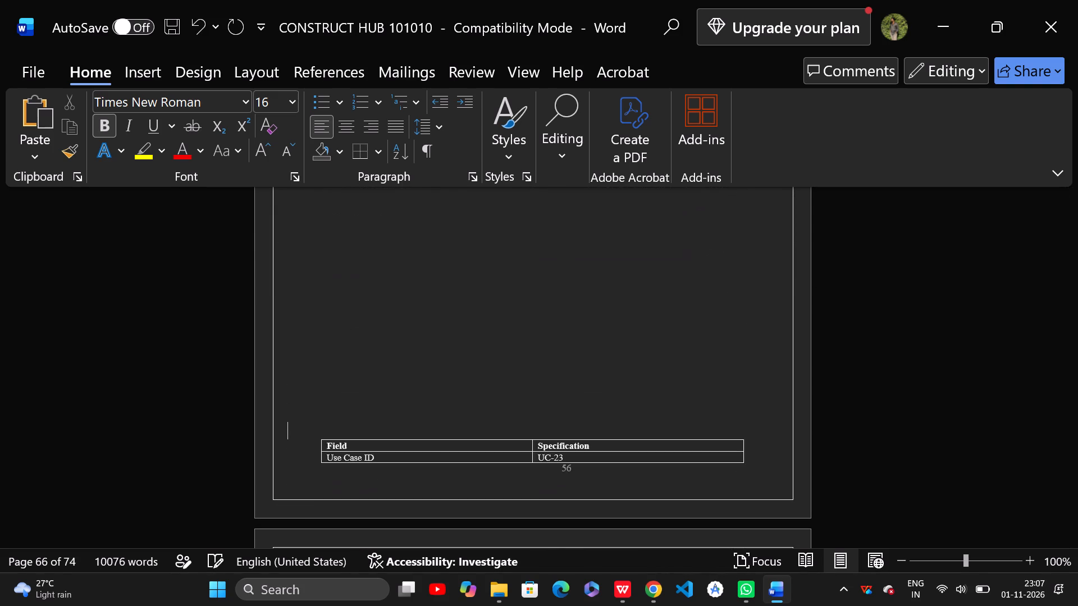
pyautogui.scroll(-7, 371, 306)
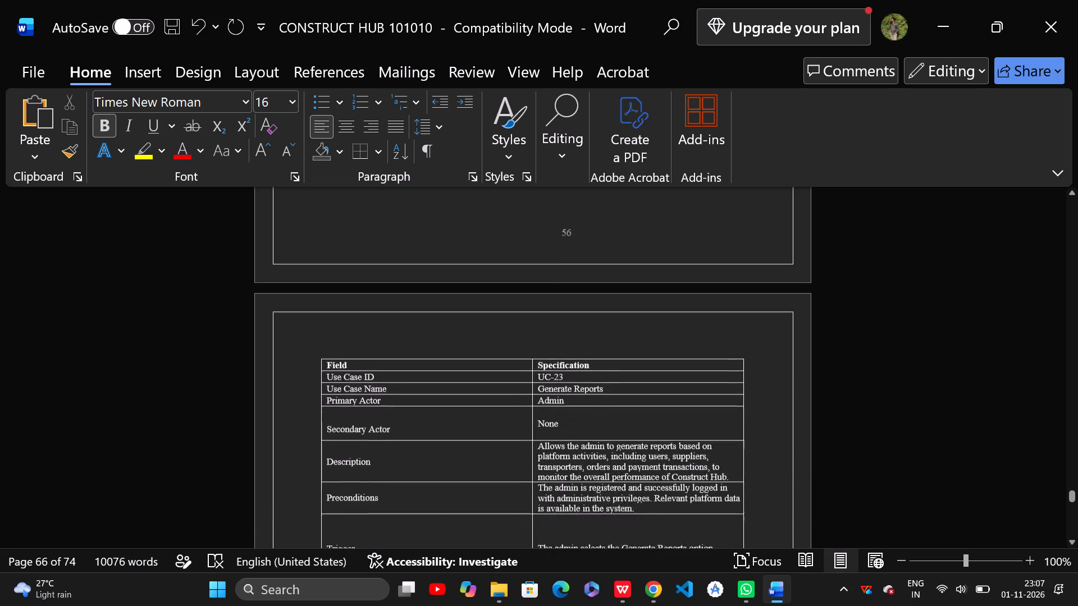
pyautogui.scroll(-17, 368, 307)
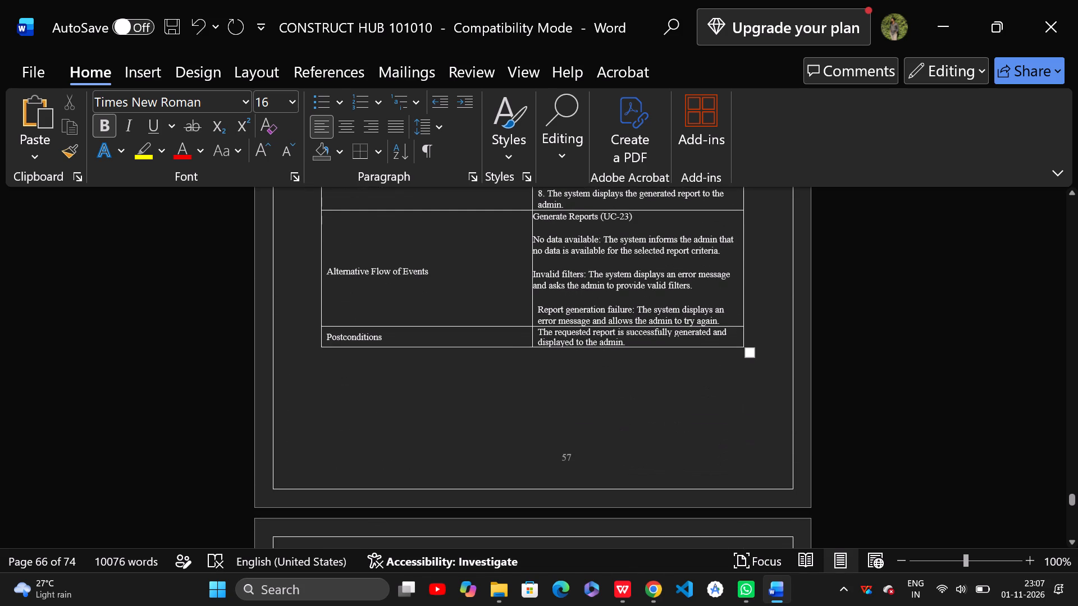
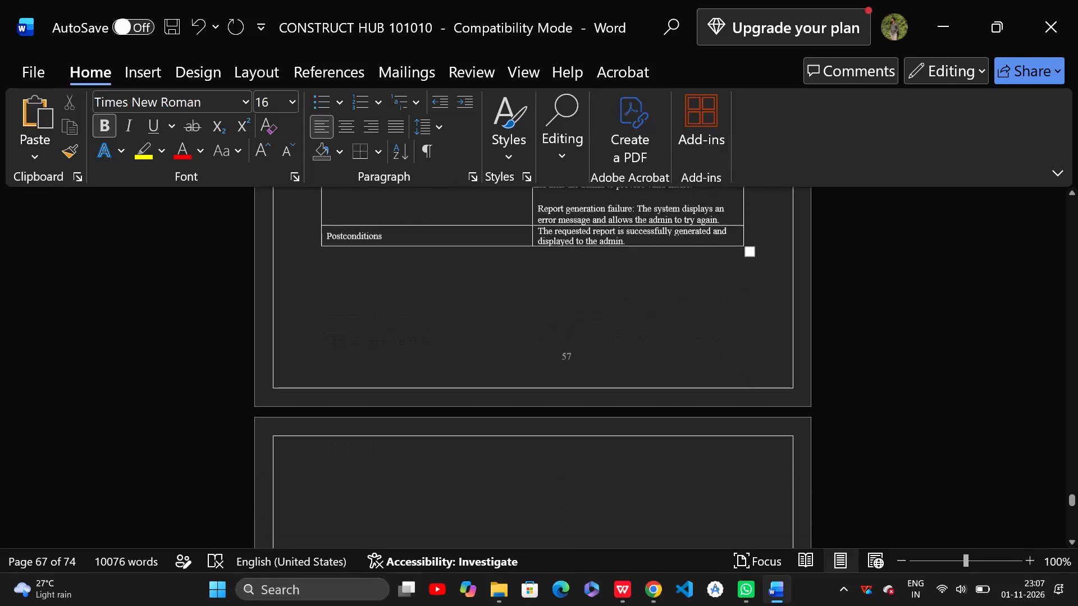
# Review the layout before section 4.9 Activity Diagram and the admin use case tables from UC-23 back to UC-20.
pyautogui.scroll(7, 491, 478)
pyautogui.scroll(-4, 491, 478)
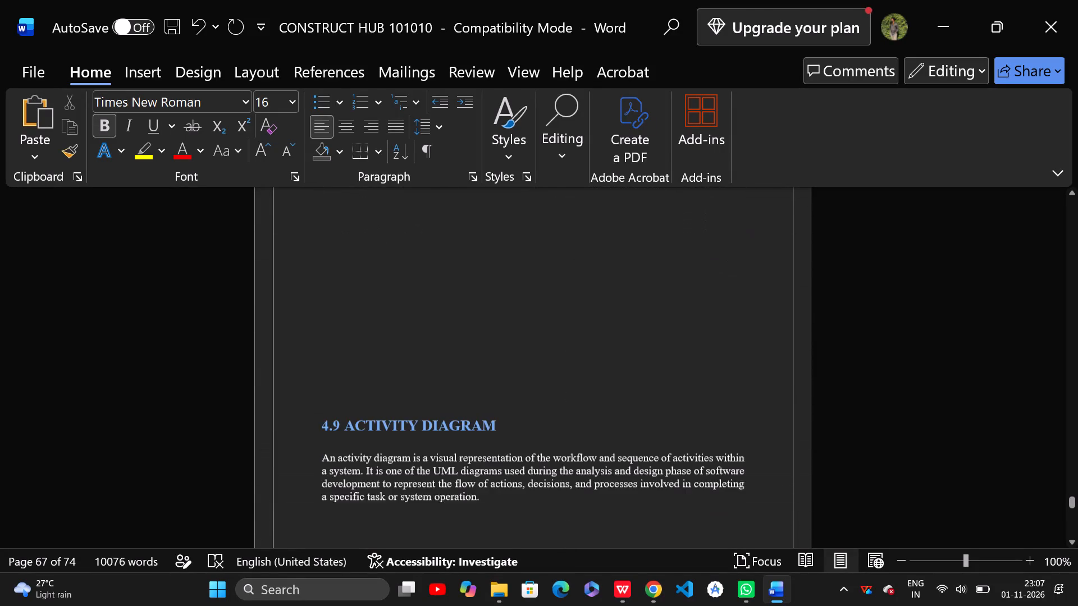
pyautogui.scroll(3, 491, 478)
pyautogui.scroll(-2, 491, 478)
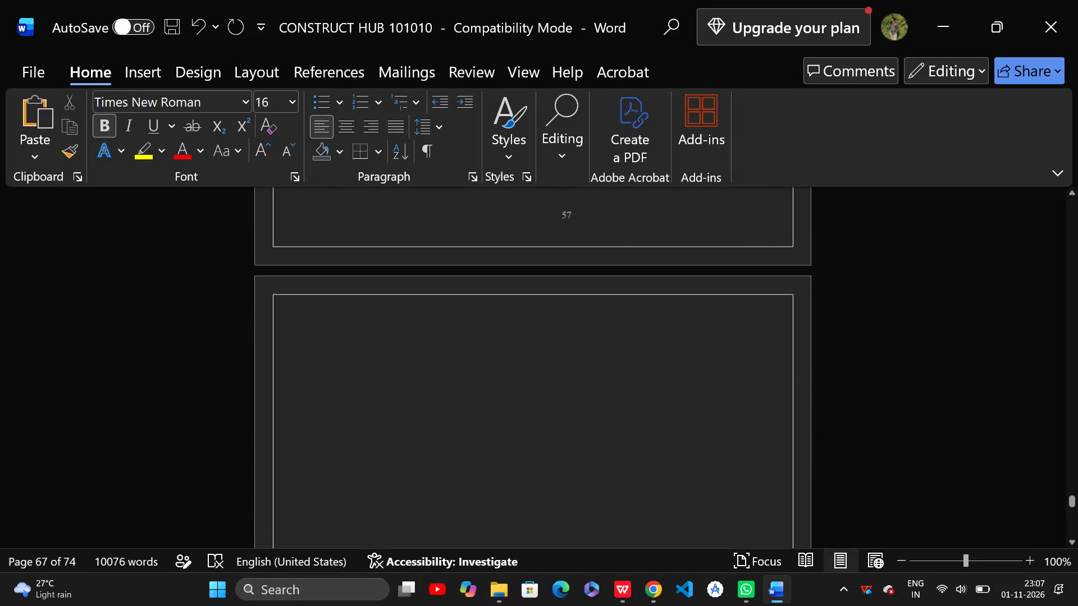
pyautogui.scroll(17, 491, 478)
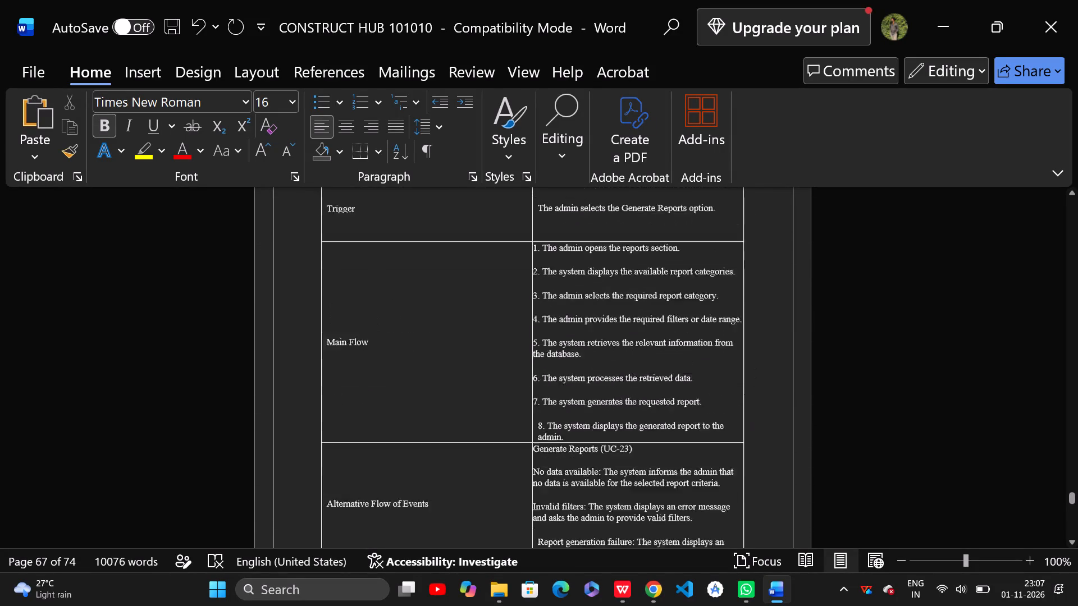
pyautogui.scroll(10, 492, 478)
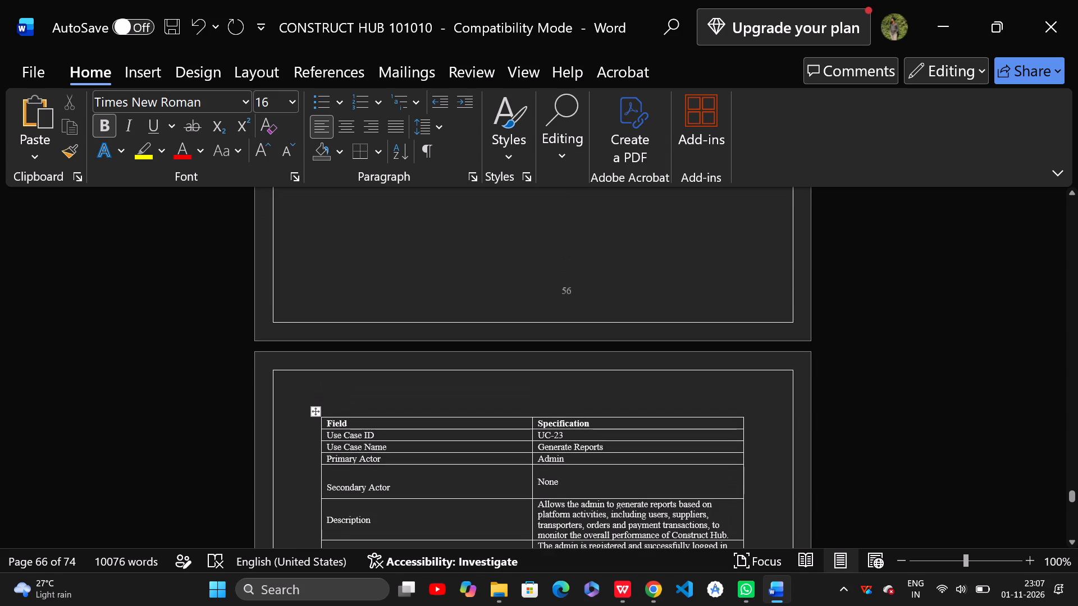
pyautogui.scroll(7, 492, 478)
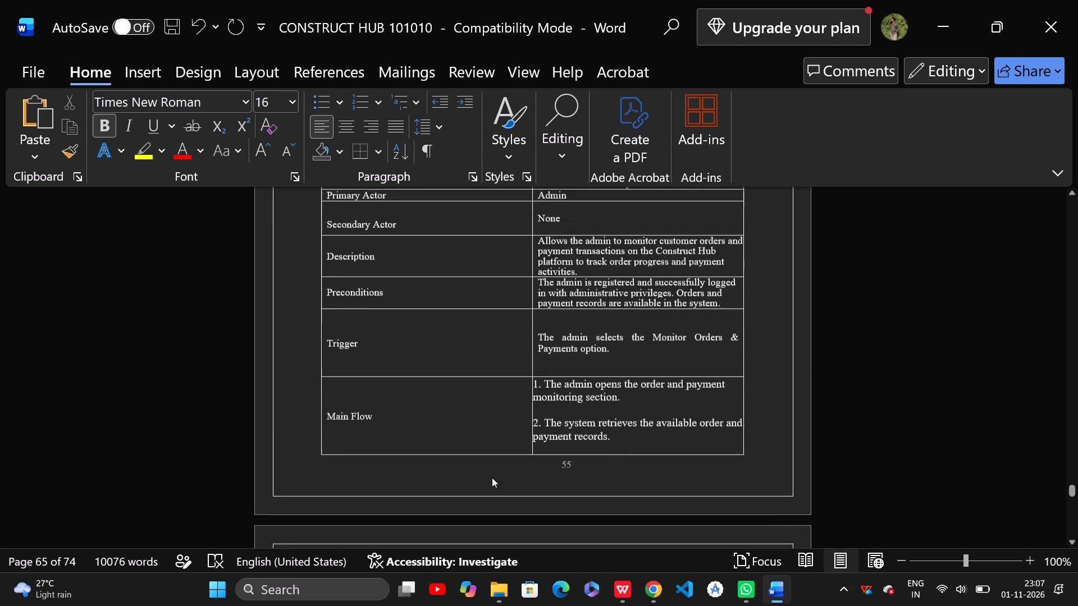
pyautogui.scroll(3, 492, 478)
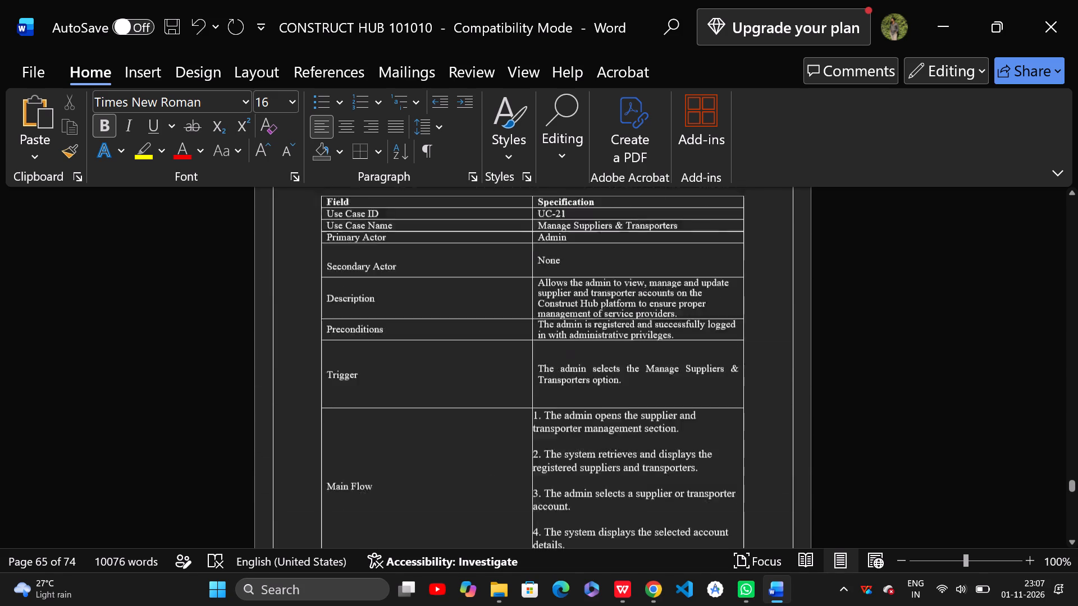
pyautogui.scroll(1, 492, 478)
pyautogui.scroll(-3, 492, 478)
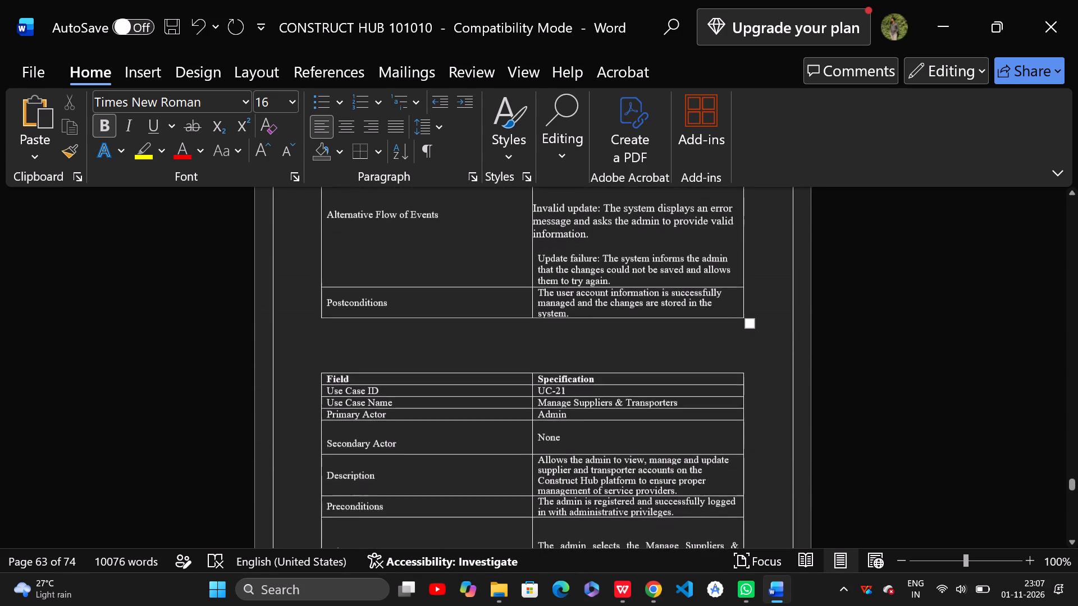
pyautogui.scroll(4, 492, 478)
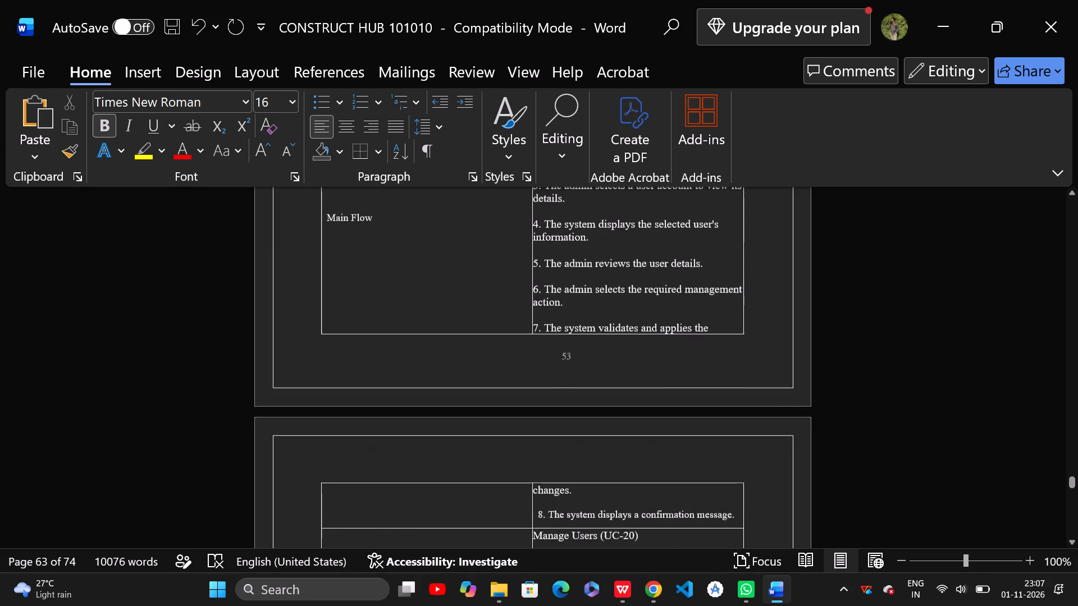
pyautogui.scroll(1, 492, 478)
pyautogui.scroll(-1, 492, 478)
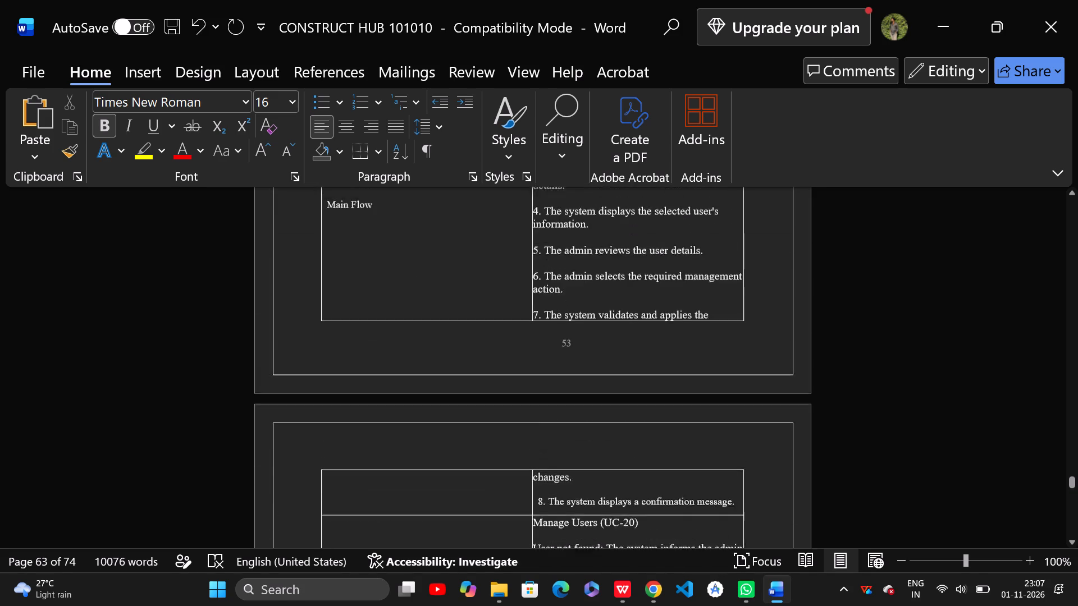
pyautogui.scroll(2, 492, 478)
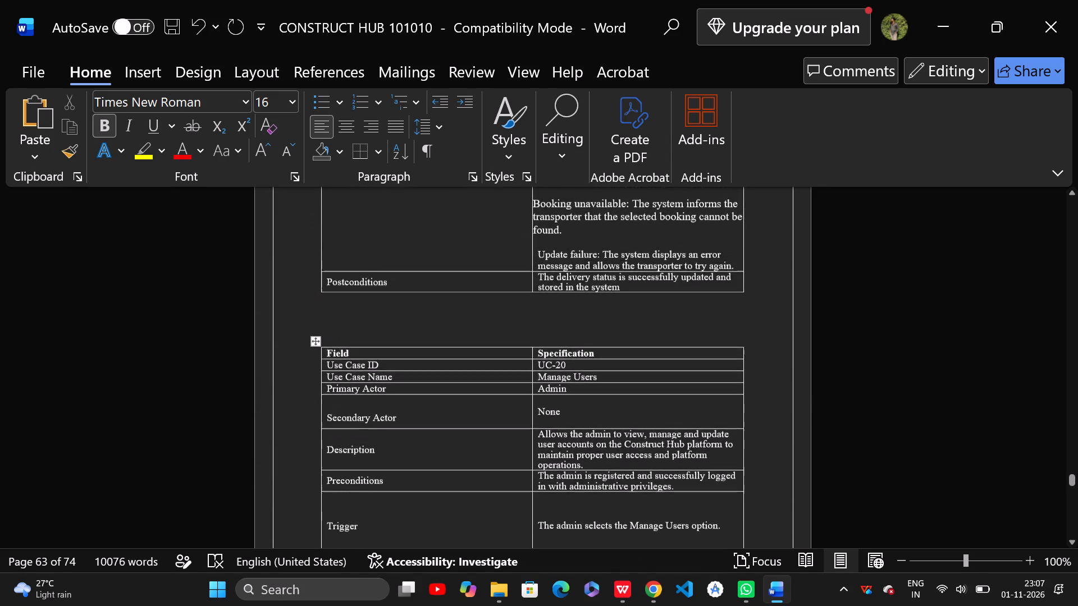
# Review the transporter use case tables from UC-19 back to UC-17, including their main and alternative flows.
pyautogui.scroll(4, 492, 478)
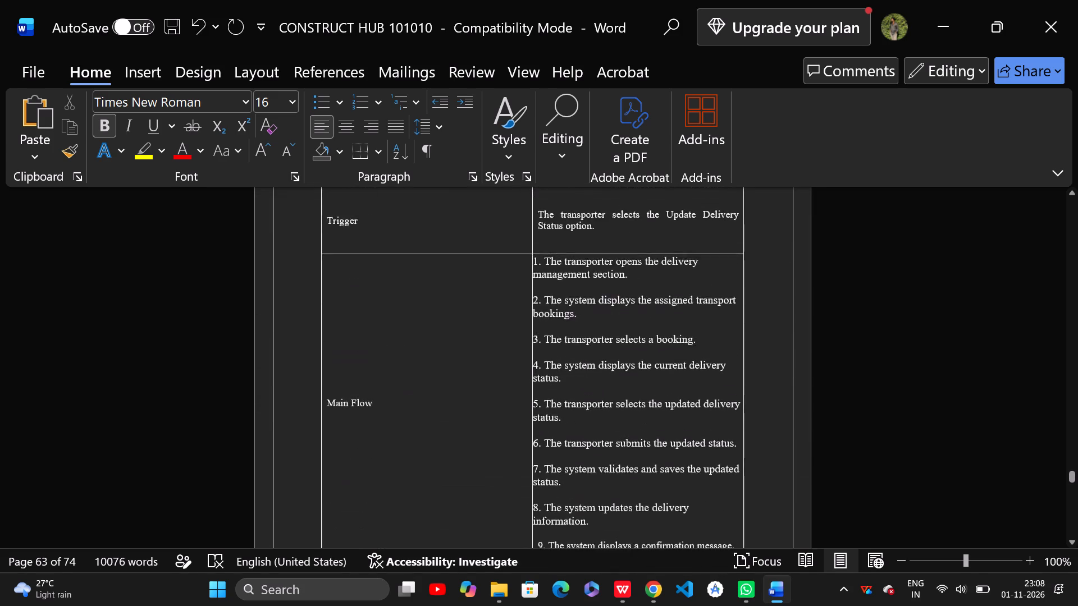
pyautogui.scroll(3, 492, 478)
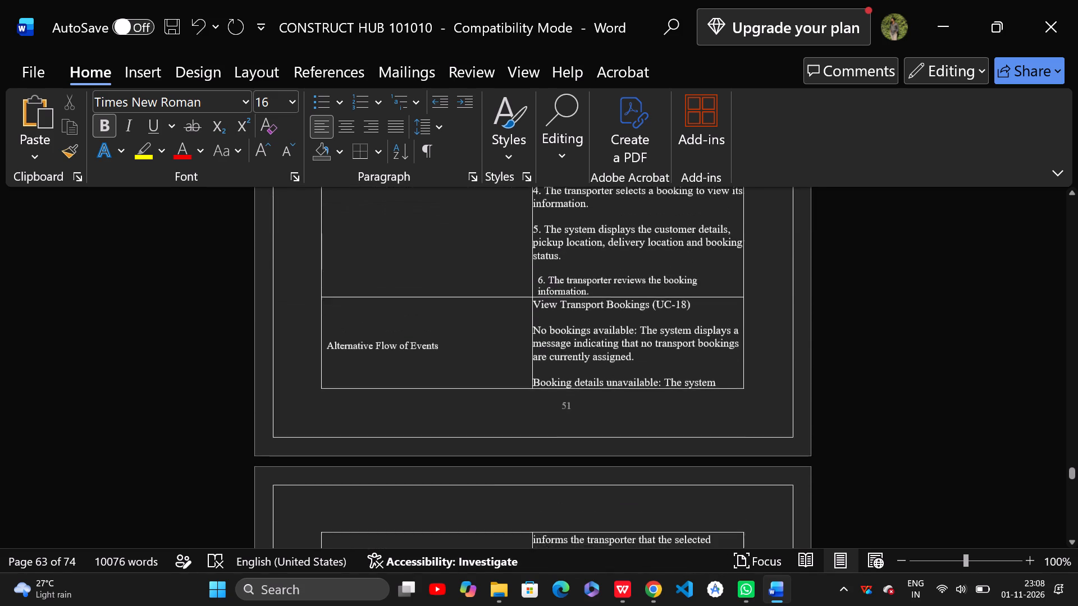
pyautogui.scroll(3, 492, 478)
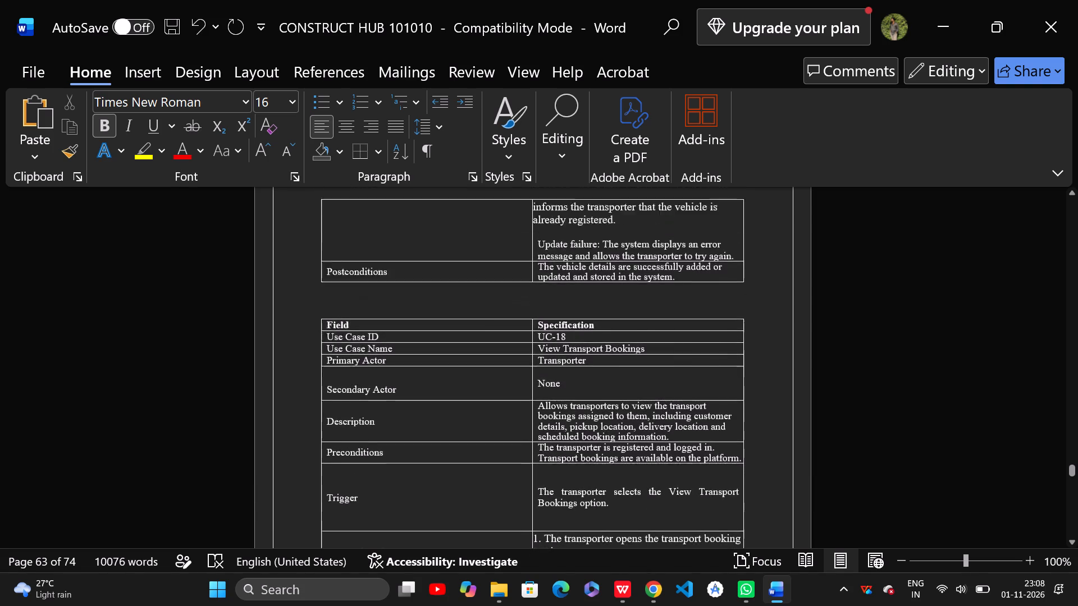
pyautogui.scroll(2, 492, 478)
pyautogui.scroll(-2, 492, 478)
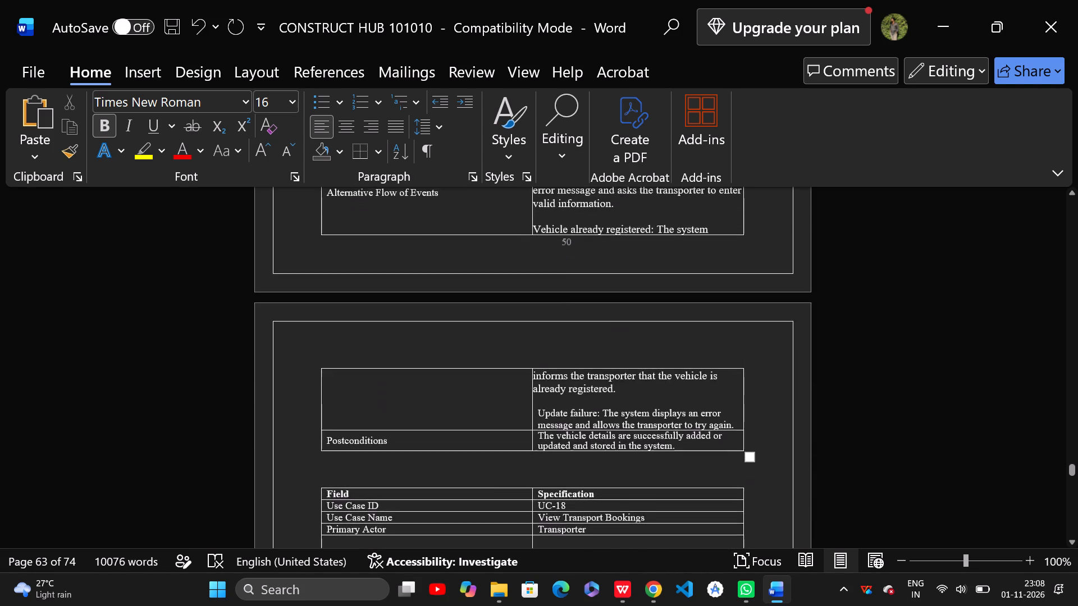
pyautogui.scroll(5, 492, 478)
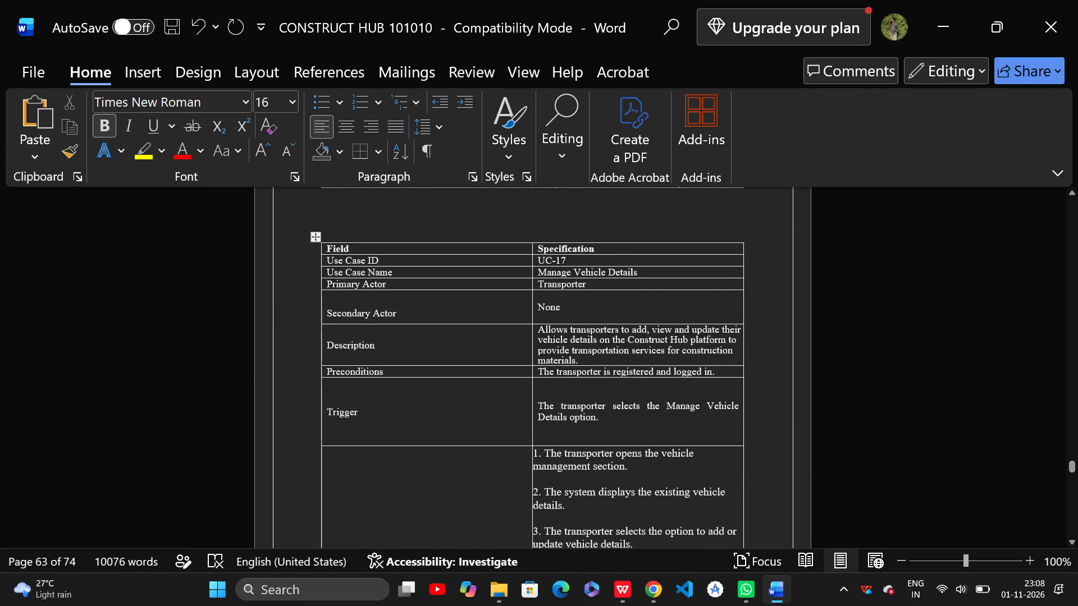
pyautogui.scroll(5, 492, 478)
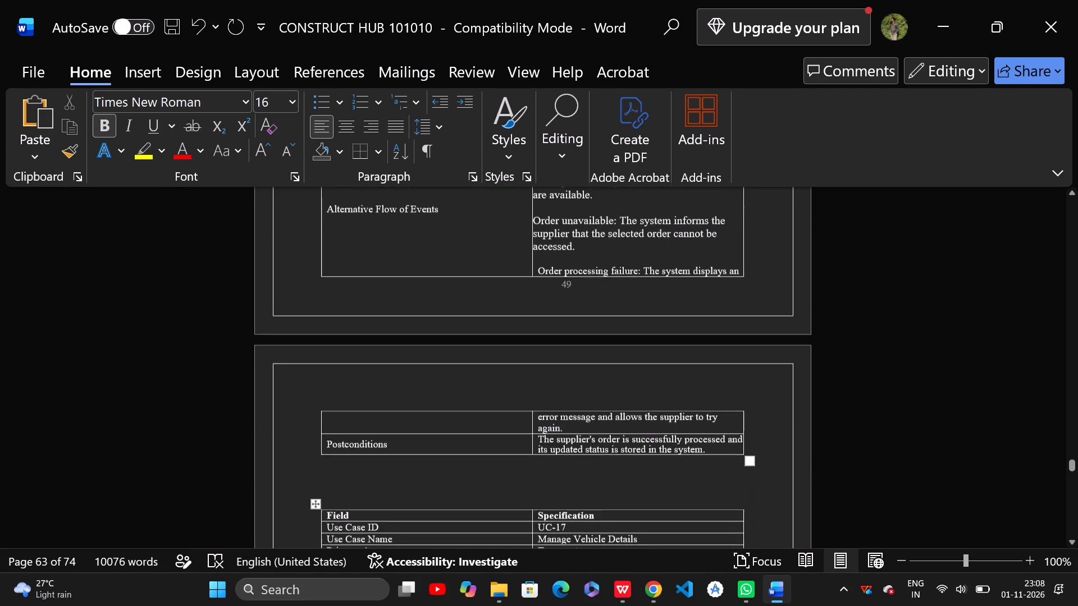
pyautogui.scroll(1, 492, 478)
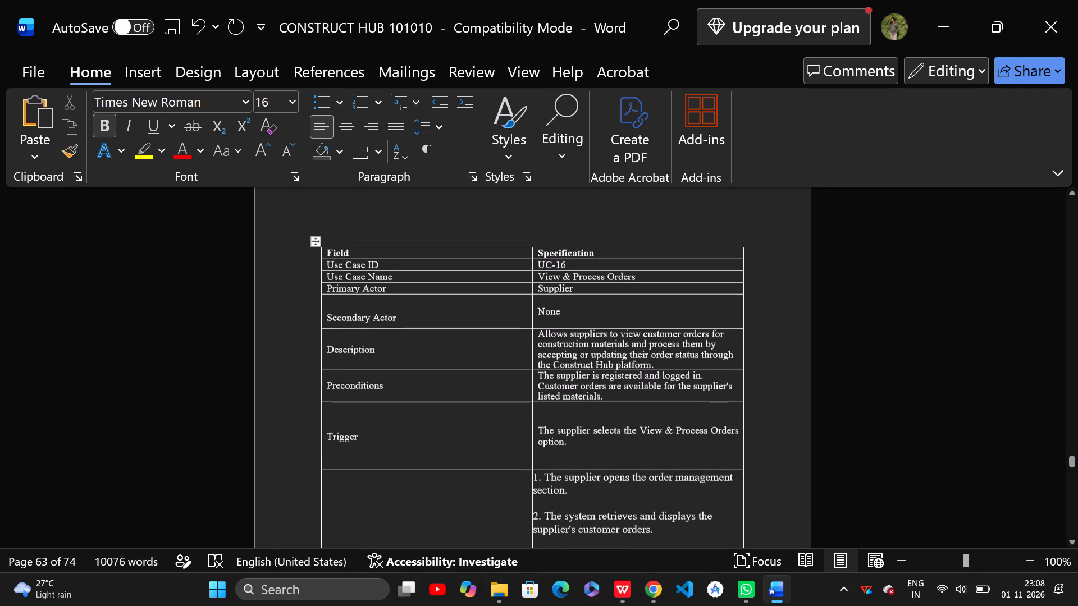
pyautogui.scroll(1, 492, 478)
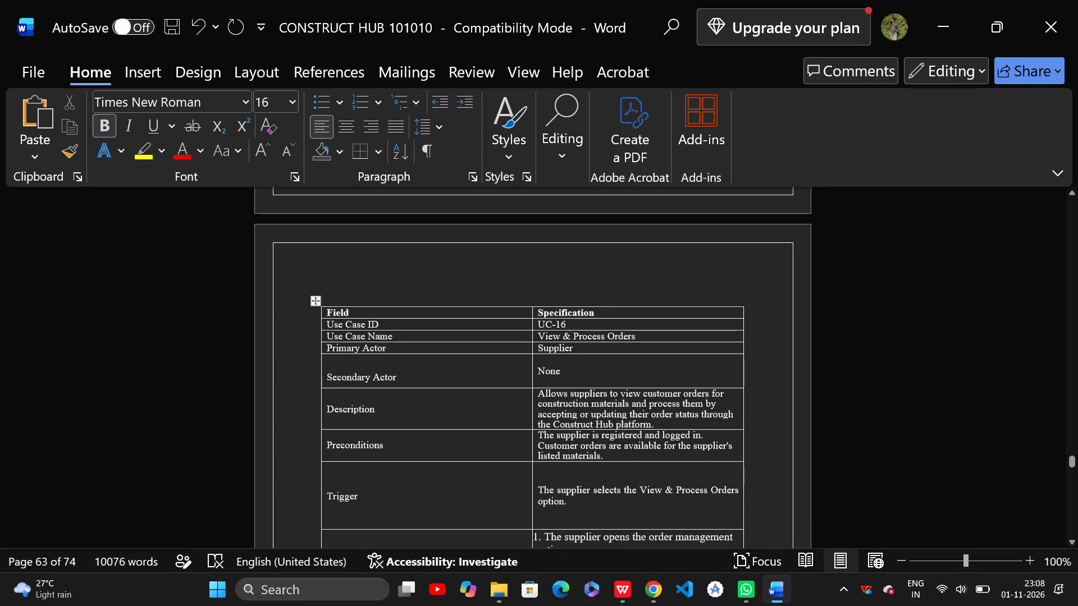
pyautogui.scroll(-4, 492, 478)
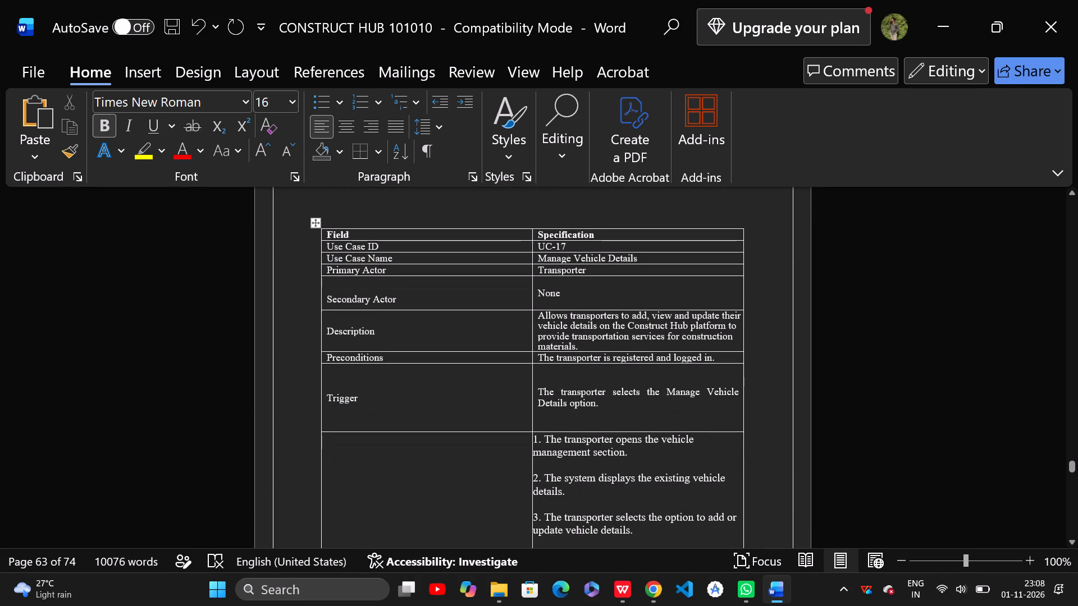
pyautogui.scroll(-2, 492, 478)
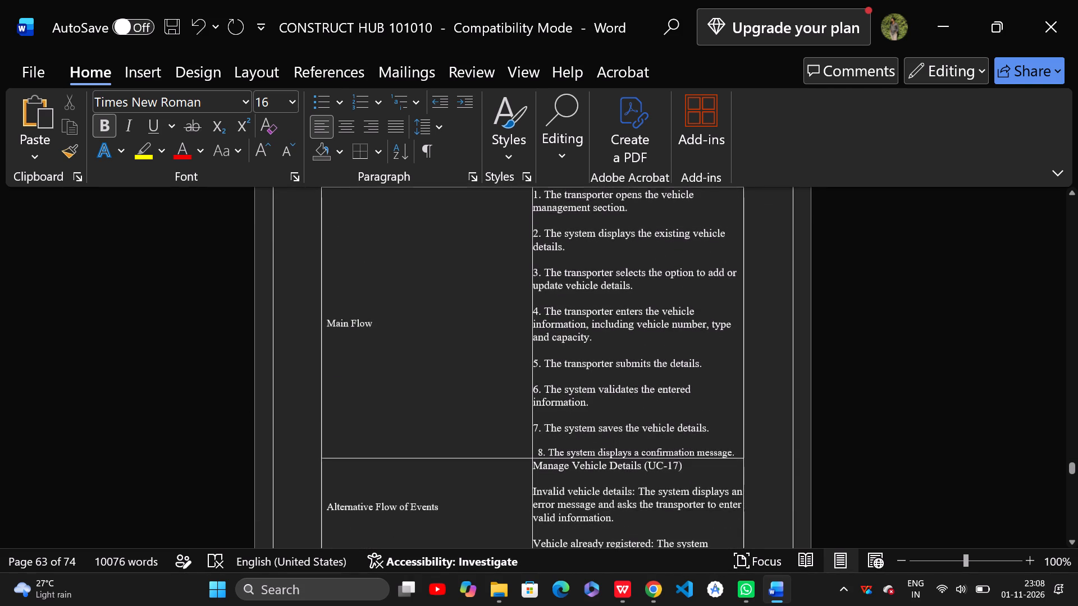
pyautogui.scroll(-1, 492, 478)
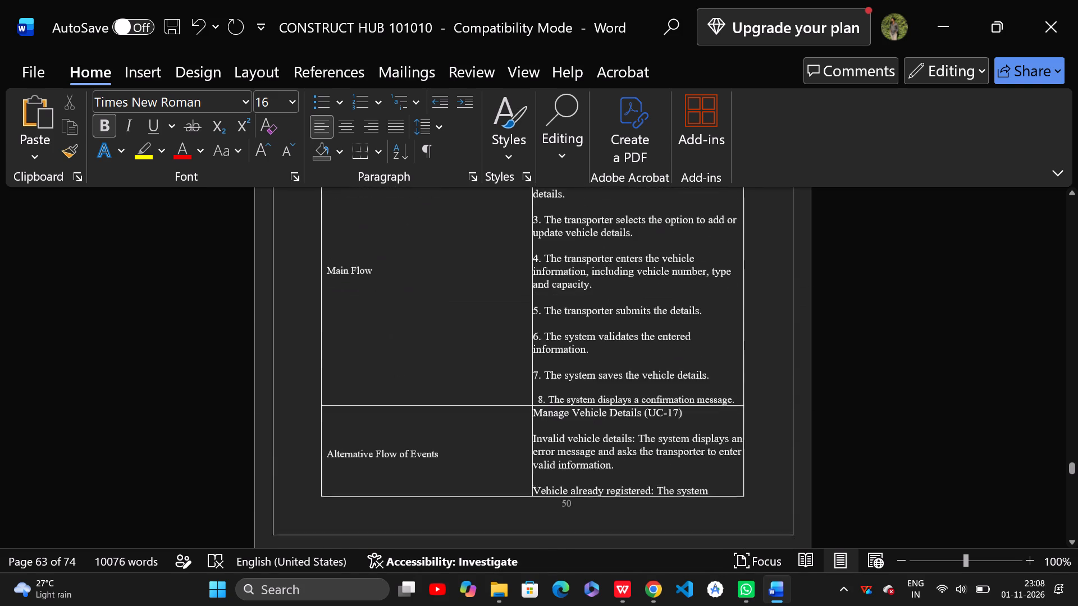
# Review the supplier use case tables from UC-16 back to UC-14.
pyautogui.scroll(4, 492, 478)
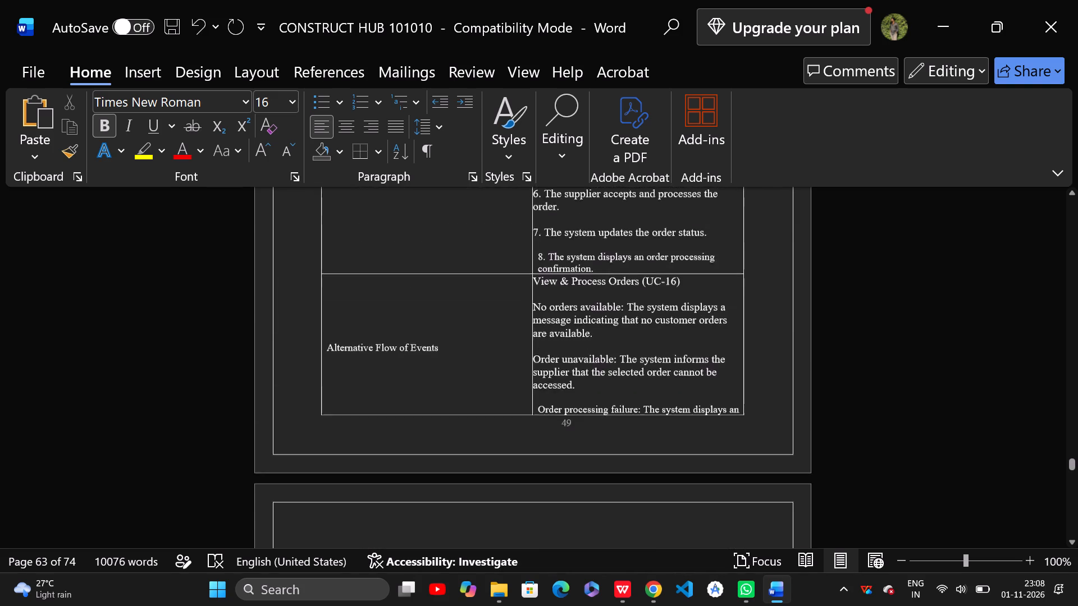
pyautogui.scroll(3, 492, 478)
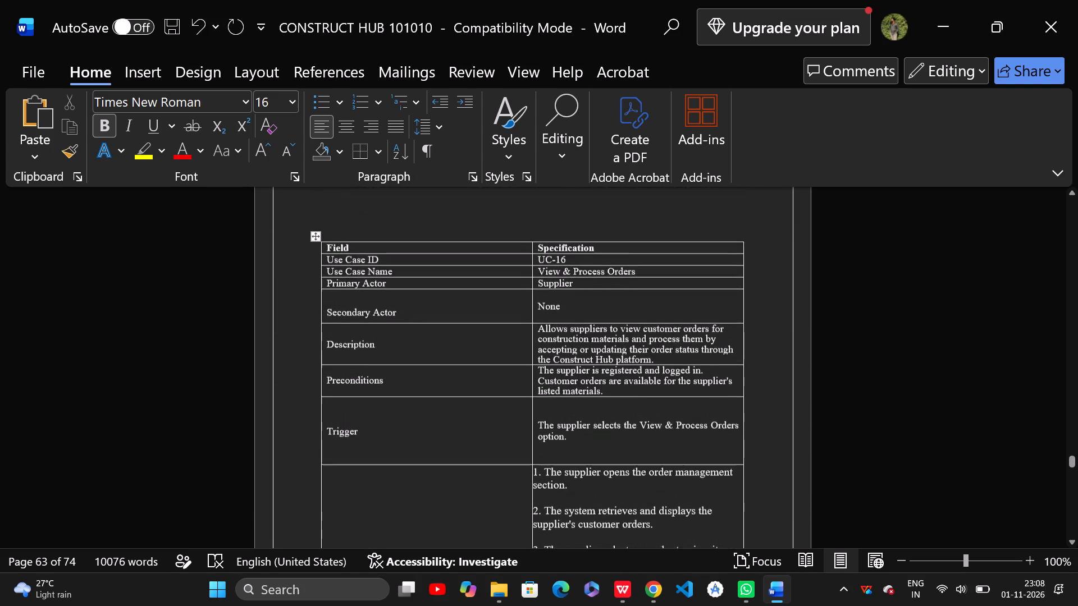
pyautogui.scroll(3, 492, 478)
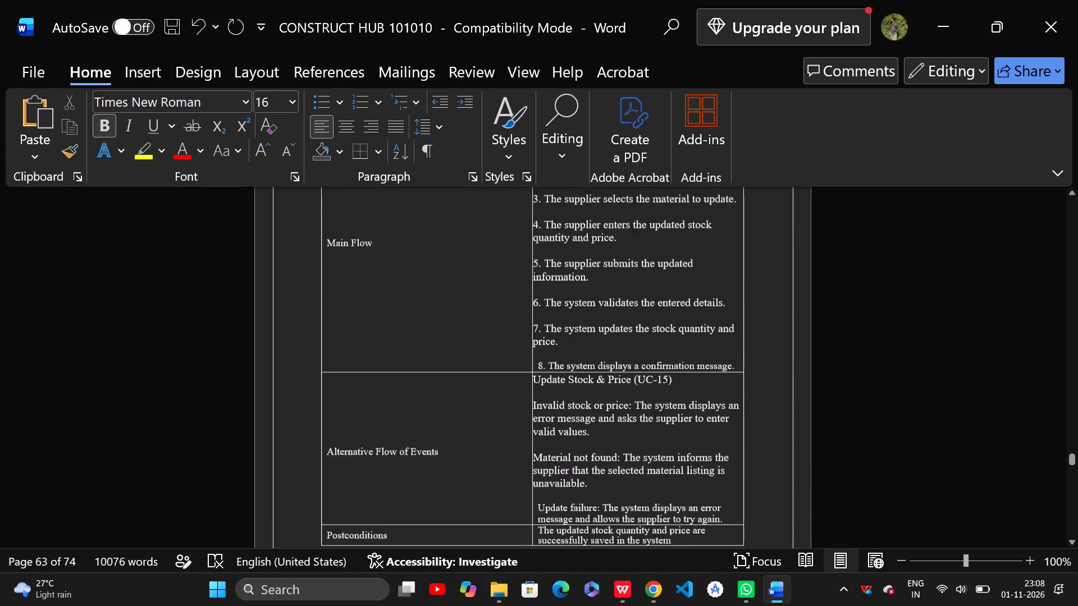
pyautogui.scroll(3, 492, 478)
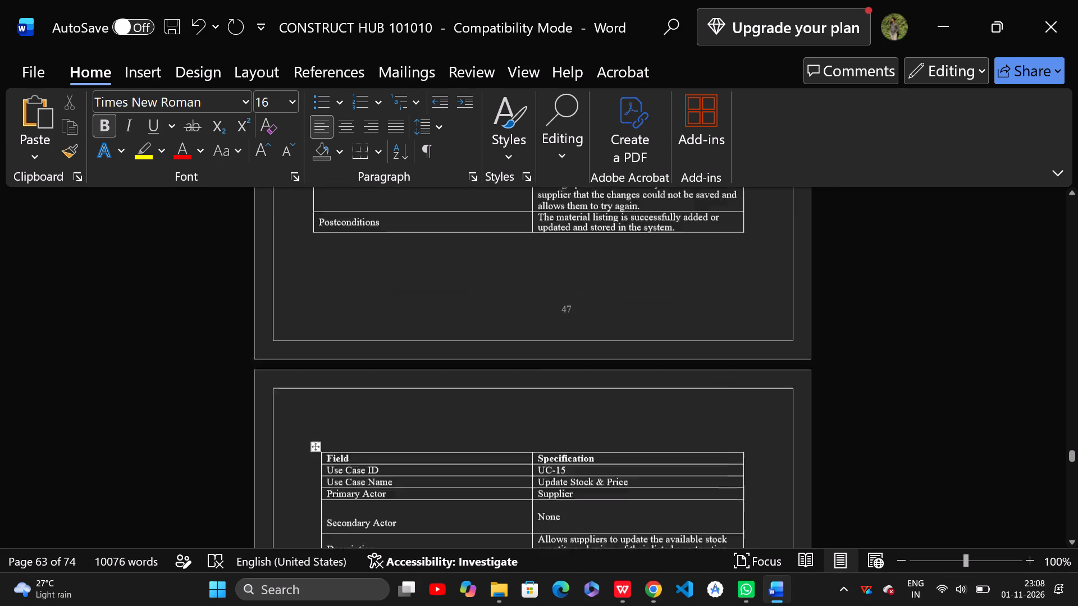
pyautogui.scroll(3, 492, 478)
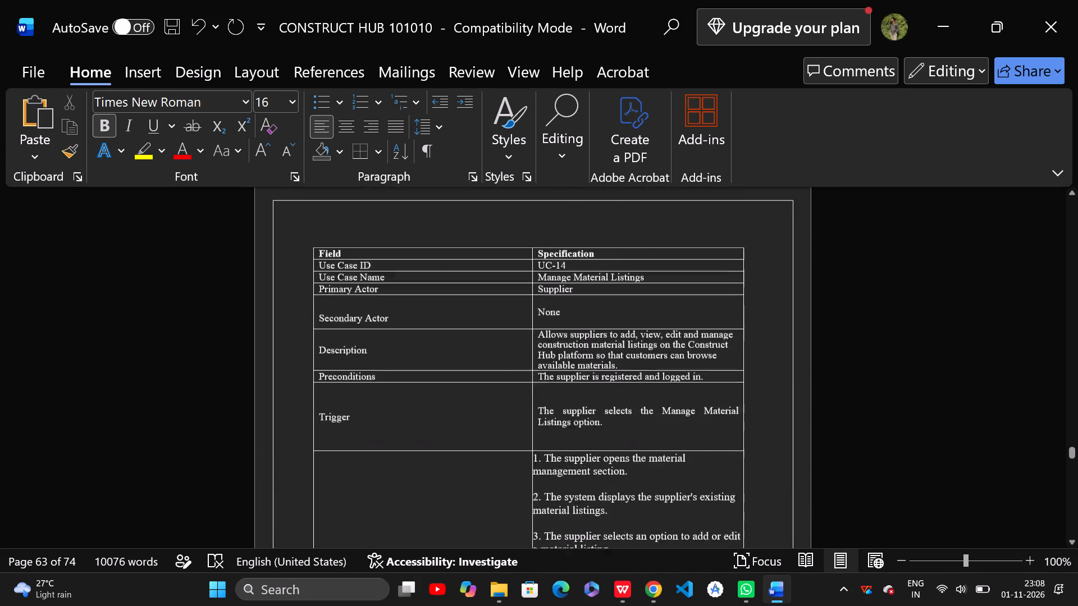
# Review the customer use case tables from UC-13 back to UC-11 and the Manage Profile table UC-10.
pyautogui.scroll(4, 492, 478)
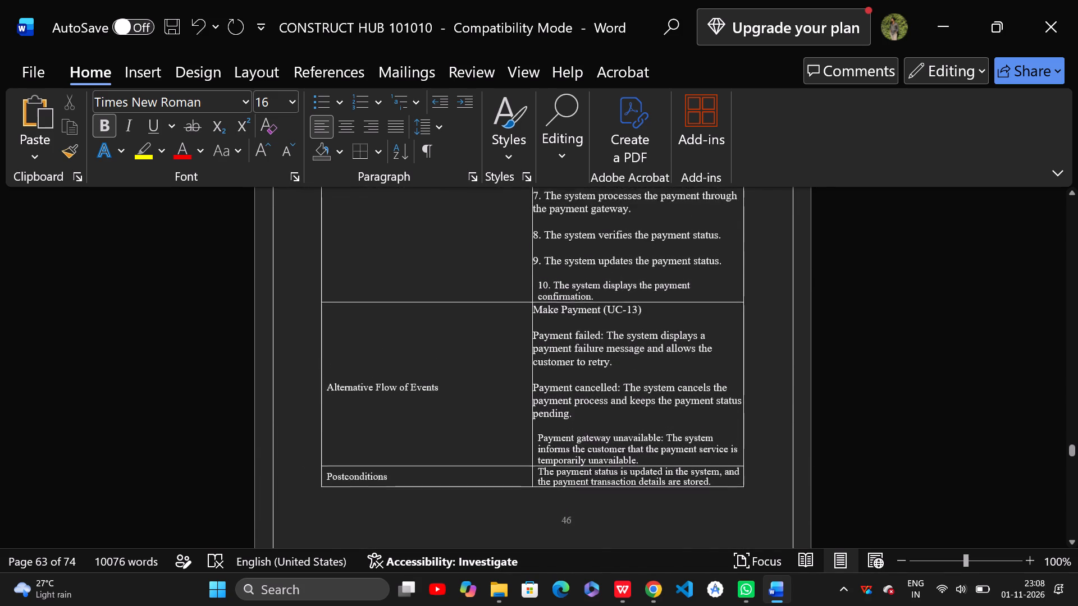
pyautogui.scroll(3, 492, 478)
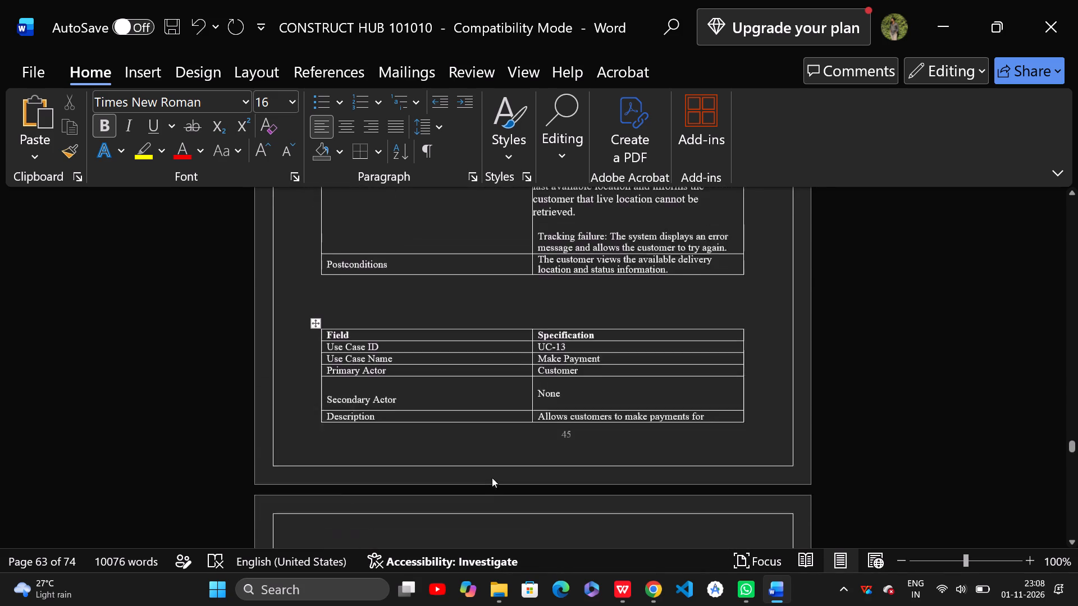
pyautogui.scroll(3, 492, 478)
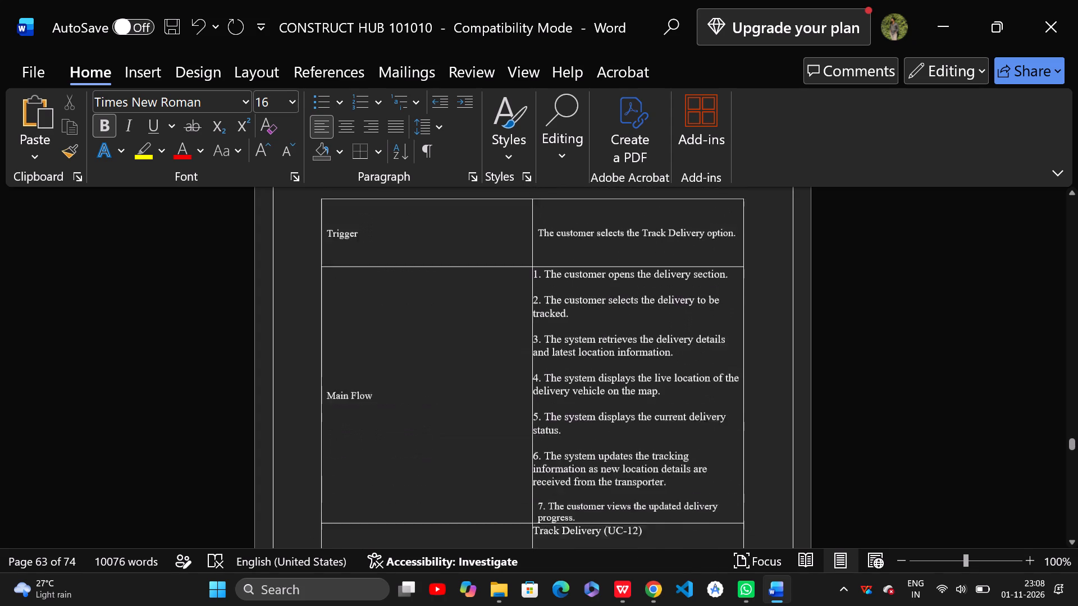
pyautogui.scroll(1, 492, 478)
pyautogui.scroll(-2, 492, 478)
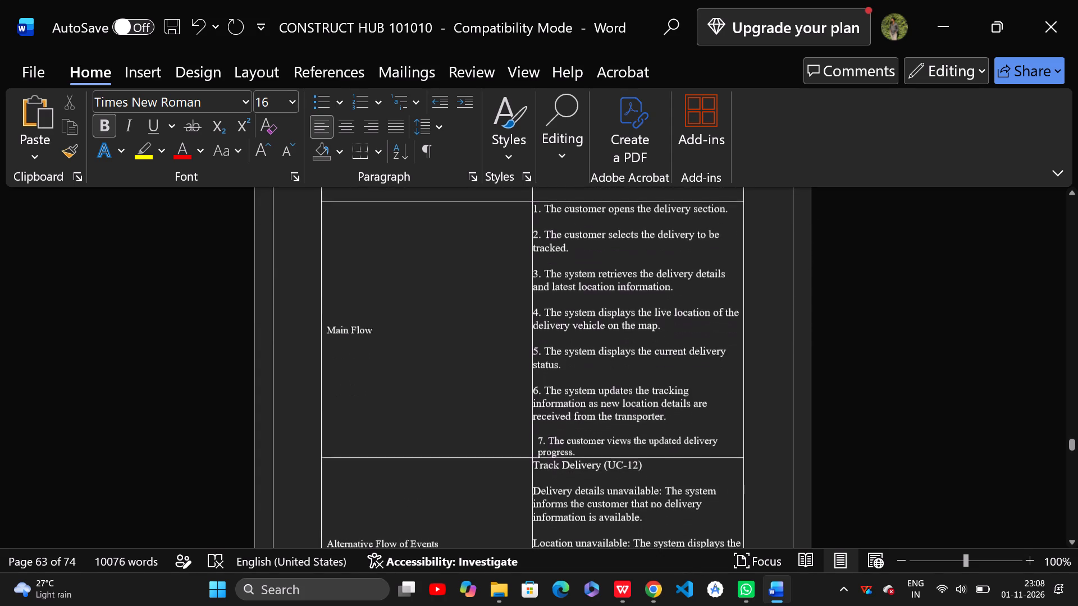
pyautogui.scroll(2, 492, 478)
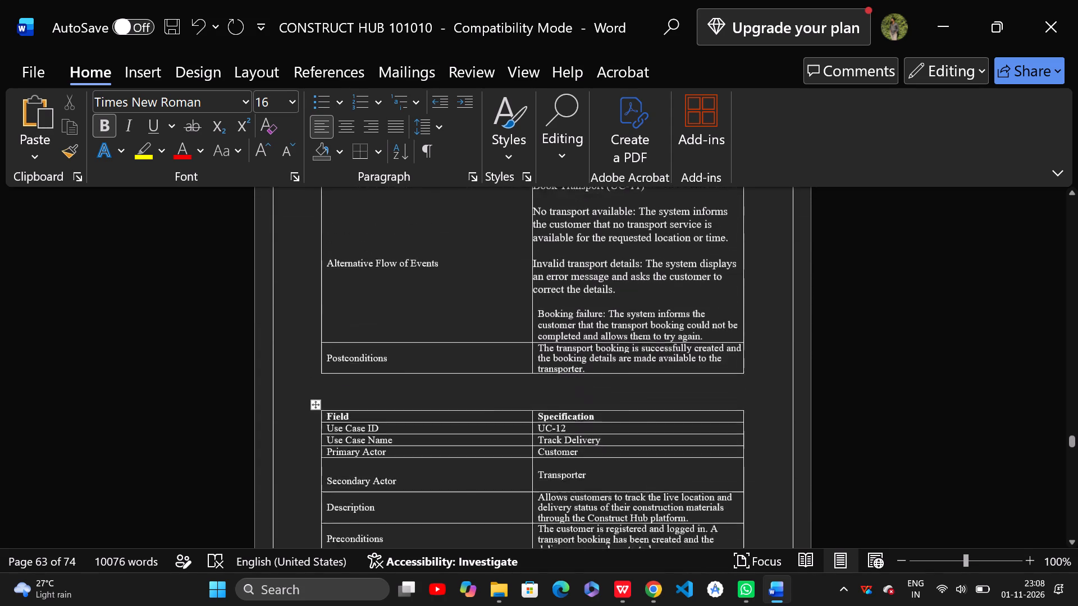
pyautogui.scroll(3, 492, 478)
pyautogui.scroll(-1, 492, 478)
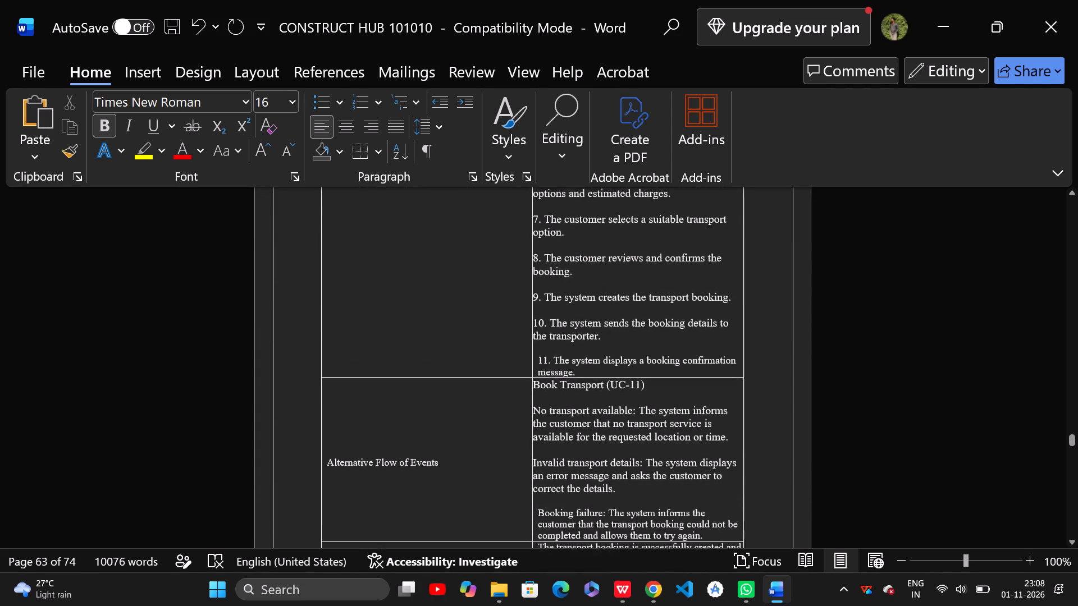
pyautogui.scroll(-1, 492, 478)
pyautogui.scroll(2, 492, 478)
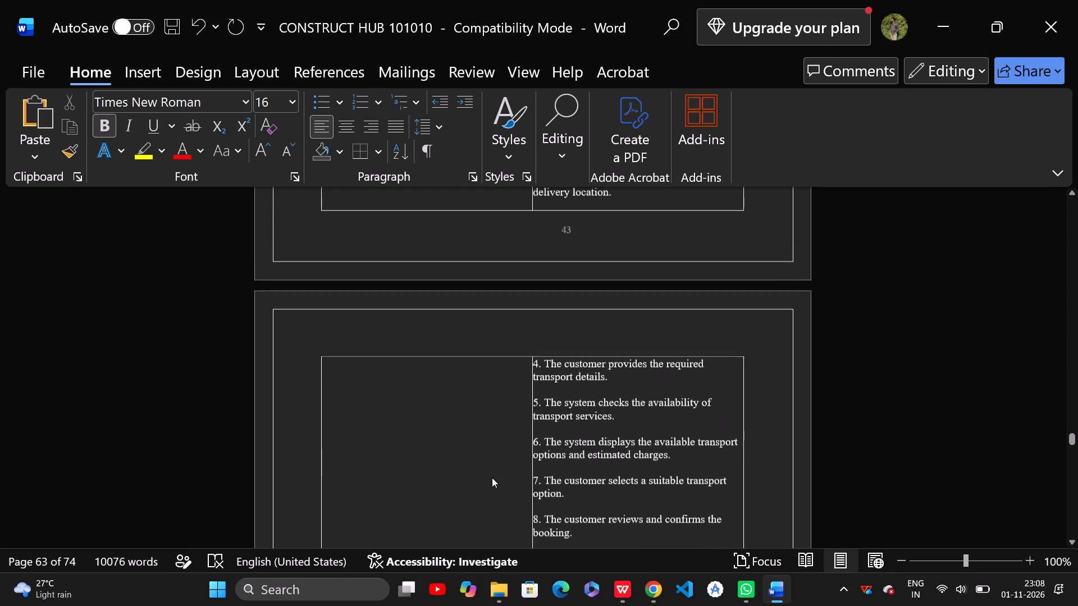
pyautogui.scroll(3, 492, 478)
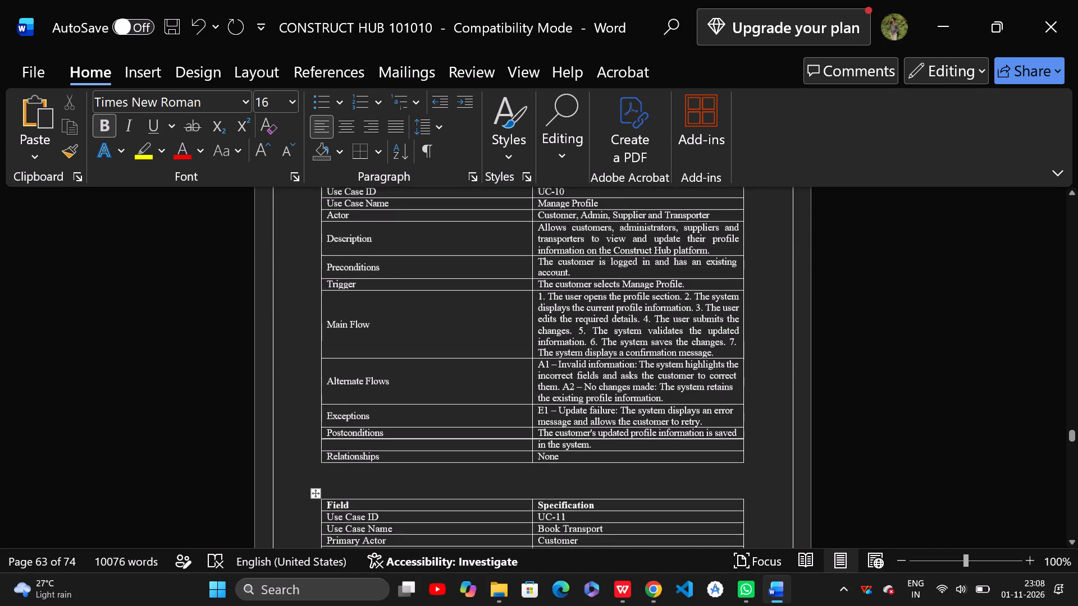
pyautogui.scroll(1, 492, 478)
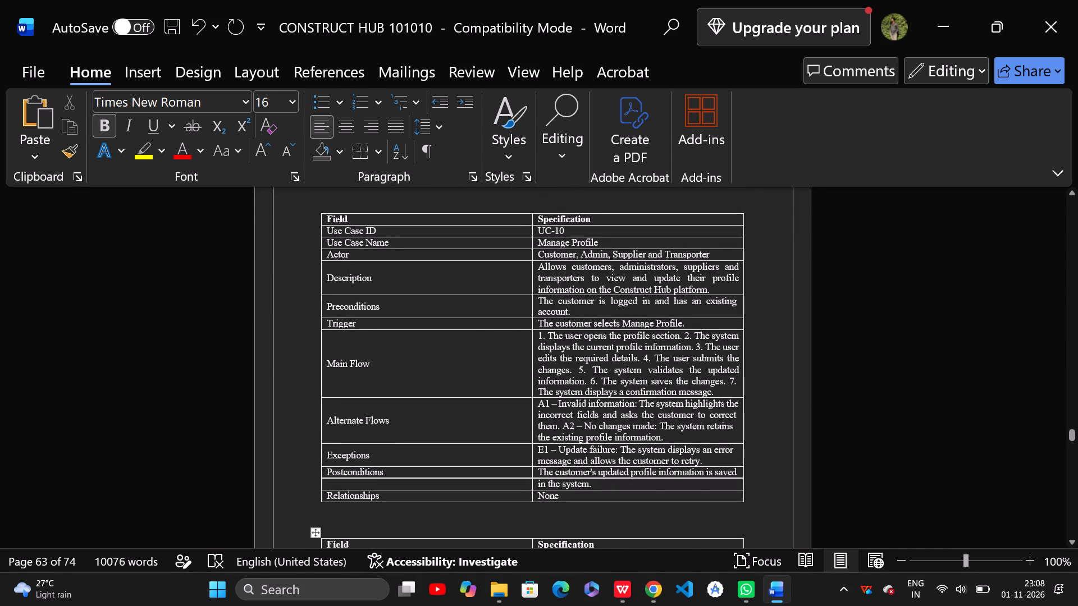
# Switch to Chrome and copy the complete UC-10 Book Equipment specification table, from Field to Postconditions, from the Use Case Specifications chat.
pyautogui.scroll(2, 577, 495)
pyautogui.scroll(-3, 578, 489)
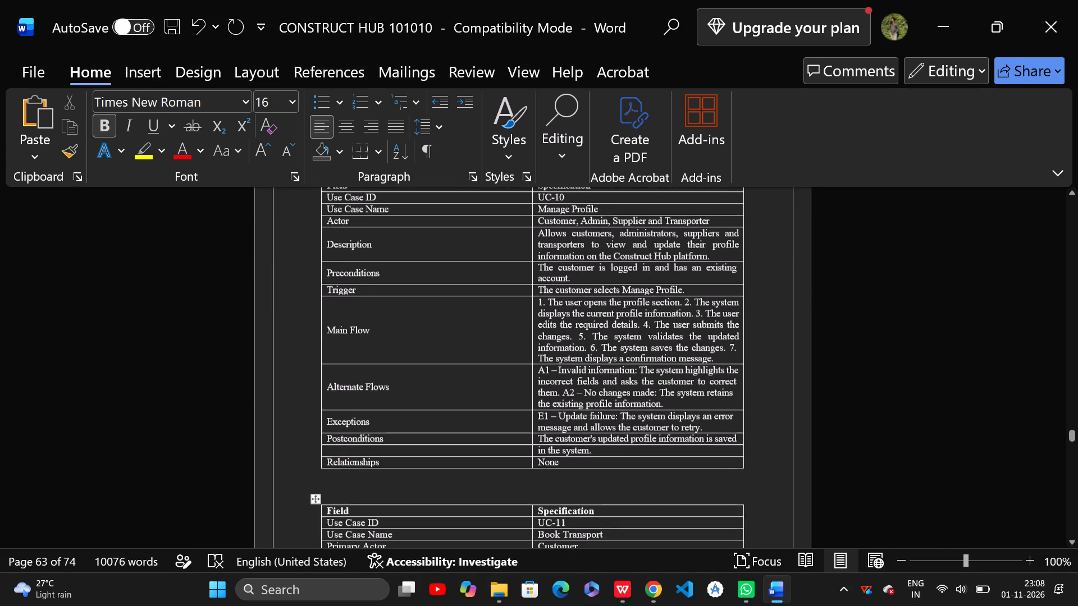
pyautogui.scroll(1, 563, 471)
pyautogui.click(654, 587)
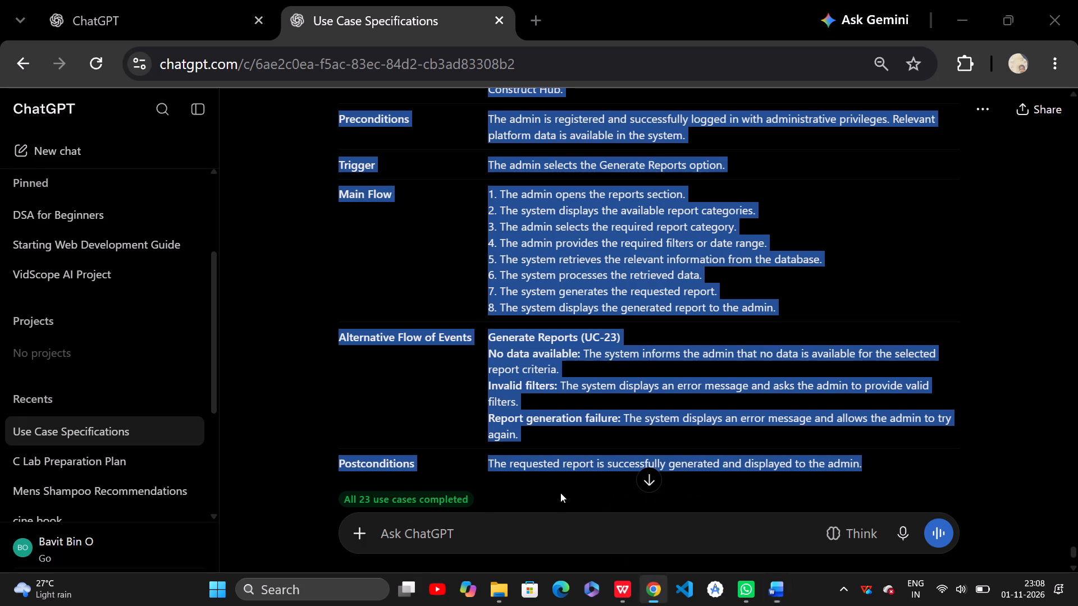
pyautogui.scroll(20, 443, 355)
pyautogui.scroll(18, 443, 355)
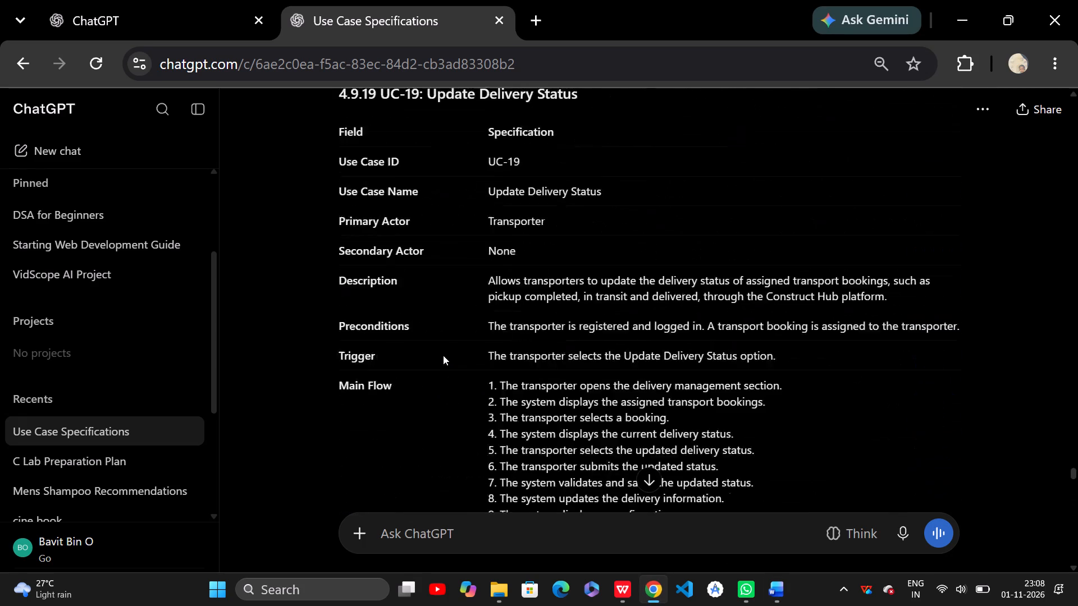
pyautogui.scroll(20, 443, 355)
pyautogui.scroll(16, 443, 355)
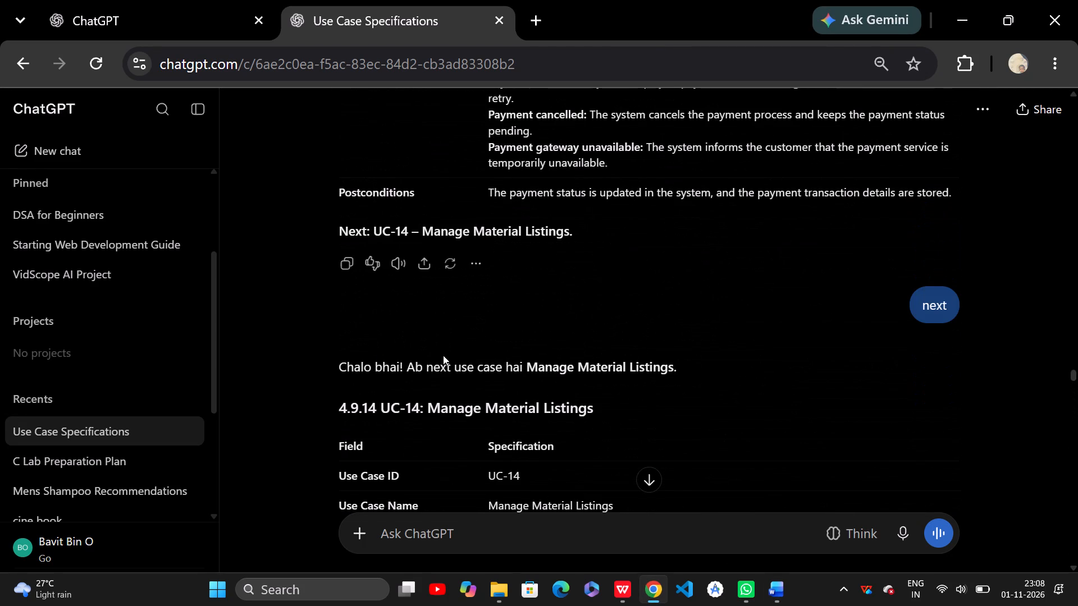
pyautogui.scroll(20, 443, 355)
pyautogui.scroll(12, 443, 355)
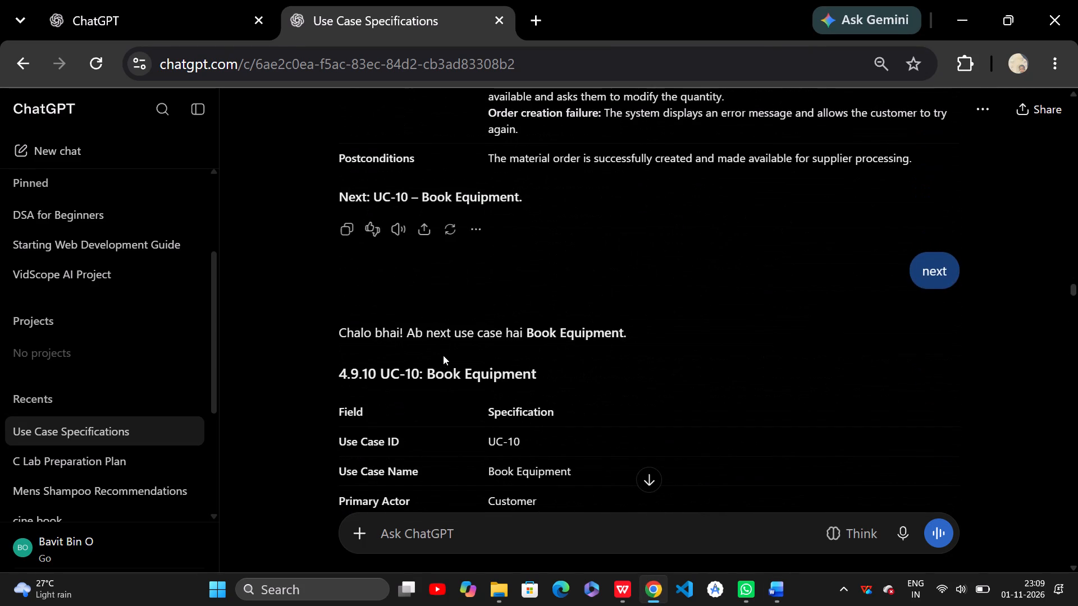
pyautogui.scroll(2, 443, 355)
pyautogui.scroll(-4, 443, 355)
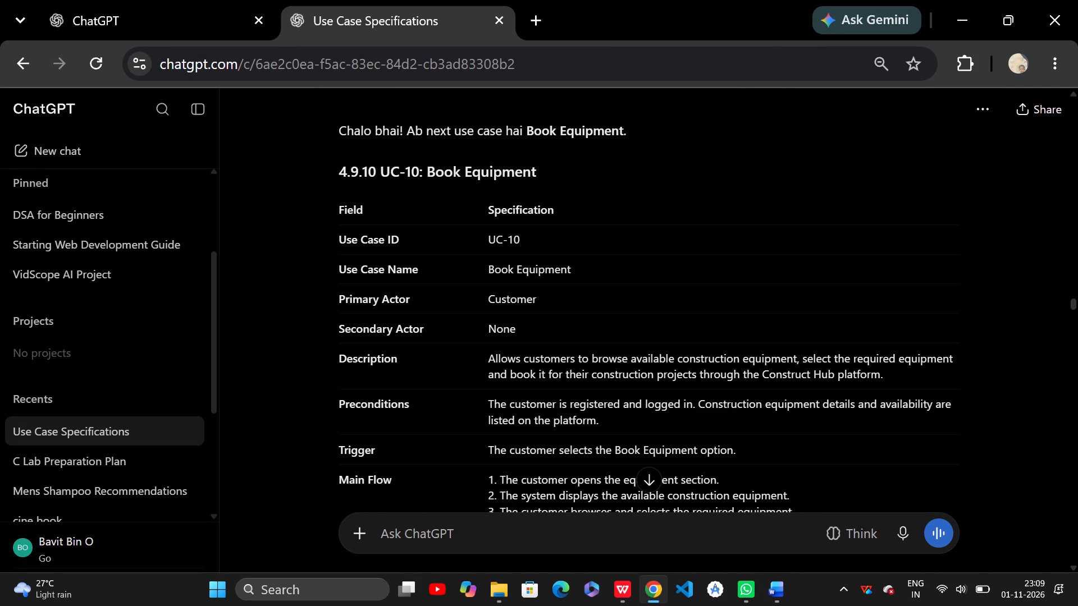
pyautogui.moveTo(336, 209); pyautogui.dragTo(612, 406)
pyautogui.scroll(-3, 499, 314)
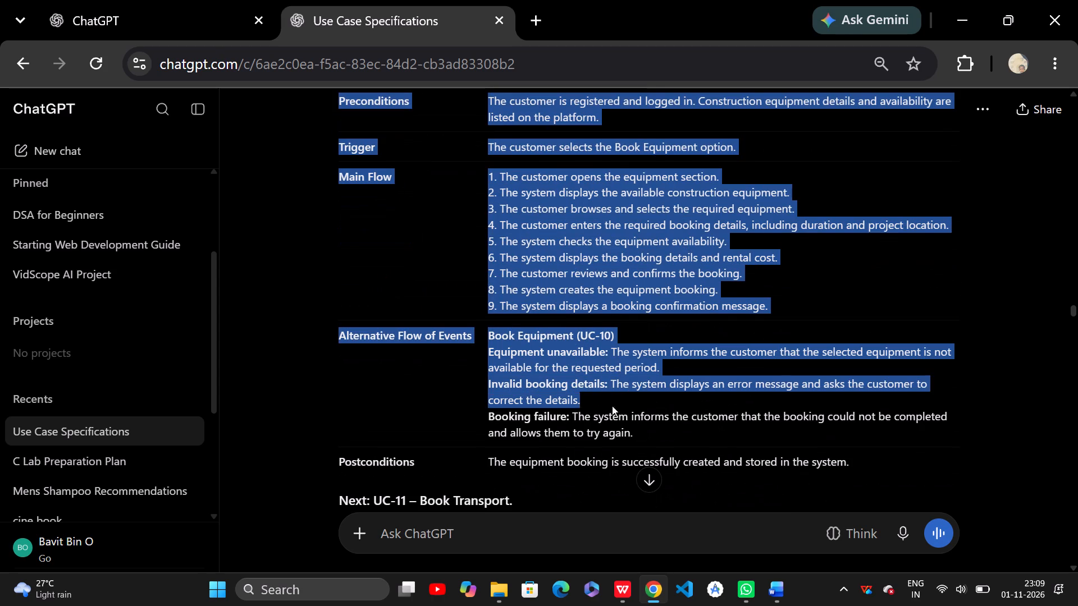
pyautogui.moveTo(612, 406); pyautogui.dragTo(848, 468)
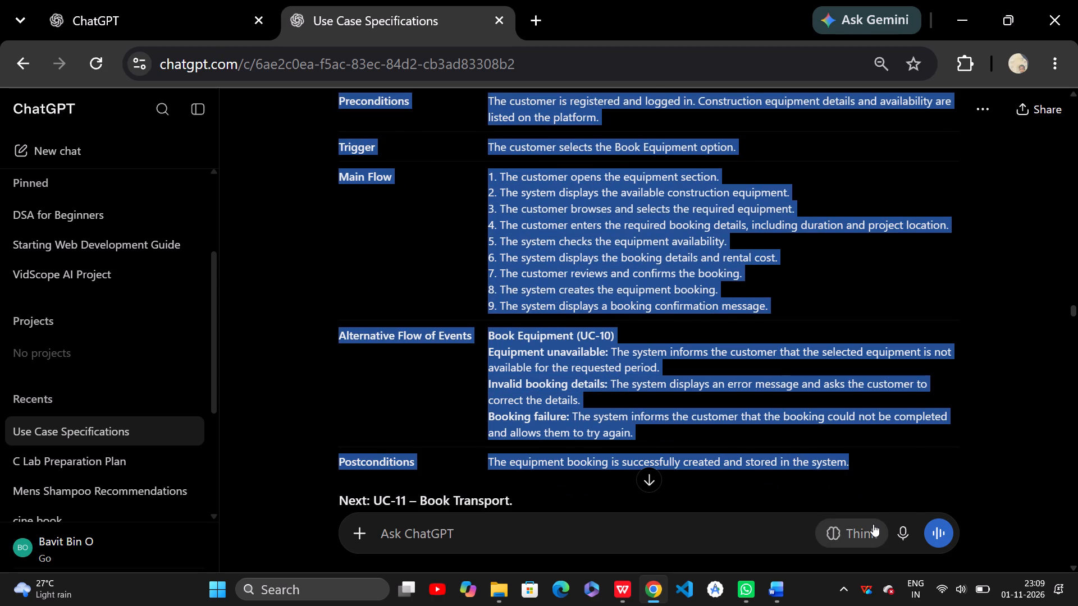
pyautogui.hotkey('ctrl', 'c')
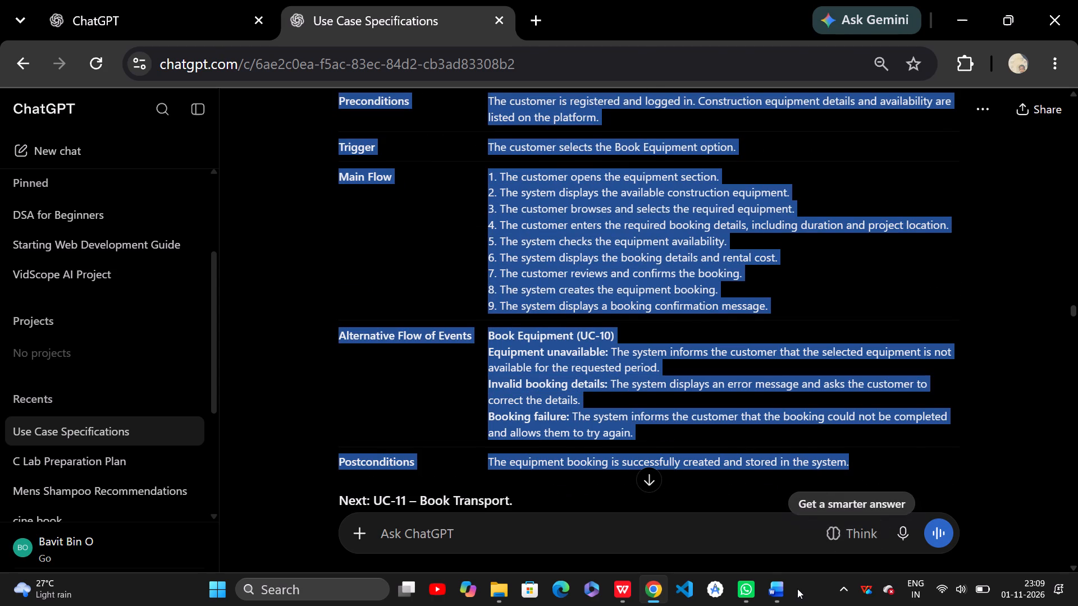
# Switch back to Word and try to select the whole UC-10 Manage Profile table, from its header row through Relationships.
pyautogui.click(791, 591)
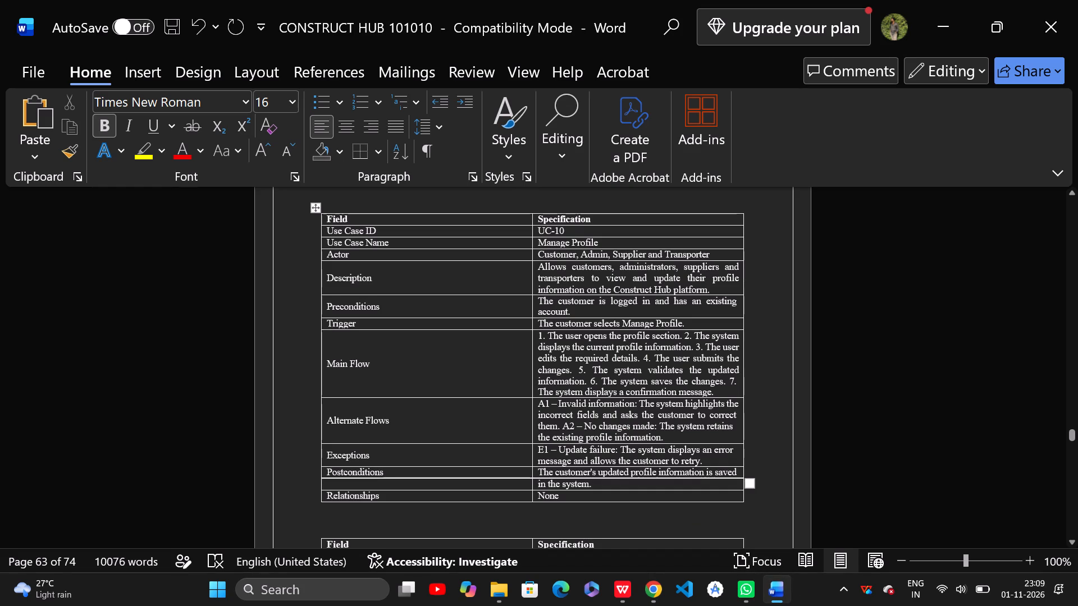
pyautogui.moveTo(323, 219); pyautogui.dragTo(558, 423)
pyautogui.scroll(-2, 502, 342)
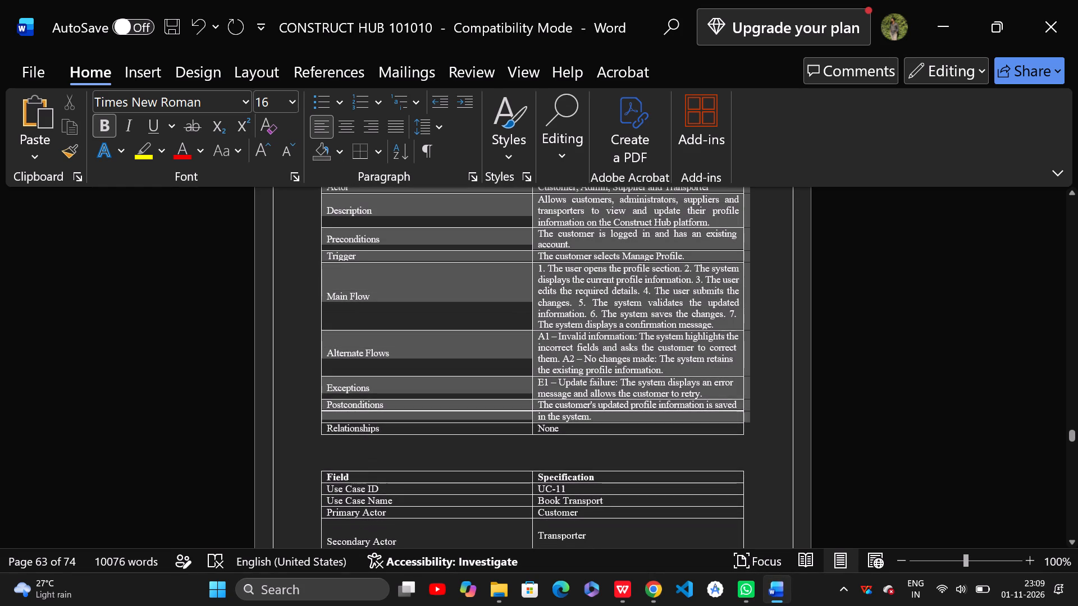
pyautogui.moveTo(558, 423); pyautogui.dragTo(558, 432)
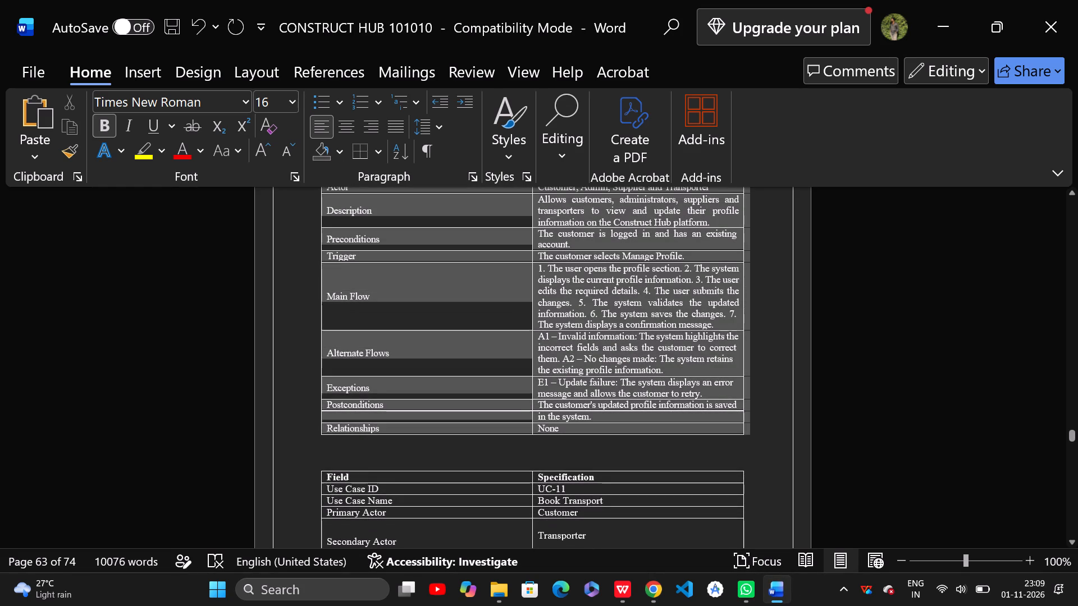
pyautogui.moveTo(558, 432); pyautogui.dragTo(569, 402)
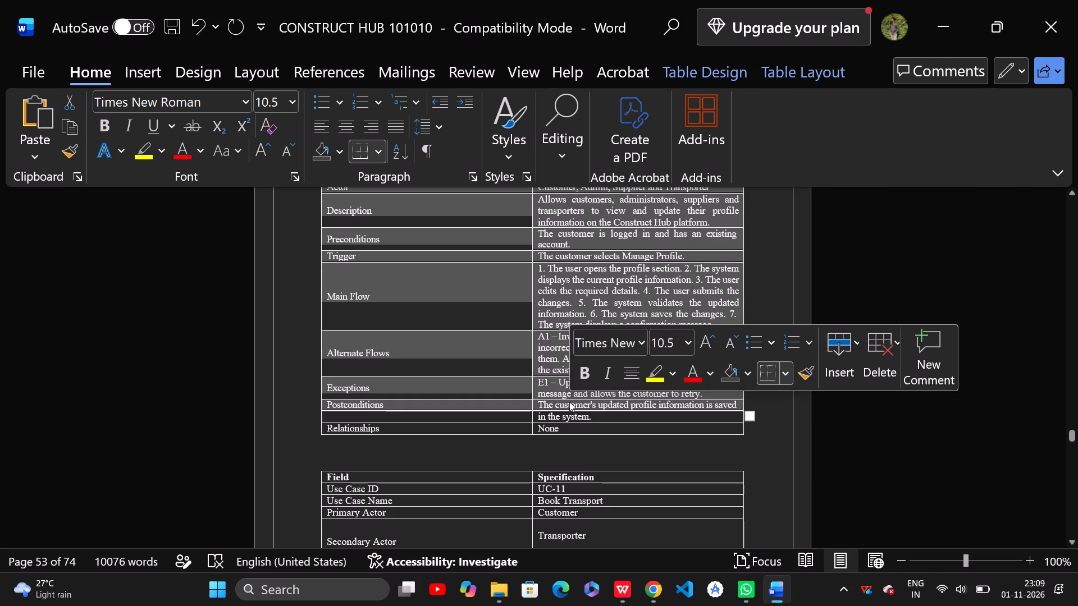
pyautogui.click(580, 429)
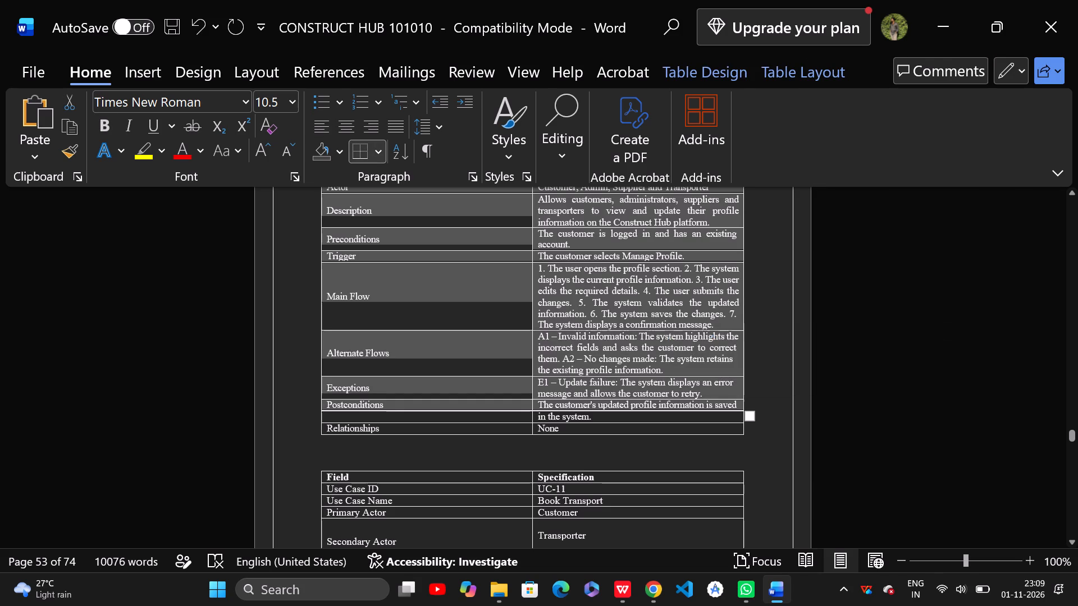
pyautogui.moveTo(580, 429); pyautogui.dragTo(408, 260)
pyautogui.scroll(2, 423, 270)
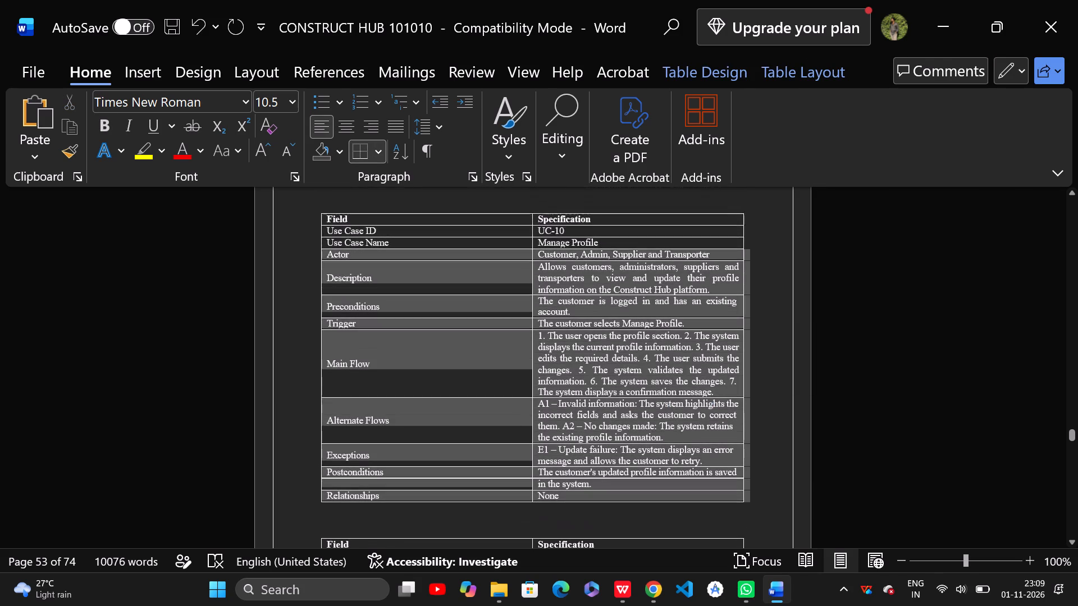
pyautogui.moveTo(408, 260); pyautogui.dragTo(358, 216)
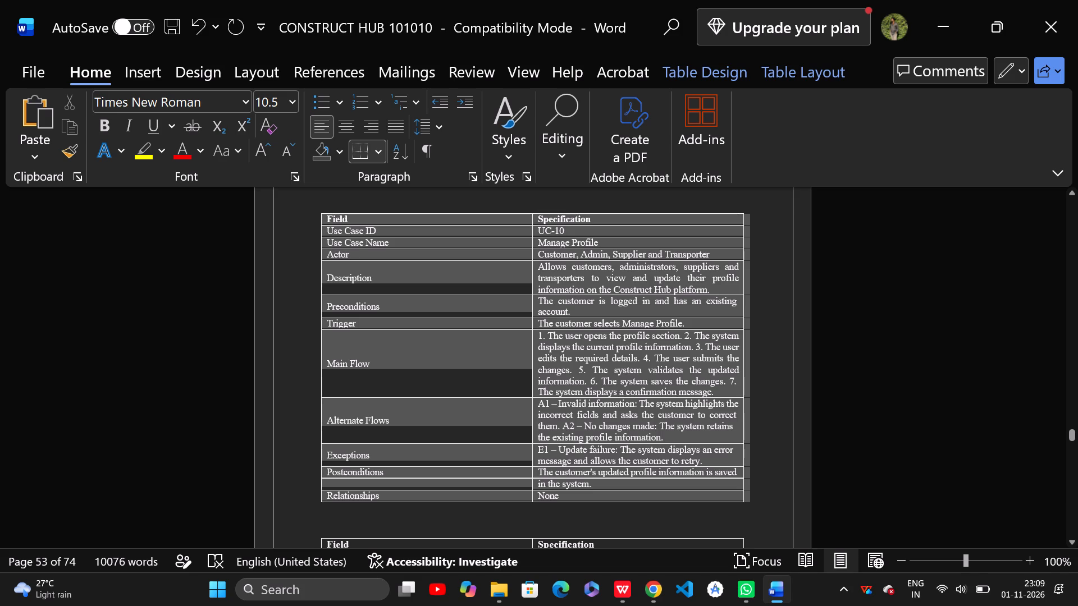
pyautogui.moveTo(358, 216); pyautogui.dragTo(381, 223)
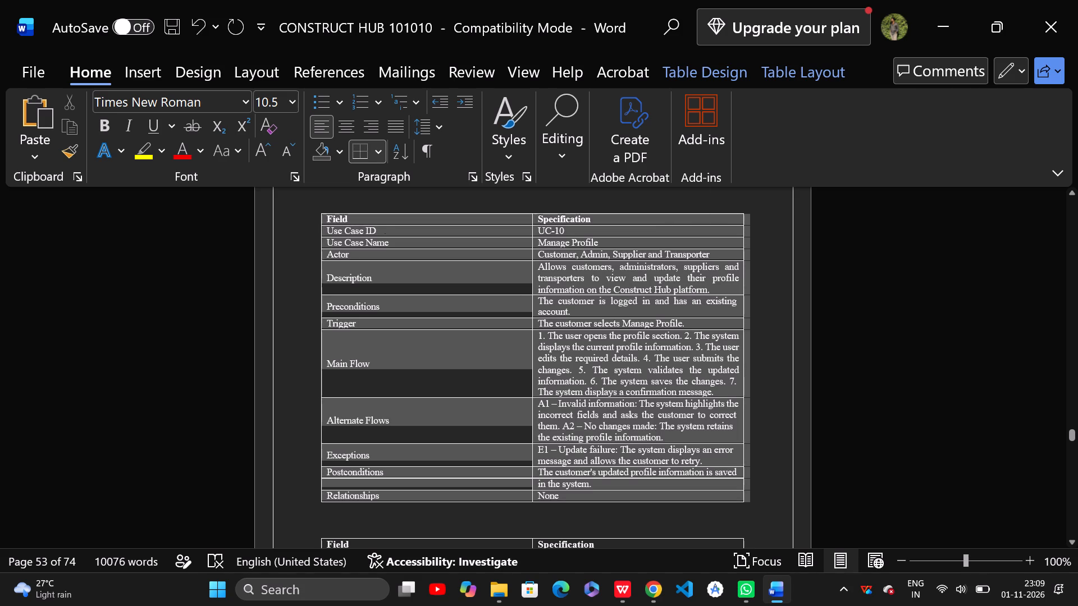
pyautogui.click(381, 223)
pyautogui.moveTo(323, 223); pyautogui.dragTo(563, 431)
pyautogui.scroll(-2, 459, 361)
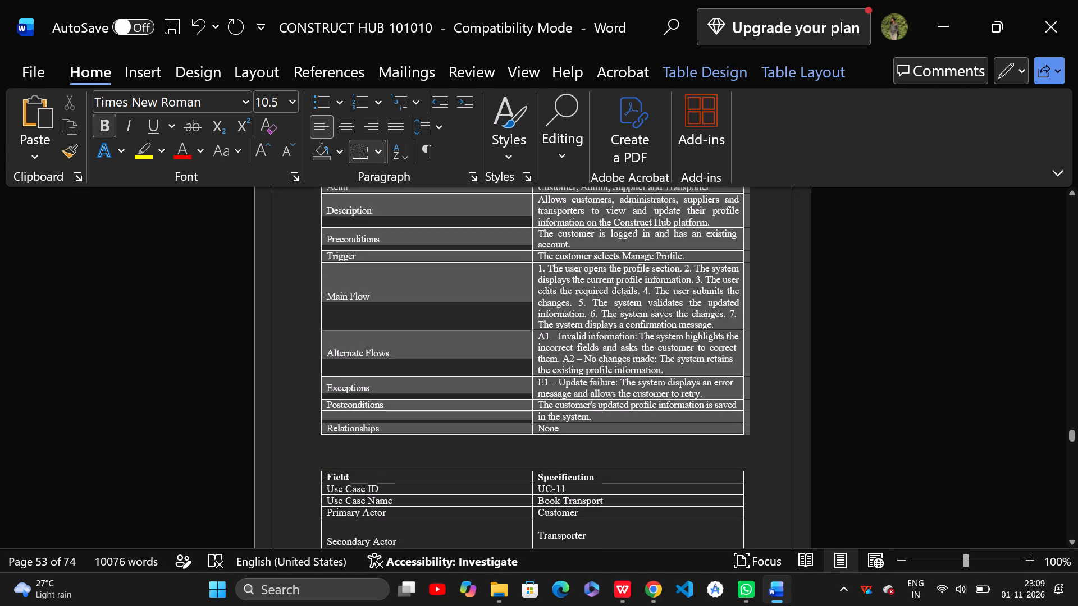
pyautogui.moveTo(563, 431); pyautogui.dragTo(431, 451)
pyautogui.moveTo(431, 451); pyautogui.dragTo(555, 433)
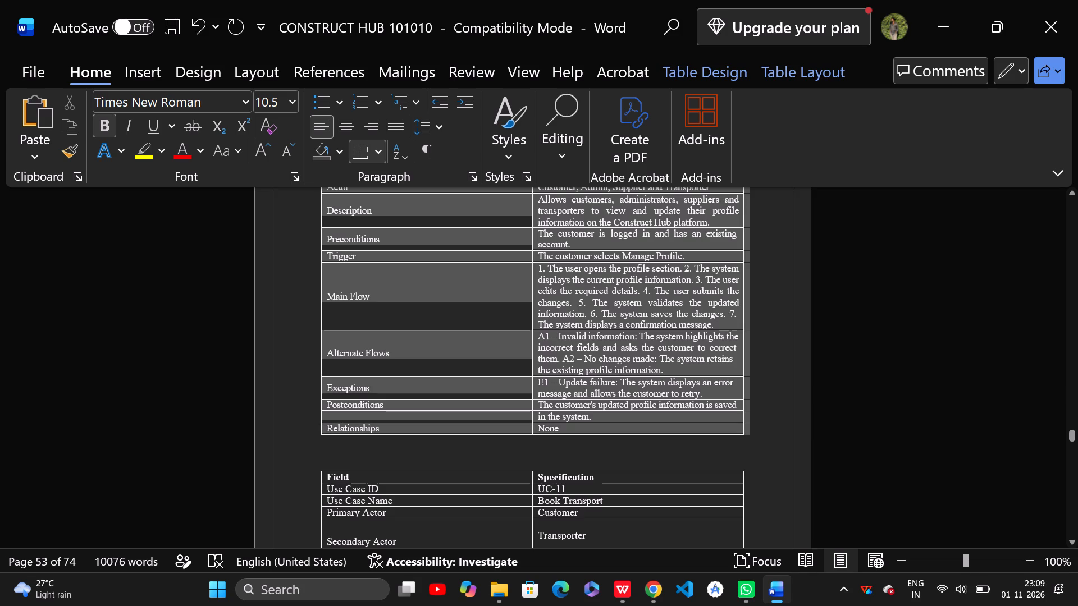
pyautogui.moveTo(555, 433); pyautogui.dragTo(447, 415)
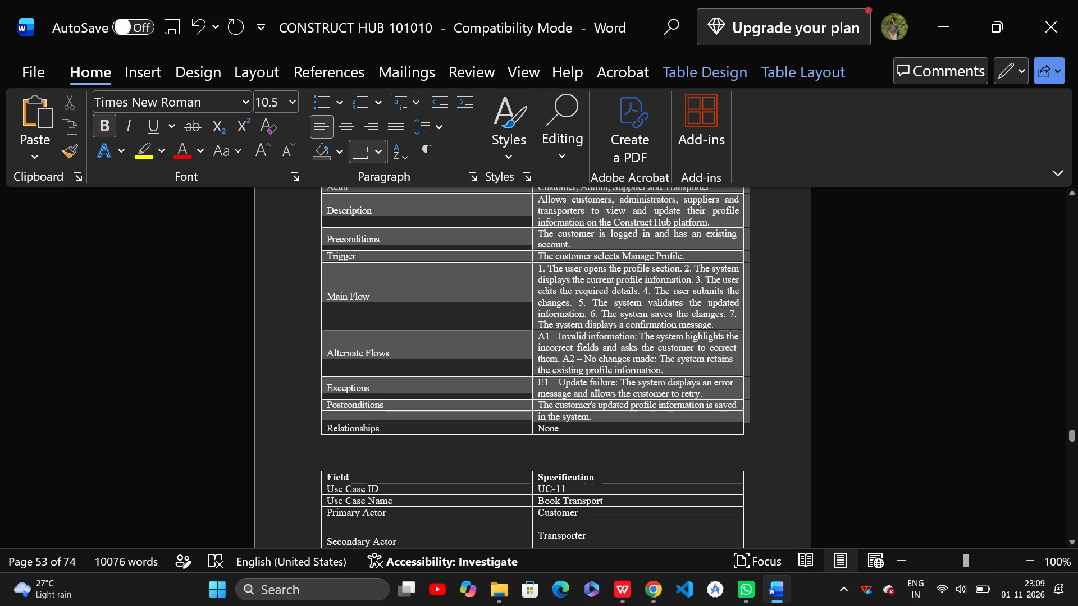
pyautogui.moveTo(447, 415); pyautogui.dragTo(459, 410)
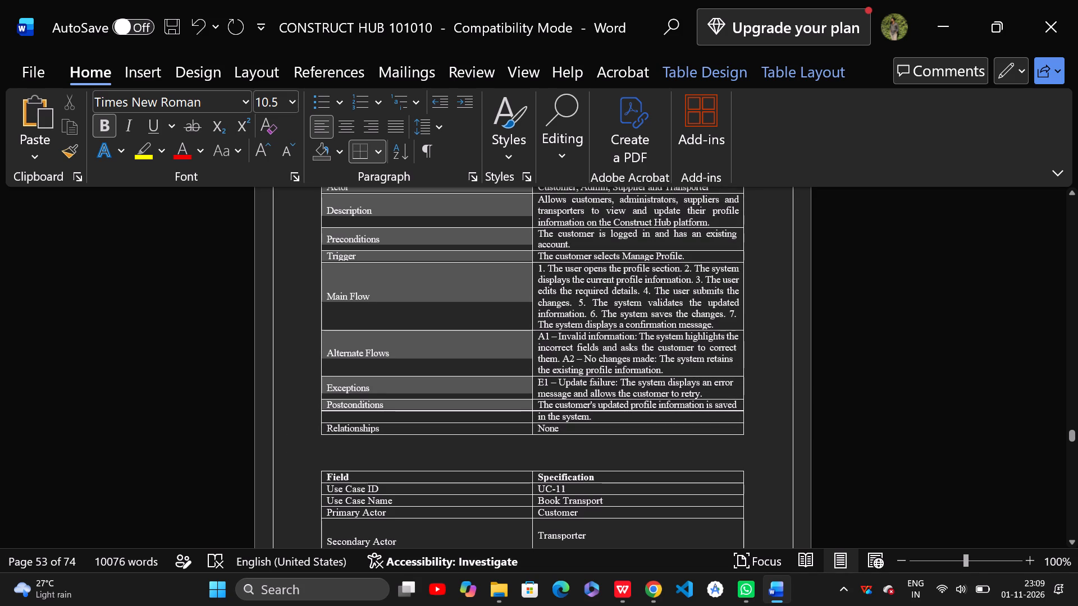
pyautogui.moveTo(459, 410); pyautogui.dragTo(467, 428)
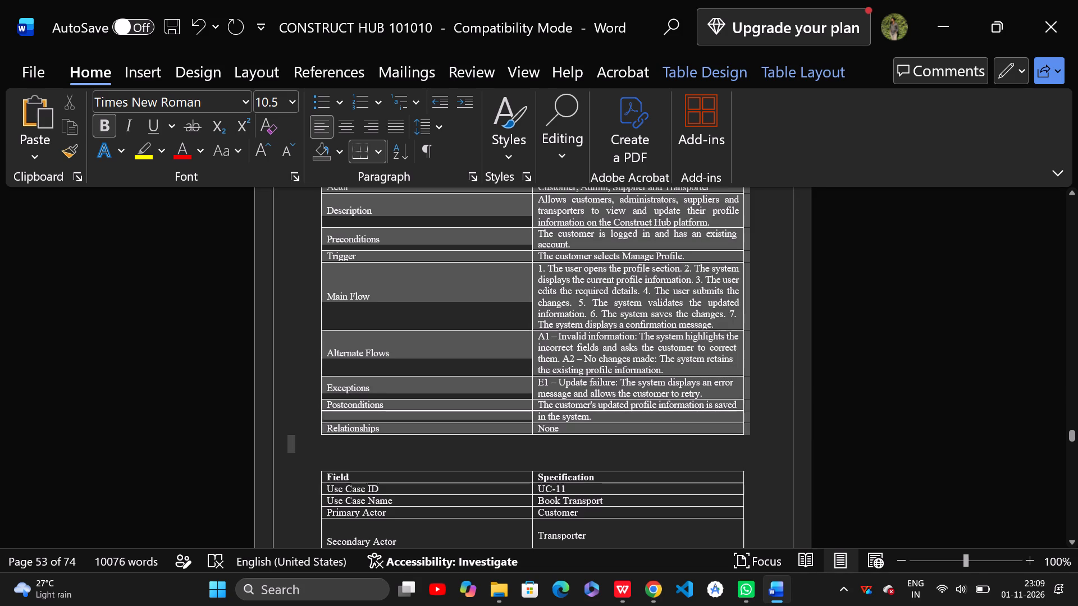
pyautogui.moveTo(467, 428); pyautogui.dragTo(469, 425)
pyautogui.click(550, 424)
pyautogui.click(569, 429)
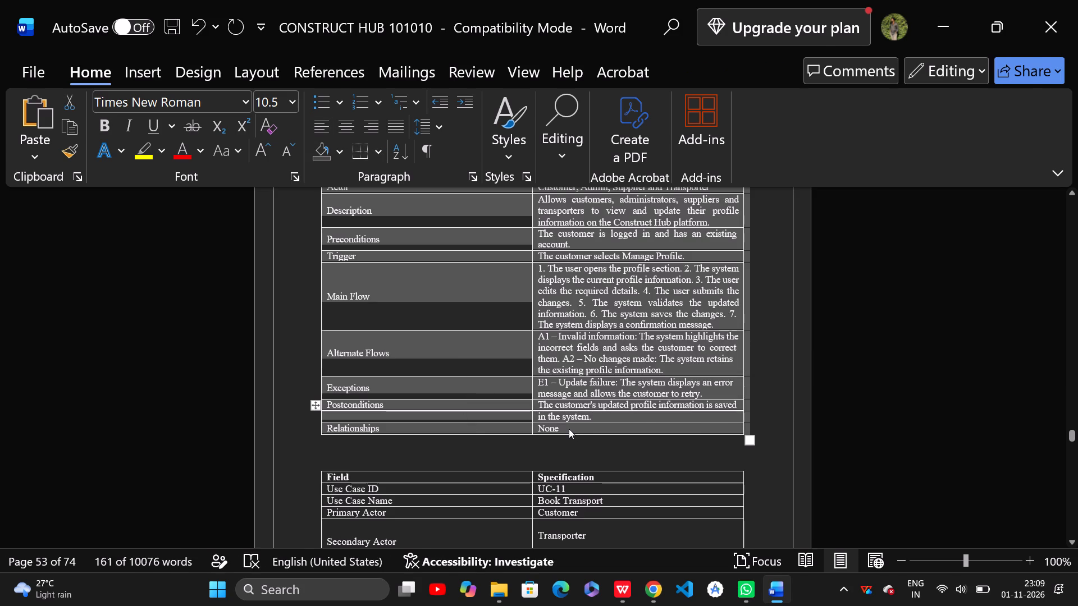
# Delete the entire Relationships row from the UC-10 Manage Profile table.
pyautogui.doubleClick(568, 428)
pyautogui.tripleClick(568, 428)
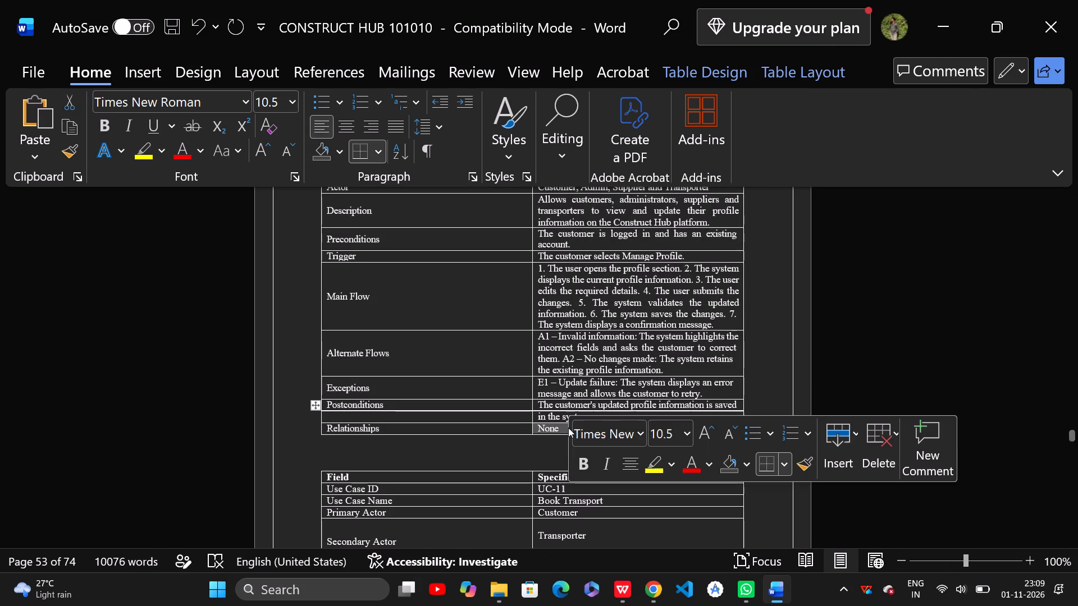
pyautogui.tripleClick(523, 429)
pyautogui.click(523, 429)
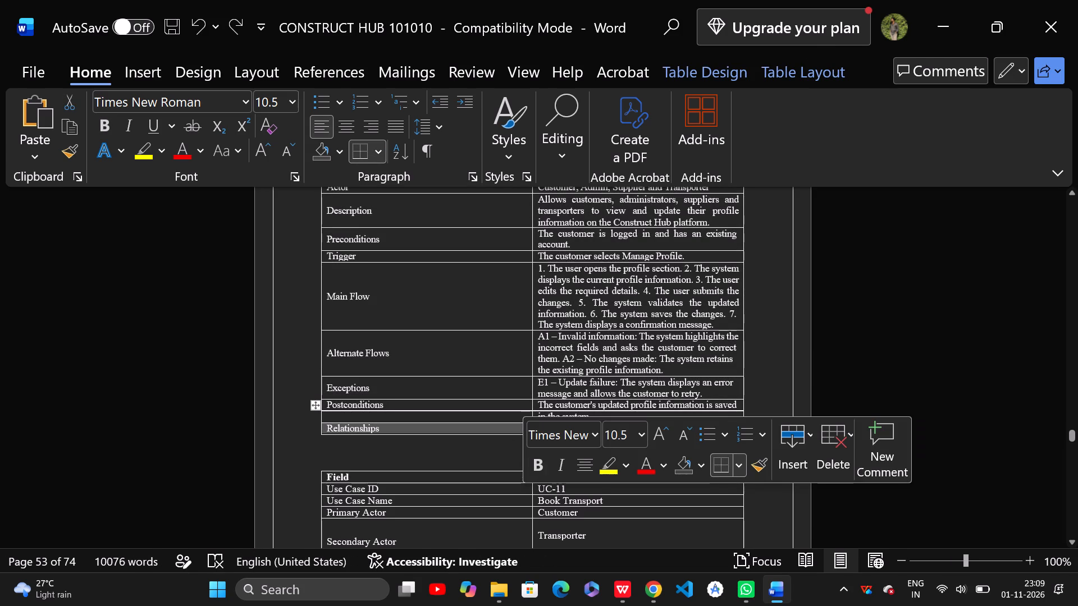
pyautogui.press('BackSpace')
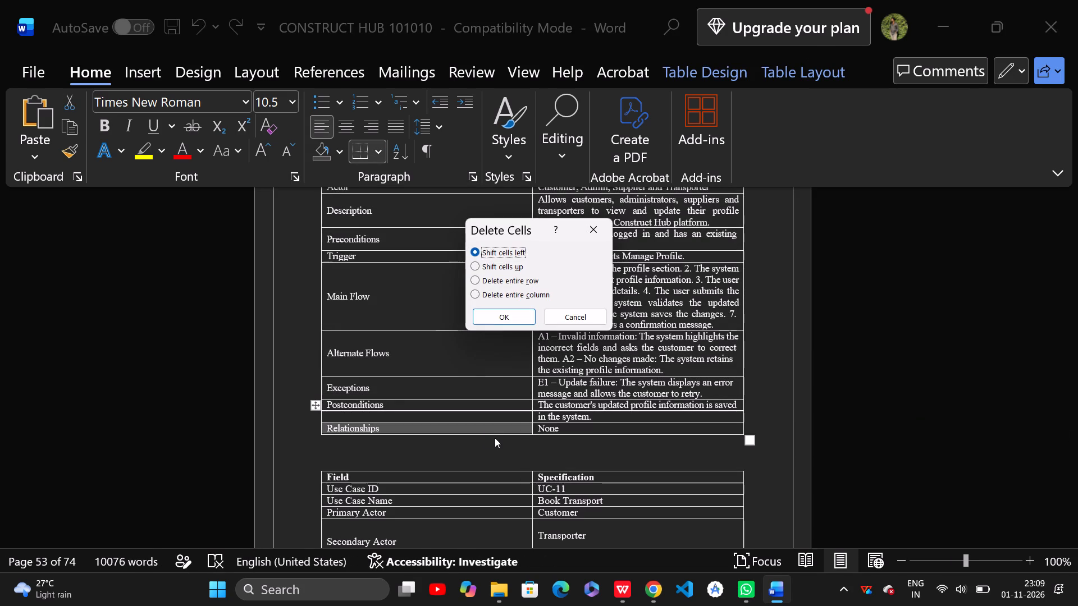
pyautogui.click(503, 276)
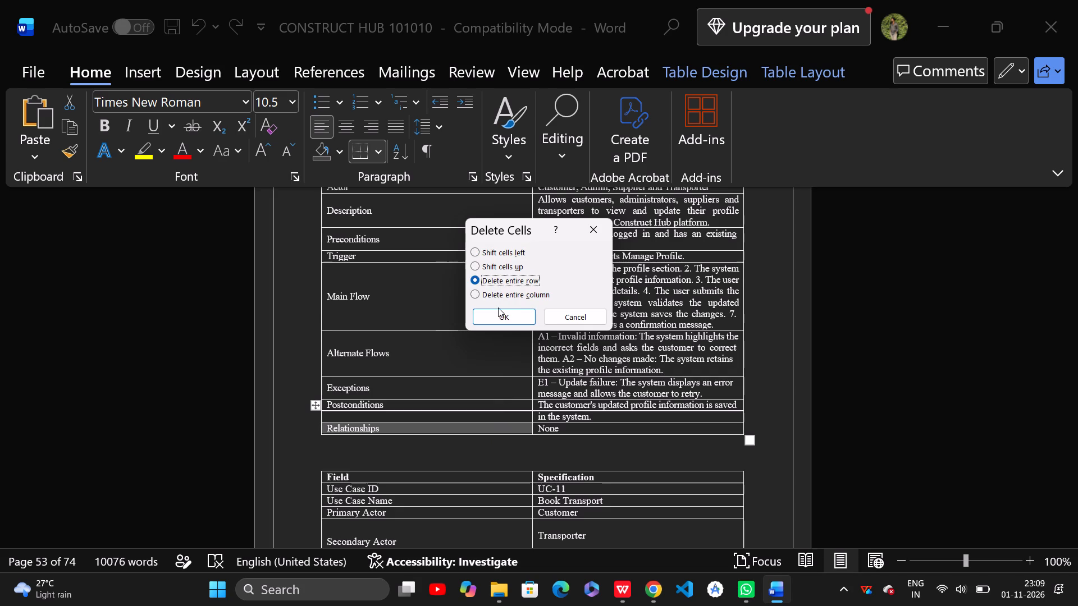
pyautogui.click(496, 314)
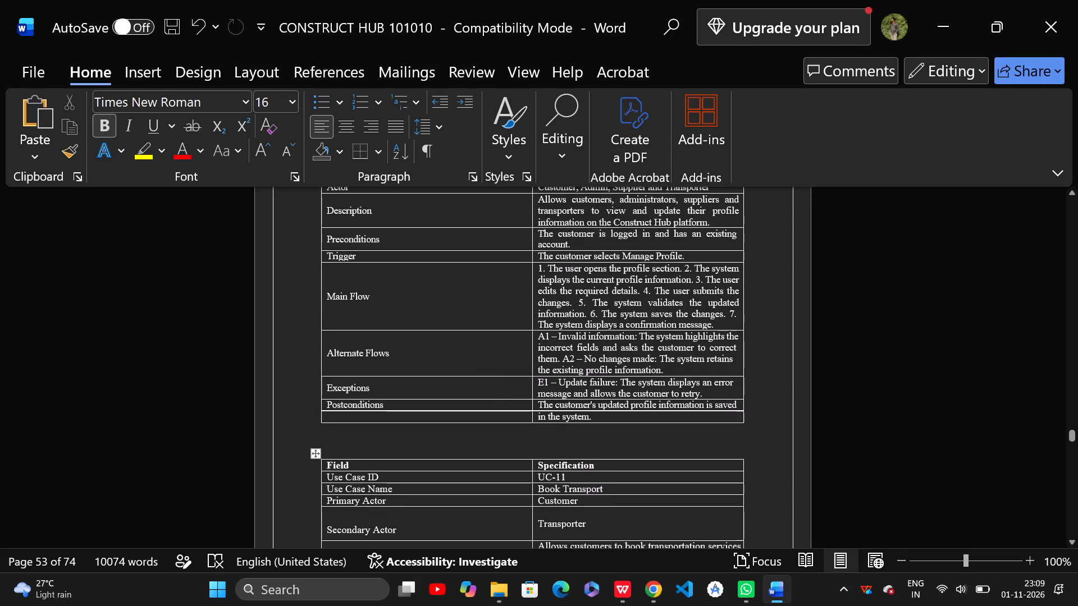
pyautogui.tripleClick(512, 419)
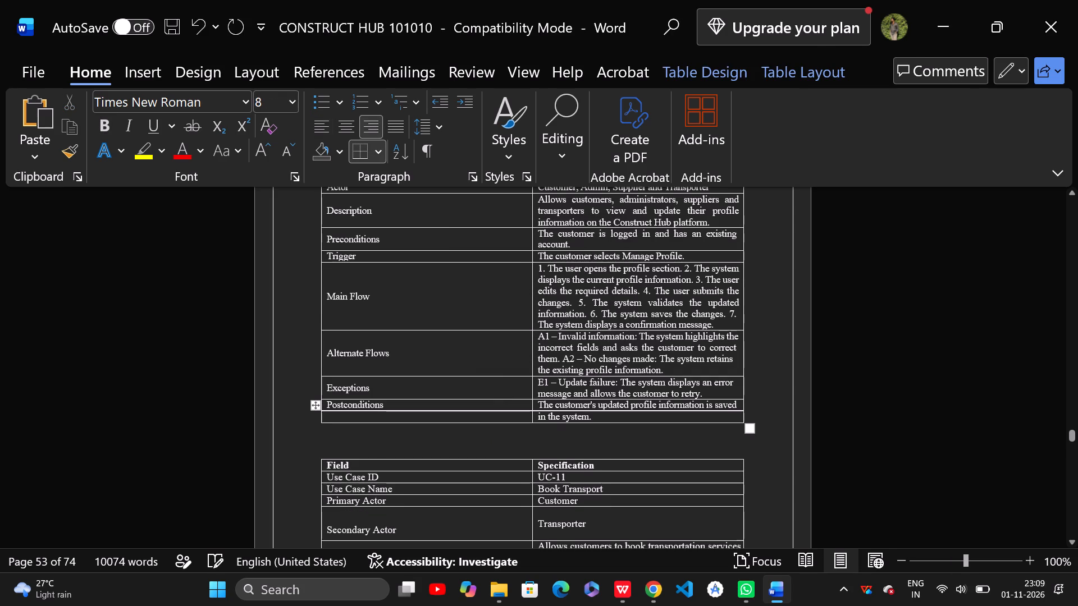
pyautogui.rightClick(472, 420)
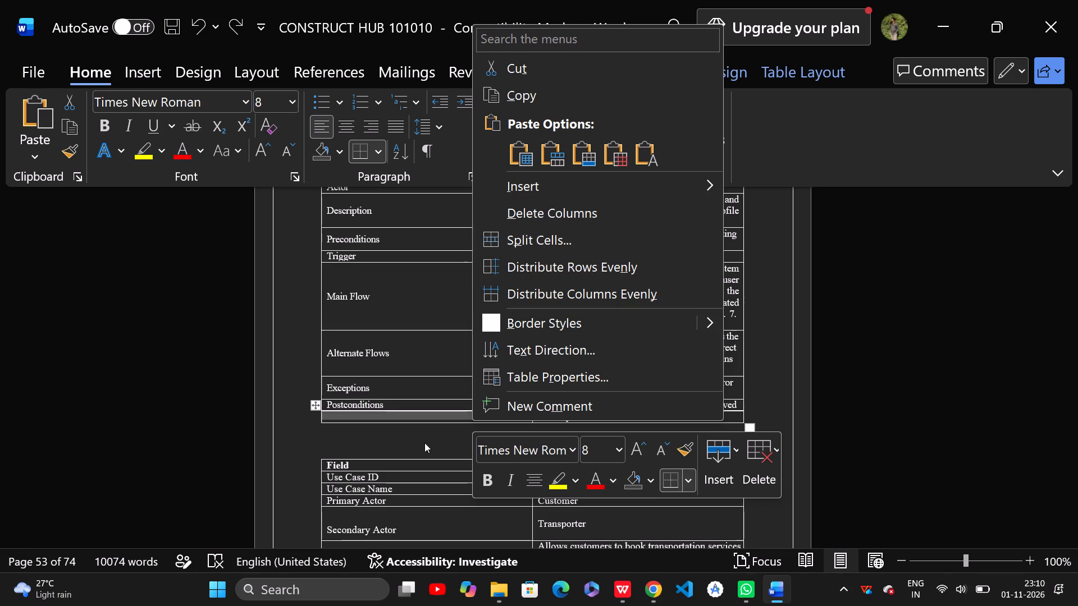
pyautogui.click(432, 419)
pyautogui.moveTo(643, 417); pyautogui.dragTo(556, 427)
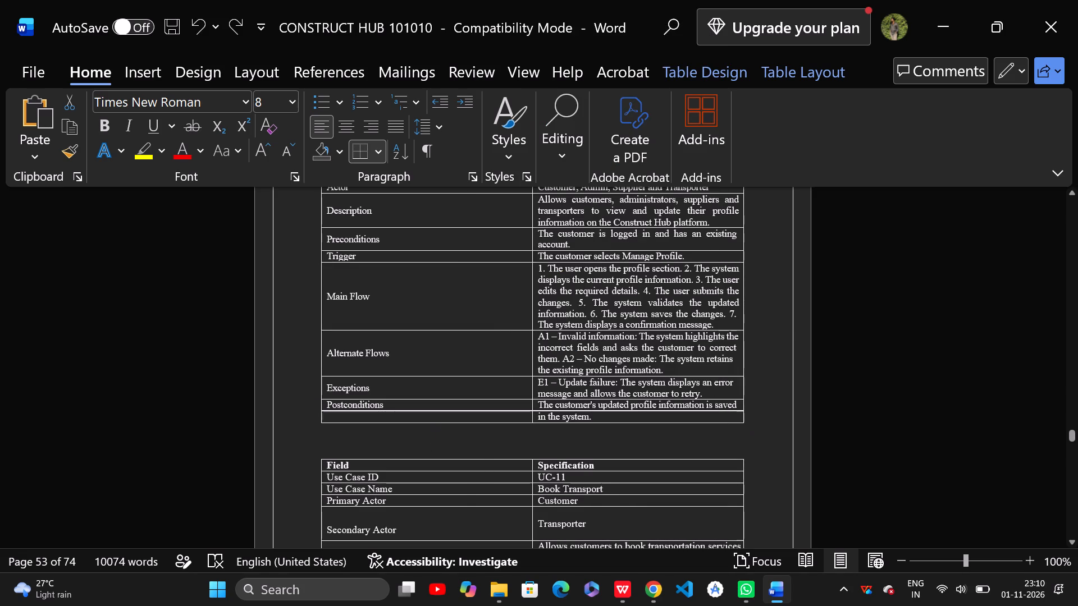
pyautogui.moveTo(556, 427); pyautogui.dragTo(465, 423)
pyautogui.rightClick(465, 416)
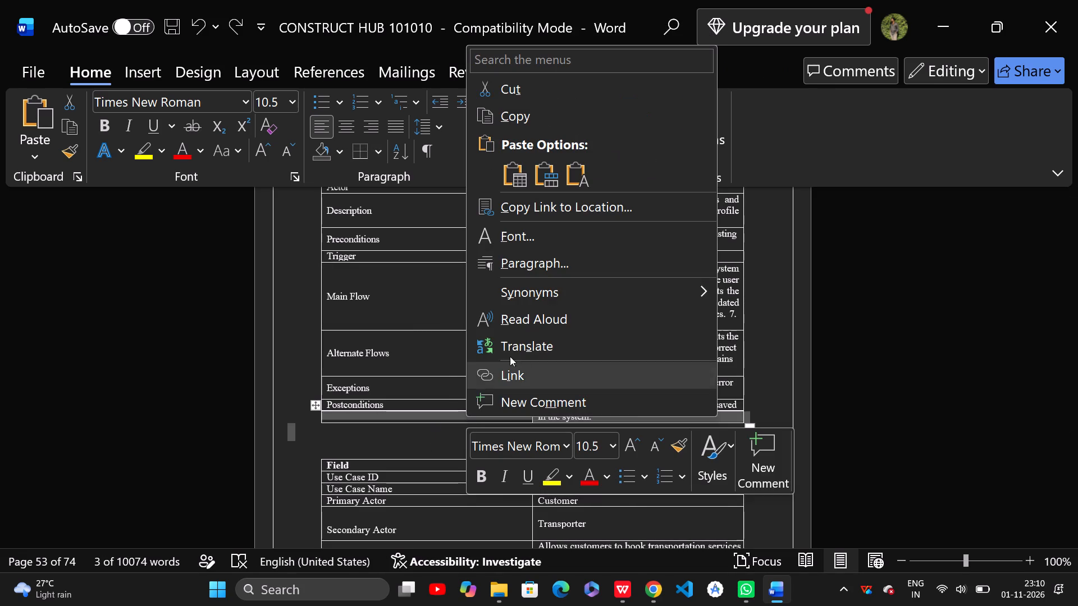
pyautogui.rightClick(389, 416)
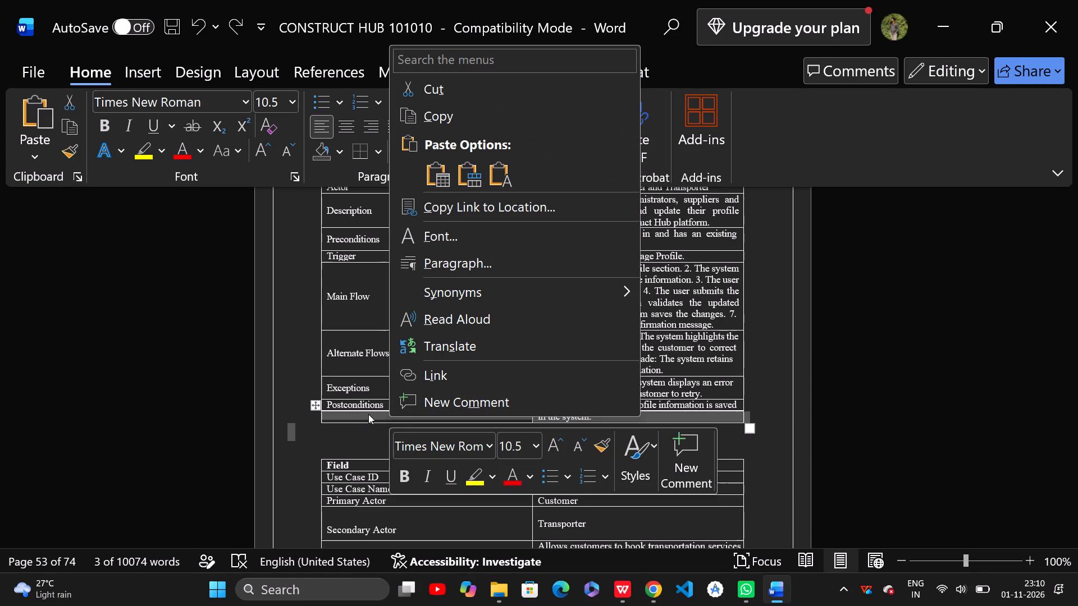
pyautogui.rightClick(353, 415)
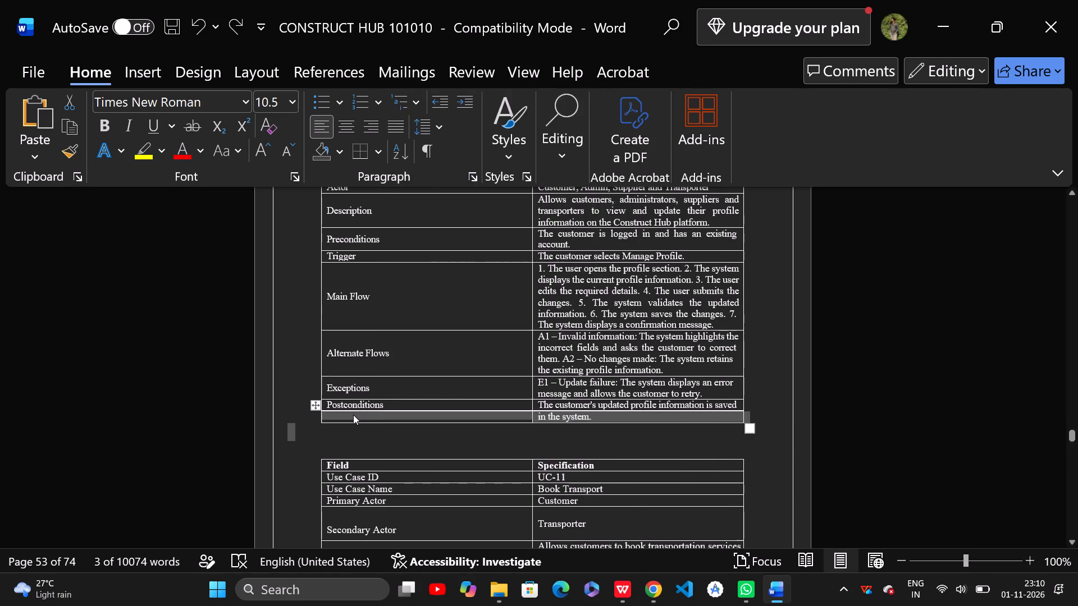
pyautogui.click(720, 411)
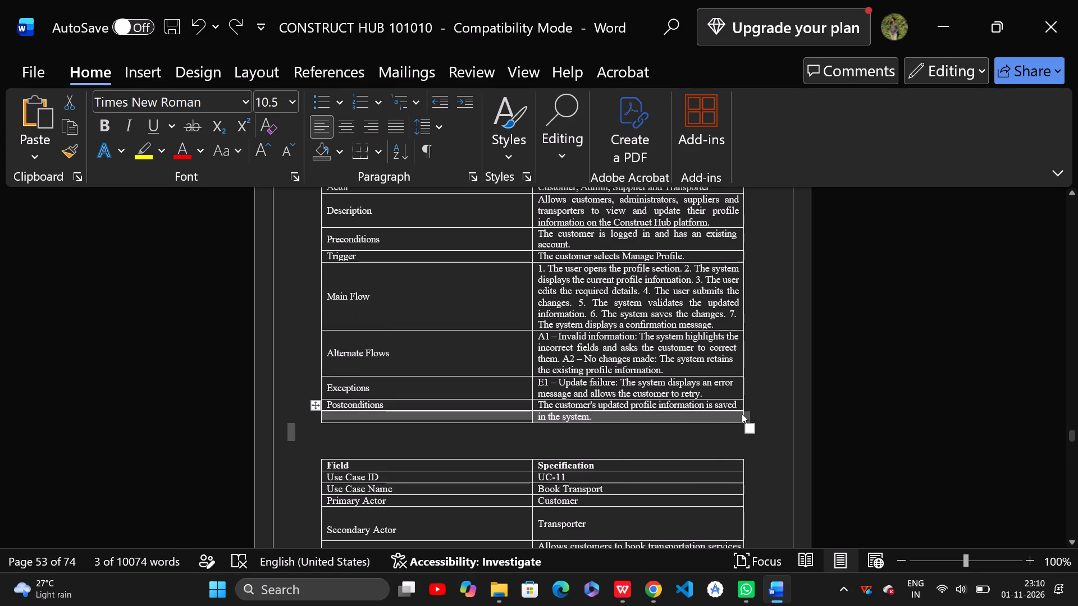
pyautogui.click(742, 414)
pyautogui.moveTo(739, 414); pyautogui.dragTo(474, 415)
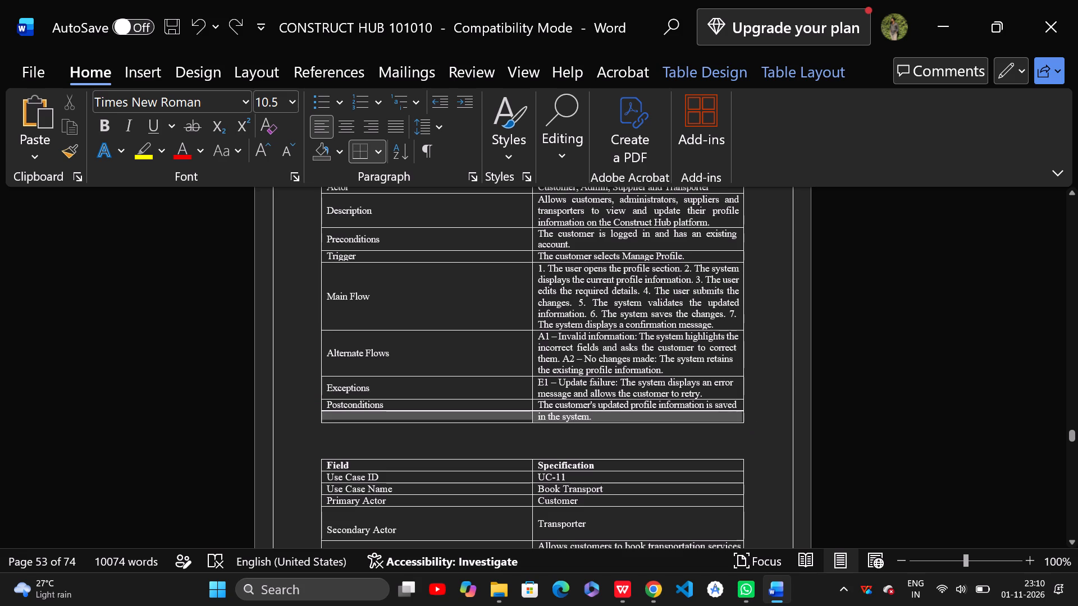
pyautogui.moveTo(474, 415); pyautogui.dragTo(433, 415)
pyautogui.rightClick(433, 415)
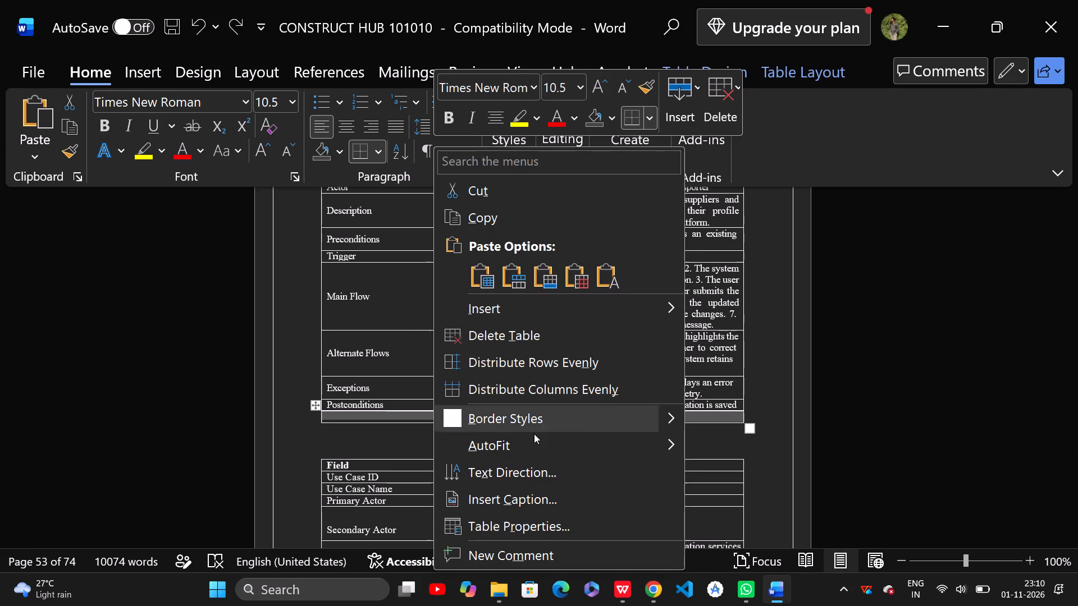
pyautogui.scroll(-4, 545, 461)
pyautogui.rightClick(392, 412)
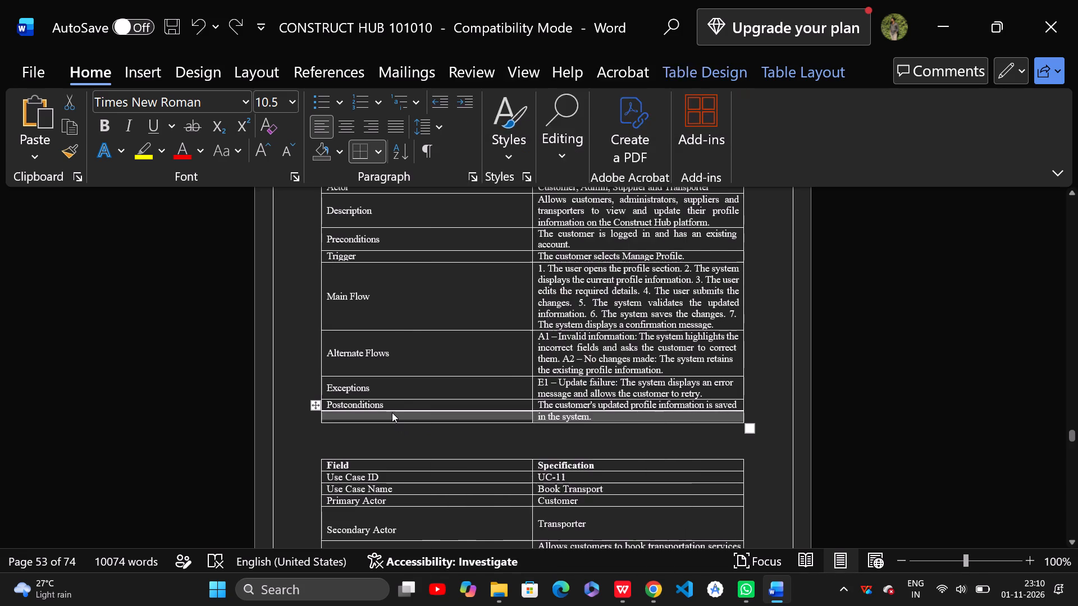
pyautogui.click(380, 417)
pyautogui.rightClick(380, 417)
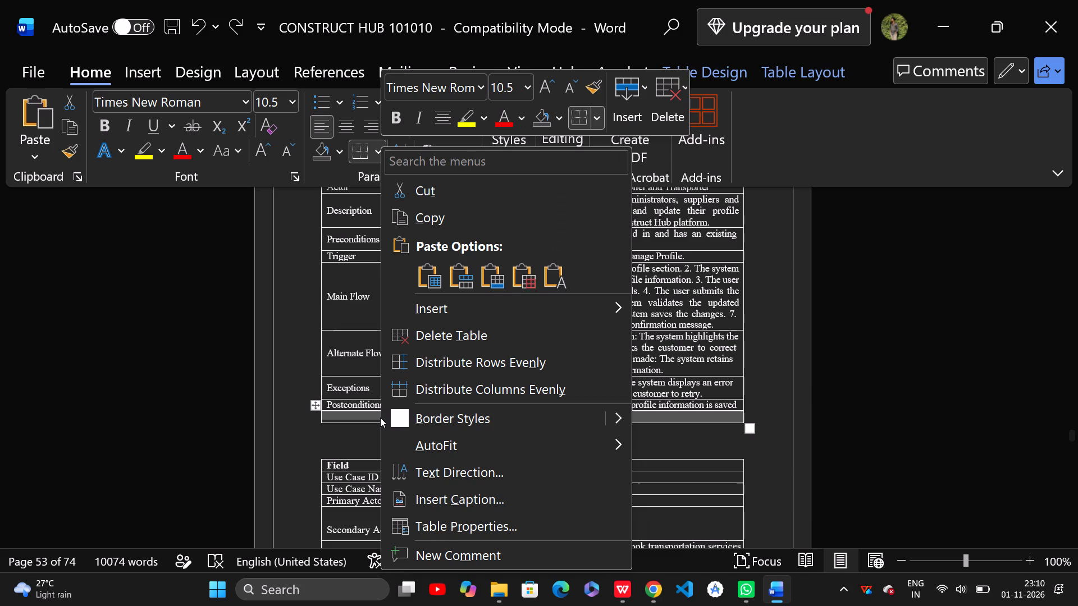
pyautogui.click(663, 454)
# Erase the text "in the system." from the last row below Postconditions in the UC-10 Manage Profile table.
pyautogui.click(657, 416)
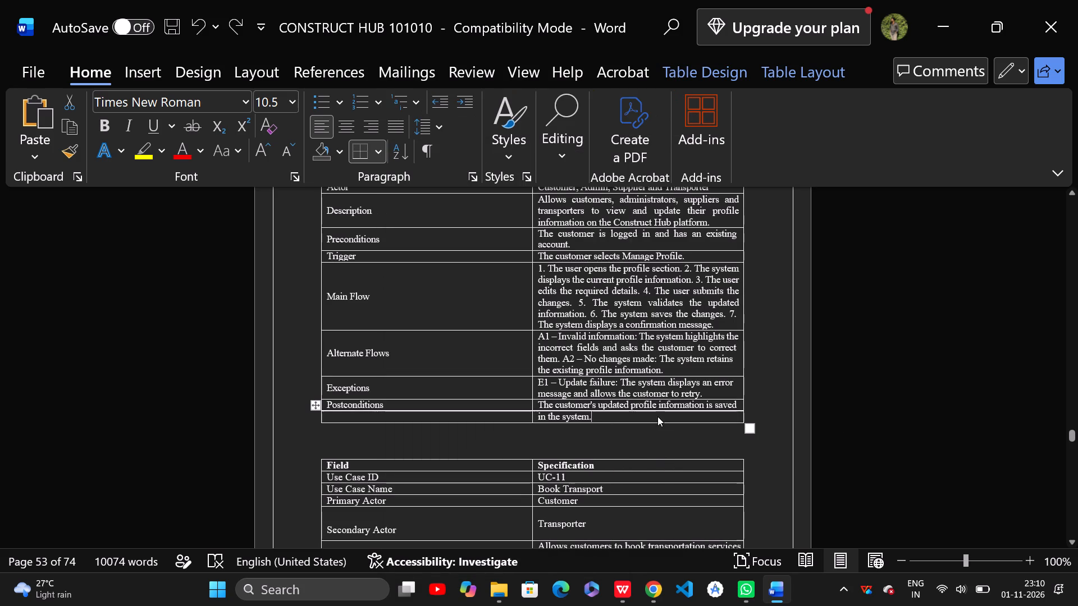
pyautogui.press('BackSpace')
pyautogui.press('BackSpace')
pyautogui.press('BackSpace')
pyautogui.press('BackSpace')
pyautogui.press('BackSpace')
pyautogui.press('BackSpace')
pyautogui.press('BackSpace')
pyautogui.press('BackSpace')
pyautogui.press('BackSpace')
pyautogui.press('BackSpace')
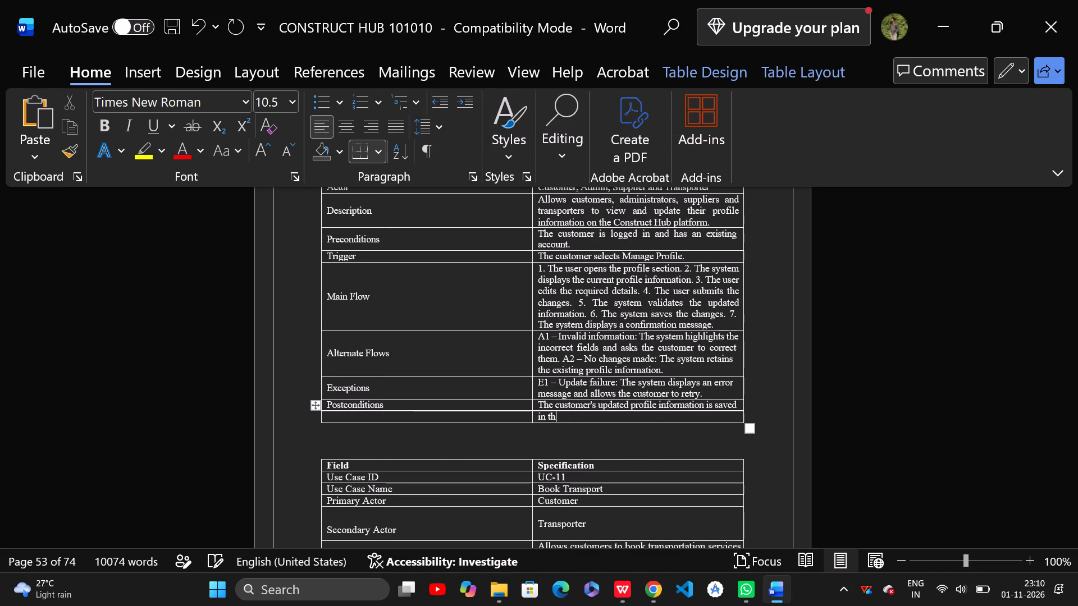
pyautogui.press('BackSpace')
pyautogui.press('BackSpace')
pyautogui.press('BackSpace')
pyautogui.press('BackSpace')
pyautogui.press('BackSpace')
pyautogui.press('BackSpace')
pyautogui.press('BackSpace')
# Delete the entire empty row below Postconditions in the UC-10 Manage Profile table.
pyautogui.rightClick(547, 417)
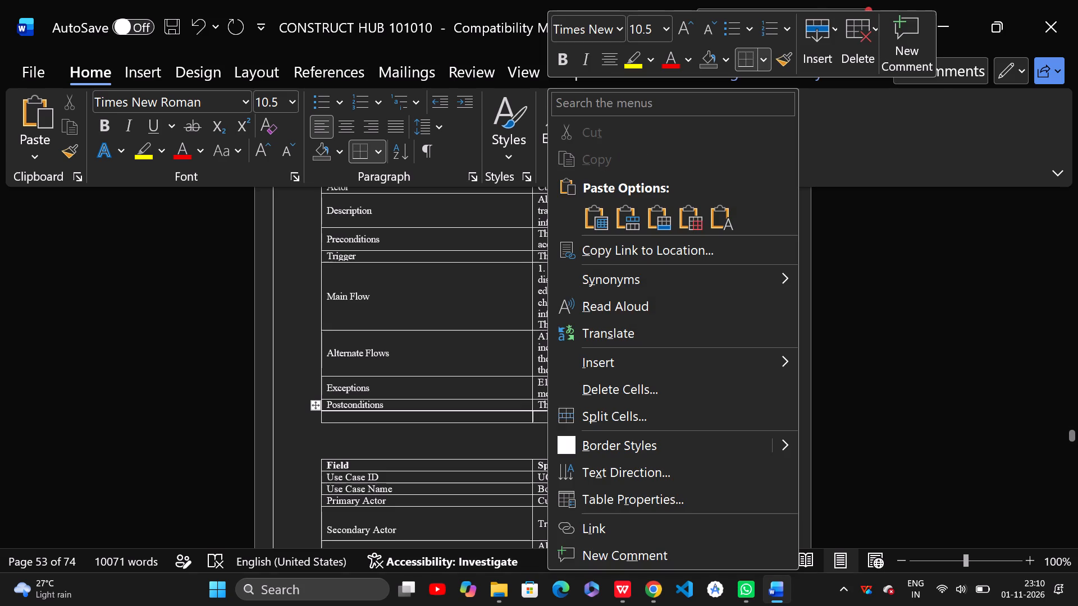
pyautogui.click(603, 383)
pyautogui.click(525, 276)
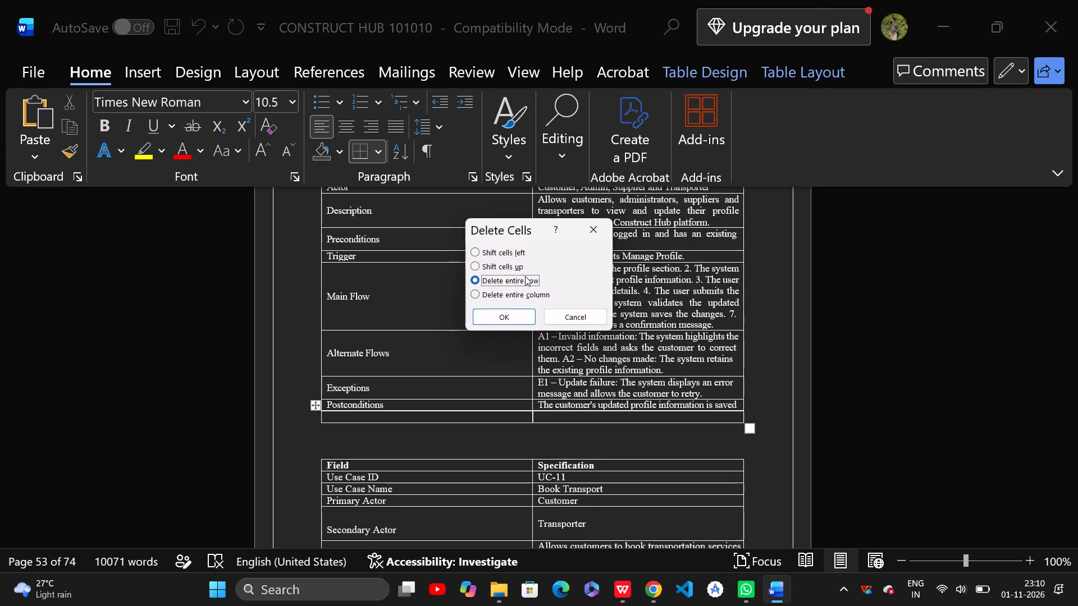
pyautogui.click(520, 313)
# Select the whole UC-10 Manage Profile table, from Field through Postconditions, and paste the copied UC-10 Book Equipment specification over it.
pyautogui.scroll(2, 506, 341)
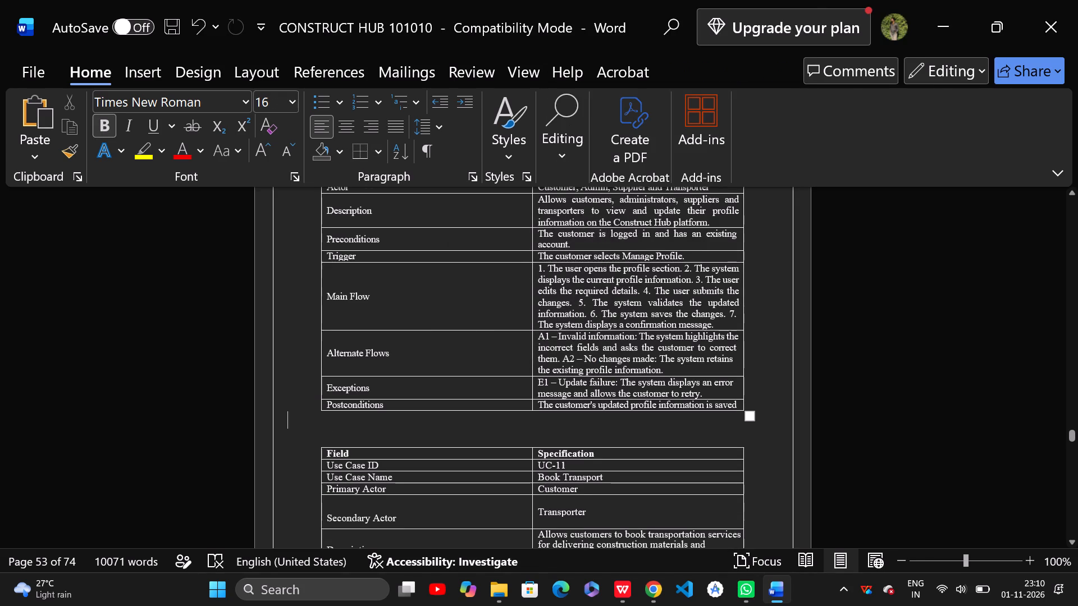
pyautogui.scroll(1, 506, 341)
pyautogui.moveTo(325, 256); pyautogui.dragTo(353, 282)
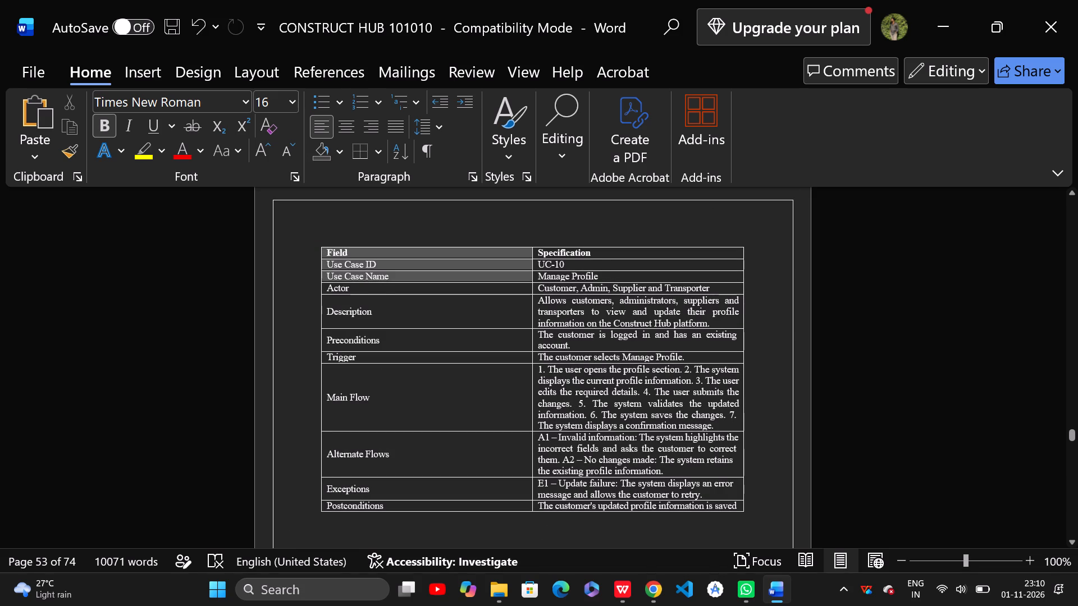
pyautogui.moveTo(353, 282); pyautogui.dragTo(529, 511)
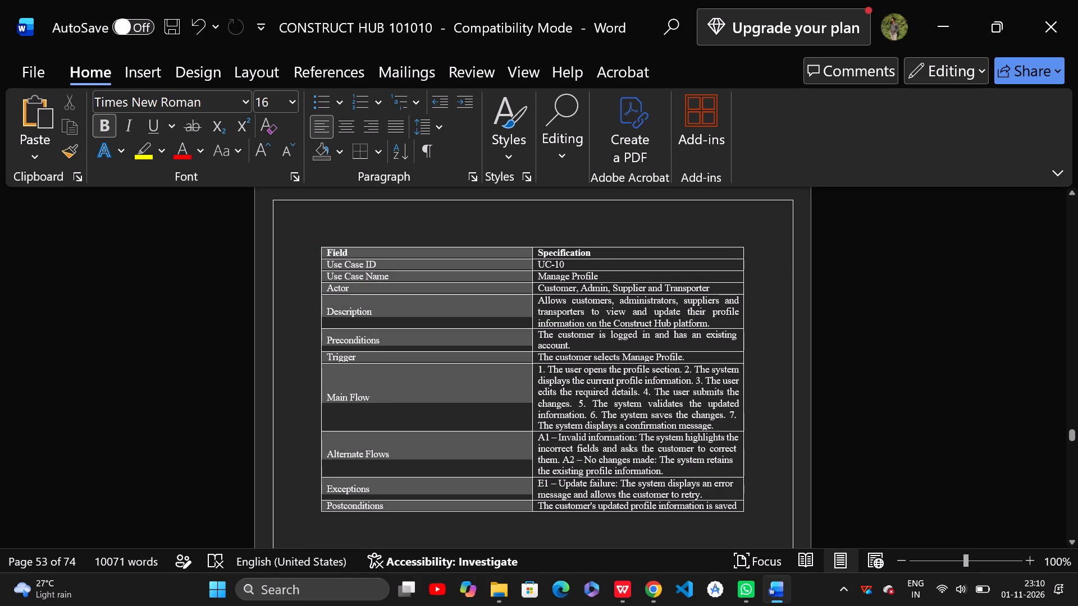
pyautogui.moveTo(529, 511); pyautogui.dragTo(542, 509)
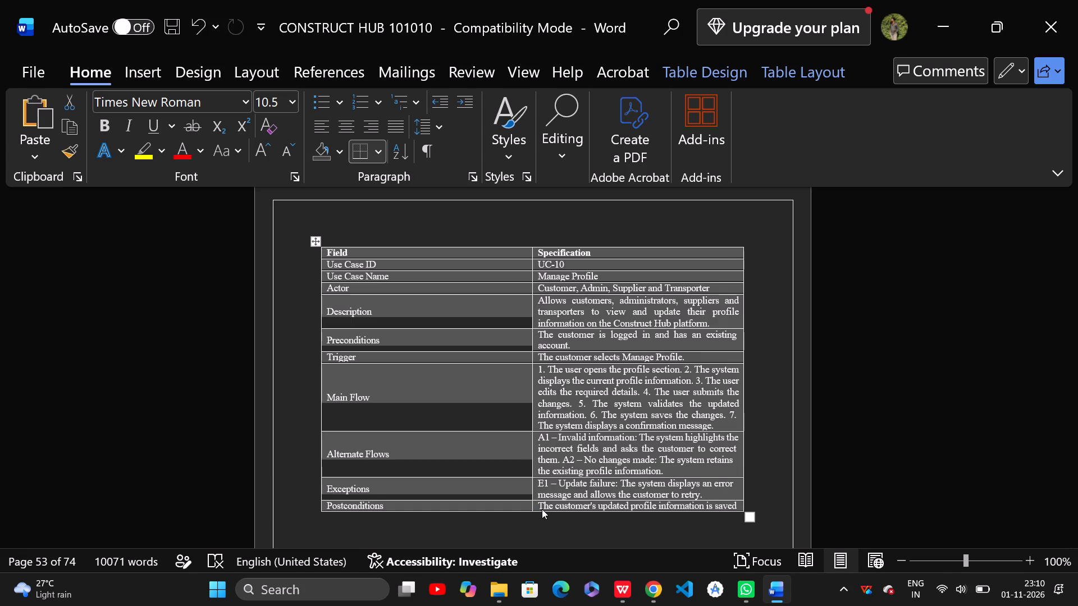
pyautogui.hotkey('ctrl', 'v')
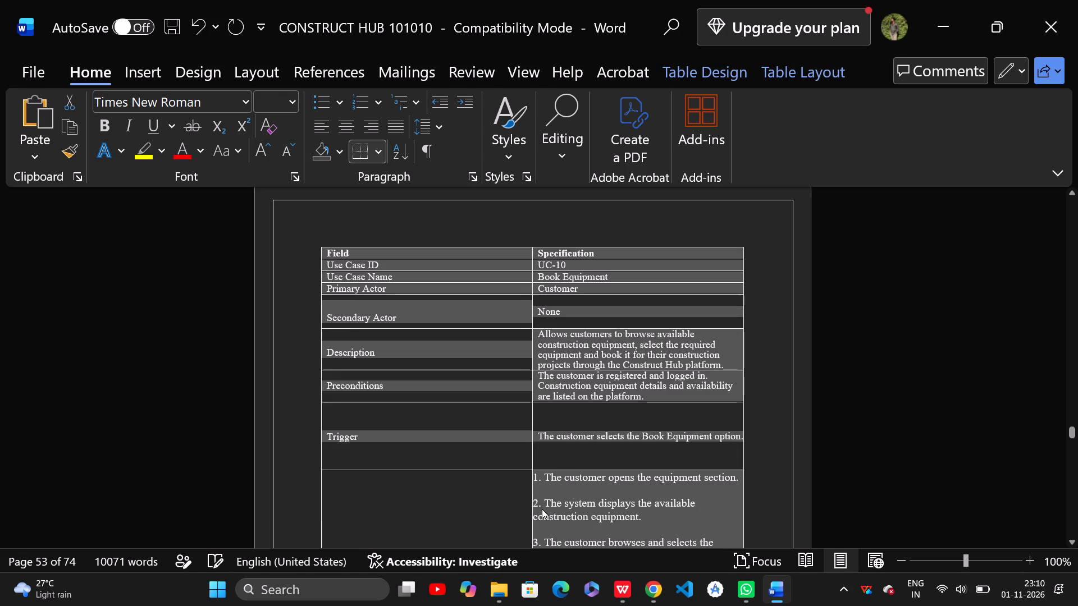
# Set the font size of the pasted UC-10 Book Equipment table to 10.
pyautogui.scroll(-5, 556, 438)
pyautogui.scroll(5, 519, 490)
pyautogui.scroll(-6, 519, 490)
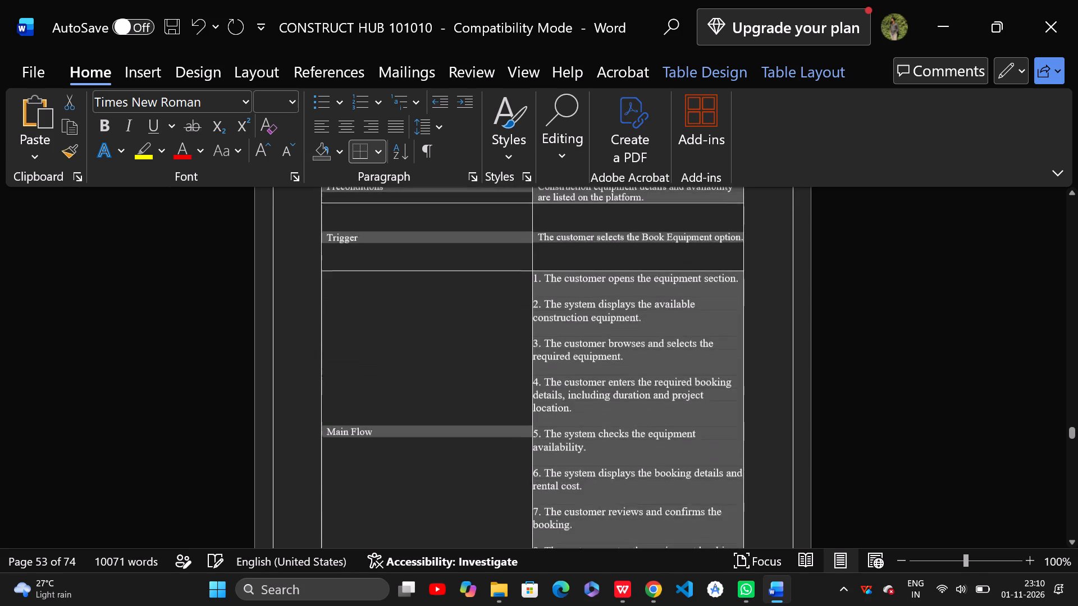
pyautogui.scroll(-14, 524, 488)
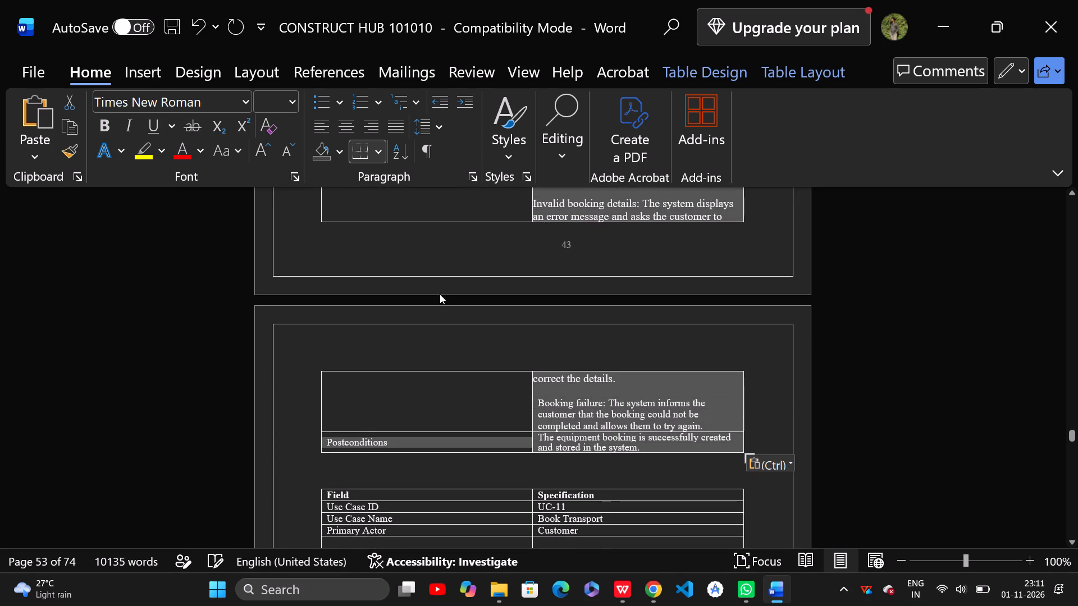
pyautogui.click(269, 99)
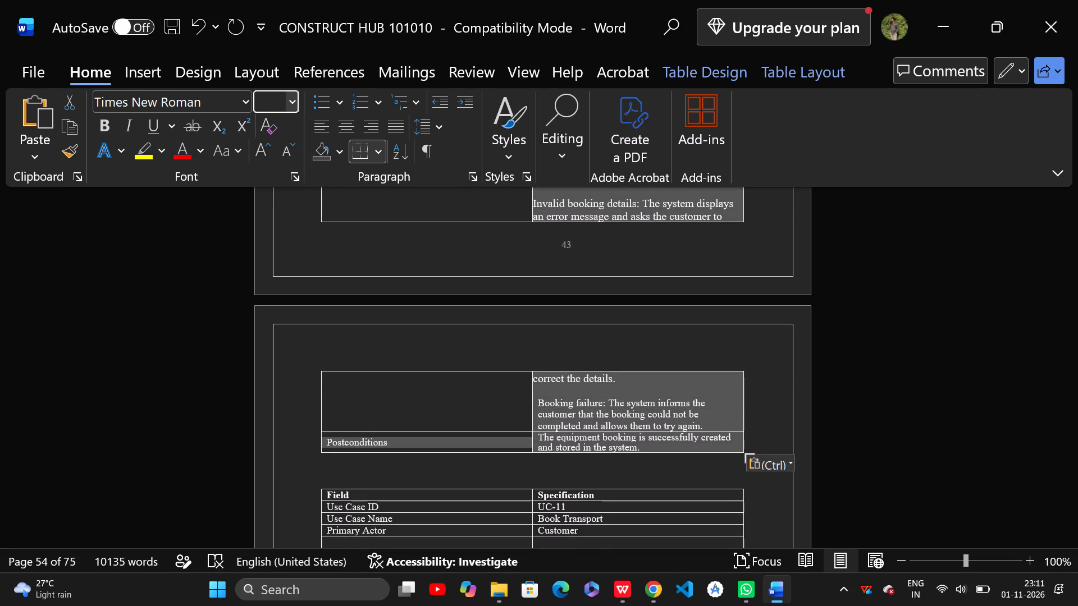
pyautogui.write('10')
pyautogui.press('Return')
# Review the use case tables from UC-10 Book Equipment back to UC-08 View Estimation Report, including the UC-08 Main Flow, Exceptions and Postconditions rows.
pyautogui.scroll(4, 398, 201)
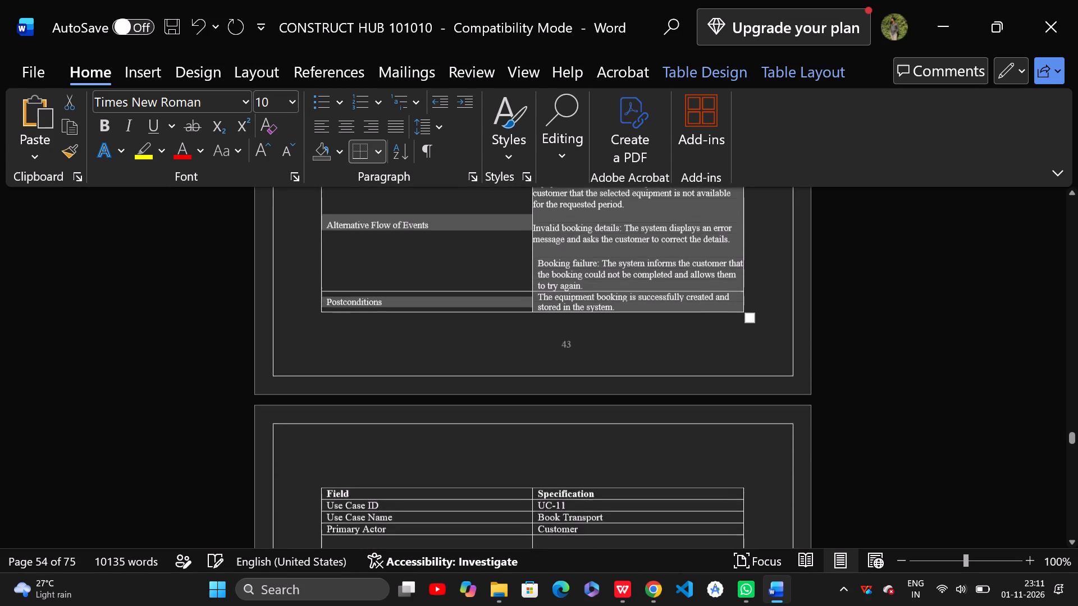
pyautogui.scroll(1, 402, 321)
pyautogui.scroll(-4, 430, 339)
pyautogui.scroll(17, 429, 342)
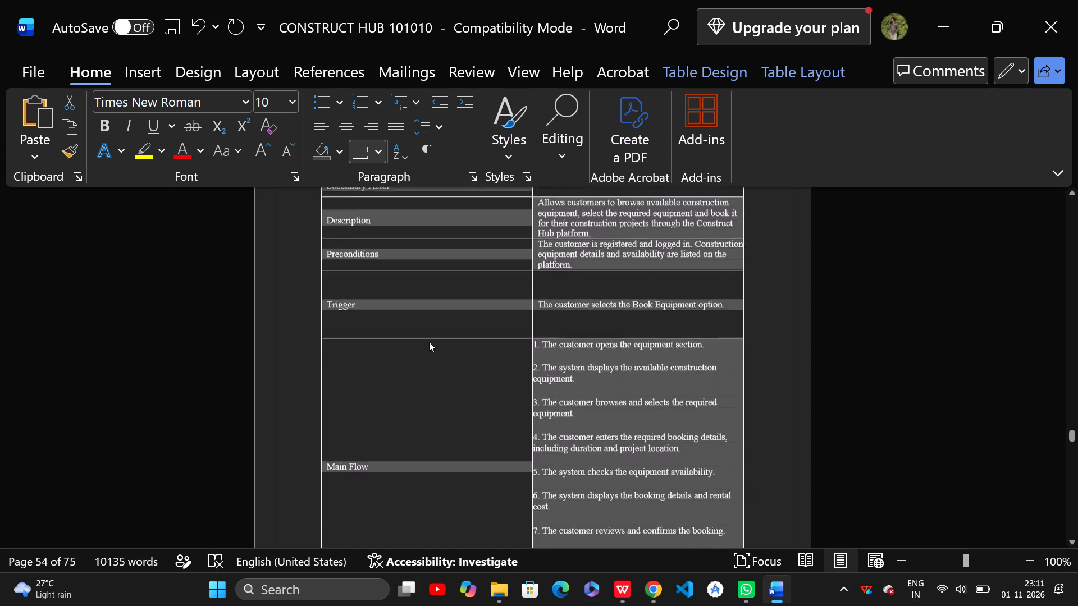
pyautogui.scroll(15, 429, 342)
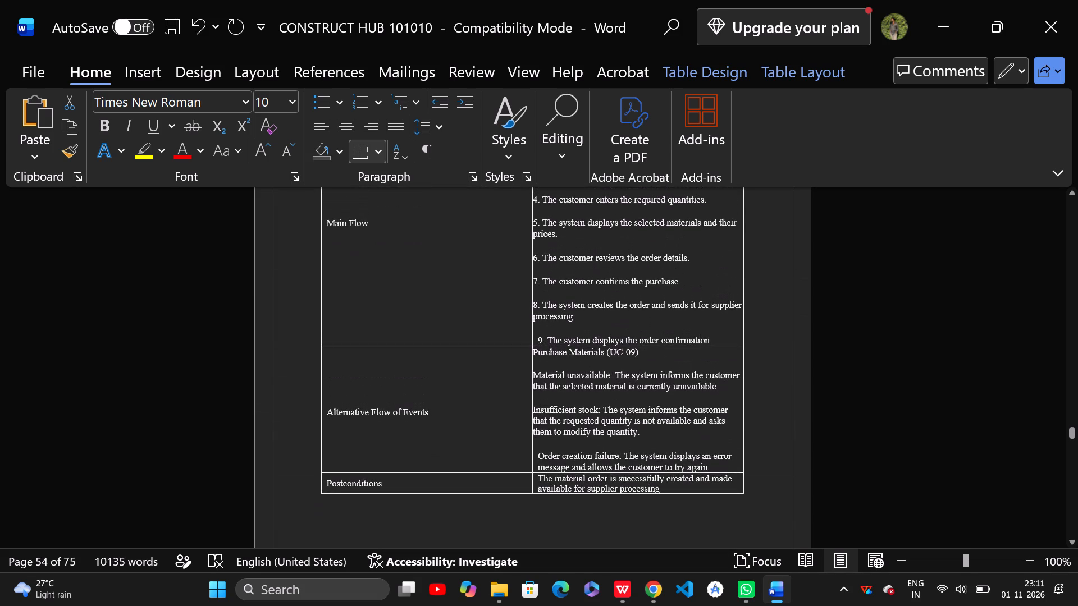
pyautogui.scroll(14, 429, 342)
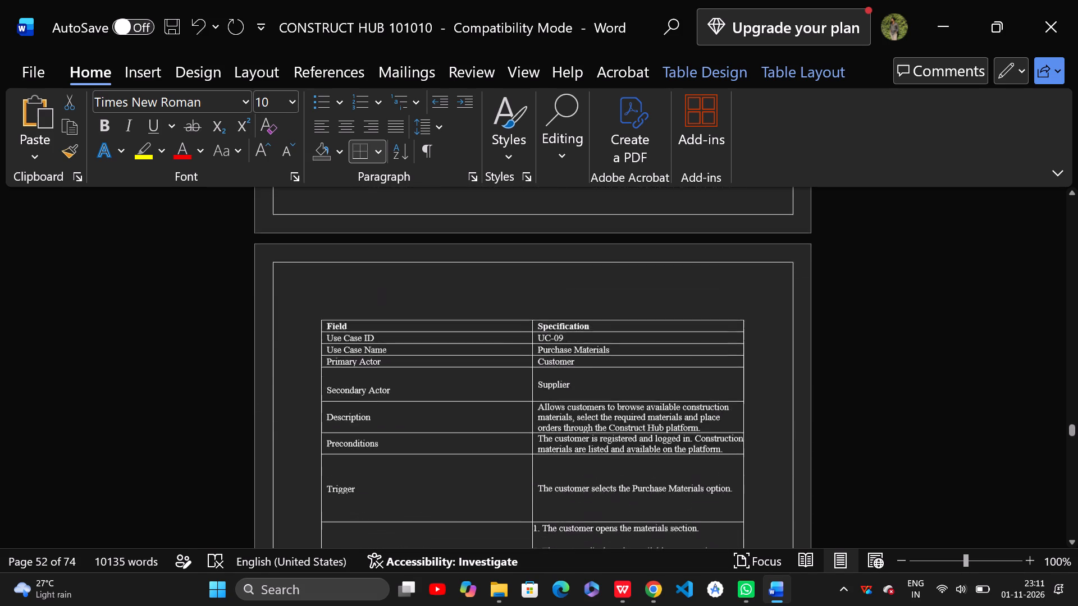
pyautogui.scroll(17, 429, 342)
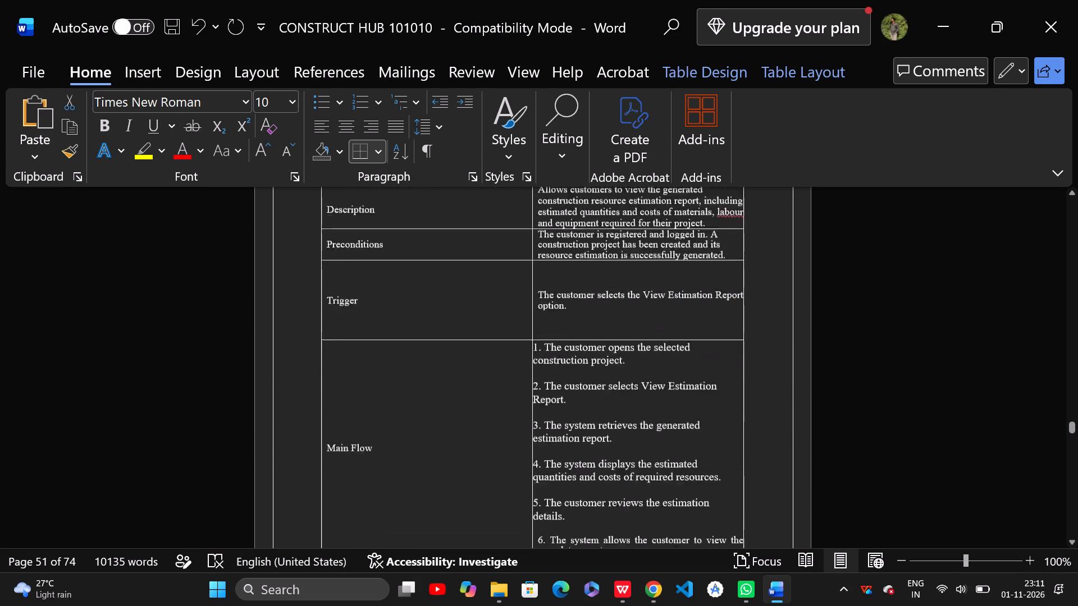
pyautogui.scroll(5, 429, 342)
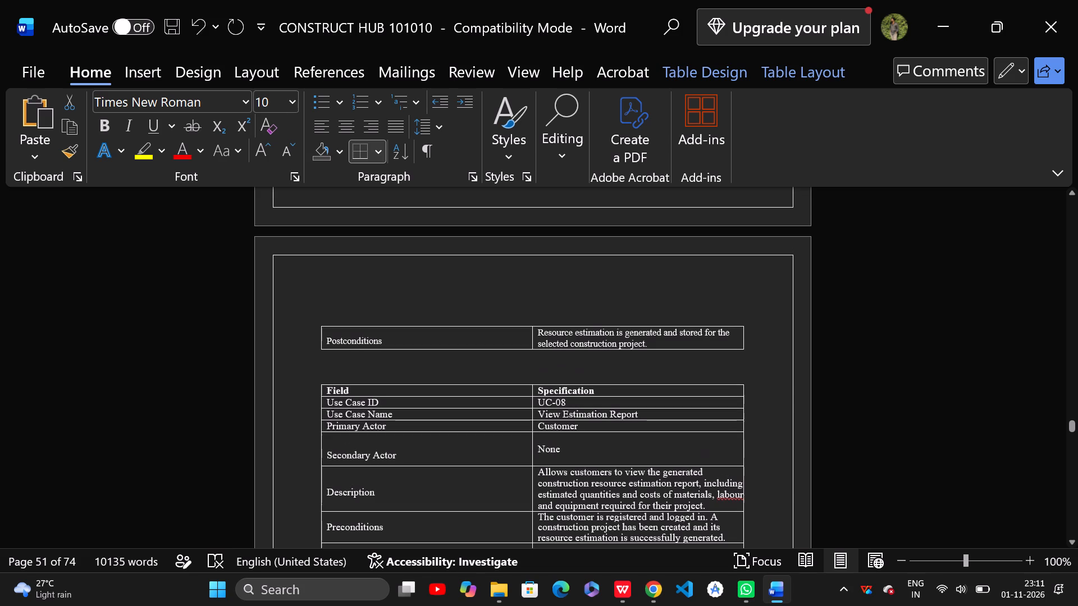
pyautogui.scroll(-9, 437, 362)
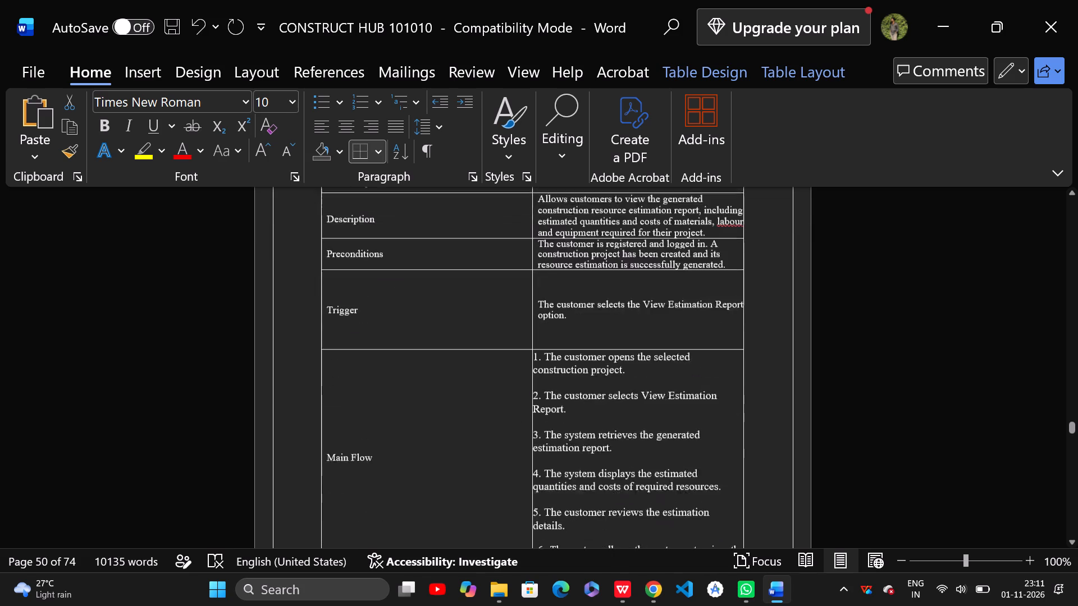
pyautogui.scroll(-4, 442, 371)
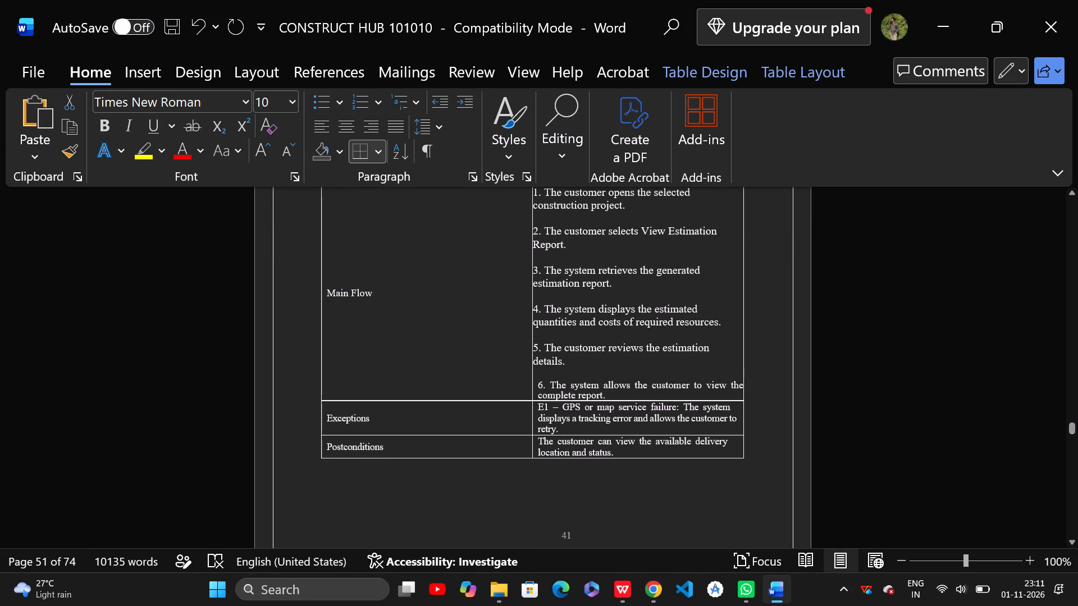
pyautogui.scroll(5, 517, 391)
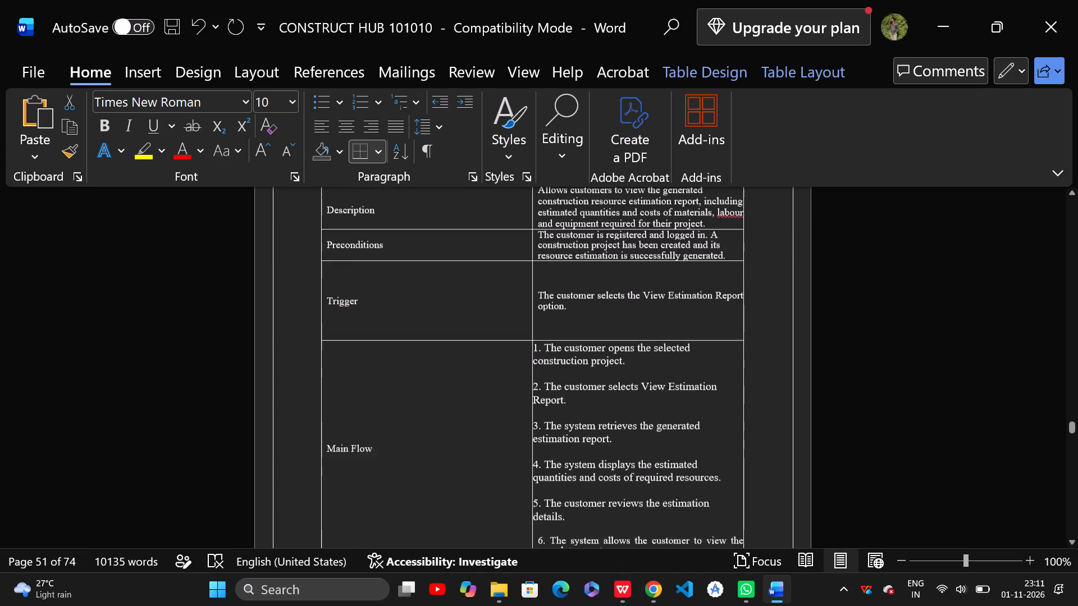
pyautogui.scroll(4, 517, 391)
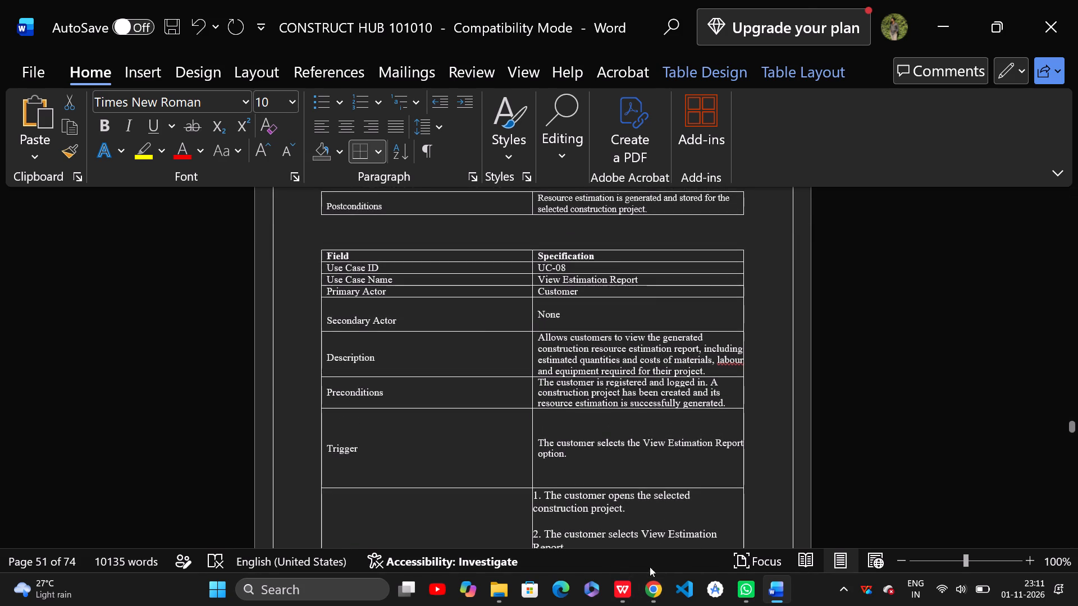
# Copy the whole UC-08 View Estimation Report specification table from the ChatGPT chat in Chrome and return to the Word report.
pyautogui.click(650, 578)
pyautogui.scroll(12, 485, 352)
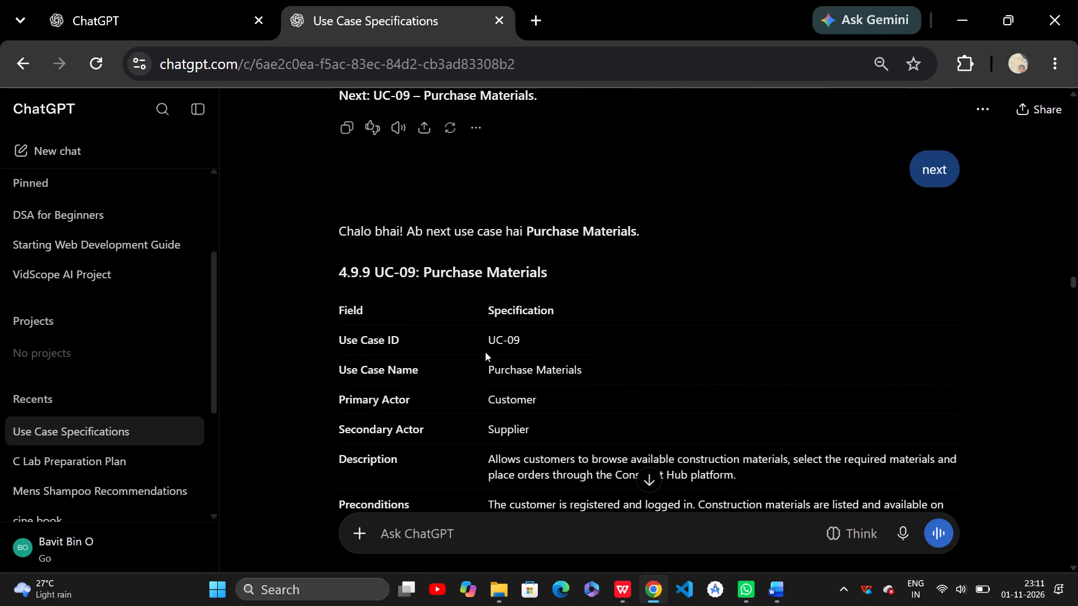
pyautogui.scroll(7, 485, 352)
pyautogui.moveTo(328, 268); pyautogui.dragTo(377, 288)
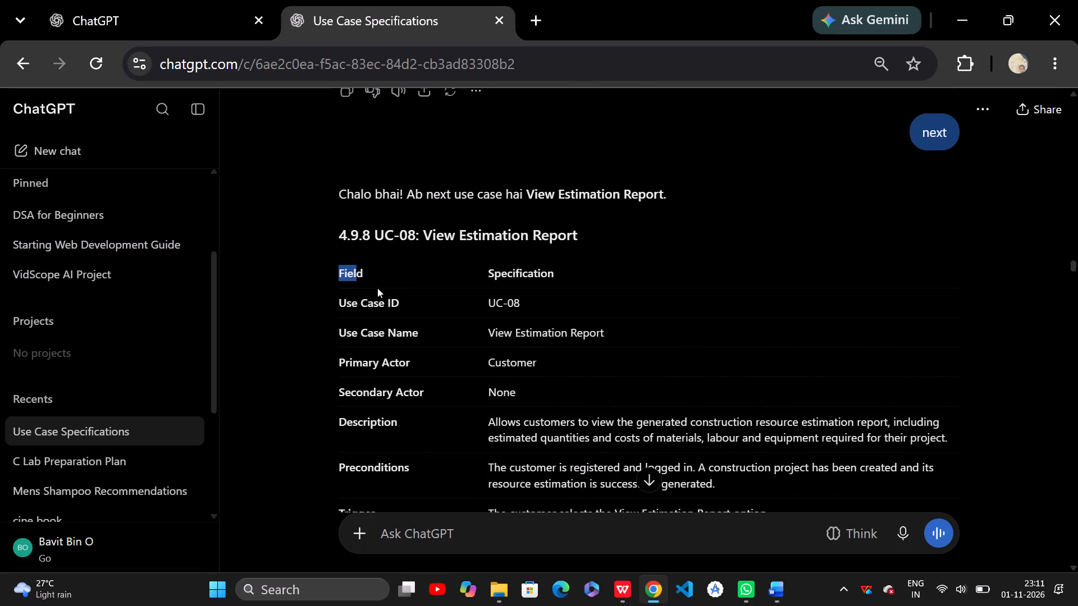
pyautogui.moveTo(377, 288); pyautogui.dragTo(563, 362)
pyautogui.scroll(-2, 466, 325)
pyautogui.scroll(-2, 532, 369)
pyautogui.hotkey('ctrl', 'c')
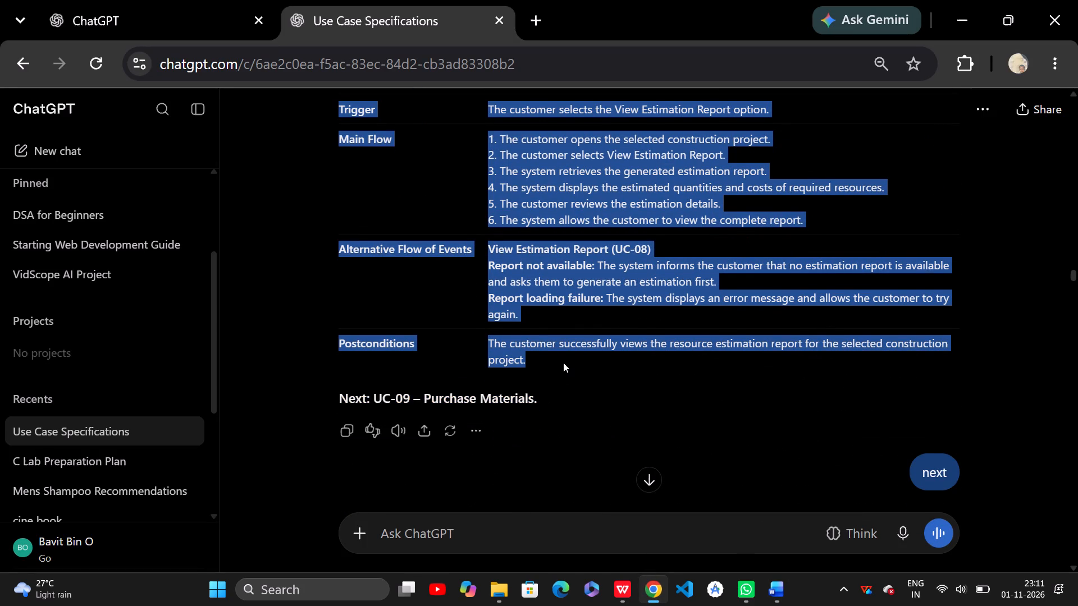
pyautogui.click(782, 594)
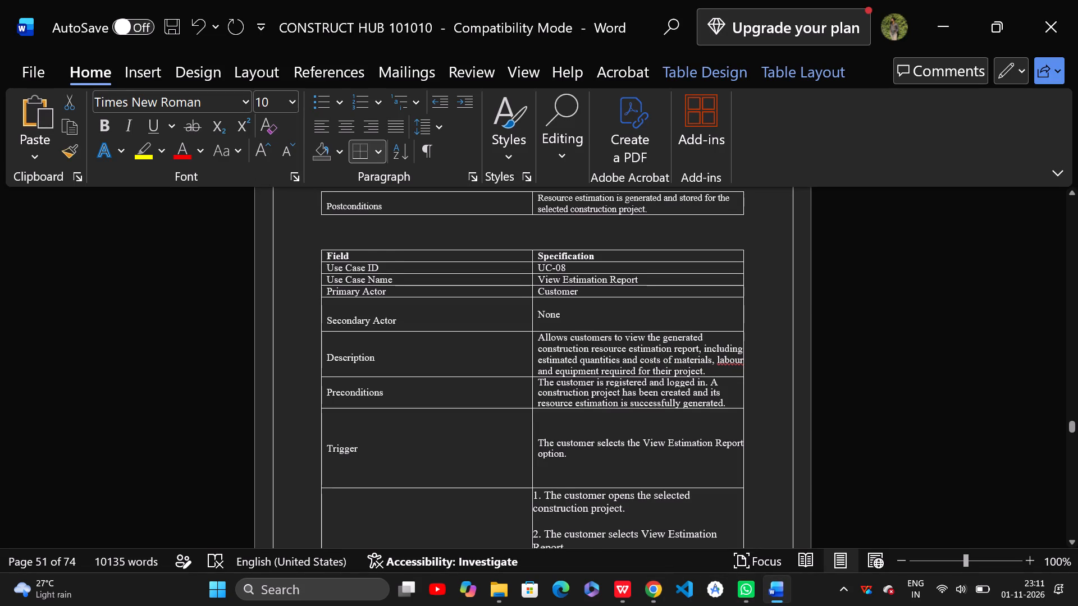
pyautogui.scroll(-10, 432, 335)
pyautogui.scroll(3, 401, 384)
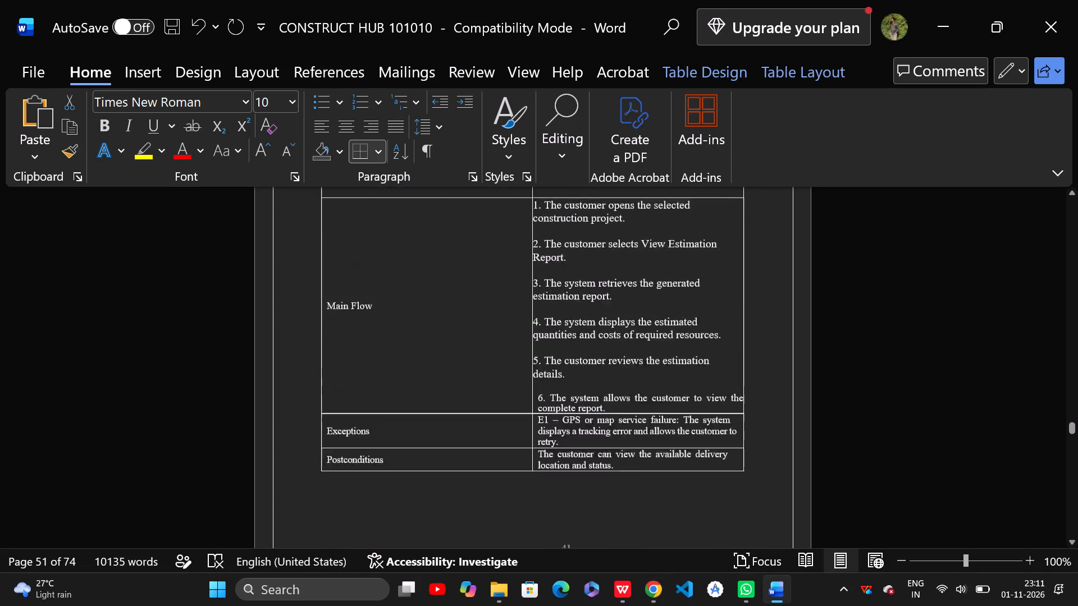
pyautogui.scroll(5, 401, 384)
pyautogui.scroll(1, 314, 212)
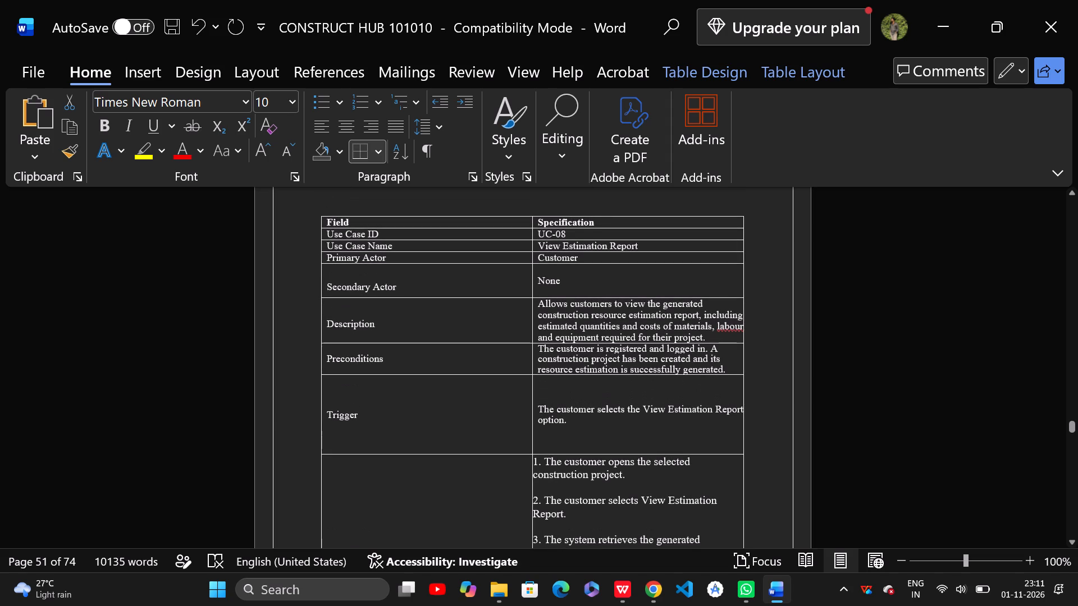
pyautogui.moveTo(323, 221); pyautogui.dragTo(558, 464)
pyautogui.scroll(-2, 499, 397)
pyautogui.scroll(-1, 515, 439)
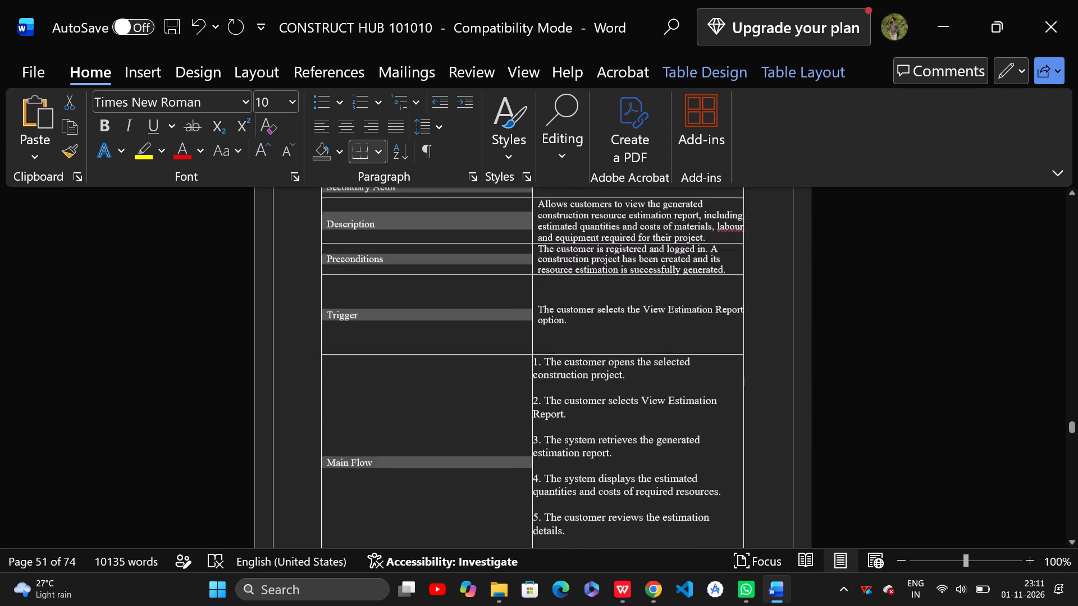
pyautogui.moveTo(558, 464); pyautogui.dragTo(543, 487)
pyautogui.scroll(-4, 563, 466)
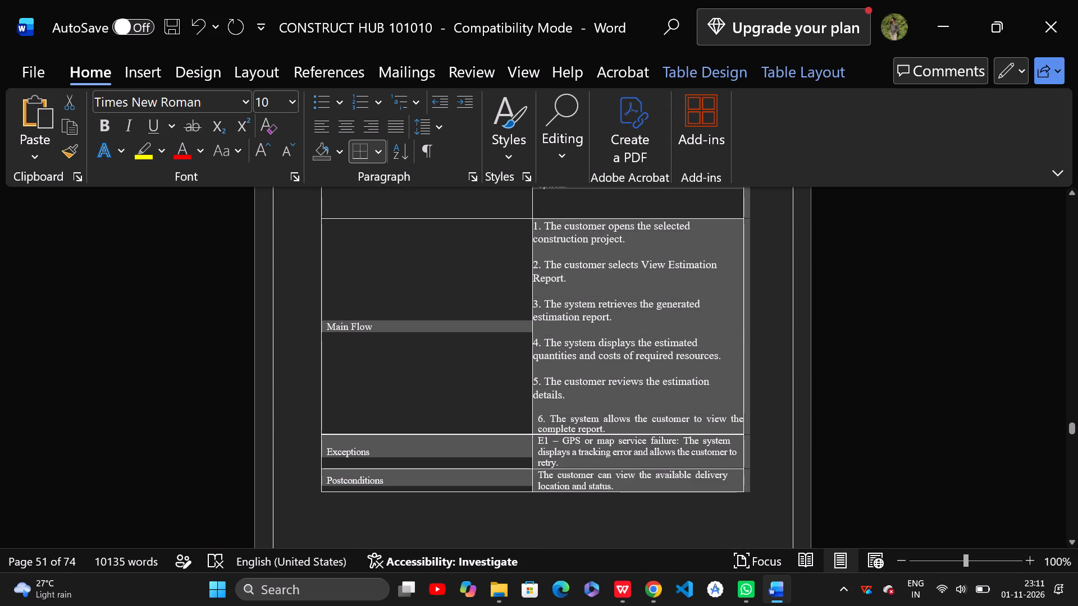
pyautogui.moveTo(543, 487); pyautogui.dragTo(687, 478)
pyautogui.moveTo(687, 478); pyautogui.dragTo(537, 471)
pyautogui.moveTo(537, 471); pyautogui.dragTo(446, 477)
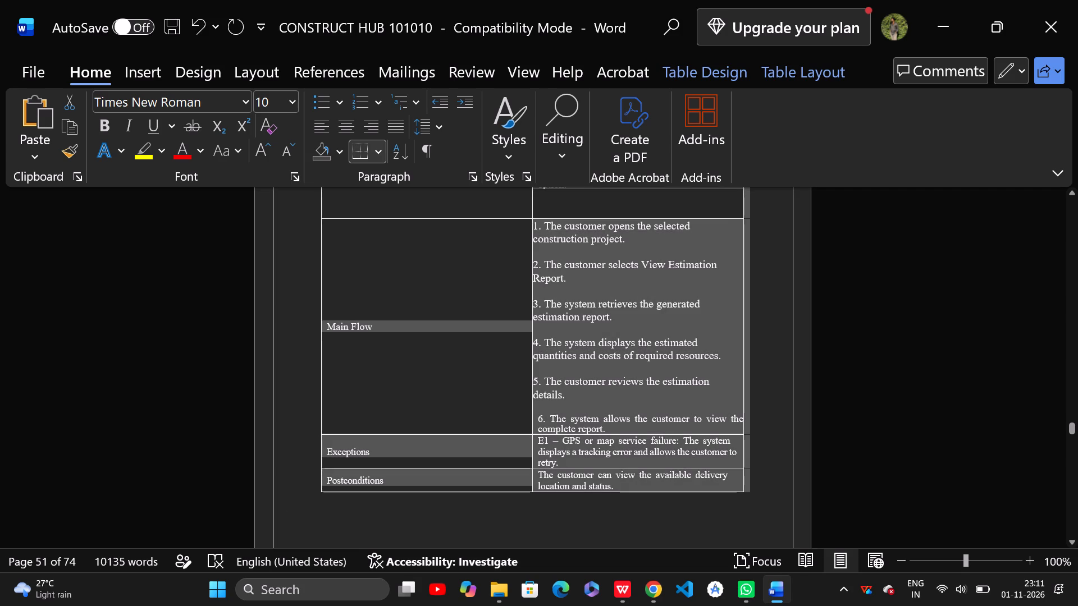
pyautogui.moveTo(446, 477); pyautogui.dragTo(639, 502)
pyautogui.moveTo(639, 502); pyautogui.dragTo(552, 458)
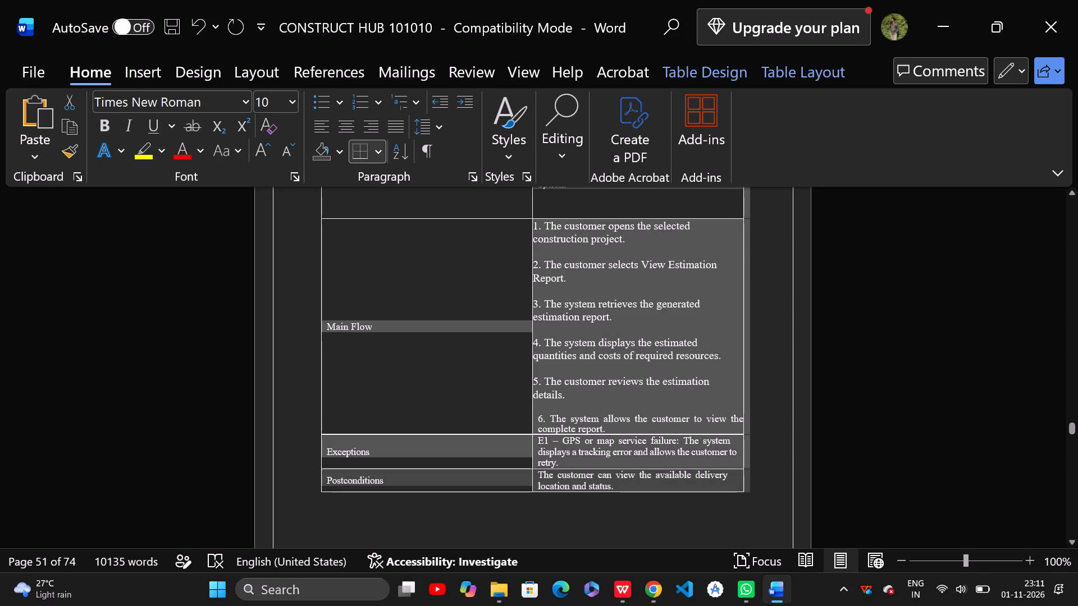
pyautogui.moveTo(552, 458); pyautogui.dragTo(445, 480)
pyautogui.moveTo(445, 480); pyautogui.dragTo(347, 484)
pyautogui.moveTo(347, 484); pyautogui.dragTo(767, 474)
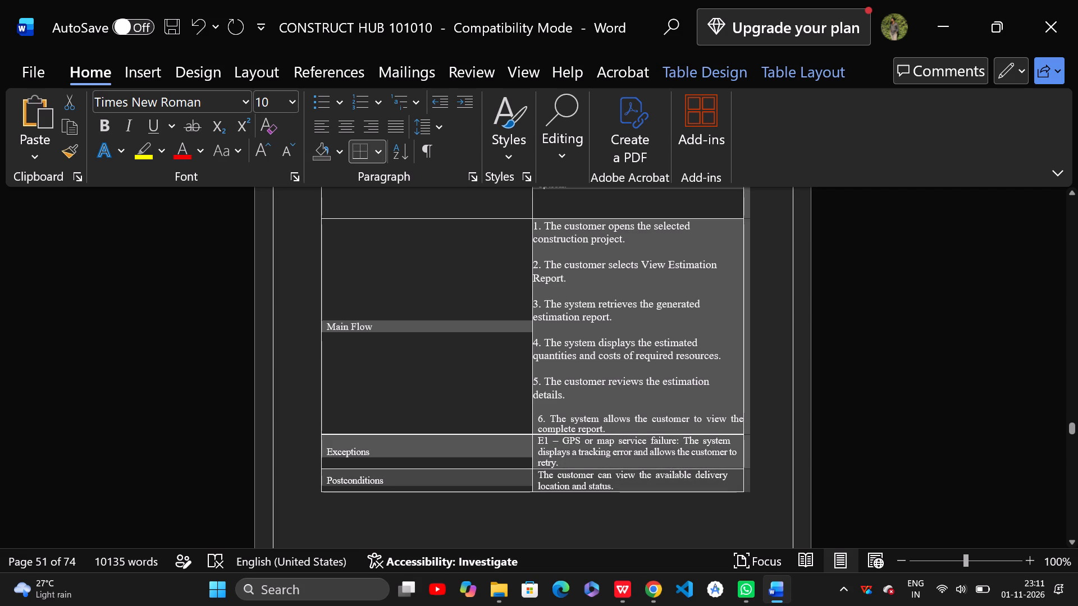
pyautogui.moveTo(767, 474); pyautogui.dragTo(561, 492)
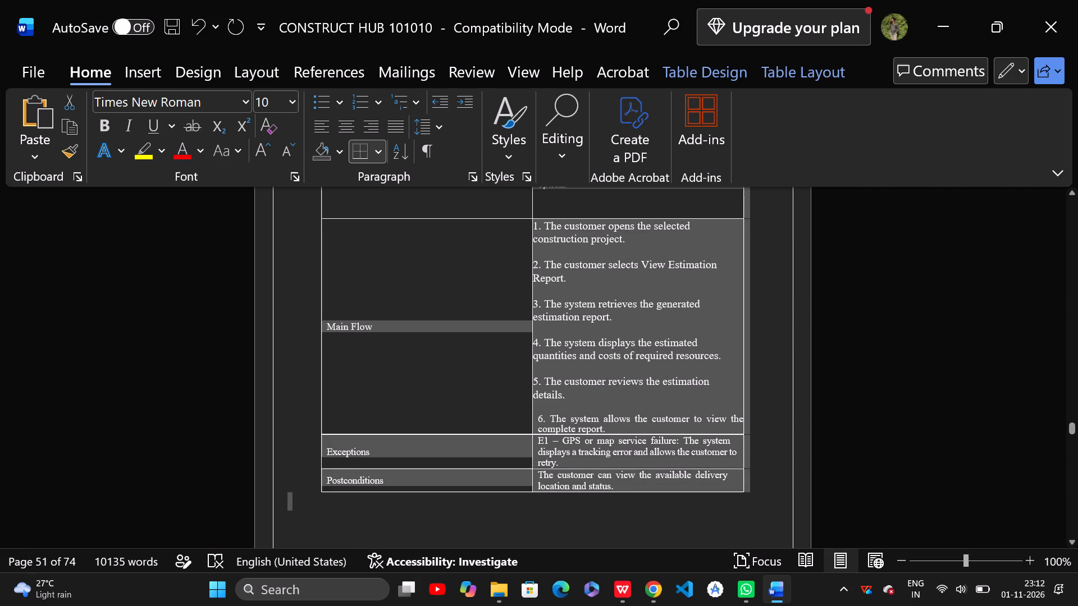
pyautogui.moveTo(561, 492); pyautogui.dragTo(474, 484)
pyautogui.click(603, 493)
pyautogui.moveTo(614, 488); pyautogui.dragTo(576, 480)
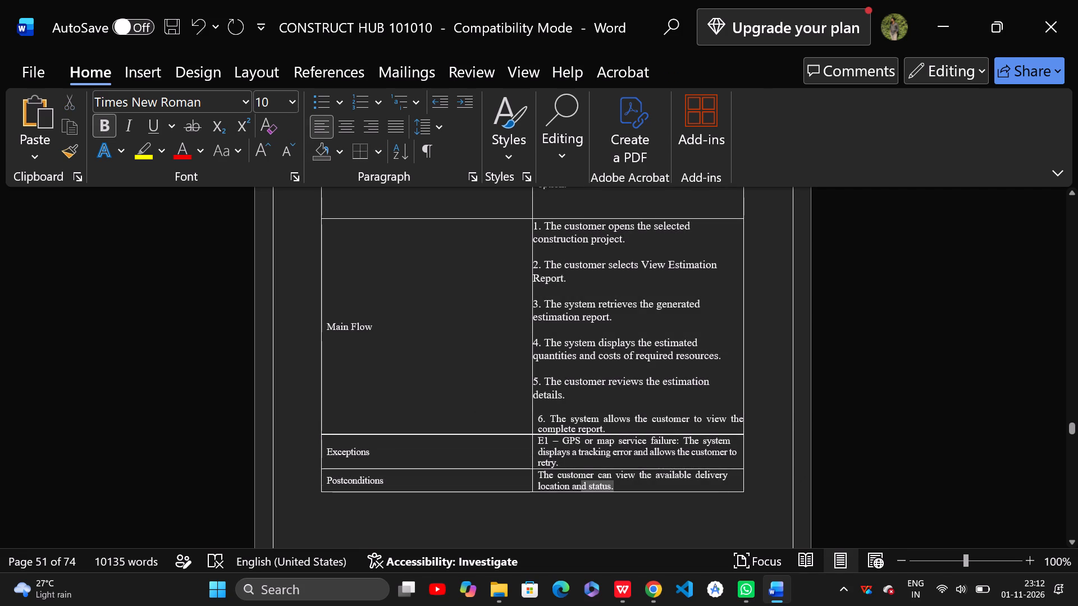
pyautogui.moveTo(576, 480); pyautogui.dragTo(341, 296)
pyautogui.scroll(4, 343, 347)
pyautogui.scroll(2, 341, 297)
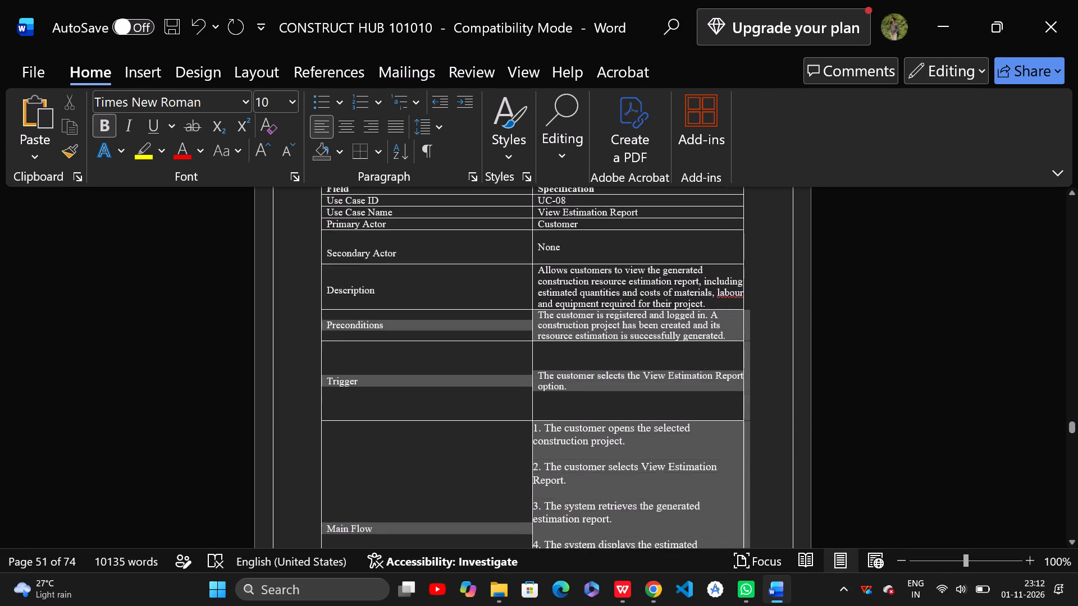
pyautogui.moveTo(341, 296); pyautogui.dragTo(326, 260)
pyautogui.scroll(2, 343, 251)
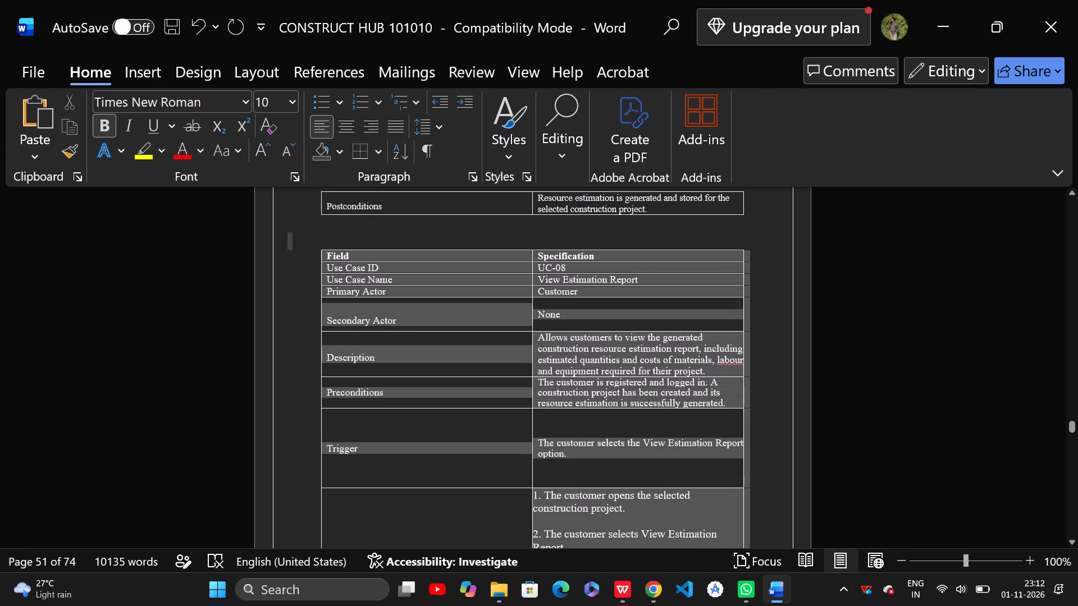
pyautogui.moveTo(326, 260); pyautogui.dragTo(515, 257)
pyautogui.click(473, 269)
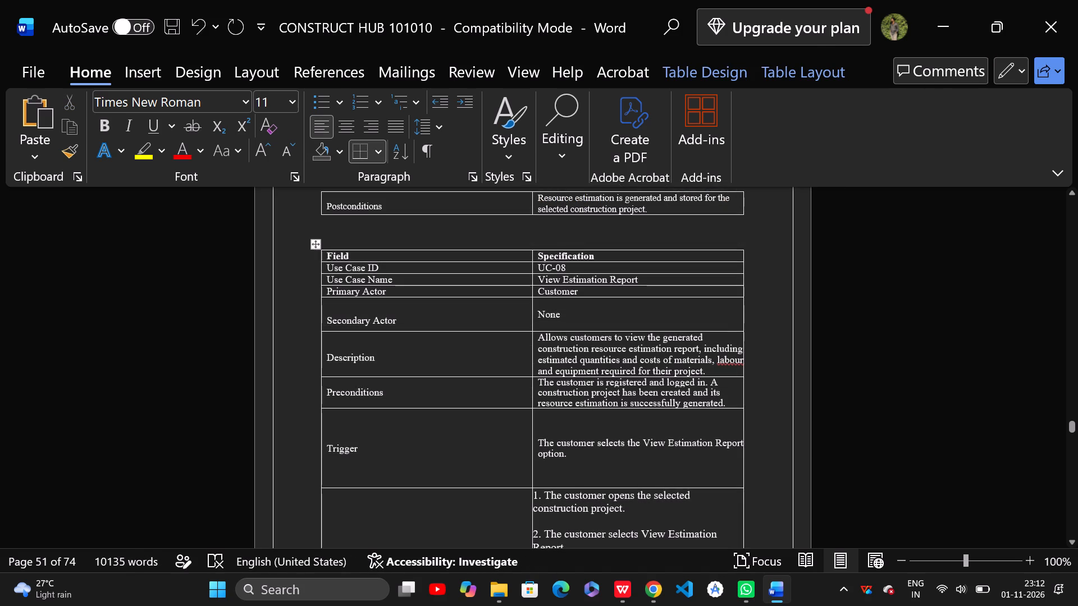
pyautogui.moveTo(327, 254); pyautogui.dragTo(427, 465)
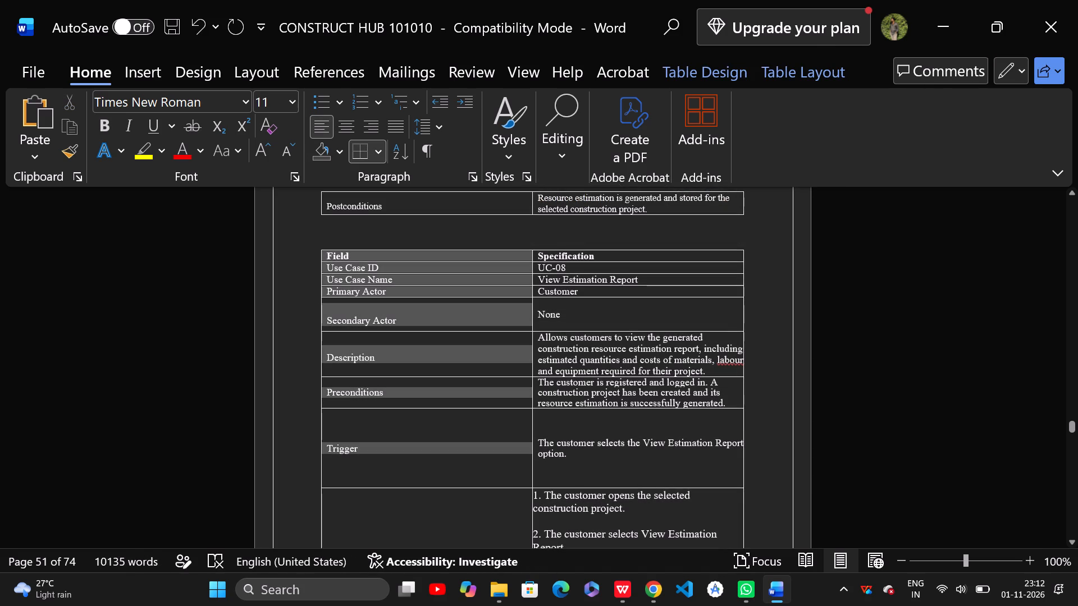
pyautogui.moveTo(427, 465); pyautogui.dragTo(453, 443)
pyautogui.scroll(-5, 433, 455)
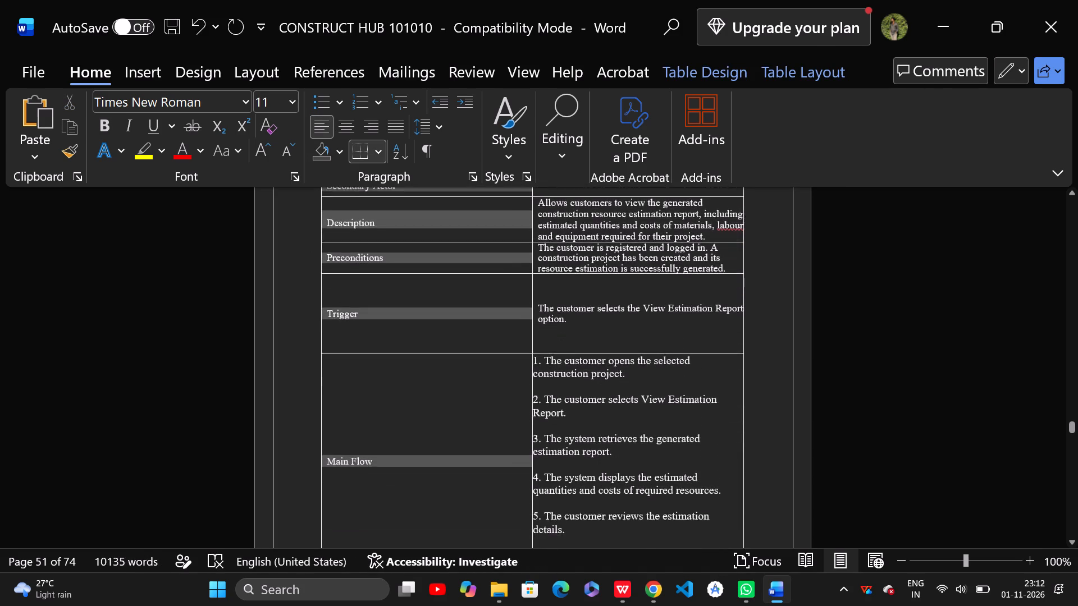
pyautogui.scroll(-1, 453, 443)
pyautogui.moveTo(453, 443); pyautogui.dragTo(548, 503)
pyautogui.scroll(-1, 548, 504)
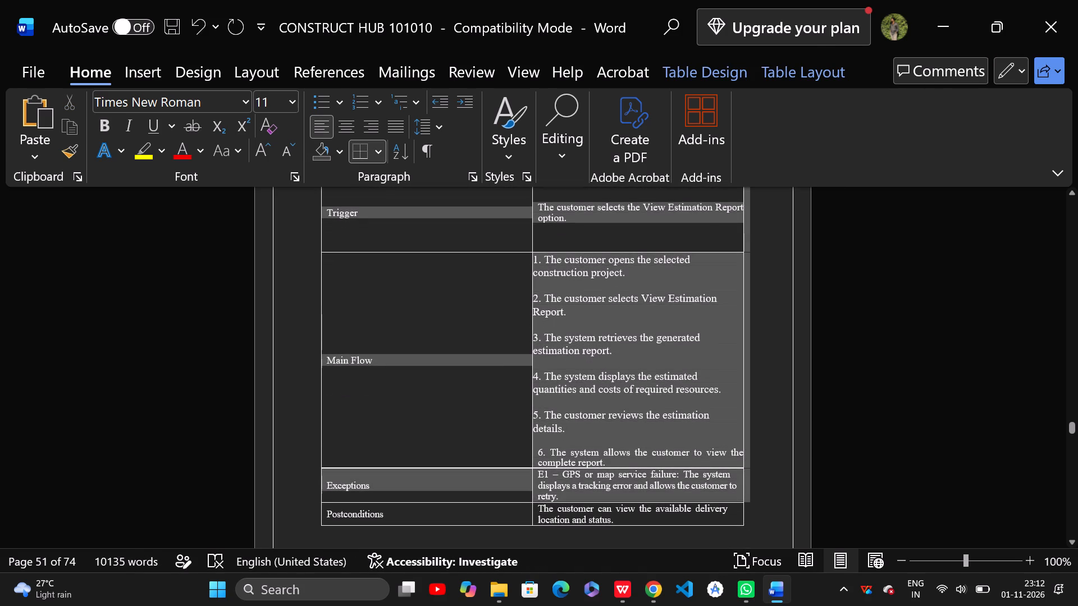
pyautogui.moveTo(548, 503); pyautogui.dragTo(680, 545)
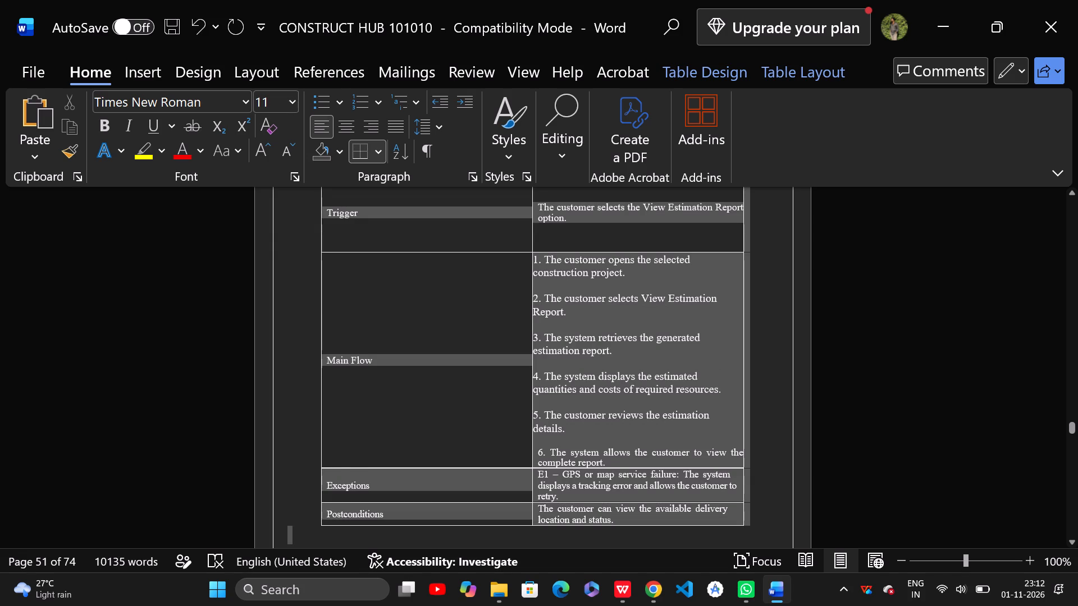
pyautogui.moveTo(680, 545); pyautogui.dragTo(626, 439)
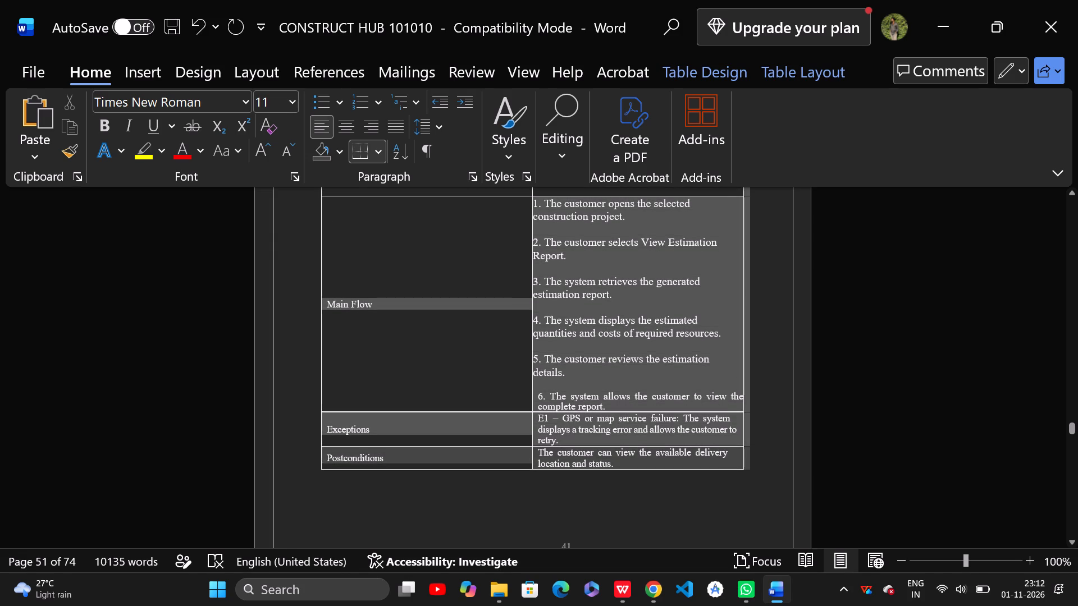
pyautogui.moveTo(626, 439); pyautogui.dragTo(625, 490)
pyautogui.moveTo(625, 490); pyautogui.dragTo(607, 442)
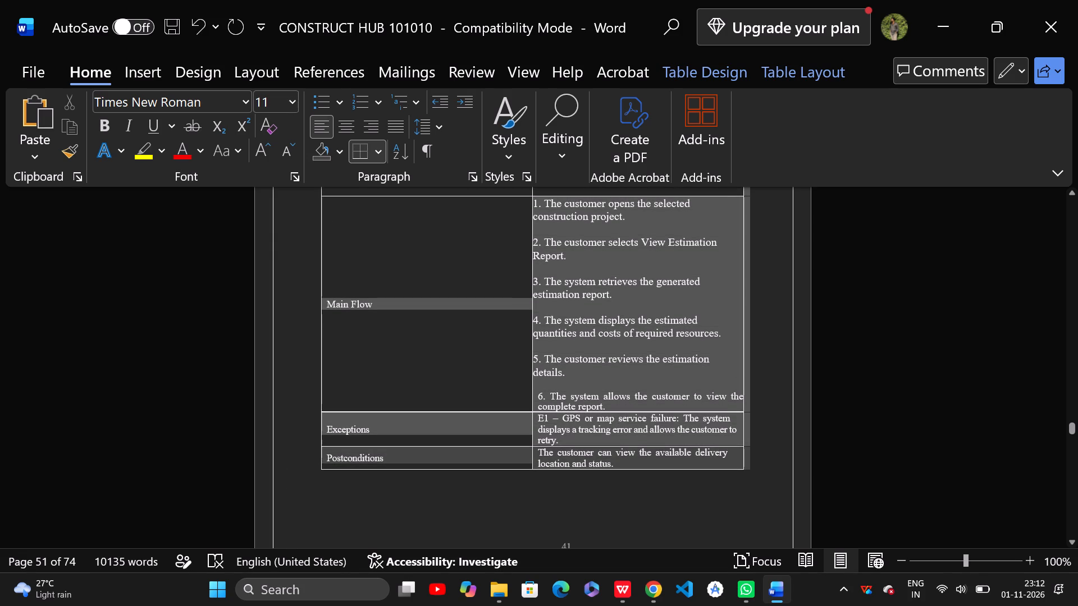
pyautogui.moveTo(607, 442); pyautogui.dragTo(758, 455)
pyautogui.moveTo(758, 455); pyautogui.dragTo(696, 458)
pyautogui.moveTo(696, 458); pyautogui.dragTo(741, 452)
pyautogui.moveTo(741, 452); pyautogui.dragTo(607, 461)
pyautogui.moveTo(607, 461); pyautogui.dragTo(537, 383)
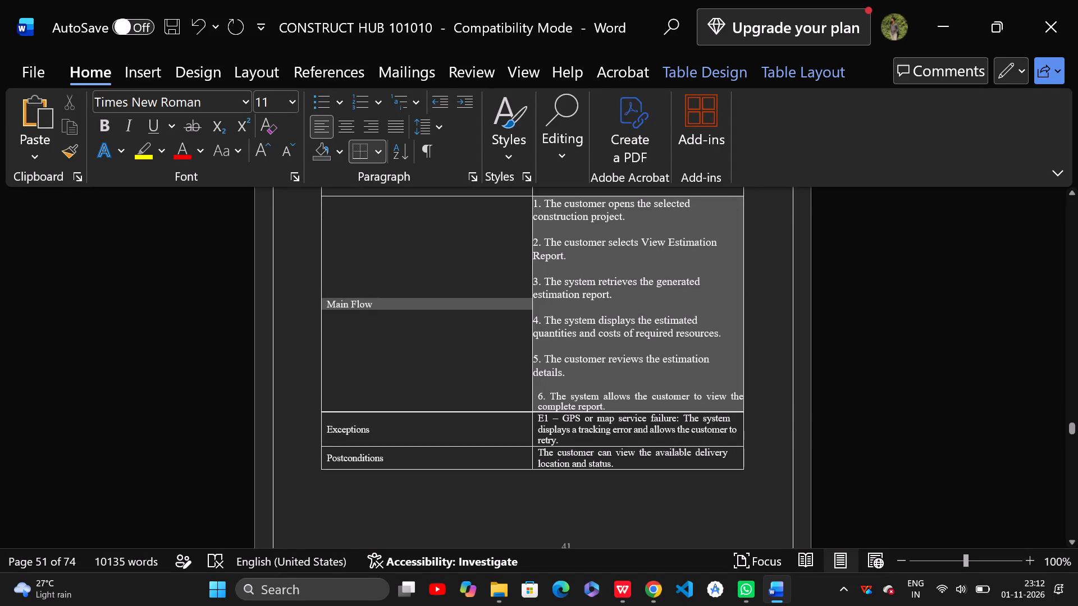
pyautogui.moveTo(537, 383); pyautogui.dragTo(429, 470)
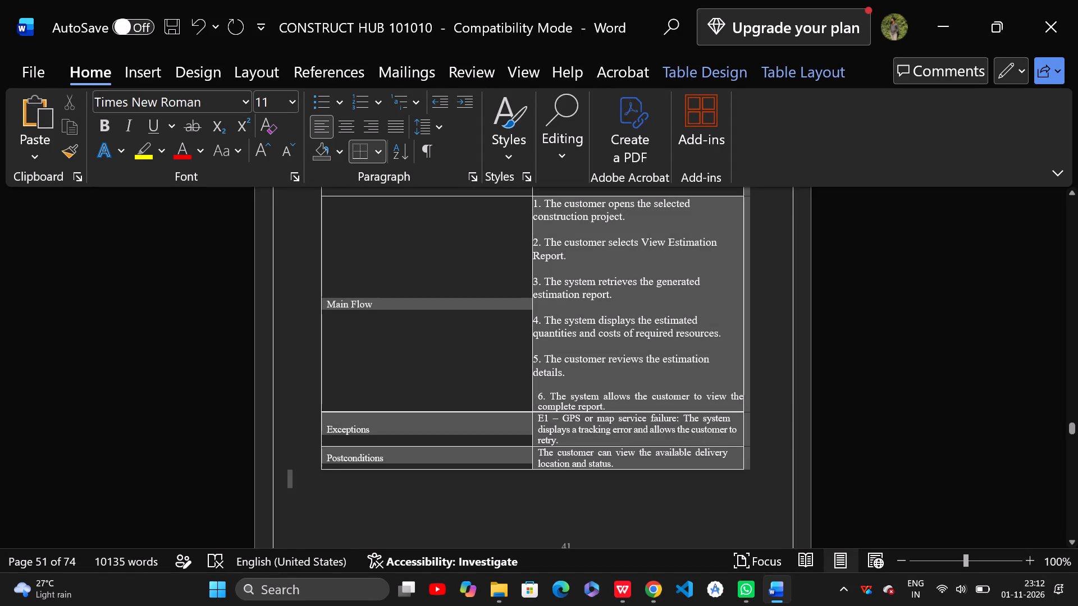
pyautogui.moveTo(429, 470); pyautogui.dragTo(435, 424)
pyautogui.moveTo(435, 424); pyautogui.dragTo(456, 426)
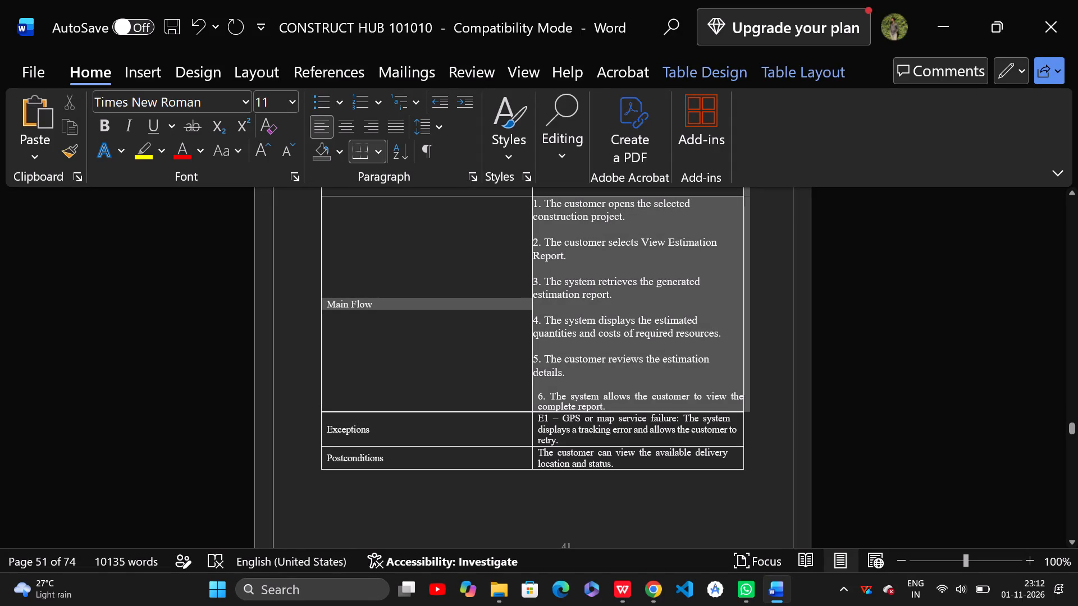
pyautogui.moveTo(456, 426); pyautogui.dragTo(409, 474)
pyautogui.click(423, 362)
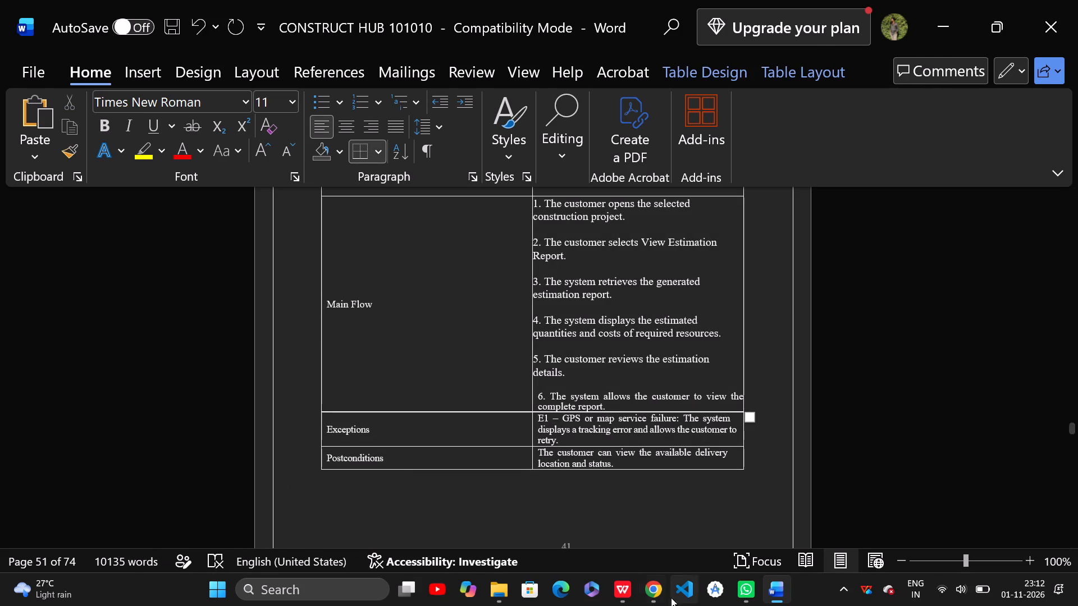
# Replace the Exceptions label in the UC-08 table with "Alternative Flow of Events" copied from the ChatGPT chat in Chrome.
pyautogui.click(662, 585)
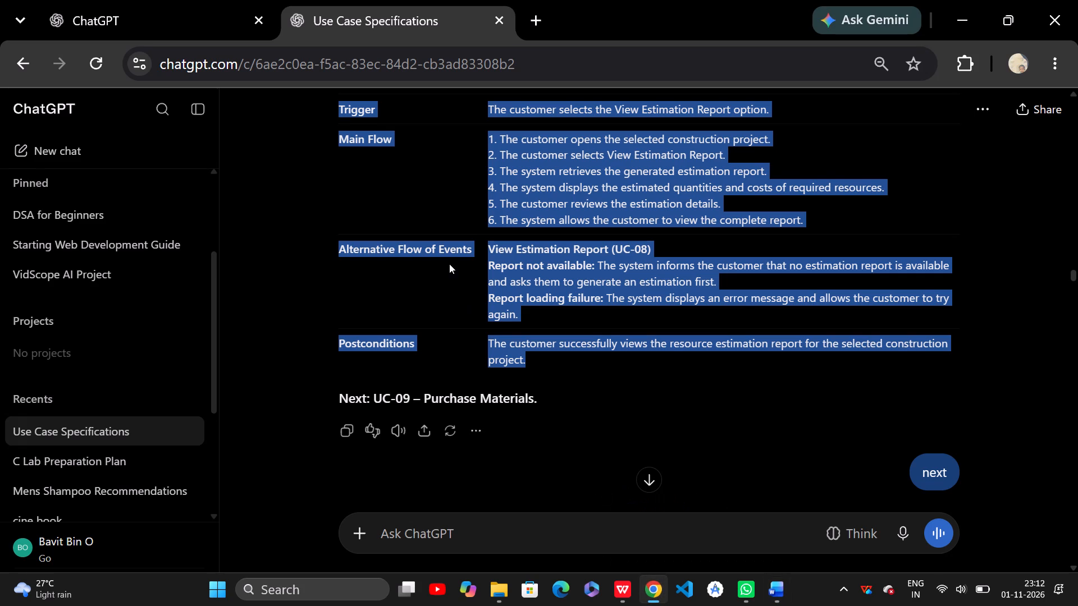
pyautogui.click(449, 264)
pyautogui.moveTo(341, 251); pyautogui.dragTo(489, 255)
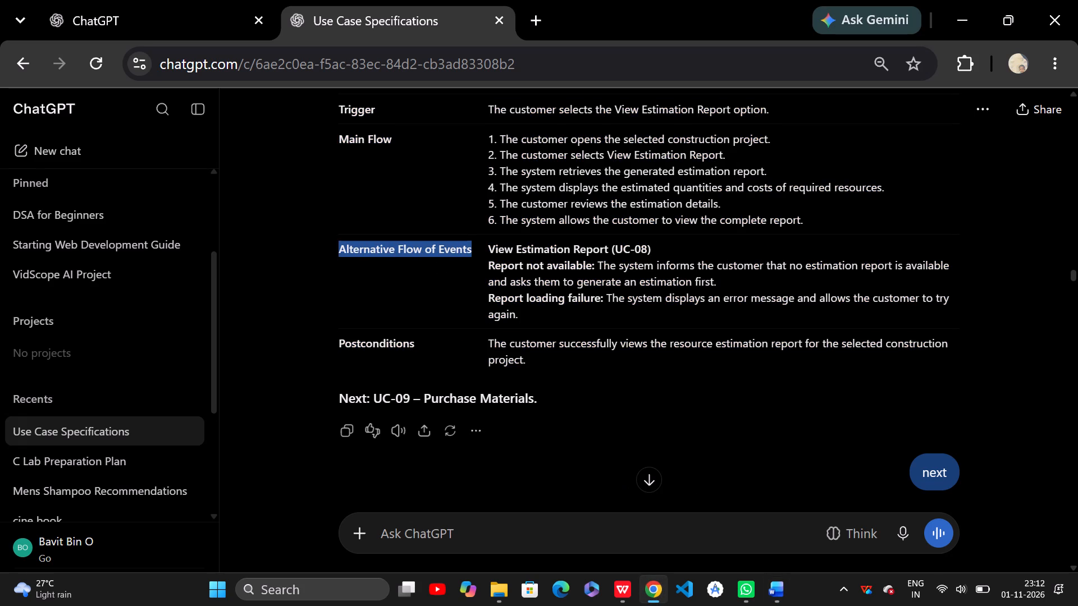
pyautogui.moveTo(489, 255); pyautogui.dragTo(472, 251)
pyautogui.hotkey('ctrl', 'c')
pyautogui.click(774, 595)
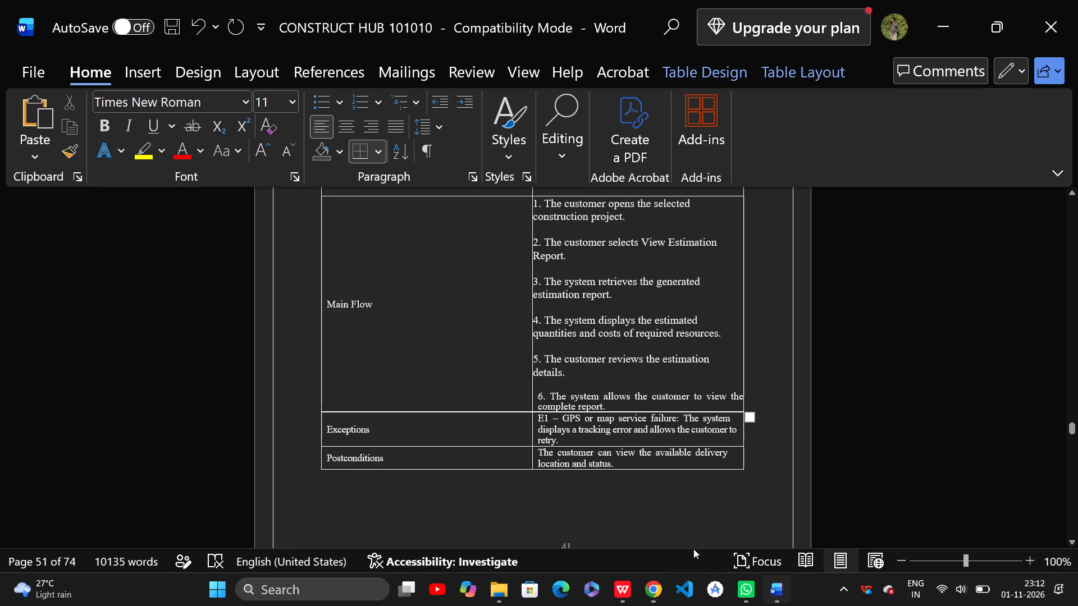
pyautogui.doubleClick(367, 425)
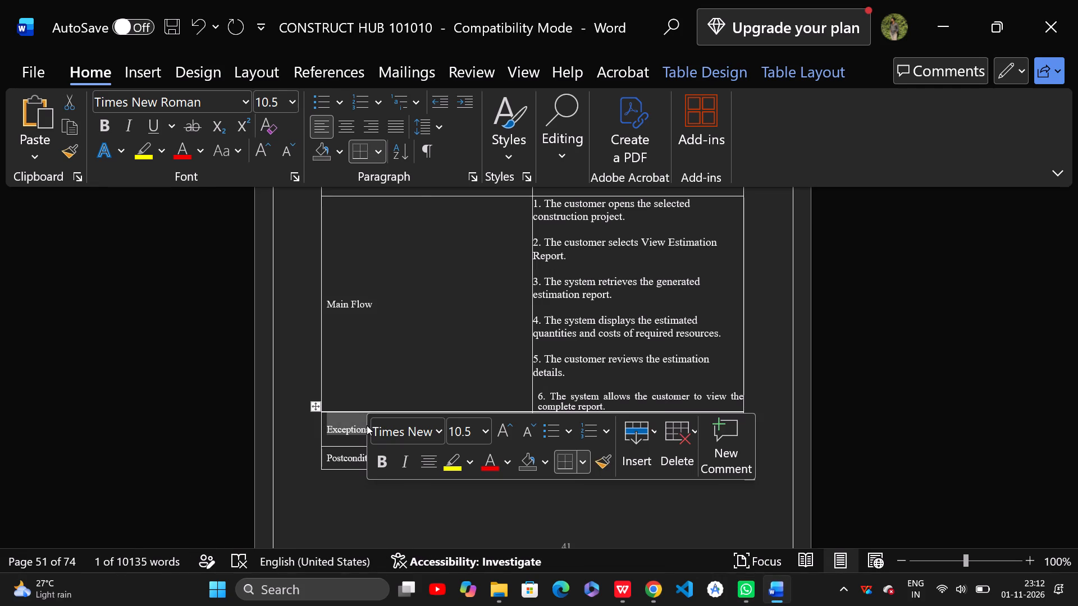
pyautogui.hotkey('ctrl', 'v')
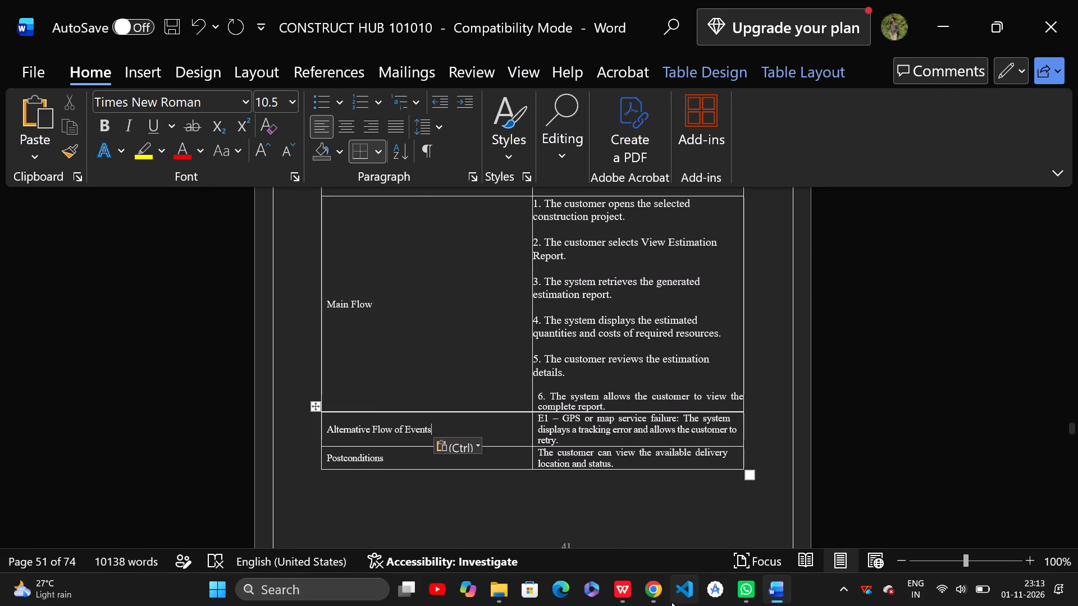
# Copy the UC-08 alternative flow text in the ChatGPT chat in Chrome, from "View Estimation Report (UC-08)" through the report loading failure entry.
pyautogui.click(657, 595)
pyautogui.moveTo(489, 242); pyautogui.dragTo(526, 300)
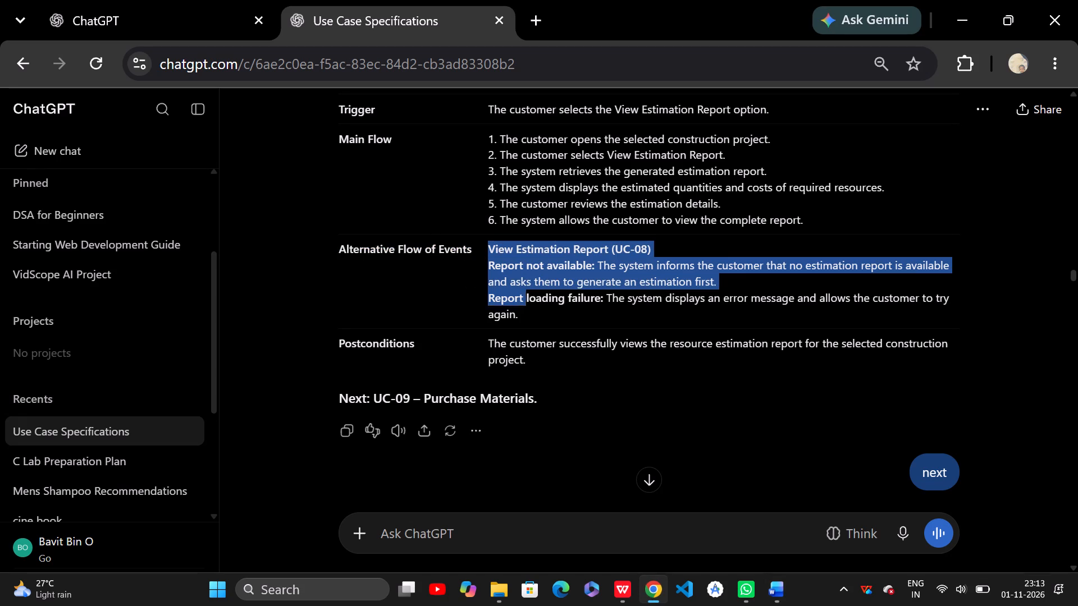
pyautogui.moveTo(526, 300); pyautogui.dragTo(530, 311)
pyautogui.hotkey('ctrl', 'c')
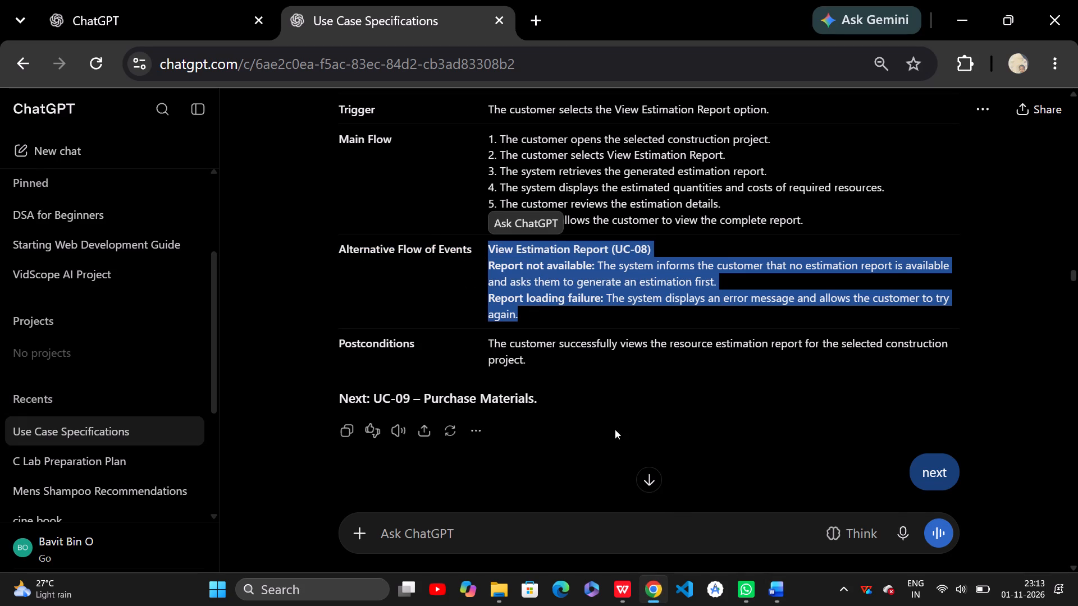
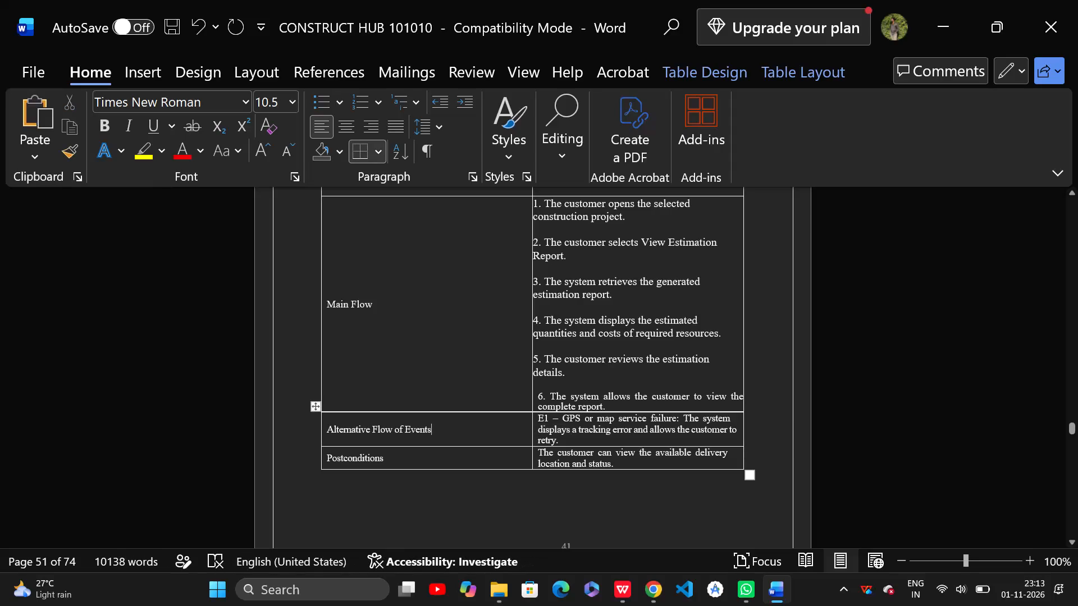
# Replace the GPS failure text in the UC-08 Alternative Flow of Events row with the copied View Estimation Report alternative flow.
pyautogui.moveTo(537, 425); pyautogui.dragTo(549, 430)
pyautogui.moveTo(549, 430); pyautogui.dragTo(566, 444)
pyautogui.click(536, 419)
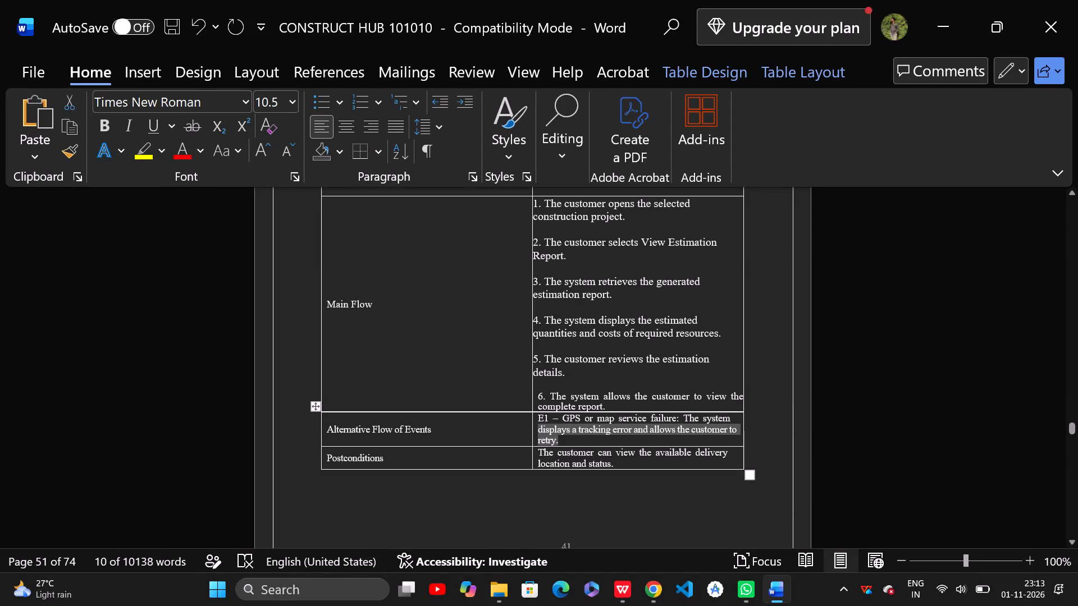
pyautogui.moveTo(536, 419); pyautogui.dragTo(561, 436)
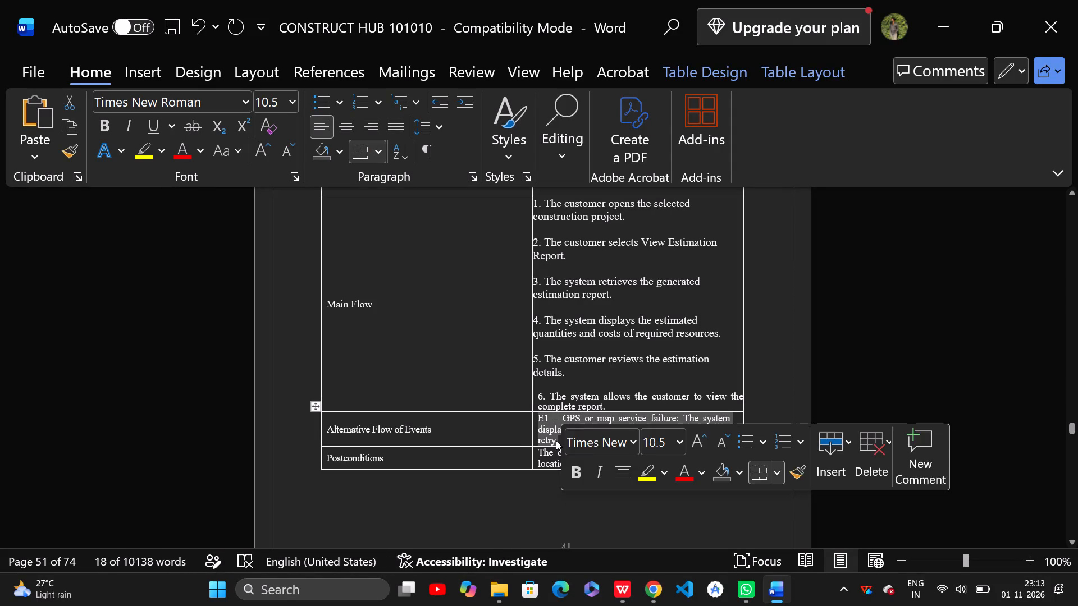
pyautogui.hotkey('ctrl', 'v')
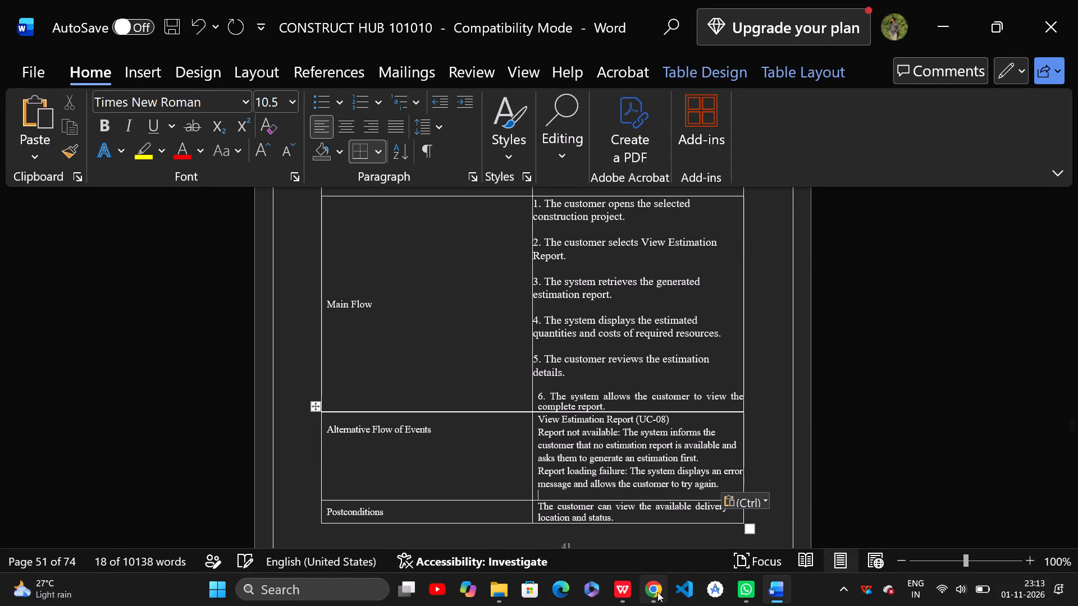
# Replace the UC-08 Postconditions text in Word with the chat's sentence about successfully viewing the resource estimation report, copied from ChatGPT in Chrome.
pyautogui.click(657, 592)
pyautogui.moveTo(485, 336); pyautogui.dragTo(531, 364)
pyautogui.hotkey('ctrl', 'c')
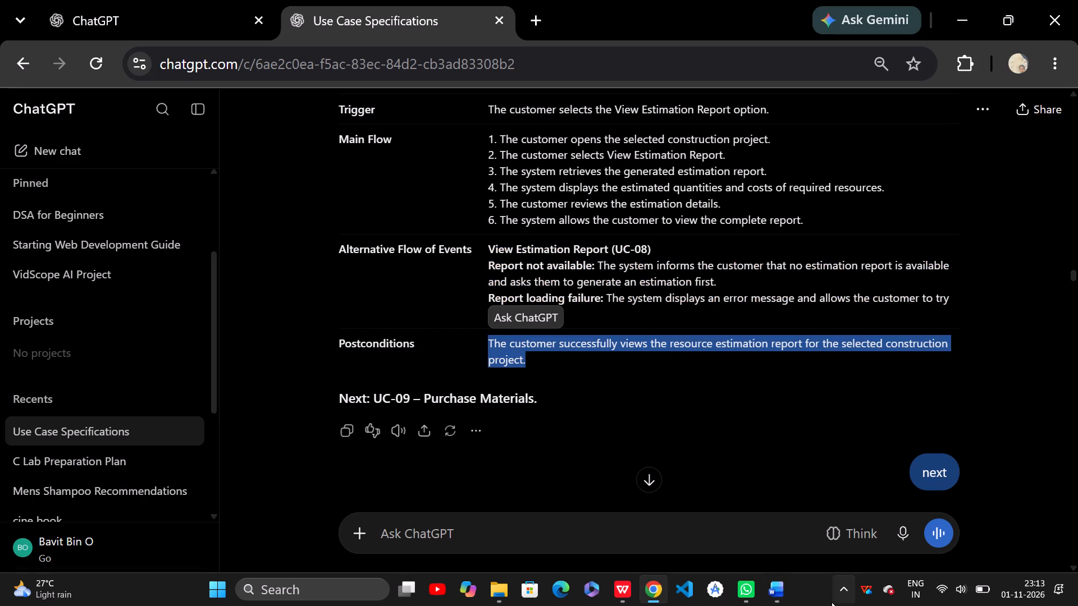
pyautogui.click(788, 594)
pyautogui.scroll(-1, 638, 413)
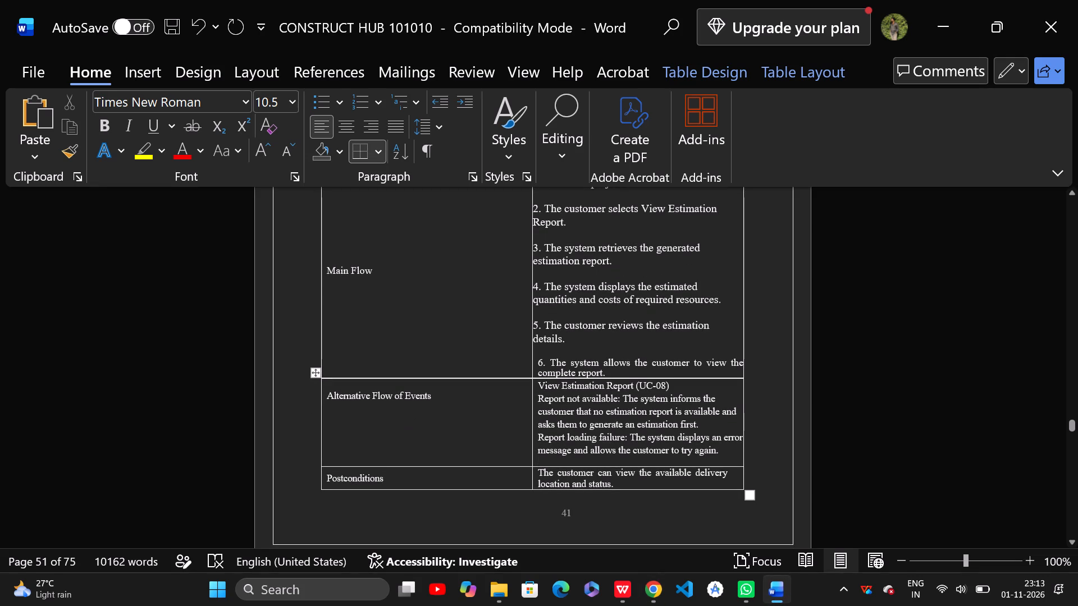
pyautogui.moveTo(623, 484); pyautogui.dragTo(545, 472)
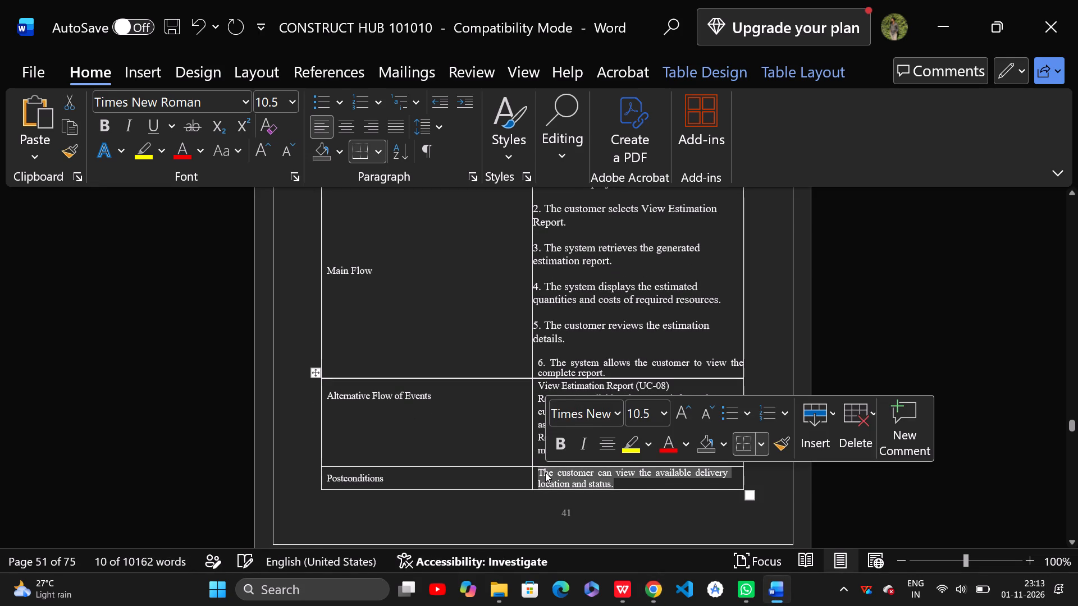
pyautogui.hotkey('ctrl', 'v')
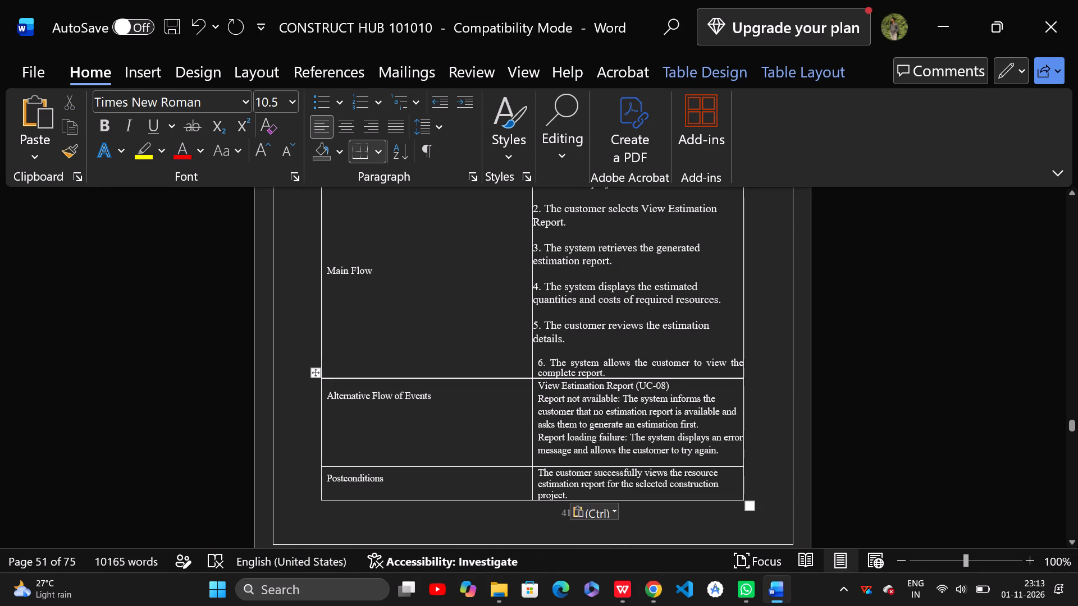
# Compare the UC-08 View Estimation Report table in Word with the ChatGPT specification in Chrome, from Postconditions back up to the Use Case ID.
pyautogui.click(654, 590)
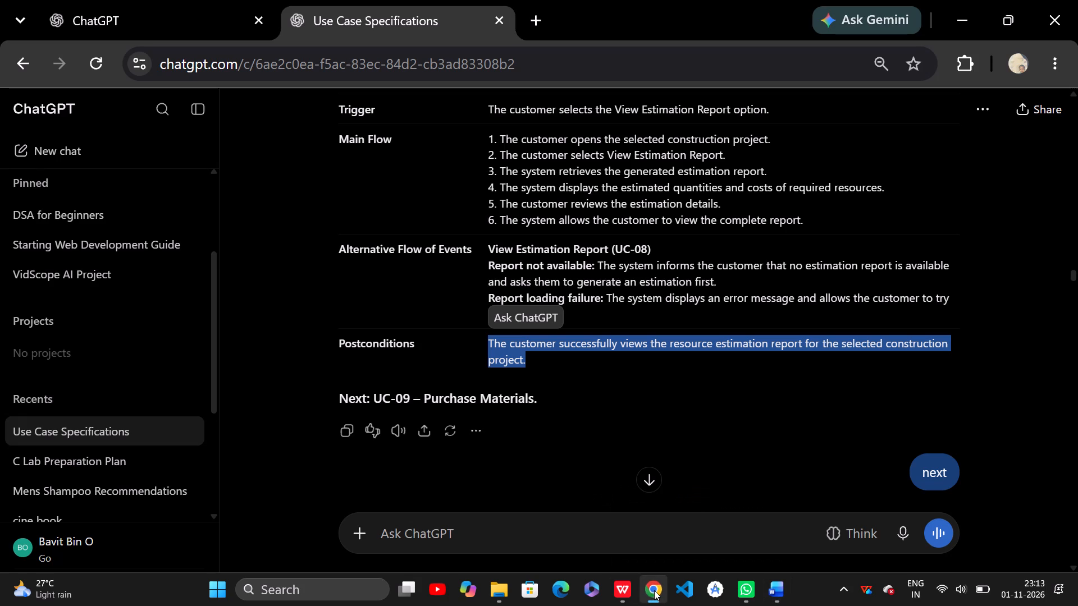
pyautogui.click(654, 590)
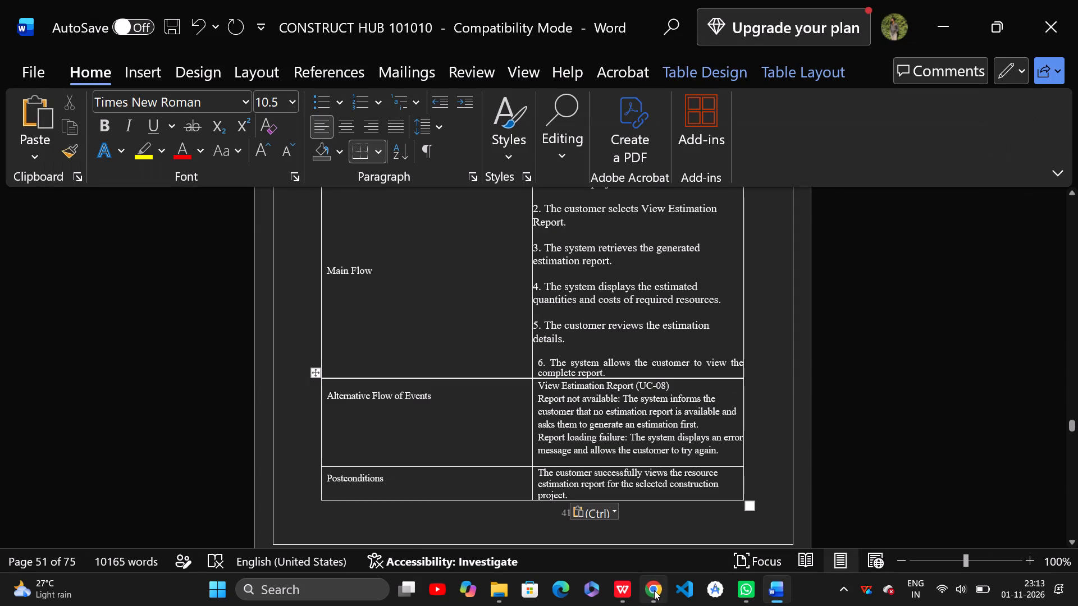
pyautogui.scroll(-6, 672, 435)
pyautogui.scroll(-2, 593, 401)
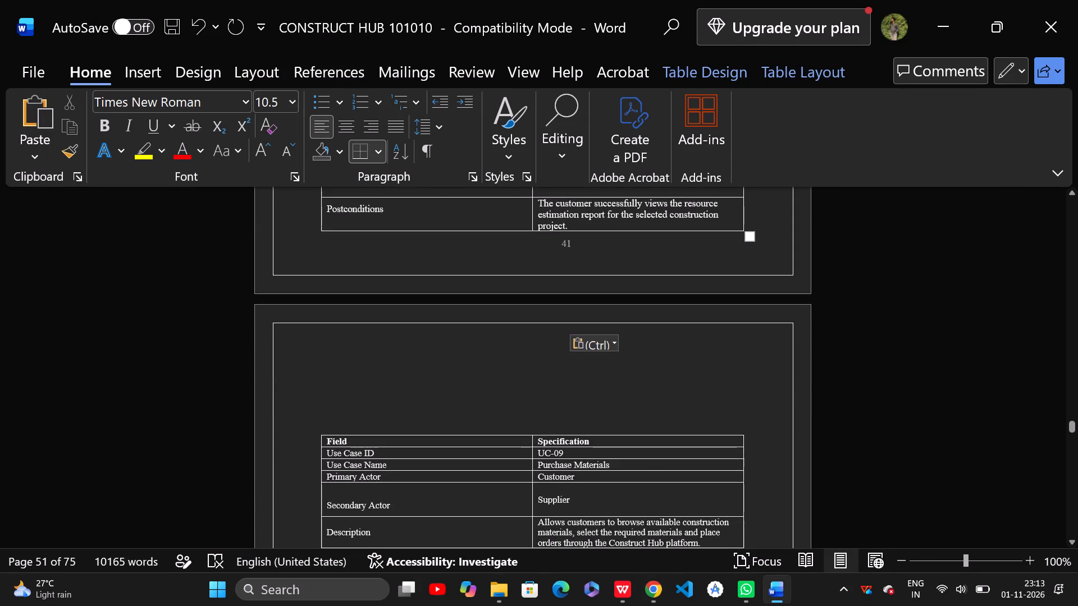
pyautogui.scroll(9, 605, 444)
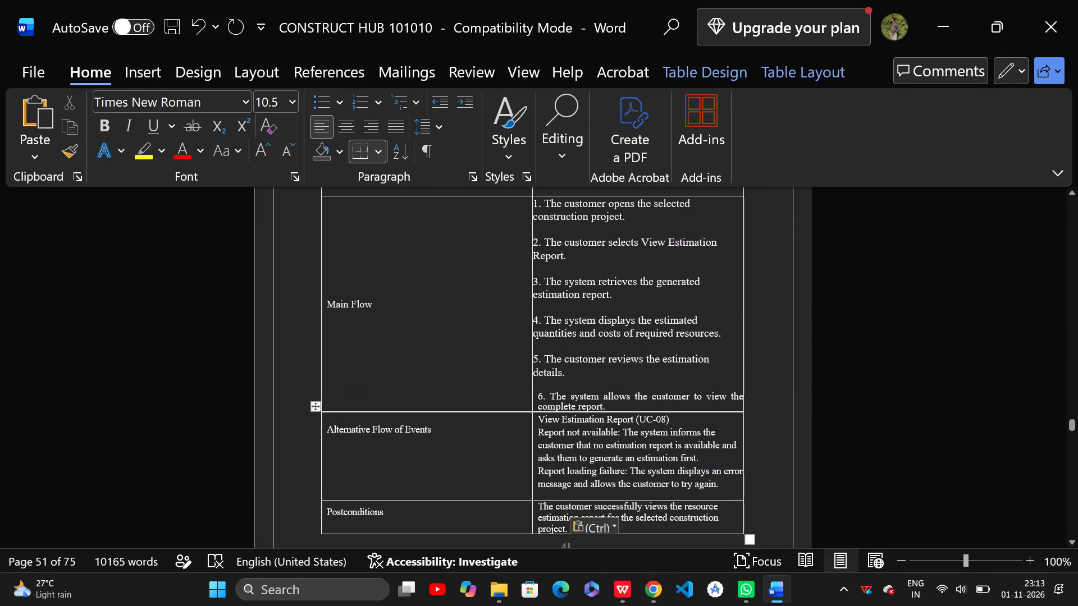
pyautogui.click(650, 600)
pyautogui.click(650, 600)
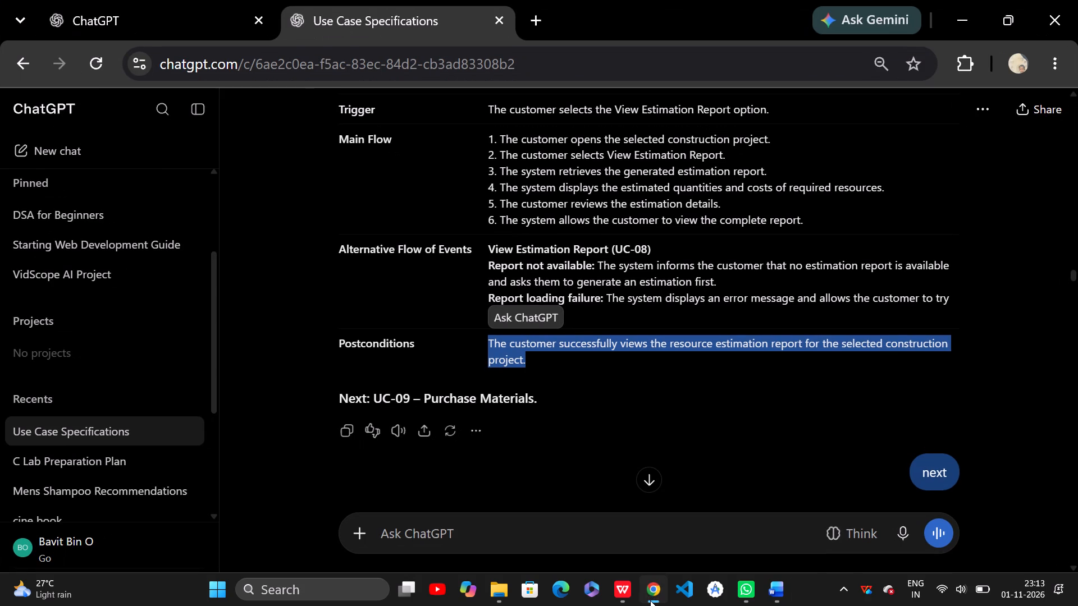
pyautogui.click(650, 600)
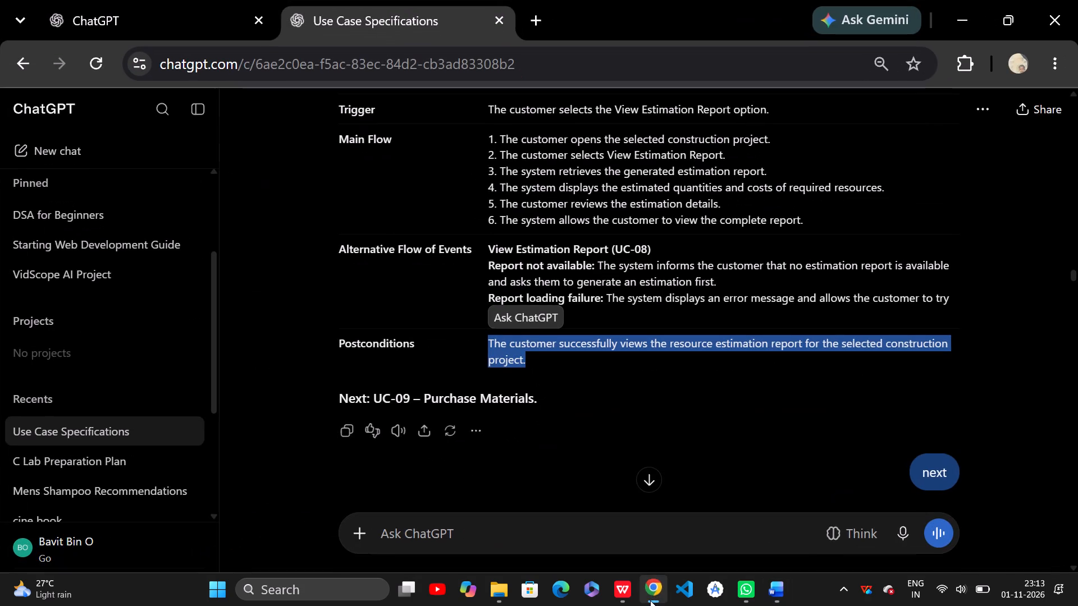
pyautogui.click(650, 600)
pyautogui.click(650, 600)
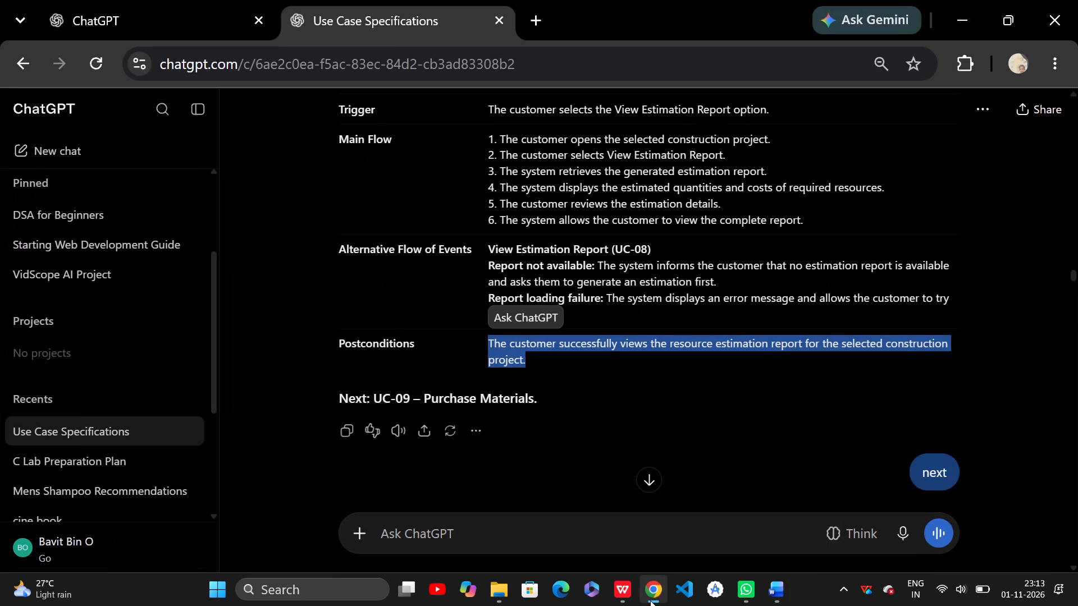
pyautogui.click(650, 600)
pyautogui.click(650, 600)
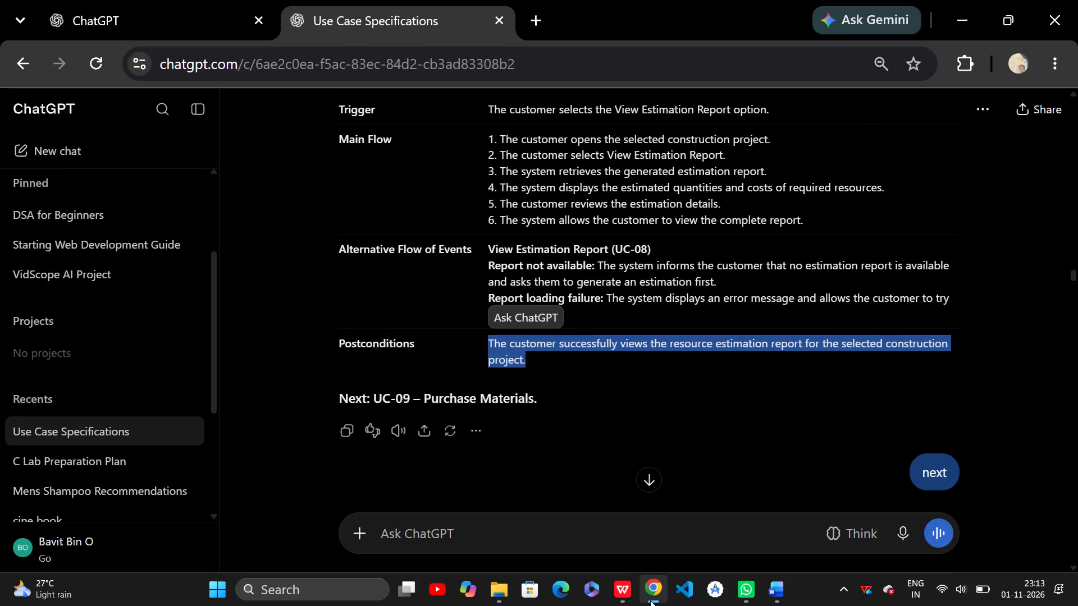
pyautogui.click(650, 600)
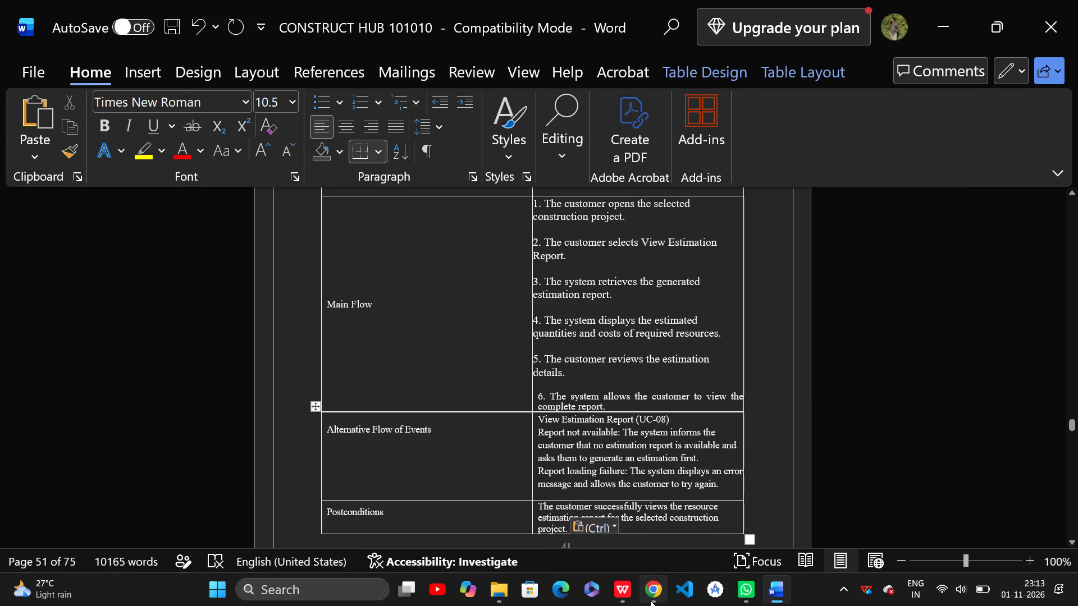
pyautogui.click(650, 600)
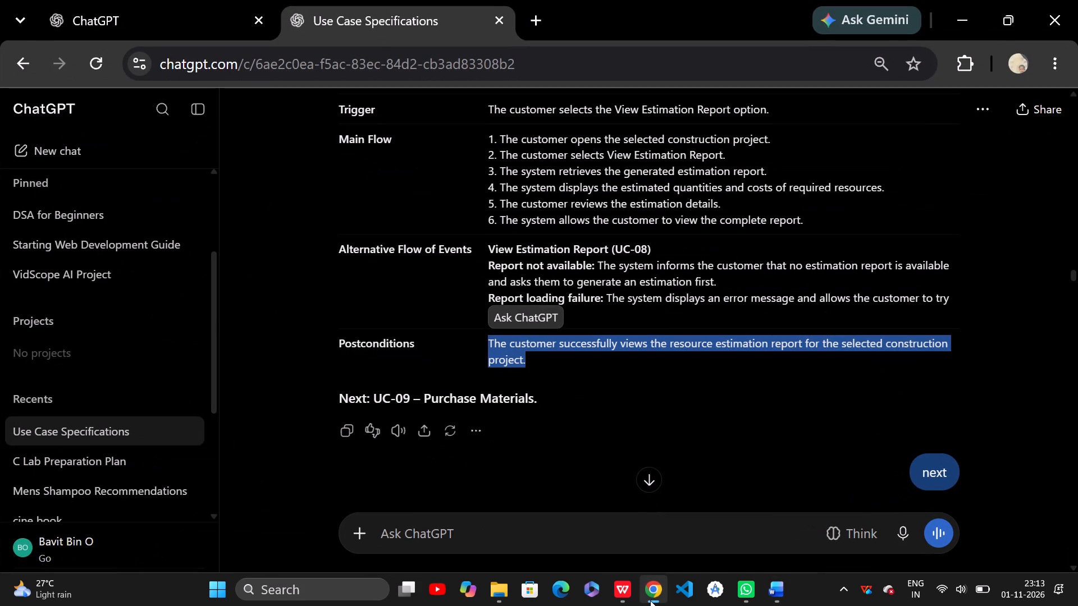
pyautogui.click(650, 600)
pyautogui.scroll(3, 639, 511)
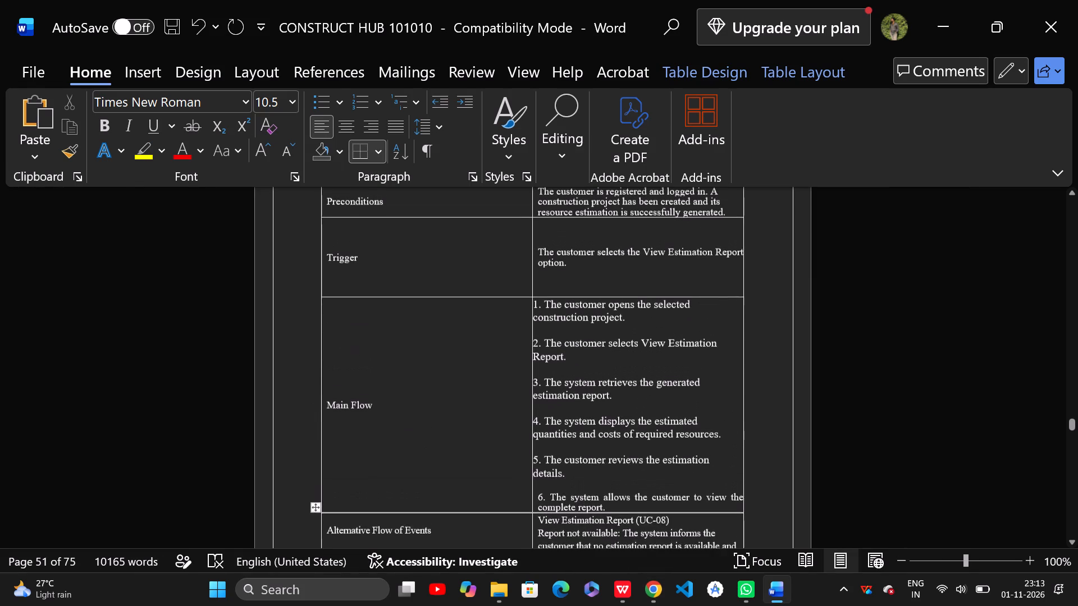
pyautogui.scroll(1, 639, 511)
pyautogui.click(654, 598)
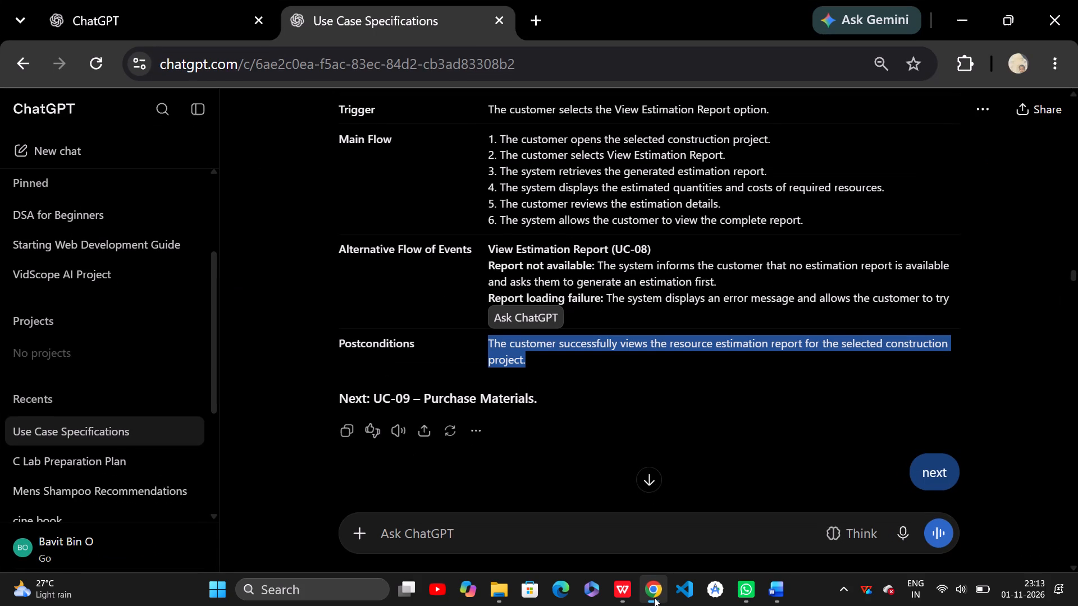
pyautogui.scroll(4, 638, 528)
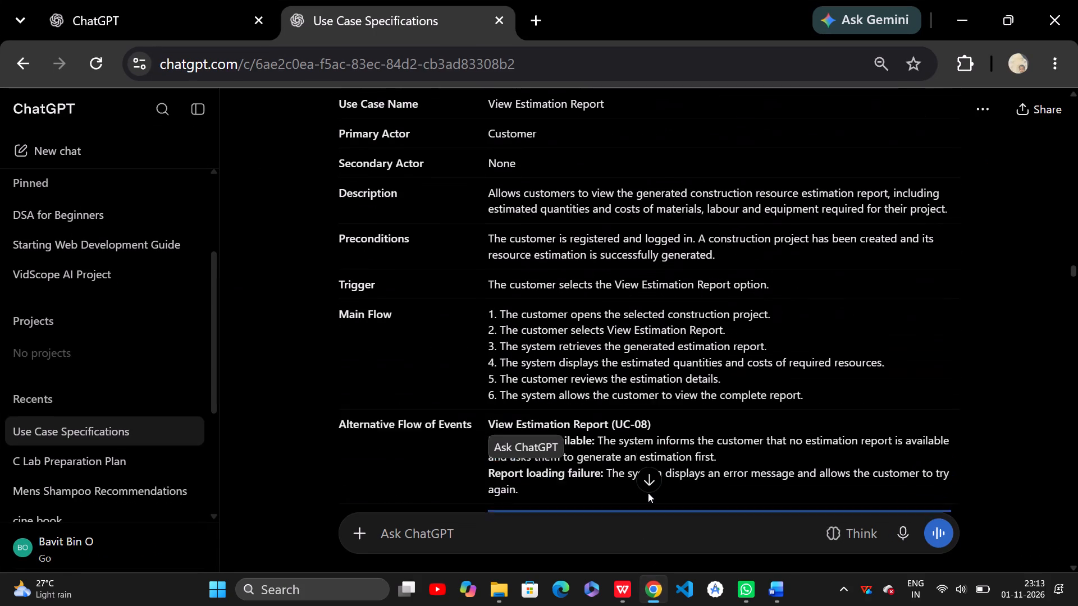
pyautogui.click(664, 590)
pyautogui.scroll(2, 613, 430)
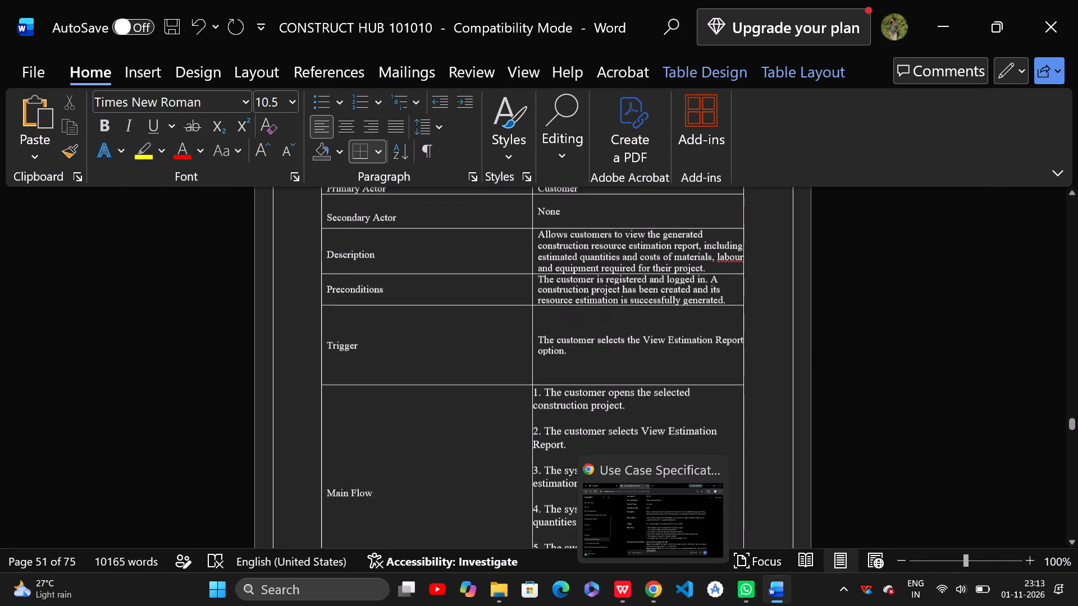
pyautogui.scroll(2, 613, 431)
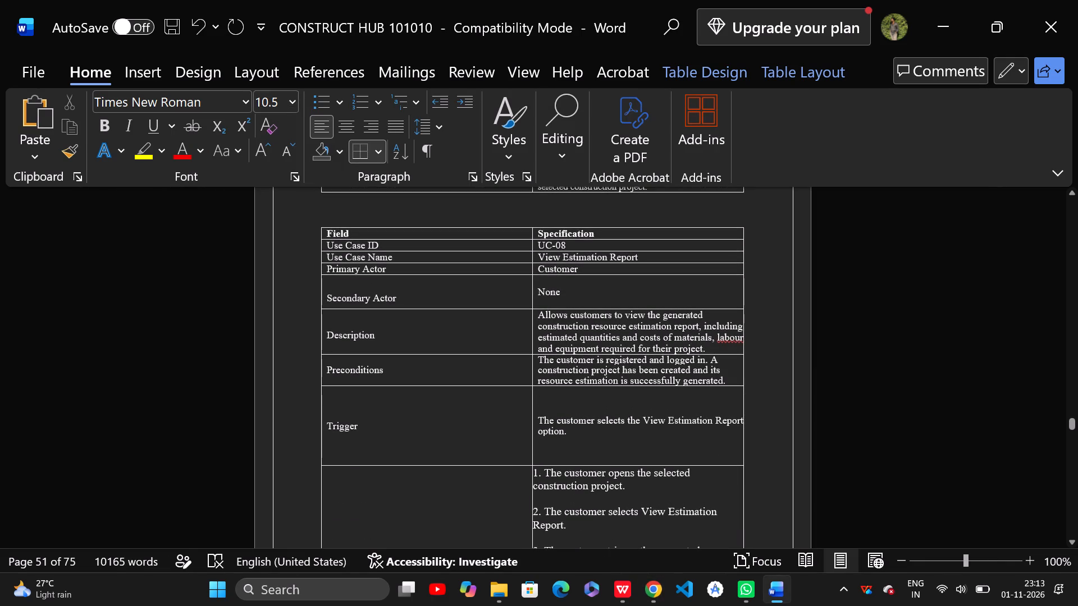
pyautogui.click(647, 580)
pyautogui.click(647, 580)
# Review the use case tables from UC-07 Get Resource Estimation back to UC-01 Register, including the use case diagram before section 4.8.
pyautogui.scroll(9, 558, 334)
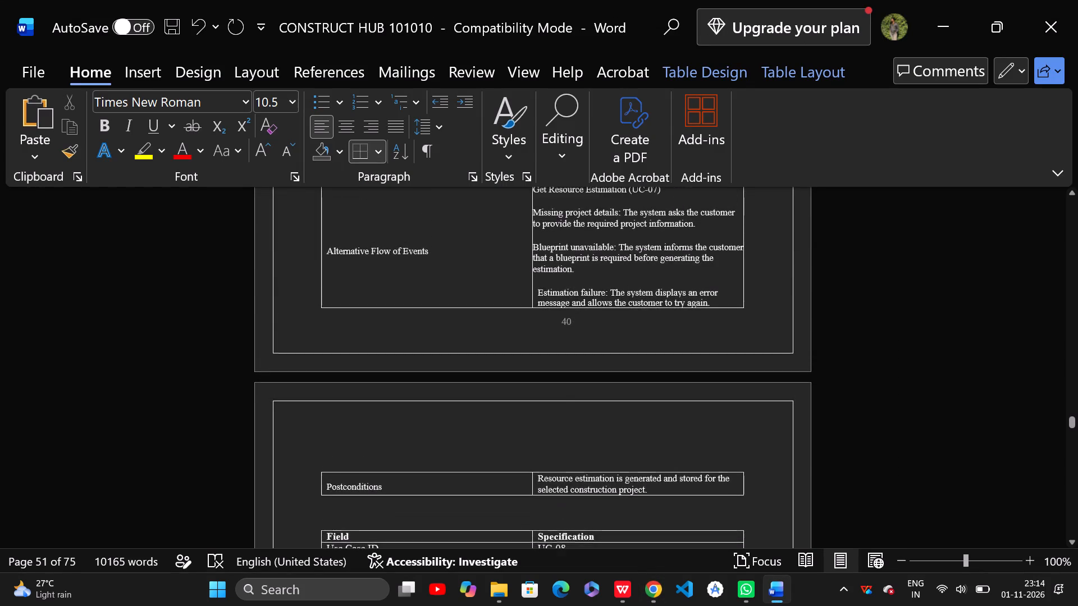
pyautogui.scroll(15, 568, 394)
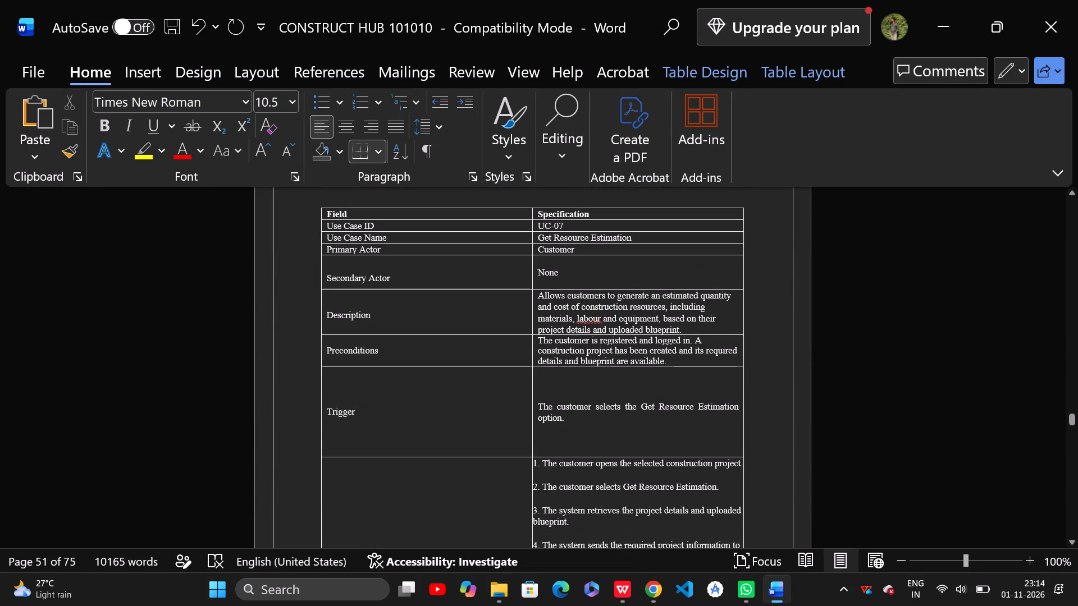
pyautogui.scroll(2, 578, 398)
pyautogui.scroll(20, 578, 398)
pyautogui.scroll(1, 578, 398)
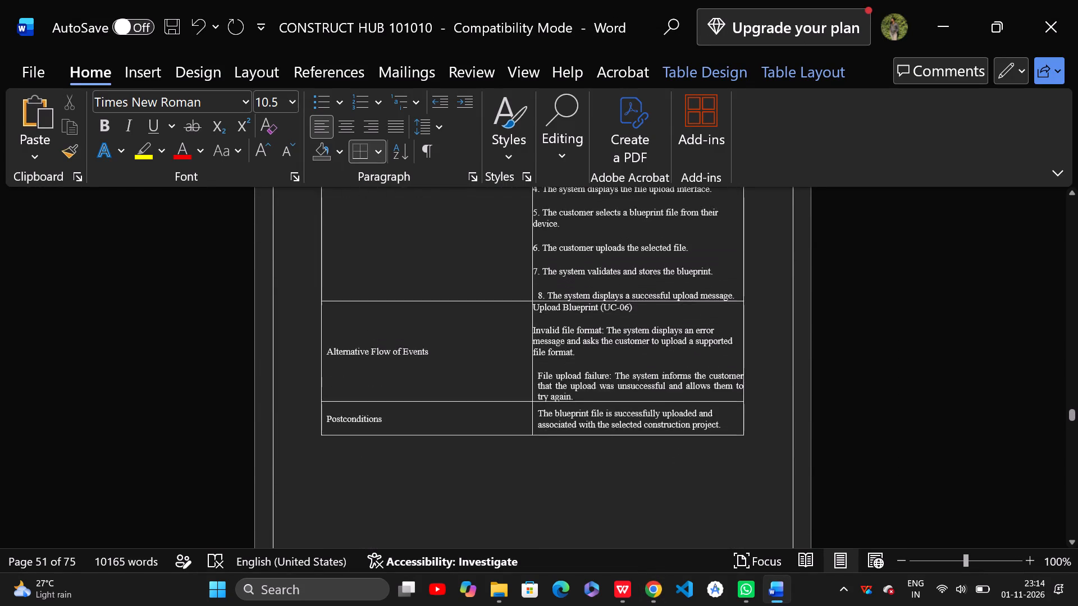
pyautogui.scroll(19, 578, 398)
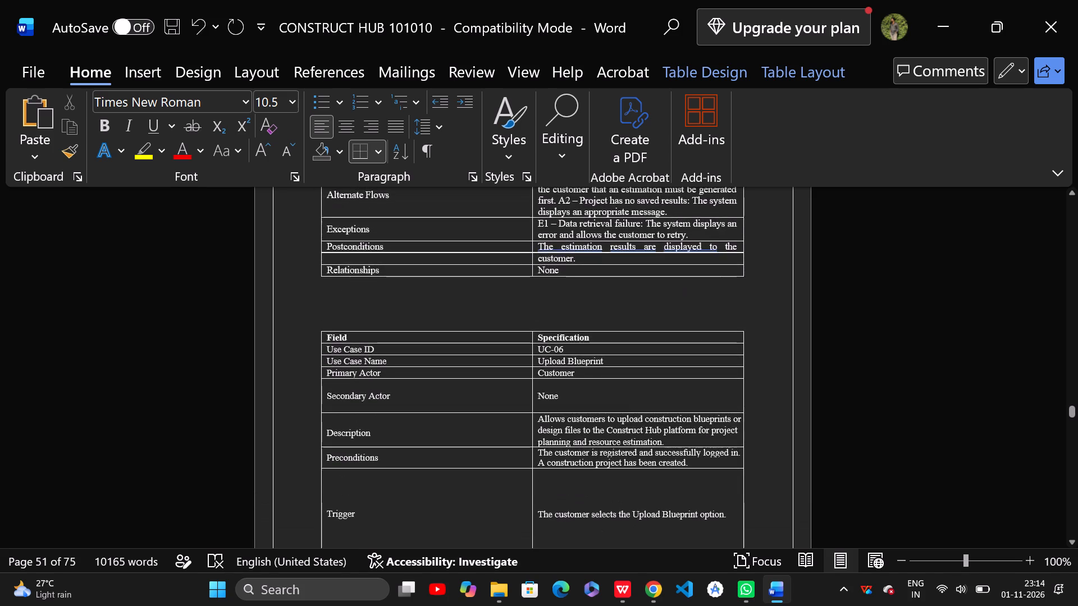
pyautogui.scroll(20, 578, 398)
pyautogui.scroll(4, 578, 398)
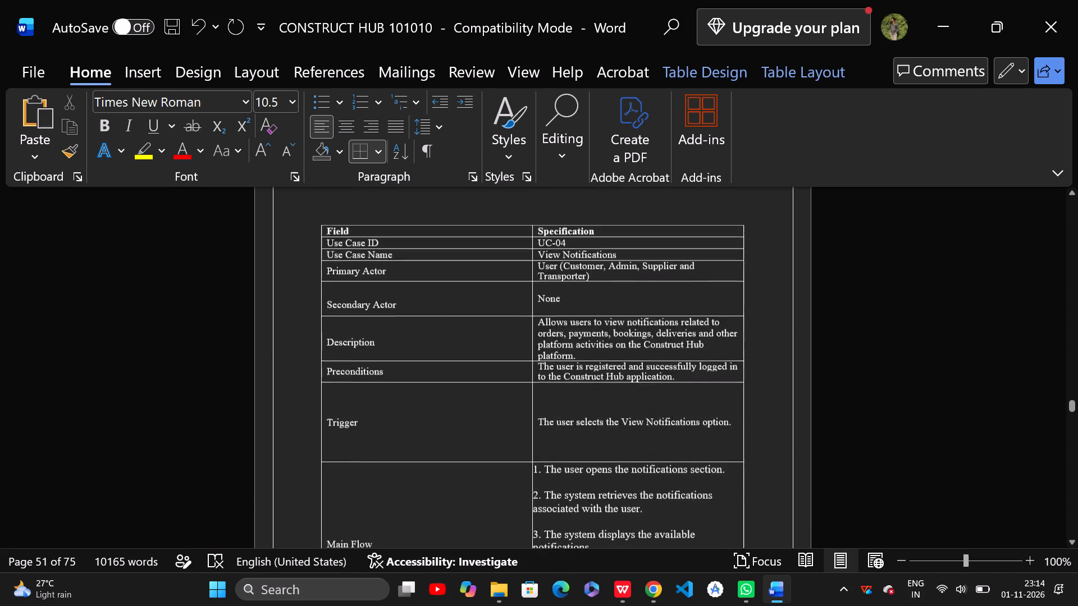
pyautogui.scroll(20, 578, 398)
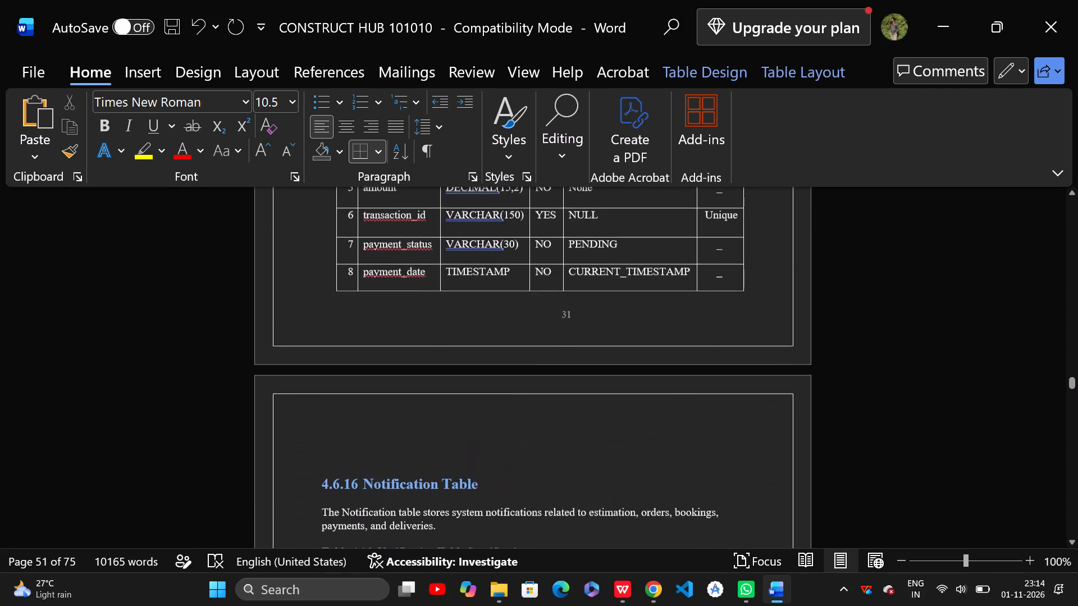
pyautogui.scroll(-17, 578, 398)
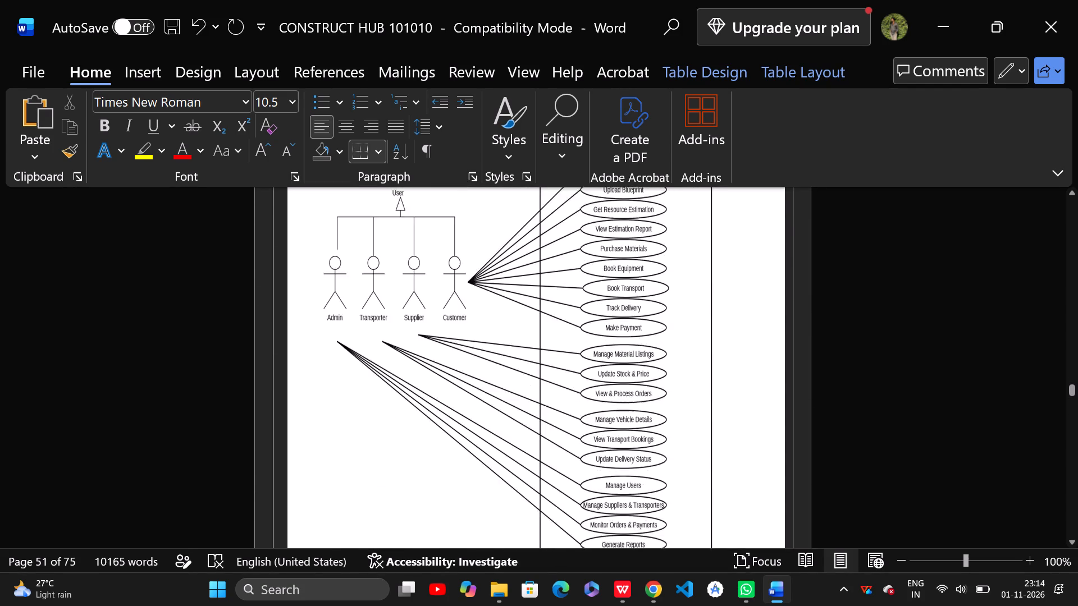
pyautogui.scroll(-4, 578, 398)
pyautogui.scroll(2, 578, 398)
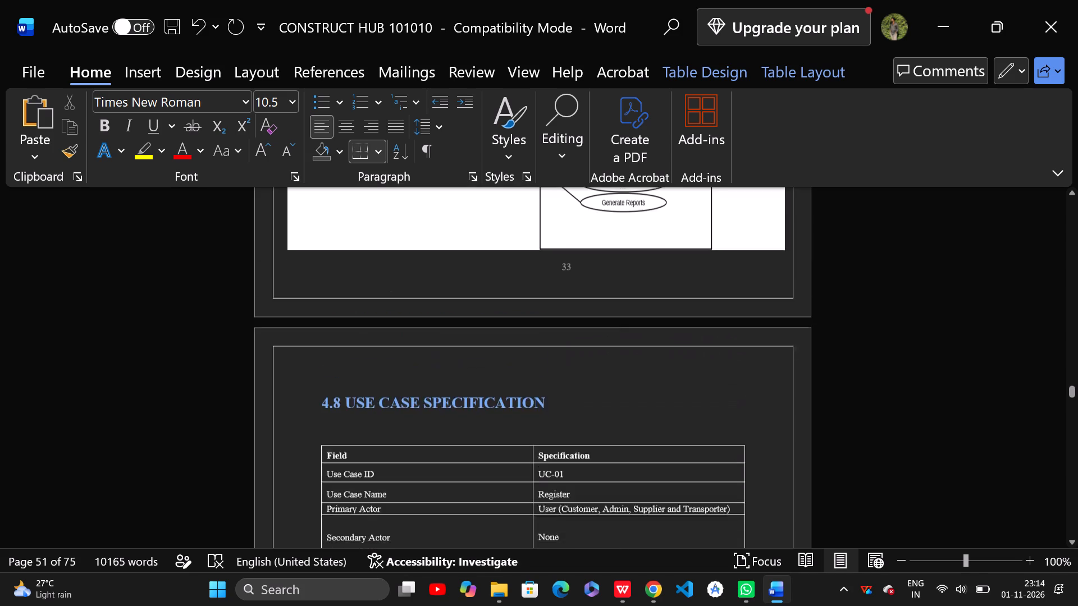
pyautogui.scroll(1, 578, 398)
pyautogui.scroll(-2, 578, 398)
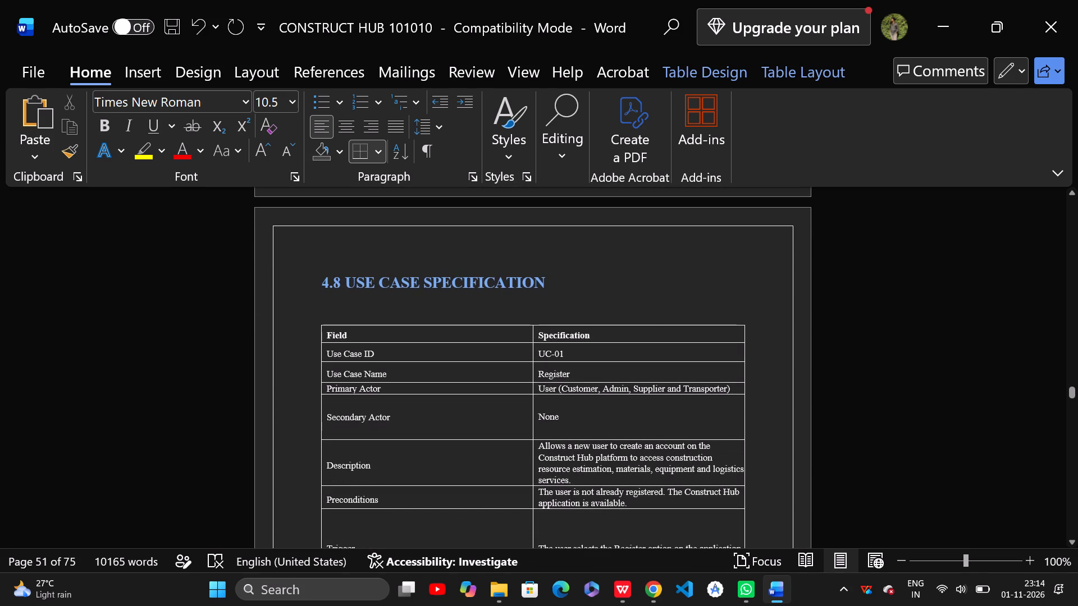
# Set the font size of the entire UC-01 Register table, from the header row to Postconditions, to 10.
pyautogui.moveTo(325, 333); pyautogui.dragTo(536, 421)
pyautogui.scroll(-6, 536, 421)
pyautogui.moveTo(536, 421); pyautogui.dragTo(619, 448)
pyautogui.scroll(-5, 592, 434)
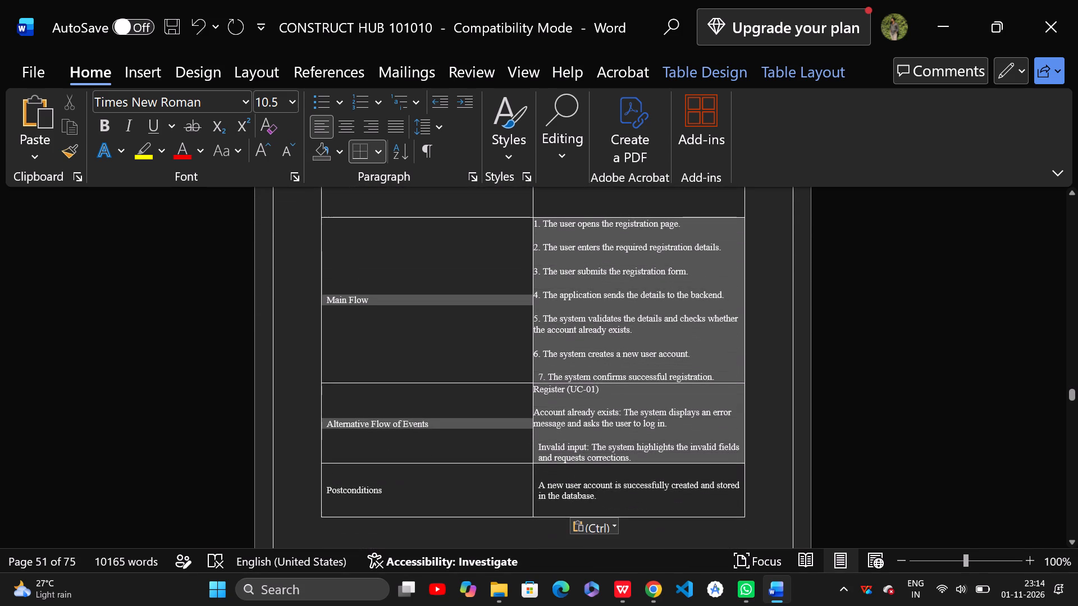
pyautogui.moveTo(619, 448); pyautogui.dragTo(631, 487)
pyautogui.click(280, 104)
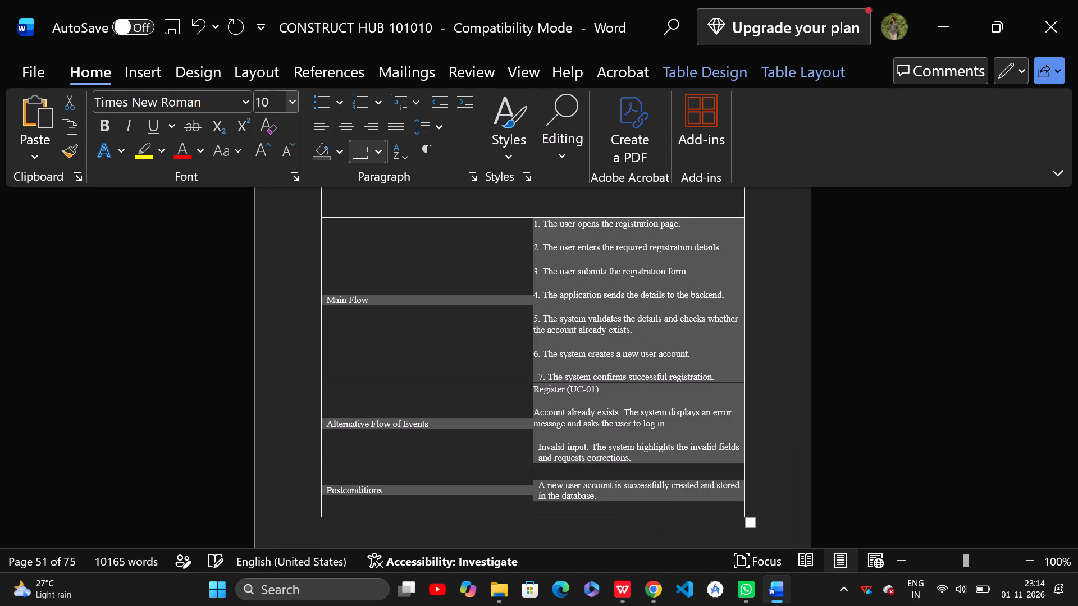
pyautogui.press('Return')
# Reduce the height of the UC-01 Trigger row and slightly increase the height of the Preconditions row.
pyautogui.scroll(-12, 450, 324)
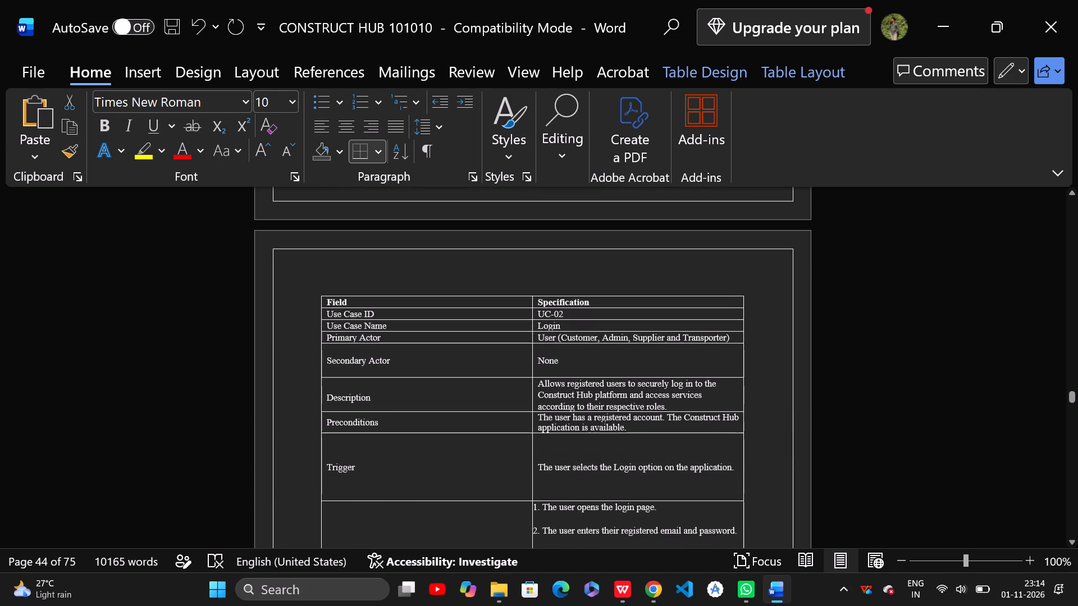
pyautogui.scroll(3, 396, 324)
pyautogui.scroll(10, 455, 325)
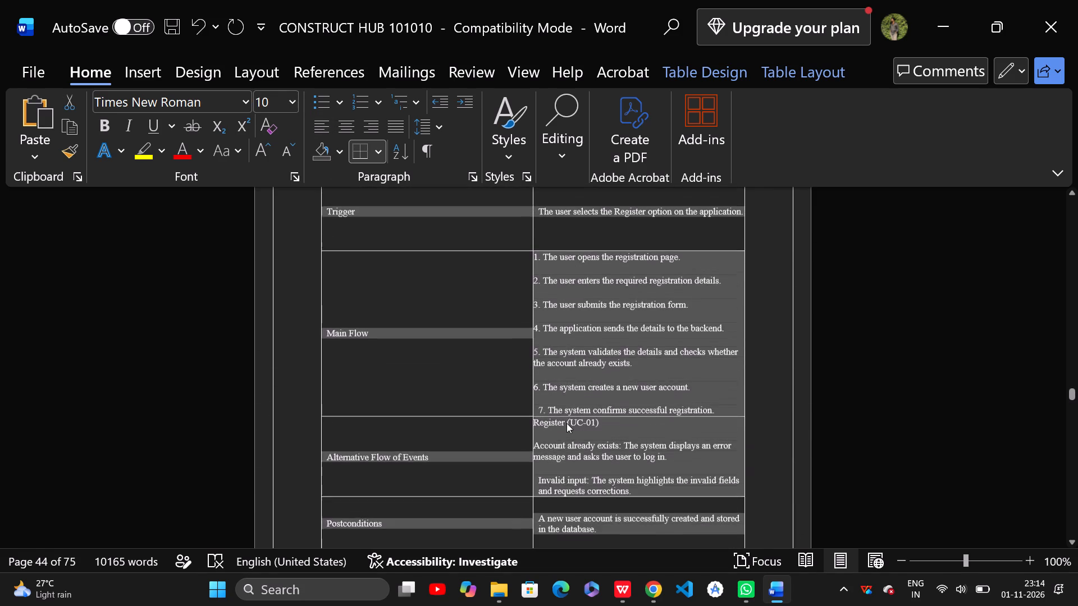
pyautogui.scroll(3, 567, 423)
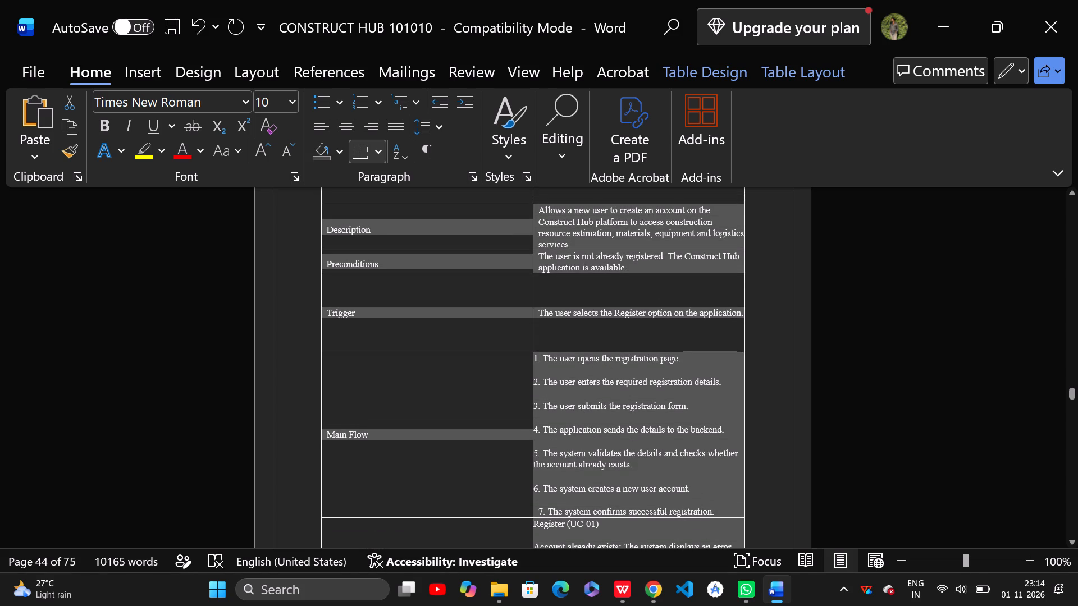
pyautogui.moveTo(609, 353); pyautogui.dragTo(593, 307)
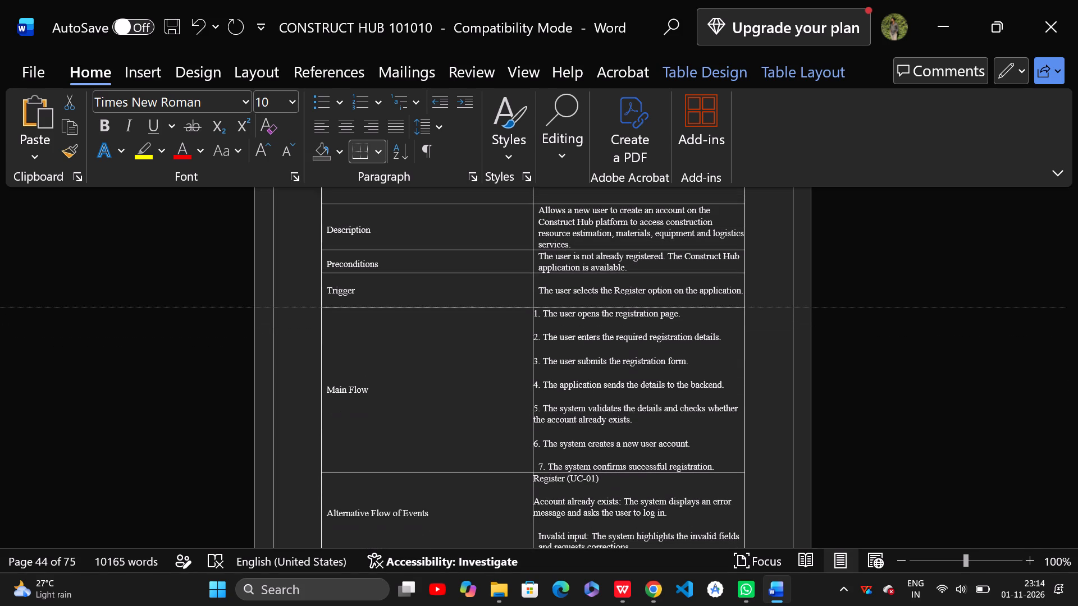
pyautogui.moveTo(593, 307); pyautogui.dragTo(593, 312)
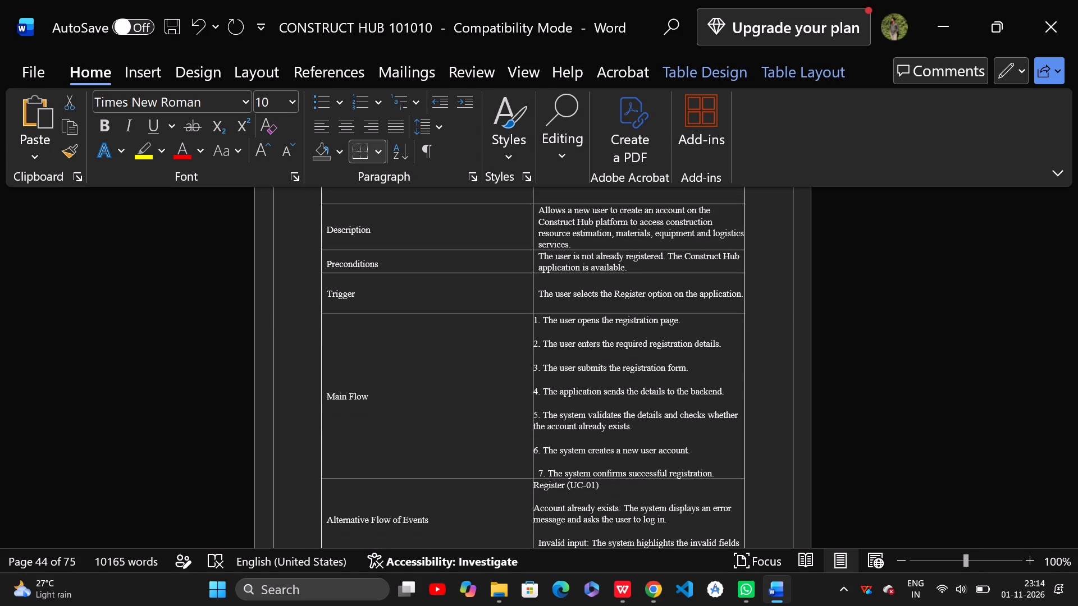
pyautogui.moveTo(625, 273); pyautogui.dragTo(624, 278)
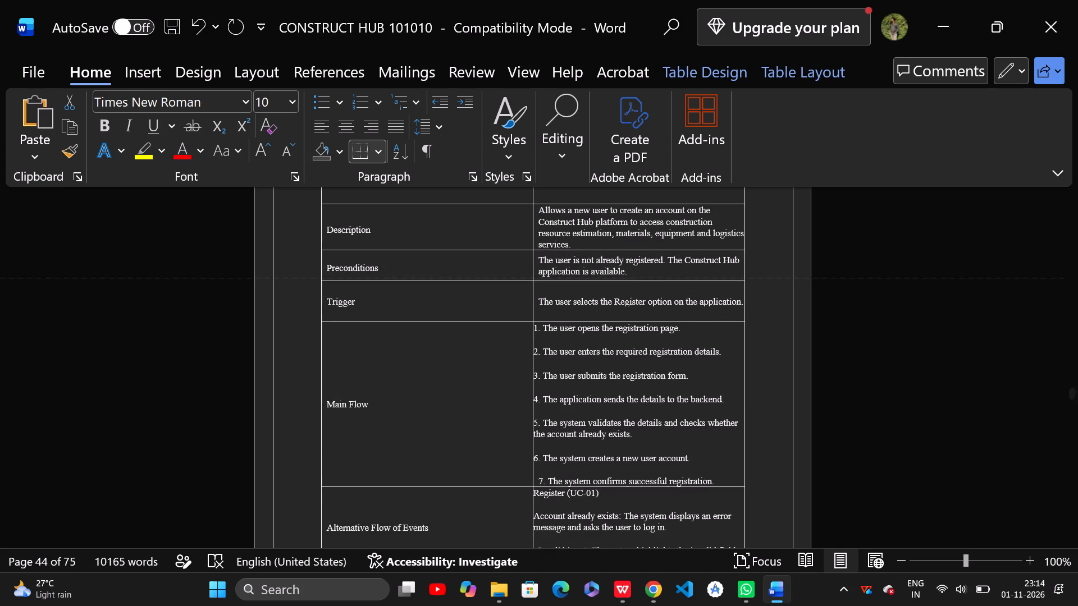
pyautogui.moveTo(624, 278); pyautogui.dragTo(623, 281)
# Even out the UC-01 row heights by making Description and Primary Actor slightly taller and Secondary Actor shorter.
pyautogui.scroll(2, 618, 265)
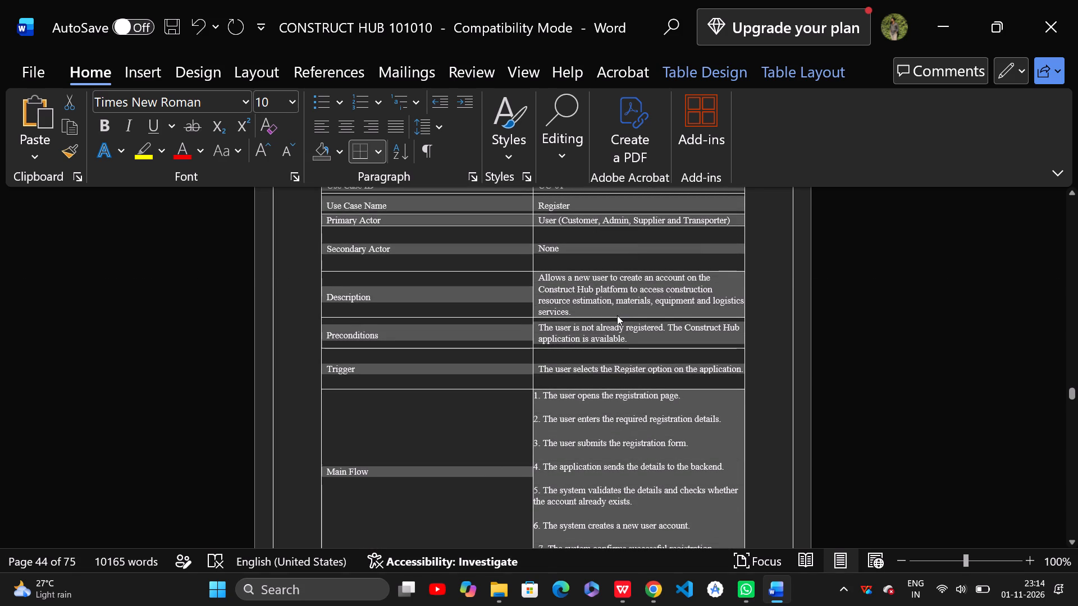
pyautogui.moveTo(617, 318); pyautogui.dragTo(616, 323)
pyautogui.scroll(2, 615, 325)
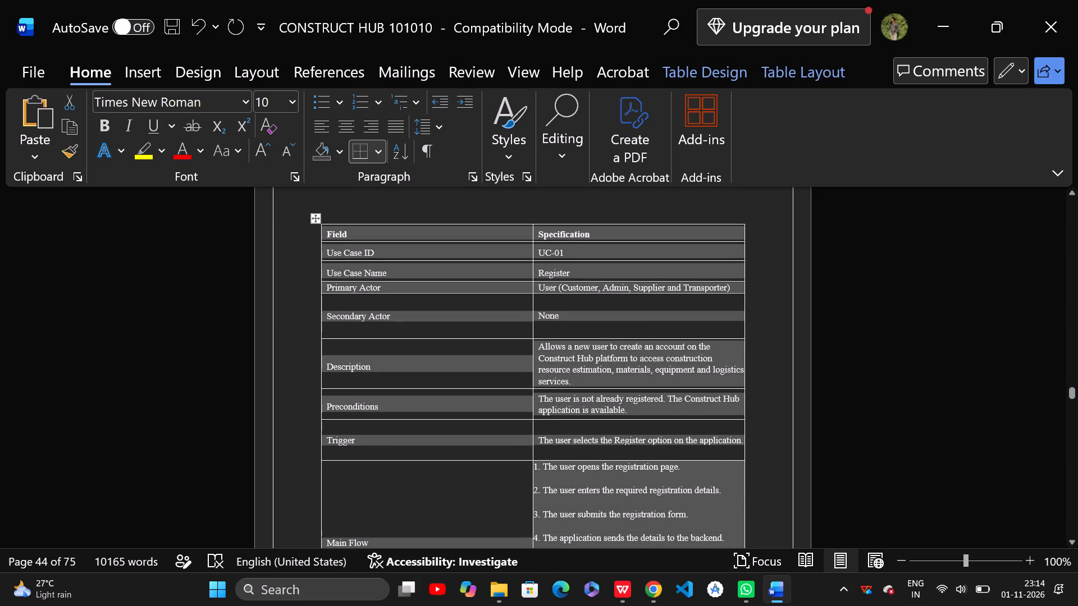
pyautogui.moveTo(604, 339); pyautogui.dragTo(596, 314)
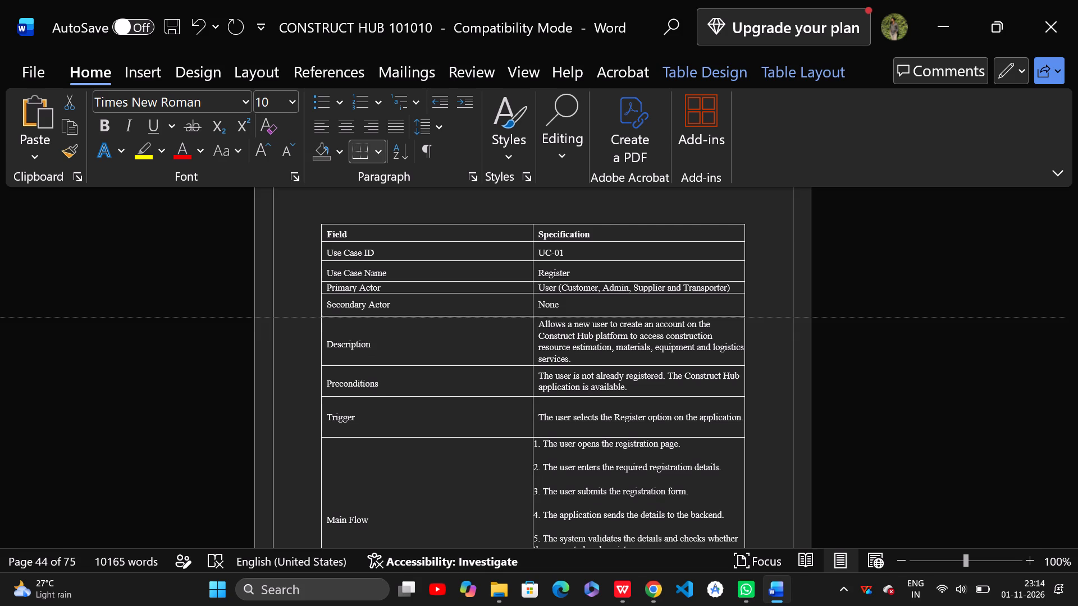
pyautogui.moveTo(596, 314); pyautogui.dragTo(597, 312)
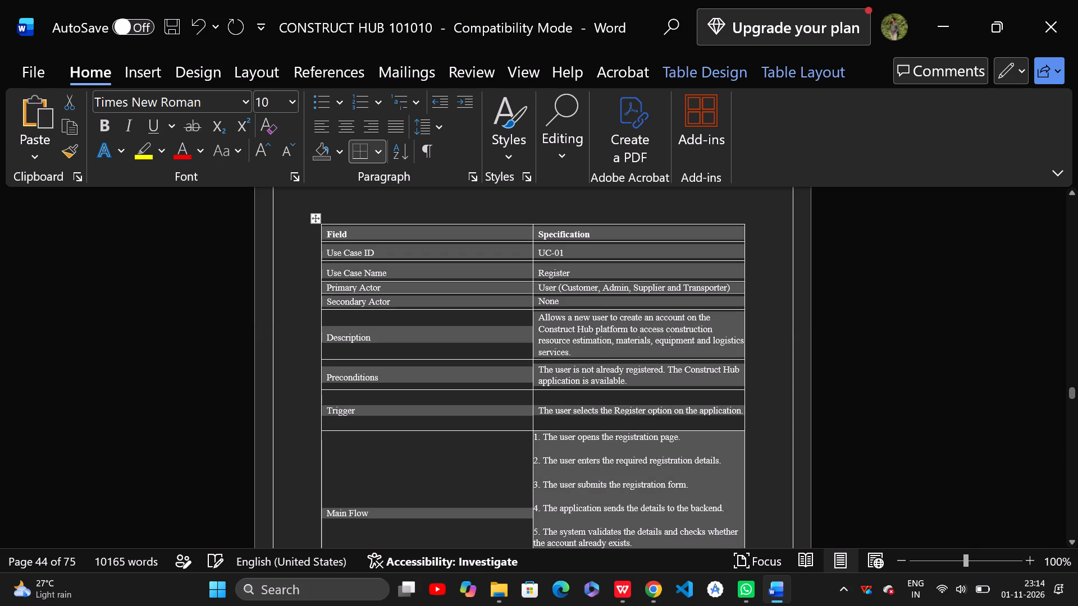
pyautogui.moveTo(599, 293); pyautogui.dragTo(602, 299)
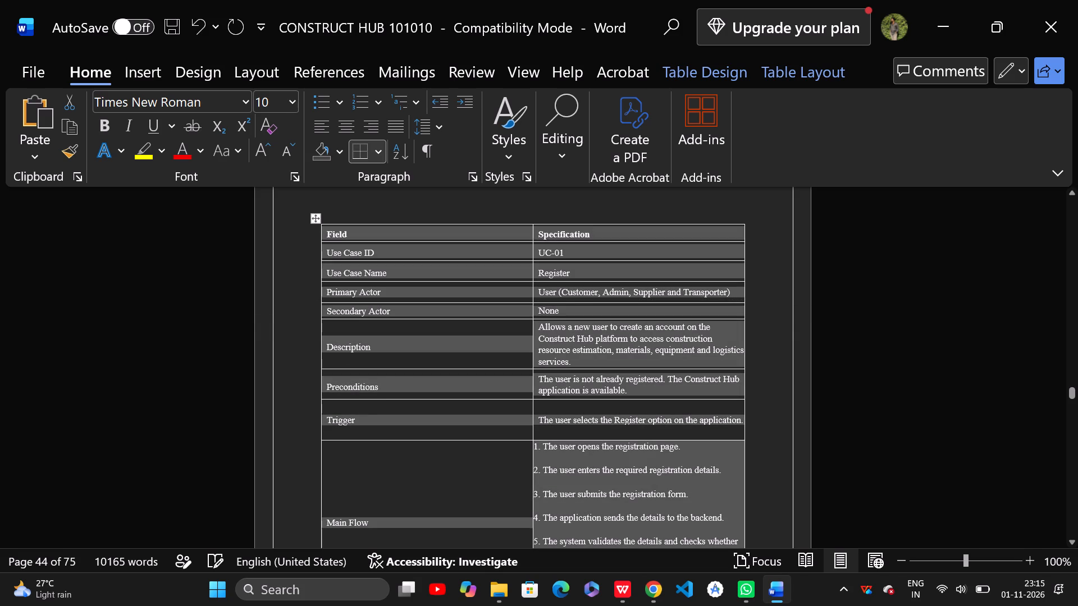
# Edit the UC-01 Primary Actor text to read "Customer, Admin, Supplier and Transporter", without the leading "User" and the parentheses.
pyautogui.click(561, 295)
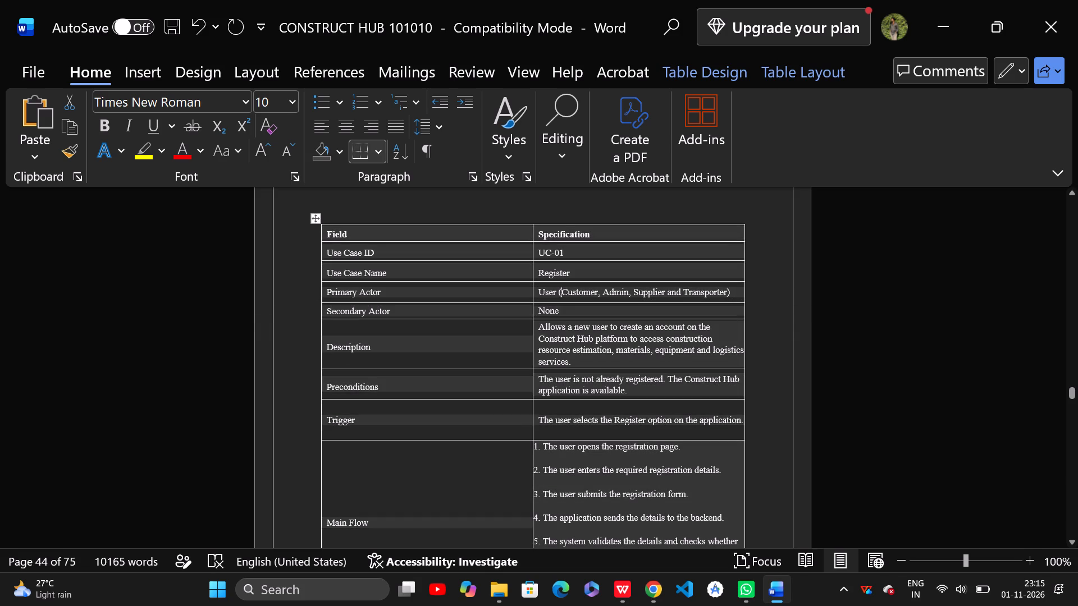
pyautogui.press('BackSpace')
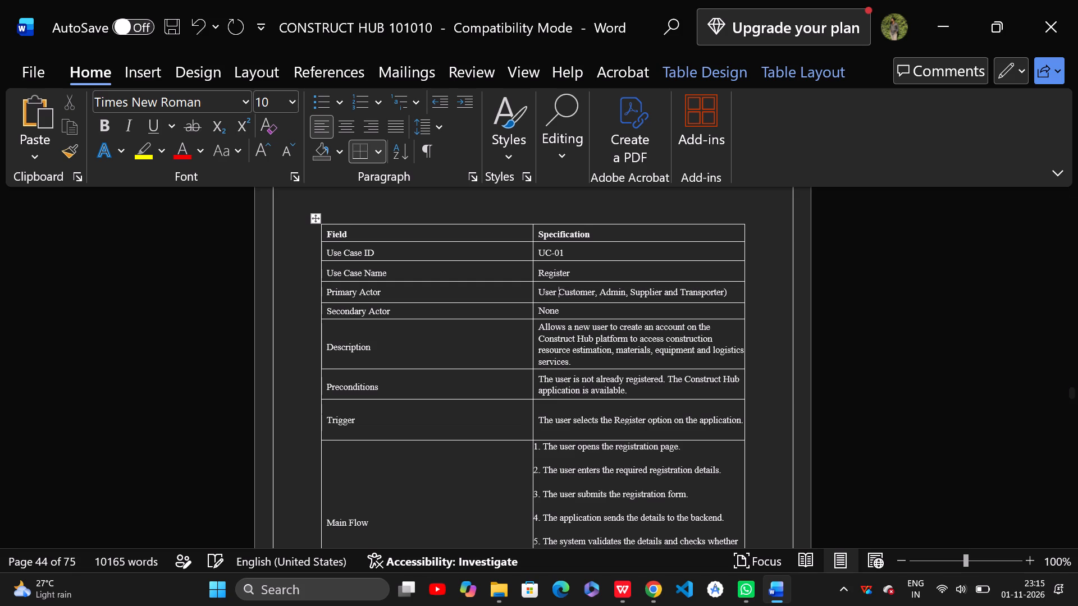
pyautogui.press('BackSpace')
pyautogui.press('BackSpace')
pyautogui.press('BackSpace')
pyautogui.press('BackSpace')
pyautogui.press('BackSpace')
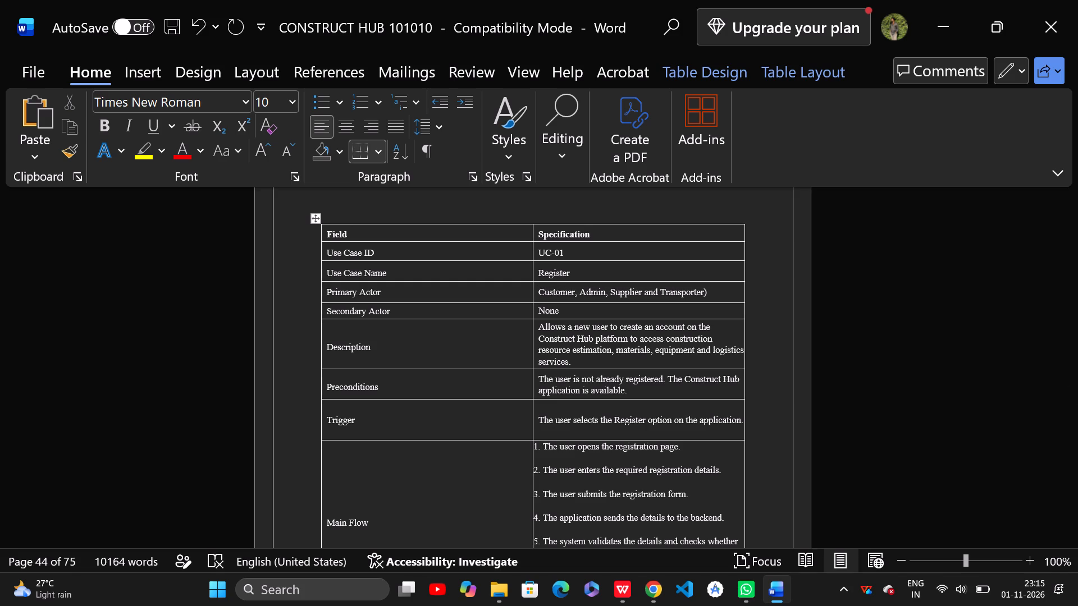
pyautogui.press('Right')
pyautogui.press('Right')
pyautogui.press('Right')
pyautogui.press('Right')
pyautogui.press('Right')
pyautogui.press('Right')
pyautogui.press('Right')
pyautogui.press('Right')
pyautogui.press('Right')
pyautogui.press('Right')
pyautogui.press('Right')
pyautogui.press('Right')
pyautogui.press('Right')
pyautogui.press('Right')
pyautogui.press('Right')
pyautogui.press('Right')
pyautogui.press('Right')
pyautogui.press('Right')
pyautogui.press('Right')
pyautogui.press('Right')
pyautogui.press('Right')
pyautogui.press('Right')
pyautogui.press('Right')
pyautogui.press('Right')
pyautogui.press('Right')
pyautogui.press('Right')
pyautogui.press('Right')
pyautogui.press('Right')
pyautogui.press('Right')
pyautogui.press('Right')
pyautogui.press('Right')
pyautogui.press('BackSpace')
# Set the font size of the UC-01 table's Field and Specification header row to 12.
pyautogui.scroll(2, 383, 326)
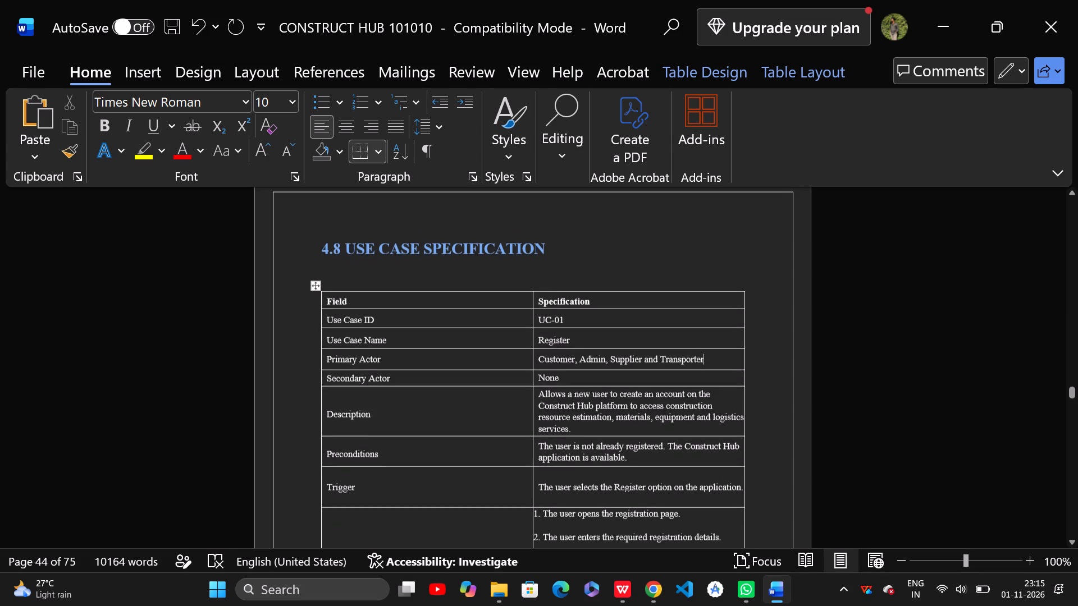
pyautogui.tripleClick(412, 303)
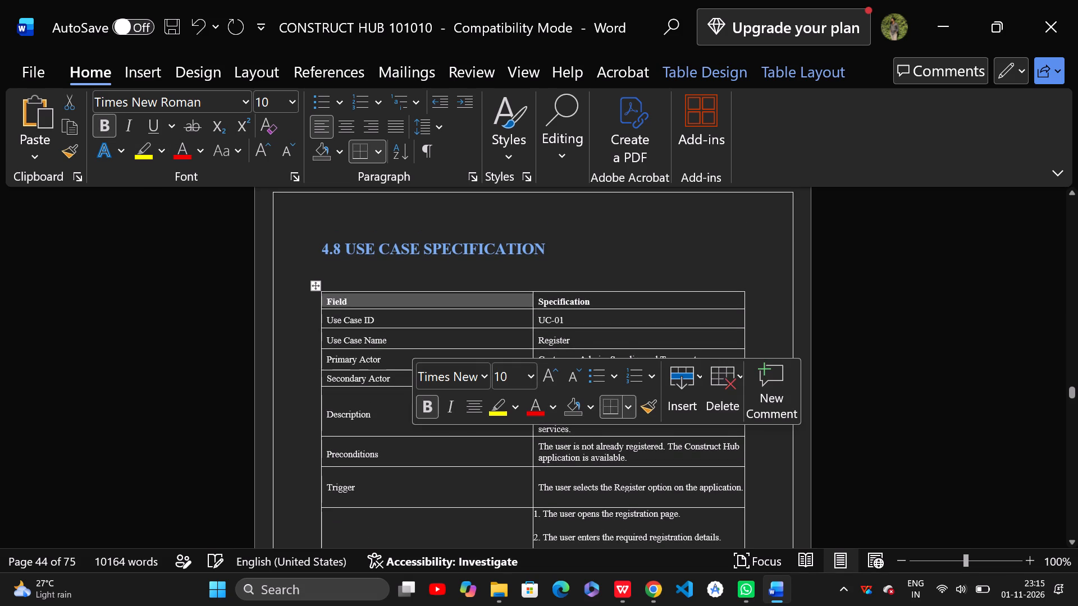
pyautogui.moveTo(640, 303); pyautogui.dragTo(547, 302)
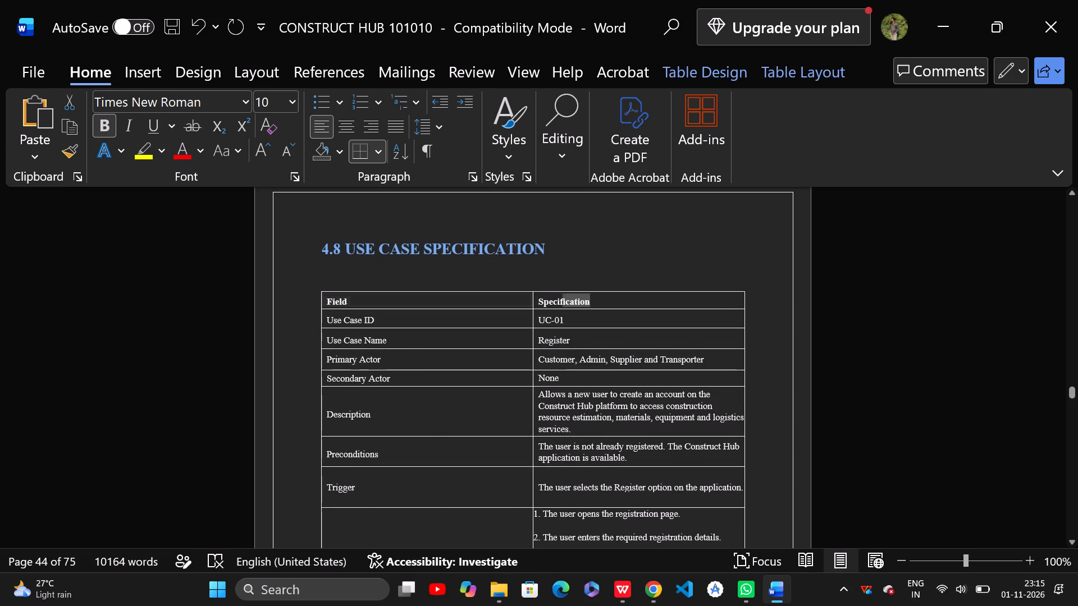
pyautogui.moveTo(547, 302); pyautogui.dragTo(401, 293)
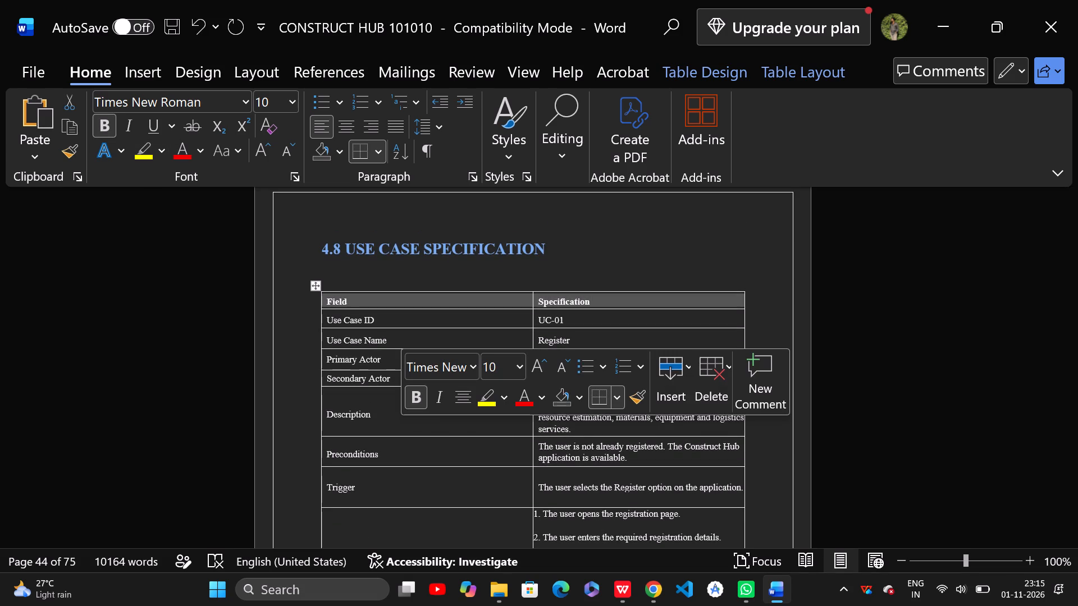
pyautogui.click(495, 366)
pyautogui.write('11')
pyautogui.press('Return')
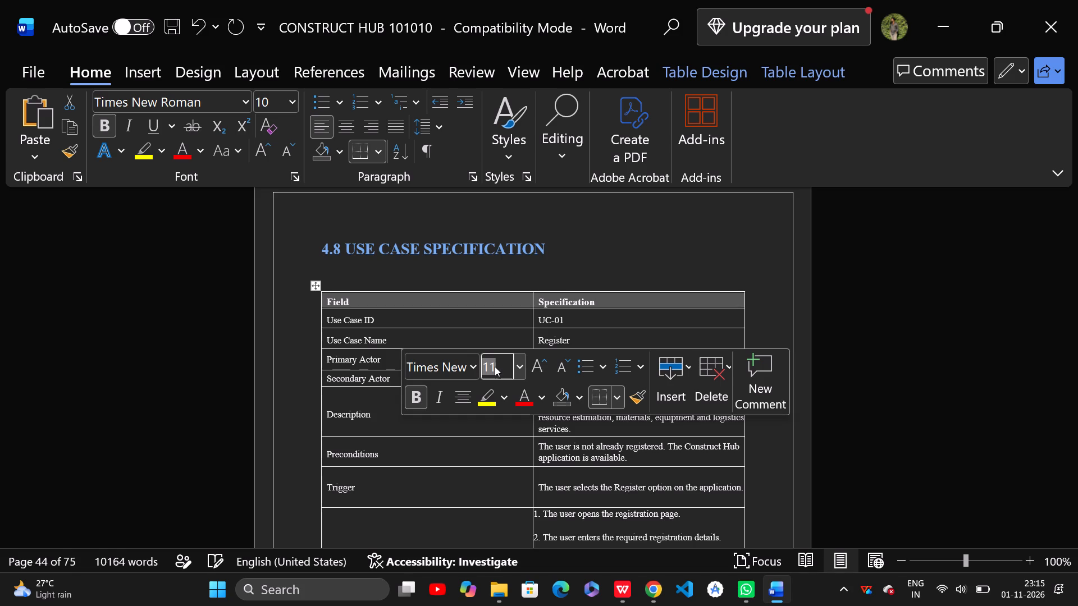
pyautogui.click(495, 366)
pyautogui.press('BackSpace')
pyautogui.press('2')
pyautogui.press('Return')
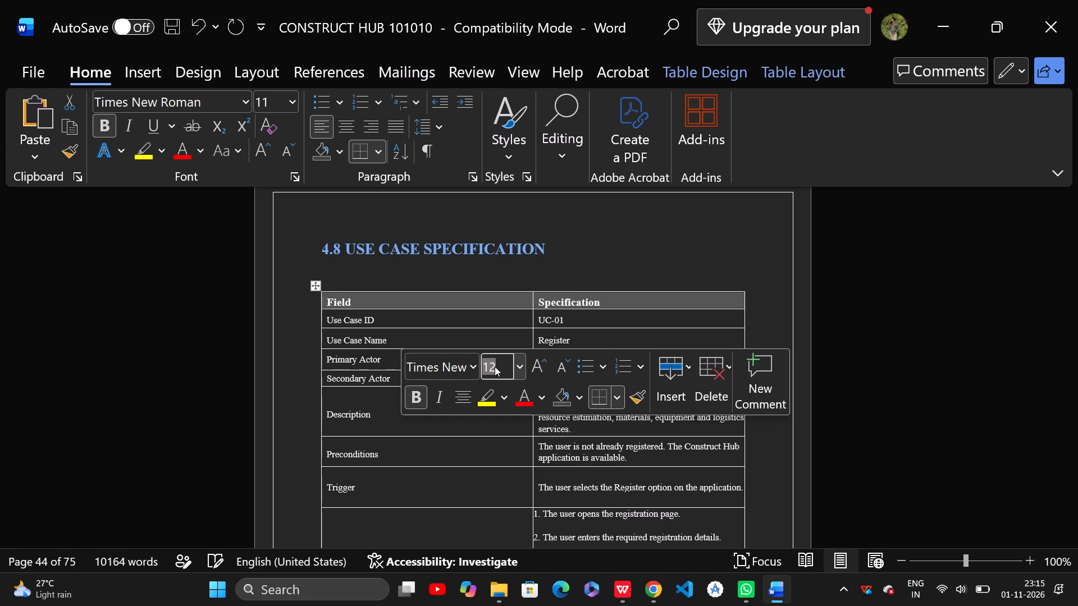
pyautogui.click(542, 309)
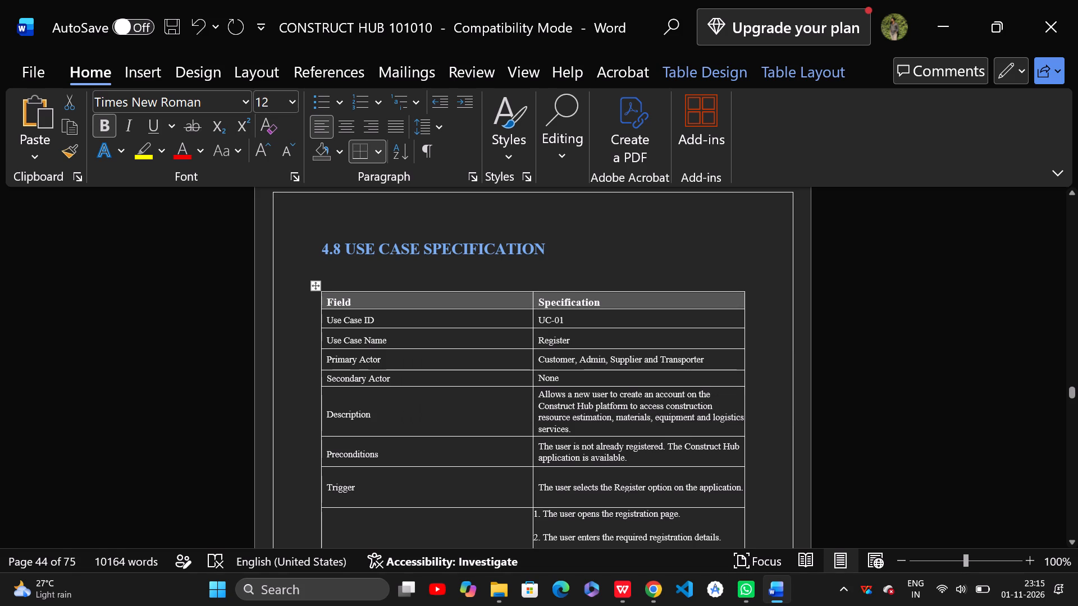
pyautogui.click(609, 321)
# Reduce the height of the UC-01 Postconditions row and slightly increase the height of the Alternative Flow of Events row.
pyautogui.scroll(6, 537, 359)
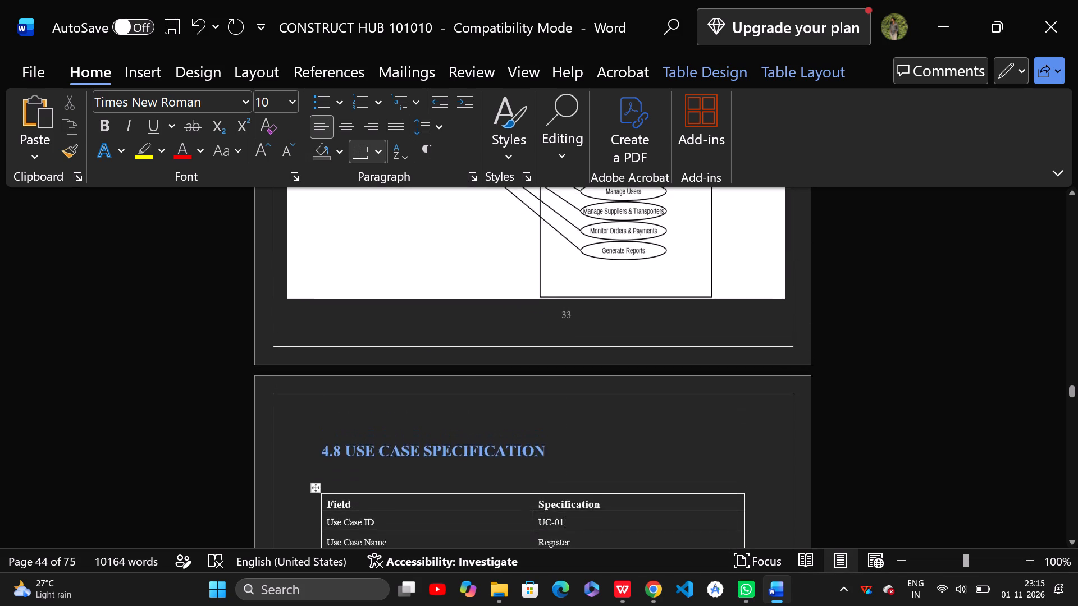
pyautogui.scroll(-14, 500, 370)
pyautogui.scroll(-3, 540, 605)
pyautogui.scroll(-4, 468, 461)
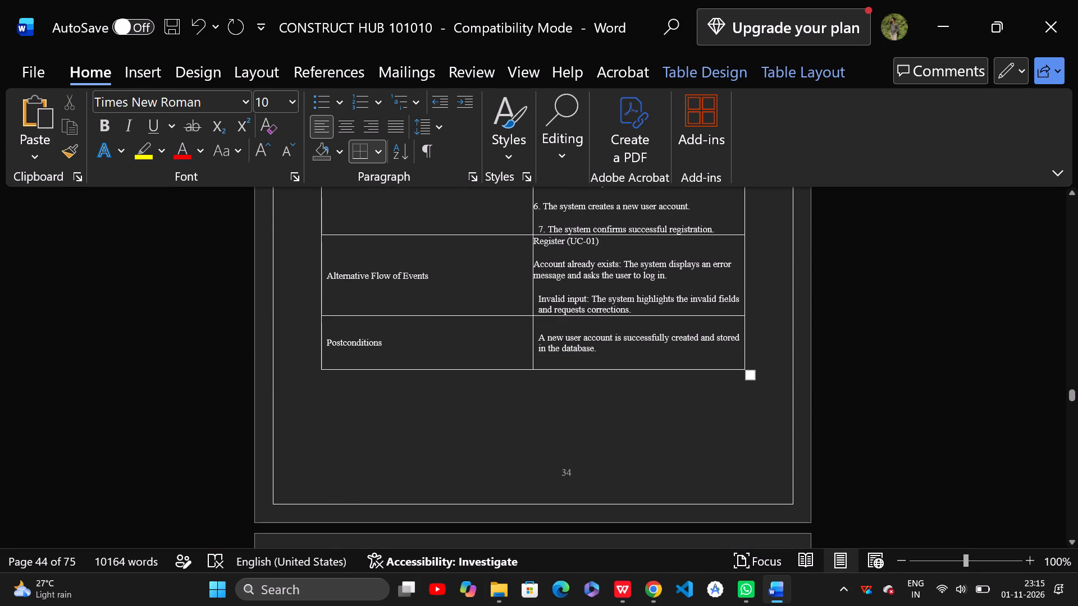
pyautogui.moveTo(568, 368); pyautogui.dragTo(566, 357)
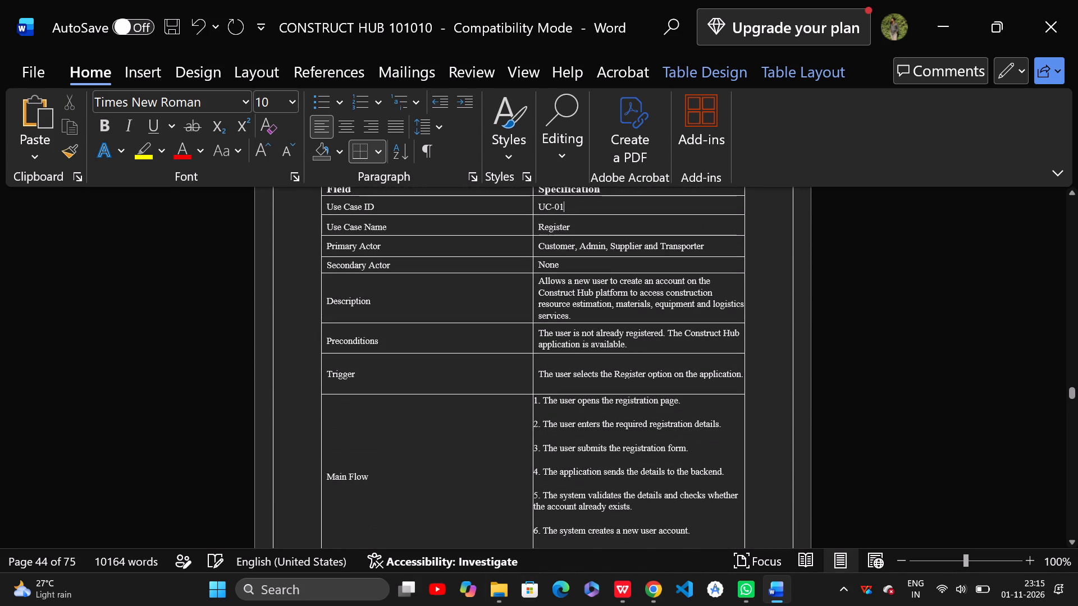
pyautogui.scroll(-4, 596, 410)
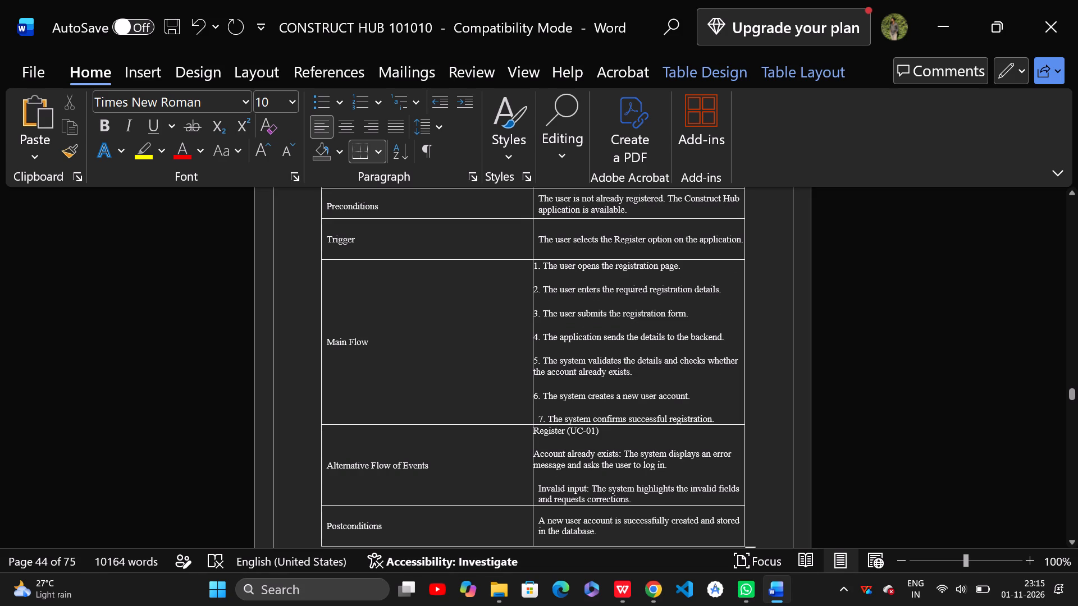
pyautogui.click(629, 506)
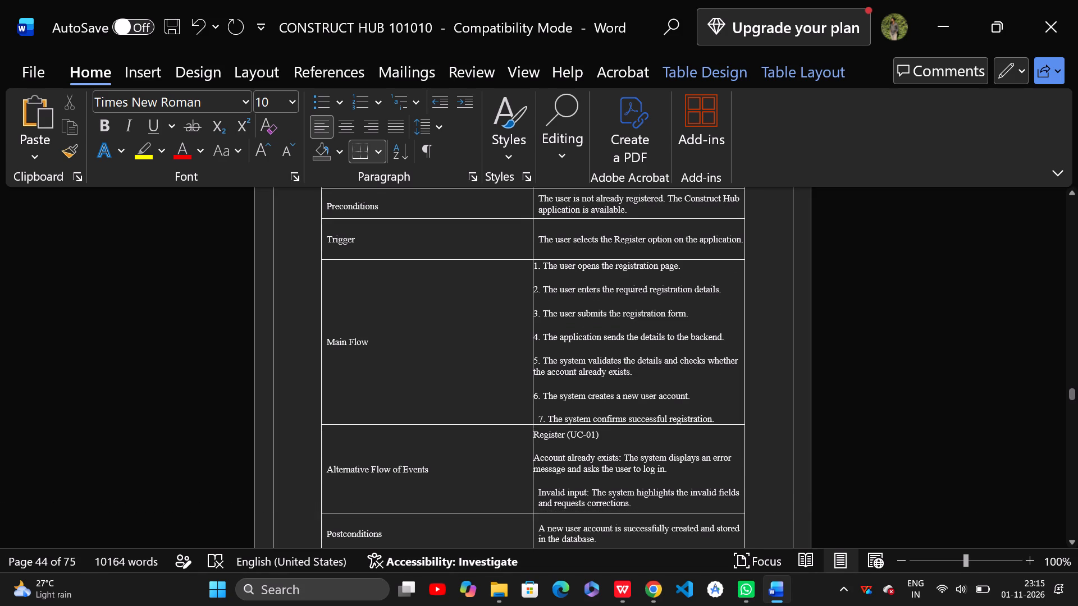
# Make the UC-02 table's Primary Actor row slightly taller and its Secondary Actor row shorter.
pyautogui.scroll(-5, 622, 466)
pyautogui.scroll(-8, 533, 420)
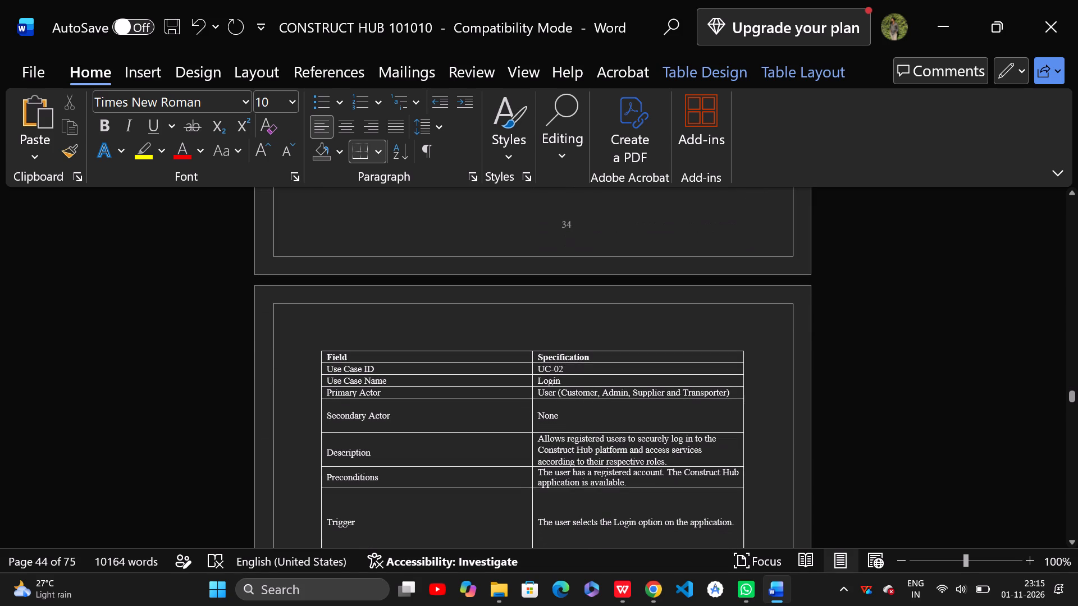
pyautogui.moveTo(558, 399); pyautogui.dragTo(558, 404)
pyautogui.moveTo(558, 404); pyautogui.dragTo(558, 405)
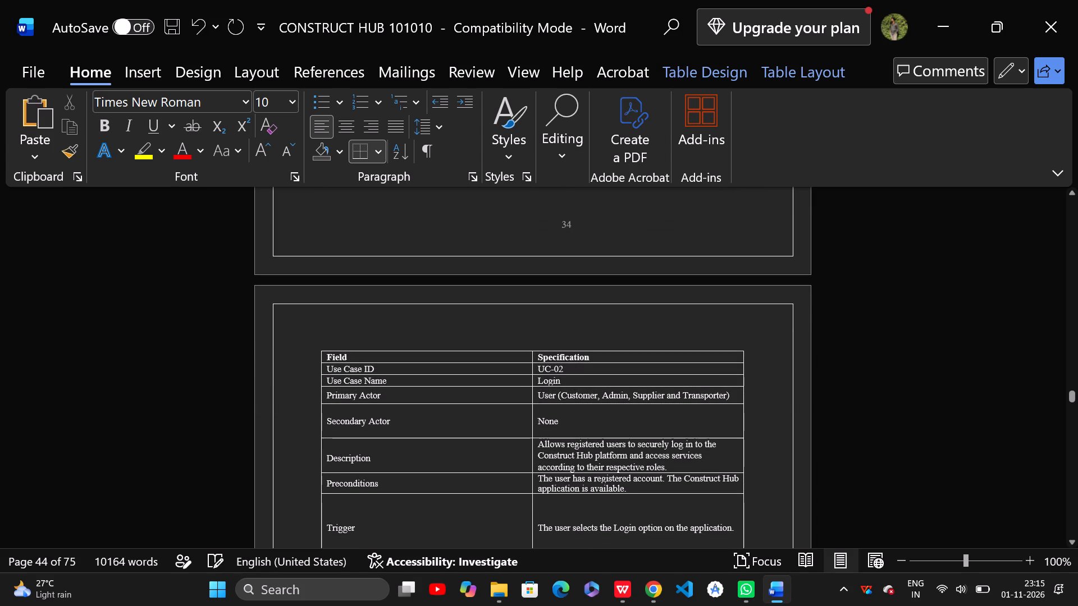
pyautogui.moveTo(566, 439); pyautogui.dragTo(562, 427)
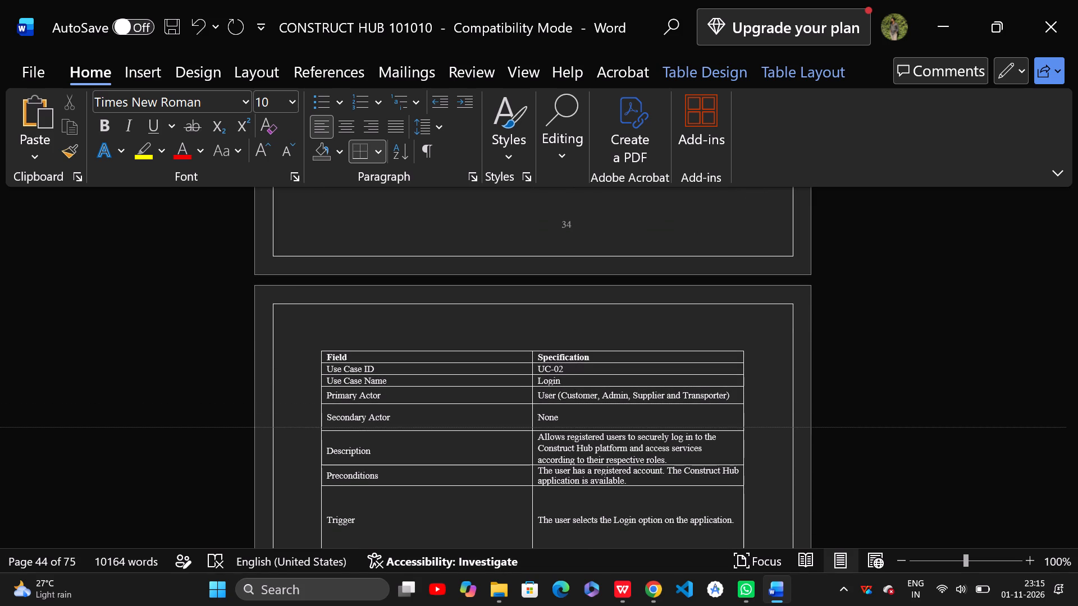
pyautogui.moveTo(562, 427); pyautogui.dragTo(561, 423)
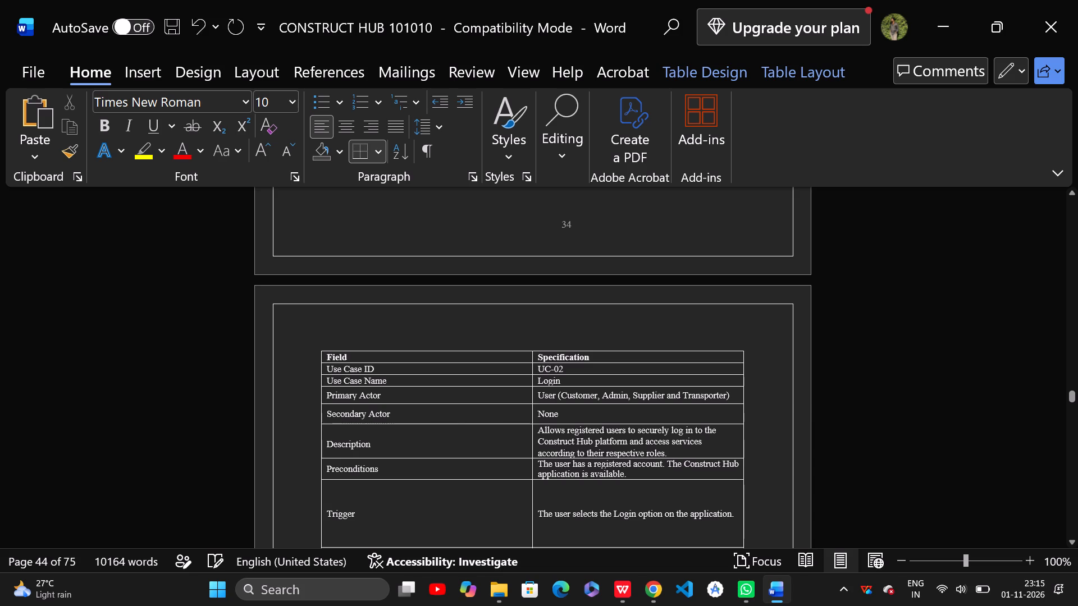
# Edit the UC-02 Primary Actor text to read "Customer, Admin, Supplier and Transporter", without the leading "User" and the parentheses.
pyautogui.click(561, 396)
pyautogui.press('BackSpace')
pyautogui.press('BackSpace')
pyautogui.press('BackSpace')
pyautogui.press('BackSpace')
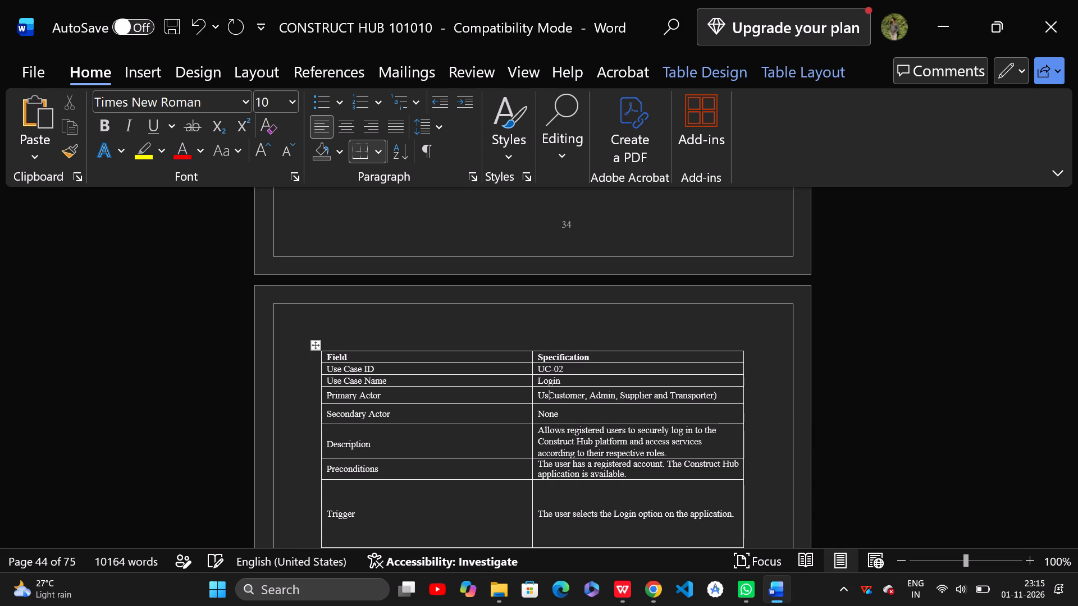
pyautogui.press('BackSpace')
pyautogui.press('BackSpace')
pyautogui.press('Right')
pyautogui.press('Right')
pyautogui.press('Right')
pyautogui.press('Right')
pyautogui.press('Right')
pyautogui.press('Right')
pyautogui.press('Right')
pyautogui.press('Right')
pyautogui.press('Right')
pyautogui.press('Right')
pyautogui.press('Right')
pyautogui.press('Right')
pyautogui.press('Right')
pyautogui.press('Right')
pyautogui.press('Right')
pyautogui.press('Right')
pyautogui.press('Right')
pyautogui.press('Right')
pyautogui.press('Right')
pyautogui.press('Right')
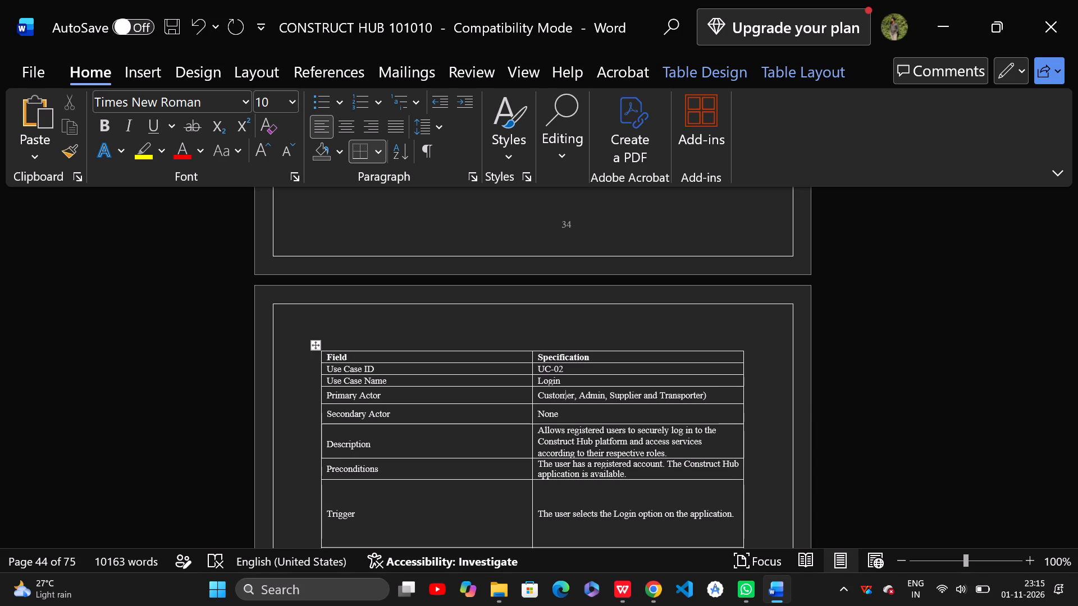
pyautogui.press('Right')
pyautogui.press('Right')
pyautogui.press('Right')
pyautogui.press('Right')
pyautogui.press('Right')
pyautogui.press('BackSpace')
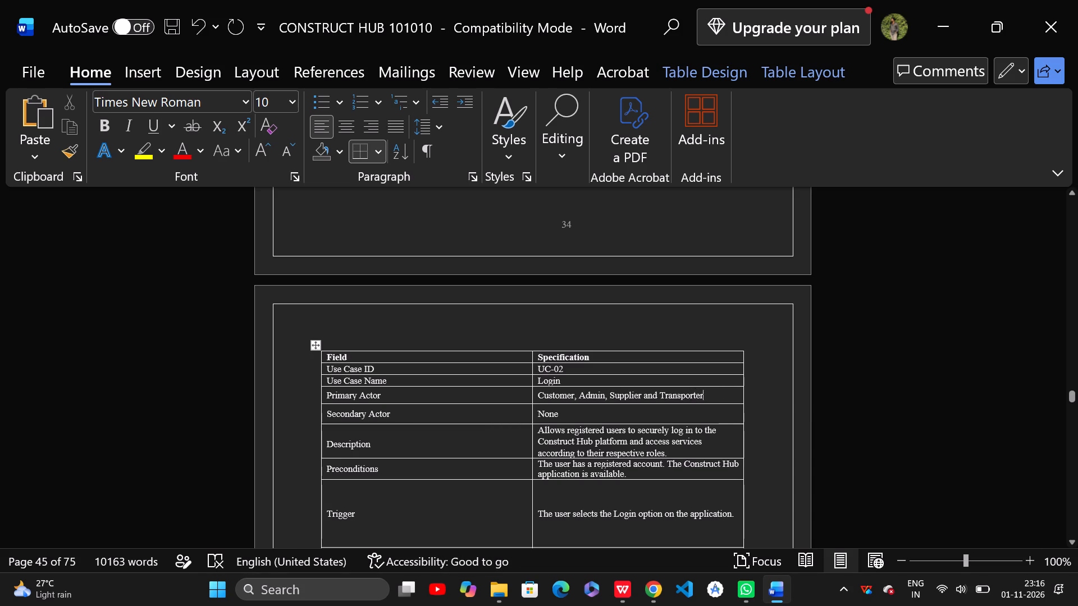
# Set the font size of the UC-02 table's Field and Specification header row to 12.
pyautogui.moveTo(612, 358); pyautogui.dragTo(415, 352)
pyautogui.click(264, 105)
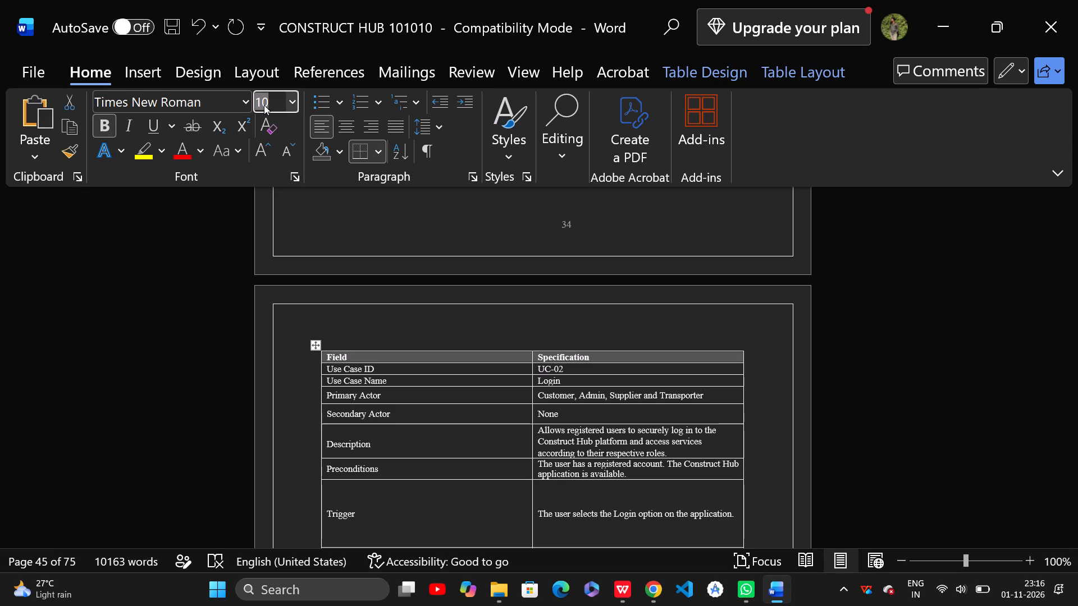
pyautogui.write('12')
pyautogui.press('Return')
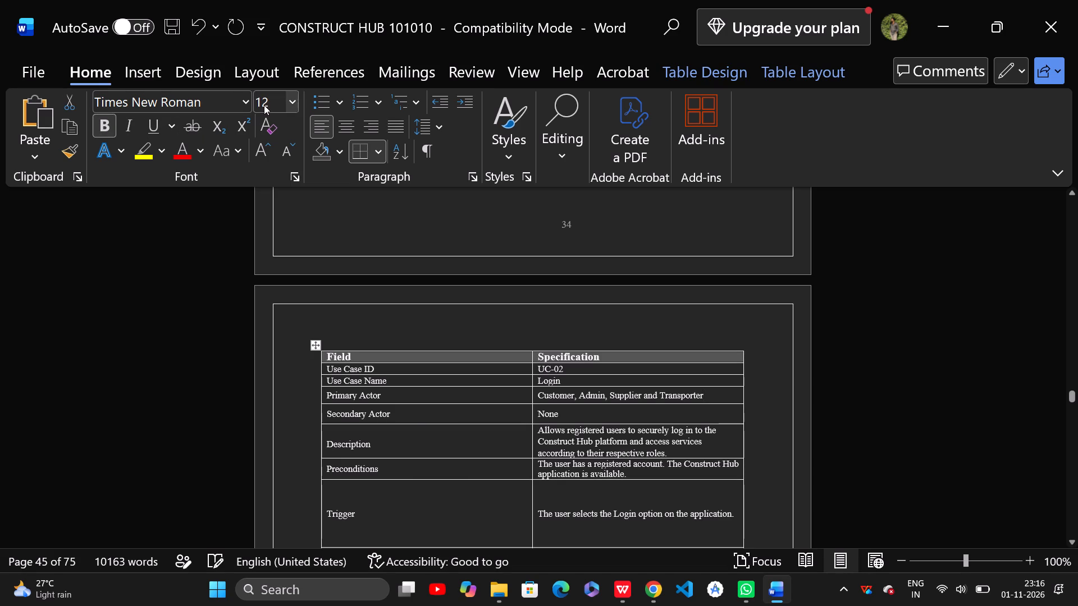
# Delete the entire stray Field and Specification row below Postconditions at the end of the UC-02 table.
pyautogui.scroll(-4, 357, 220)
pyautogui.scroll(-10, 398, 284)
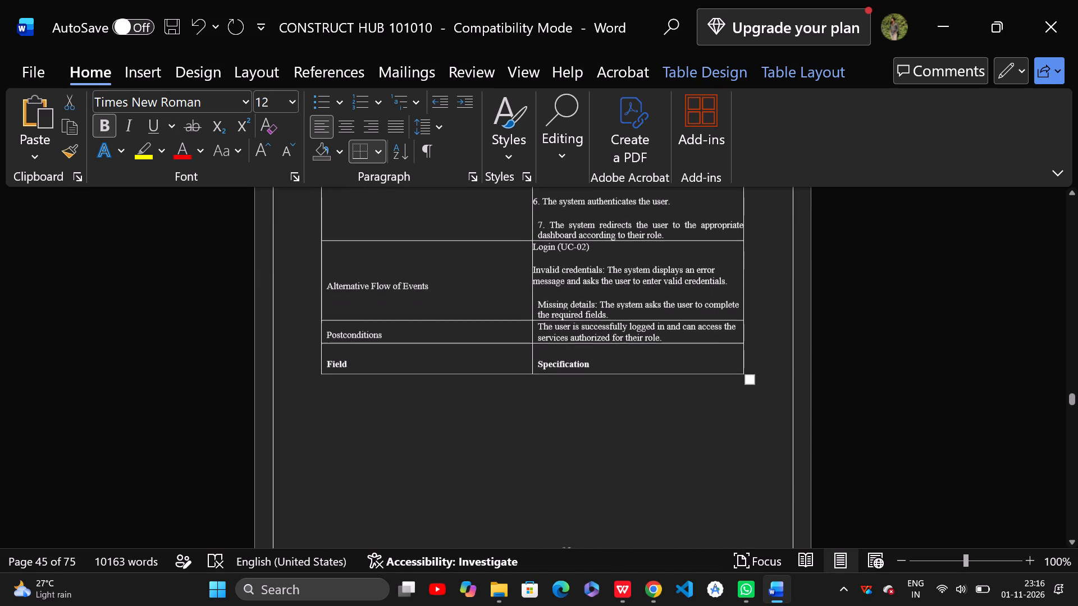
pyautogui.scroll(-5, 580, 384)
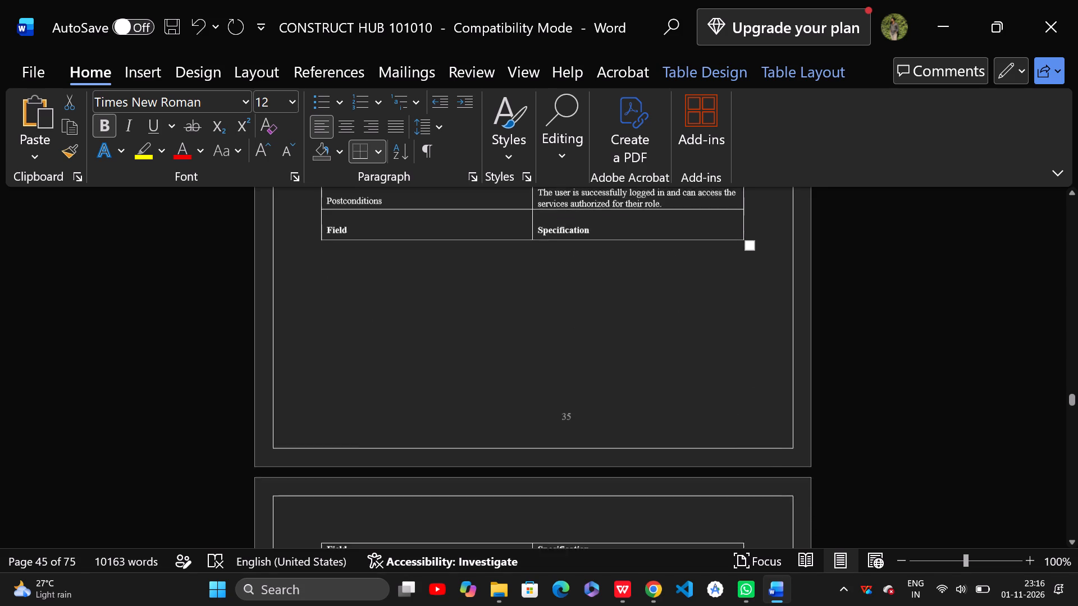
pyautogui.scroll(-3, 505, 376)
pyautogui.scroll(9, 501, 379)
pyautogui.moveTo(603, 400); pyautogui.dragTo(383, 388)
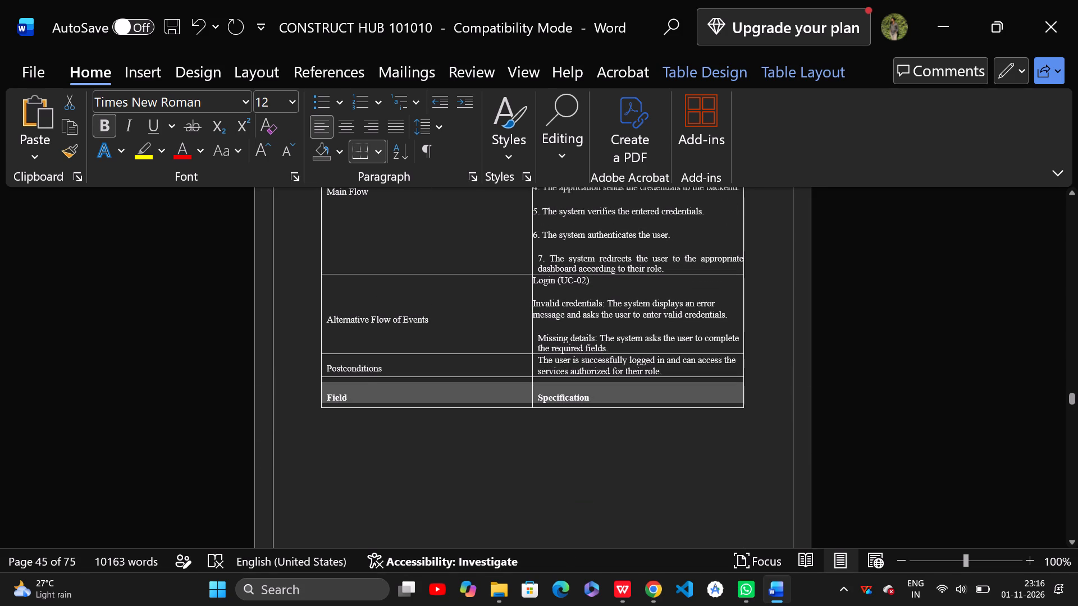
pyautogui.moveTo(383, 388); pyautogui.dragTo(367, 388)
pyautogui.press('BackSpace')
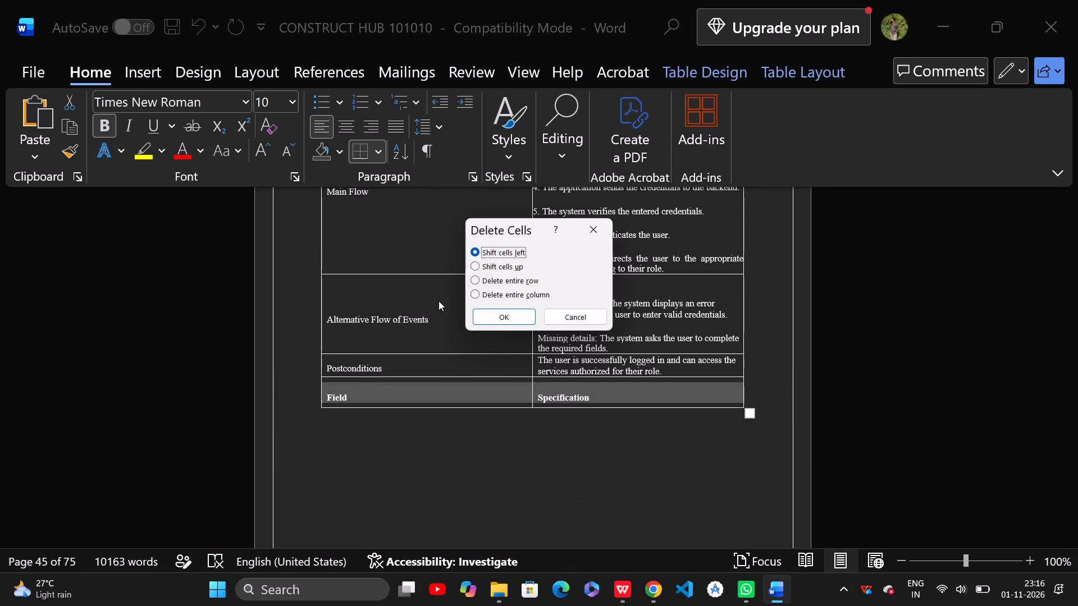
pyautogui.click(471, 283)
pyautogui.click(483, 313)
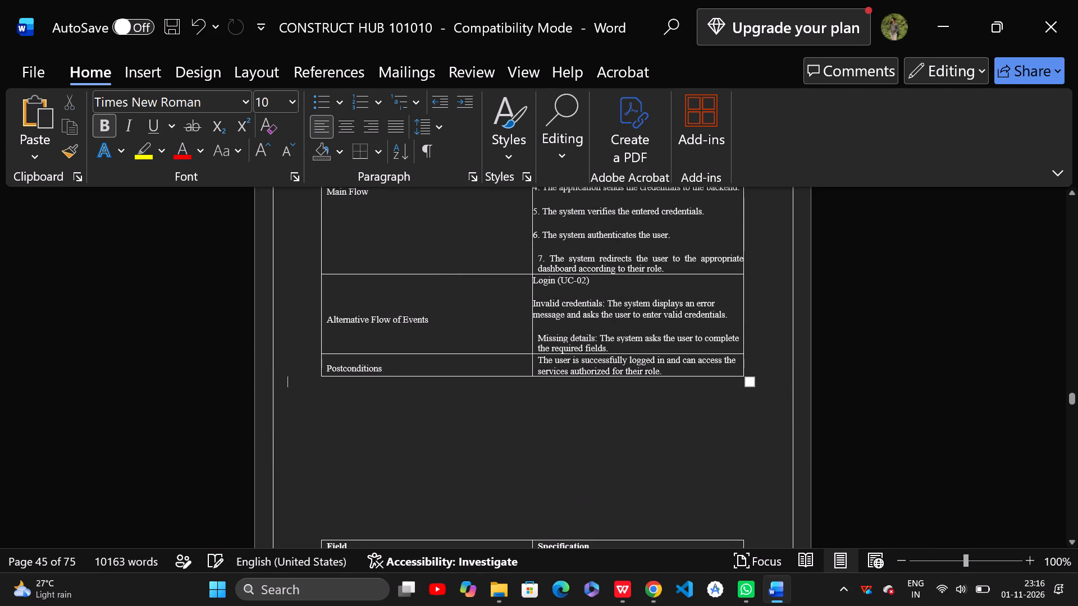
# Slightly increase the height of the UC-02 Alternative Flow of Events row.
pyautogui.scroll(4, 503, 408)
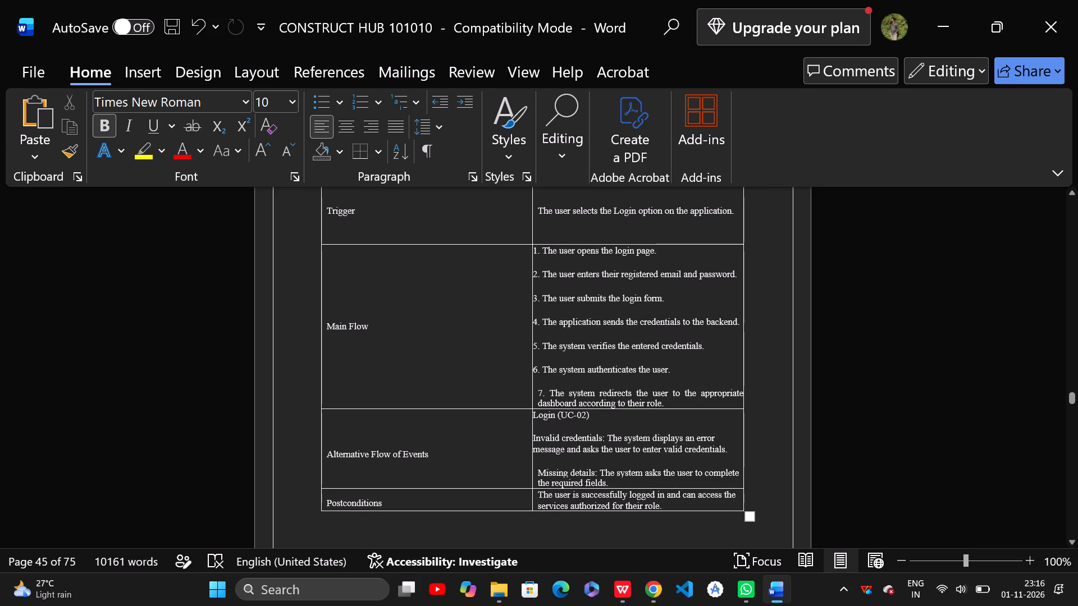
pyautogui.moveTo(625, 488); pyautogui.dragTo(625, 494)
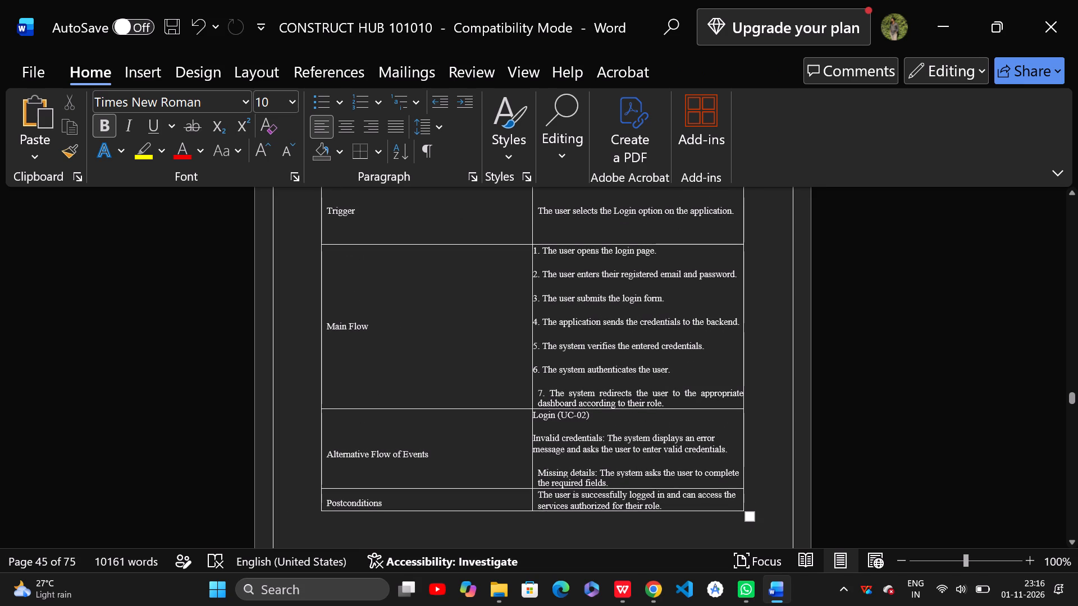
pyautogui.click(624, 488)
pyautogui.moveTo(635, 489); pyautogui.dragTo(635, 499)
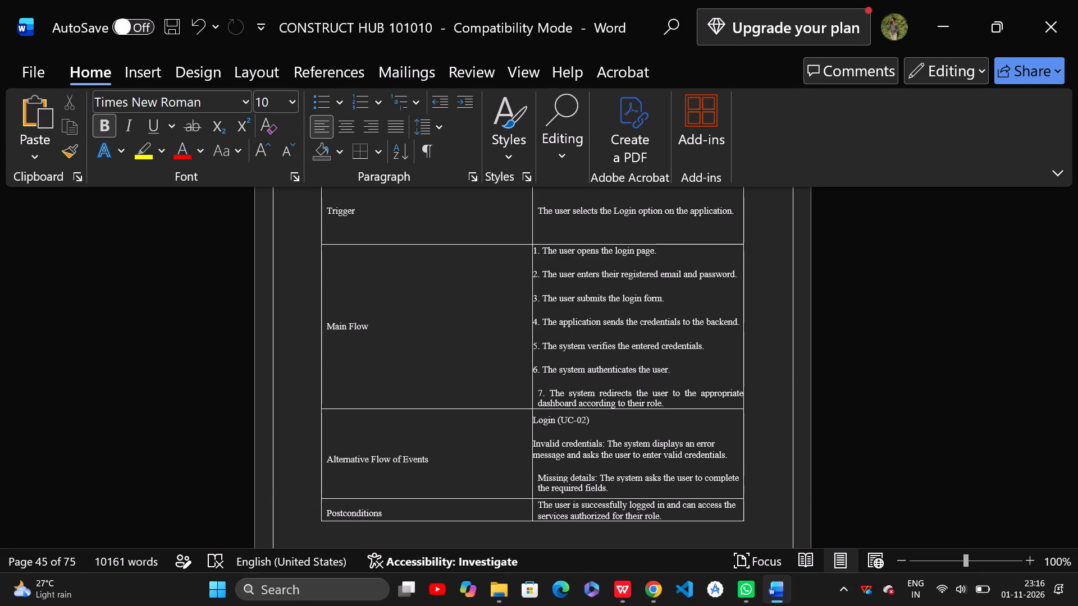
pyautogui.click(622, 410)
# Even out the UC-02 row heights by making Preconditions and Description taller and Trigger much shorter.
pyautogui.scroll(2, 618, 415)
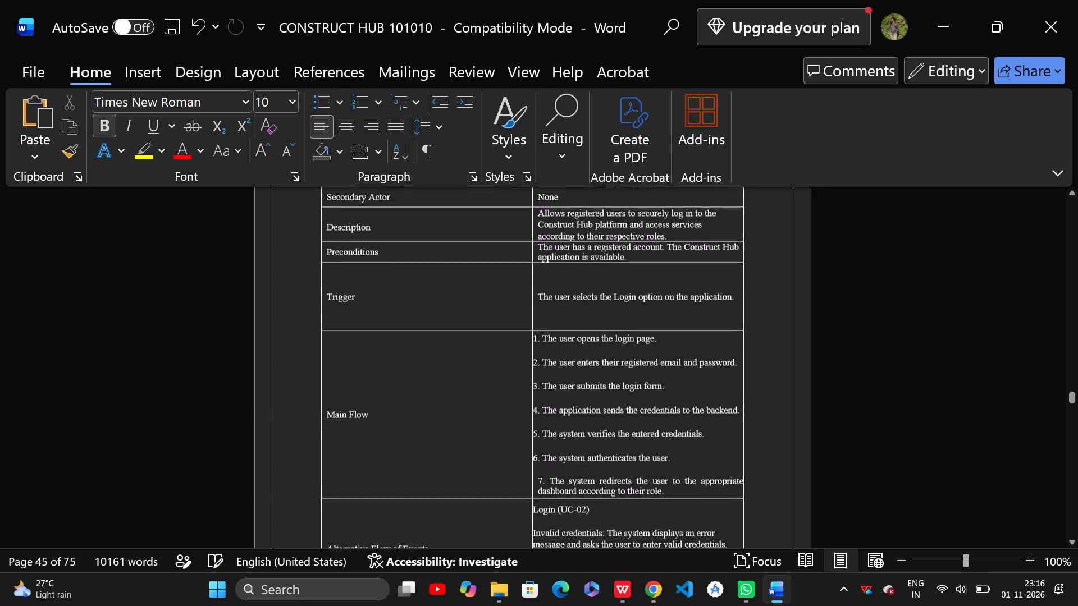
pyautogui.scroll(3, 616, 415)
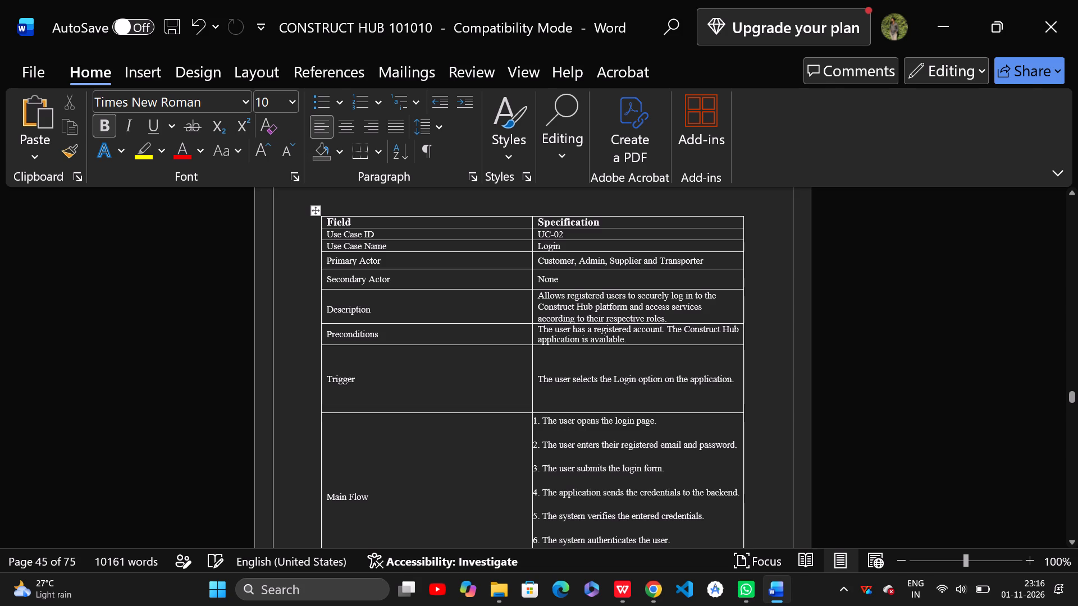
pyautogui.click(623, 343)
pyautogui.moveTo(624, 346); pyautogui.dragTo(624, 355)
pyautogui.moveTo(625, 422); pyautogui.dragTo(620, 402)
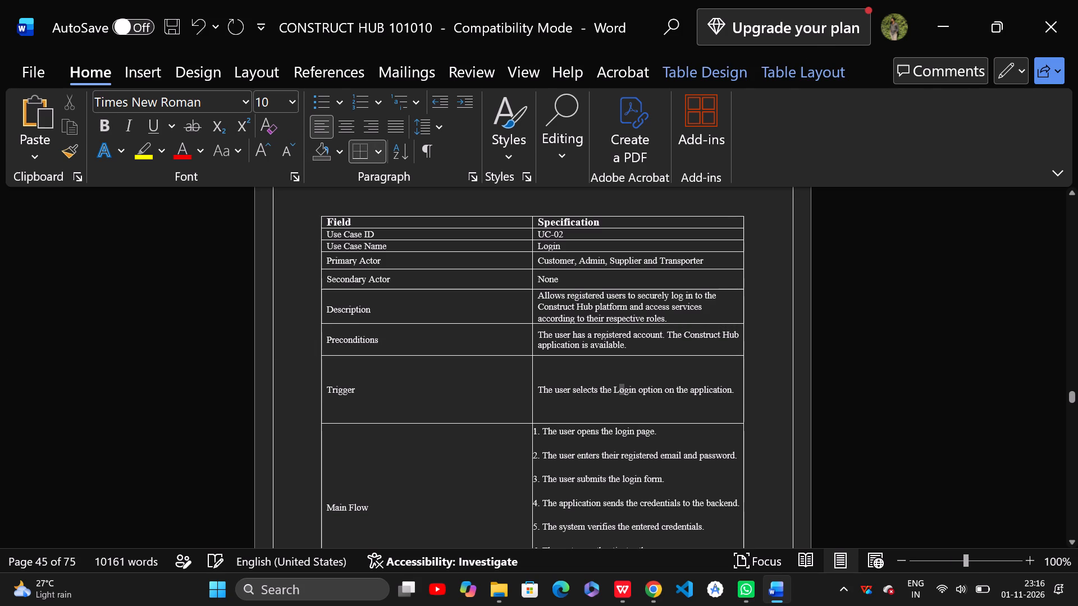
pyautogui.moveTo(620, 402); pyautogui.dragTo(618, 394)
pyautogui.click(622, 421)
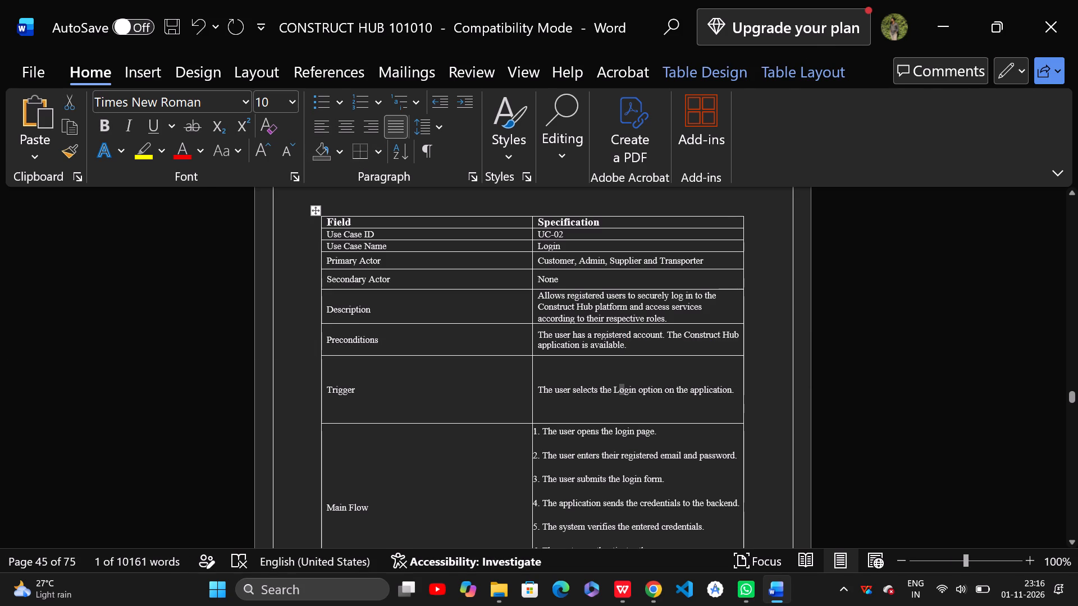
pyautogui.moveTo(622, 423); pyautogui.dragTo(619, 400)
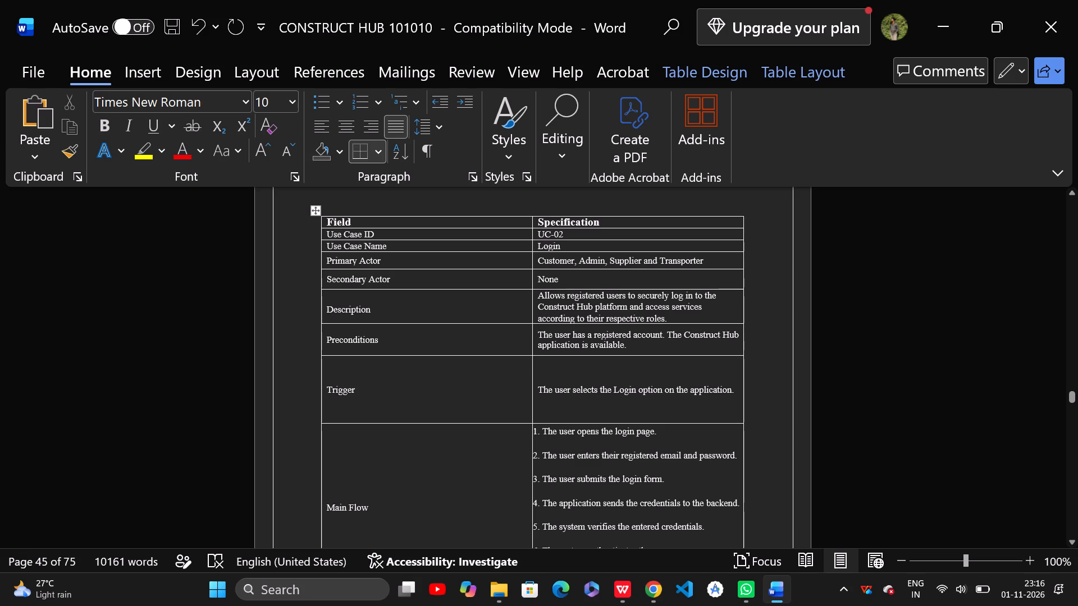
pyautogui.moveTo(622, 425); pyautogui.dragTo(621, 401)
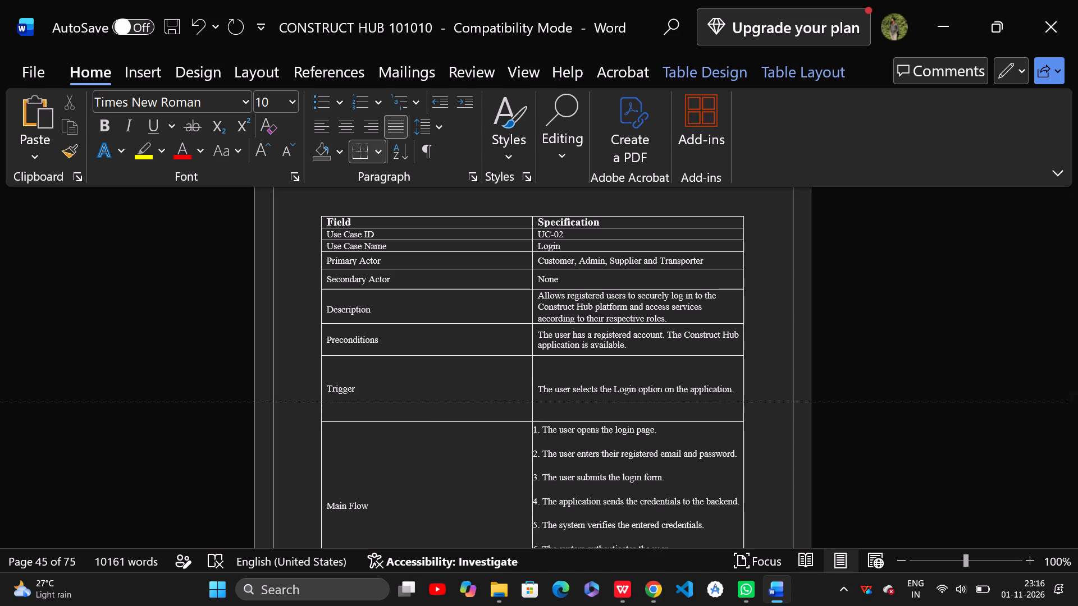
pyautogui.moveTo(621, 401); pyautogui.dragTo(617, 384)
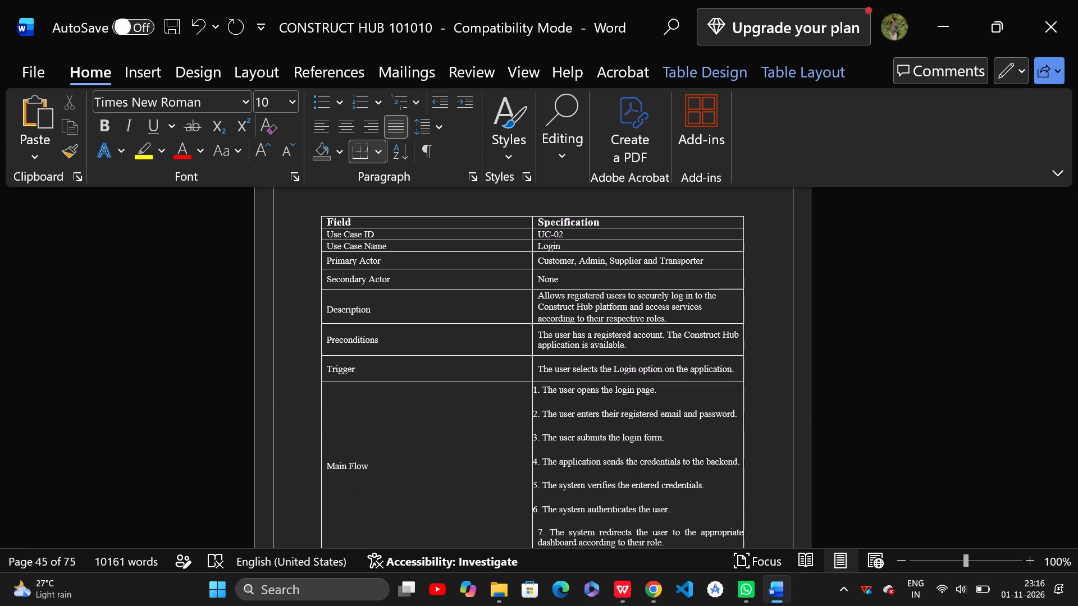
pyautogui.moveTo(622, 324); pyautogui.dragTo(620, 337)
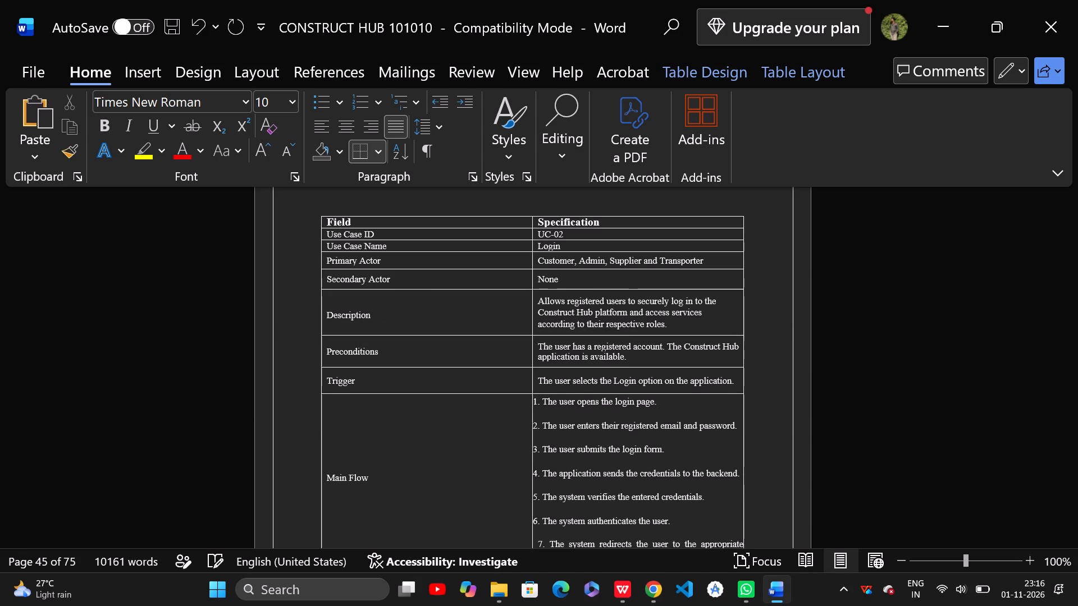
# Increase the height of the UC-02 Primary Actor row a little more.
pyautogui.scroll(-5, 610, 374)
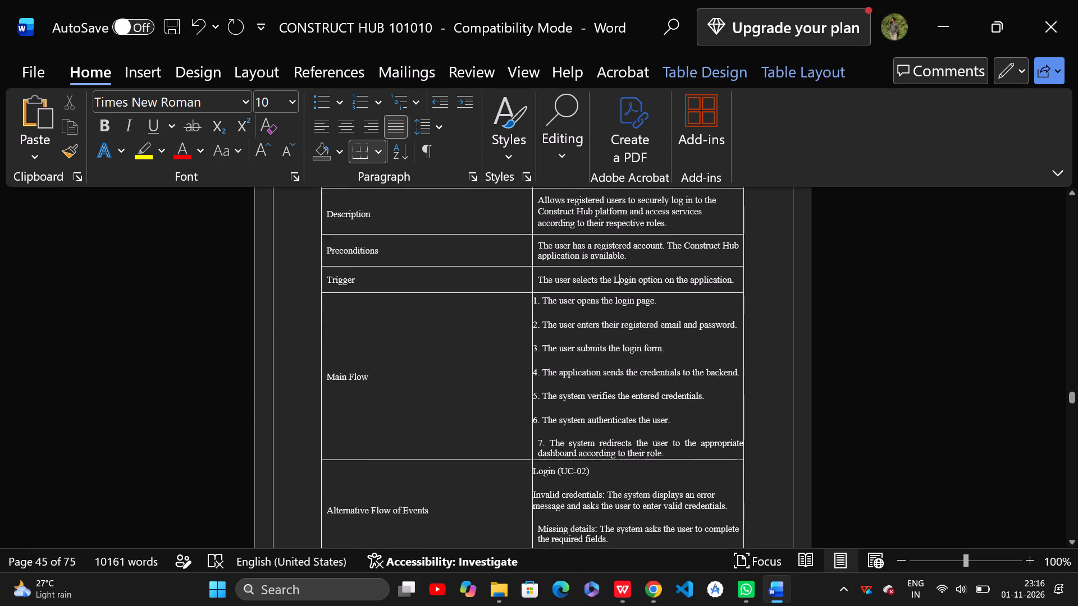
pyautogui.scroll(6, 601, 405)
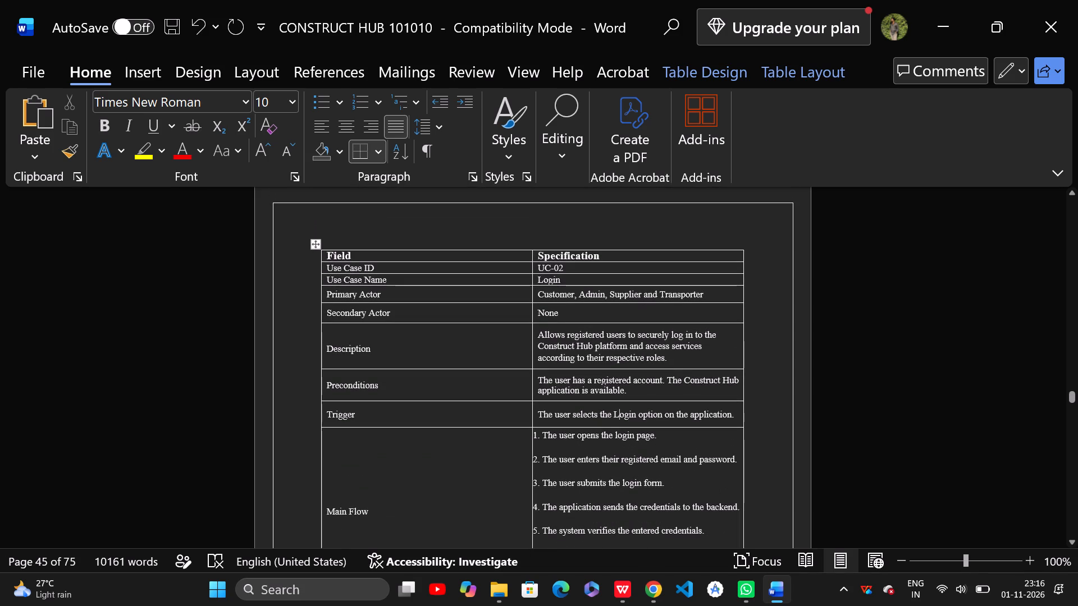
pyautogui.moveTo(622, 302); pyautogui.dragTo(622, 311)
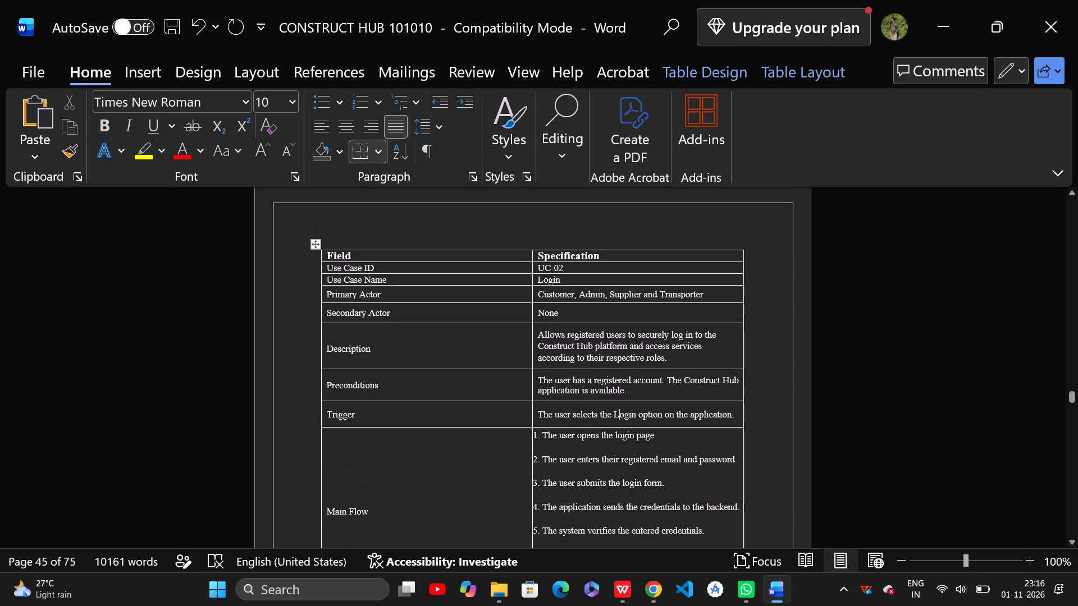
pyautogui.click(625, 302)
pyautogui.click(623, 304)
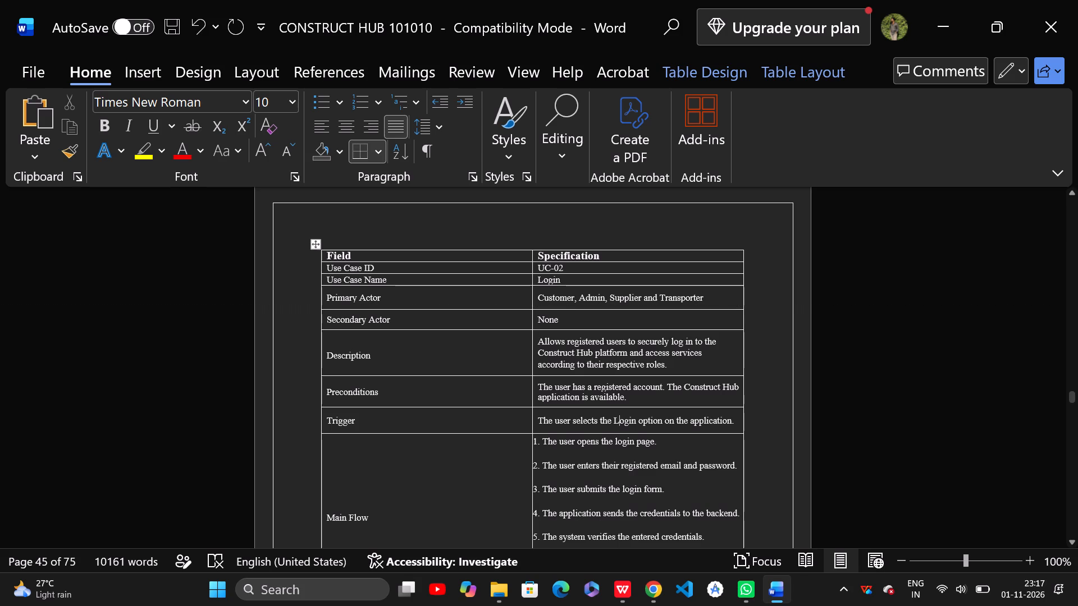
# Insert two blank lines above the UC-03 Manage Profile table so that the whole table starts on the following page.
pyautogui.scroll(-17, 620, 354)
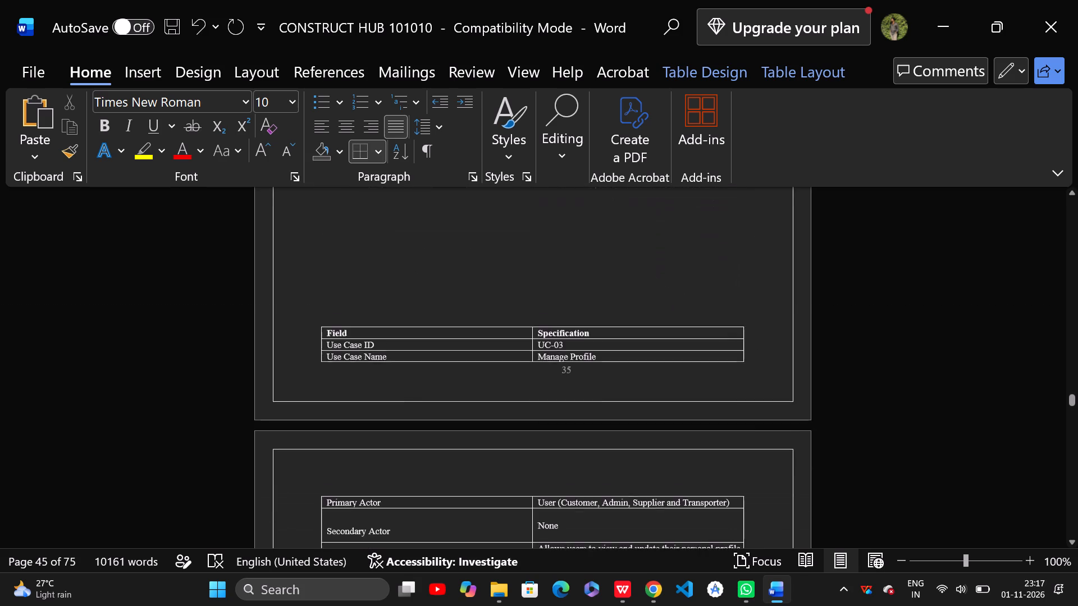
pyautogui.click(425, 291)
pyautogui.press('Return')
pyautogui.press('Return')
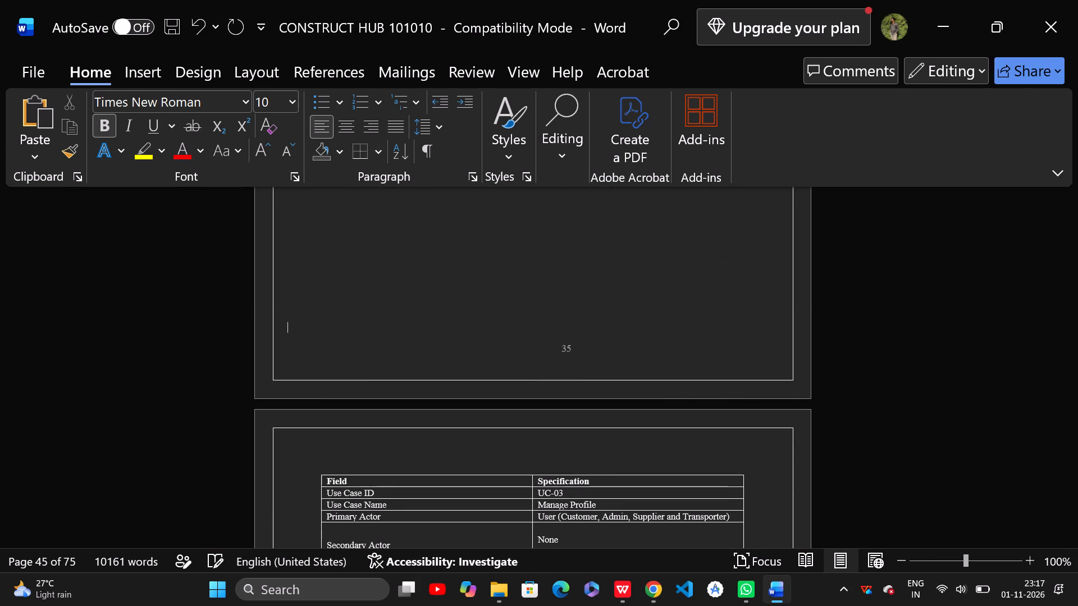
pyautogui.scroll(-2, 401, 382)
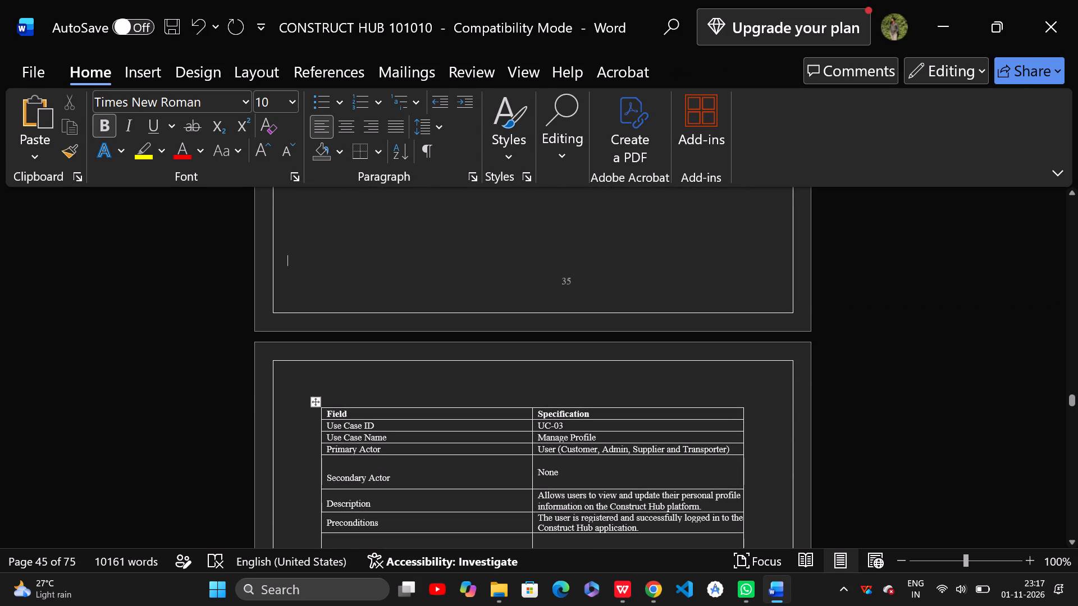
# Set the header row text (Field and Specification) of the UC-03 table to font size 12.
pyautogui.moveTo(625, 411); pyautogui.dragTo(395, 402)
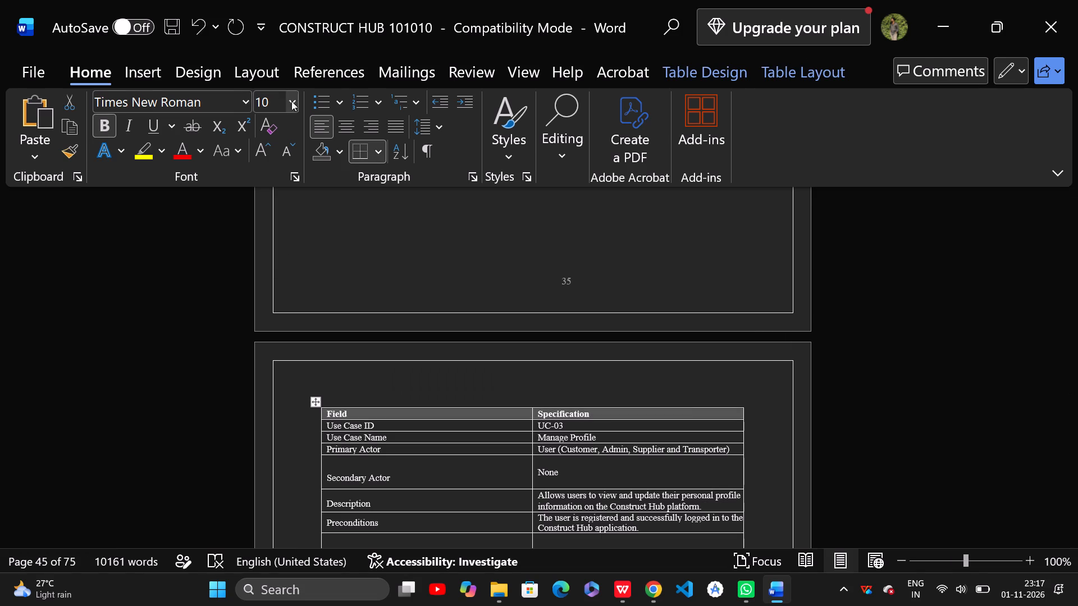
pyautogui.click(270, 102)
pyautogui.write('12')
pyautogui.press('Return')
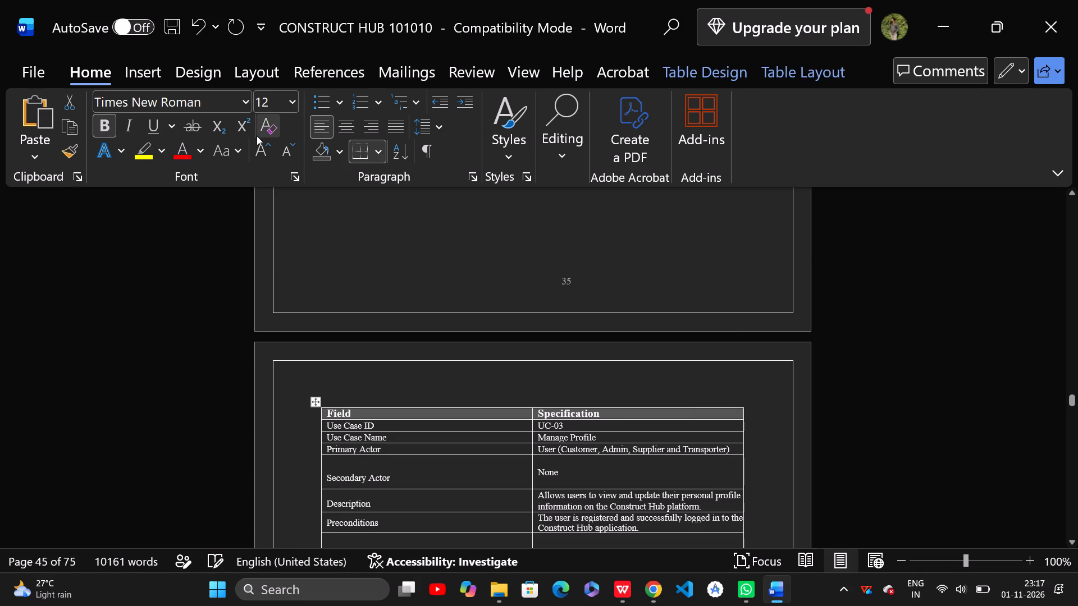
# Make the UC-03 Primary Actor row slightly taller and the Secondary Actor row shorter.
pyautogui.scroll(-2, 341, 403)
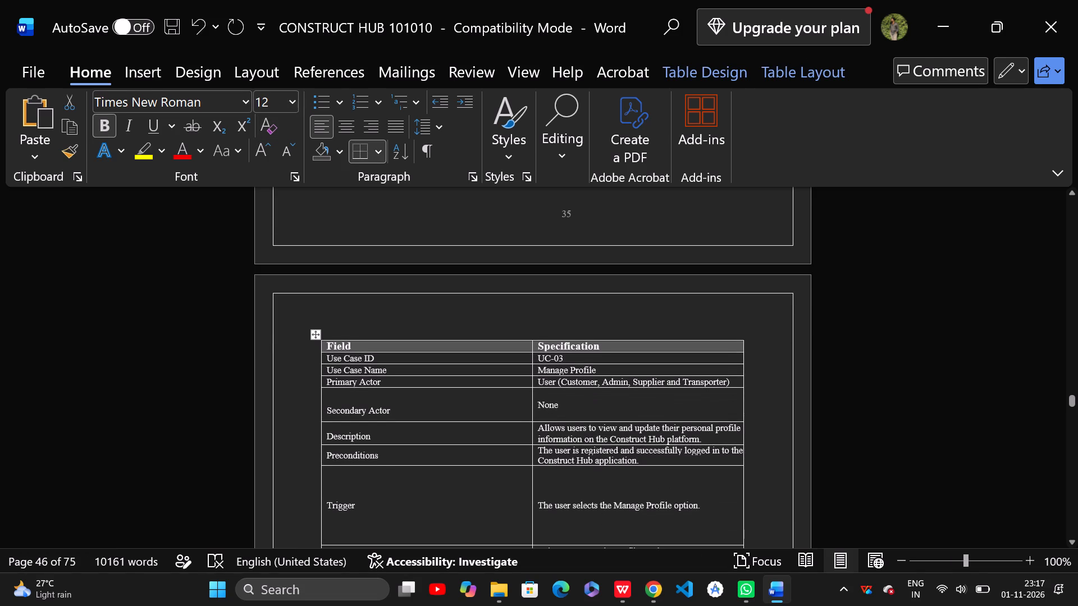
pyautogui.click(611, 386)
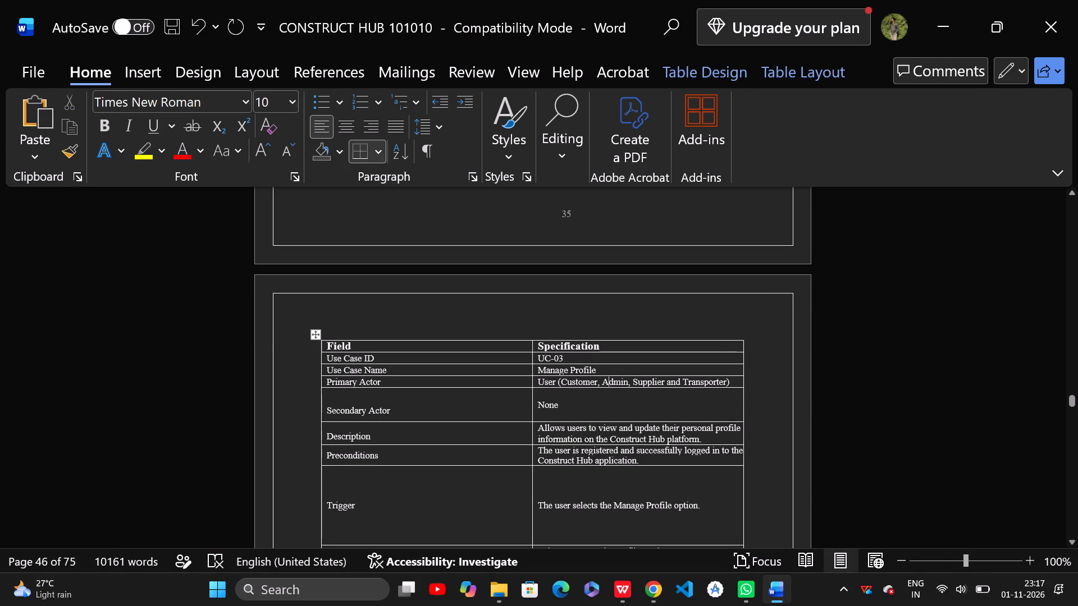
pyautogui.moveTo(610, 388); pyautogui.dragTo(610, 396)
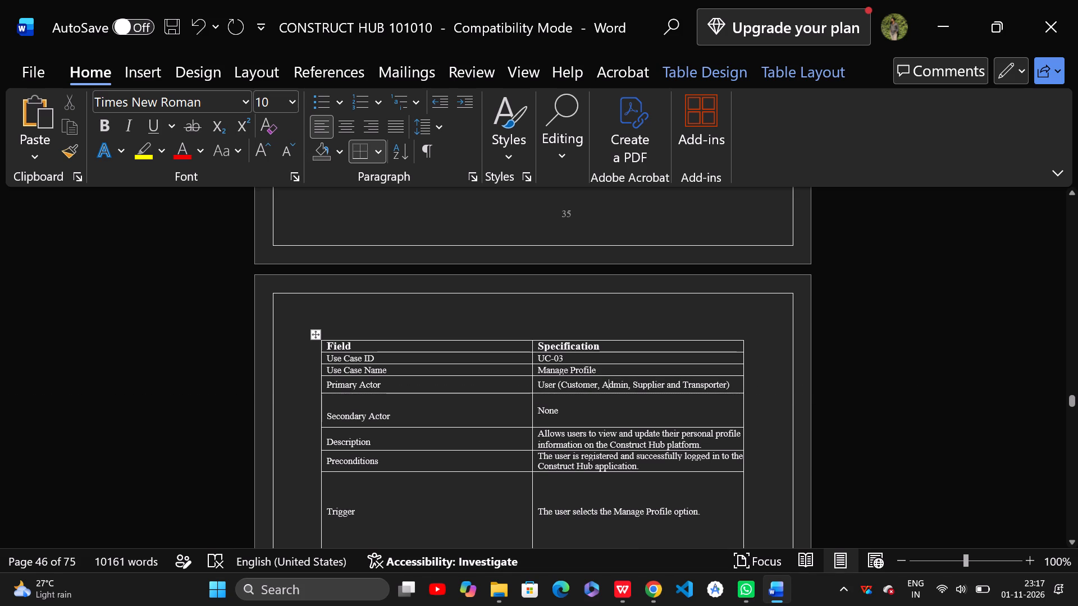
pyautogui.moveTo(611, 428); pyautogui.dragTo(610, 423)
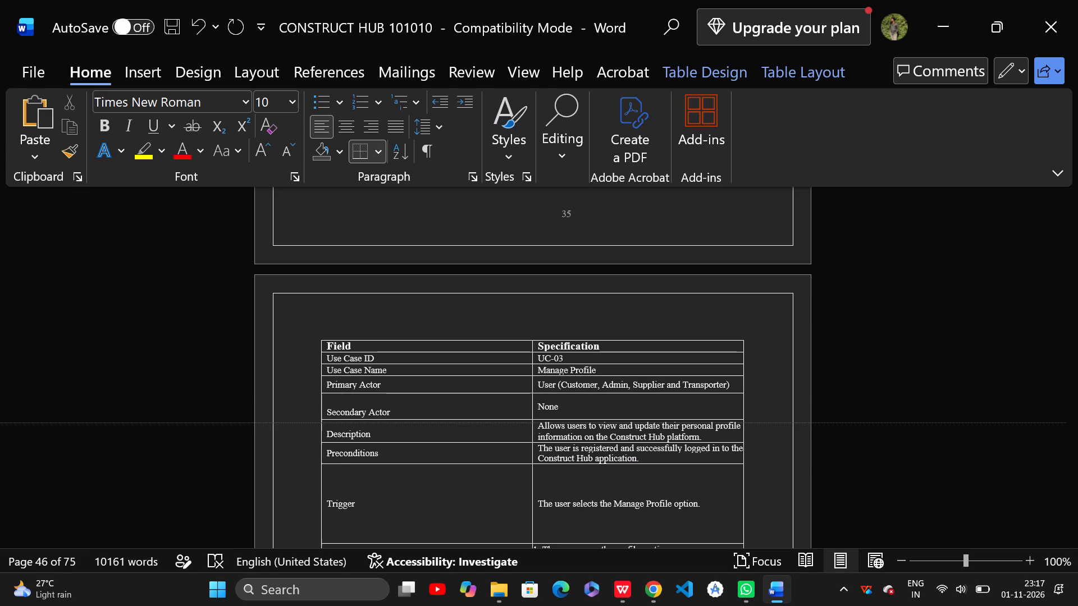
pyautogui.moveTo(610, 423); pyautogui.dragTo(609, 410)
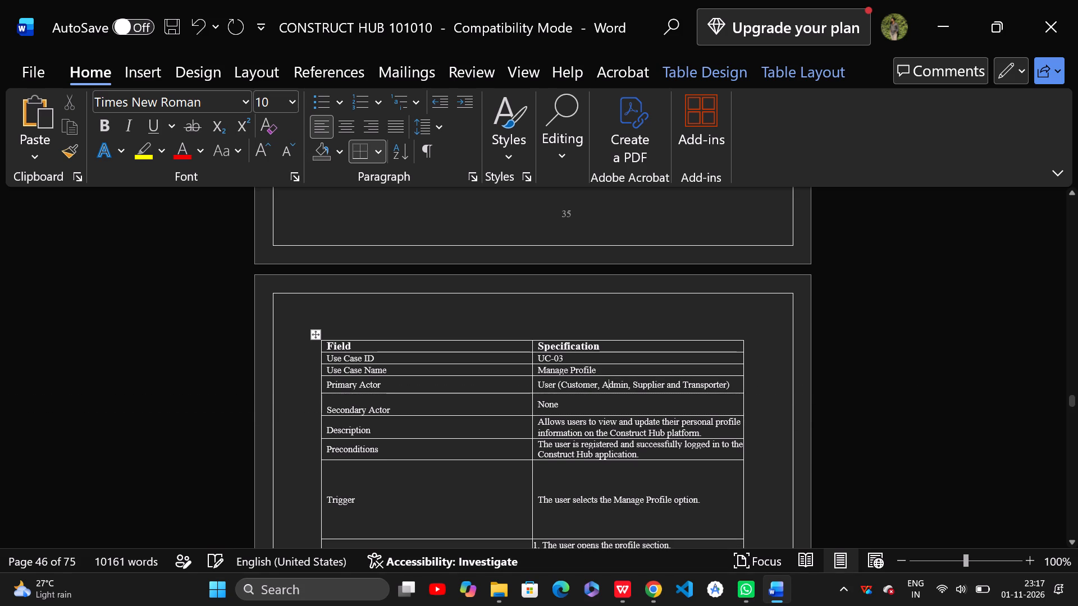
# Edit the UC-03 Primary Actor text to read "Customer, Admin, Supplier and Transporter", dropping "User" and the parentheses.
pyautogui.click(560, 388)
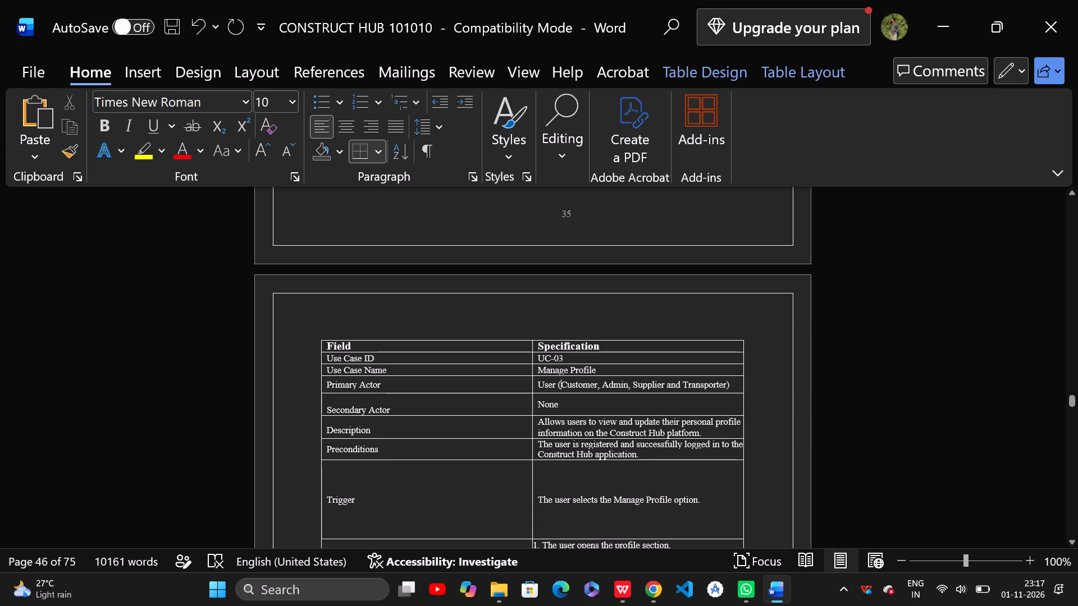
pyautogui.press('BackSpace')
pyautogui.press('BackSpace')
pyautogui.press('BackSpace')
pyautogui.press('BackSpace')
pyautogui.press('BackSpace')
pyautogui.press('BackSpace')
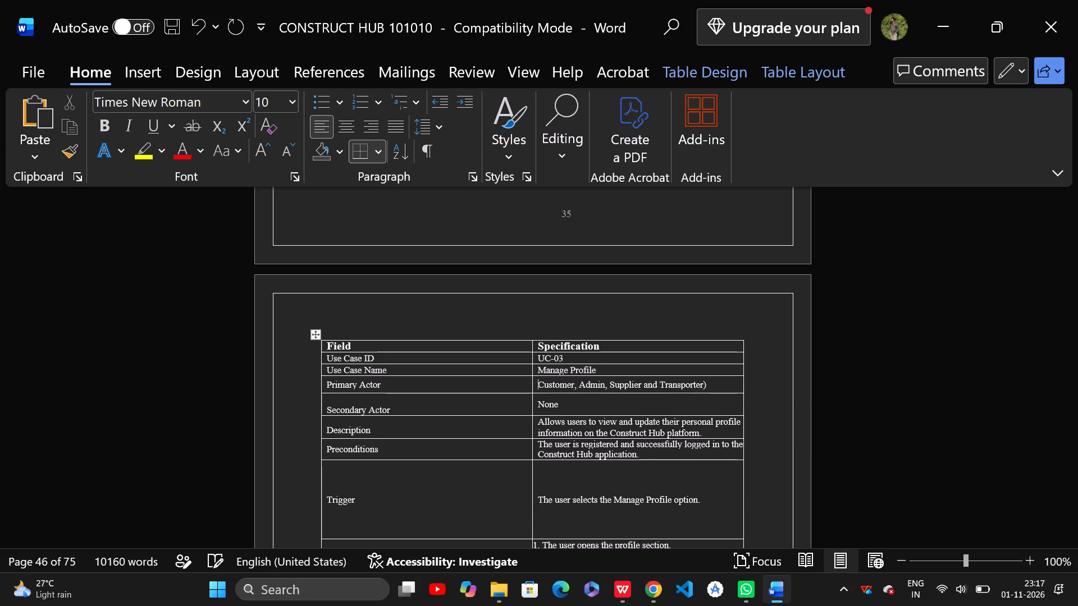
pyautogui.press('Right')
pyautogui.press('Right')
pyautogui.press('Right')
pyautogui.press('Right')
pyautogui.press('Right')
pyautogui.press('Right')
pyautogui.press('Right')
pyautogui.press('Right')
pyautogui.press('Right')
pyautogui.press('Right')
pyautogui.press('Right')
pyautogui.press('Right')
pyautogui.press('Right')
pyautogui.press('Right')
pyautogui.press('Right')
pyautogui.press('Right')
pyautogui.press('Right')
pyautogui.press('Right')
pyautogui.press('Right')
pyautogui.press('Right')
pyautogui.press('Right')
pyautogui.press('BackSpace')
# Even out the UC-03 row heights by making Description and Preconditions slightly taller and Trigger much shorter.
pyautogui.scroll(-1, 447, 357)
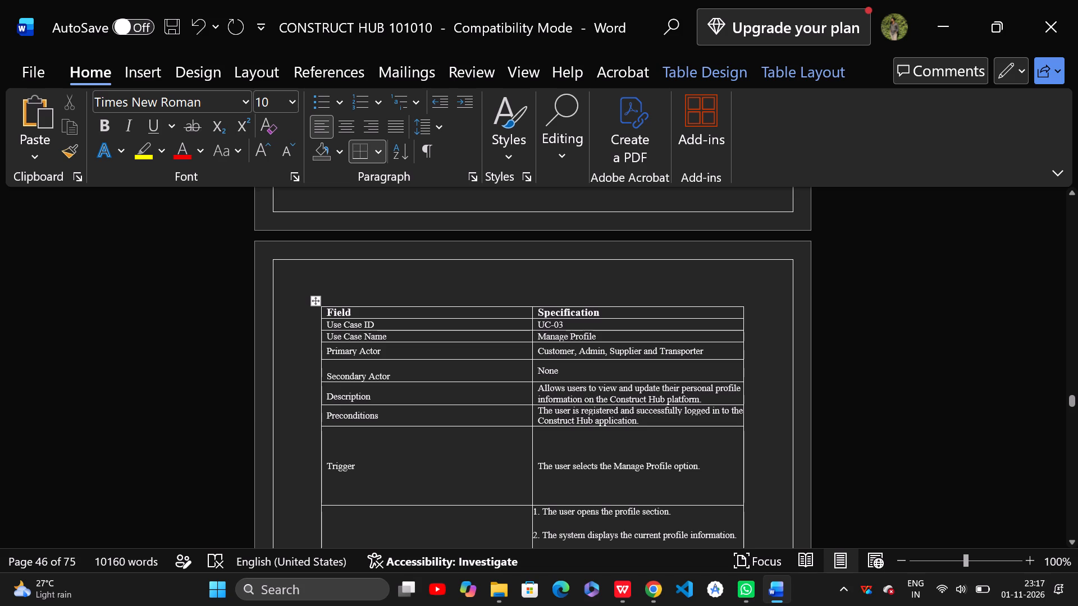
pyautogui.moveTo(609, 405); pyautogui.dragTo(607, 411)
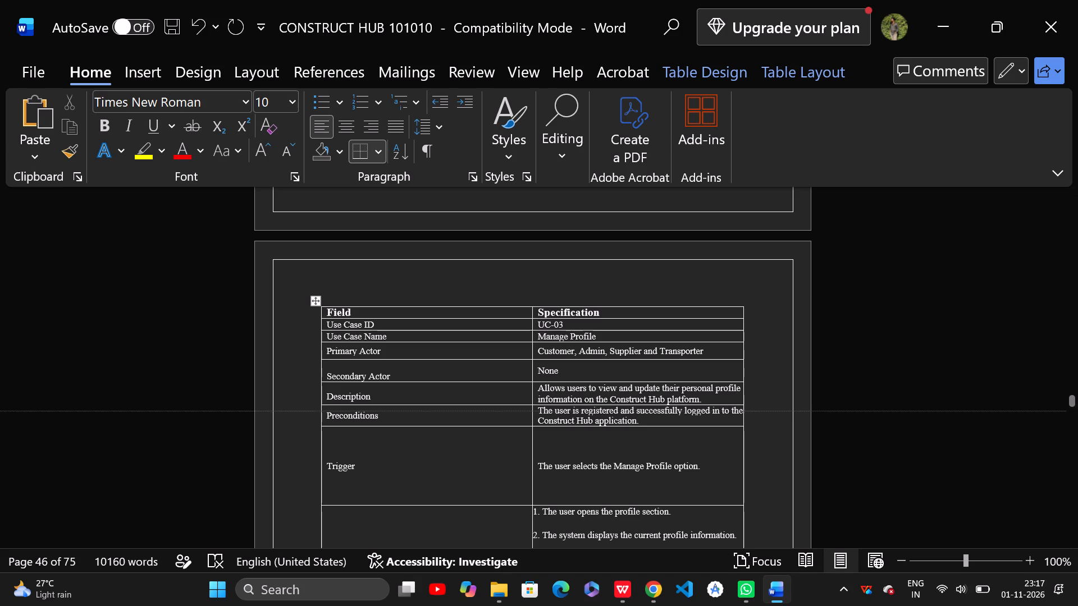
pyautogui.moveTo(607, 411); pyautogui.dragTo(607, 415)
pyautogui.moveTo(614, 435); pyautogui.dragTo(614, 442)
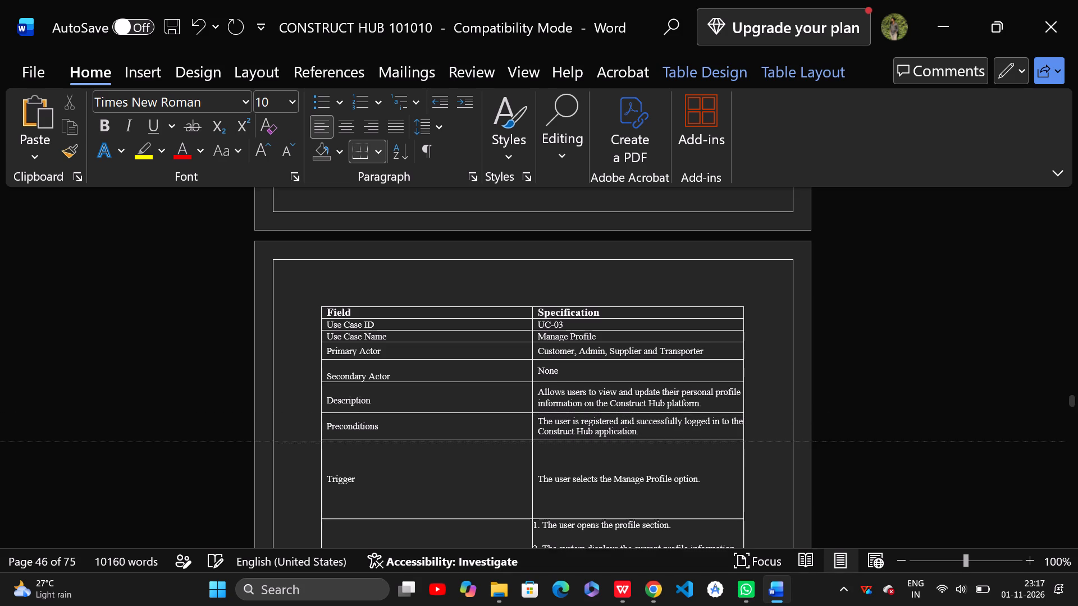
pyautogui.moveTo(614, 442); pyautogui.dragTo(614, 444)
pyautogui.scroll(-2, 618, 453)
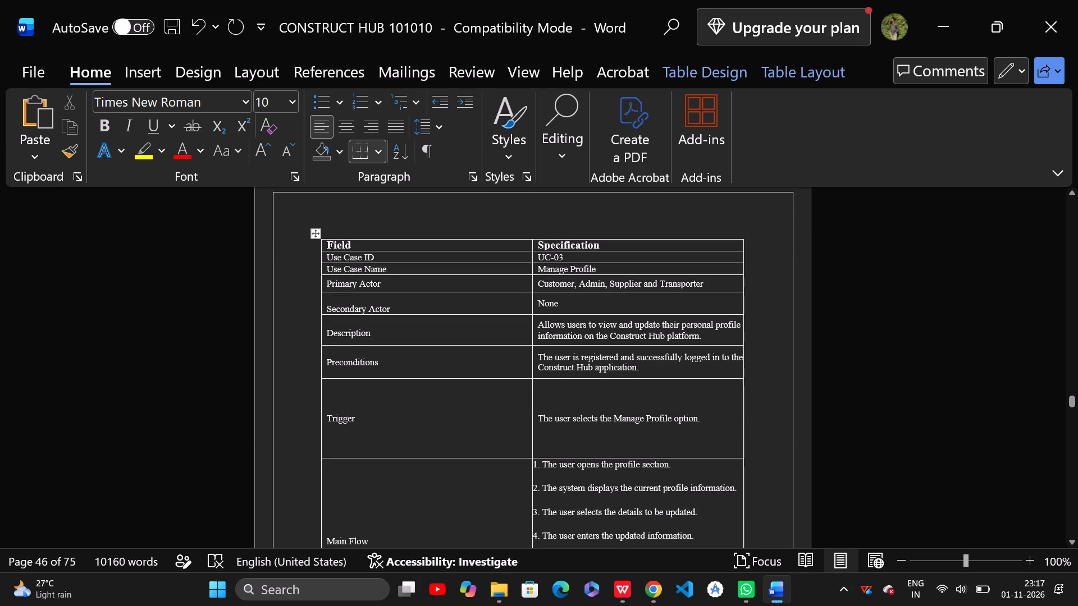
pyautogui.moveTo(611, 458); pyautogui.dragTo(609, 423)
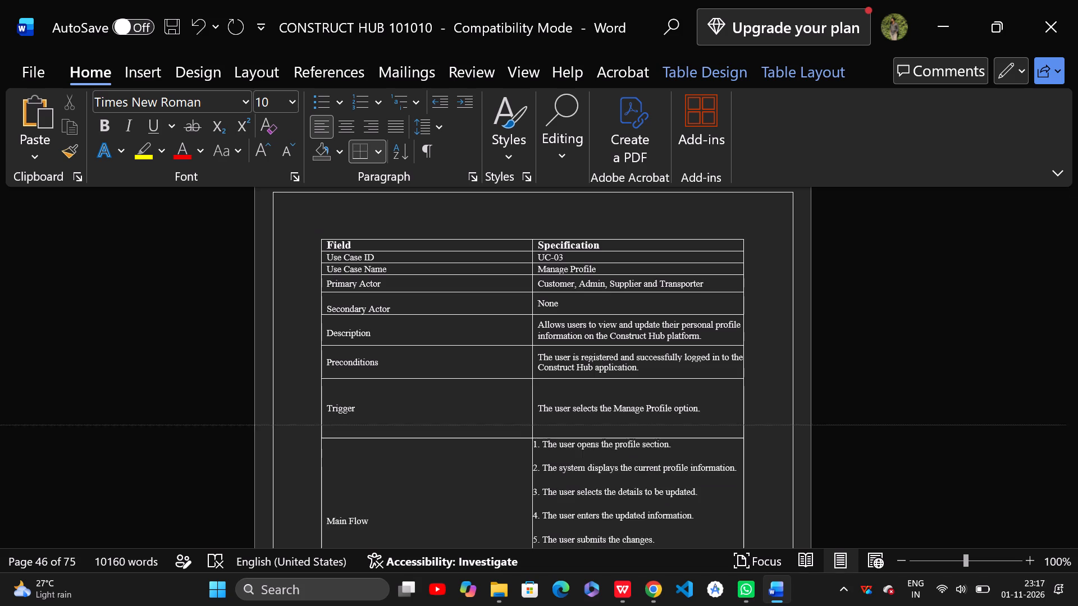
pyautogui.moveTo(609, 423); pyautogui.dragTo(605, 412)
# Slightly increase the heights of the UC-03 Alternative Flow of Events and Postconditions rows.
pyautogui.scroll(-2, 616, 453)
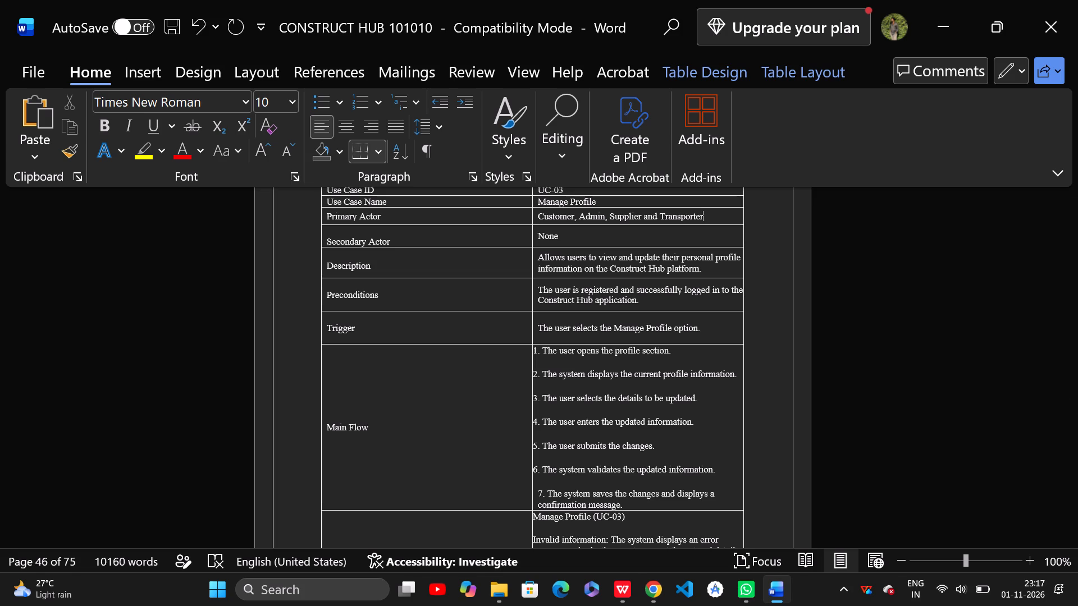
pyautogui.scroll(-1, 496, 382)
pyautogui.scroll(-2, 609, 417)
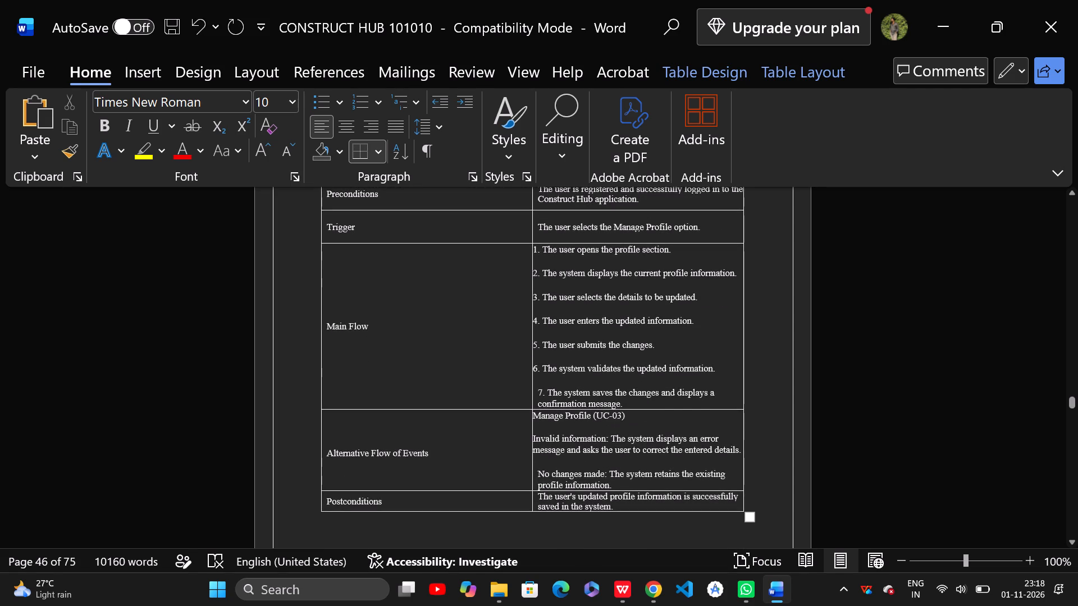
pyautogui.scroll(-1, 628, 452)
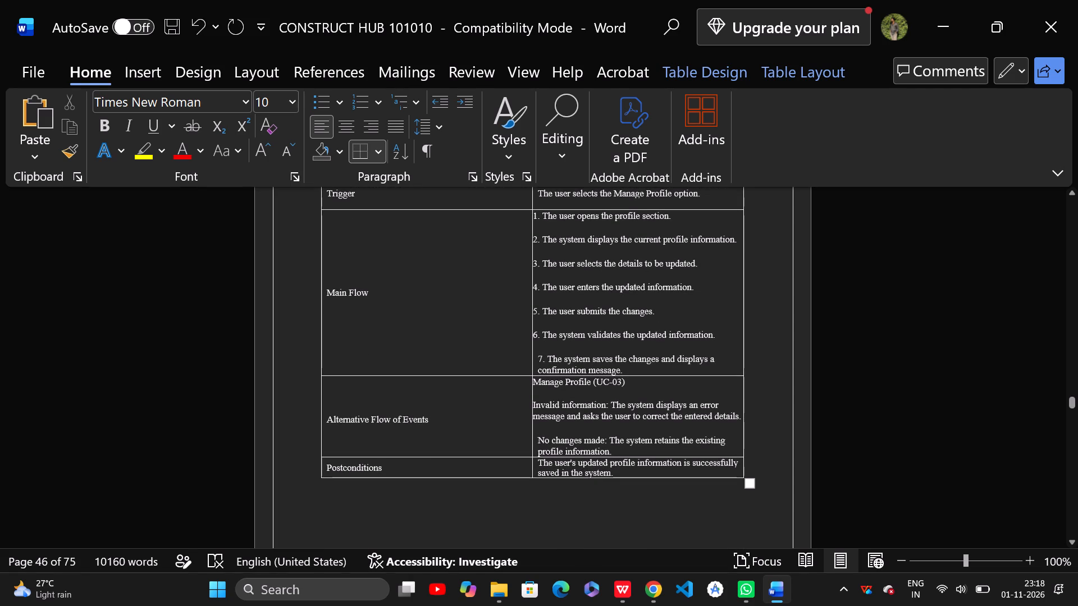
pyautogui.moveTo(628, 457); pyautogui.dragTo(633, 474)
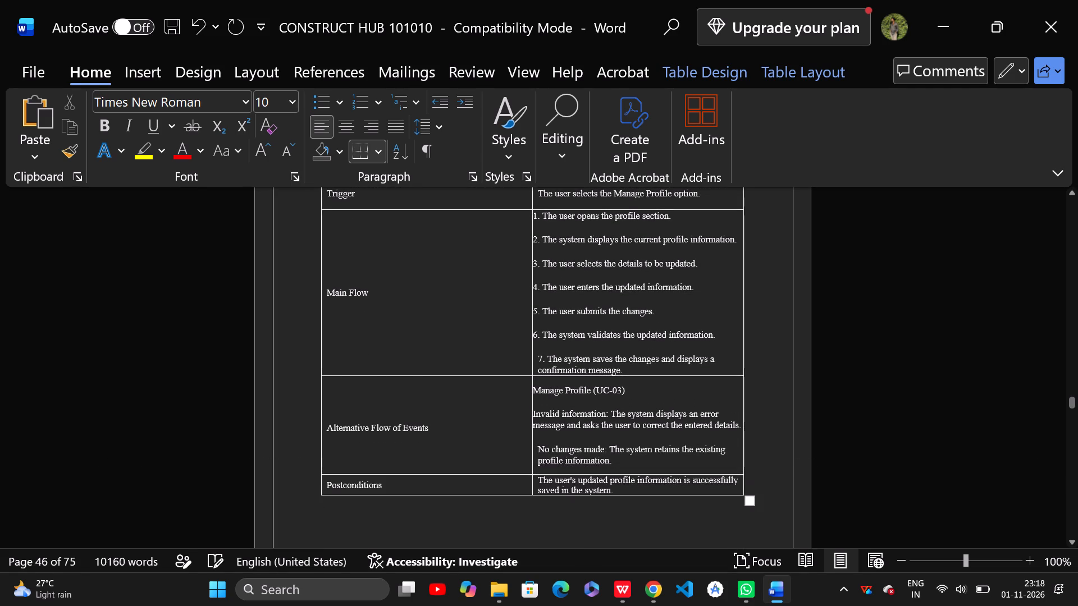
pyautogui.moveTo(634, 494); pyautogui.dragTo(637, 498)
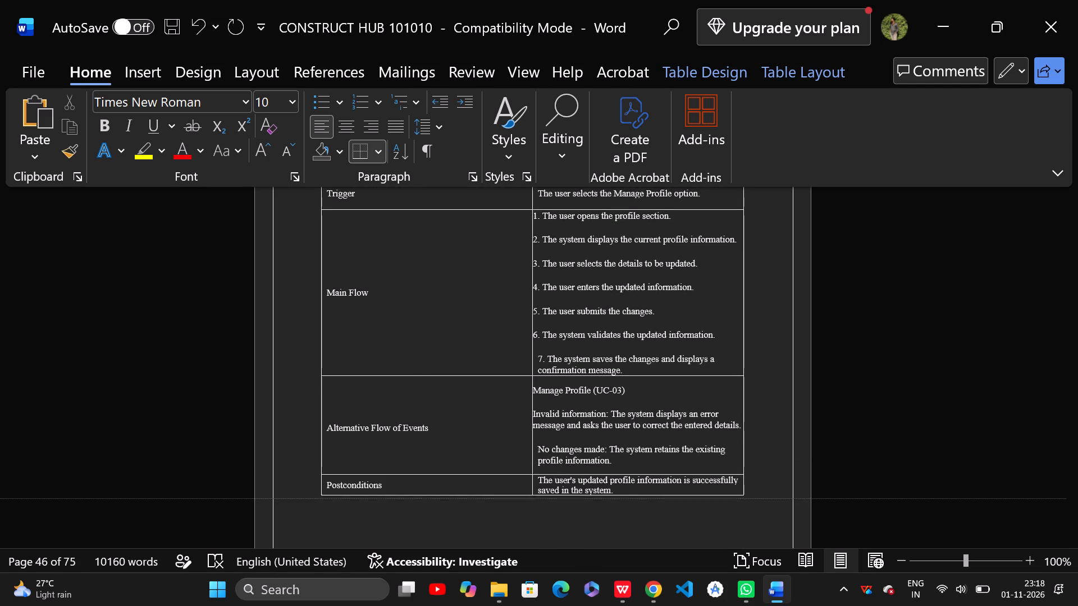
pyautogui.moveTo(637, 498); pyautogui.dragTo(637, 499)
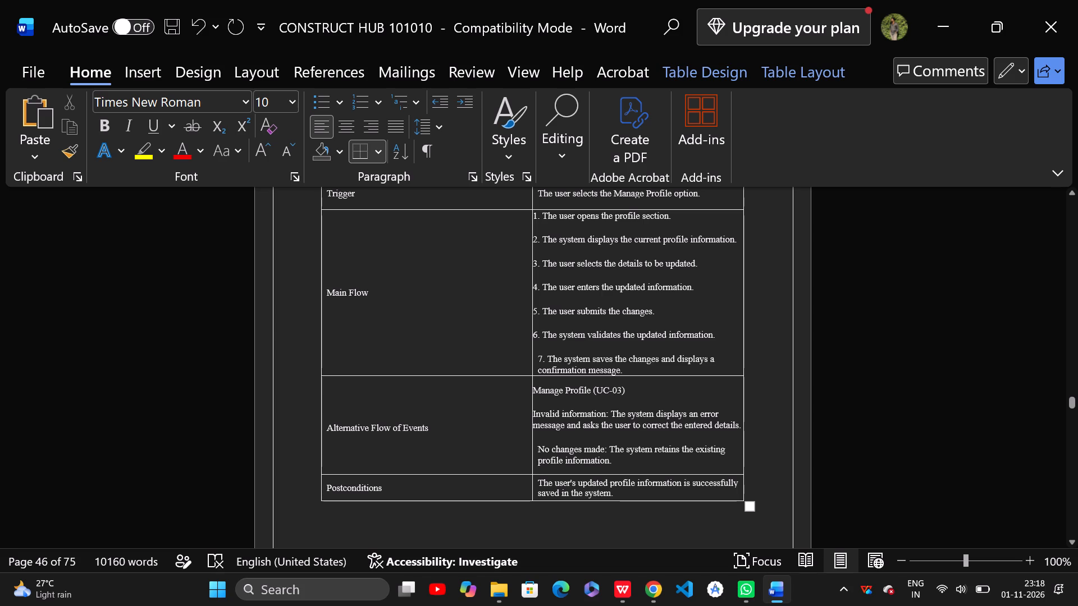
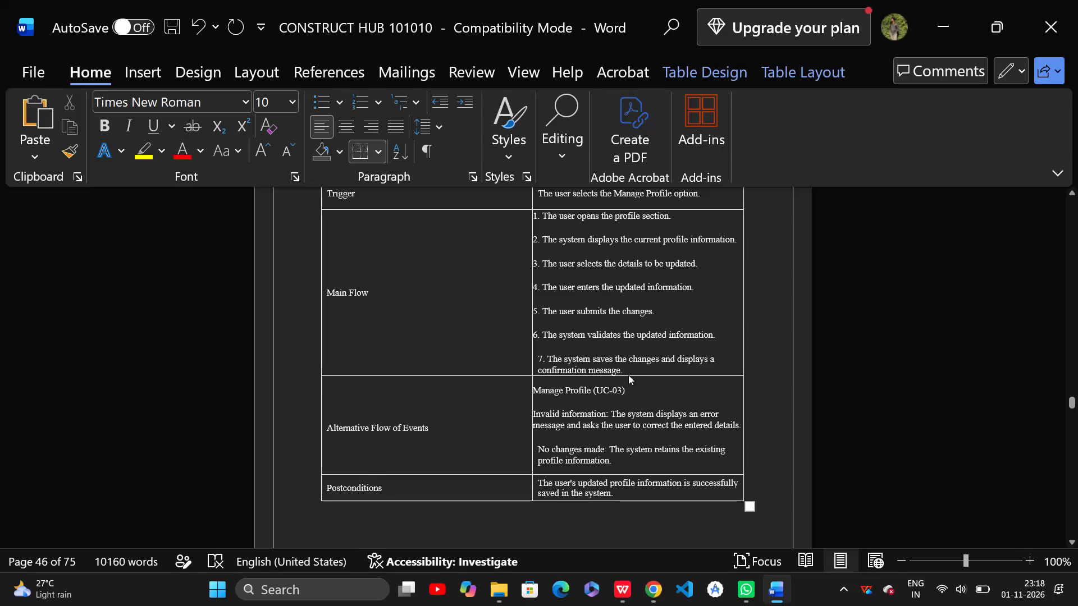
# Make the UC-03 Main Flow row slightly taller so its text has some room at the edges.
pyautogui.moveTo(627, 376); pyautogui.dragTo(628, 385)
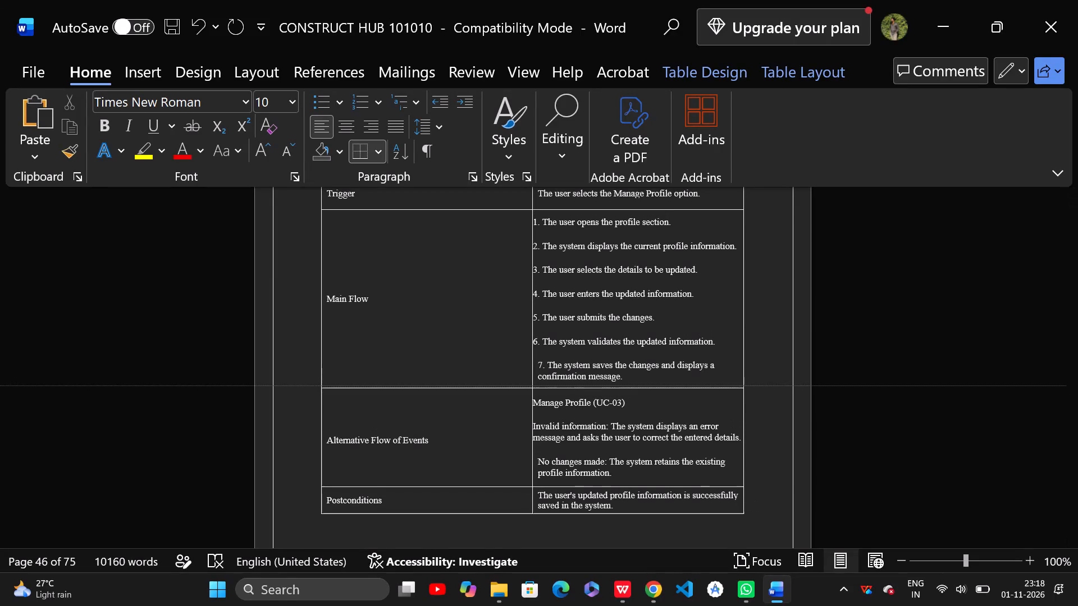
pyautogui.moveTo(628, 385); pyautogui.dragTo(628, 383)
# Review the page layout of the UC-03 Manage Profile table and the UC-04 View Notifications table on the following page.
pyautogui.scroll(-5, 609, 389)
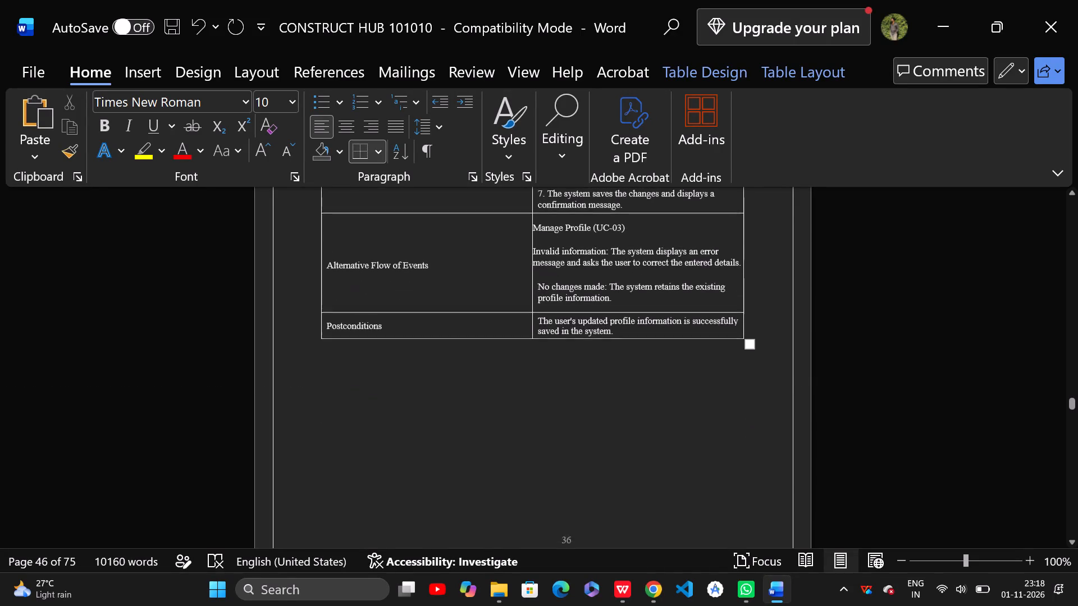
pyautogui.scroll(-6, 585, 388)
pyautogui.scroll(-2, 510, 444)
pyautogui.scroll(-2, 430, 429)
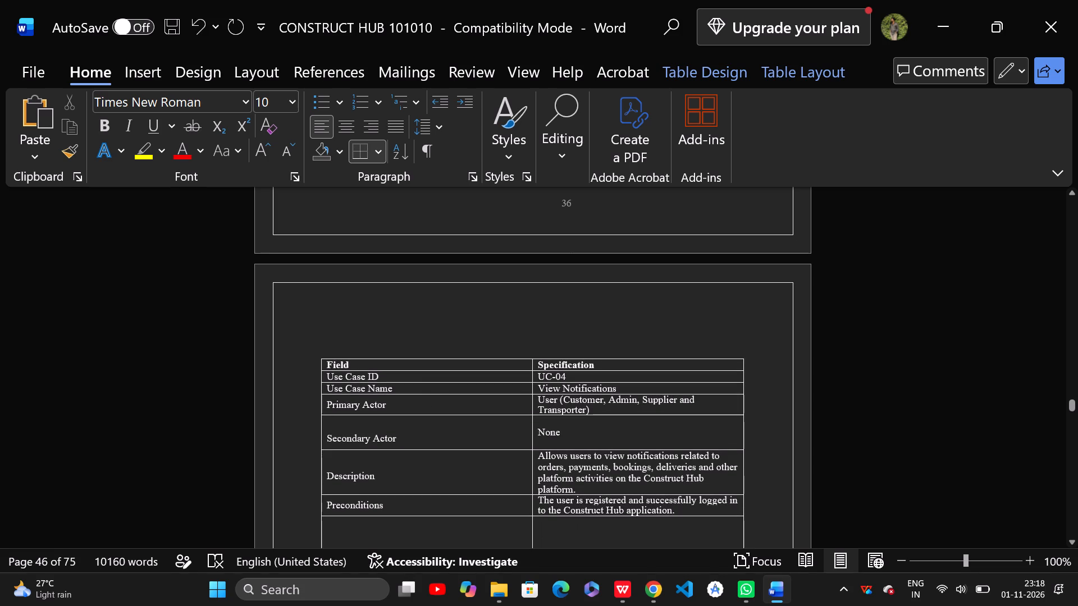
pyautogui.scroll(19, 563, 397)
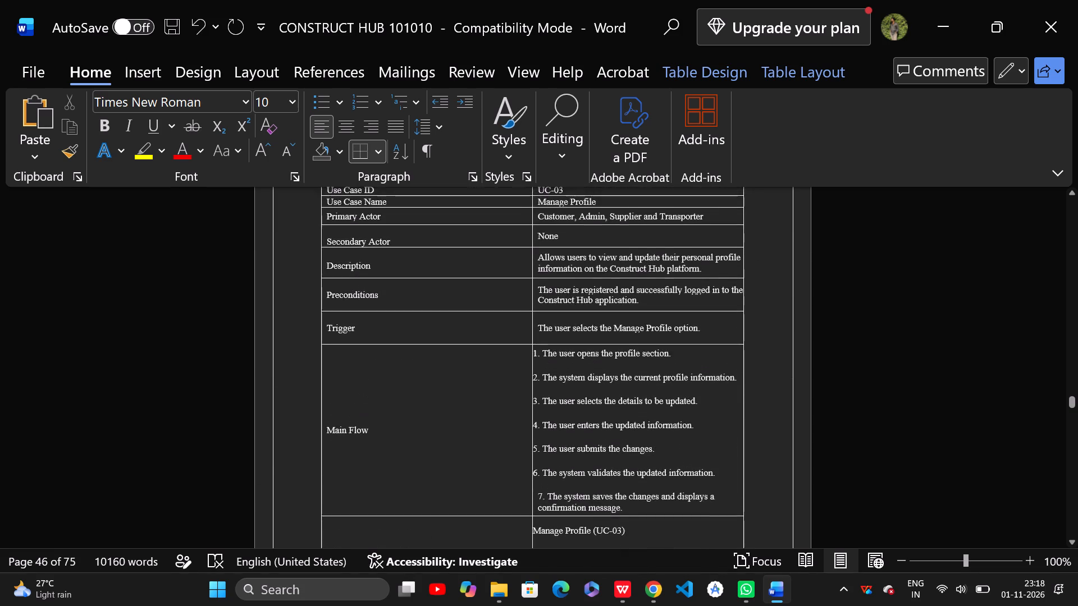
pyautogui.scroll(3, 563, 397)
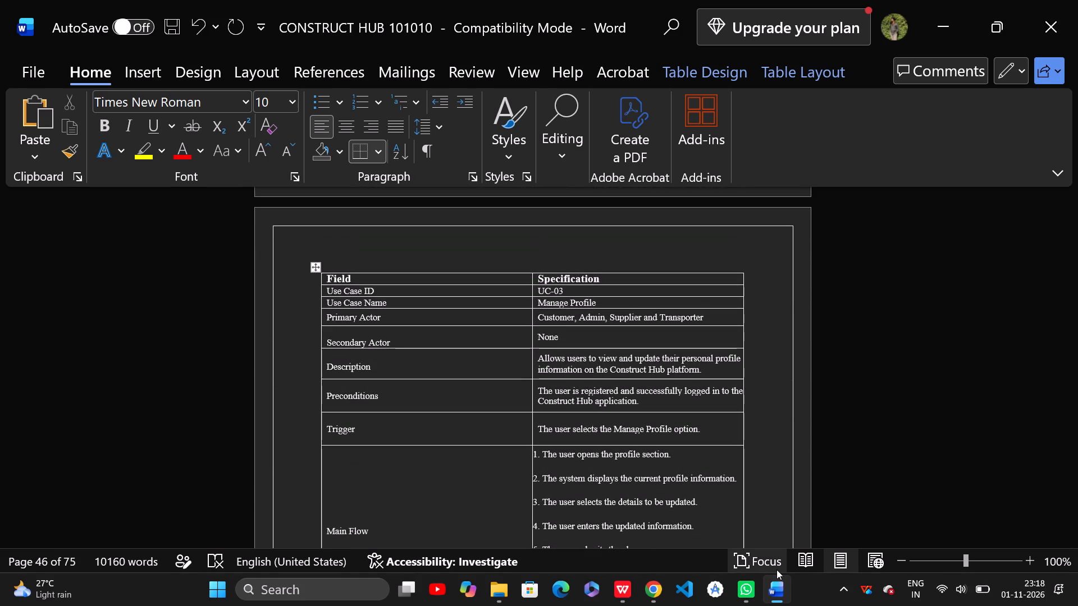
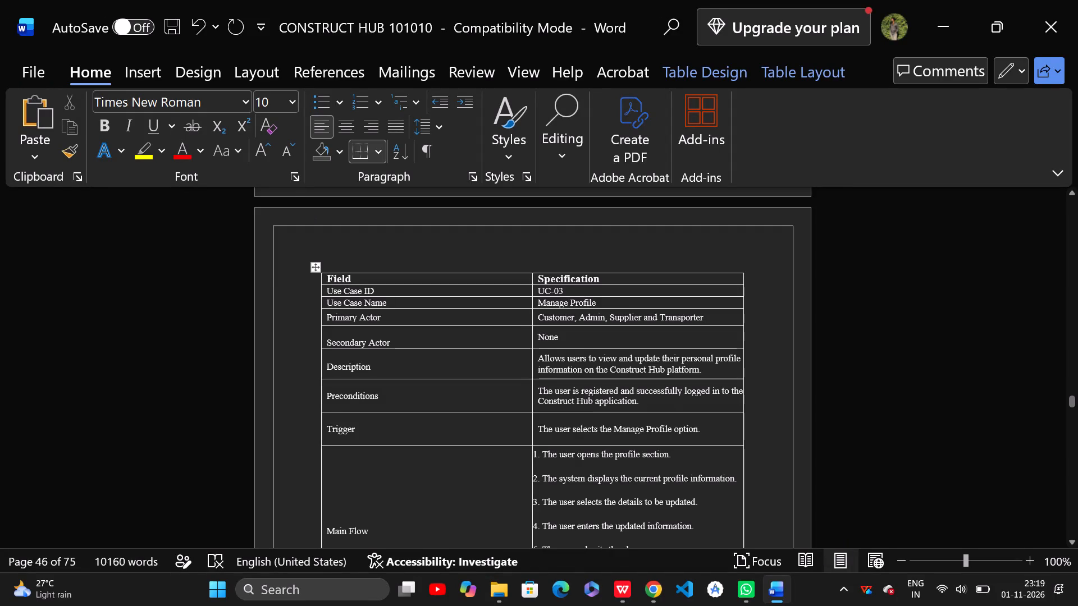
# Set the text of the whole UC-04 View Notifications table to font size 10.
pyautogui.scroll(-11, 568, 349)
pyautogui.scroll(-8, 514, 406)
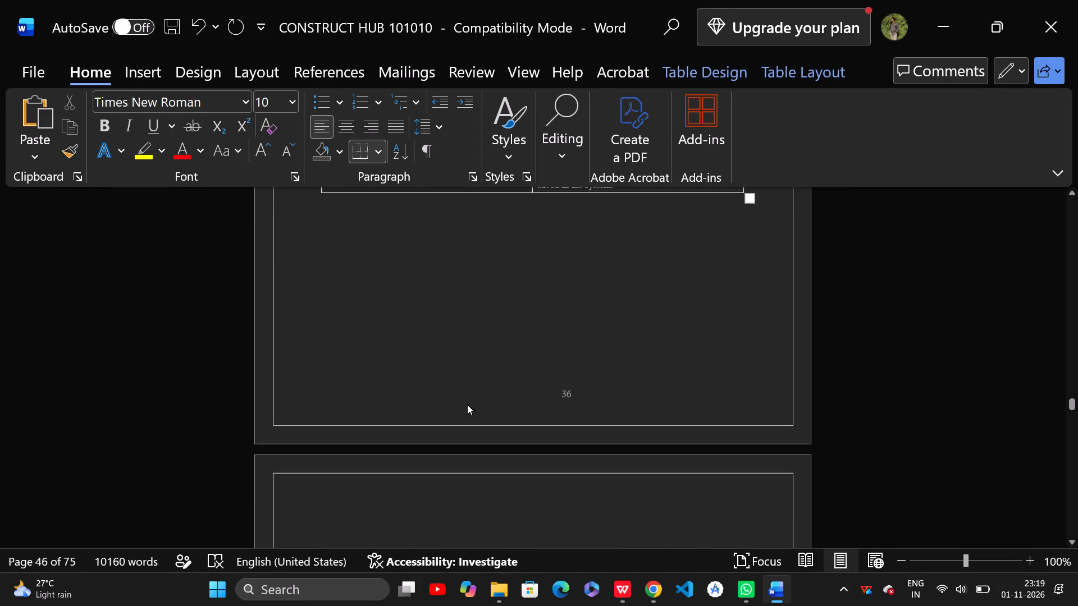
pyautogui.scroll(-5, 467, 405)
pyautogui.moveTo(326, 314); pyautogui.dragTo(573, 369)
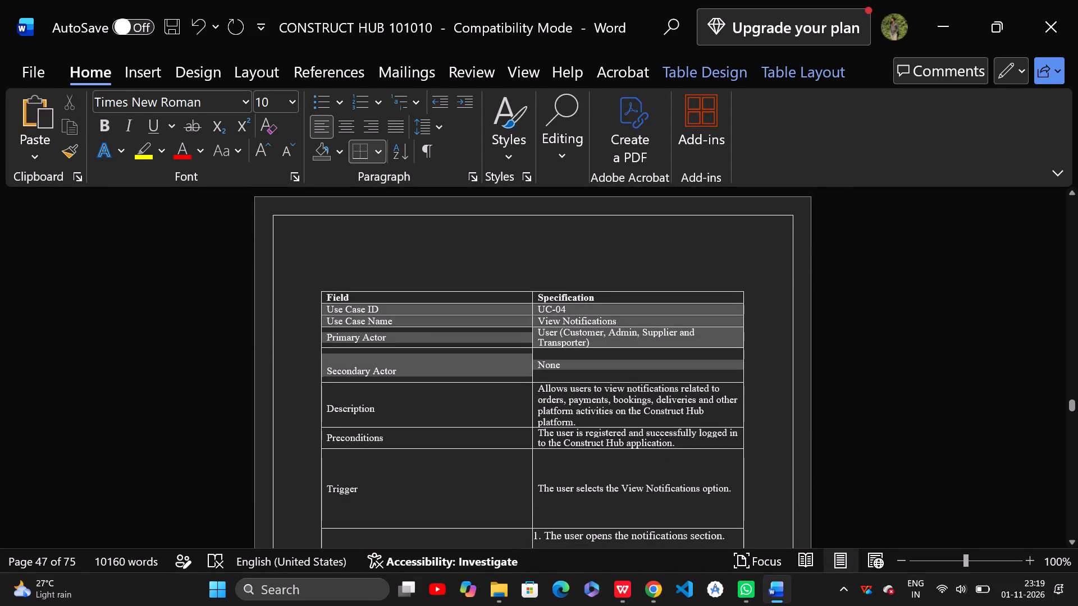
pyautogui.moveTo(573, 369); pyautogui.dragTo(556, 398)
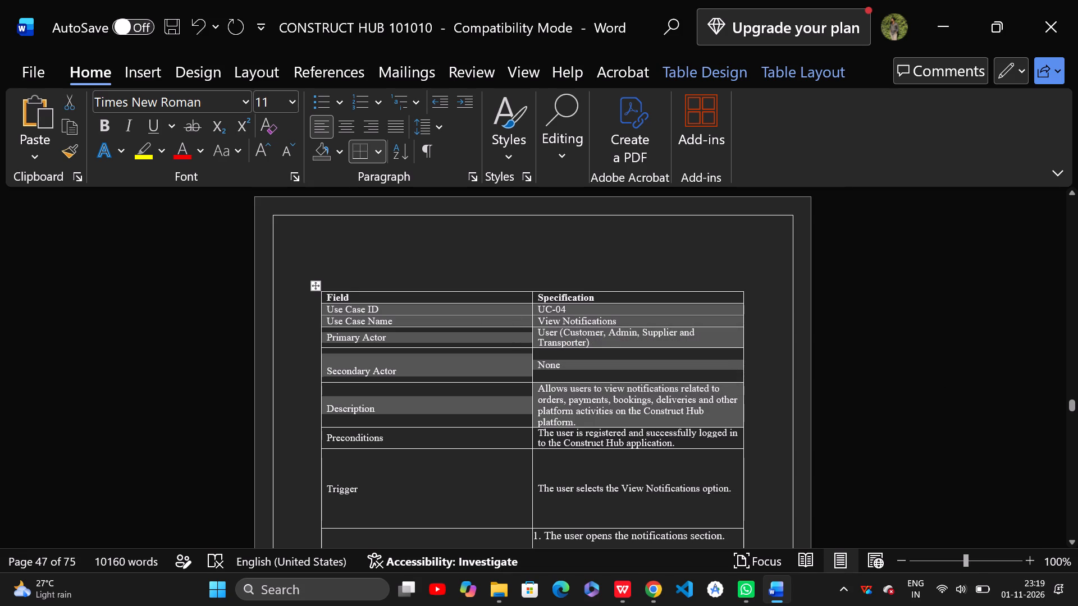
pyautogui.moveTo(328, 297); pyautogui.dragTo(582, 475)
pyautogui.scroll(-3, 476, 405)
pyautogui.scroll(-4, 561, 446)
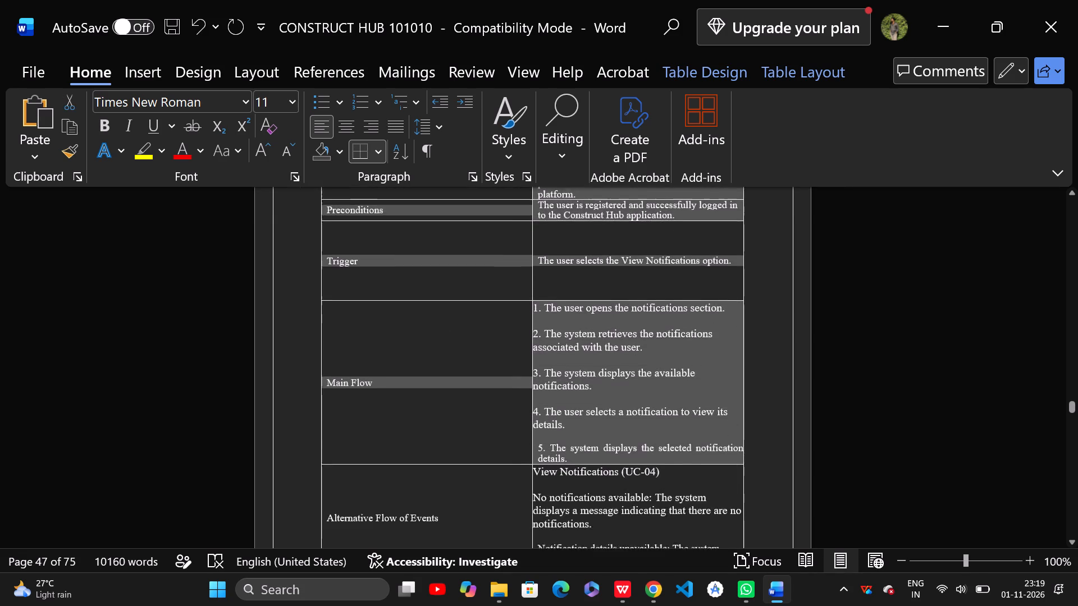
pyautogui.moveTo(582, 475); pyautogui.dragTo(600, 507)
pyautogui.scroll(-2, 581, 471)
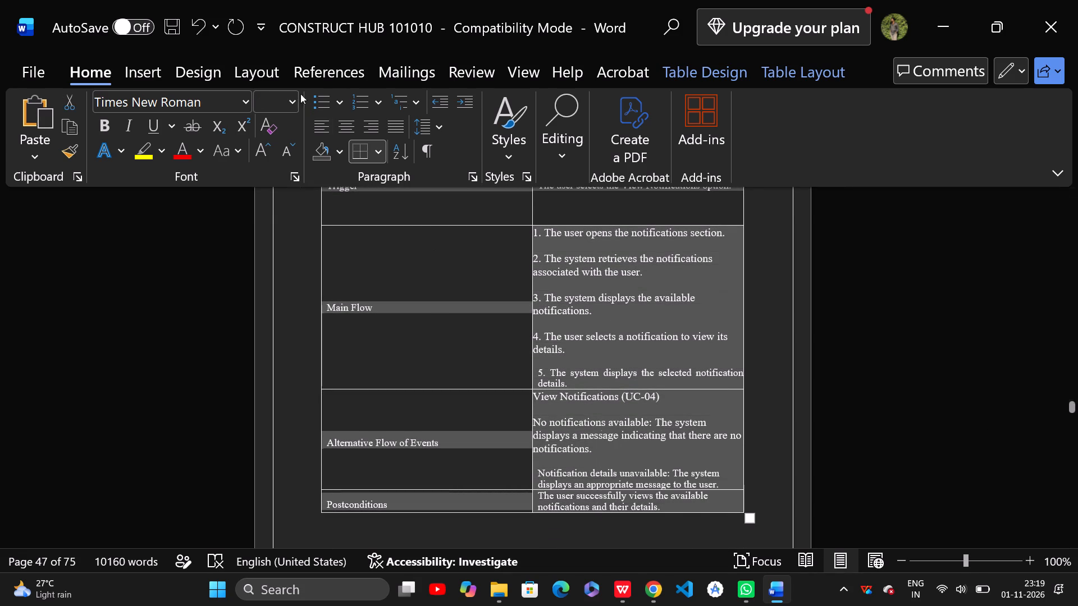
pyautogui.click(266, 94)
pyautogui.write('10')
pyautogui.press('Return')
# Apply font size 10 to all rows below the header in the UC-03 Manage Profile table.
pyautogui.scroll(5, 308, 183)
pyautogui.scroll(2, 222, 187)
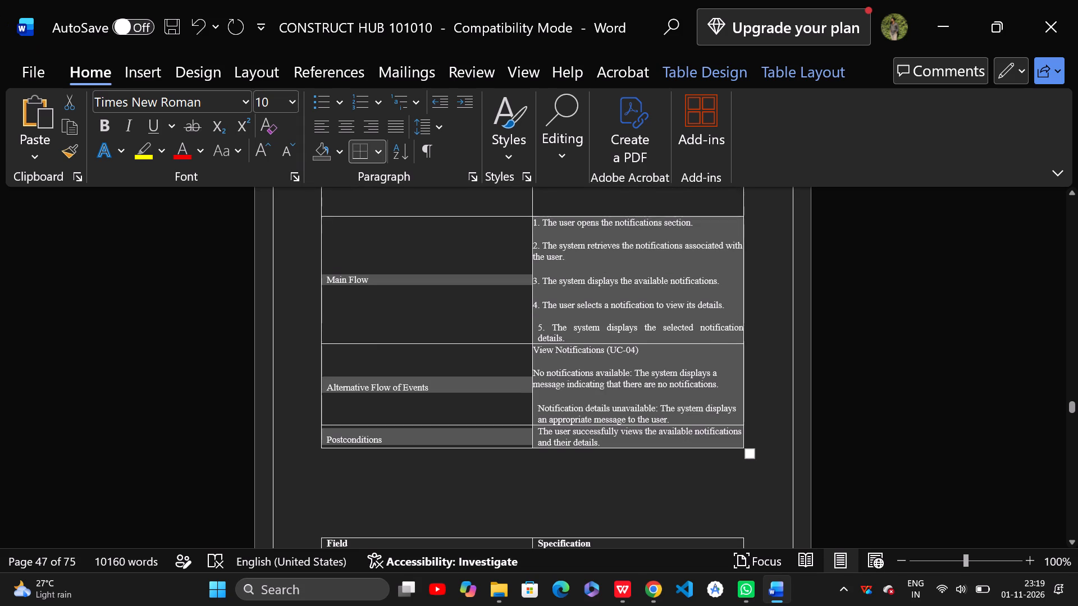
pyautogui.scroll(20, 299, 247)
pyautogui.scroll(1, 299, 247)
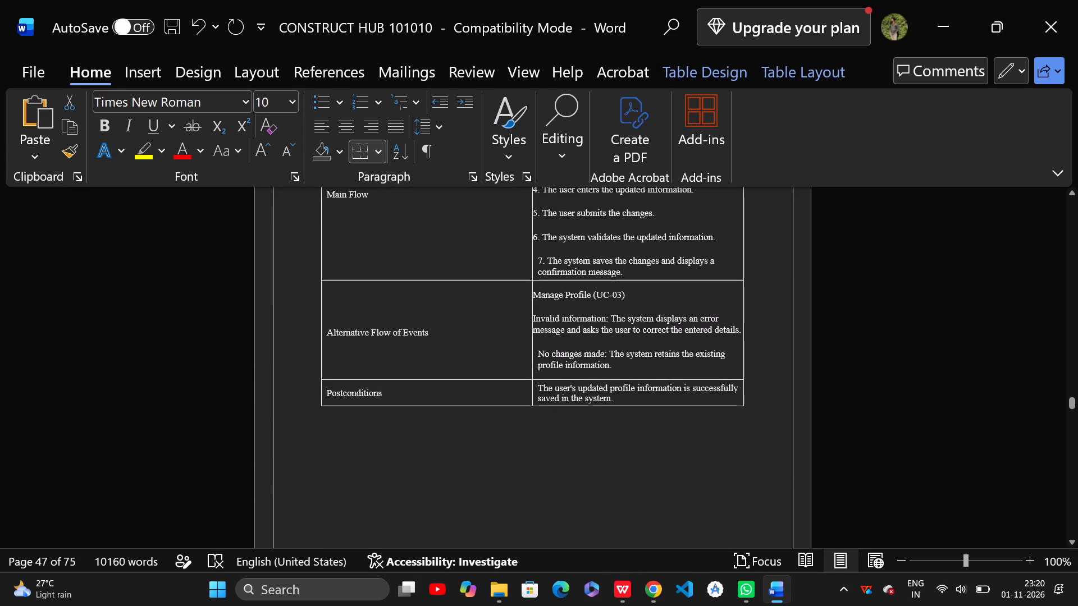
pyautogui.moveTo(622, 400); pyautogui.dragTo(325, 291)
pyautogui.scroll(2, 423, 297)
pyautogui.scroll(2, 366, 269)
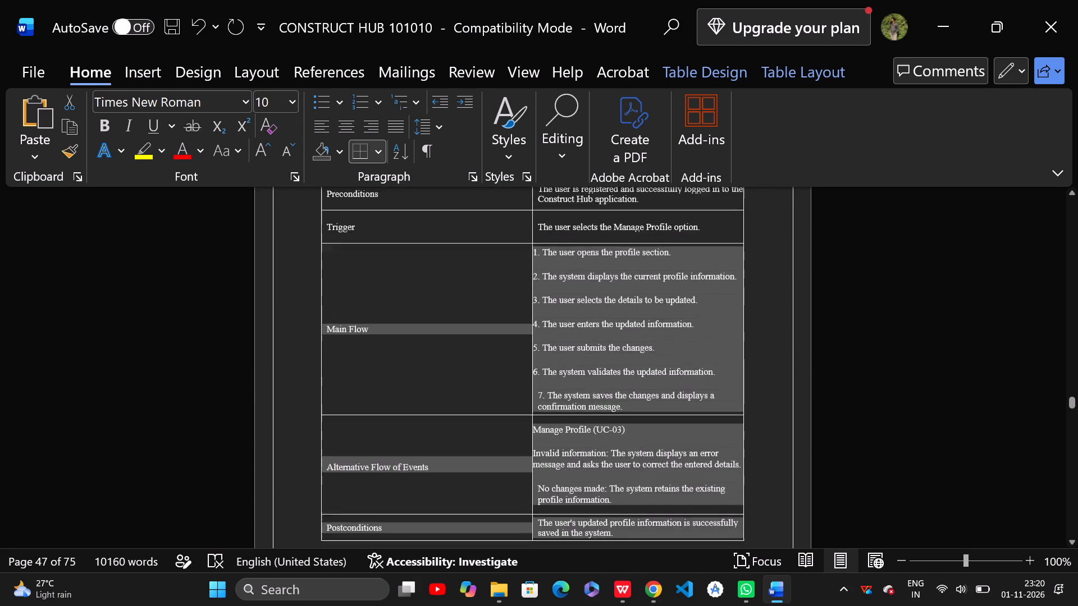
pyautogui.scroll(2, 325, 291)
pyautogui.moveTo(325, 291); pyautogui.dragTo(307, 226)
pyautogui.scroll(2, 355, 280)
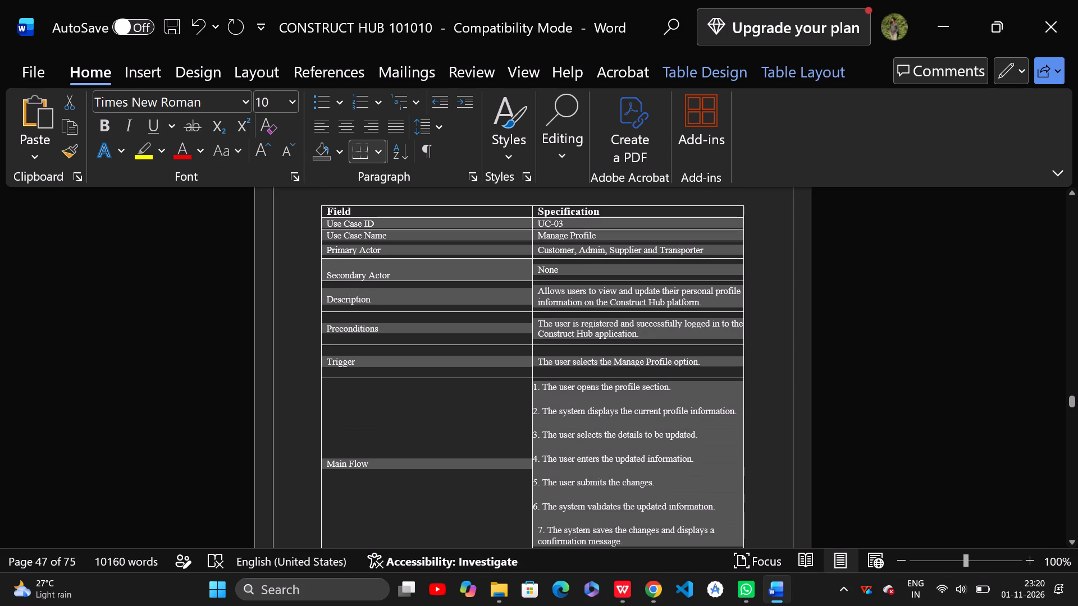
pyautogui.moveTo(307, 226); pyautogui.dragTo(307, 225)
pyautogui.click(276, 99)
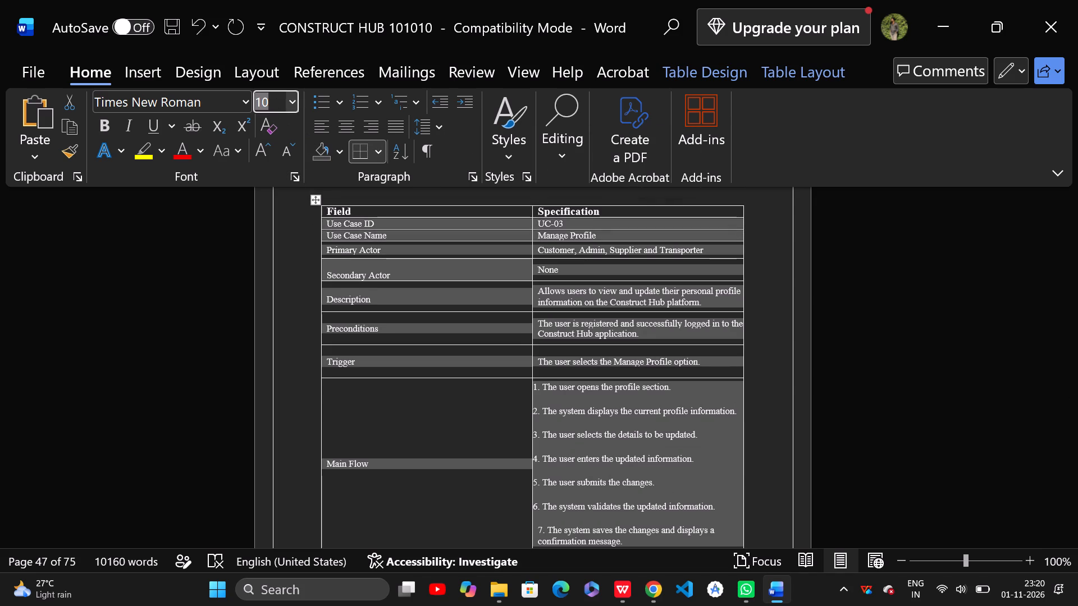
pyautogui.press('Return')
# Set the Field and Specification header row of the UC-04 table to font size 12.
pyautogui.scroll(-5, 406, 222)
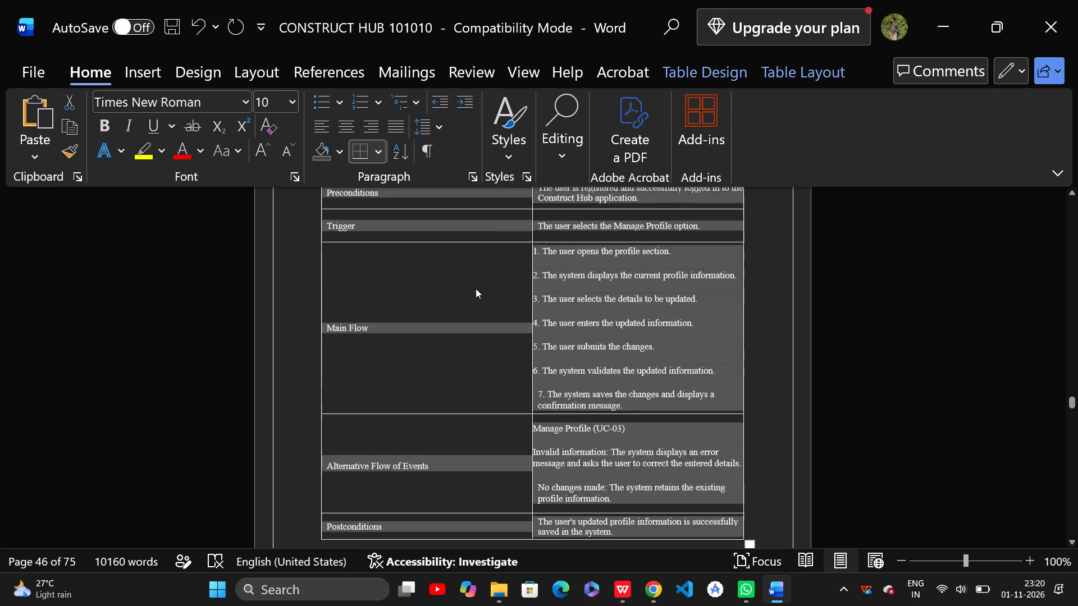
pyautogui.scroll(-15, 476, 288)
pyautogui.moveTo(613, 361); pyautogui.dragTo(610, 362)
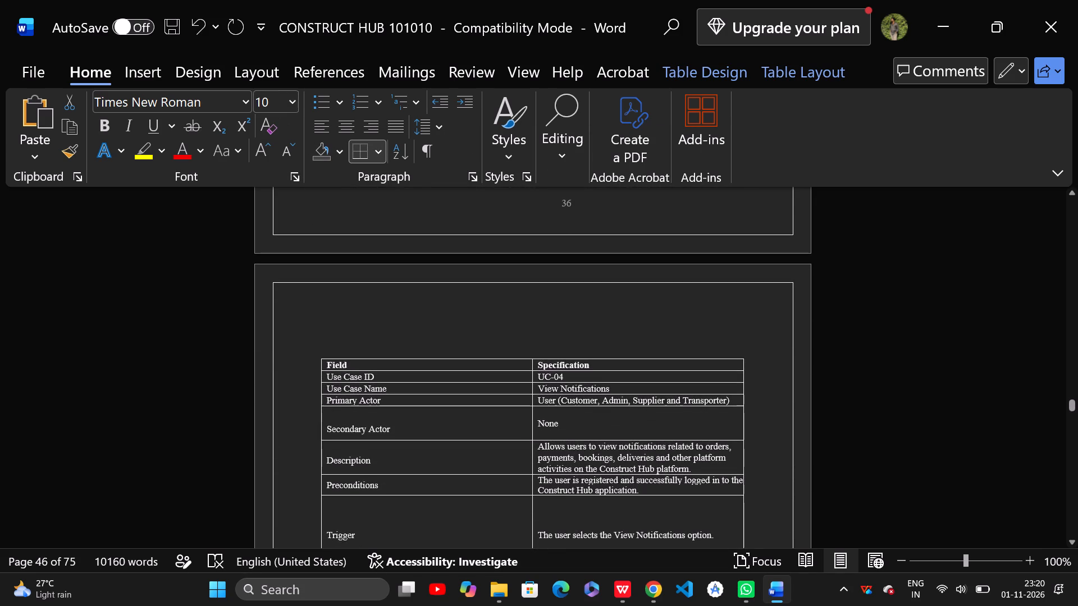
pyautogui.moveTo(610, 362); pyautogui.dragTo(395, 353)
pyautogui.click(264, 97)
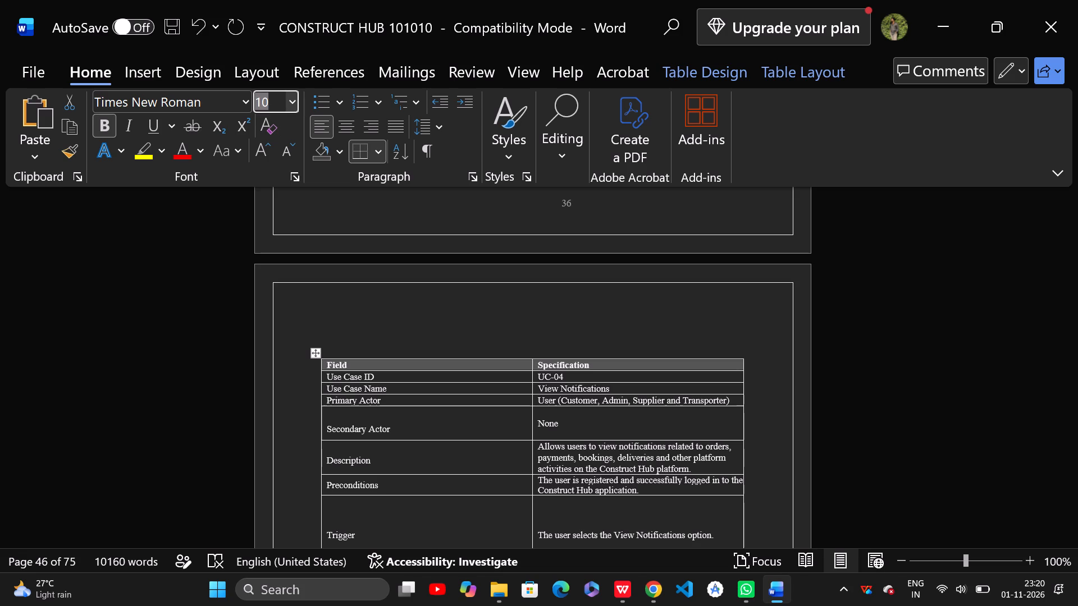
pyautogui.write('12')
pyautogui.press('Return')
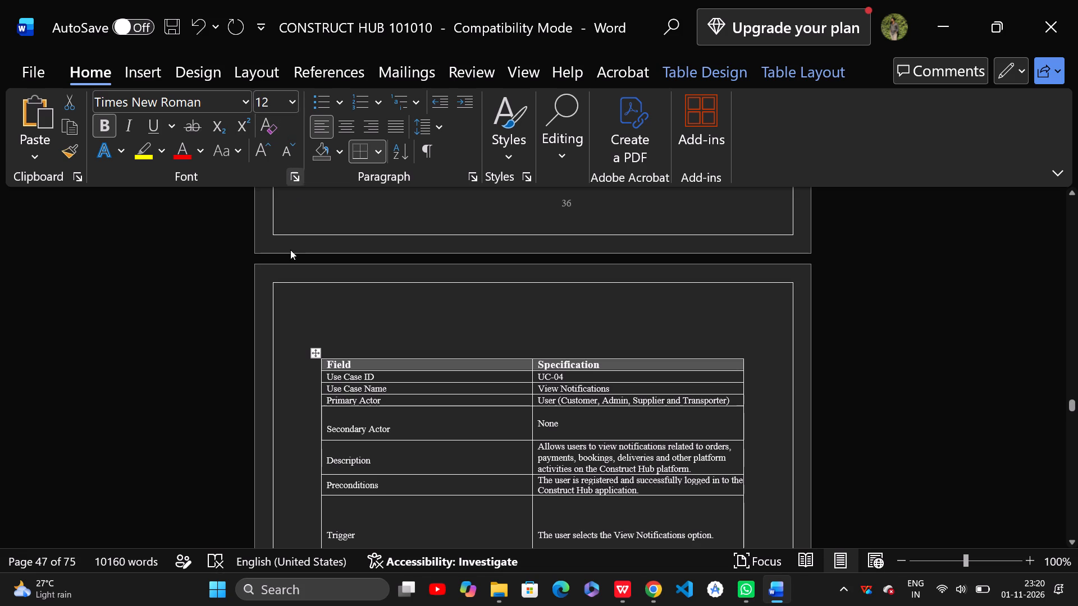
# Edit the UC-04 Primary Actor cell to read "Customer, Admin, Supplier and Transporter", removing "User" and the brackets.
pyautogui.click(560, 398)
pyautogui.press('BackSpace')
pyautogui.press('BackSpace')
pyautogui.press('BackSpace')
pyautogui.press('BackSpace')
pyautogui.press('BackSpace')
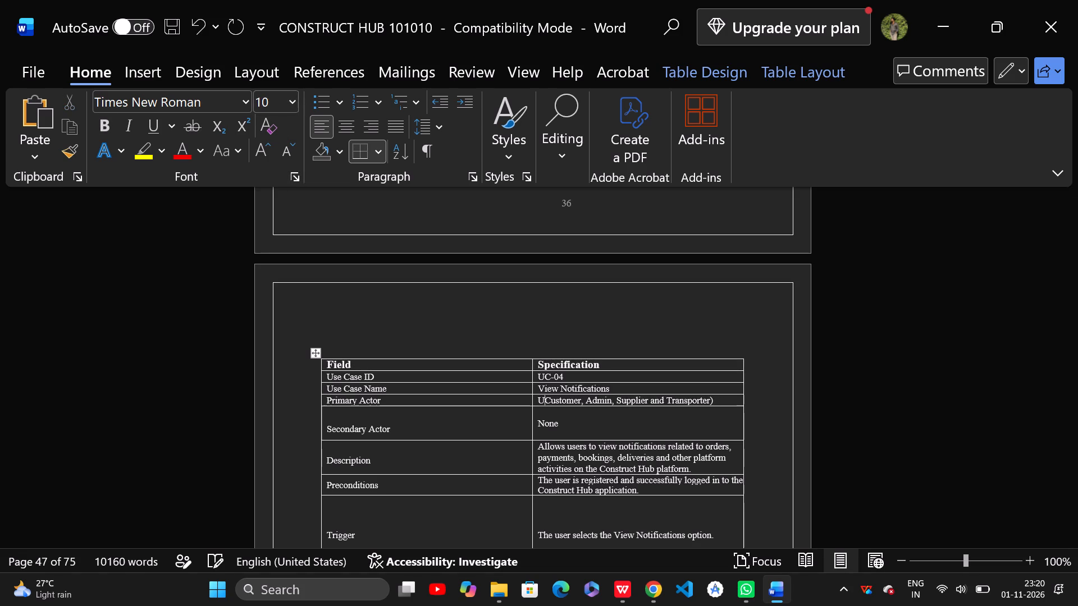
pyautogui.press('BackSpace')
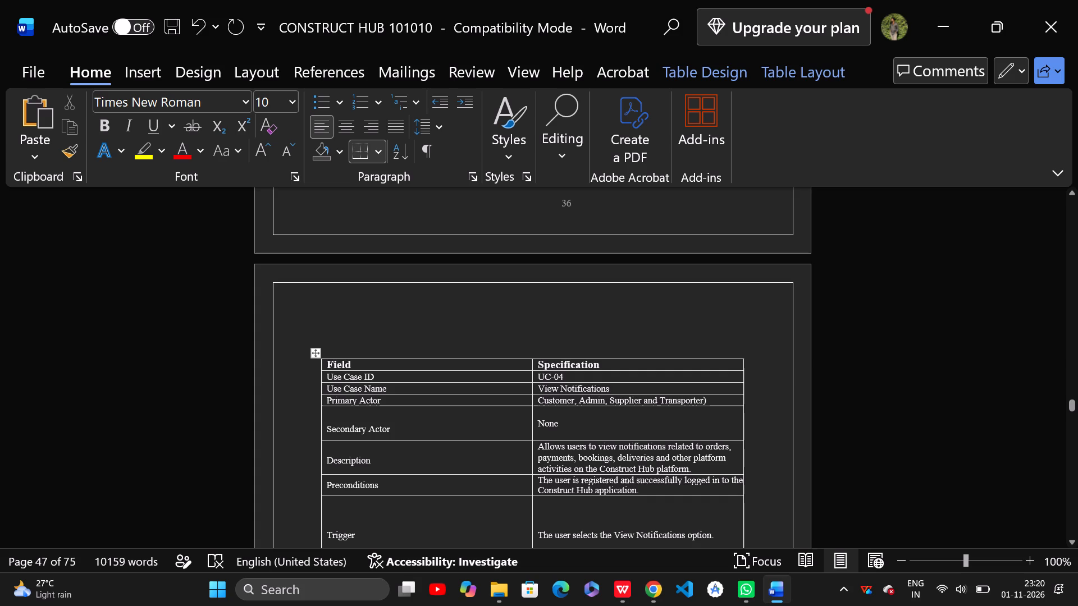
pyautogui.click(714, 403)
pyautogui.press('BackSpace')
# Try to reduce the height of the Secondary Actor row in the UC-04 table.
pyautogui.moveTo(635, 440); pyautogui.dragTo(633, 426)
# Insert seven blank lines between the UC-04 and UC-05 tables so the UC-05 table starts on the following page.
pyautogui.scroll(-5, 623, 449)
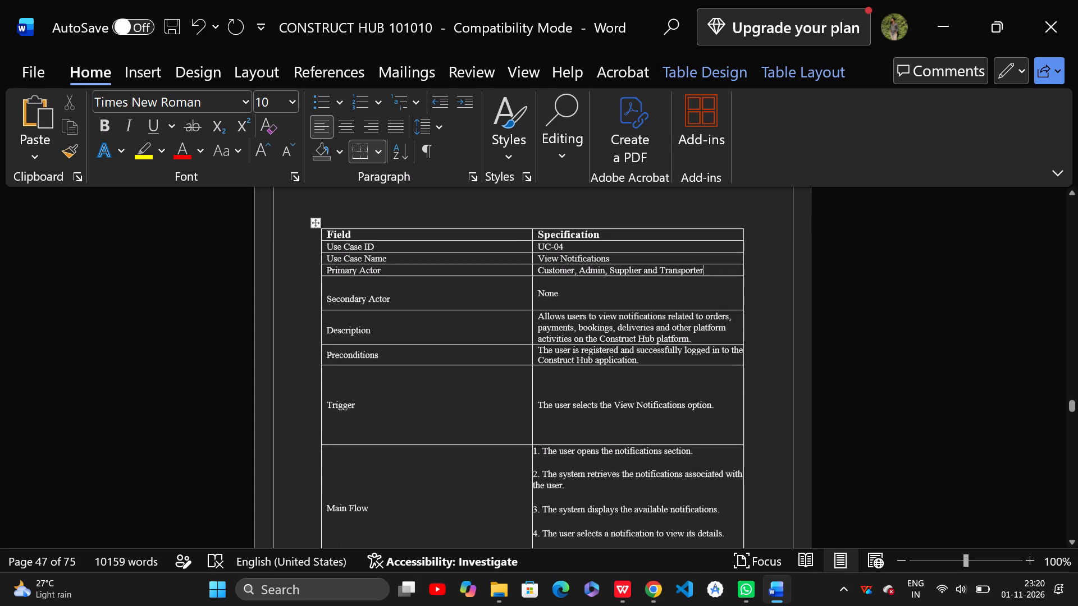
pyautogui.scroll(-13, 616, 449)
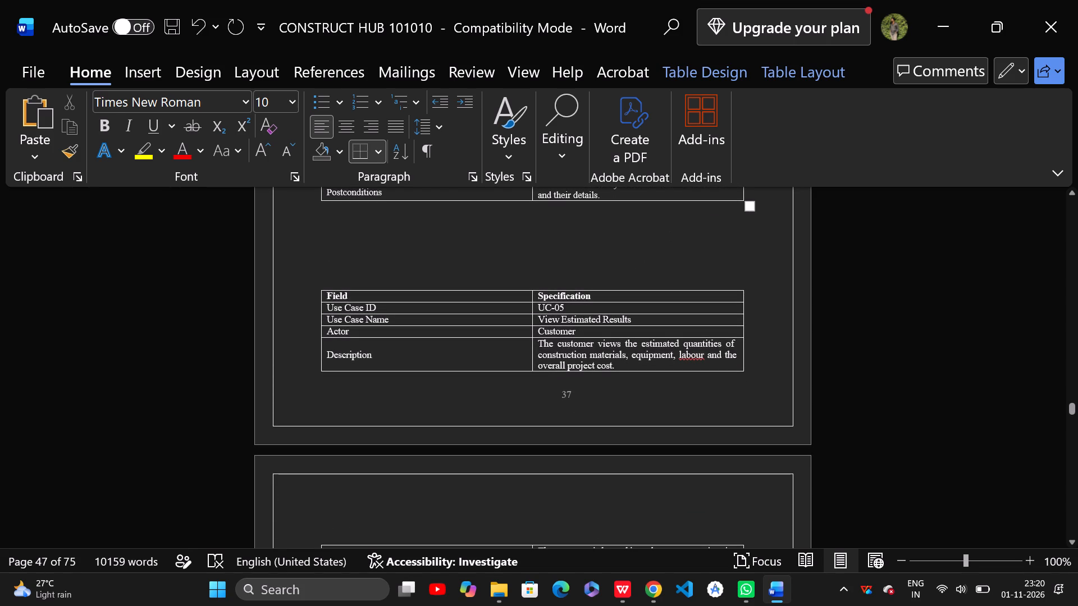
pyautogui.click(350, 268)
pyautogui.press('Return')
pyautogui.press('Return')
pyautogui.press('Return')
pyautogui.press('Return')
pyautogui.press('Return')
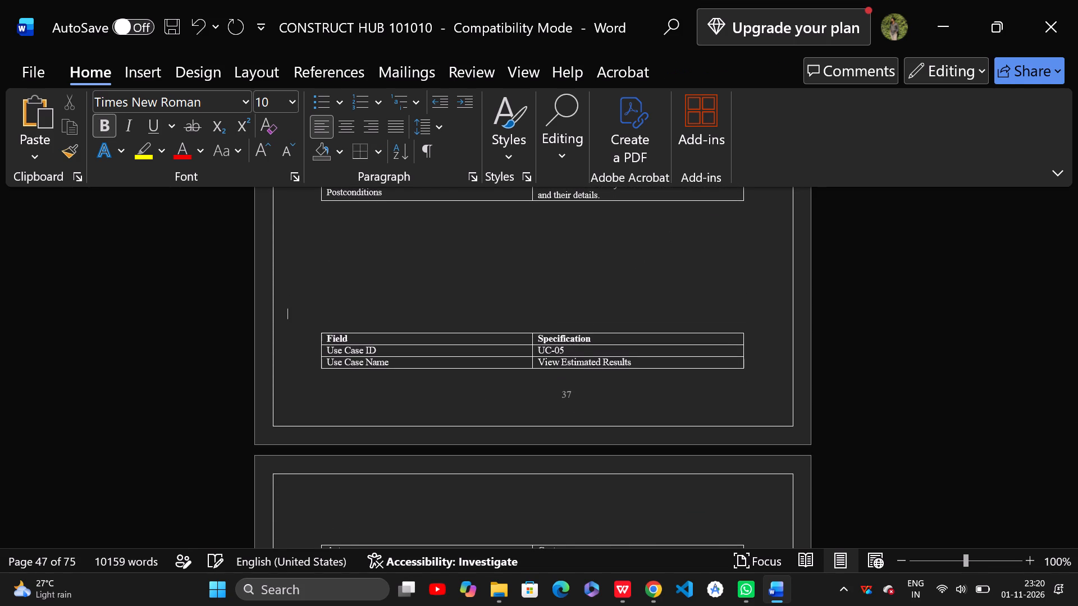
pyautogui.press('Return')
pyautogui.press('Return')
pyautogui.scroll(-4, 410, 419)
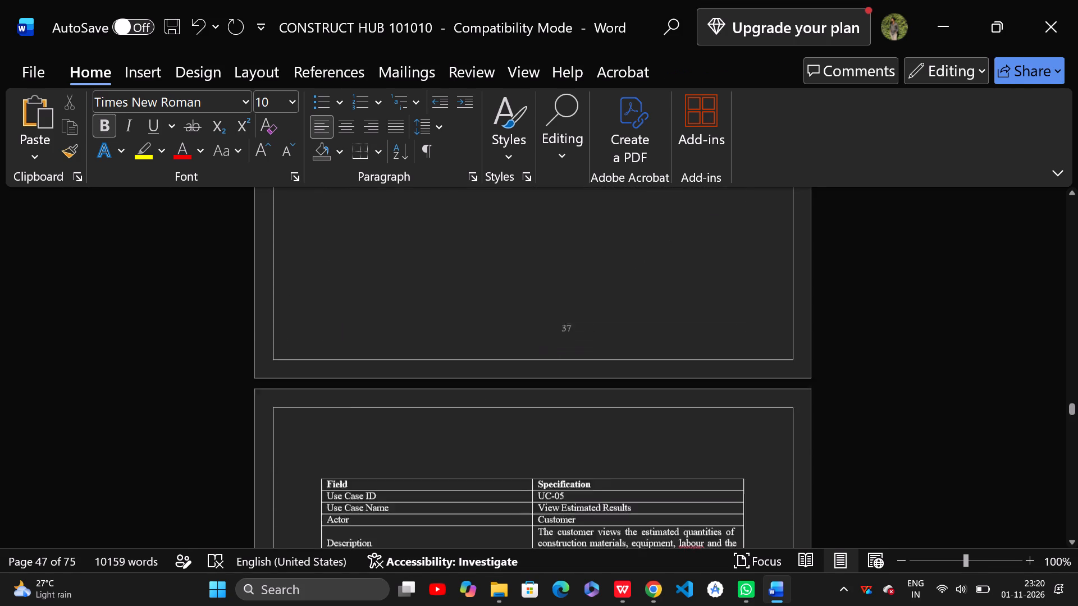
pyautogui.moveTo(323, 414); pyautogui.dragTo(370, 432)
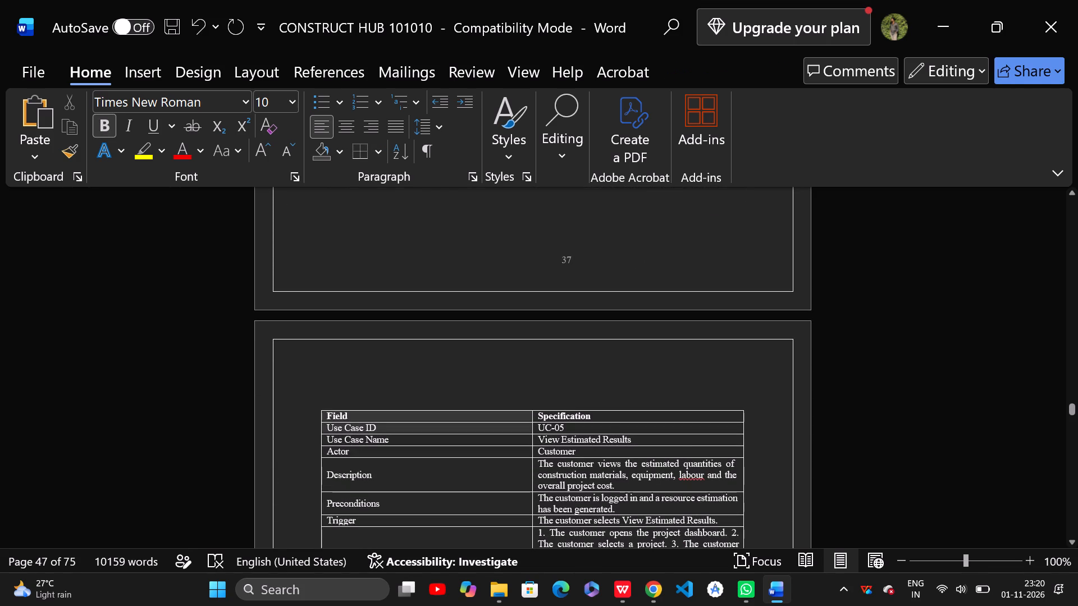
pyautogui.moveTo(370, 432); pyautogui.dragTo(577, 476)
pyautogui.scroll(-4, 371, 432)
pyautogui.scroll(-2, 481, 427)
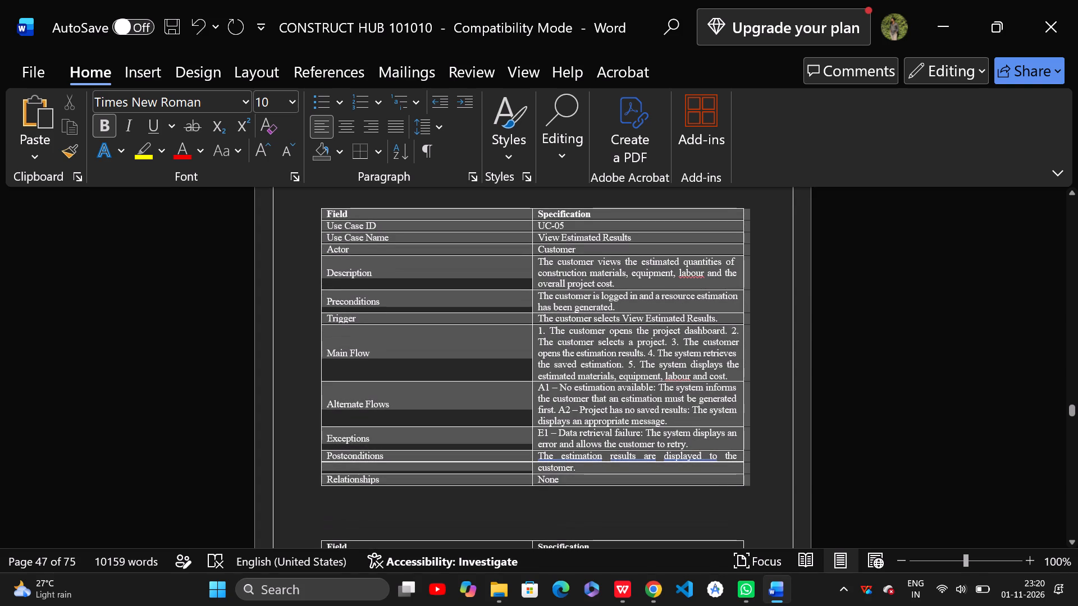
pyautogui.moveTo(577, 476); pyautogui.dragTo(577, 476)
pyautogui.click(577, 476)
# Delete the entire Relationships row from the UC-05 View Estimated Results table.
pyautogui.moveTo(577, 476); pyautogui.dragTo(475, 475)
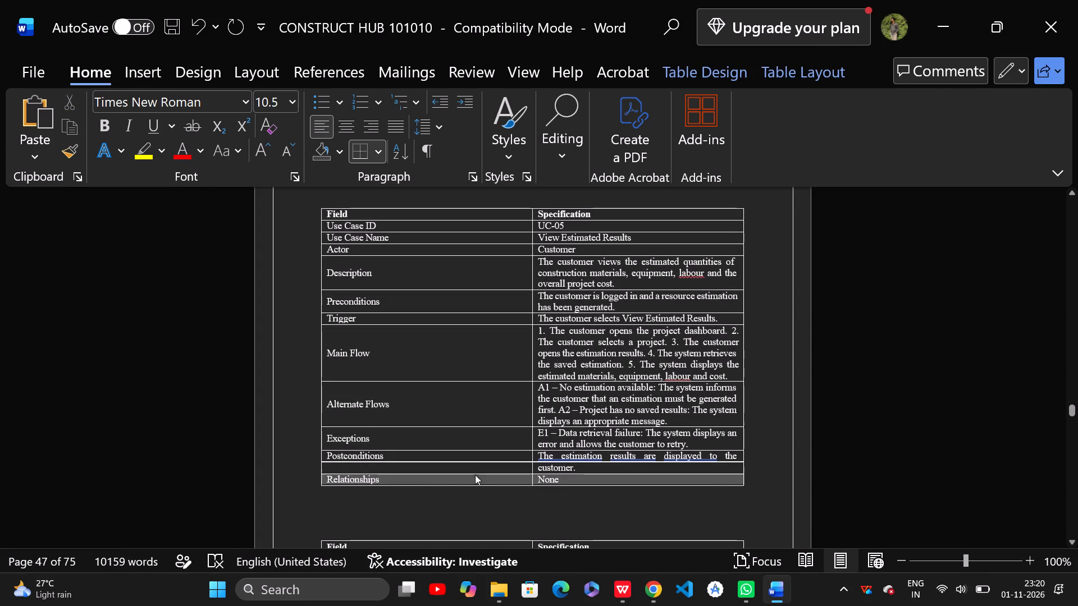
pyautogui.moveTo(475, 475); pyautogui.dragTo(405, 479)
pyautogui.press('BackSpace')
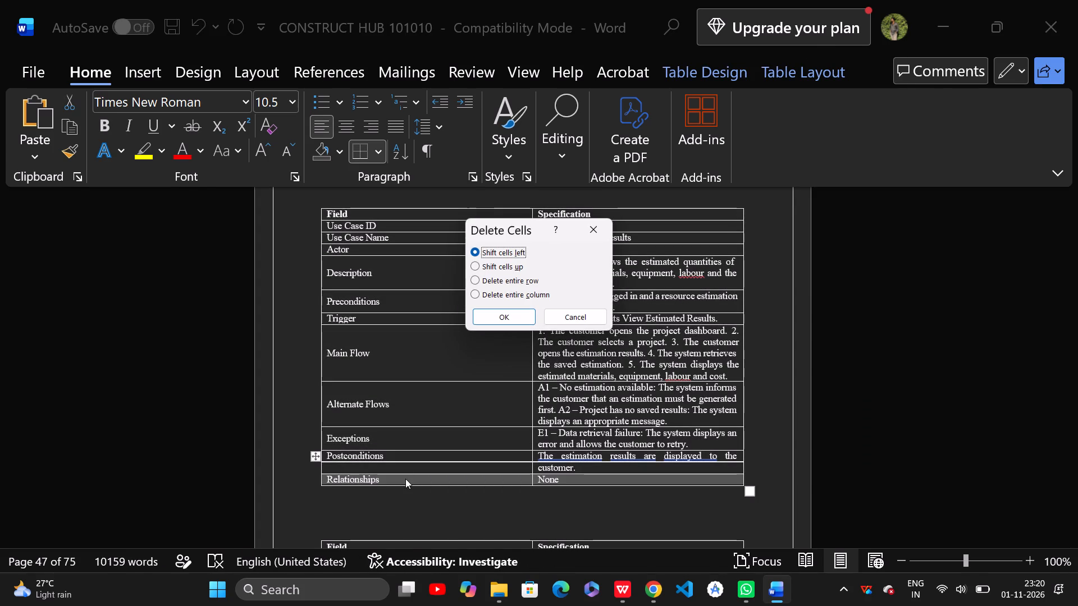
pyautogui.click(501, 283)
pyautogui.click(517, 314)
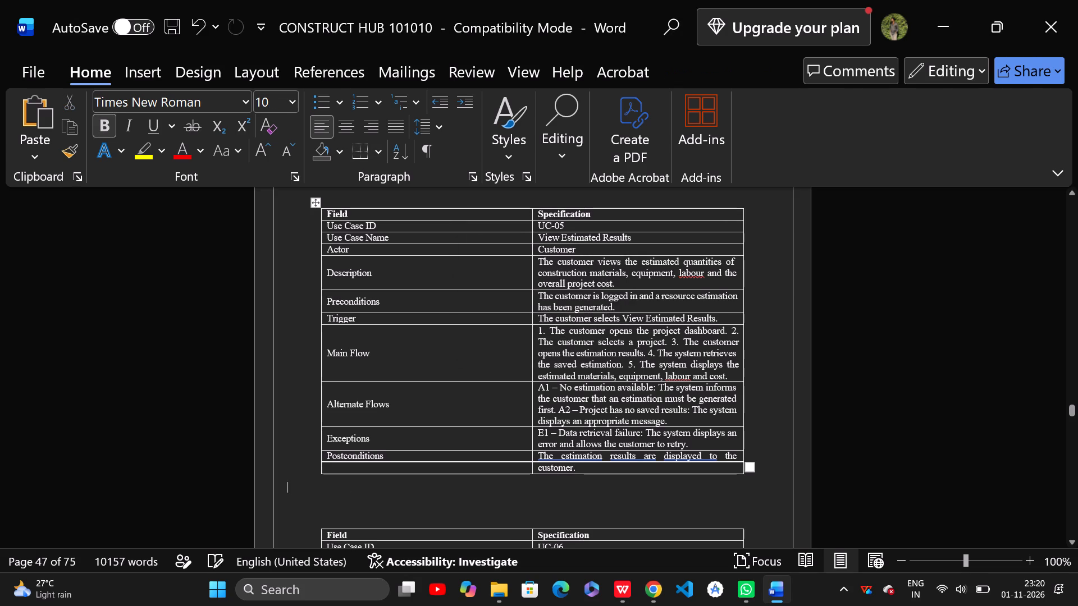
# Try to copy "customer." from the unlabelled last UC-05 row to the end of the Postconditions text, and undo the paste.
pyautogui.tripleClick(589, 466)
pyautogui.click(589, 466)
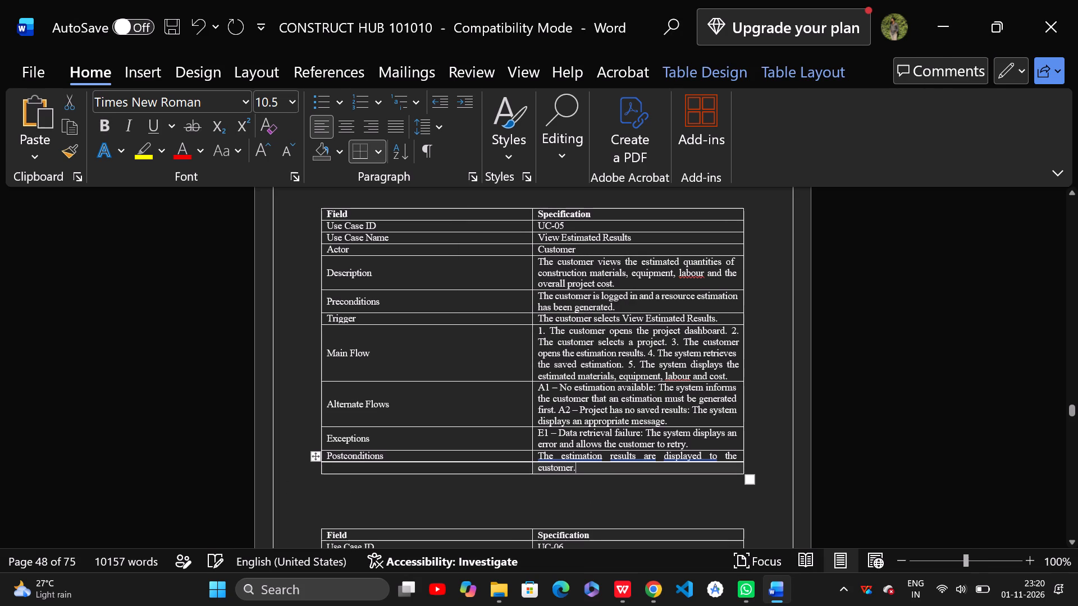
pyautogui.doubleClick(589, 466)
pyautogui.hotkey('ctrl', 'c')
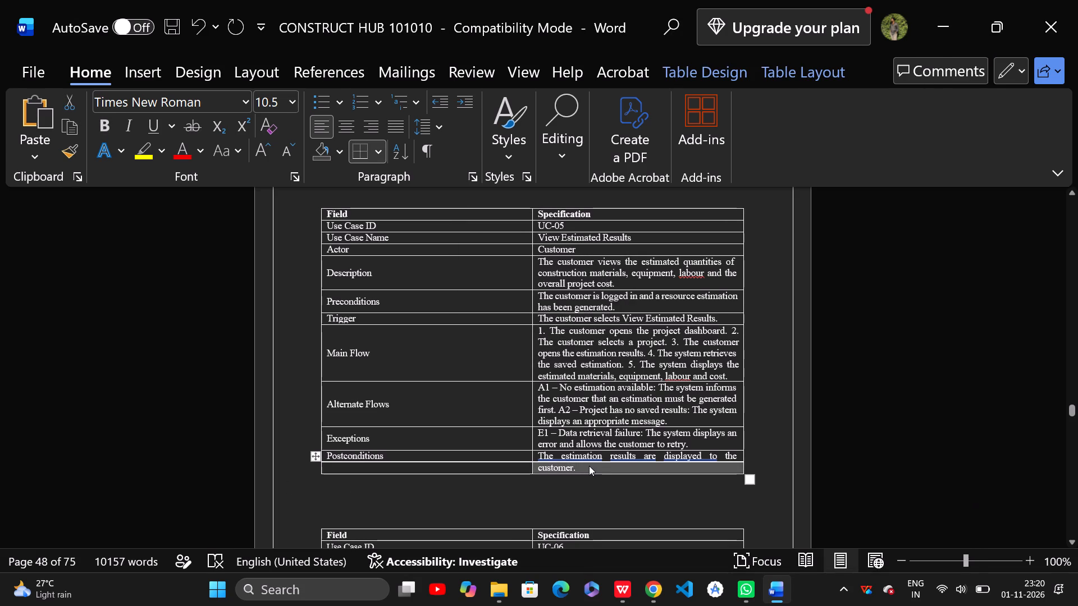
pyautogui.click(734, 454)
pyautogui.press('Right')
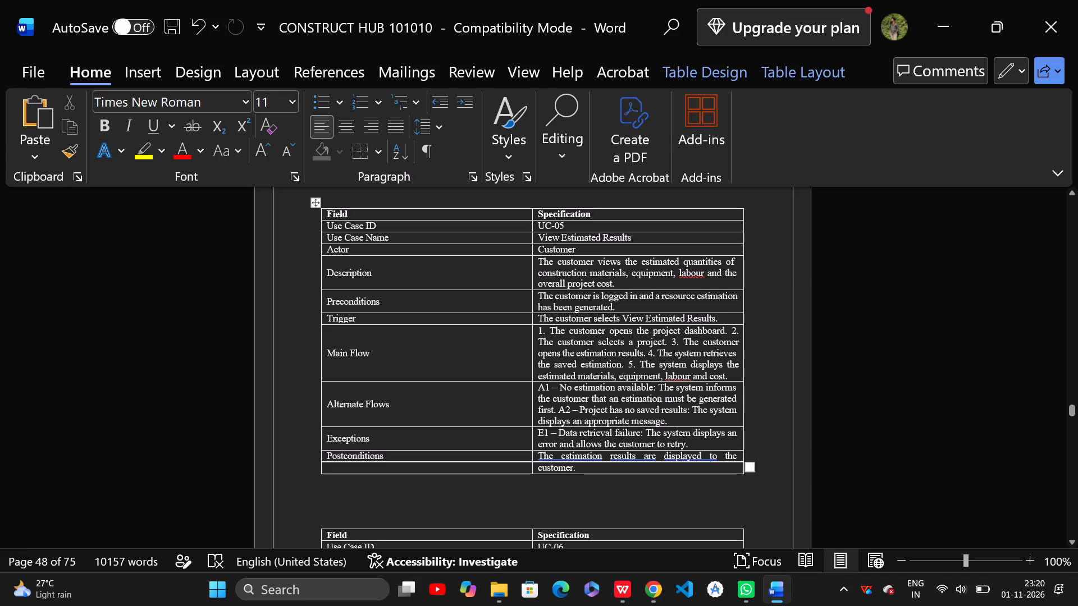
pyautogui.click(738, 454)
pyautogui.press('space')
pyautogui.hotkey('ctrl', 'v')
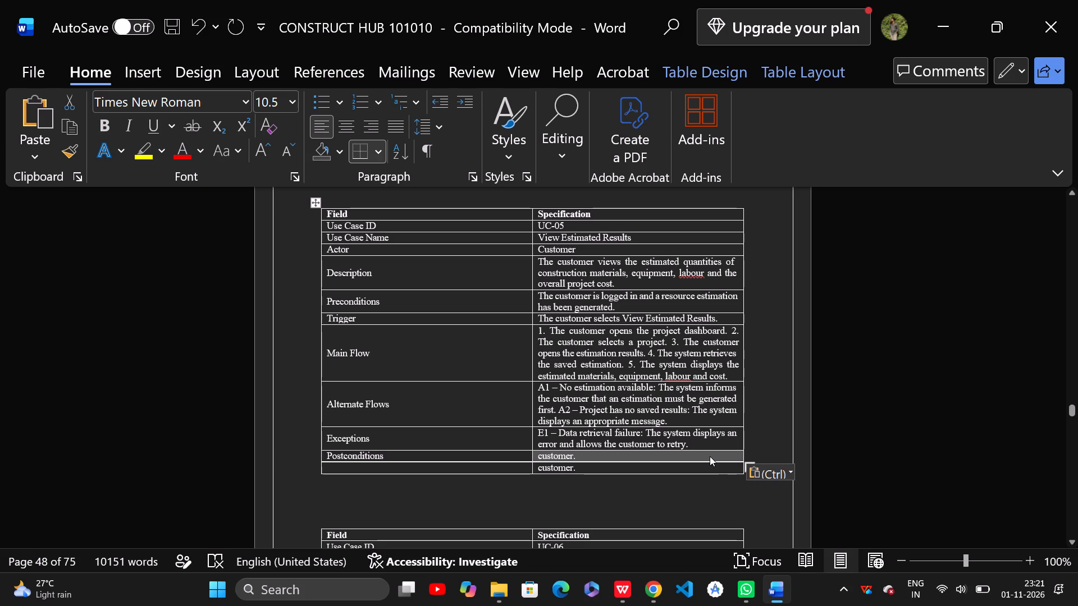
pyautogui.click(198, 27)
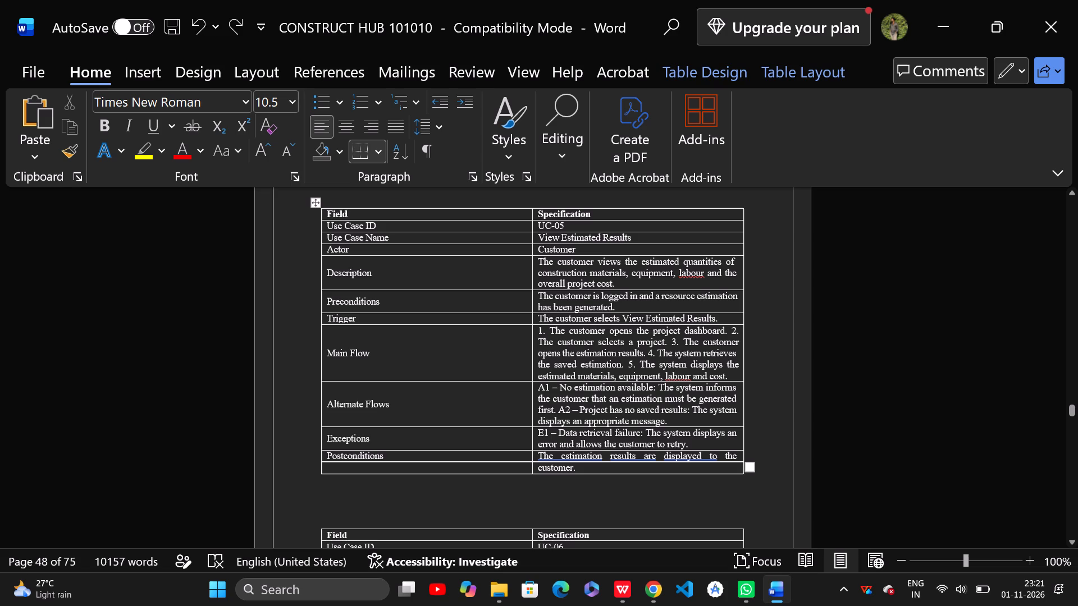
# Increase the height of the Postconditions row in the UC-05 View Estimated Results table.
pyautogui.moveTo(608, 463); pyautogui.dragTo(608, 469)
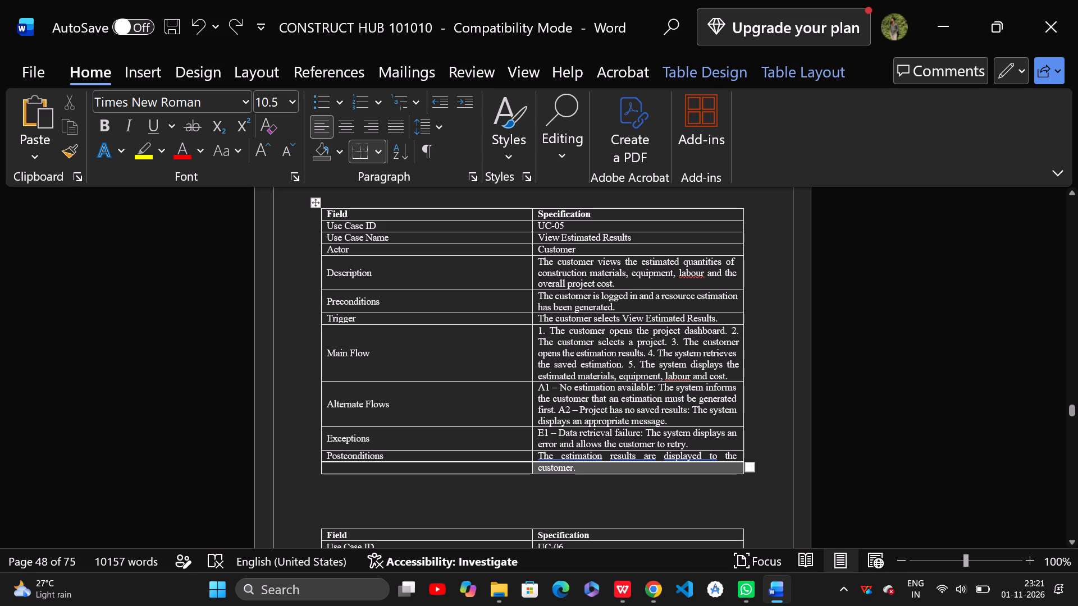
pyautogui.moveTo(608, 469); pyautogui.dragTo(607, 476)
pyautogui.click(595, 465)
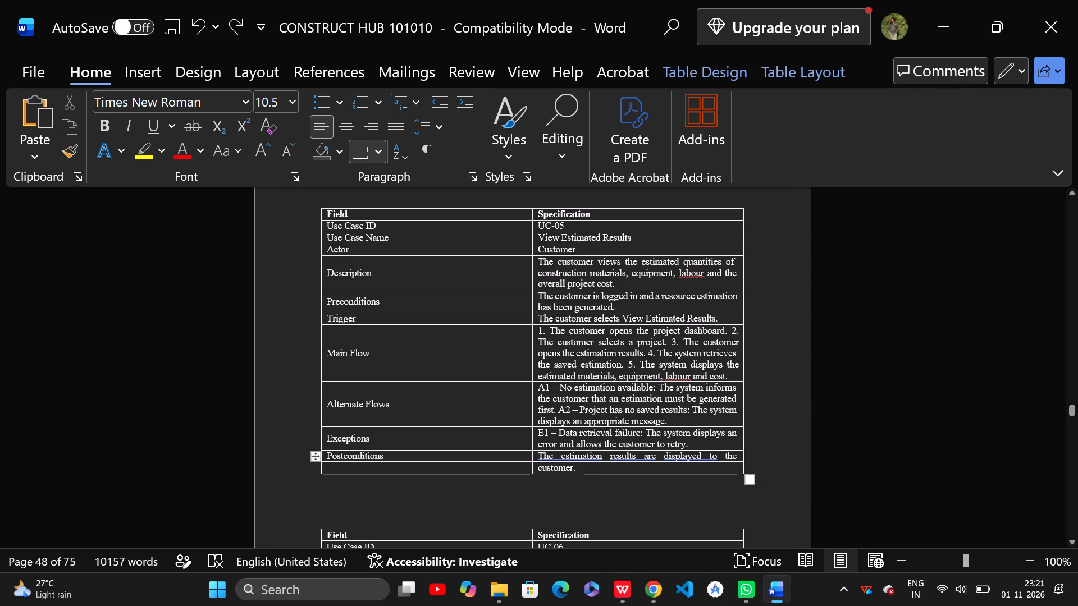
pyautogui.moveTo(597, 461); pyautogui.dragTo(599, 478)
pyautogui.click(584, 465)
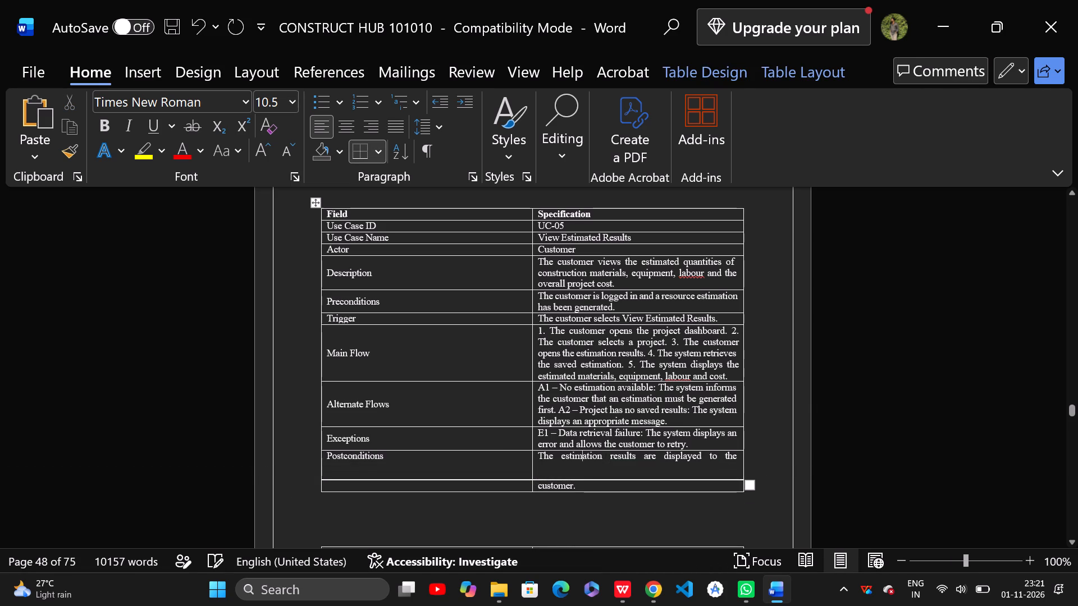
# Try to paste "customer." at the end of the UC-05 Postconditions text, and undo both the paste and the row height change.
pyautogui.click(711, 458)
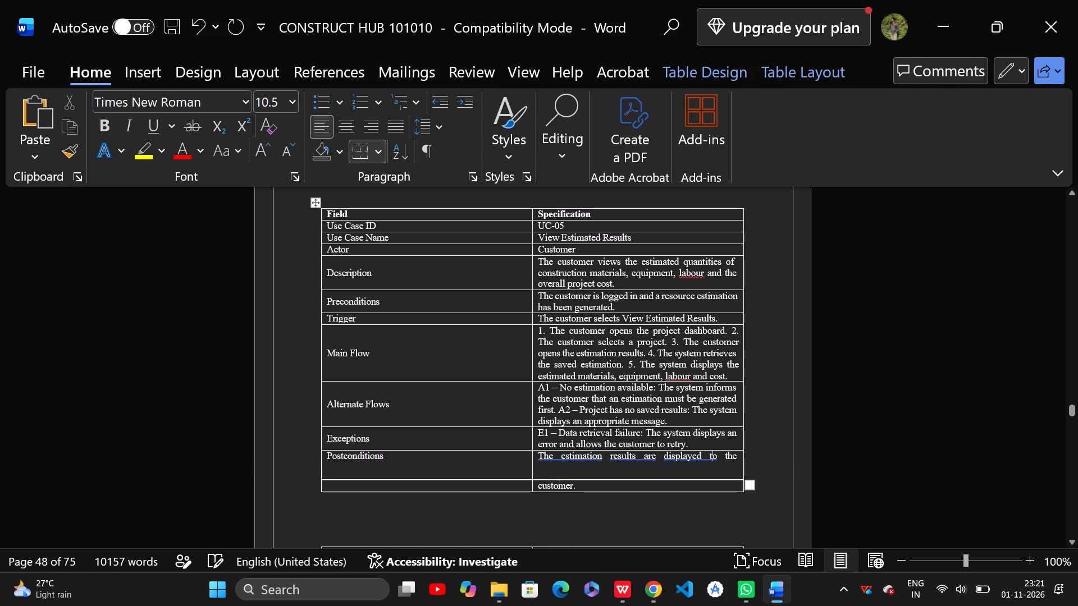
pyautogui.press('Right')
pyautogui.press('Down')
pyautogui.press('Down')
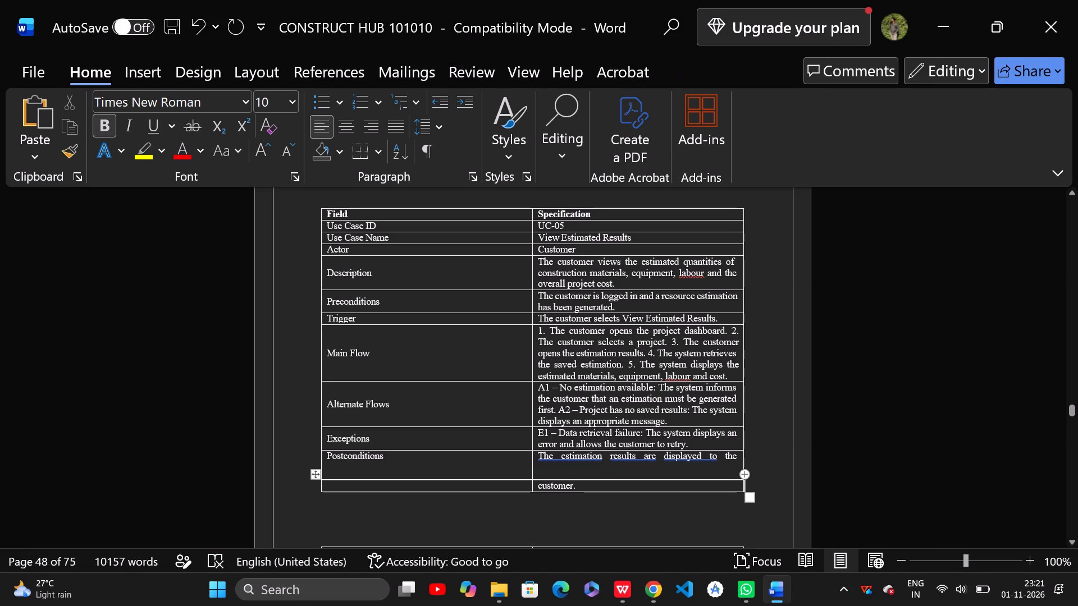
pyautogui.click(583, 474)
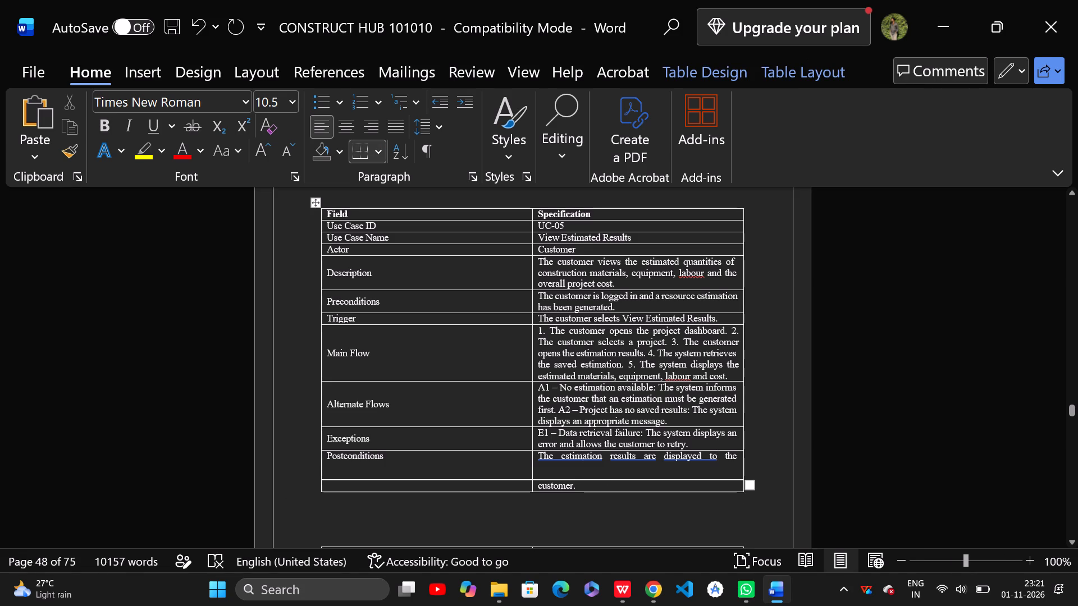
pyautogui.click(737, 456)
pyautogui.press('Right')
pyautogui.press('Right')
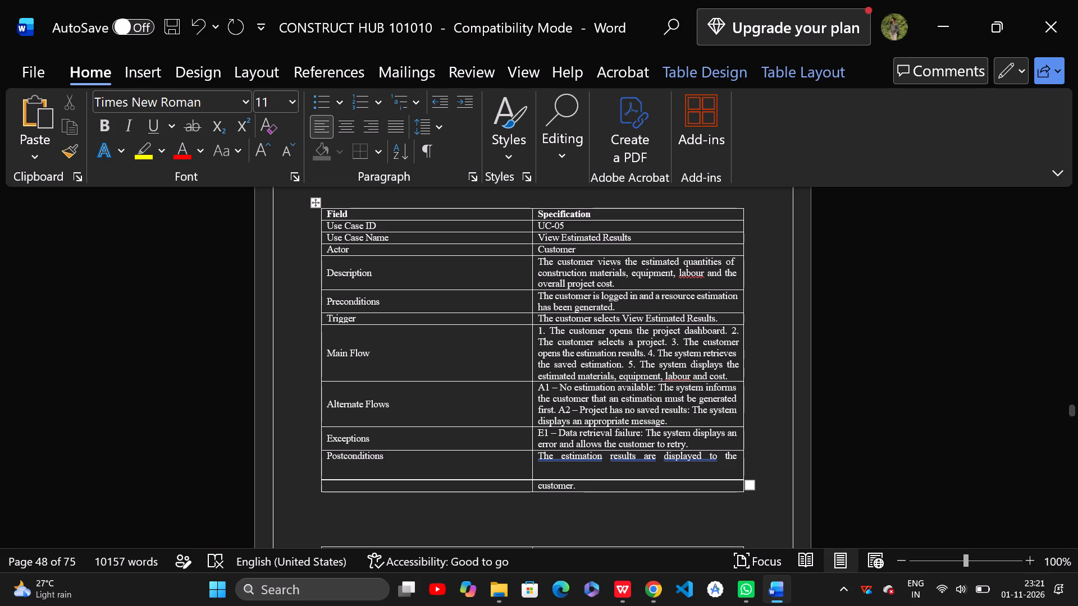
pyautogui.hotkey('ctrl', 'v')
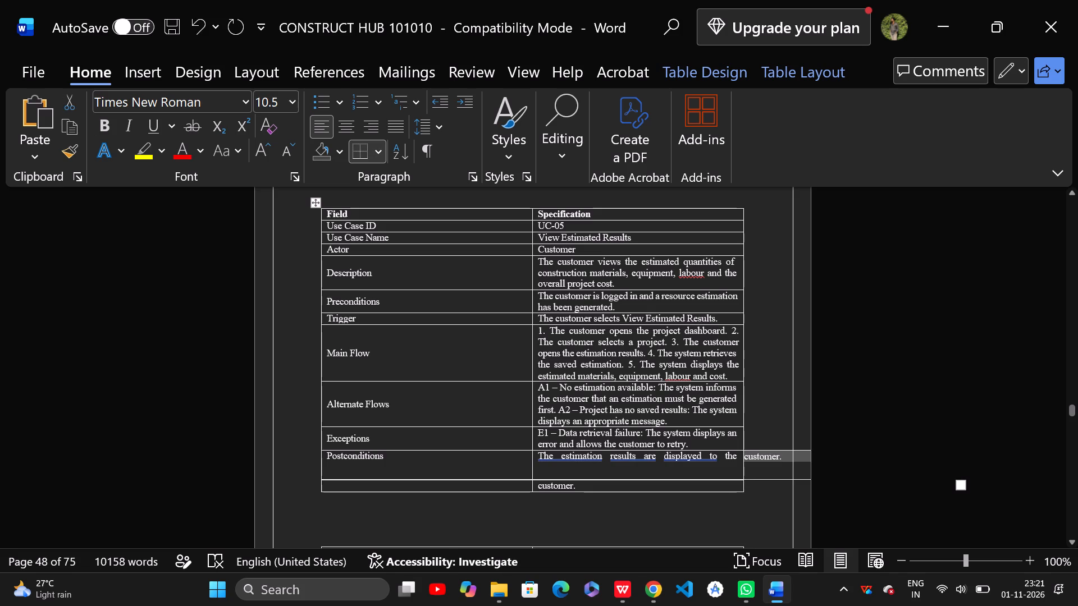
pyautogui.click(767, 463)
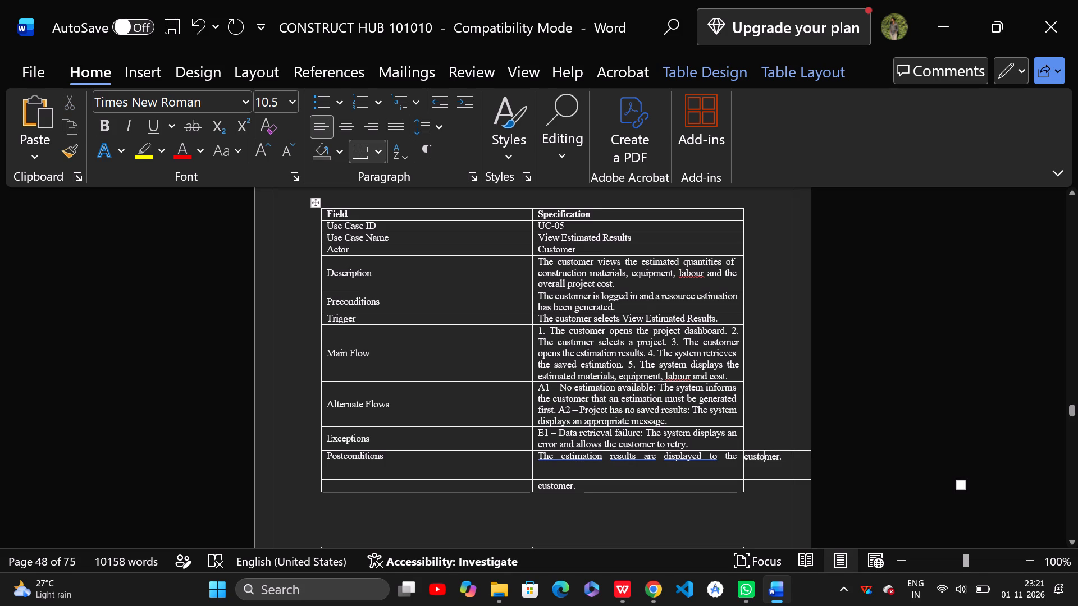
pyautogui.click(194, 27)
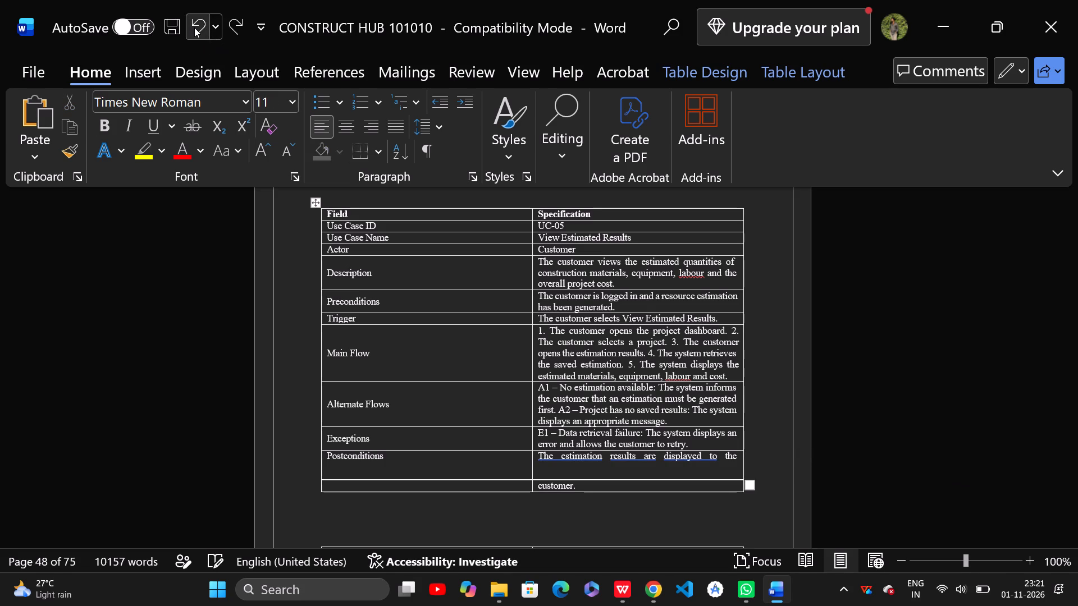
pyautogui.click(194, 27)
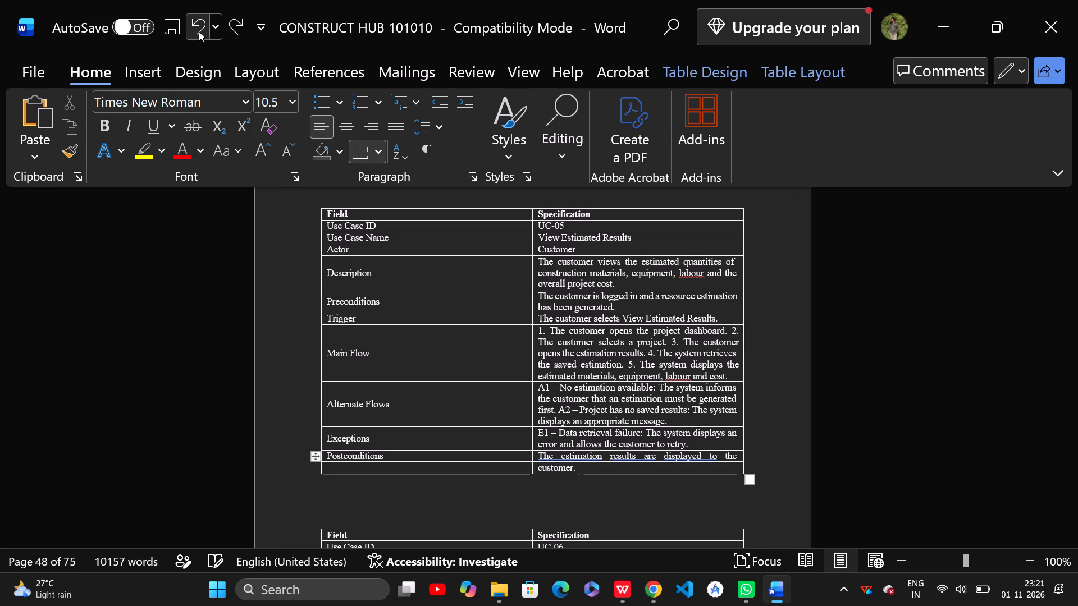
pyautogui.scroll(1, 639, 402)
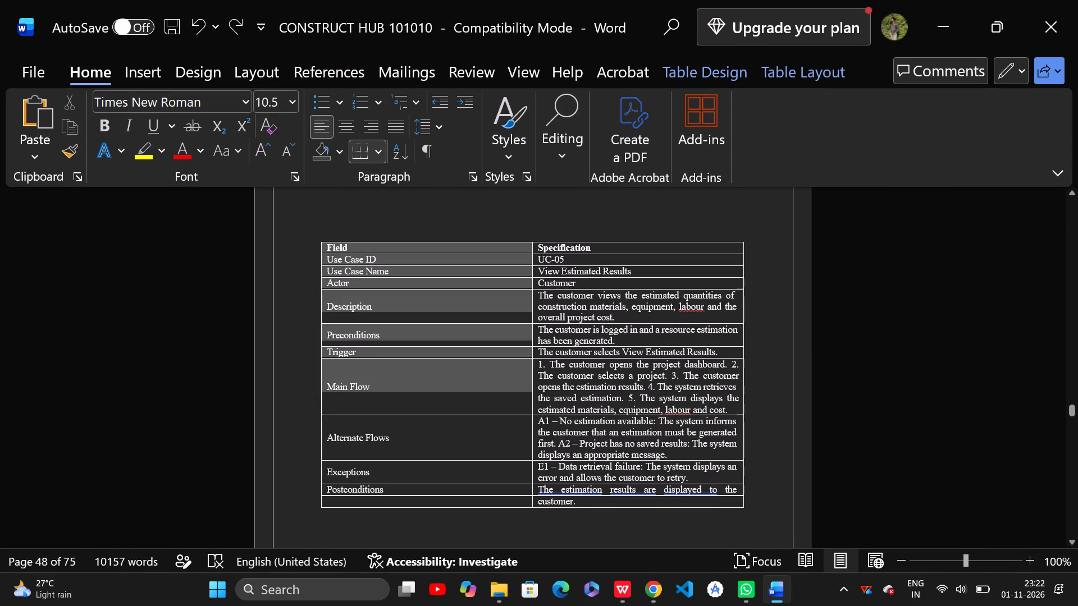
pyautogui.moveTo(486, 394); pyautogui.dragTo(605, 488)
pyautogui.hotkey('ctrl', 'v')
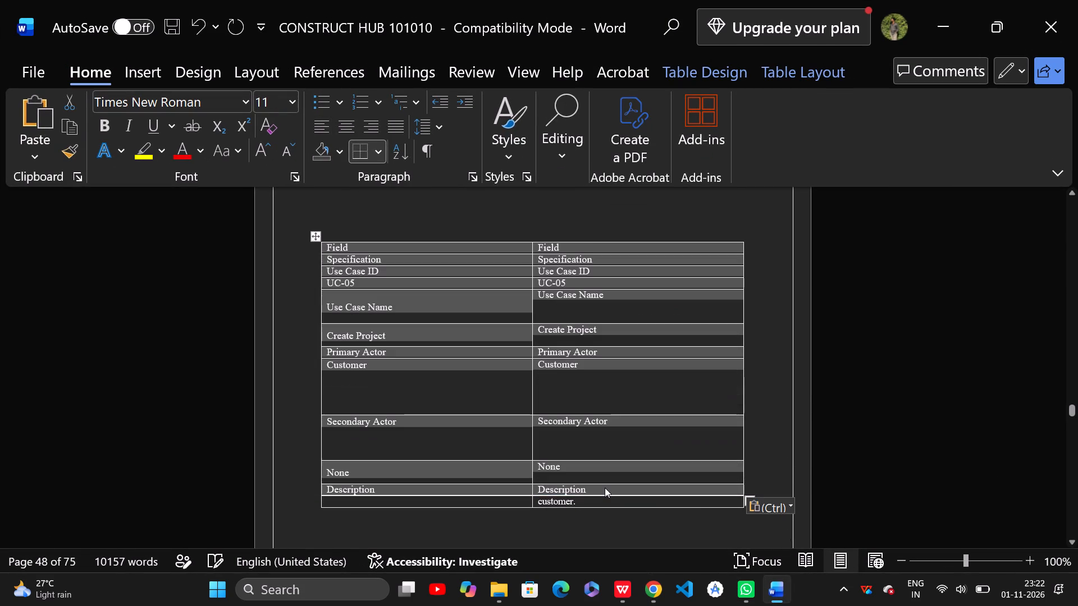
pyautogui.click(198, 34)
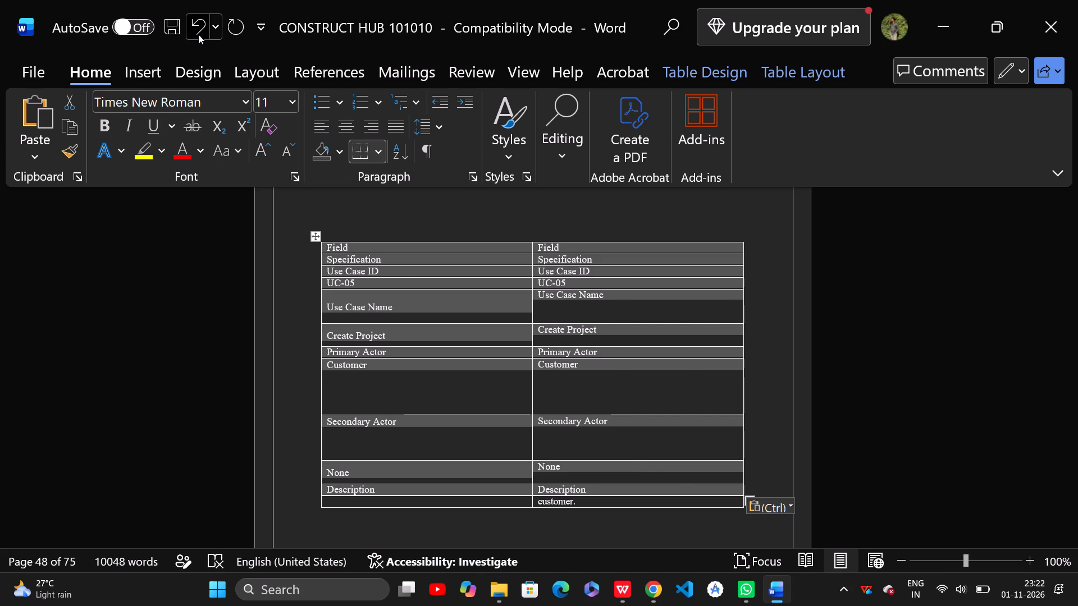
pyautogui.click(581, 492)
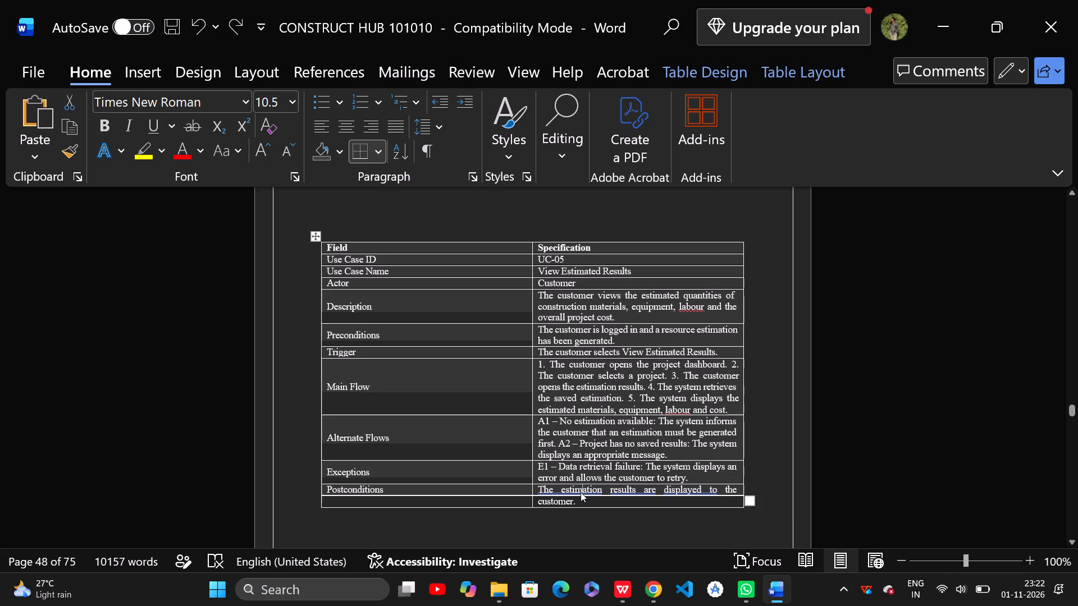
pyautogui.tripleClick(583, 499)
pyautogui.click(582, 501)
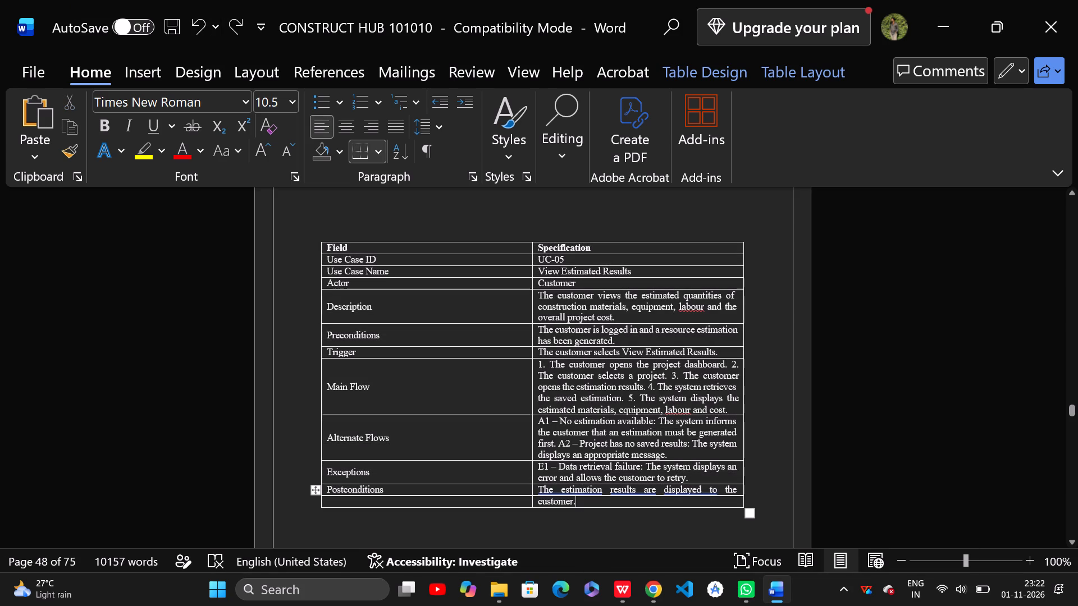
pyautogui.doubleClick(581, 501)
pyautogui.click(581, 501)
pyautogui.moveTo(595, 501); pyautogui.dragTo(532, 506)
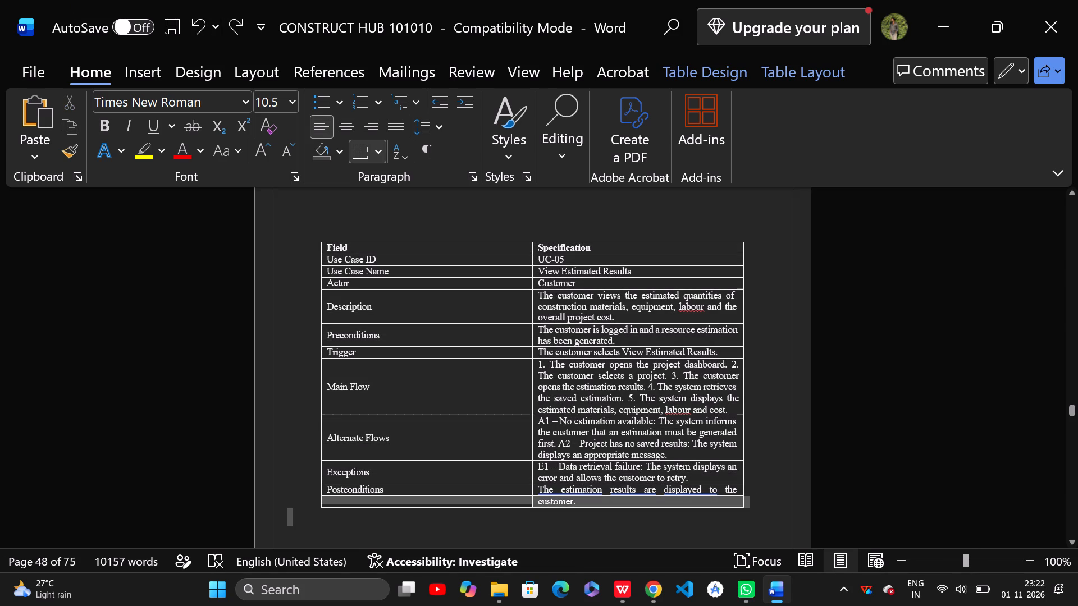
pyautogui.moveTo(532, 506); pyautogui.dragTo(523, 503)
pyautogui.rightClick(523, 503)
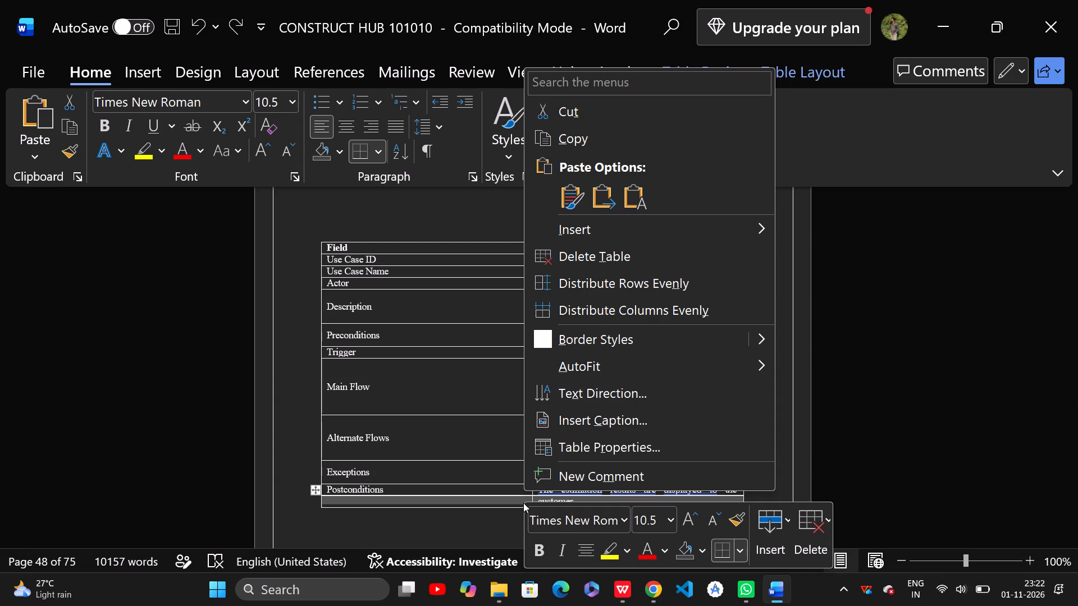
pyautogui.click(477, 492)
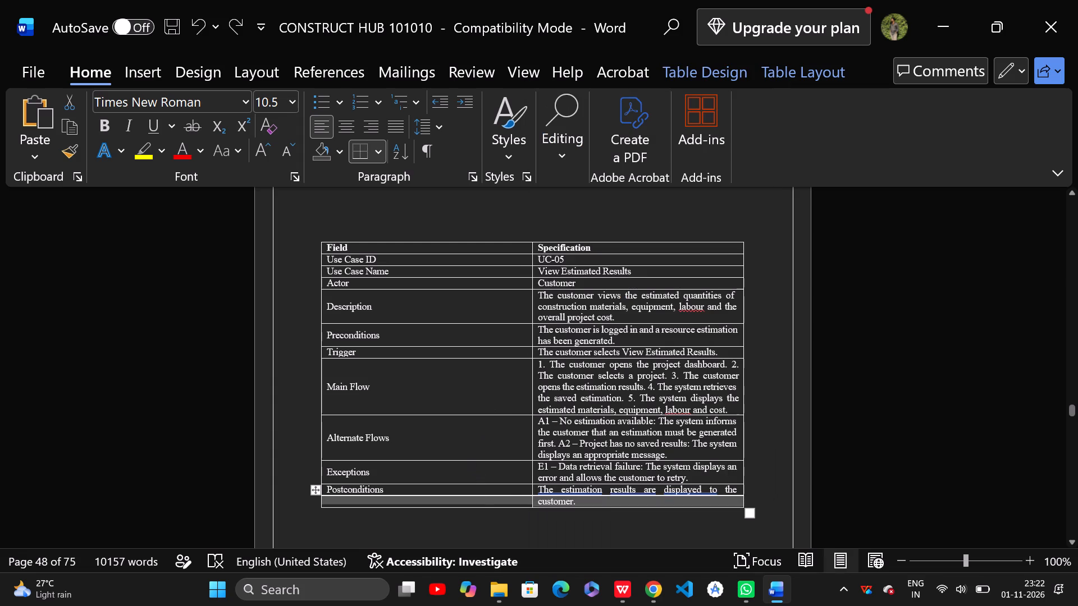
# Delete the text "customer." from the unlabelled last row of the UC-05 table.
pyautogui.click(608, 498)
pyautogui.press('BackSpace')
pyautogui.press('BackSpace')
pyautogui.press('BackSpace')
pyautogui.press('BackSpace')
pyautogui.press('BackSpace')
pyautogui.press('BackSpace')
pyautogui.press('BackSpace')
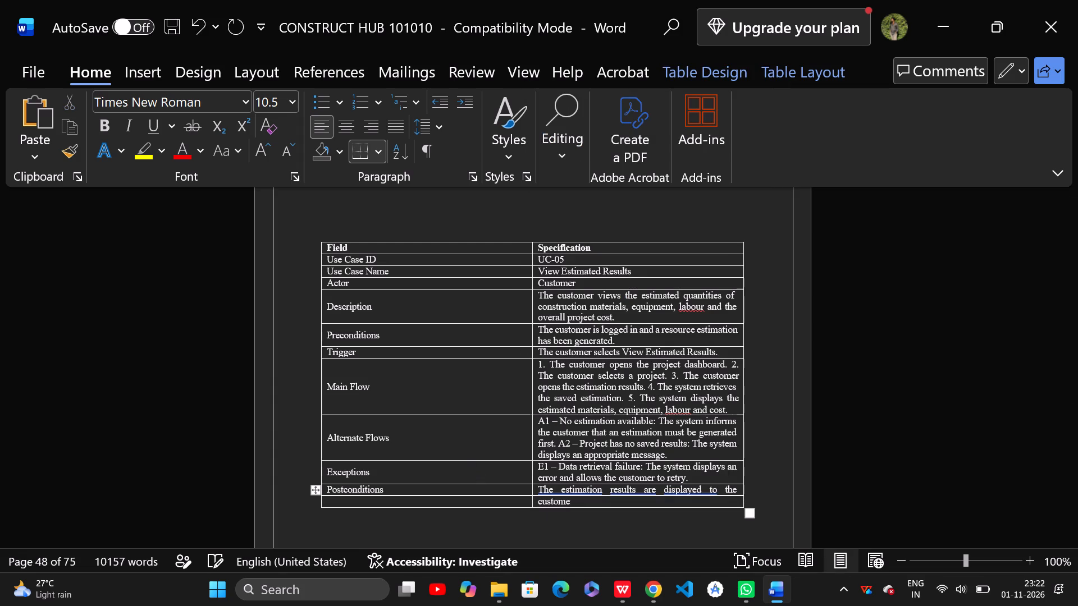
pyautogui.press('BackSpace')
pyautogui.press('BackSpace')
pyautogui.press('BackSpace')
pyautogui.press('BackSpace')
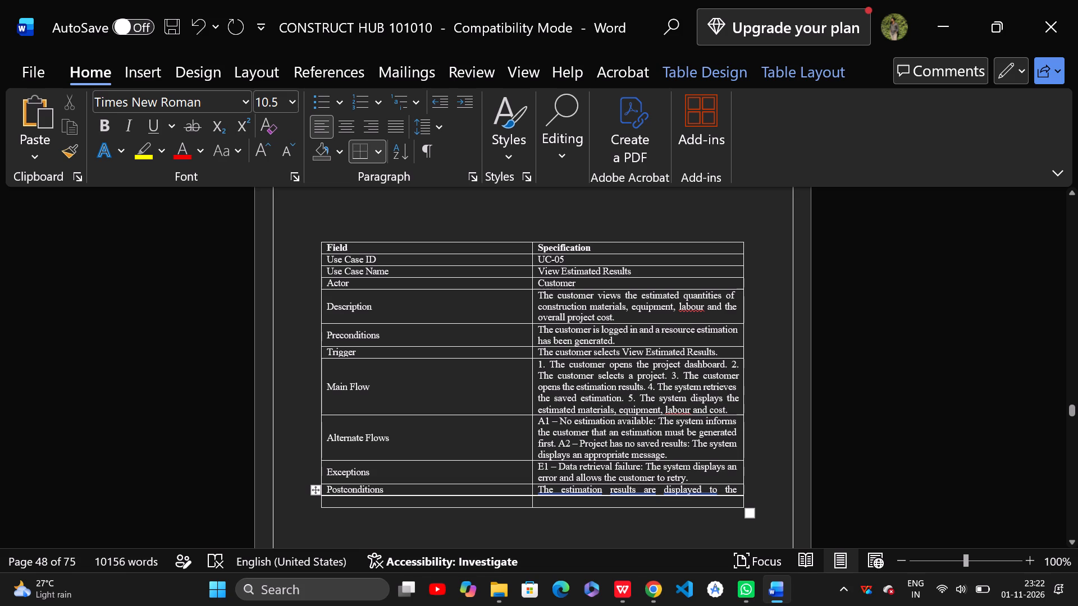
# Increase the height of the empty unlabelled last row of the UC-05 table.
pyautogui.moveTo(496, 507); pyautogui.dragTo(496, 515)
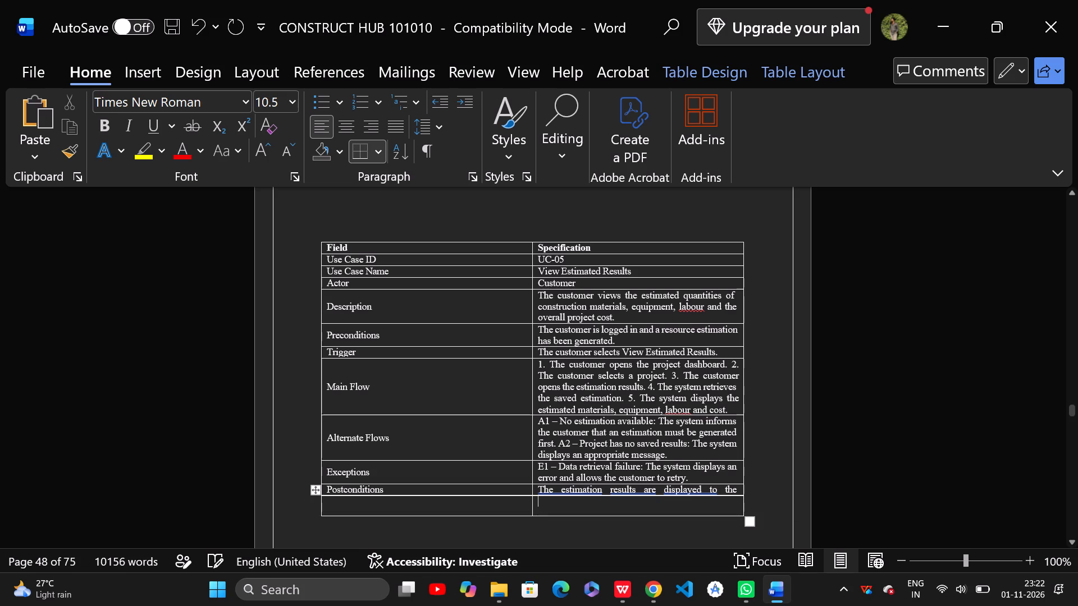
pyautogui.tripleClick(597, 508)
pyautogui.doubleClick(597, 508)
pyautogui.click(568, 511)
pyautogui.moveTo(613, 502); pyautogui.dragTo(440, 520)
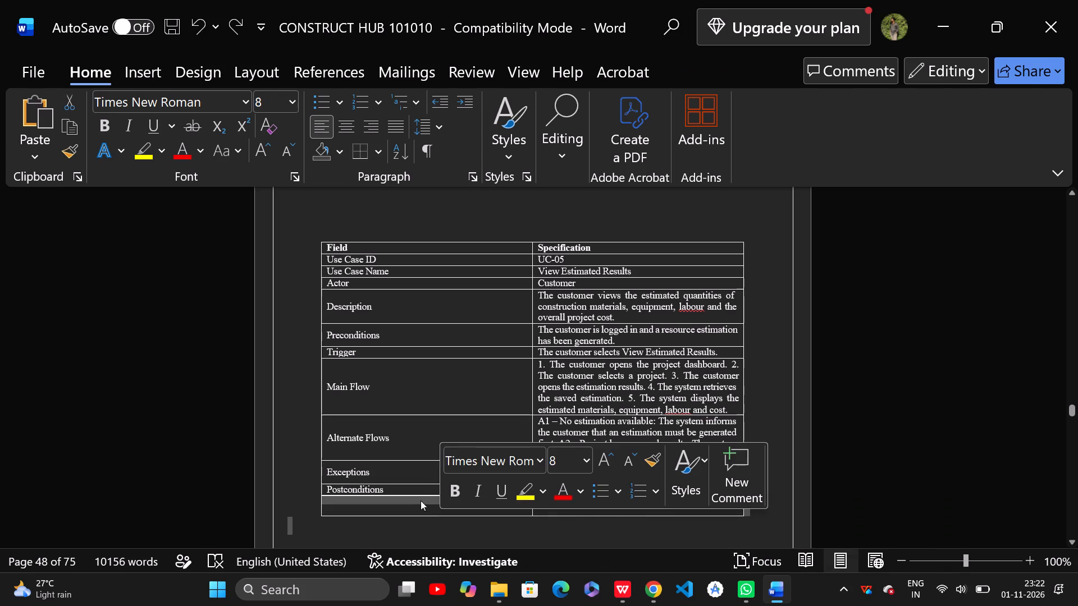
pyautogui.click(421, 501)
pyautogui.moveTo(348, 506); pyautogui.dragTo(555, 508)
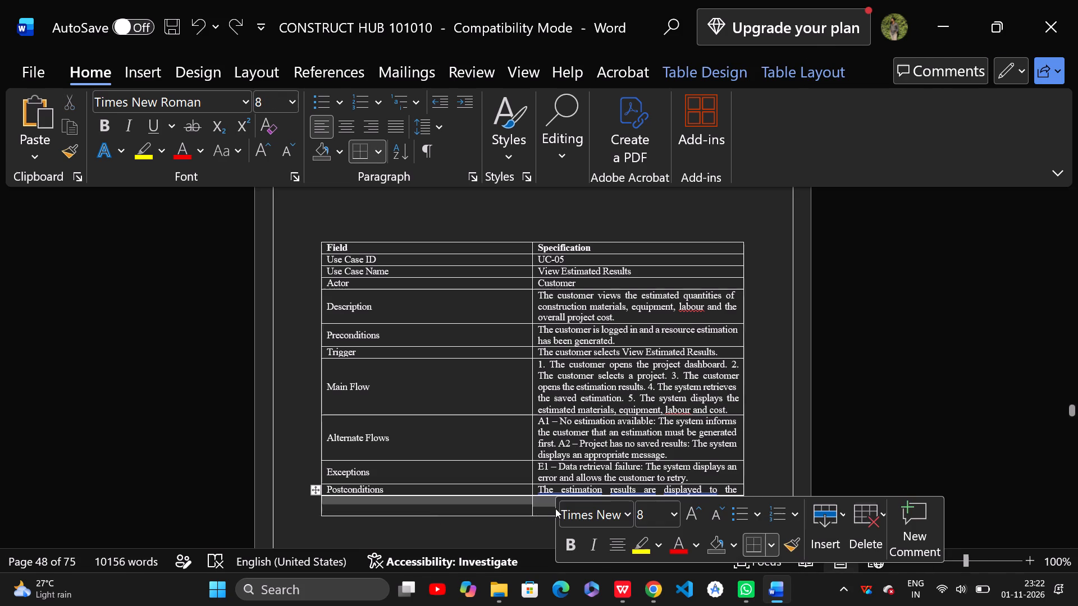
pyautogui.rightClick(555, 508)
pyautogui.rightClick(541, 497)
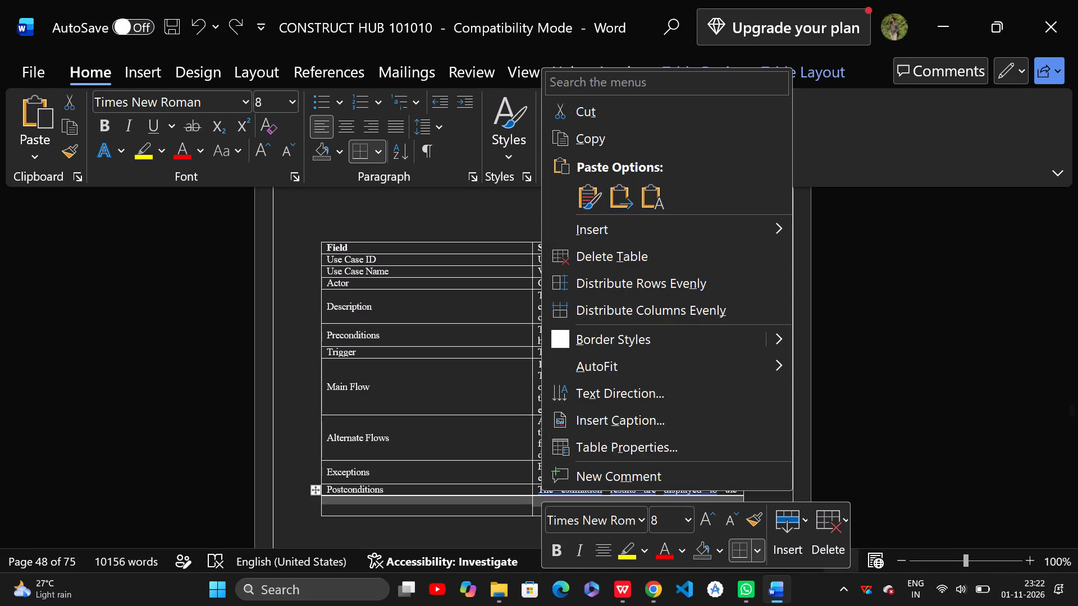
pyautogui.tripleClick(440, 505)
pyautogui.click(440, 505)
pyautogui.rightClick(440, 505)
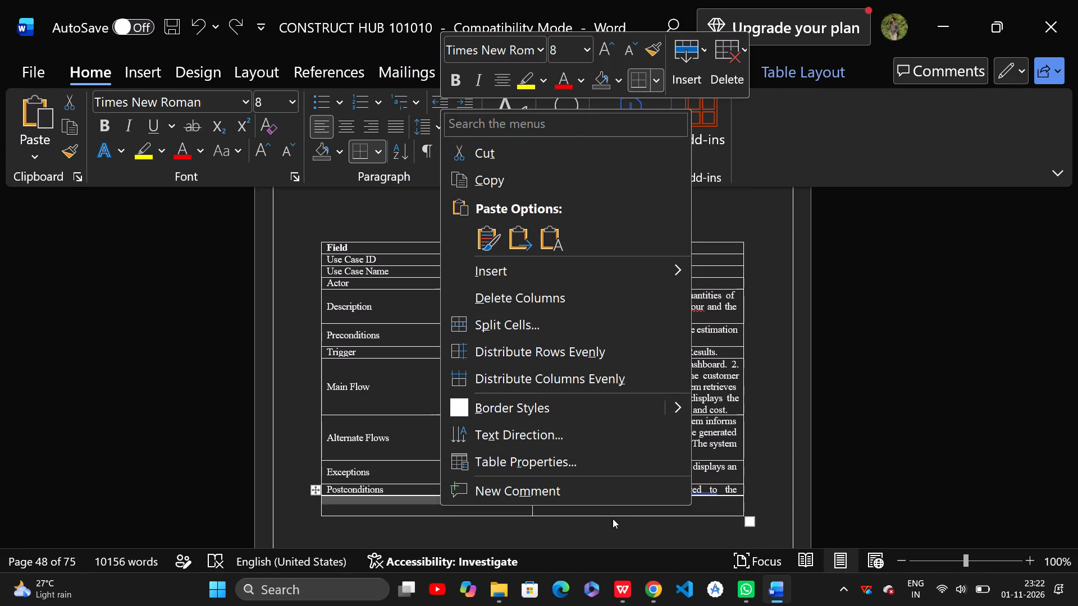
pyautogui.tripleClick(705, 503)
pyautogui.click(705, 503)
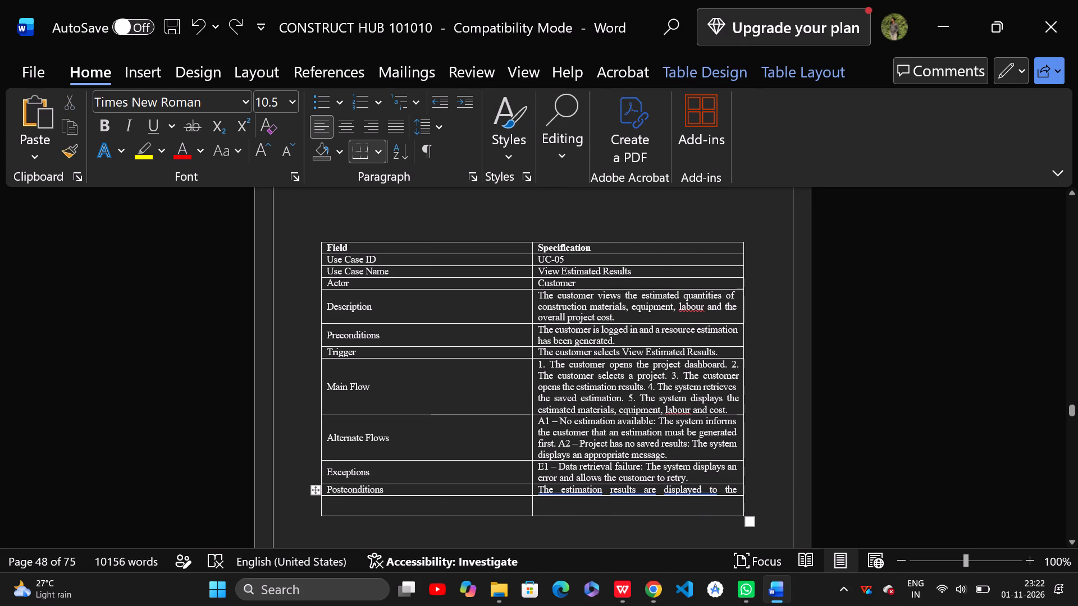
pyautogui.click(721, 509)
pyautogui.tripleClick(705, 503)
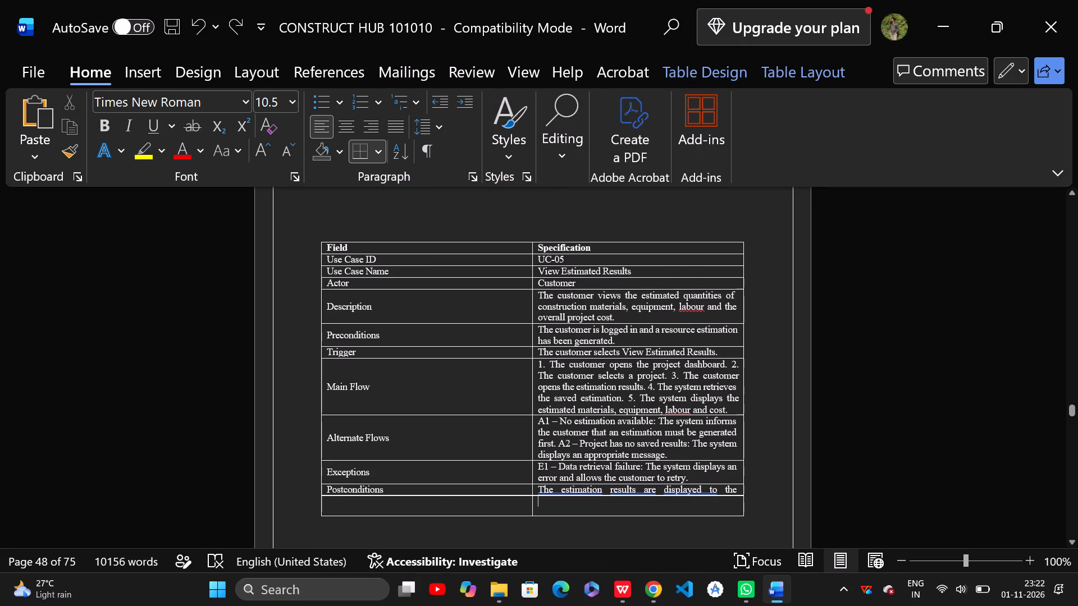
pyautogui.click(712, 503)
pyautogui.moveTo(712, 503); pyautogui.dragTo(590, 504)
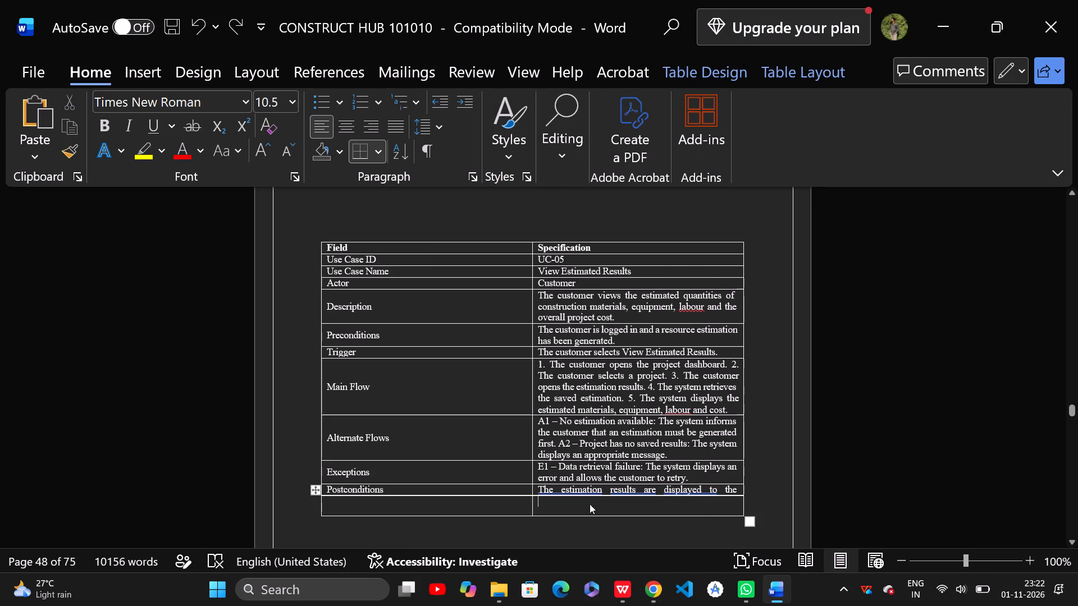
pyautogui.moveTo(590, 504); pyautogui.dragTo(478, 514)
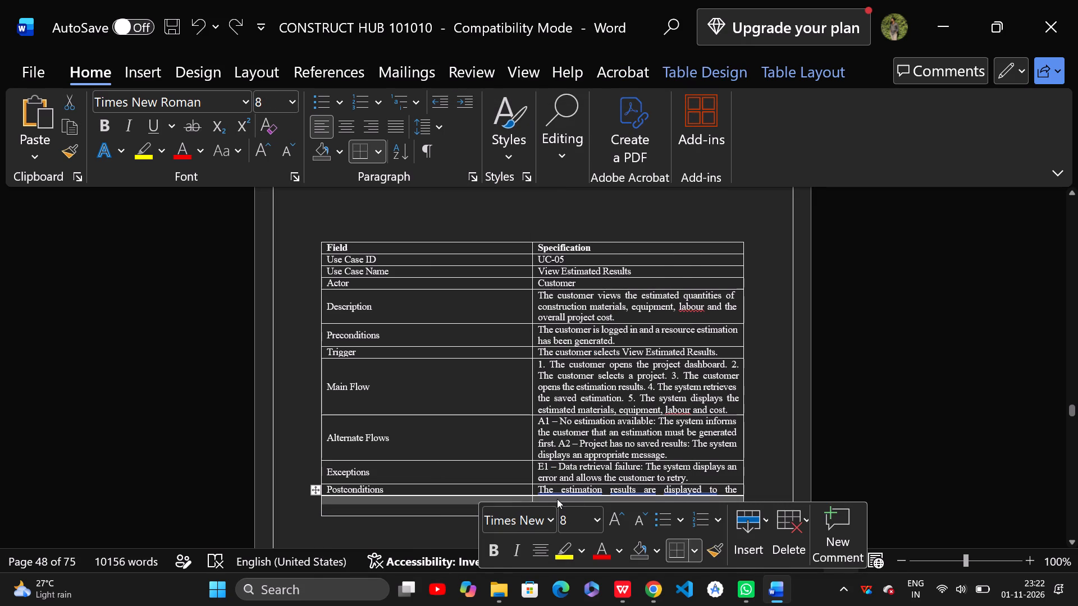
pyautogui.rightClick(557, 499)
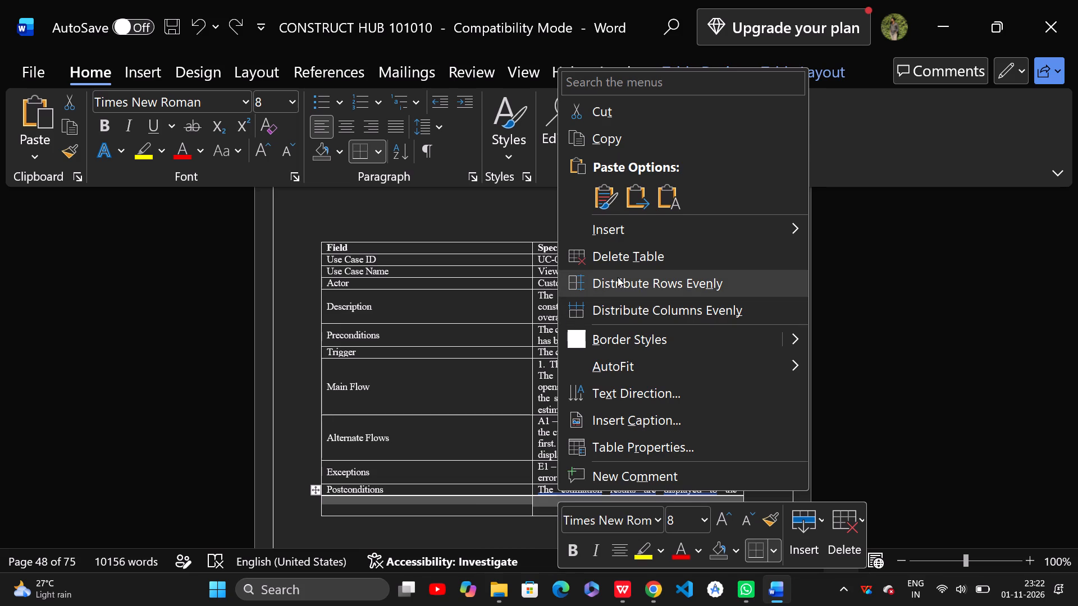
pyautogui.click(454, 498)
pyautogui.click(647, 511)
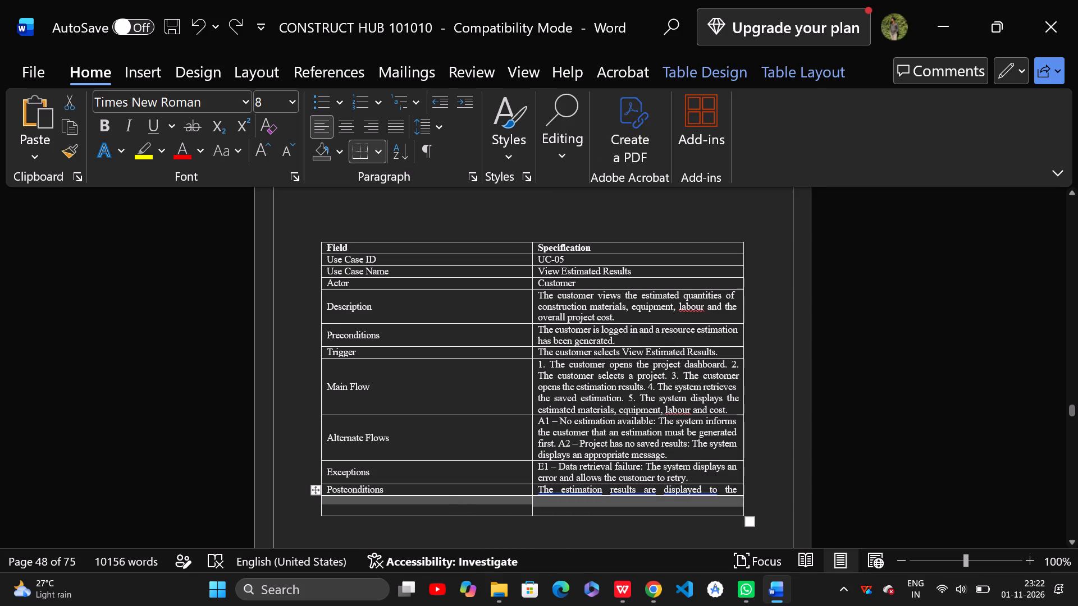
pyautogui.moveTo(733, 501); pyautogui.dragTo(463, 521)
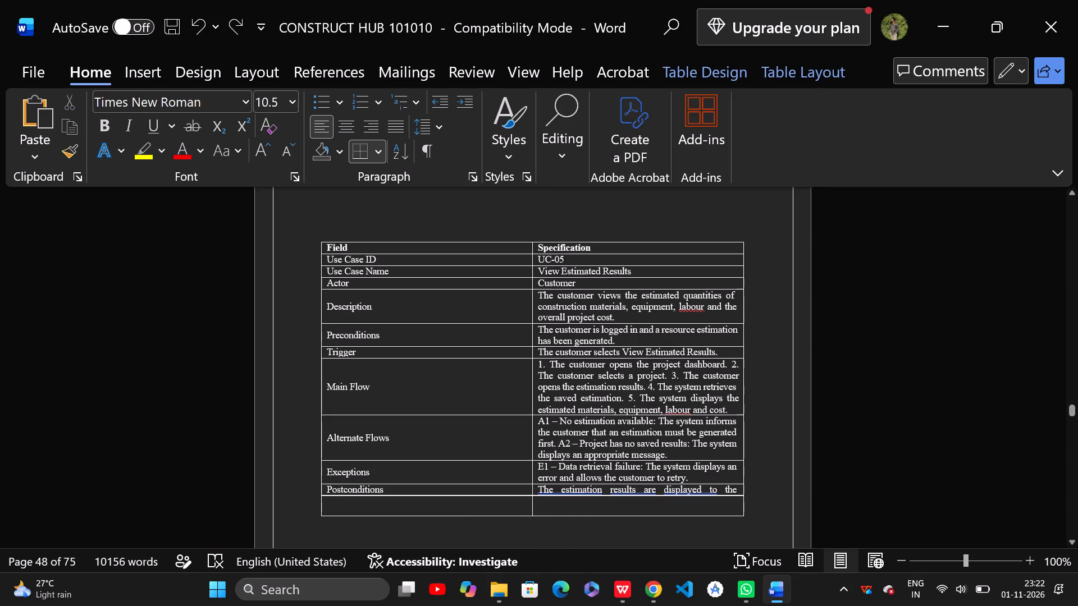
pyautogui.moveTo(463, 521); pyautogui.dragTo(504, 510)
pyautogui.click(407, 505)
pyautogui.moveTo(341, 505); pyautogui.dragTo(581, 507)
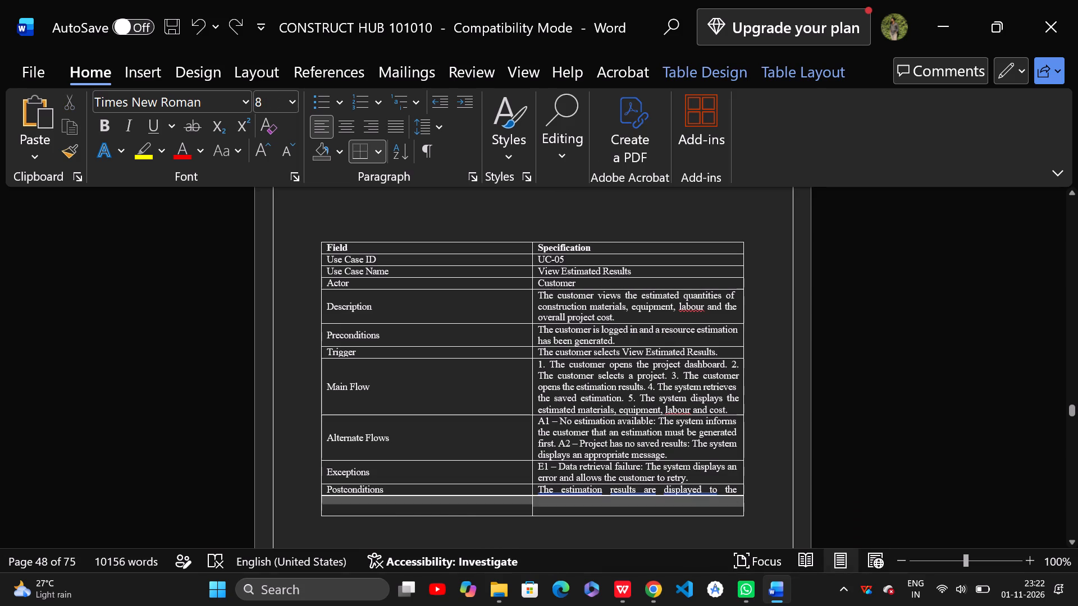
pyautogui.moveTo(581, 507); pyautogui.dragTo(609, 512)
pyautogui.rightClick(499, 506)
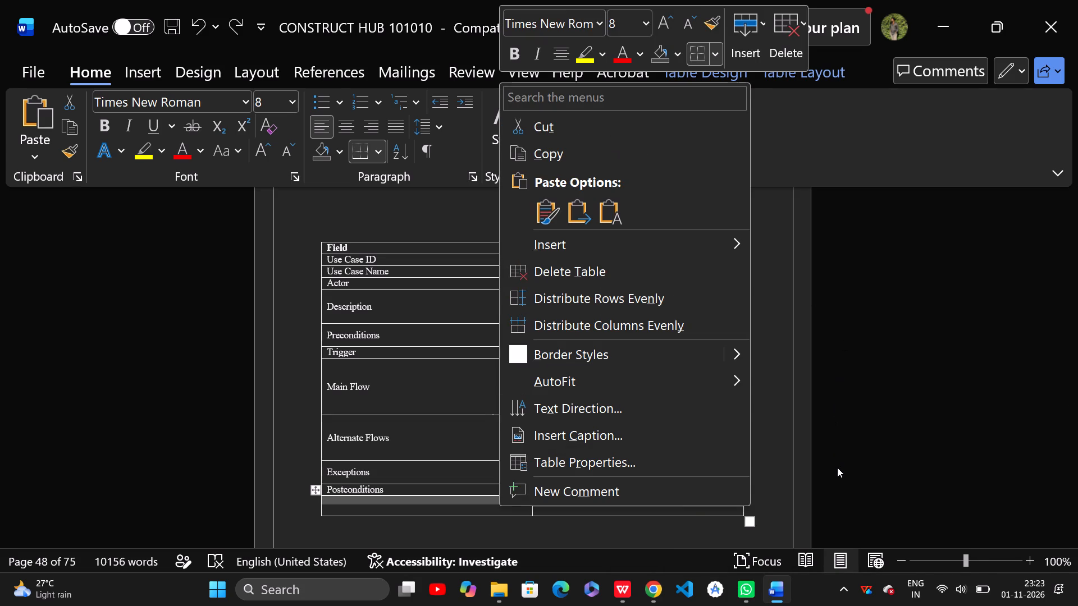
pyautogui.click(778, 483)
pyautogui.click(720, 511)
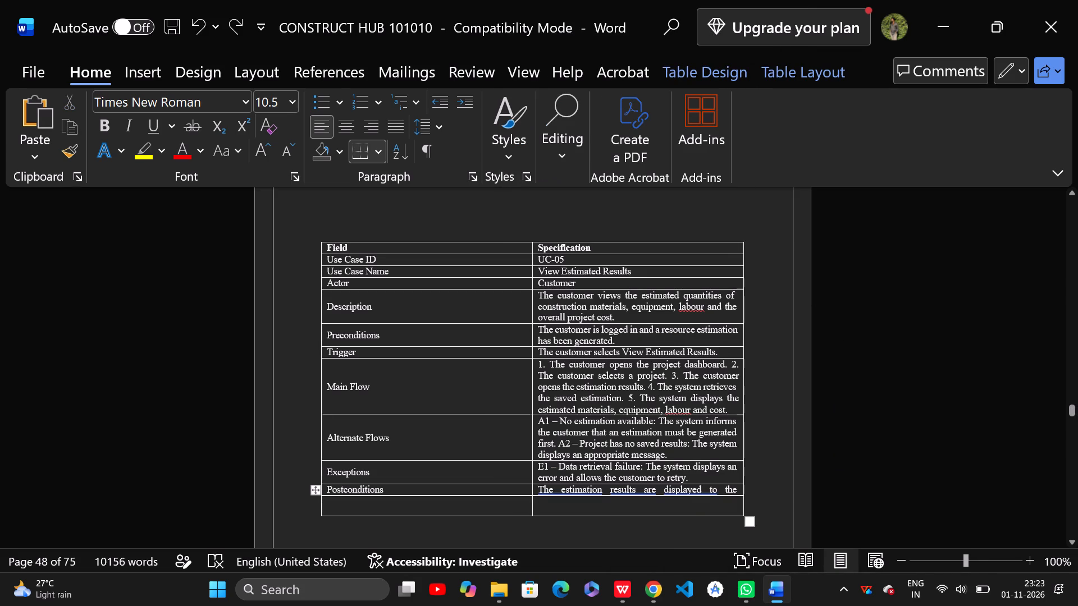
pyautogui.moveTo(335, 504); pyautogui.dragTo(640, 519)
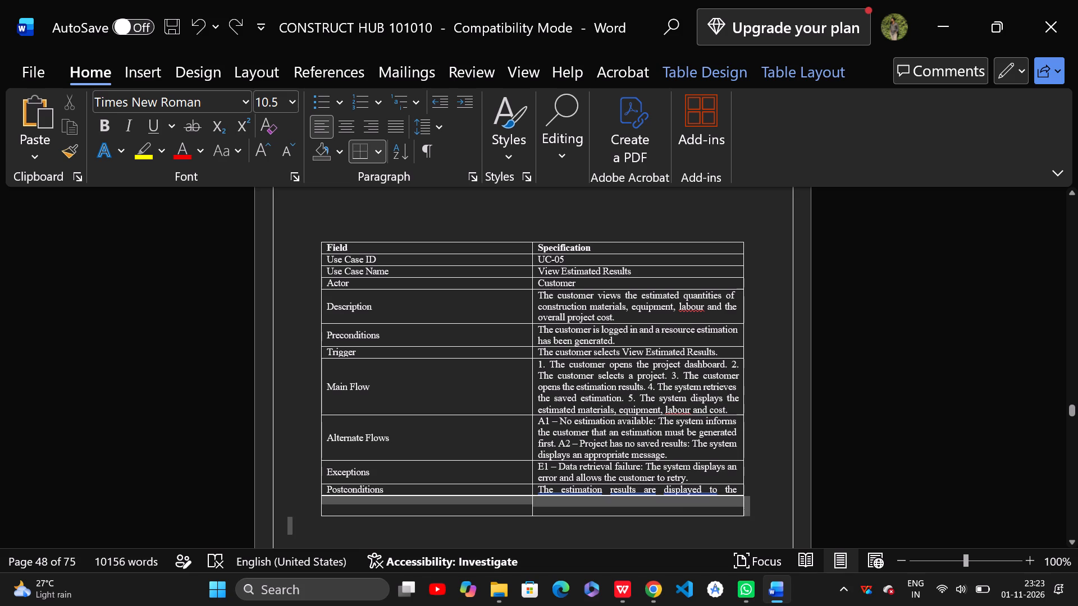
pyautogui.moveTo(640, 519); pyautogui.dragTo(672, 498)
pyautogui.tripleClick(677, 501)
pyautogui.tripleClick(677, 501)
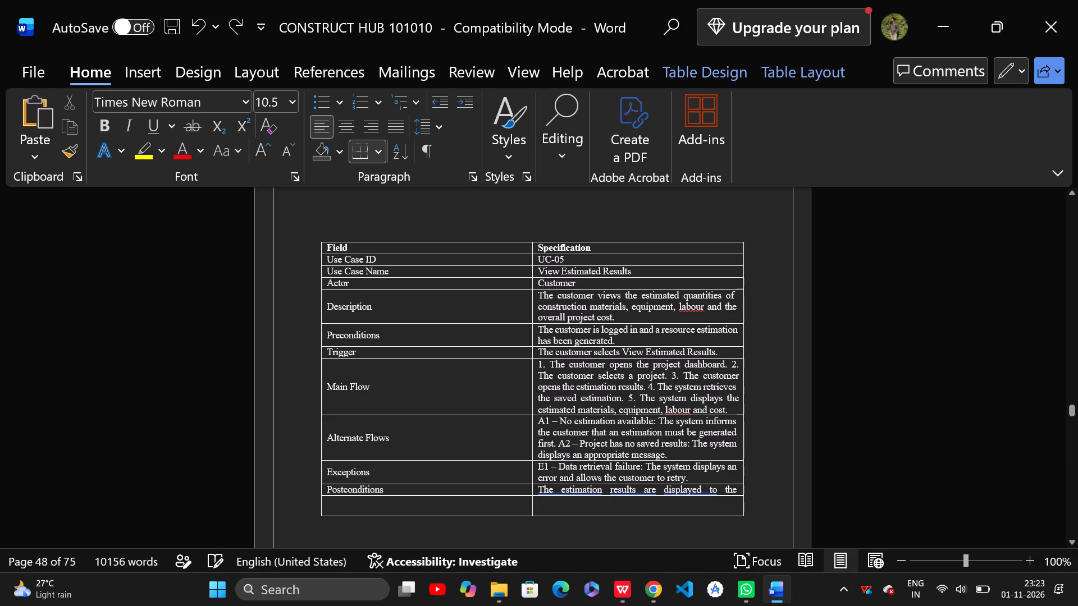
# Delete the empty unlabelled last row below Postconditions in the UC-05 table, removing its second-column cell before the rest of the row.
pyautogui.tripleClick(636, 509)
pyautogui.rightClick(605, 504)
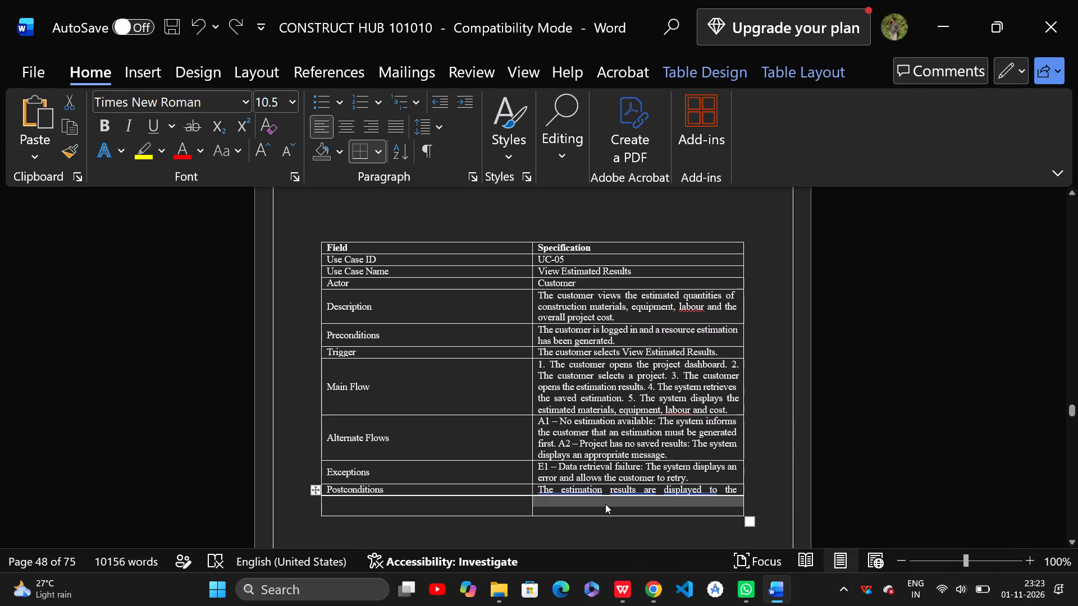
pyautogui.click(672, 296)
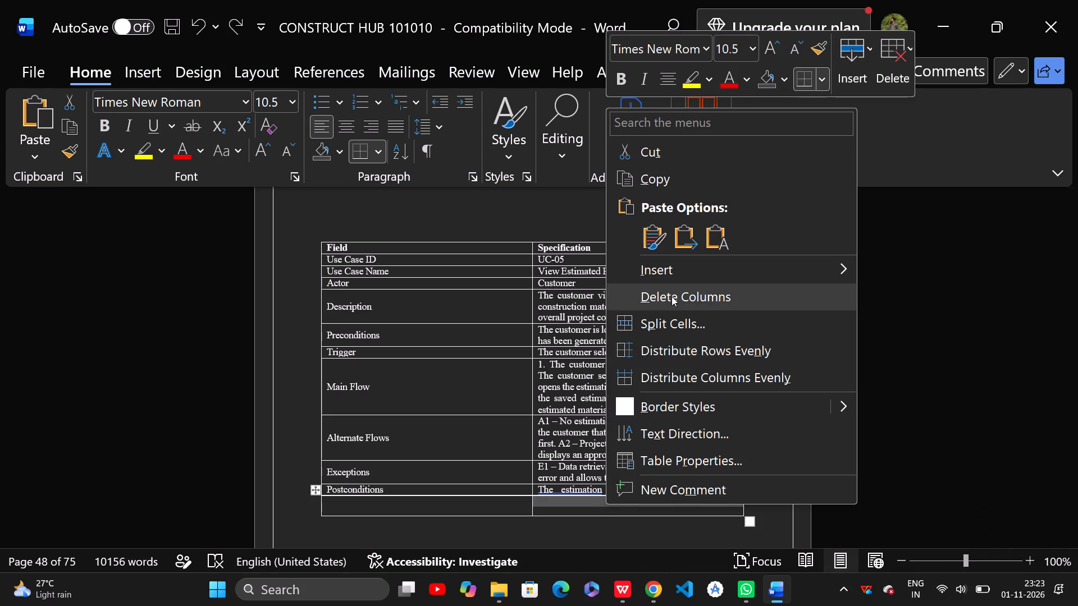
pyautogui.rightClick(461, 509)
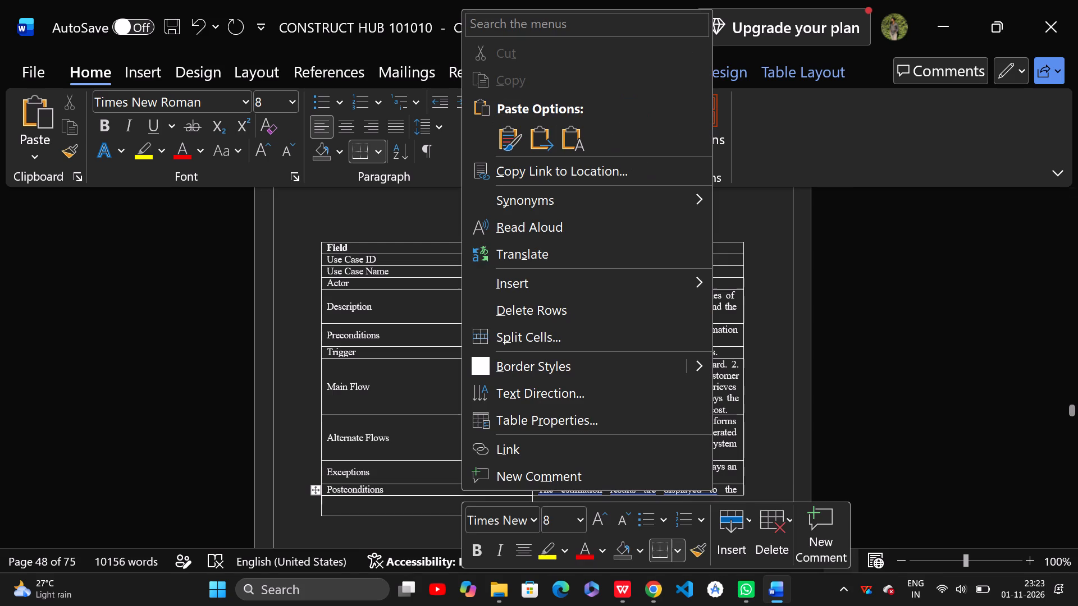
pyautogui.click(536, 319)
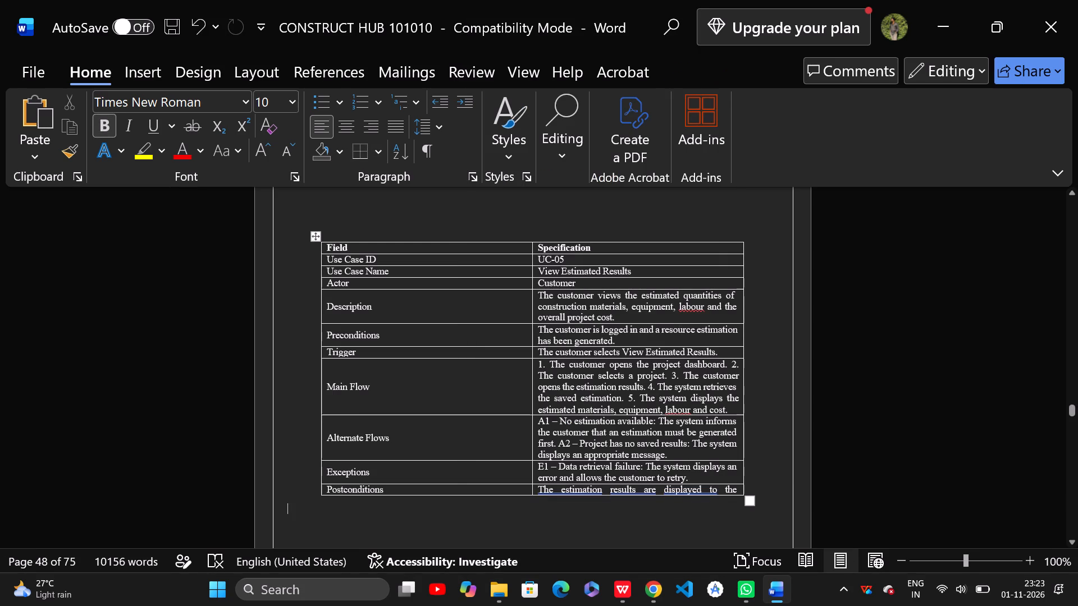
# Increase the height of the Postconditions row in the UC-05 View Estimated Results table.
pyautogui.moveTo(597, 494); pyautogui.dragTo(599, 504)
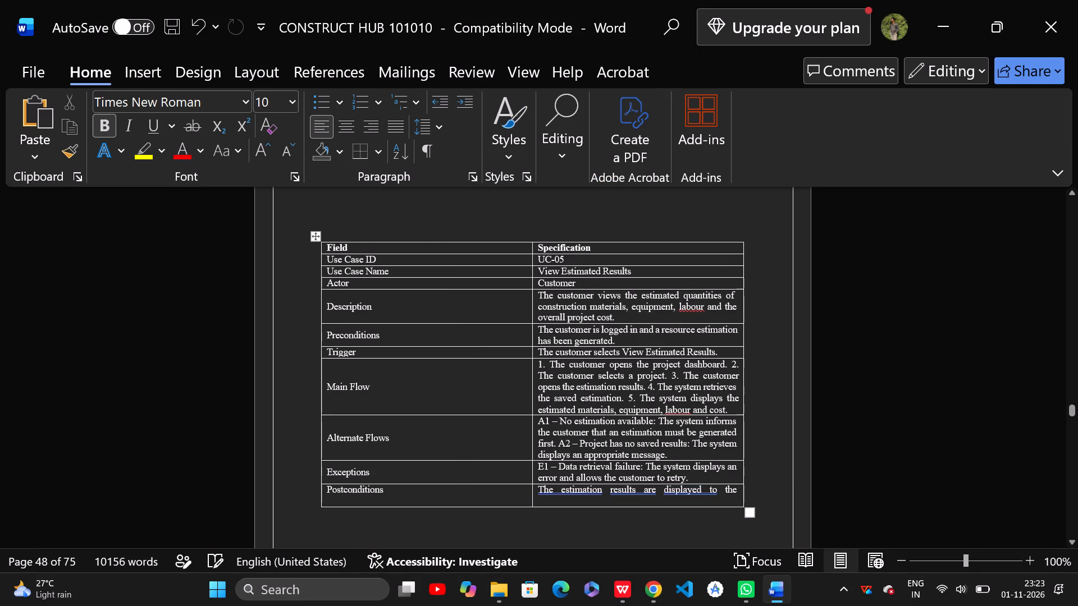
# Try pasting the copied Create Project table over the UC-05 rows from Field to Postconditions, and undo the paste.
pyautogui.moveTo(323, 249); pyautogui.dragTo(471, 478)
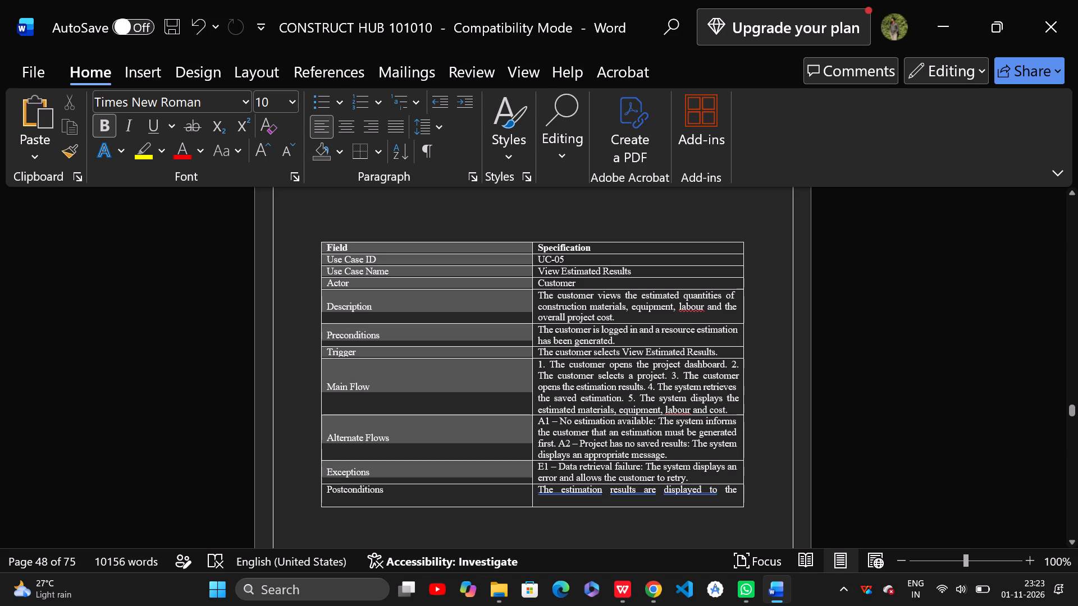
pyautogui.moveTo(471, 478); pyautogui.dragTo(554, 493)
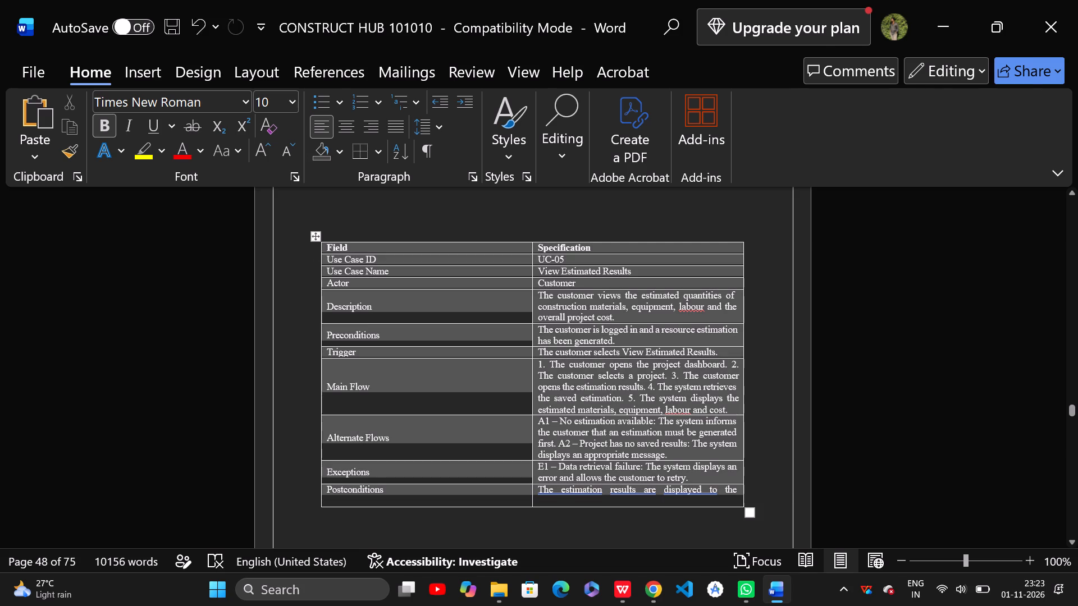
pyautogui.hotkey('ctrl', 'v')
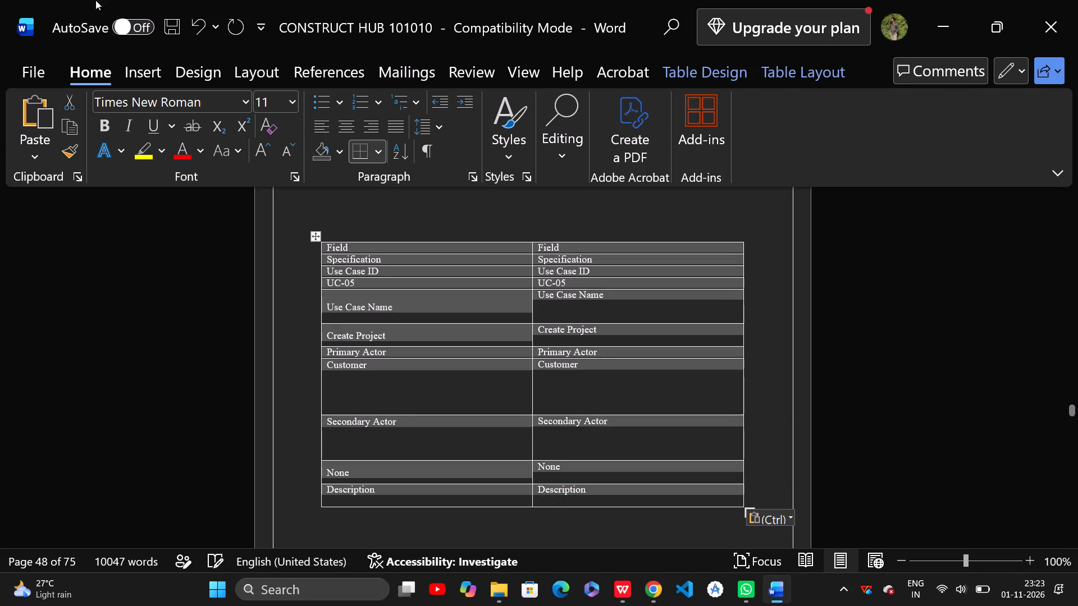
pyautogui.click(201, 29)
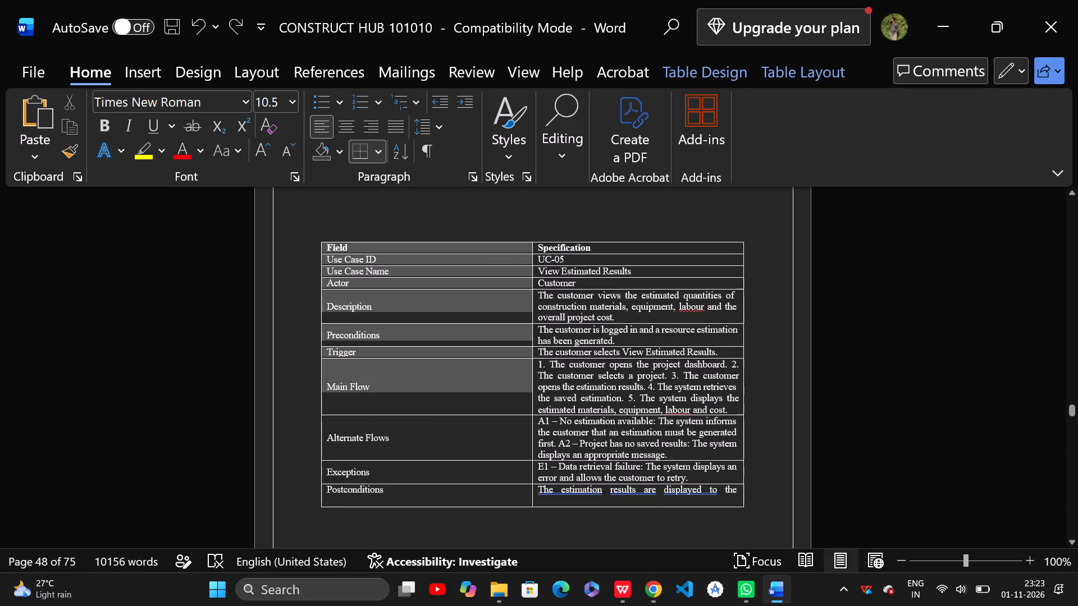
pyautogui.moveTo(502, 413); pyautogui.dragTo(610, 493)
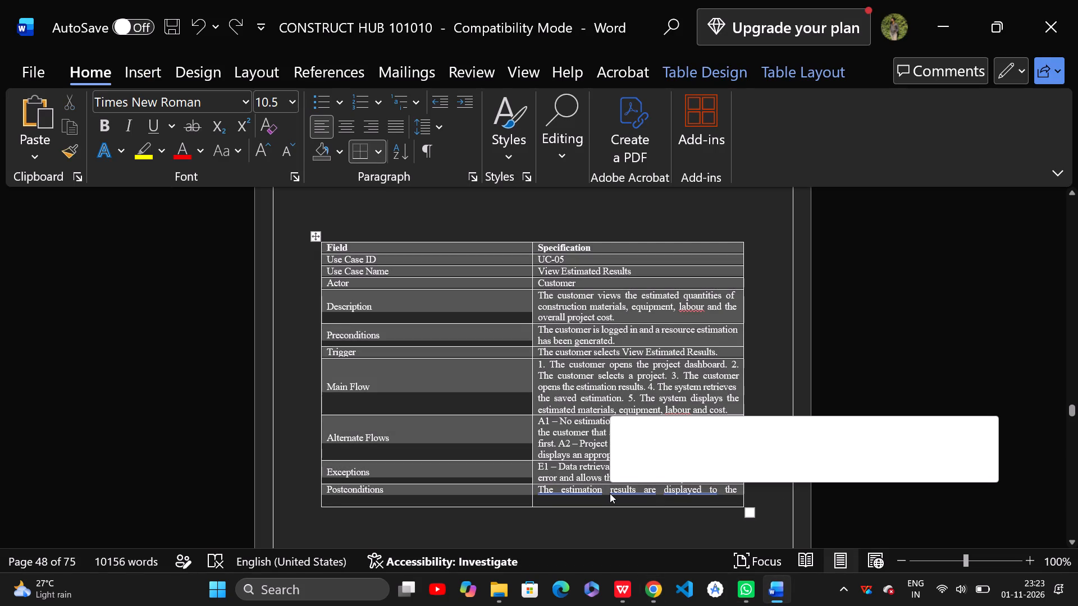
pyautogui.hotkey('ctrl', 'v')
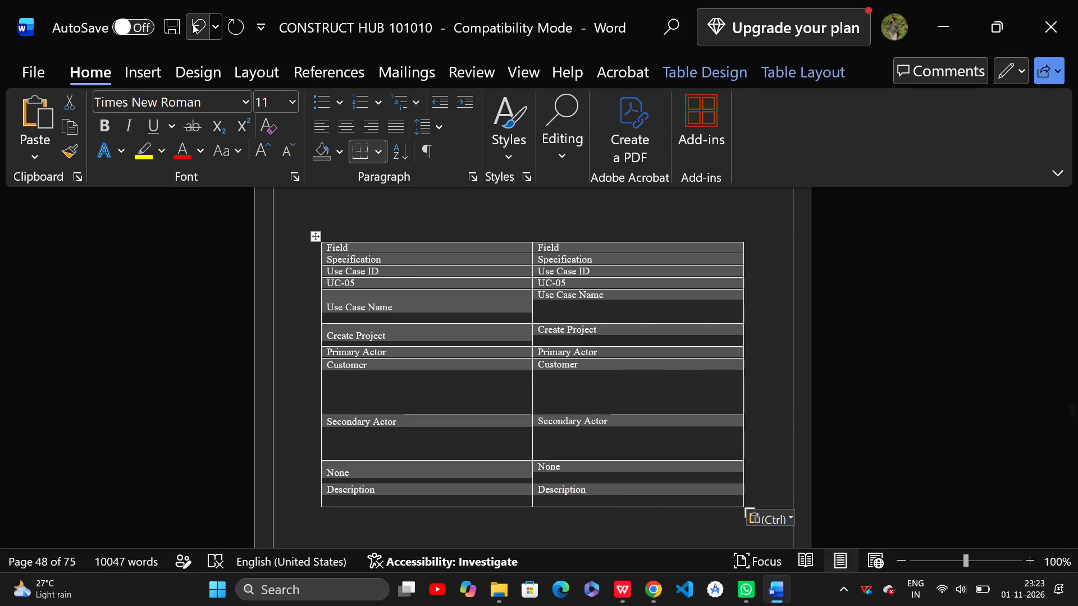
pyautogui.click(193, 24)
# Copy the whole UC-06 Upload Blueprint table, from the Field header row through Postconditions.
pyautogui.scroll(-5, 440, 356)
pyautogui.scroll(-1, 410, 415)
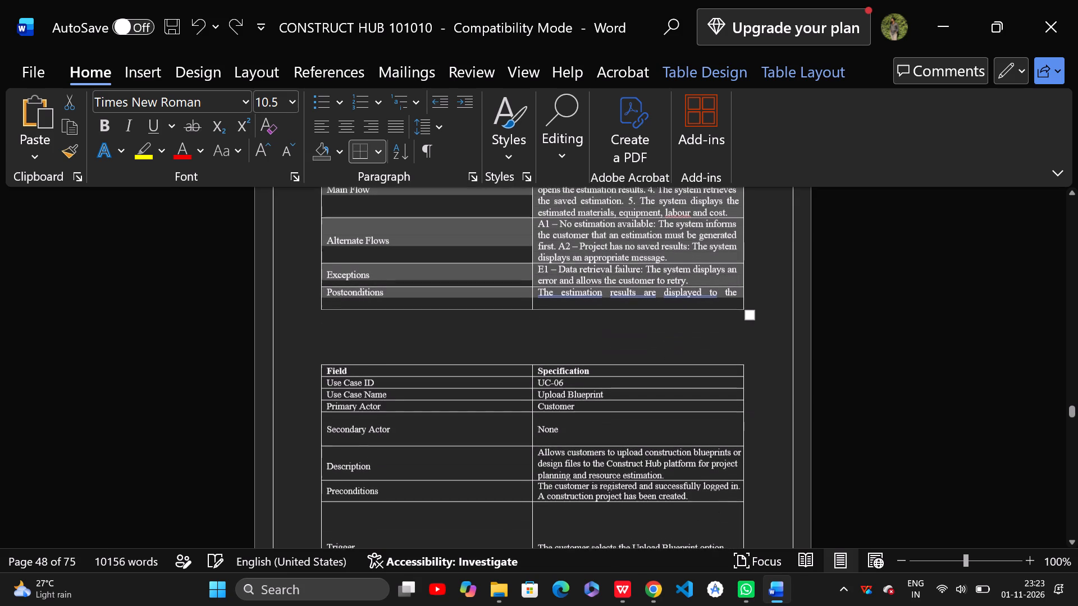
pyautogui.moveTo(322, 368); pyautogui.dragTo(411, 479)
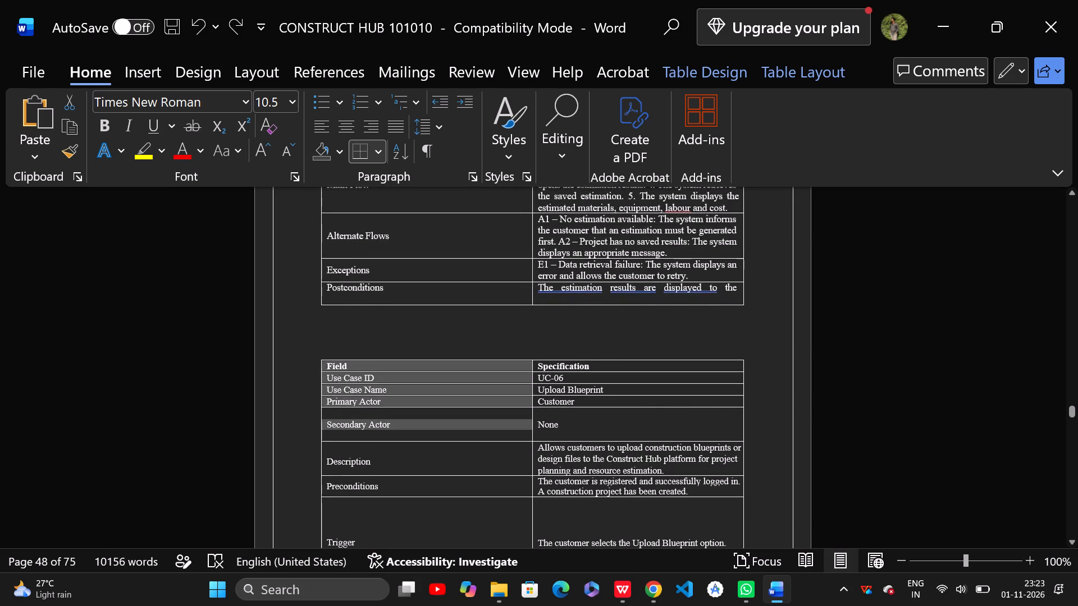
pyautogui.moveTo(411, 479); pyautogui.dragTo(565, 508)
pyautogui.scroll(-3, 455, 507)
pyautogui.scroll(-9, 545, 485)
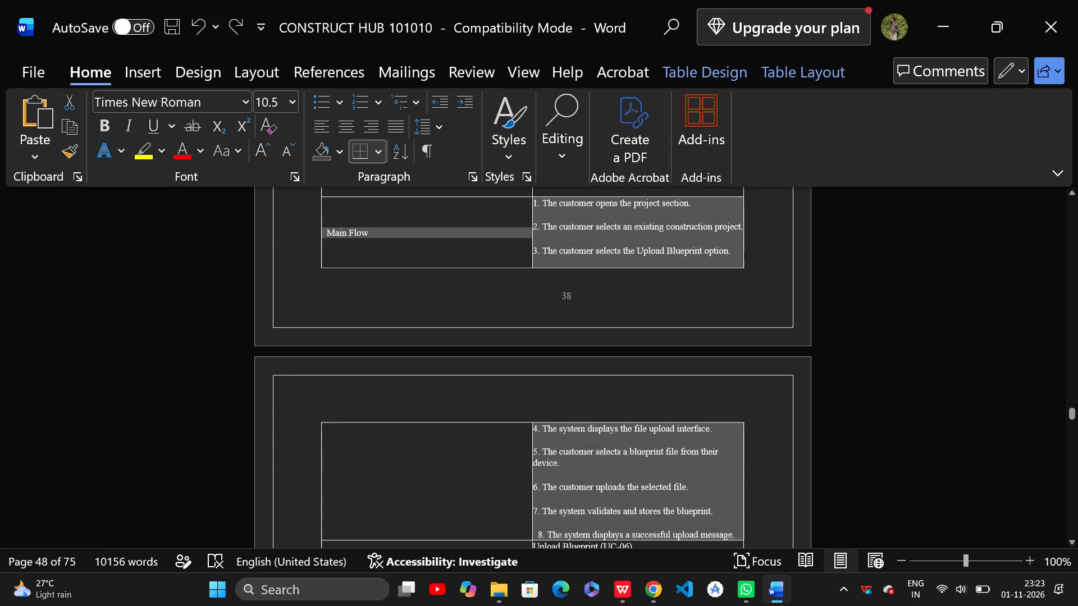
pyautogui.scroll(-3, 565, 508)
pyautogui.moveTo(565, 508); pyautogui.dragTo(593, 466)
pyautogui.scroll(-3, 565, 508)
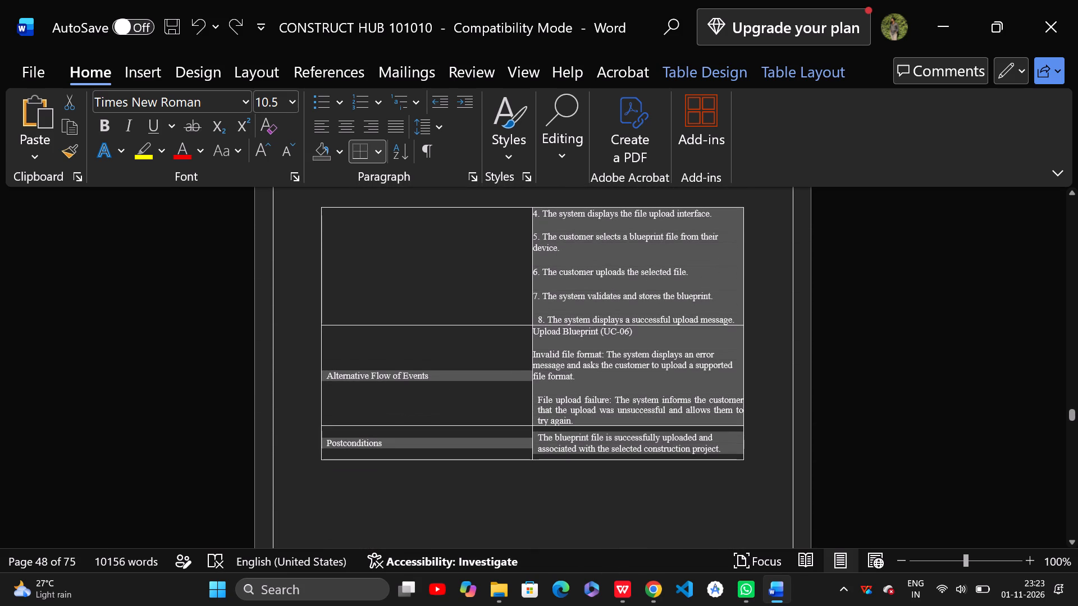
pyautogui.moveTo(593, 466); pyautogui.dragTo(594, 456)
pyautogui.hotkey('ctrl', 'c')
# Delete the entire UC-05 View Estimated Results table, from the Field row to Postconditions.
pyautogui.scroll(14, 594, 456)
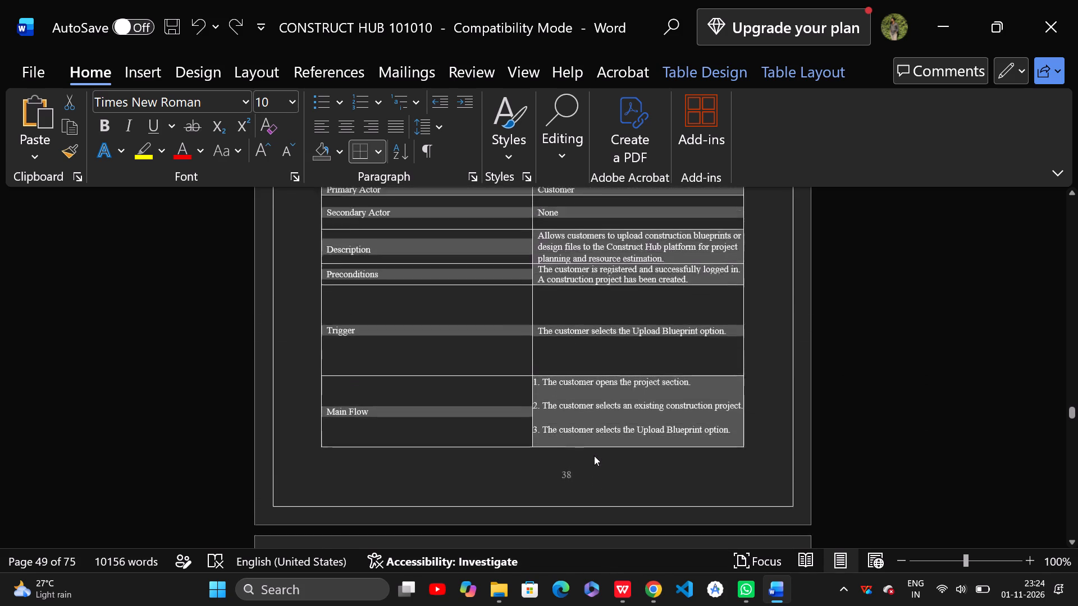
pyautogui.scroll(12, 594, 456)
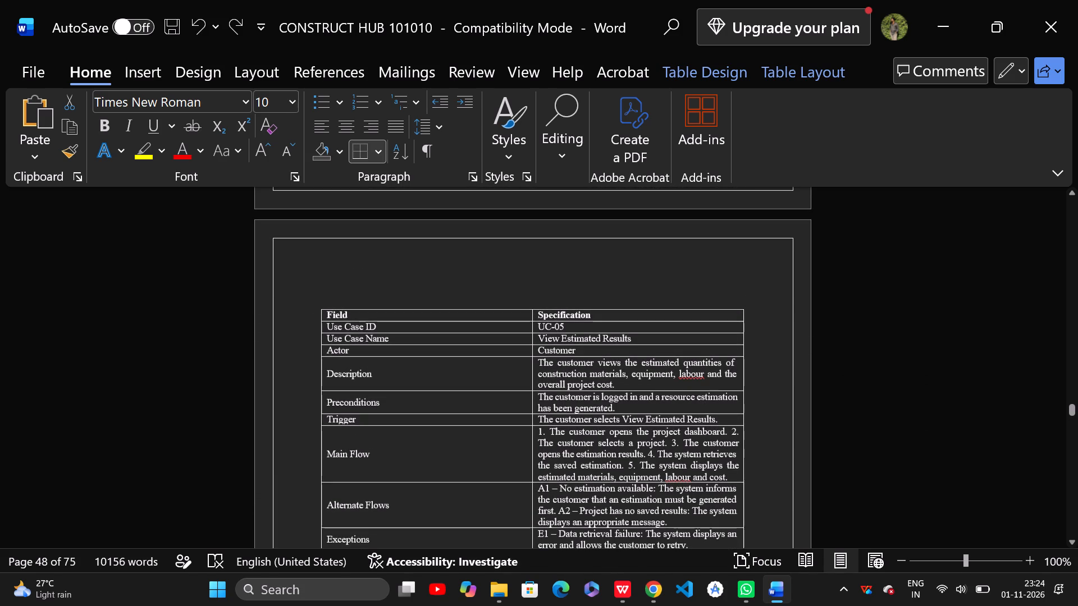
pyautogui.moveTo(322, 318); pyautogui.dragTo(579, 461)
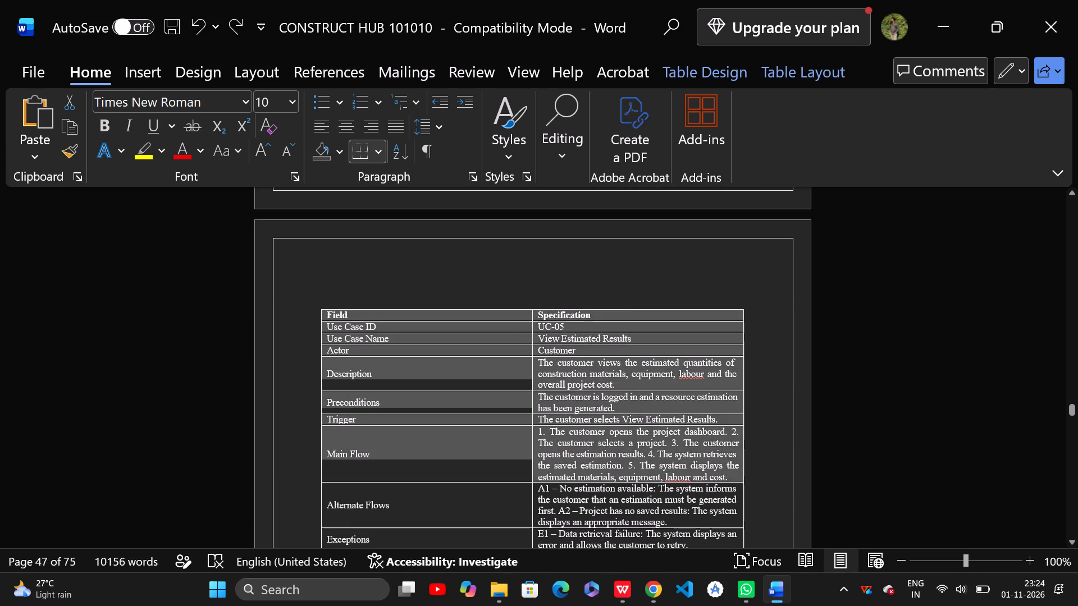
pyautogui.moveTo(579, 461); pyautogui.dragTo(650, 473)
pyautogui.scroll(-3, 610, 475)
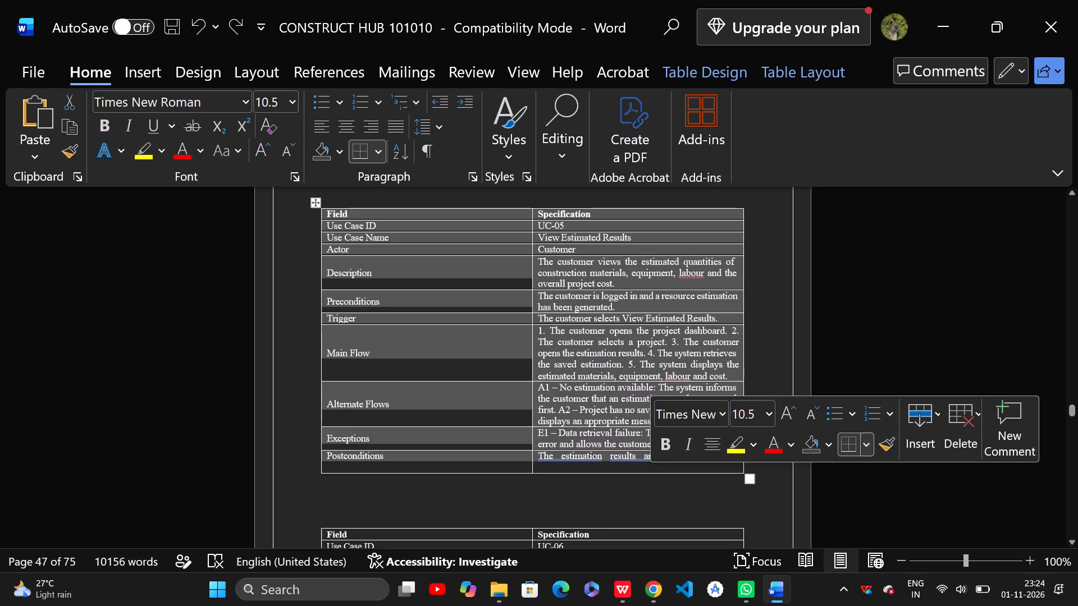
pyautogui.press('BackSpace')
# Add two blank lines below the UC-04 View Notifications table and paste the copied Upload Blueprint table there.
pyautogui.scroll(10, 395, 383)
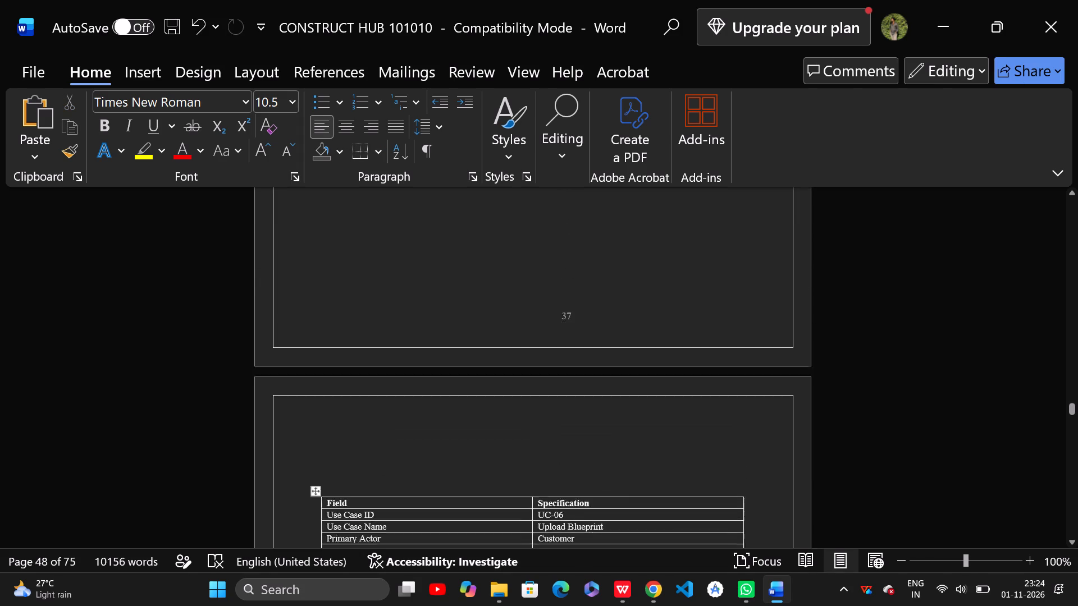
pyautogui.scroll(12, 390, 391)
pyautogui.scroll(3, 533, 419)
pyautogui.scroll(-9, 533, 419)
pyautogui.click(383, 467)
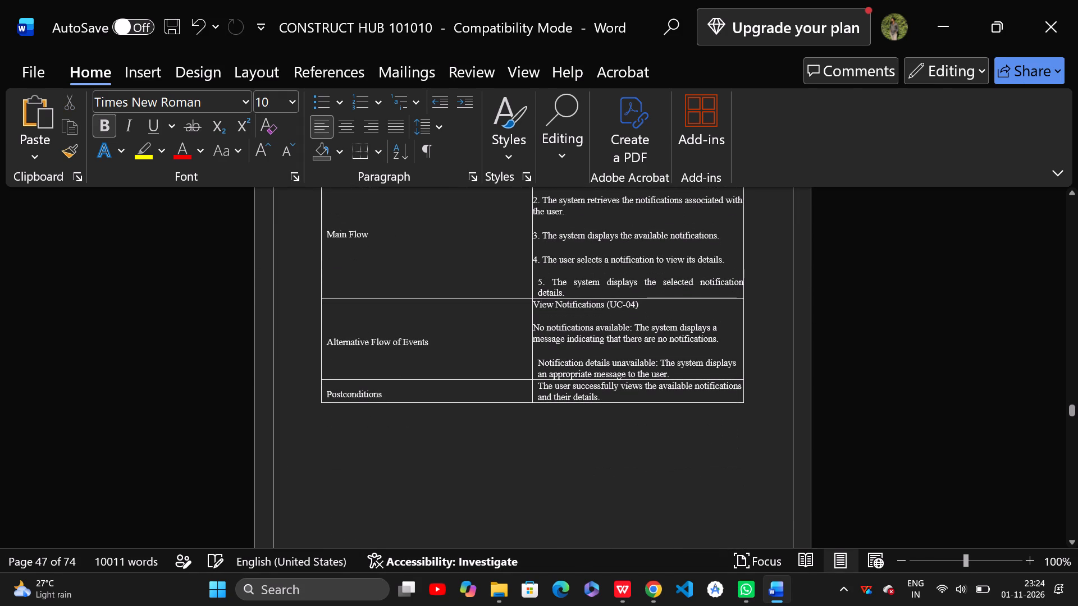
pyautogui.press('Return')
pyautogui.press('Return')
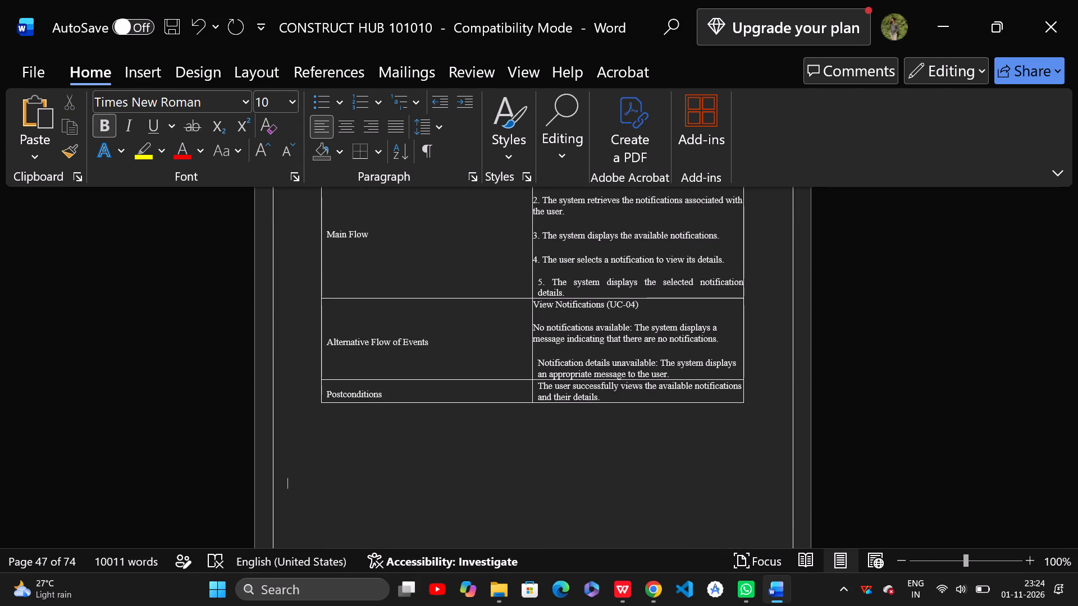
pyautogui.hotkey('ctrl', 'v')
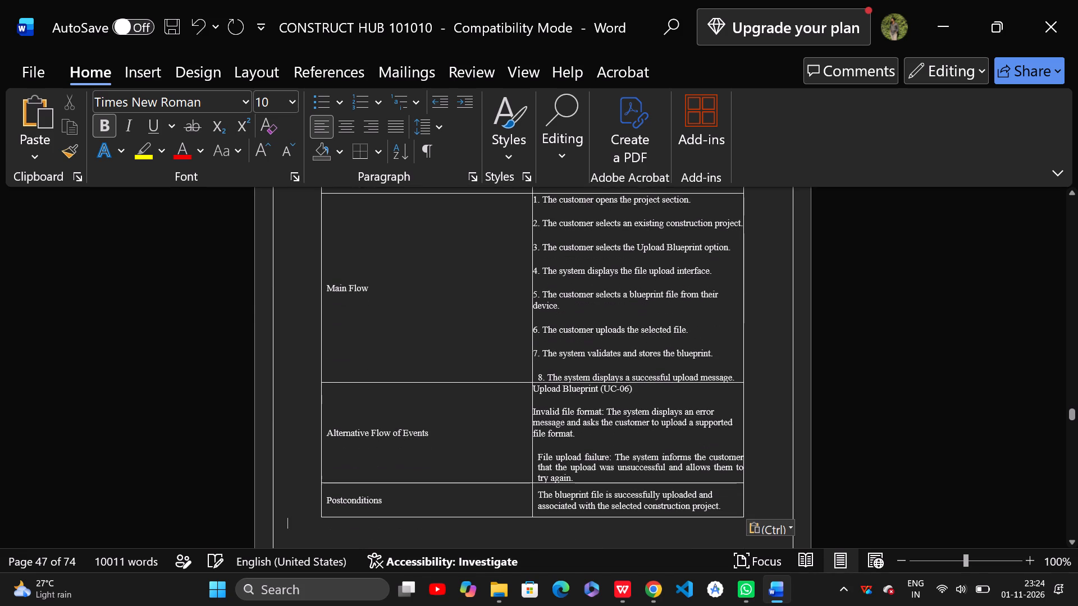
# Insert nine blank lines above the pasted Upload Blueprint table so that it starts on a new page.
pyautogui.scroll(4, 401, 486)
pyautogui.scroll(4, 618, 527)
pyautogui.scroll(9, 561, 449)
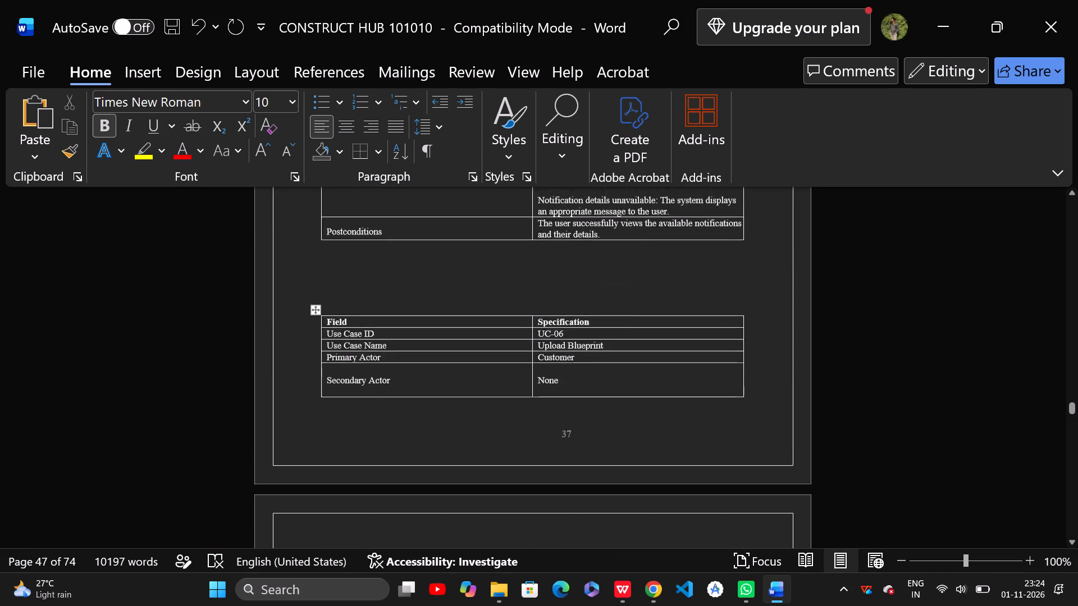
pyautogui.click(424, 324)
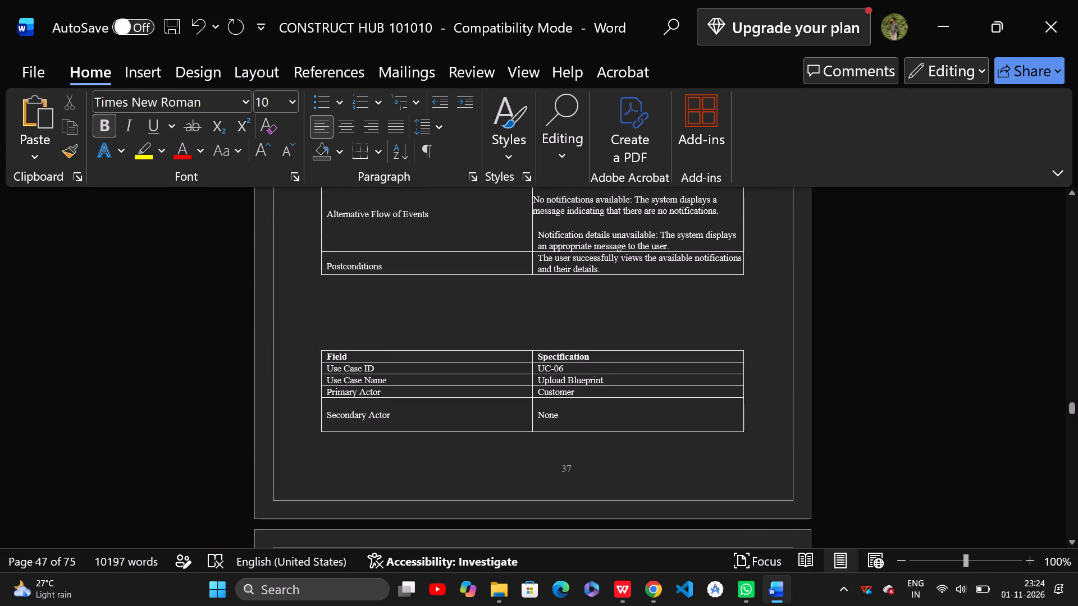
pyautogui.press('Return')
pyautogui.press('Return')
pyautogui.press('Return')
pyautogui.press('Return')
pyautogui.press('Return')
pyautogui.press('Return')
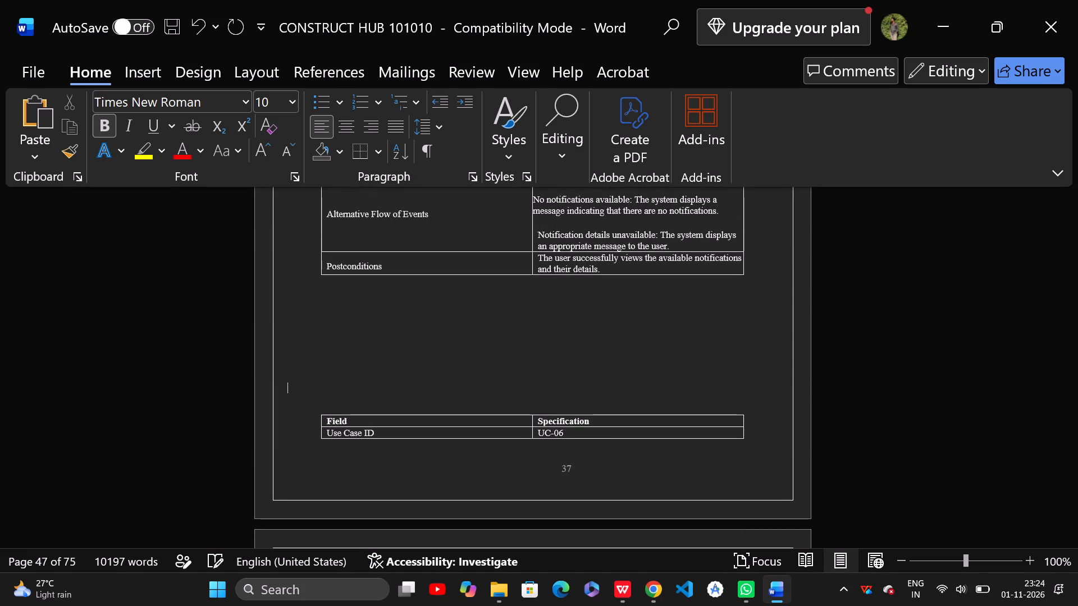
pyautogui.press('Return')
pyautogui.press('Return')
pyautogui.press('Return')
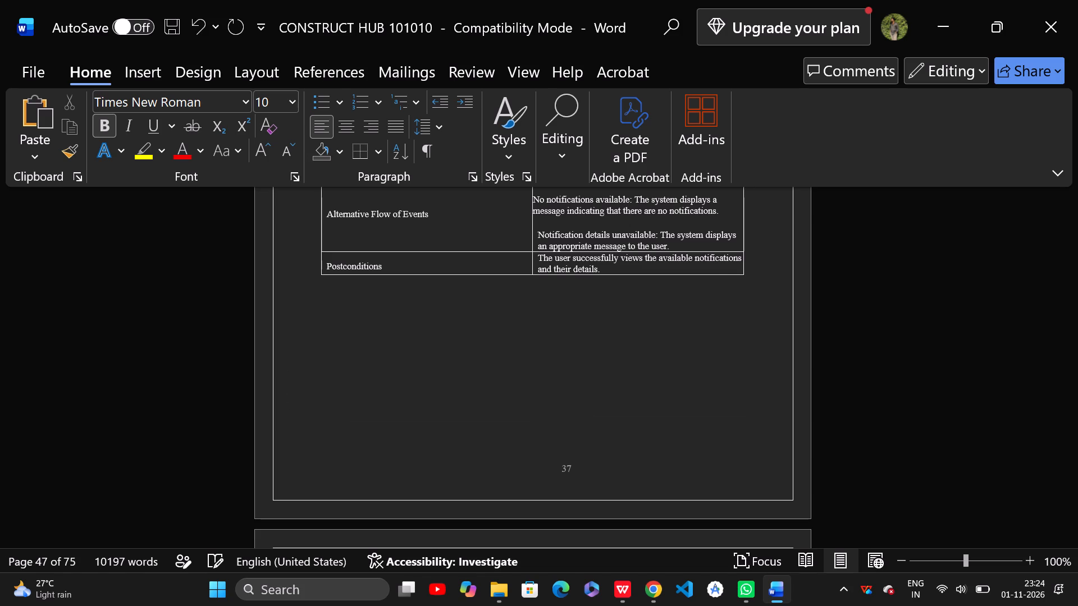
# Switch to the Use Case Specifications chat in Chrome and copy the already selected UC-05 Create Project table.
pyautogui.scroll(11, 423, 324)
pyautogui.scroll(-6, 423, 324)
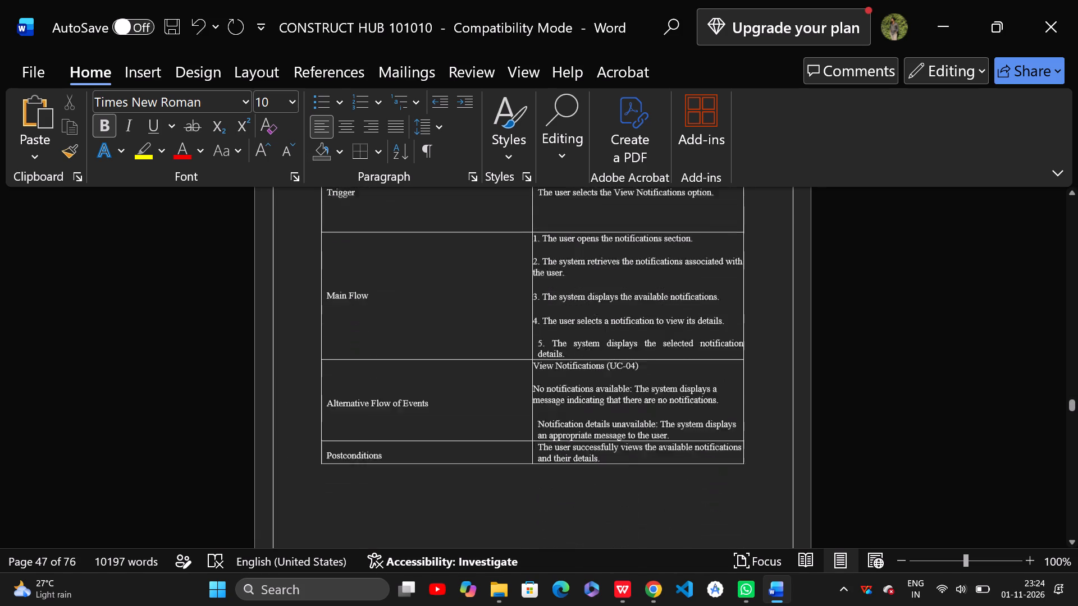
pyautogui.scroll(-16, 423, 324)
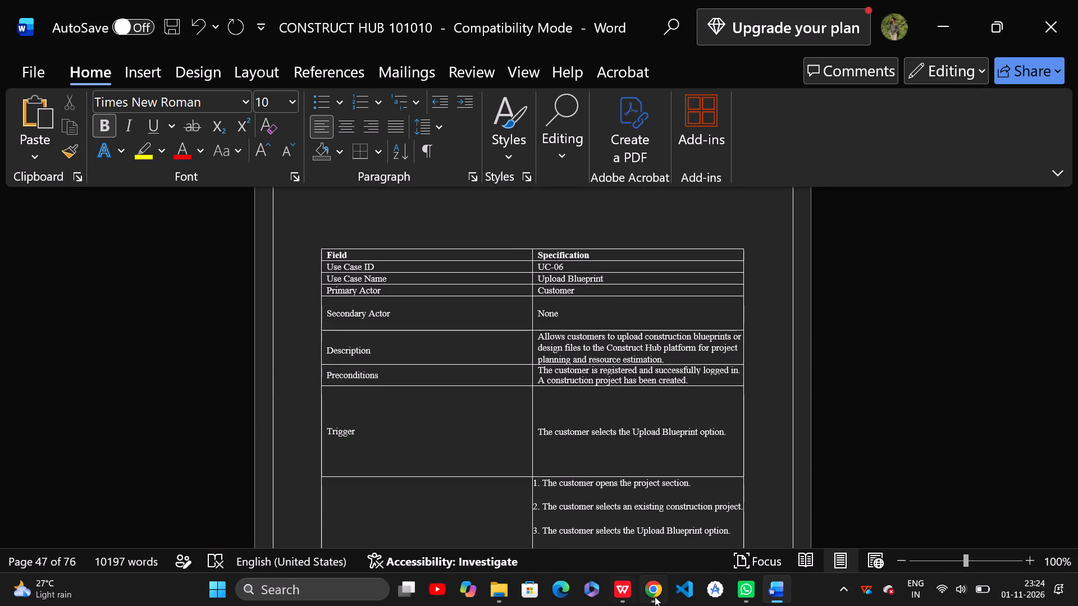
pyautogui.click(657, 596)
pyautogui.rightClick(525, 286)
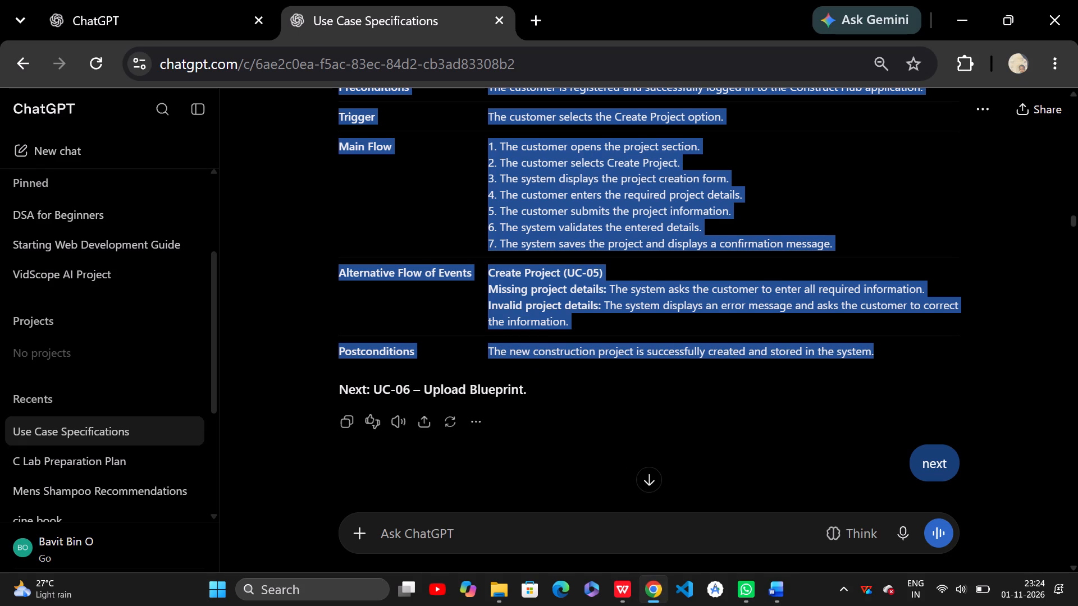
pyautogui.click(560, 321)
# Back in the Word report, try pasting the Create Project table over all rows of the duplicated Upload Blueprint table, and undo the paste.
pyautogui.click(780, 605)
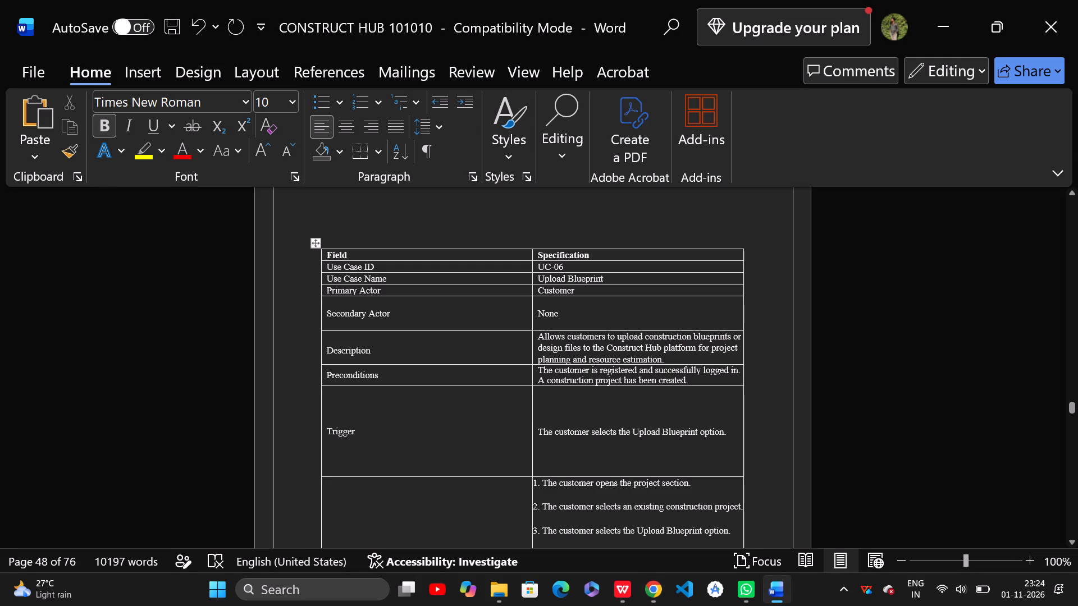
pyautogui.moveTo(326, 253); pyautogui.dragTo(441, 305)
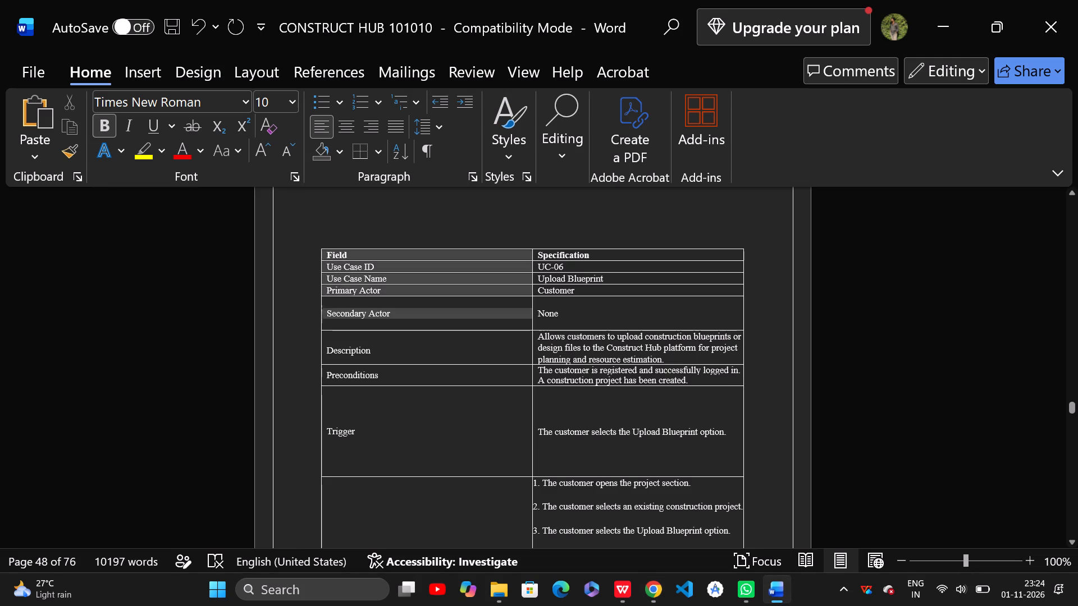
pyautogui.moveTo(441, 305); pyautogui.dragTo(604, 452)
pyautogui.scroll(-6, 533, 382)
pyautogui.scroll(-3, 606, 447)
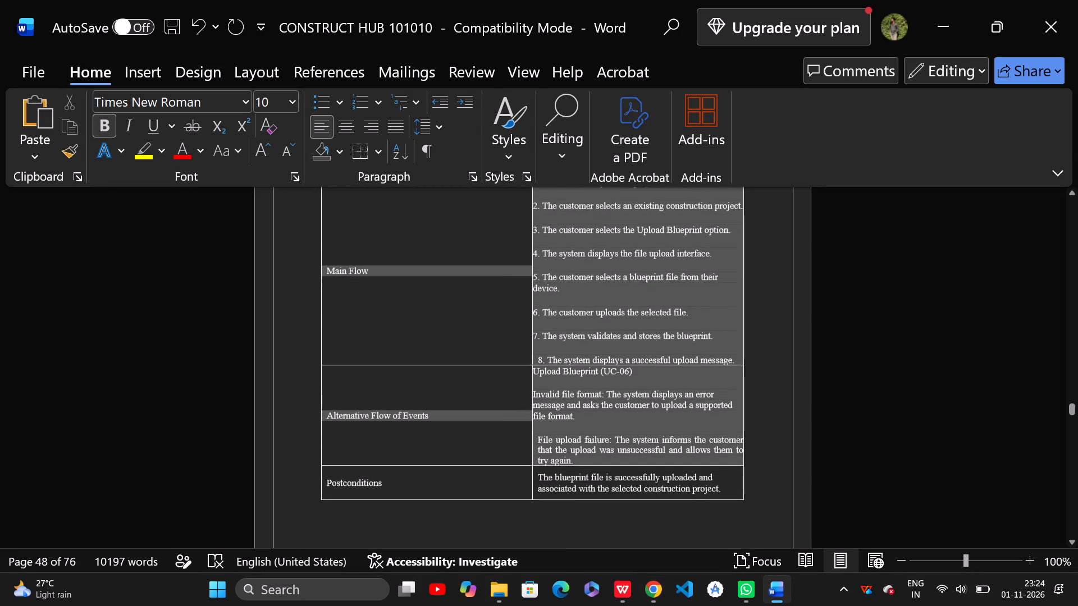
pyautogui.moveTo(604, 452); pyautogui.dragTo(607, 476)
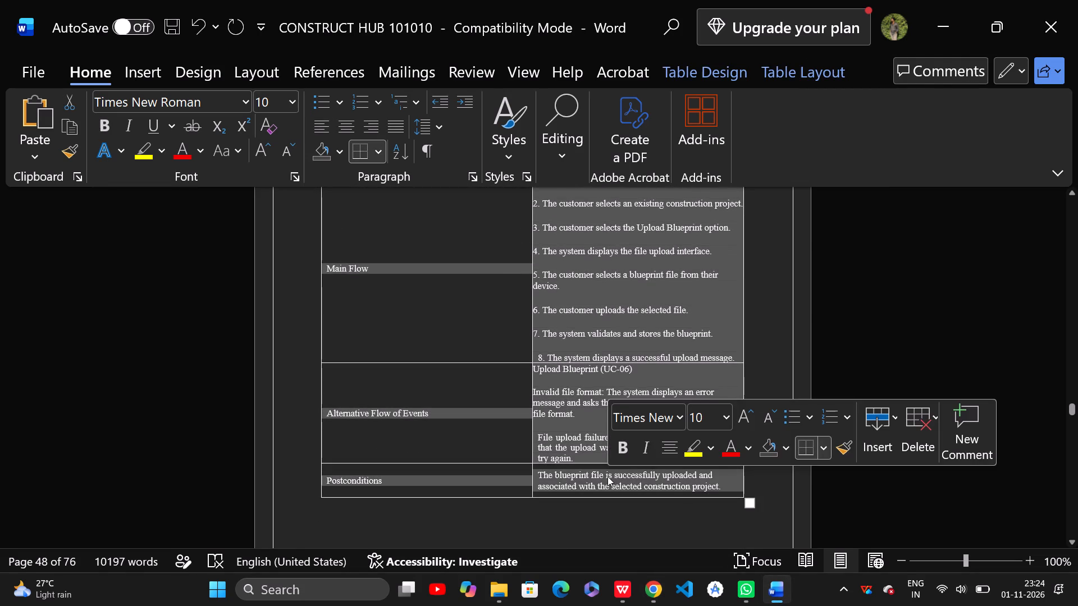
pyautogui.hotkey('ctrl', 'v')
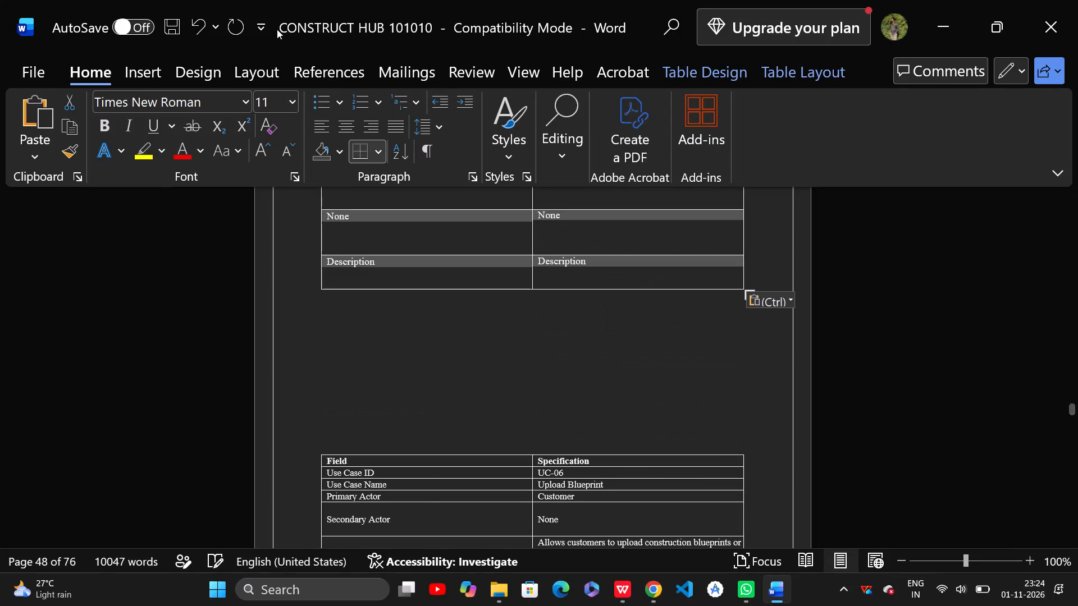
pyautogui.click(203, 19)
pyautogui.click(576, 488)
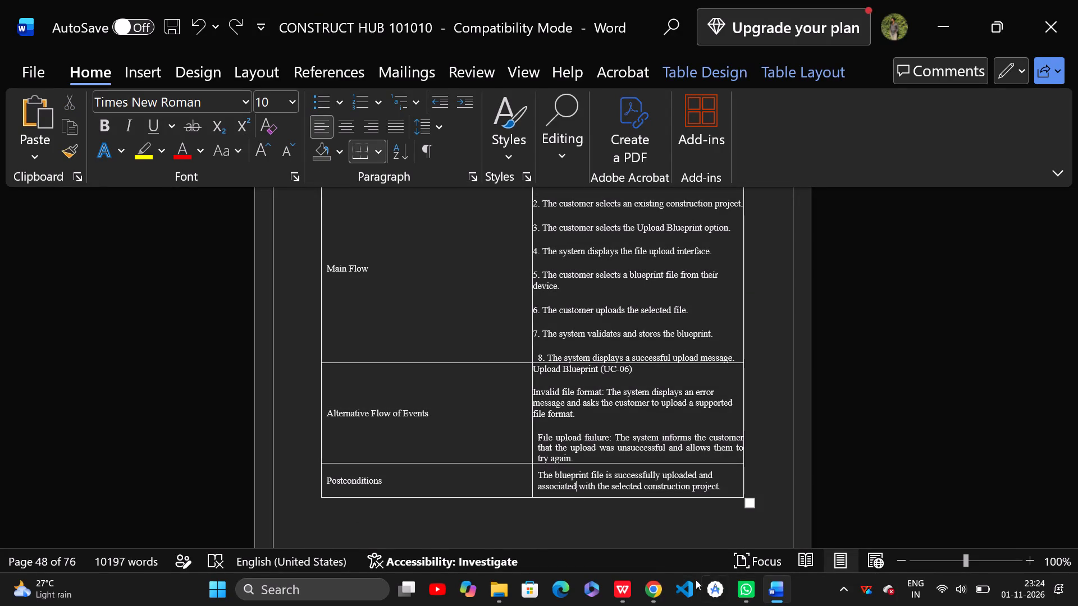
# Following the Create Project specification in the Chrome chat, set the Use Case ID in the duplicated Upload Blueprint table to UC-05 in Word.
pyautogui.click(660, 592)
pyautogui.click(651, 388)
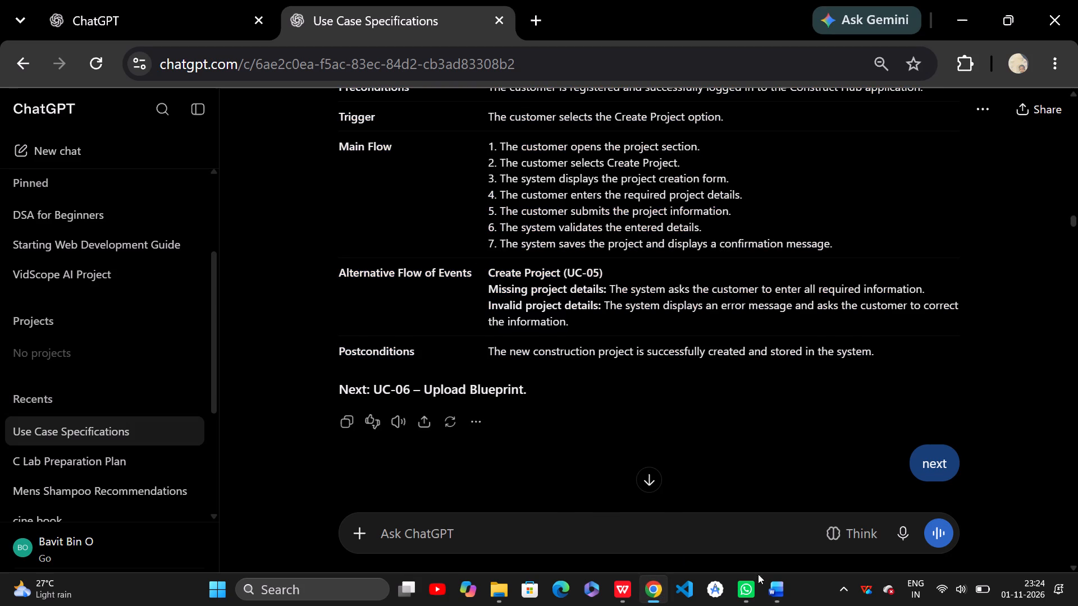
pyautogui.click(785, 590)
pyautogui.scroll(6, 636, 452)
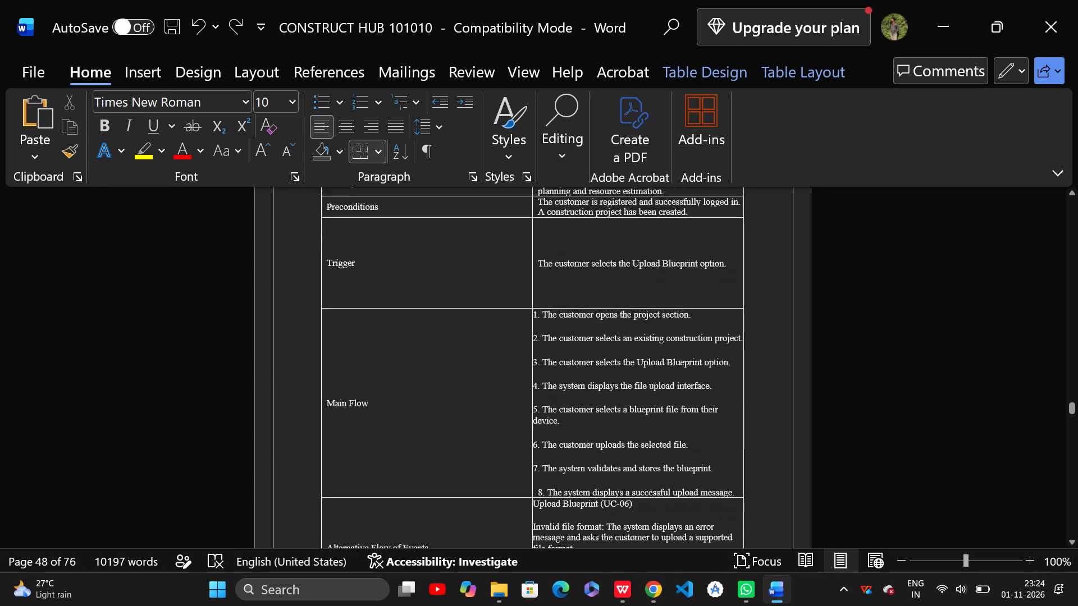
pyautogui.scroll(5, 635, 452)
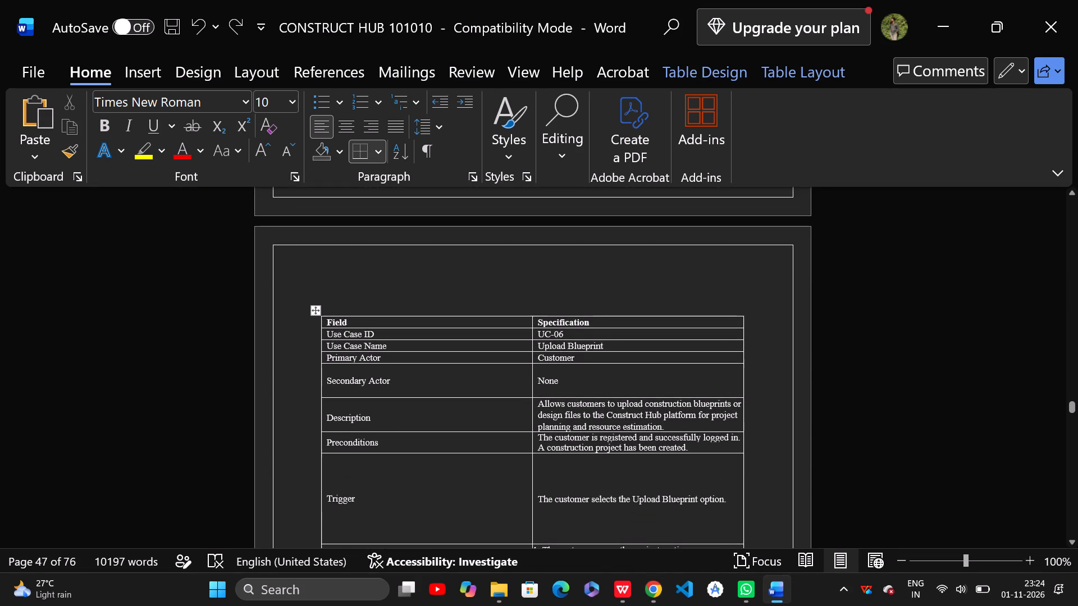
pyautogui.click(659, 593)
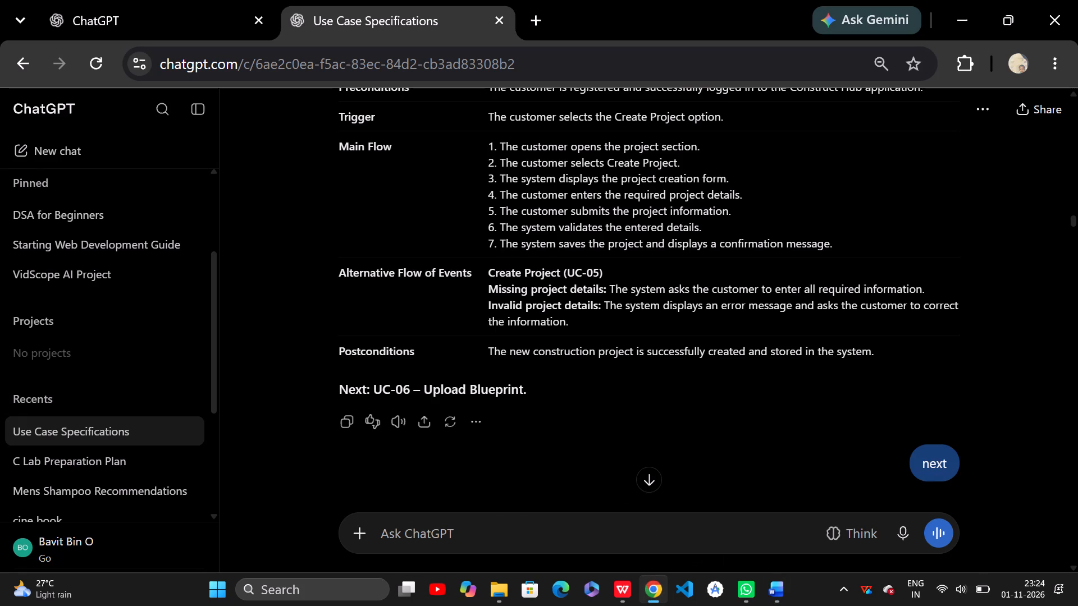
pyautogui.scroll(2, 479, 290)
pyautogui.scroll(2, 358, 301)
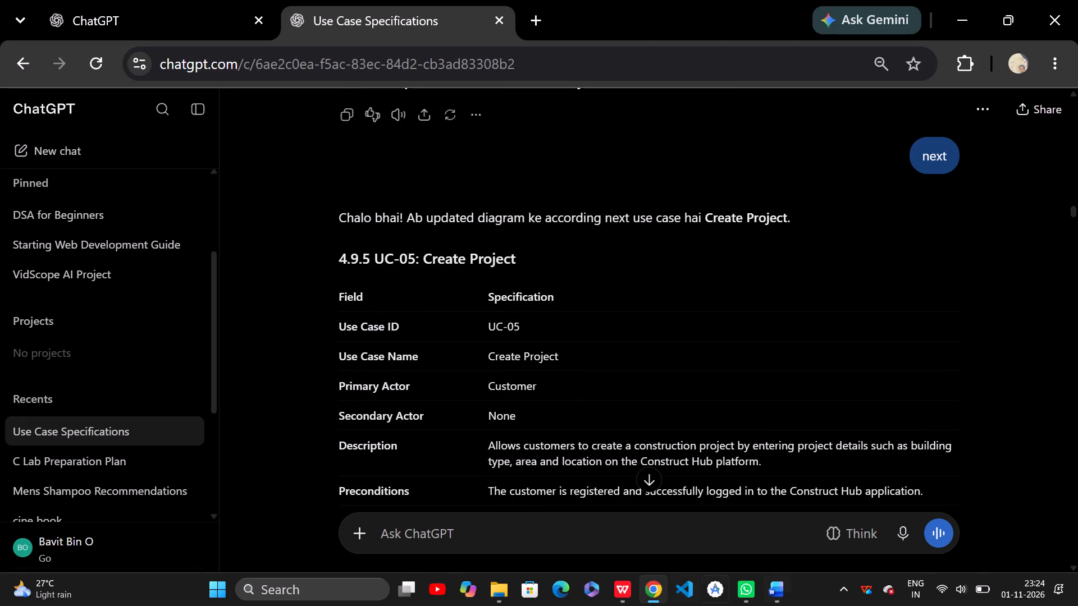
pyautogui.click(778, 590)
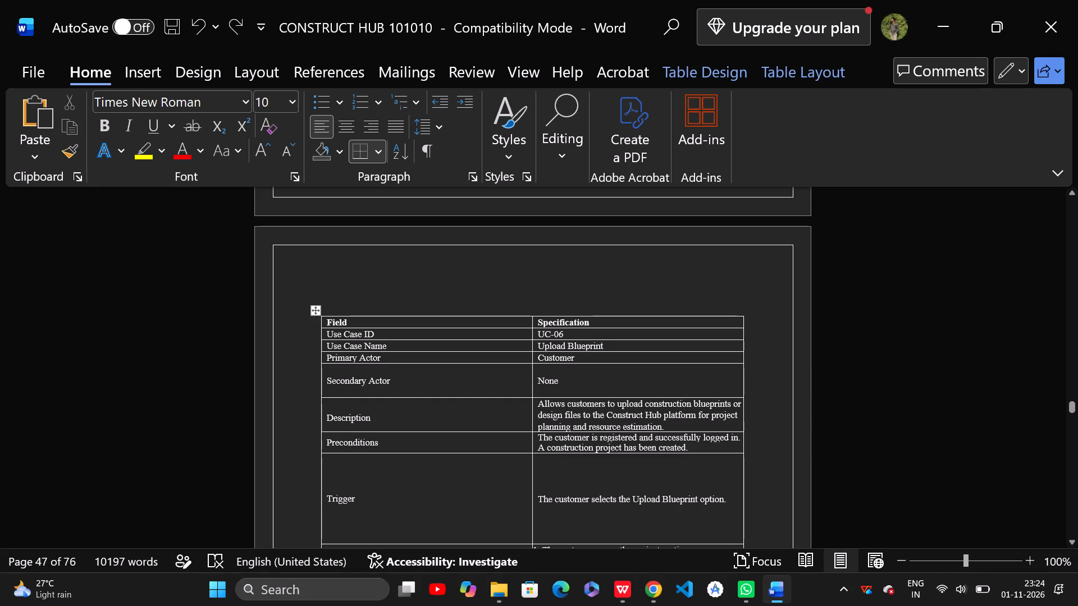
pyautogui.click(576, 337)
pyautogui.press('BackSpace')
pyautogui.press('5')
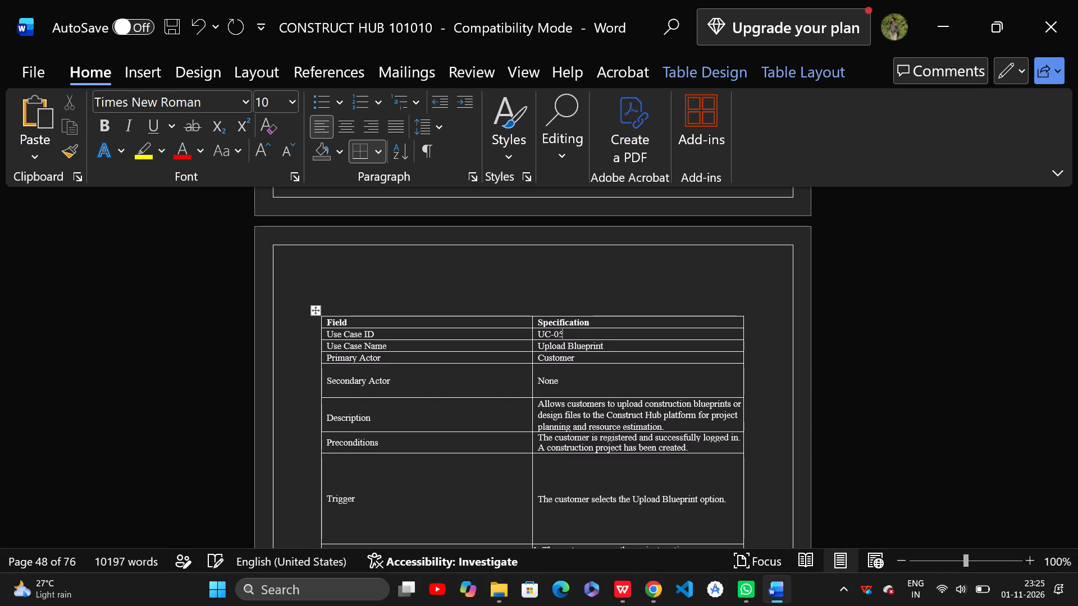
# Copy Create Project from the Chrome specification and use it to replace the Use Case Name in Word's UC-05 table.
pyautogui.click(641, 594)
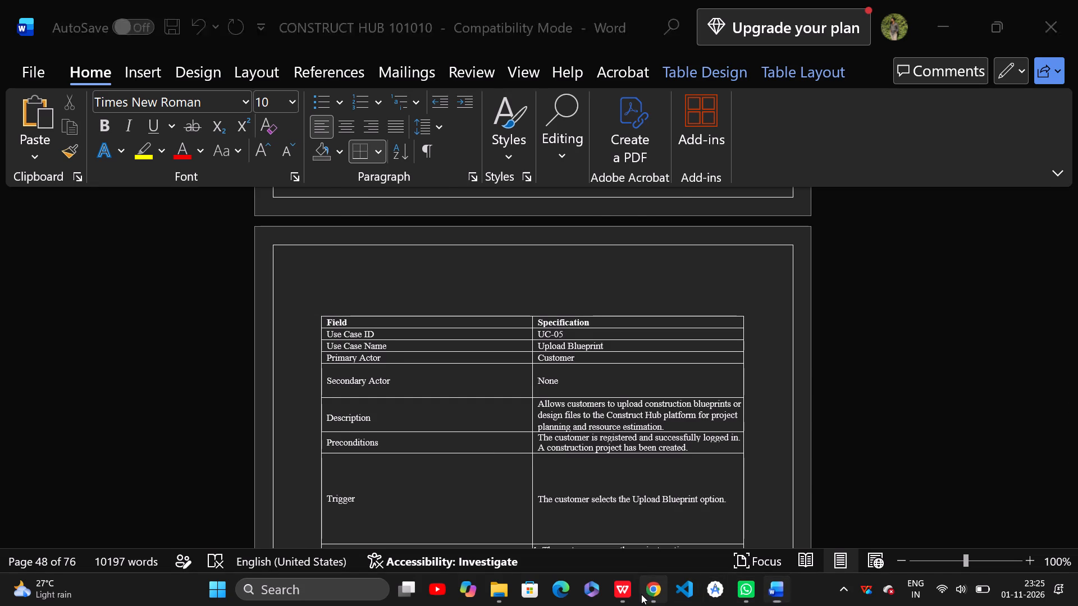
pyautogui.moveTo(483, 357); pyautogui.dragTo(495, 356)
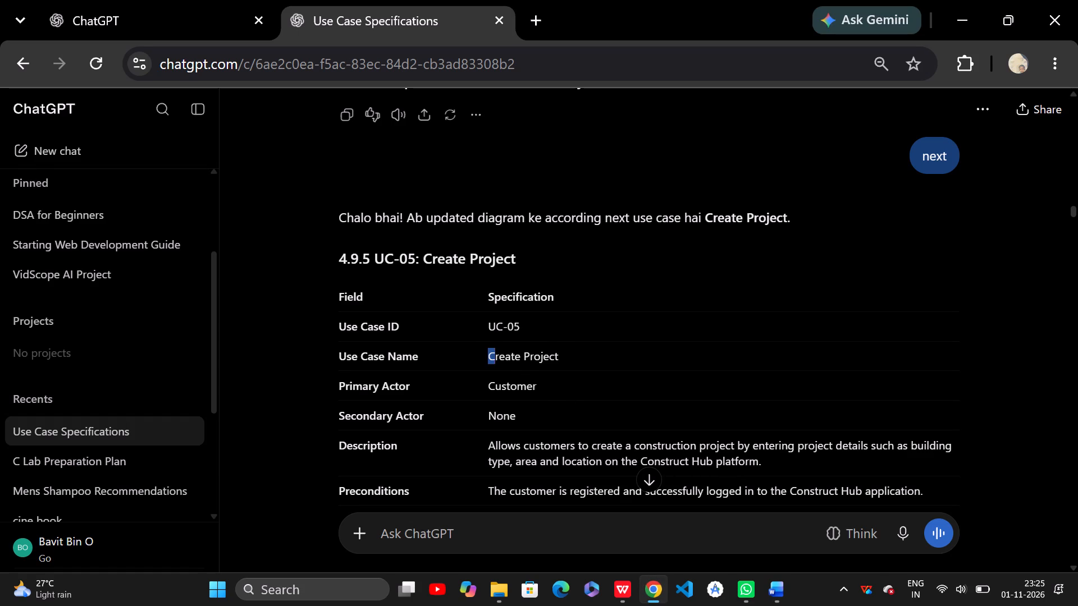
pyautogui.moveTo(495, 356); pyautogui.dragTo(570, 362)
pyautogui.hotkey('ctrl', 'c')
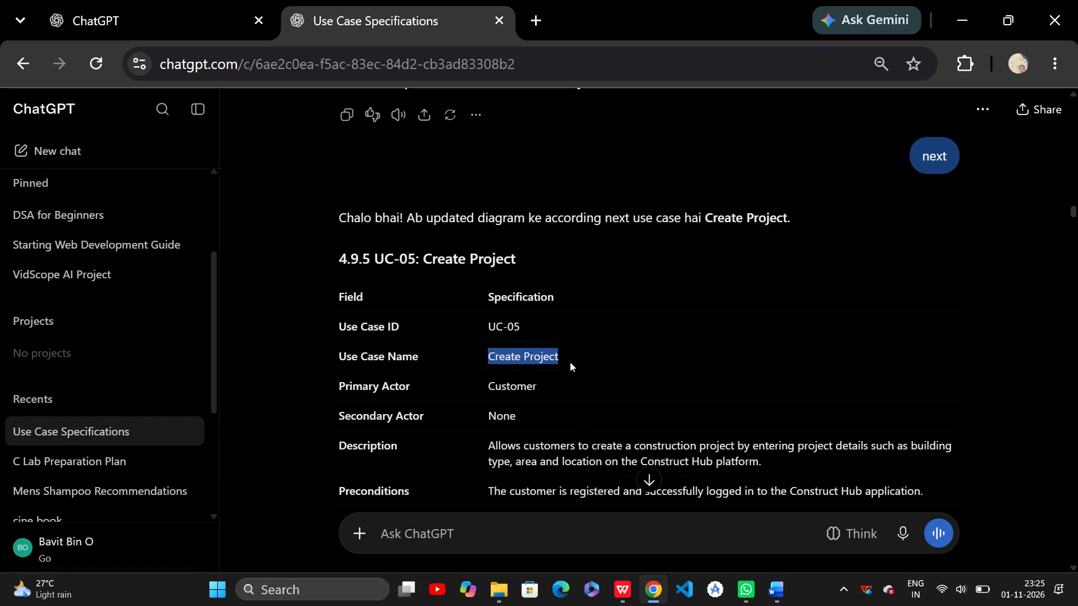
pyautogui.click(771, 593)
pyautogui.doubleClick(612, 346)
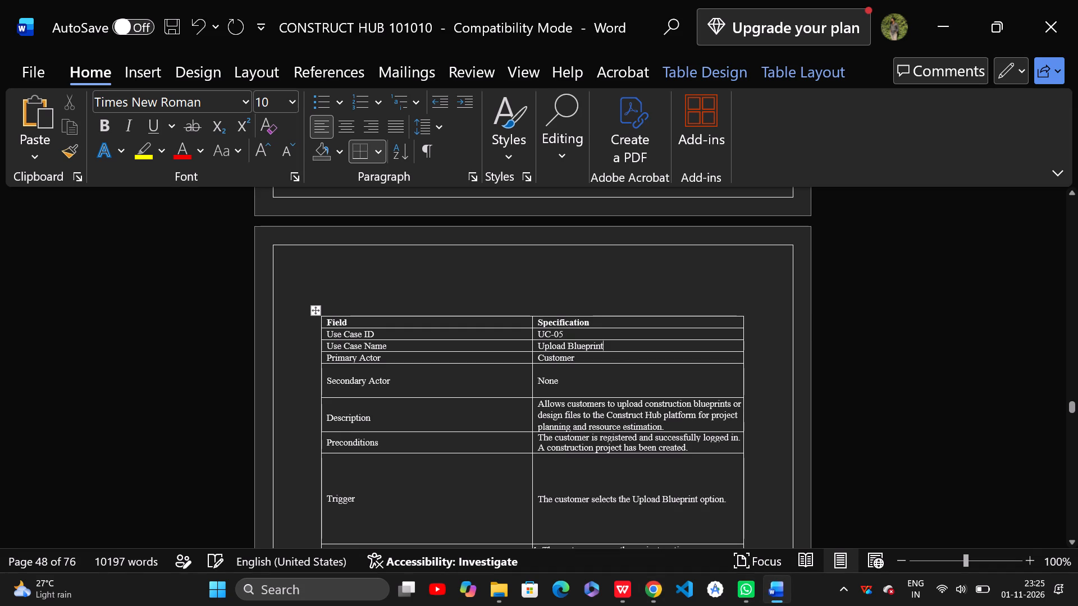
pyautogui.click(612, 346)
pyautogui.click(608, 348)
pyautogui.moveTo(601, 346); pyautogui.dragTo(541, 346)
pyautogui.hotkey('ctrl', 'v')
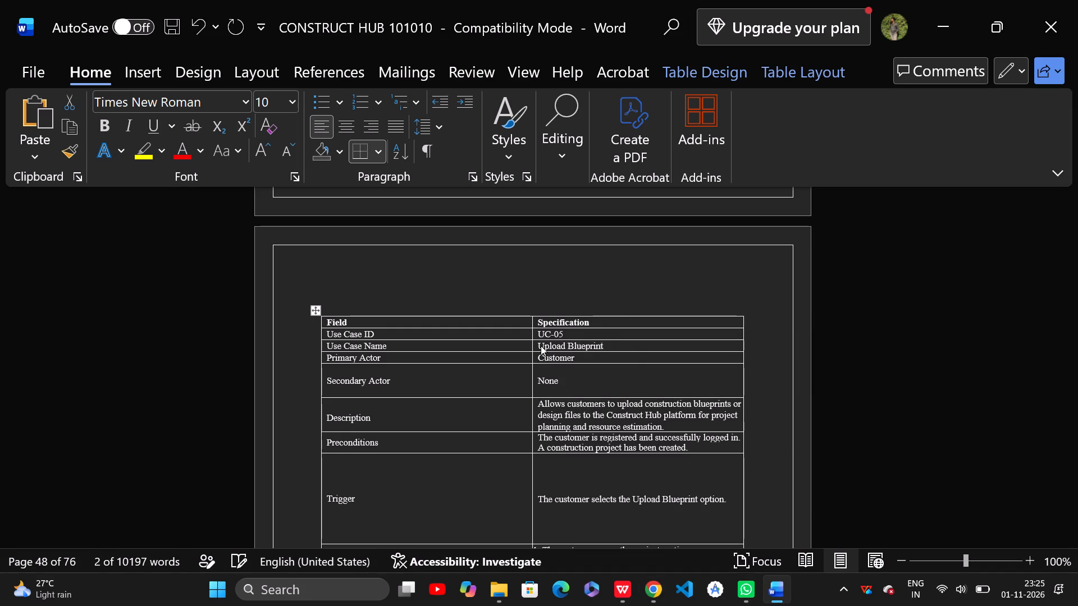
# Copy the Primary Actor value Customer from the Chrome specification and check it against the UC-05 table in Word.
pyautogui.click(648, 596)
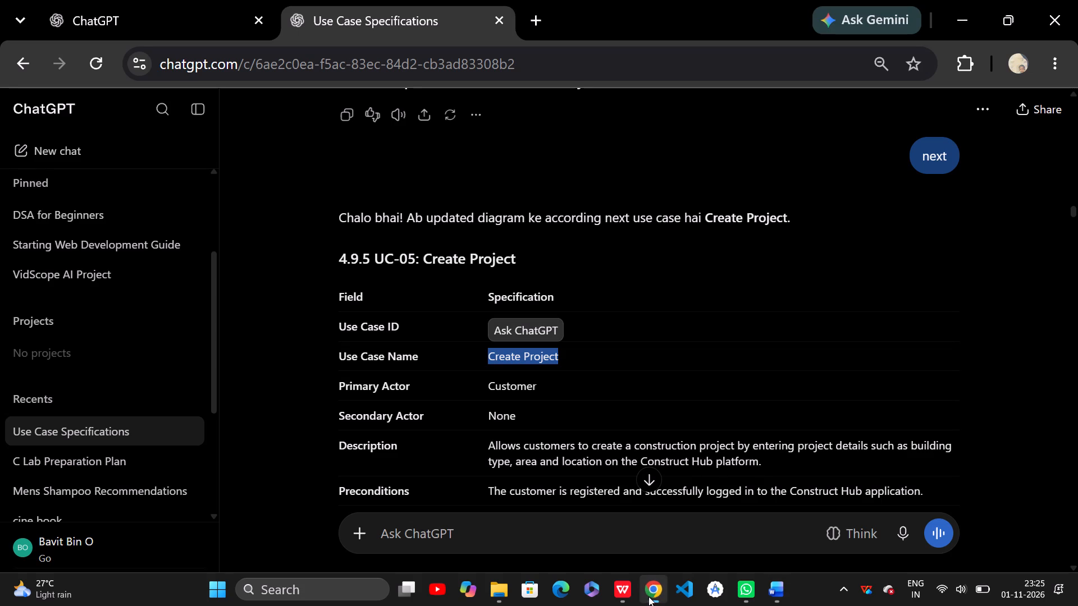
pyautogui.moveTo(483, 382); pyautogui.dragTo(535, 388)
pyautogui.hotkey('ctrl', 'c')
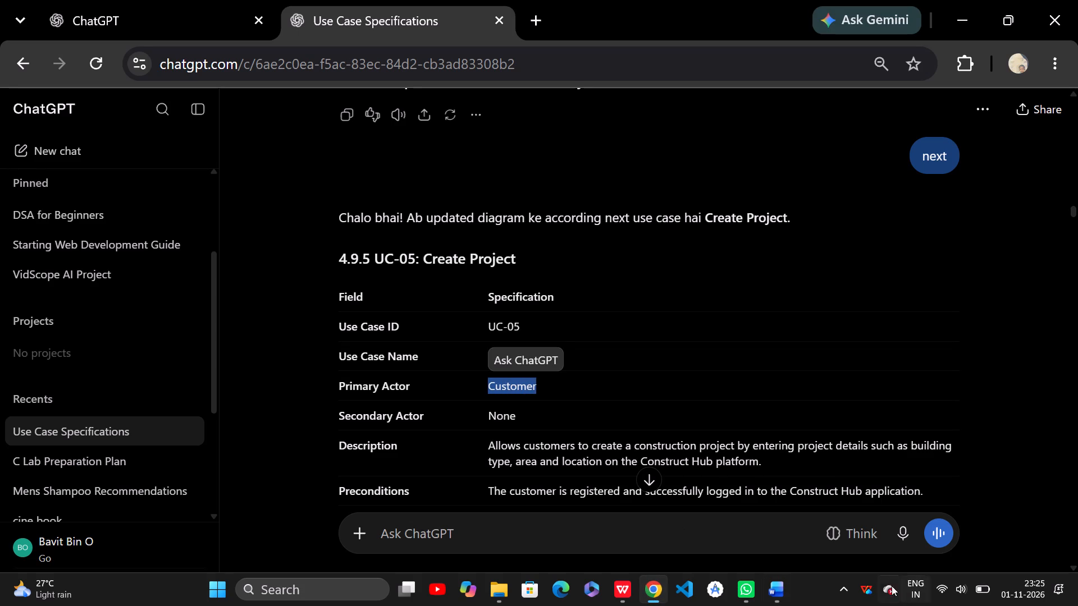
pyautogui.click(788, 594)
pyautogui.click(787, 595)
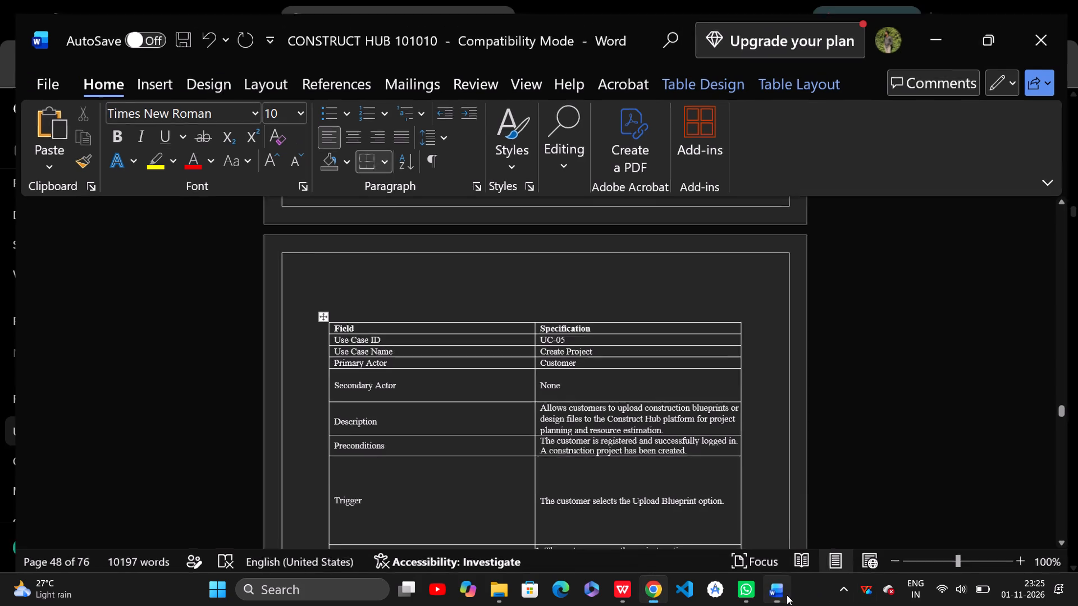
# Copy the Create Project Description from the Chrome chat, without its final period, and replace the Description text in Word's UC-05 table.
pyautogui.scroll(-1, 587, 470)
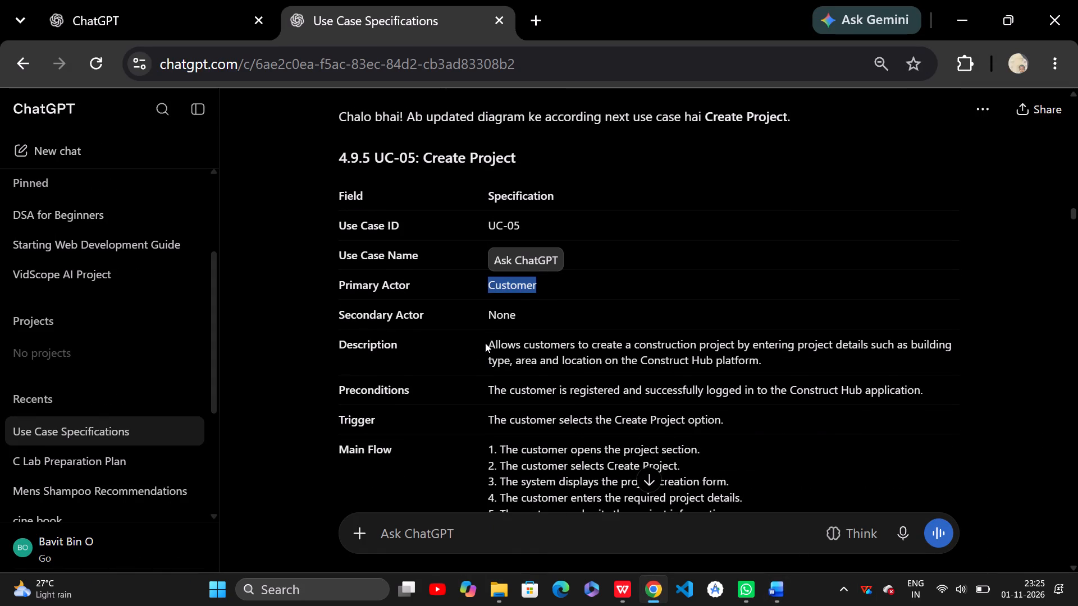
pyautogui.moveTo(487, 342); pyautogui.dragTo(759, 365)
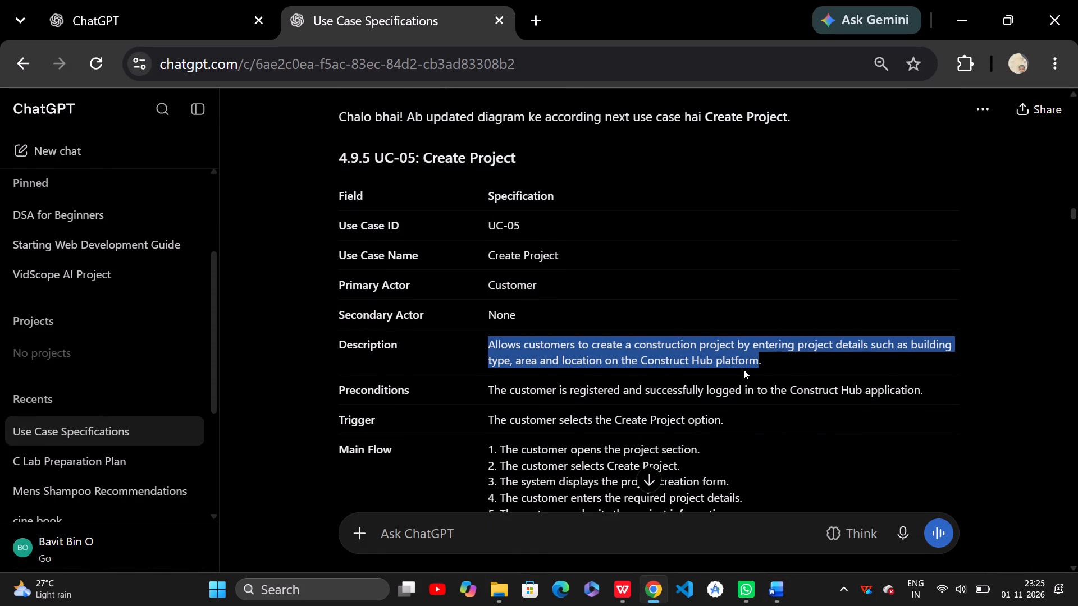
pyautogui.hotkey('ctrl', 'c')
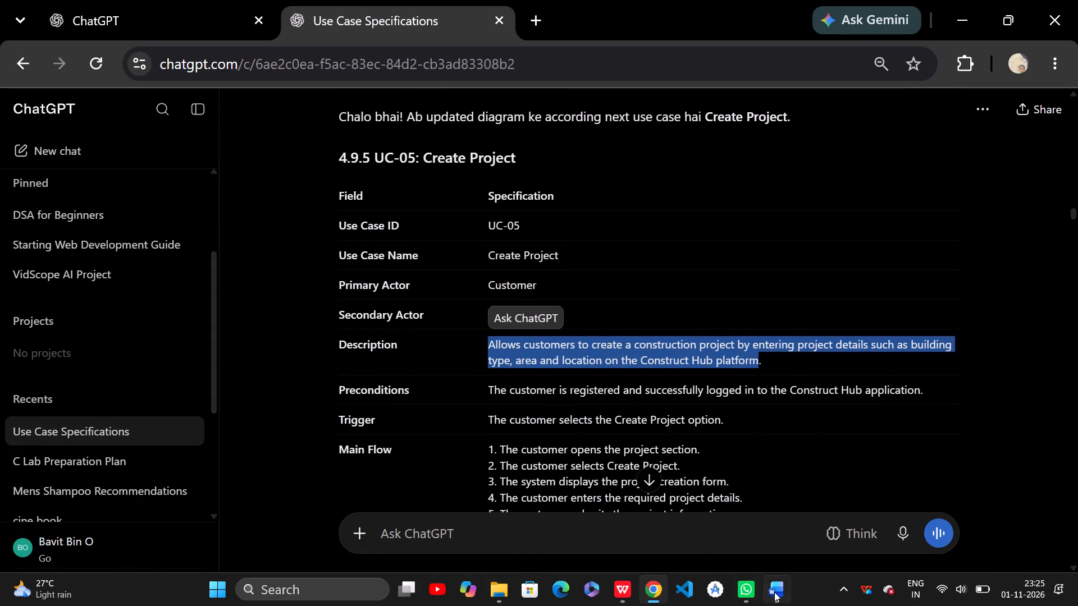
pyautogui.click(774, 592)
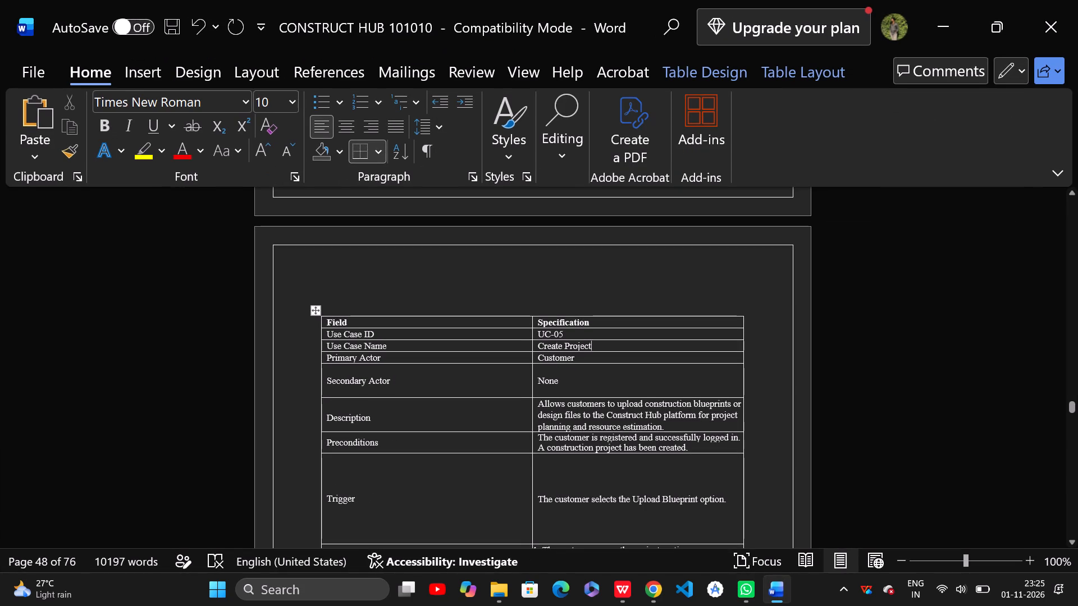
pyautogui.moveTo(697, 423); pyautogui.dragTo(542, 403)
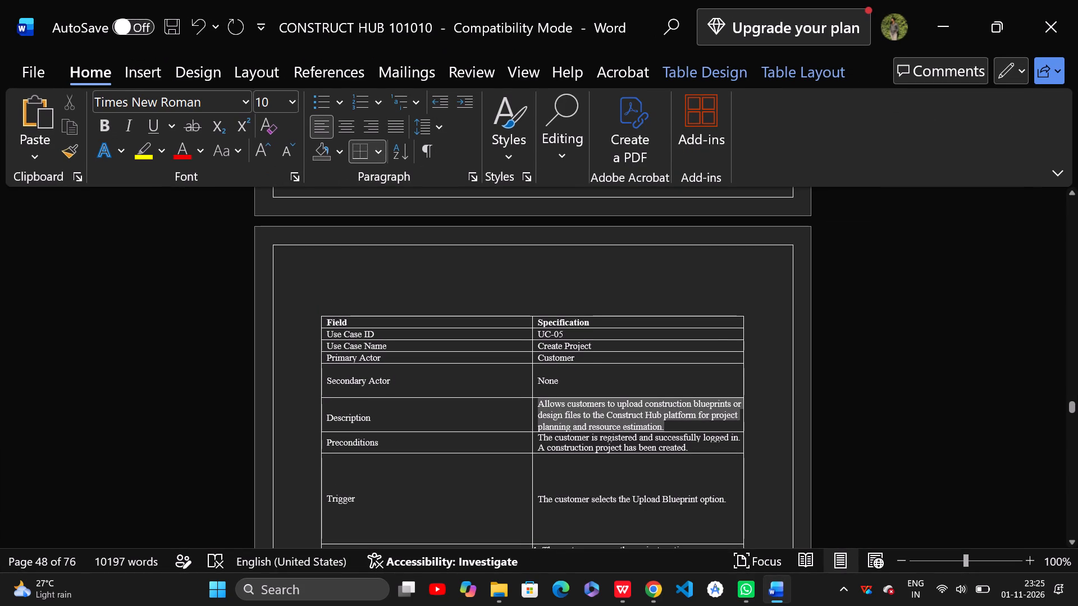
pyautogui.moveTo(542, 403); pyautogui.dragTo(540, 402)
pyautogui.hotkey('ctrl', 'v')
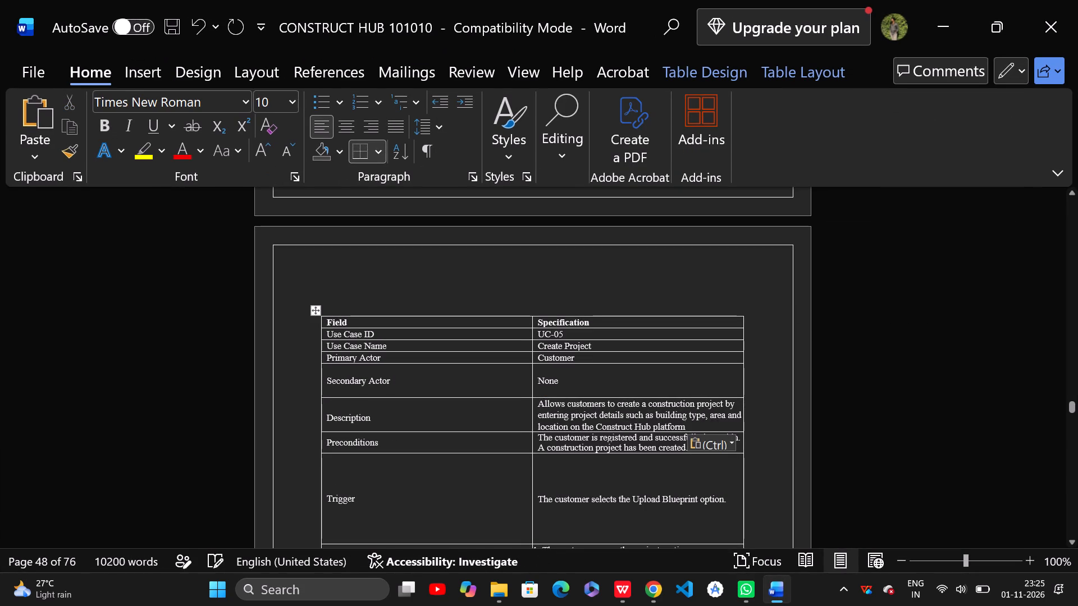
# Replace the Preconditions in Word's UC-05 table with "The customer is registered and successfully logged in to the Construct Hub application." from the Chrome chat.
pyautogui.click(654, 595)
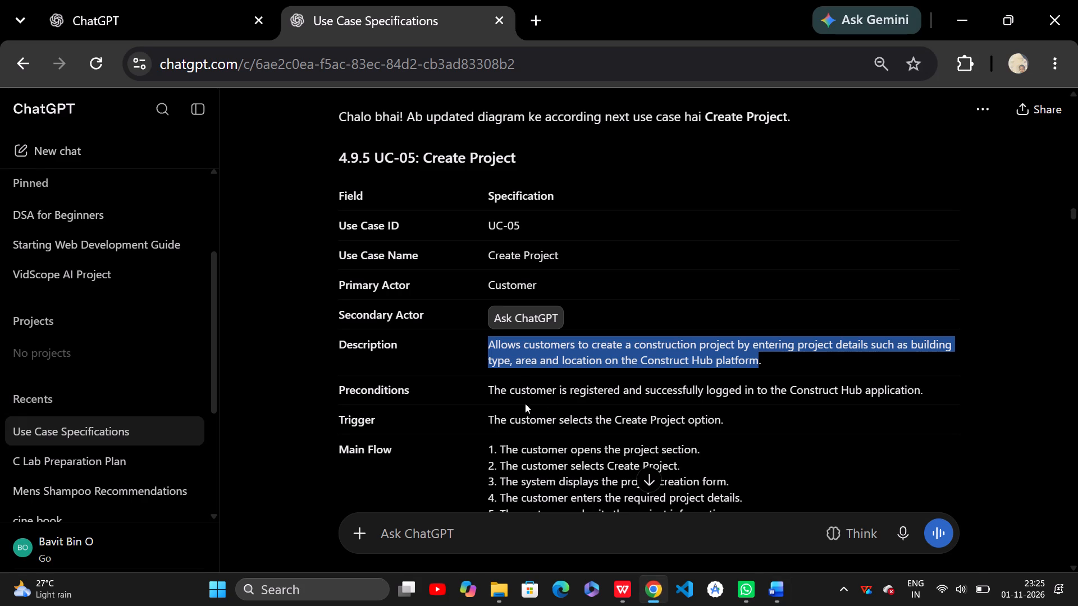
pyautogui.moveTo(485, 384); pyautogui.dragTo(920, 394)
pyautogui.hotkey('ctrl', 'v')
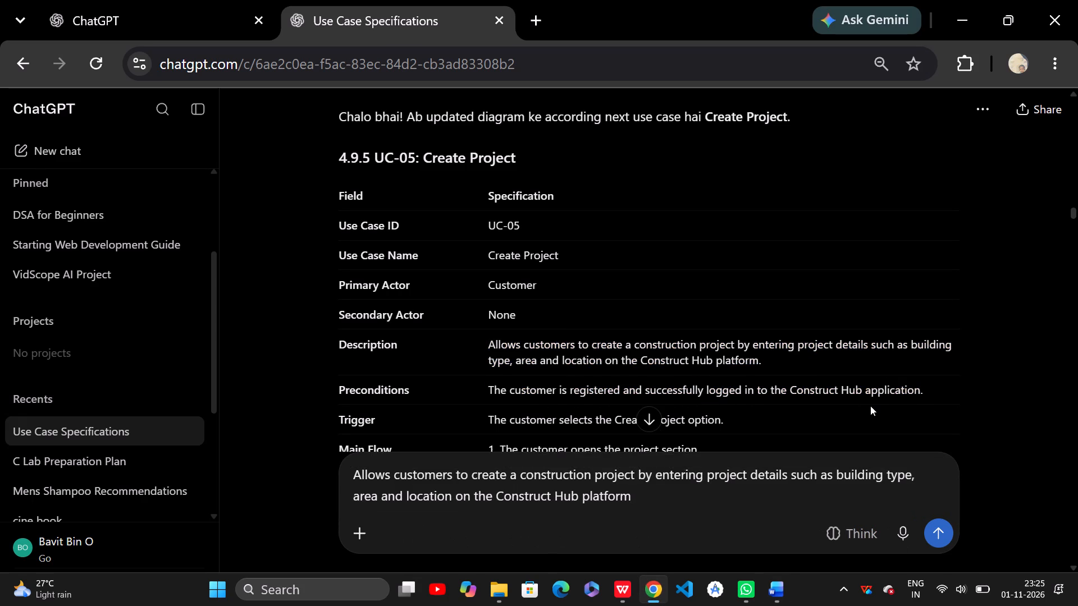
pyautogui.moveTo(488, 394); pyautogui.dragTo(928, 395)
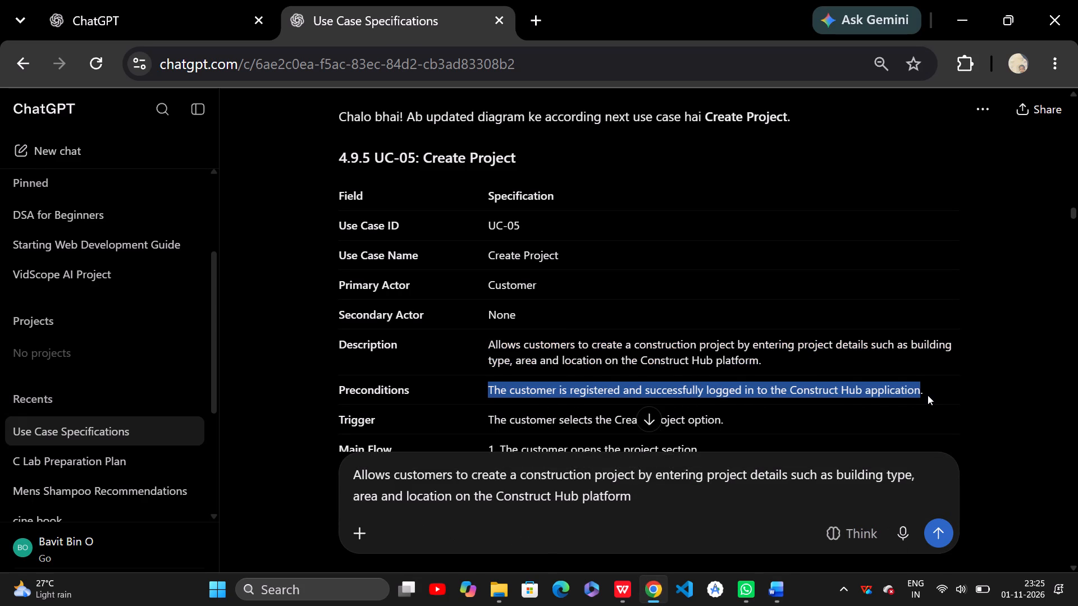
pyautogui.moveTo(928, 395); pyautogui.dragTo(928, 395)
pyautogui.hotkey('ctrl', 'c')
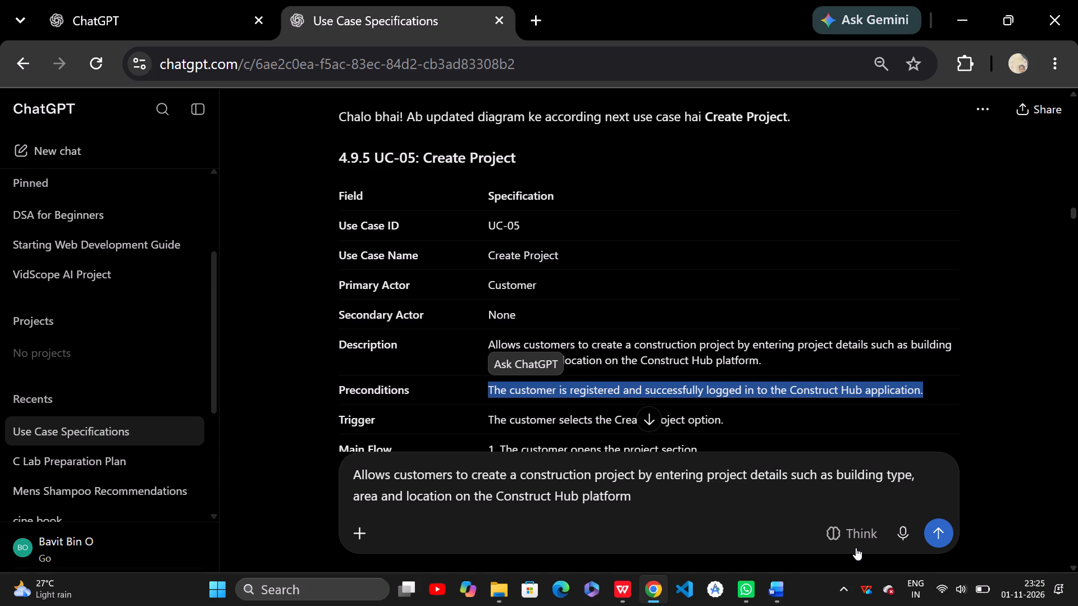
pyautogui.click(778, 594)
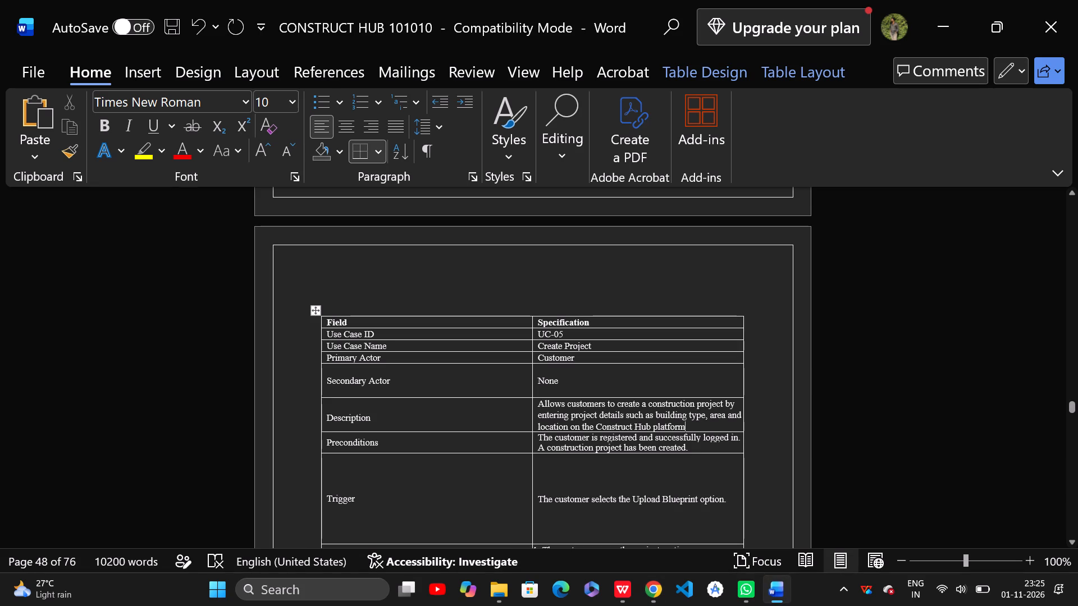
pyautogui.moveTo(538, 435); pyautogui.dragTo(706, 446)
pyautogui.hotkey('ctrl', 'v')
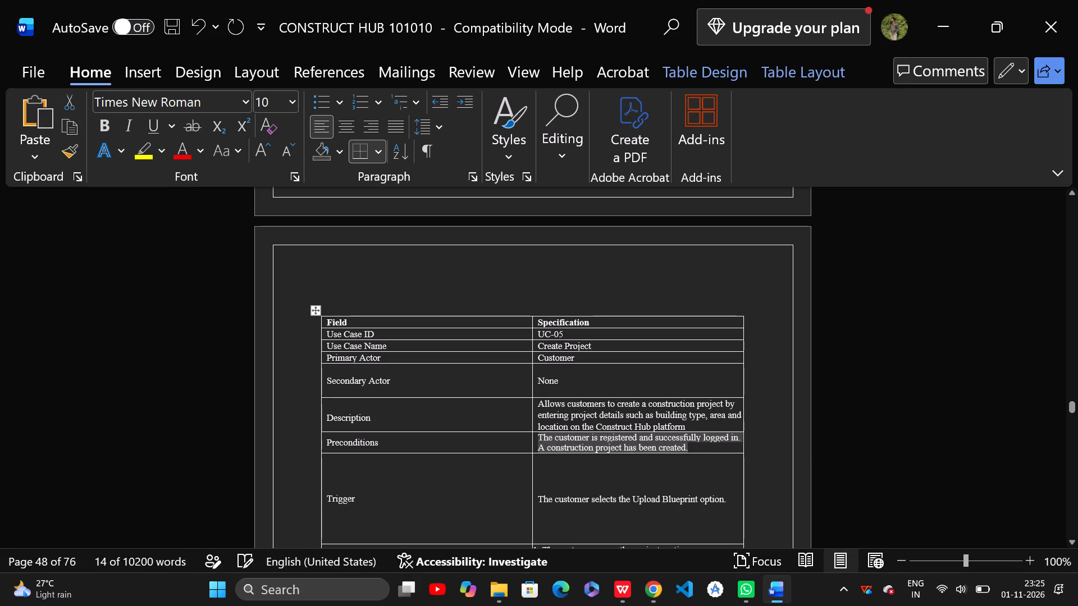
pyautogui.scroll(-2, 535, 469)
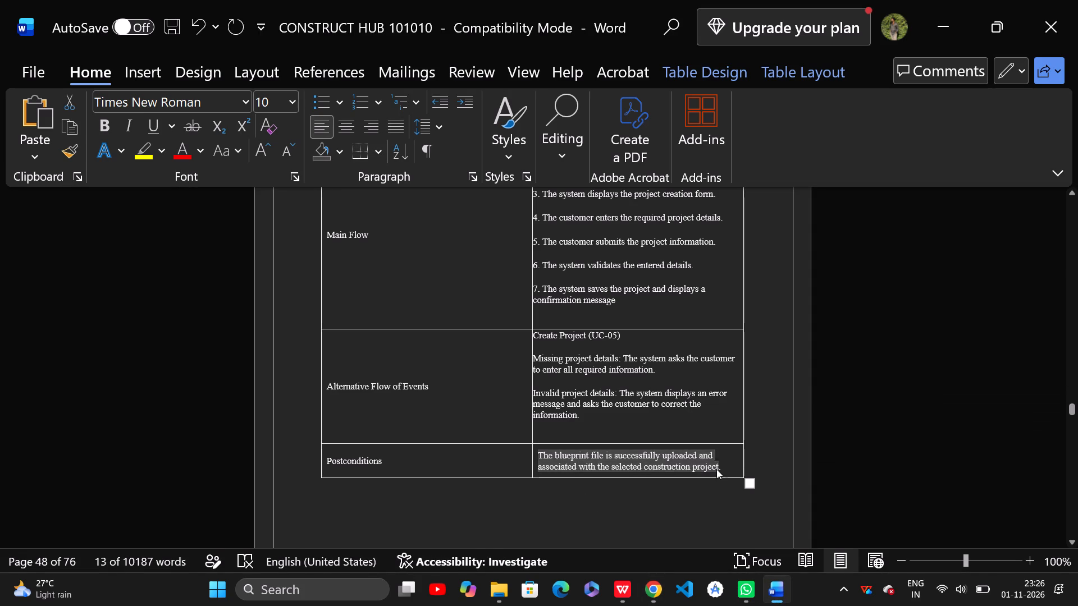
# Apply font size 10 to the entire UC-05 Create Project table, from the header row through Postconditions.
pyautogui.scroll(2, 573, 352)
pyautogui.scroll(6, 619, 430)
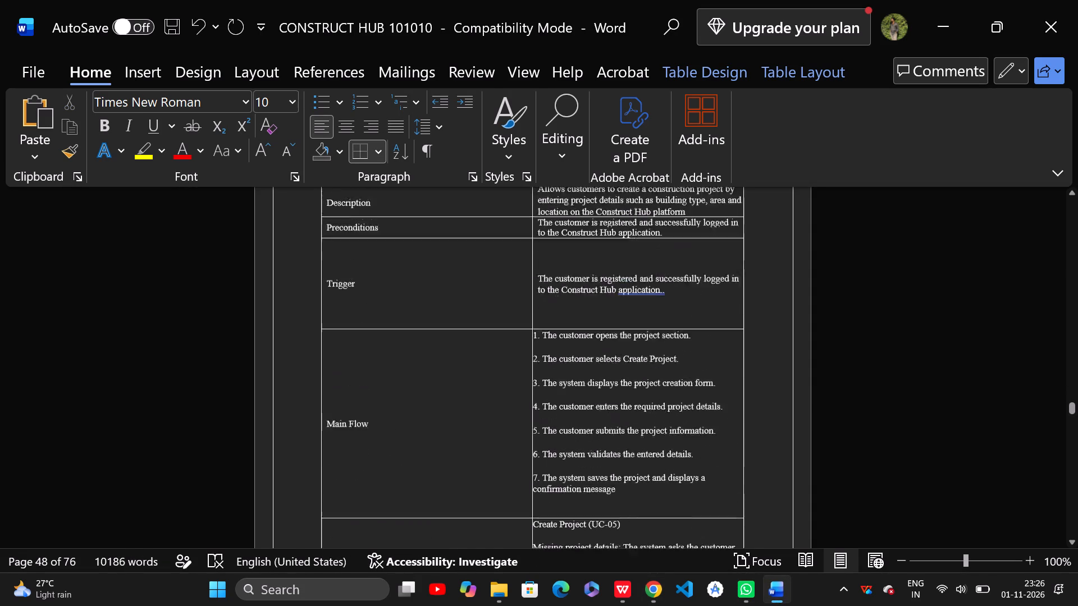
pyautogui.scroll(1, 612, 447)
pyautogui.scroll(1, 463, 323)
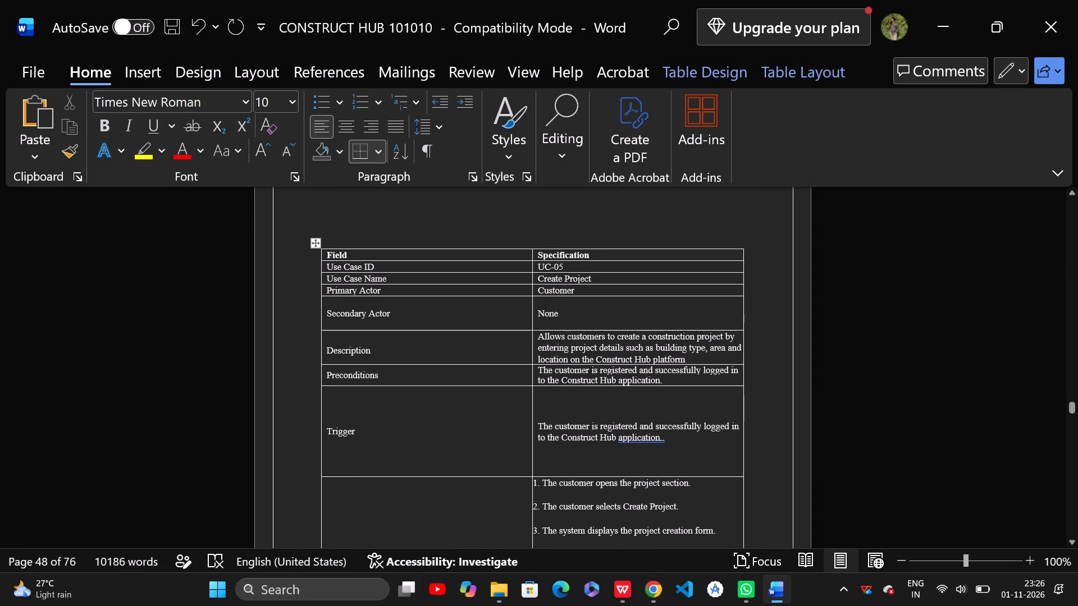
pyautogui.moveTo(330, 256); pyautogui.dragTo(577, 451)
pyautogui.scroll(-6, 498, 420)
pyautogui.scroll(-2, 573, 434)
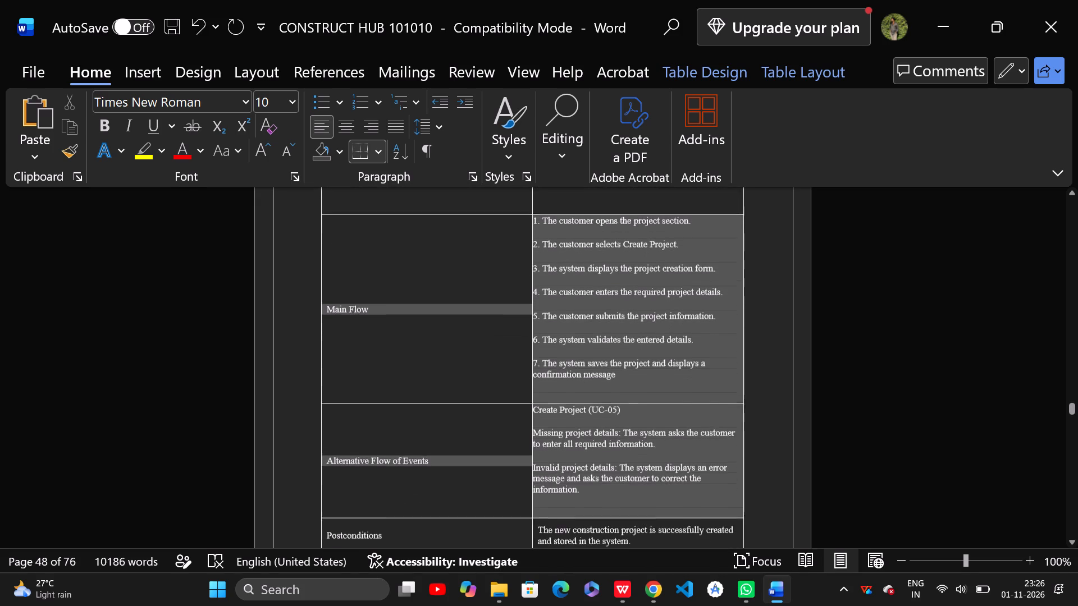
pyautogui.moveTo(577, 451); pyautogui.dragTo(588, 492)
pyautogui.scroll(-1, 579, 461)
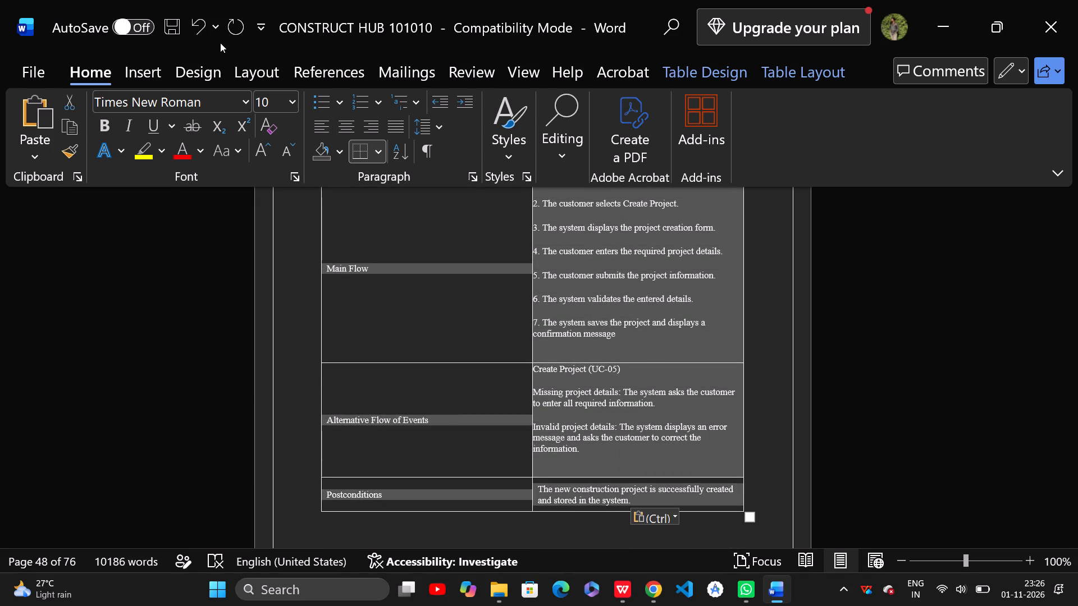
pyautogui.click(272, 93)
pyautogui.press('Return')
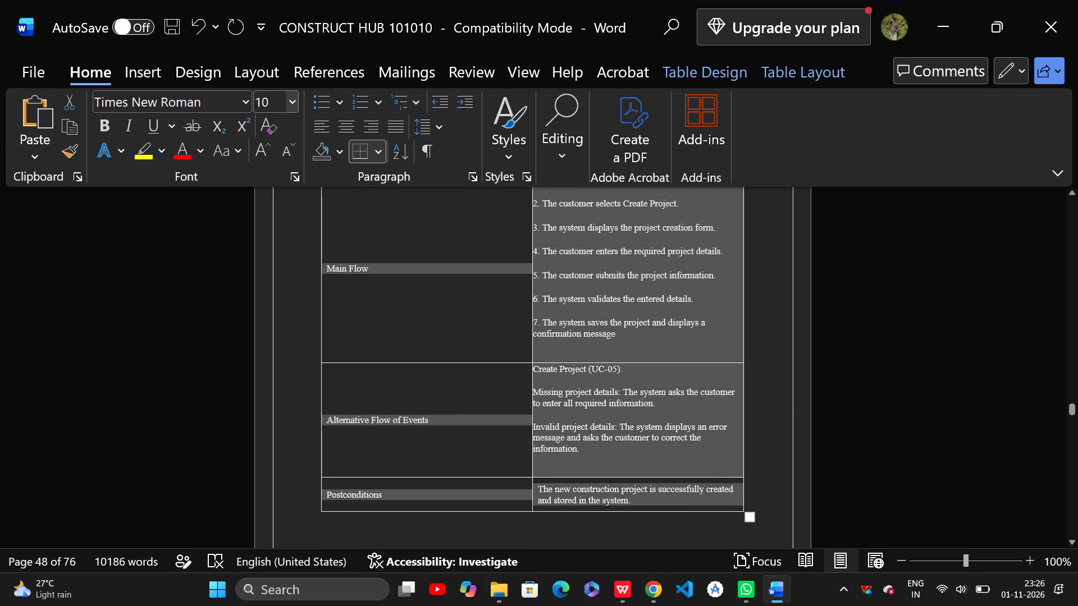
# Set the font size of the UC-05 table's Field and Specification header row to 12.
pyautogui.scroll(6, 295, 231)
pyautogui.scroll(3, 388, 259)
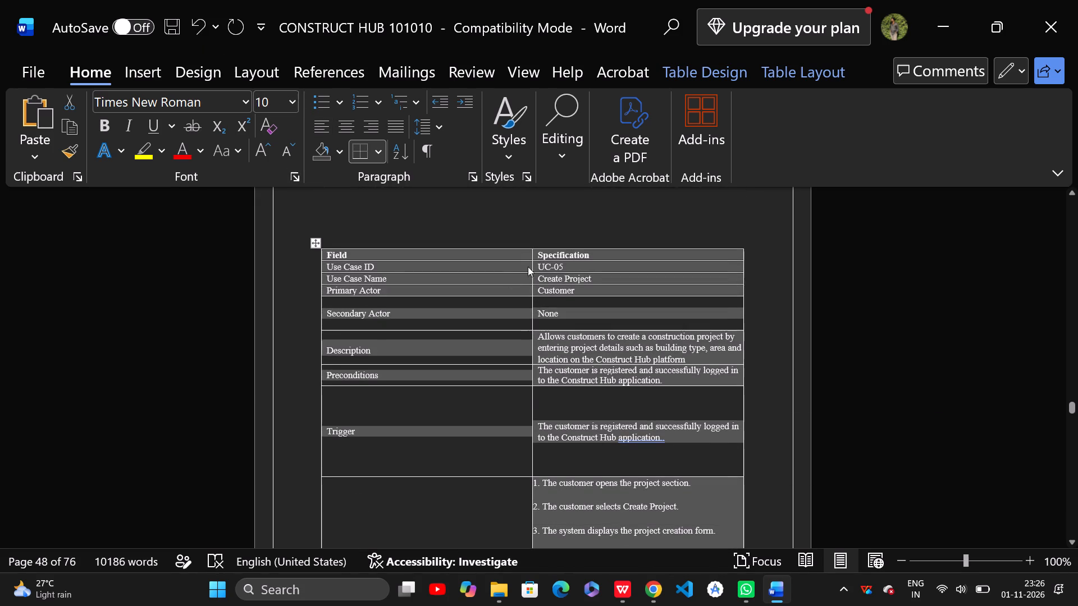
pyautogui.click(547, 260)
pyautogui.click(609, 260)
pyautogui.moveTo(605, 258); pyautogui.dragTo(406, 240)
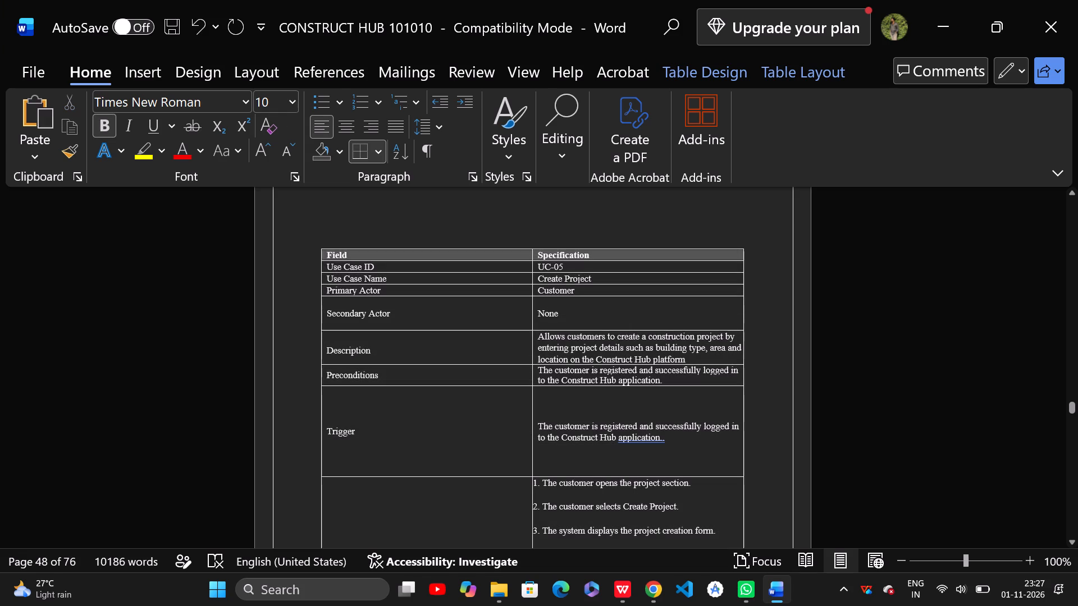
pyautogui.moveTo(406, 240); pyautogui.dragTo(351, 247)
pyautogui.click(271, 105)
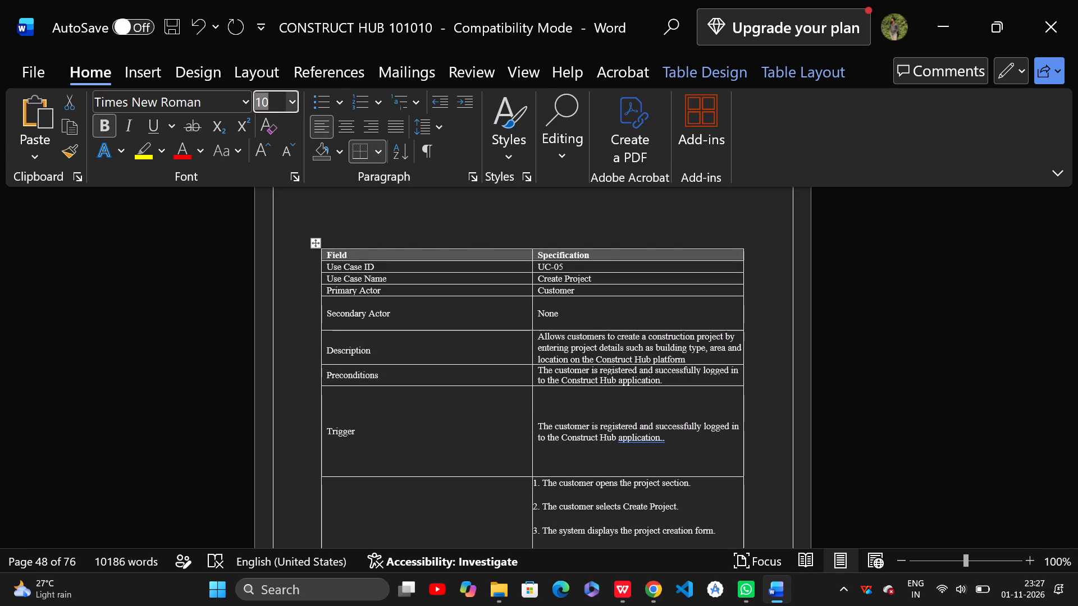
pyautogui.write('12')
pyautogui.press('Return')
# Set the font size of the Field and Specification header row in the UC-06 Upload Blueprint table to 12.
pyautogui.scroll(-5, 347, 195)
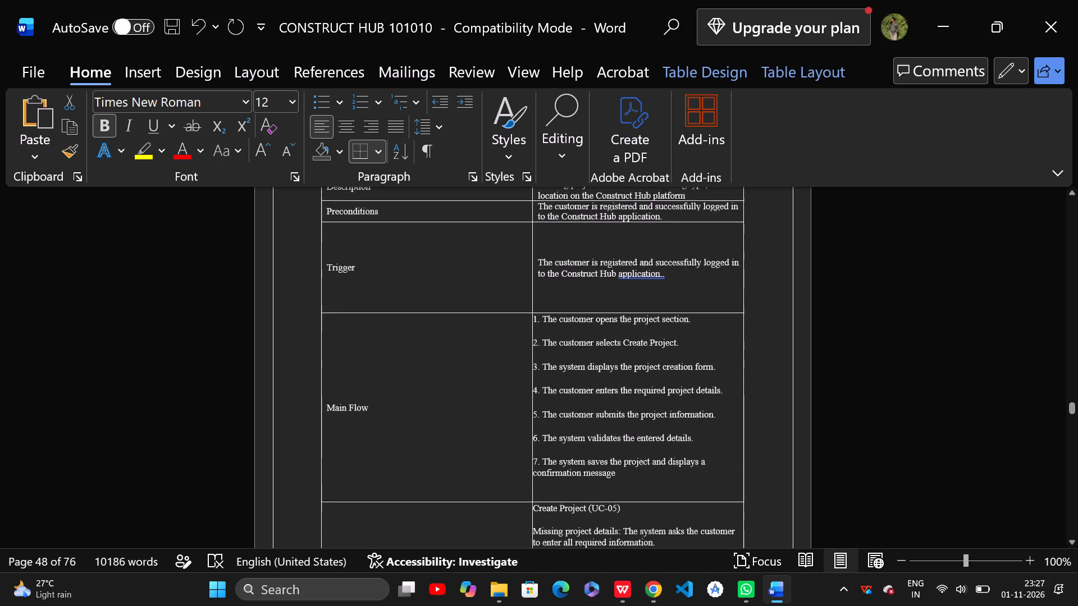
pyautogui.scroll(6, 388, 276)
pyautogui.scroll(-17, 548, 359)
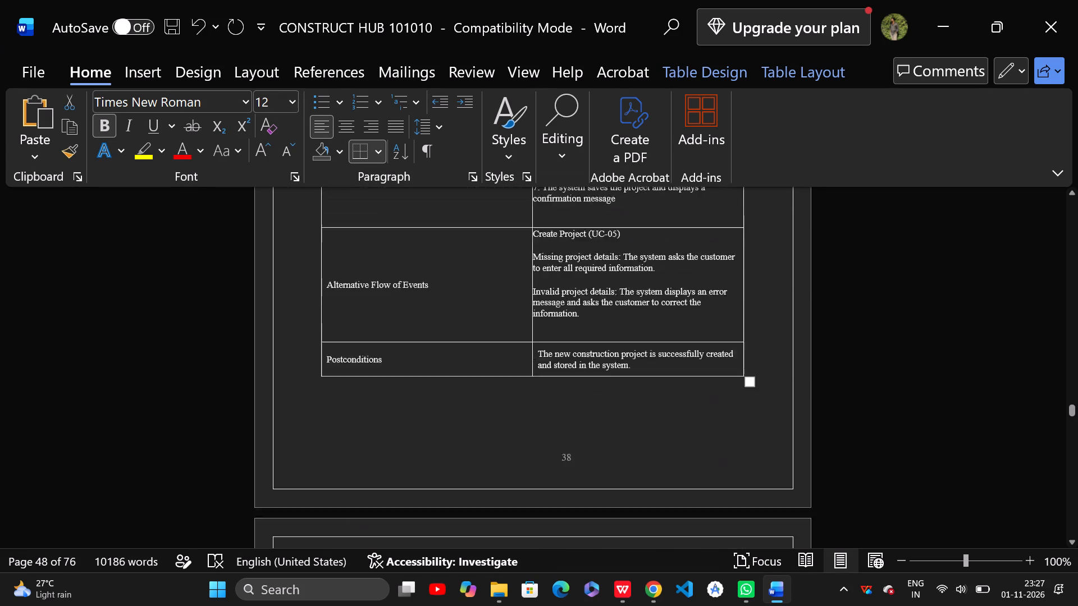
pyautogui.scroll(-12, 455, 405)
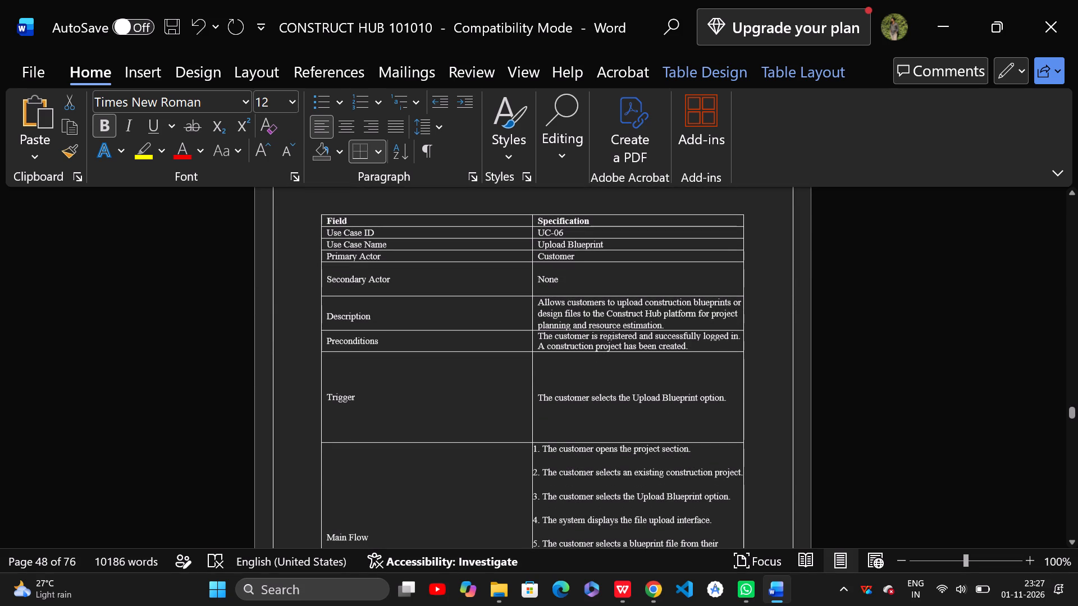
pyautogui.moveTo(616, 219); pyautogui.dragTo(278, 210)
pyautogui.click(278, 210)
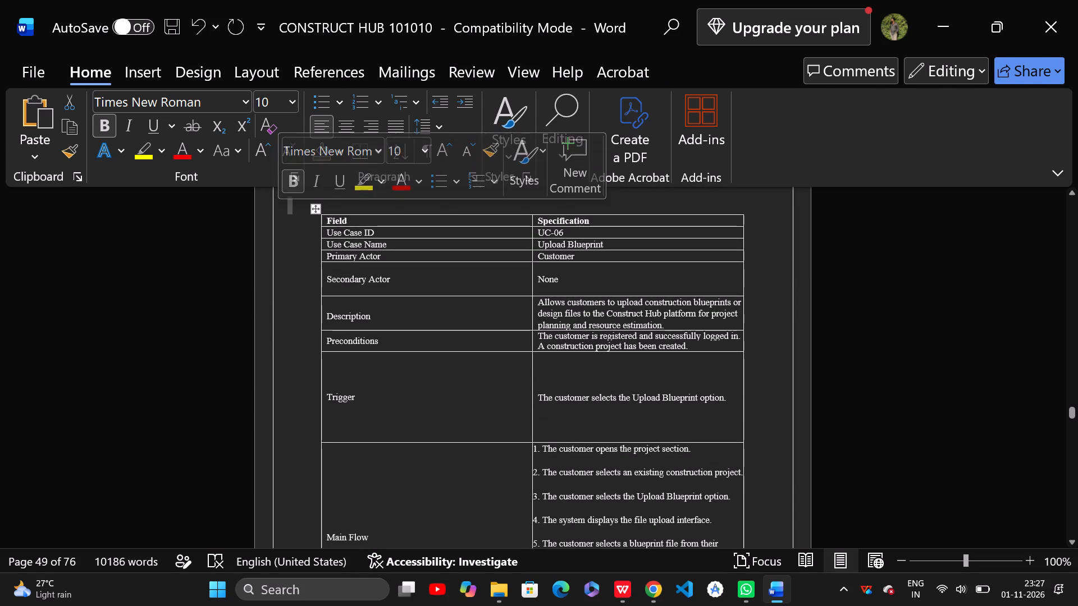
pyautogui.click(612, 223)
pyautogui.moveTo(612, 223); pyautogui.dragTo(409, 213)
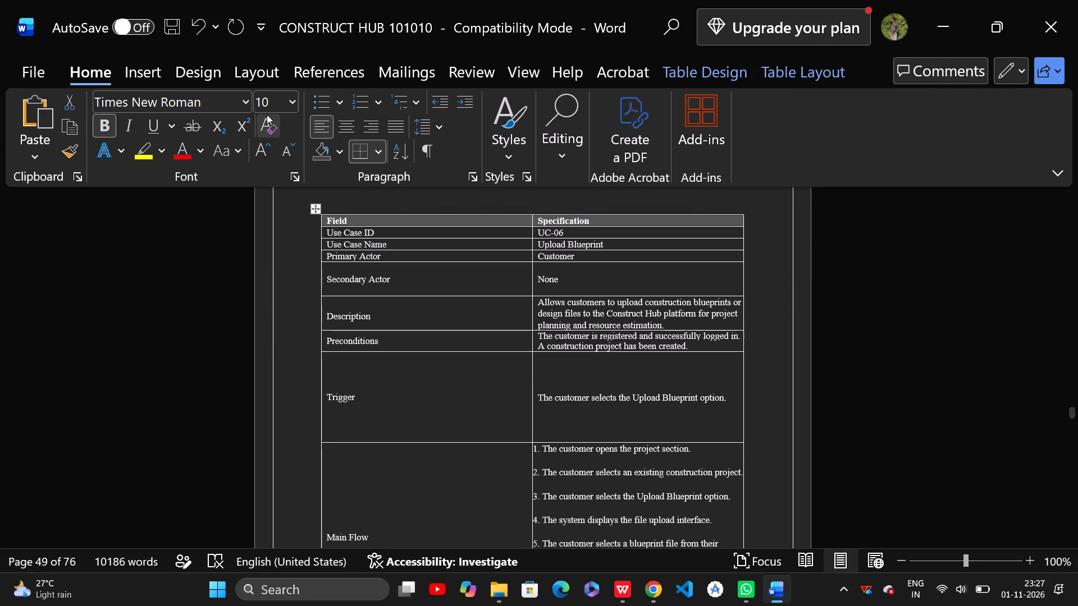
pyautogui.click(272, 107)
pyautogui.write('12')
pyautogui.press('Return')
# Delete the extra blank lines above the UC-06 Upload Blueprint table to move the table higher on its page.
pyautogui.scroll(-5, 582, 263)
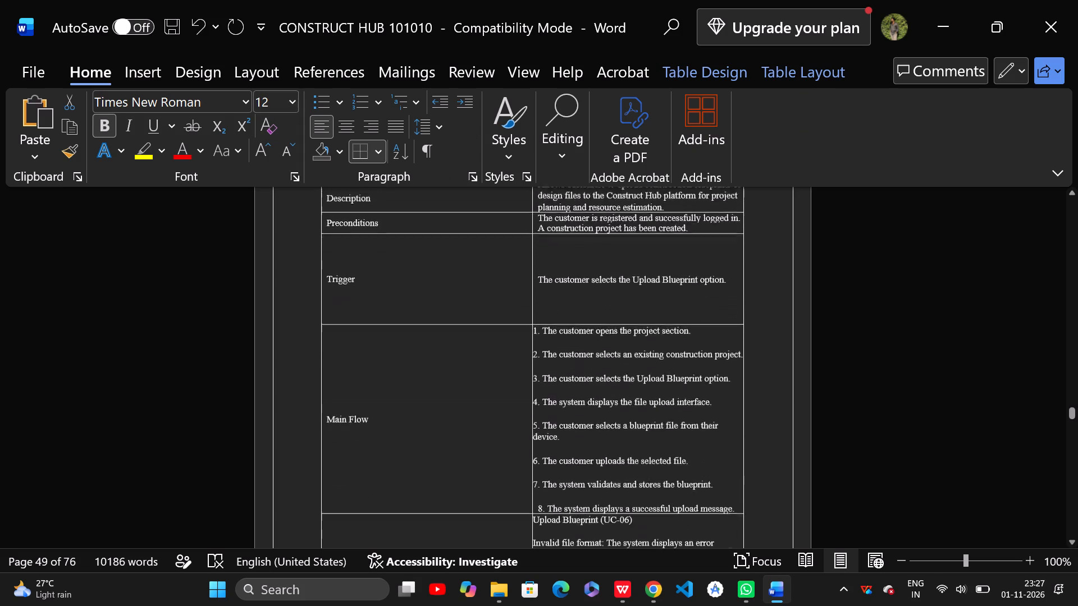
pyautogui.scroll(-14, 595, 310)
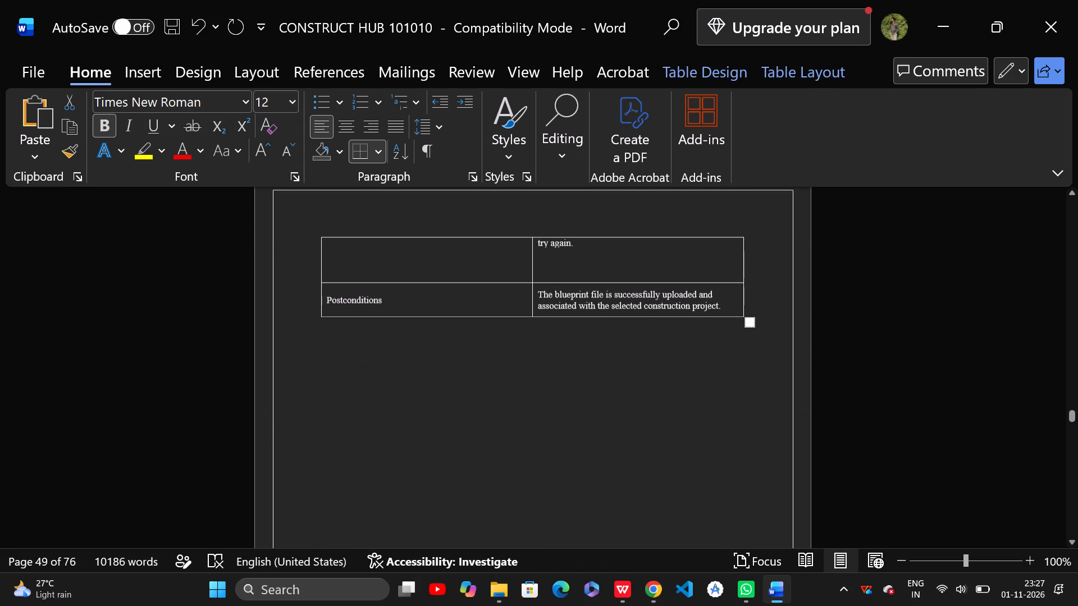
pyautogui.scroll(19, 567, 402)
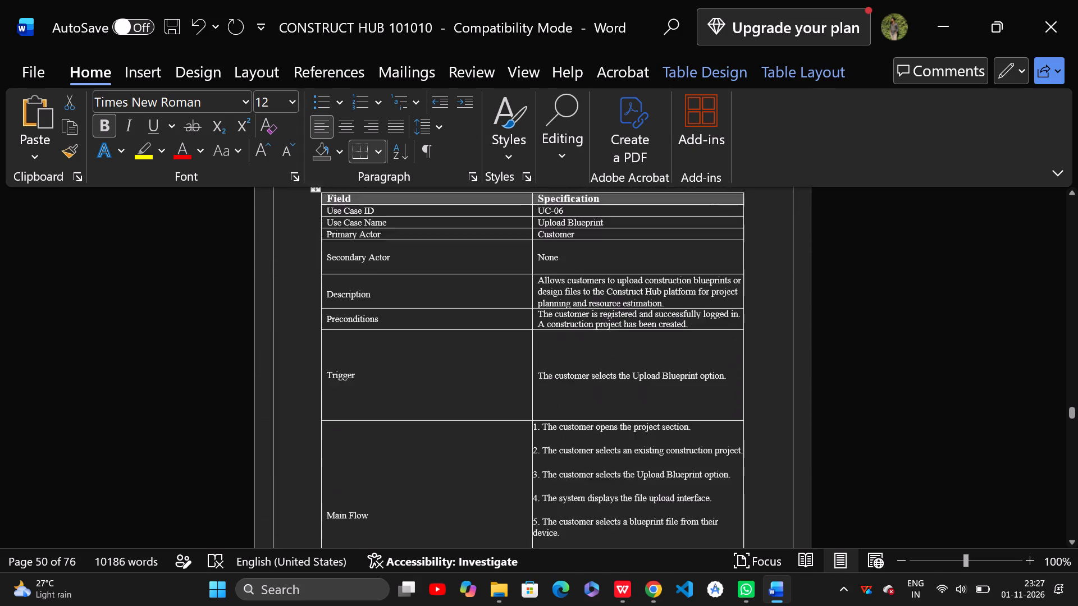
pyautogui.scroll(4, 554, 425)
pyautogui.scroll(10, 460, 370)
pyautogui.scroll(-4, 458, 375)
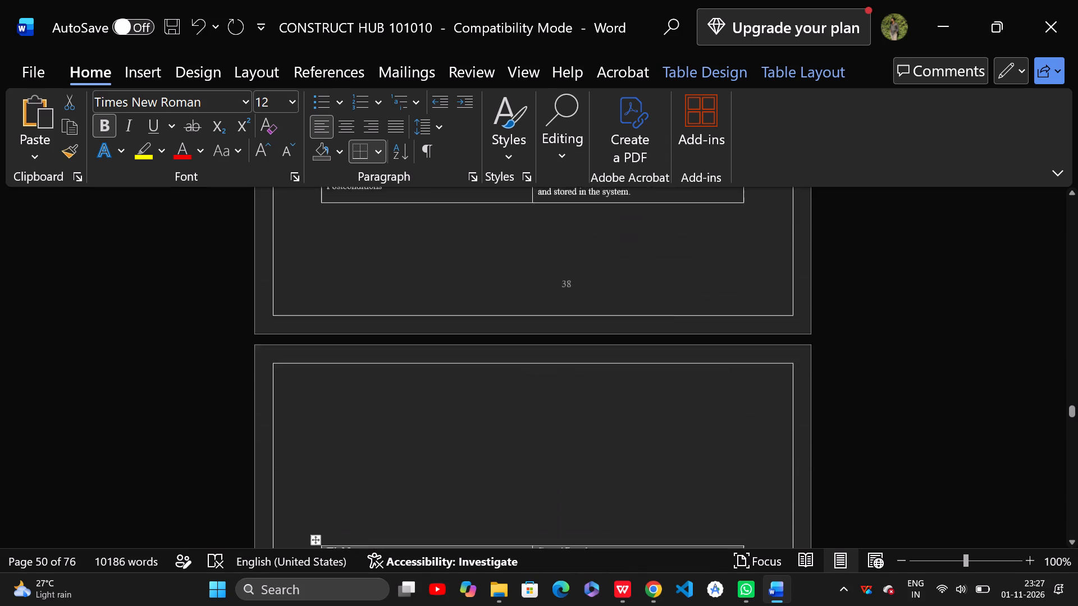
pyautogui.scroll(-8, 458, 375)
pyautogui.click(407, 265)
pyautogui.press('BackSpace')
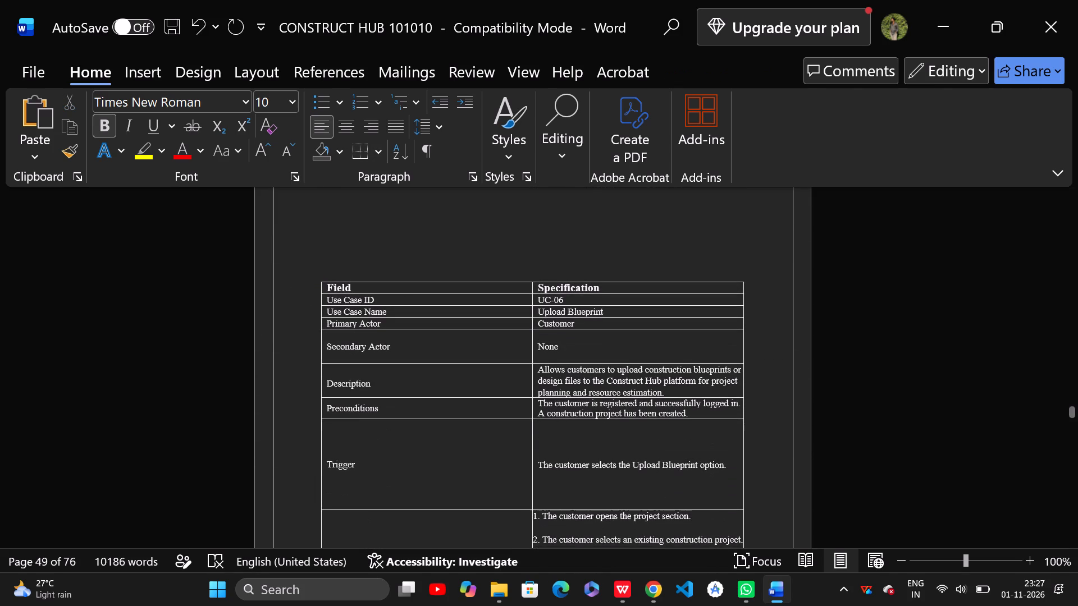
pyautogui.press('BackSpace')
pyautogui.scroll(3, 407, 265)
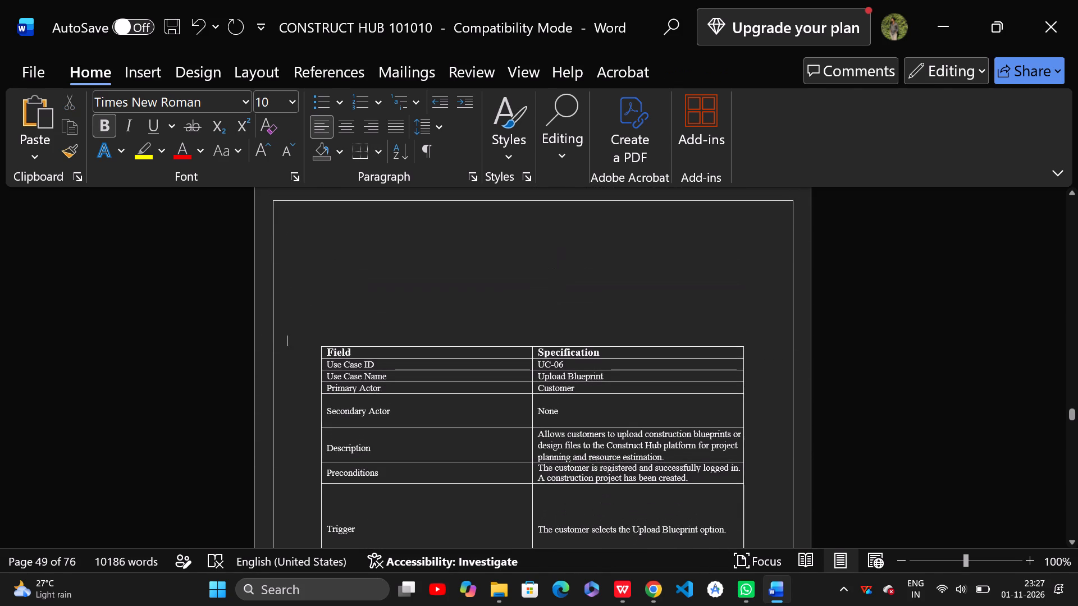
pyautogui.press('BackSpace')
pyautogui.press('BackSpace')
pyautogui.press('BackSpace')
pyautogui.press('BackSpace')
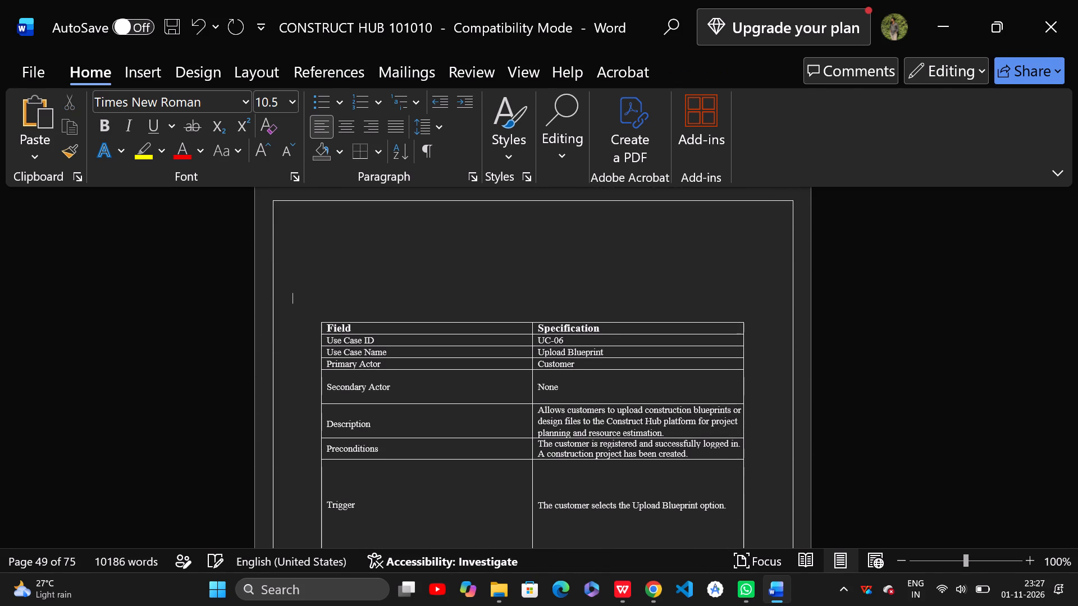
pyautogui.scroll(-16, 351, 279)
pyautogui.scroll(-7, 341, 341)
pyautogui.scroll(-1, 363, 402)
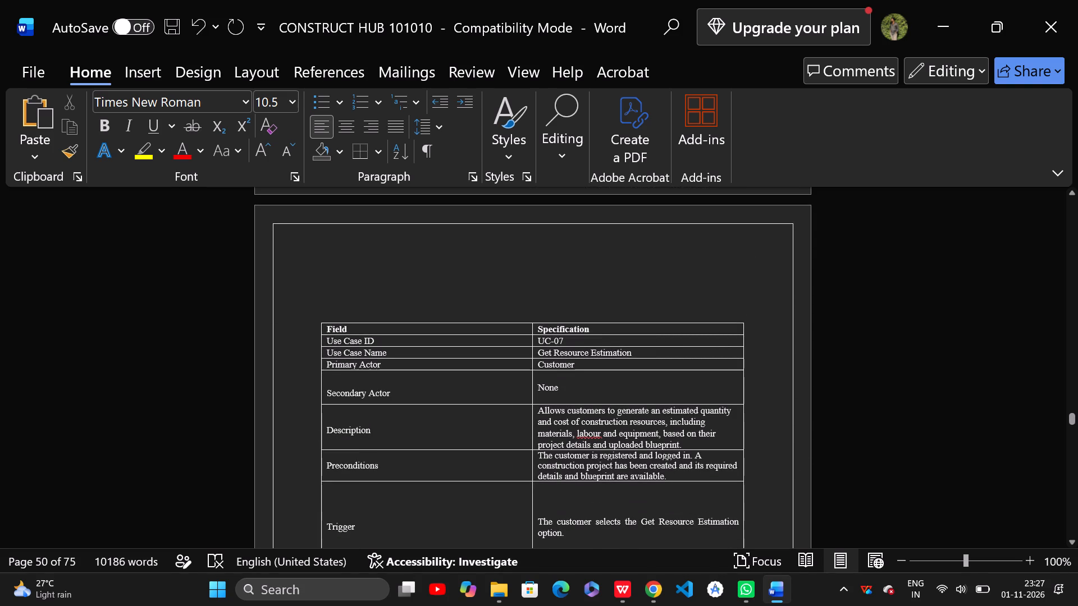
# Apply font size 10 to the entire UC-07 Get Resource Estimation table, from the header row through Postconditions.
pyautogui.scroll(-1, 363, 403)
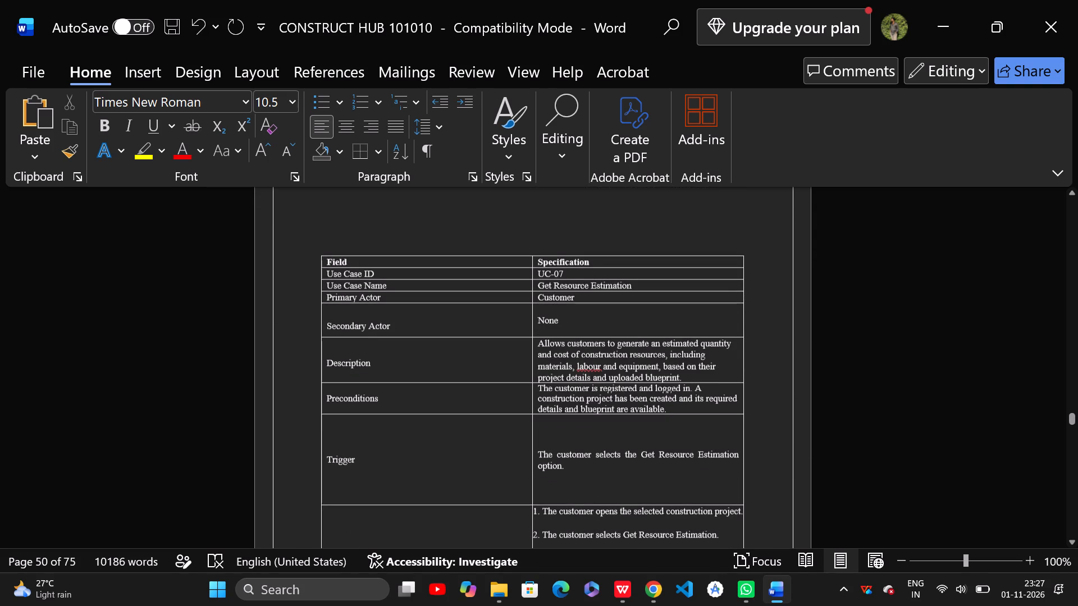
pyautogui.moveTo(324, 263); pyautogui.dragTo(565, 412)
pyautogui.scroll(-3, 440, 406)
pyautogui.scroll(-5, 558, 443)
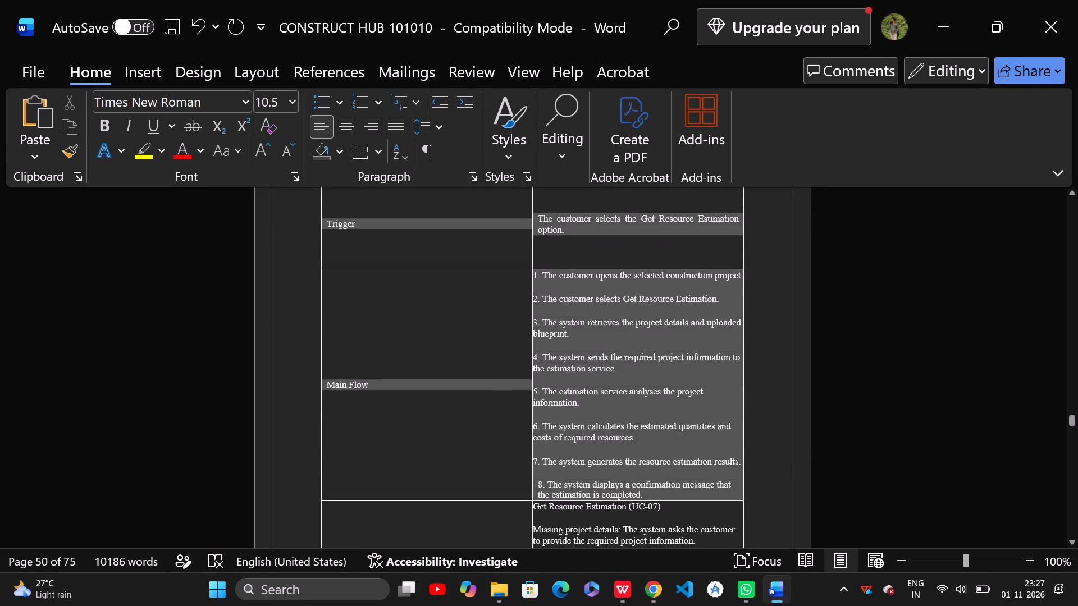
pyautogui.scroll(-2, 565, 412)
pyautogui.moveTo(565, 412); pyautogui.dragTo(618, 412)
pyautogui.scroll(-9, 559, 414)
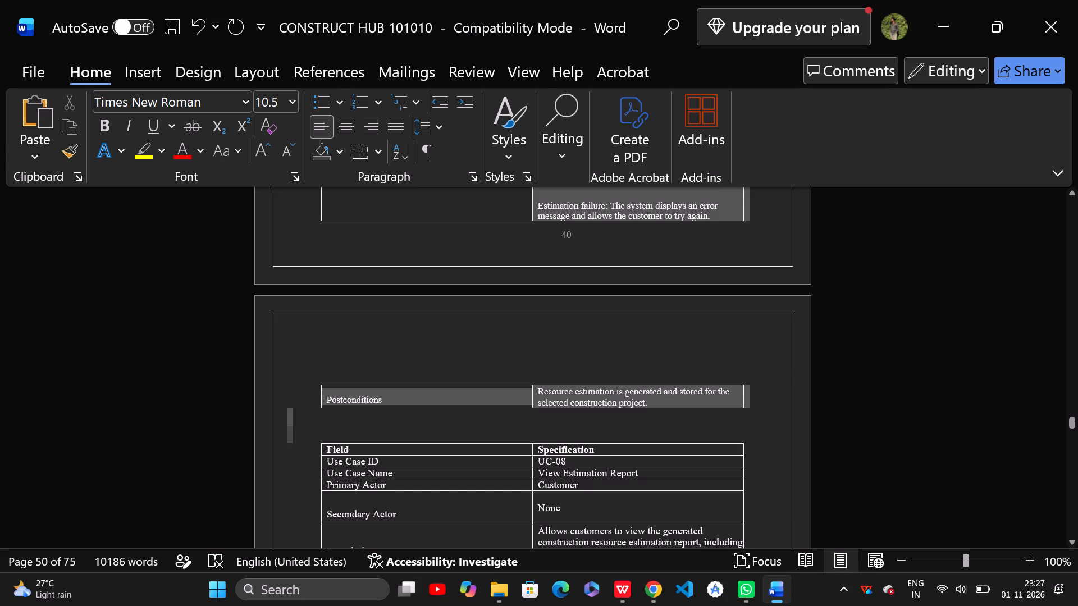
pyautogui.moveTo(618, 412); pyautogui.dragTo(633, 406)
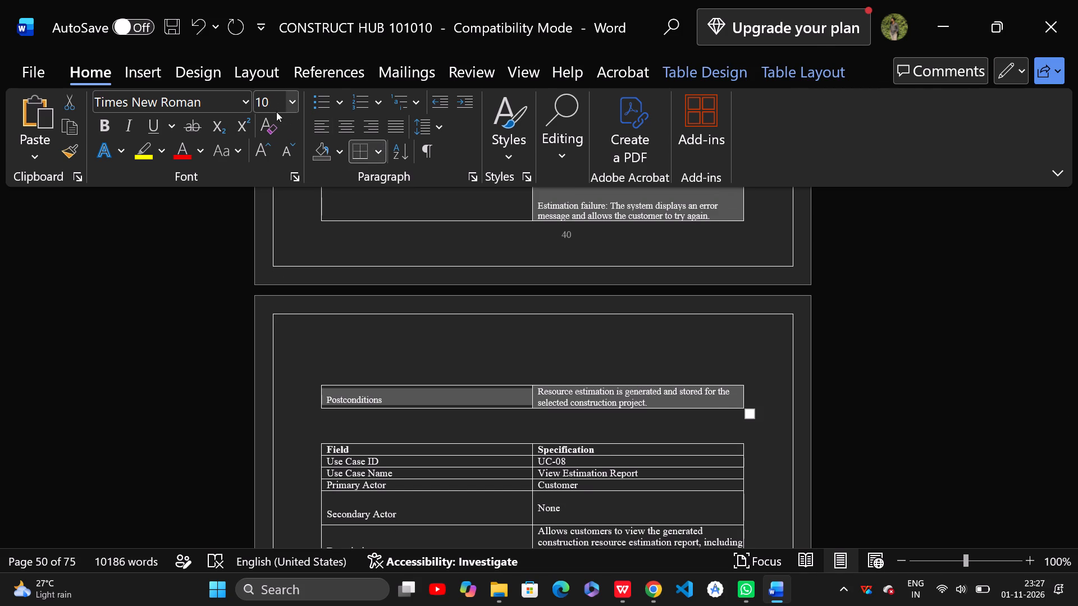
pyautogui.click(276, 102)
pyautogui.press('Return')
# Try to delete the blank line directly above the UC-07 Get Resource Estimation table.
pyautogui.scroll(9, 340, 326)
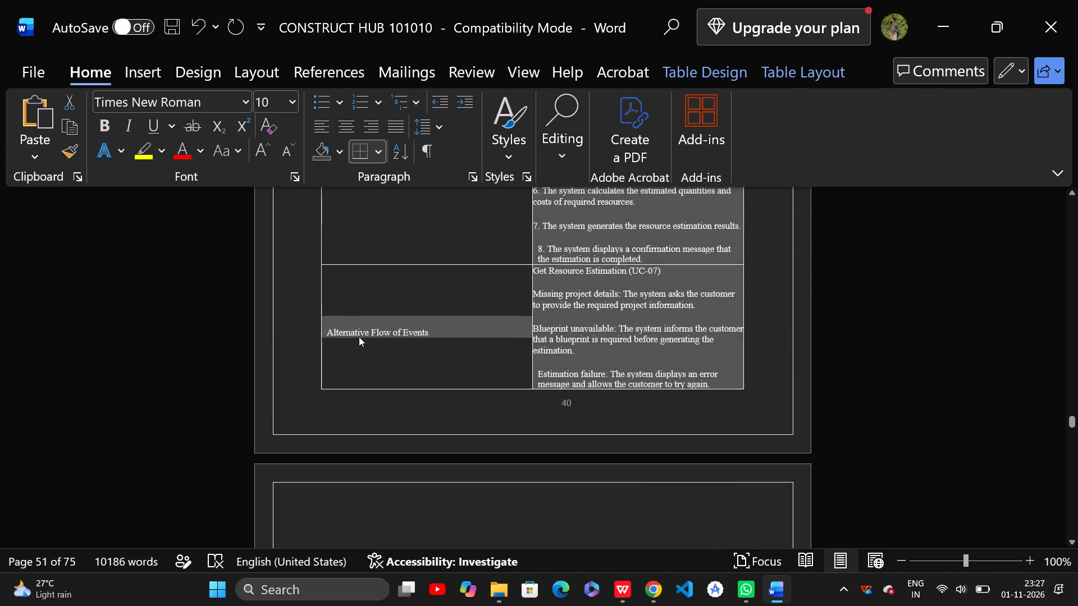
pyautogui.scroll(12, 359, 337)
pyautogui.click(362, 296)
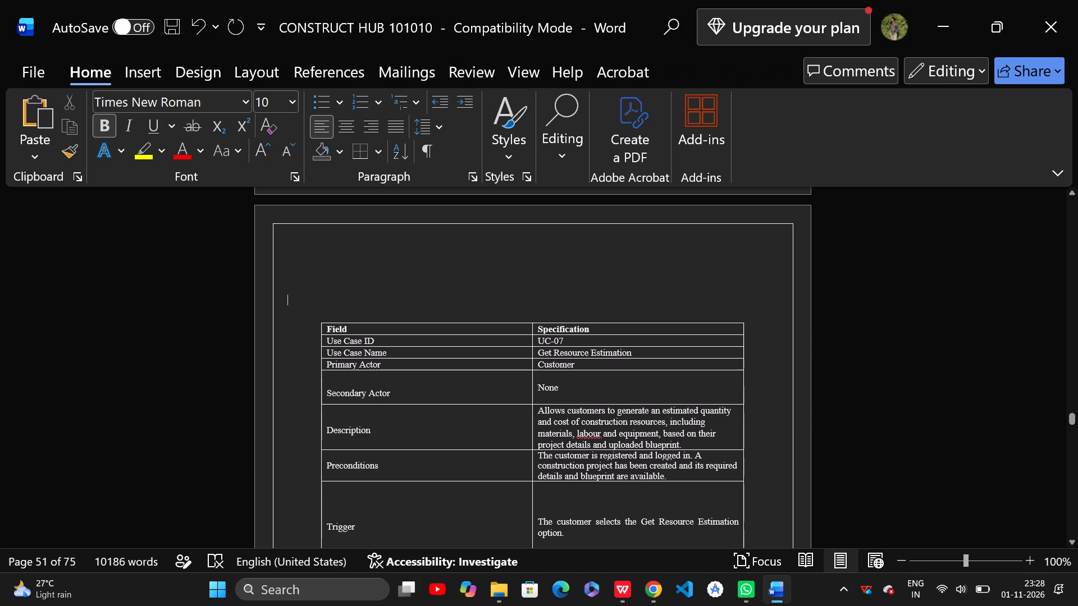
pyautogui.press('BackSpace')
# Delete the remaining blank lines above the UC-06 Upload Blueprint table to pull it closer to the page's top margin.
pyautogui.scroll(9, 357, 307)
pyautogui.scroll(5, 390, 367)
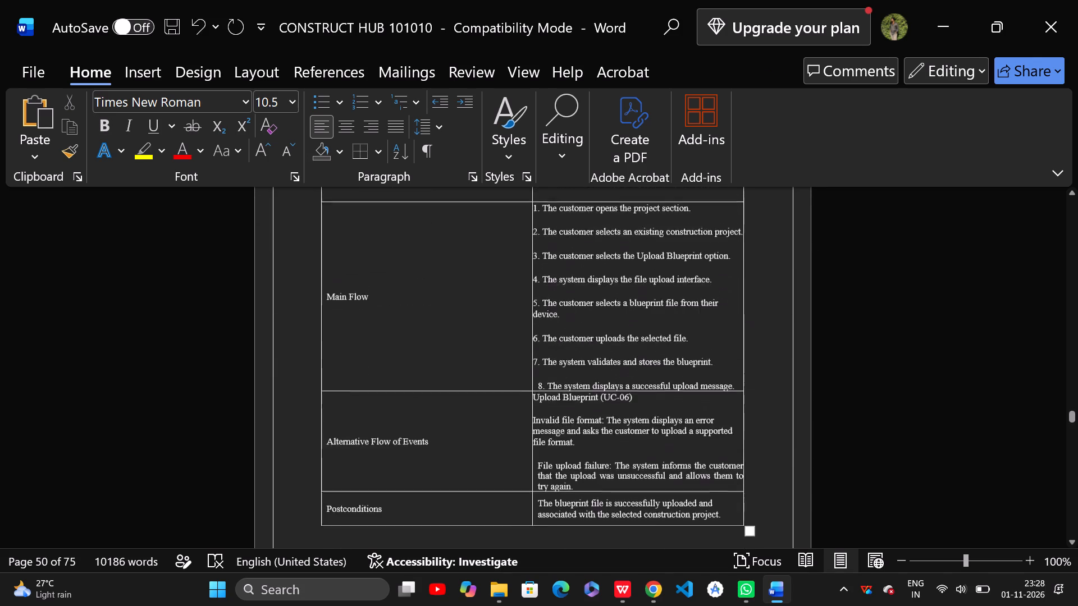
pyautogui.scroll(10, 398, 370)
pyautogui.click(375, 328)
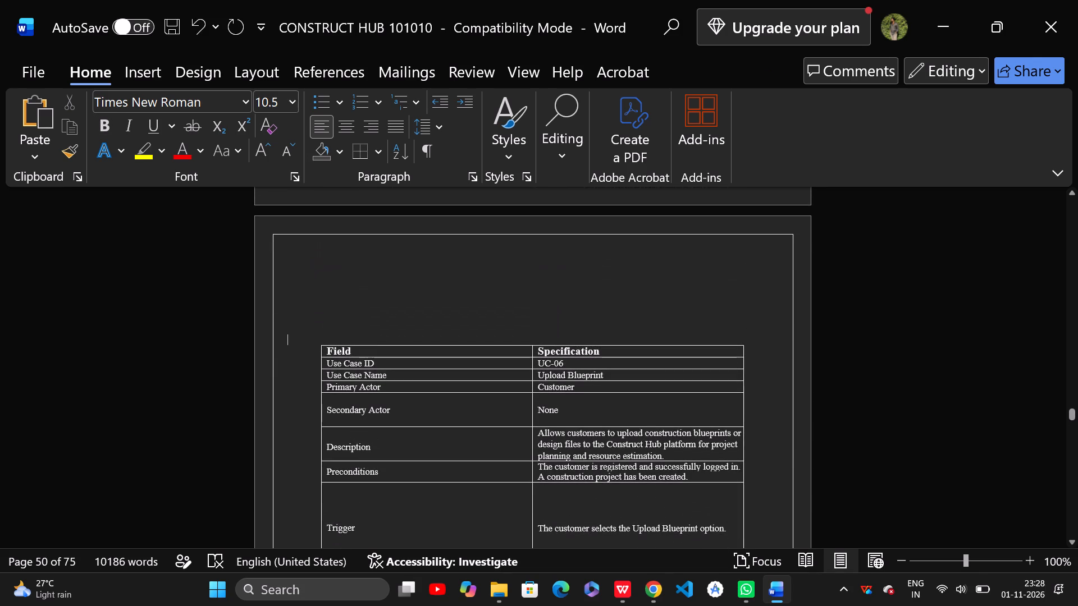
pyautogui.press('BackSpace')
pyautogui.press('BackSpace')
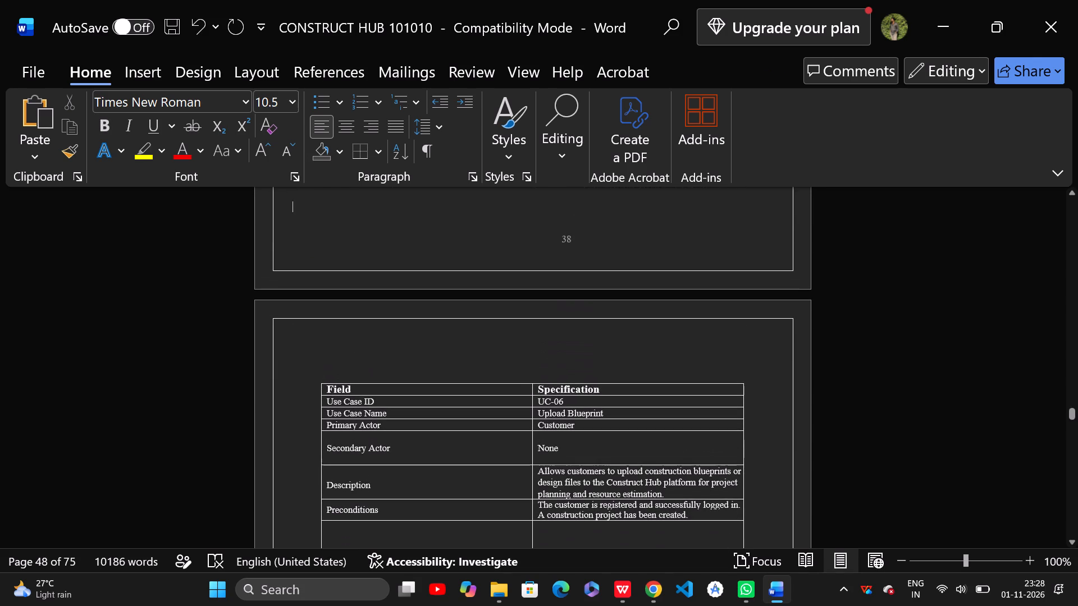
pyautogui.scroll(5, 355, 376)
pyautogui.scroll(-6, 349, 388)
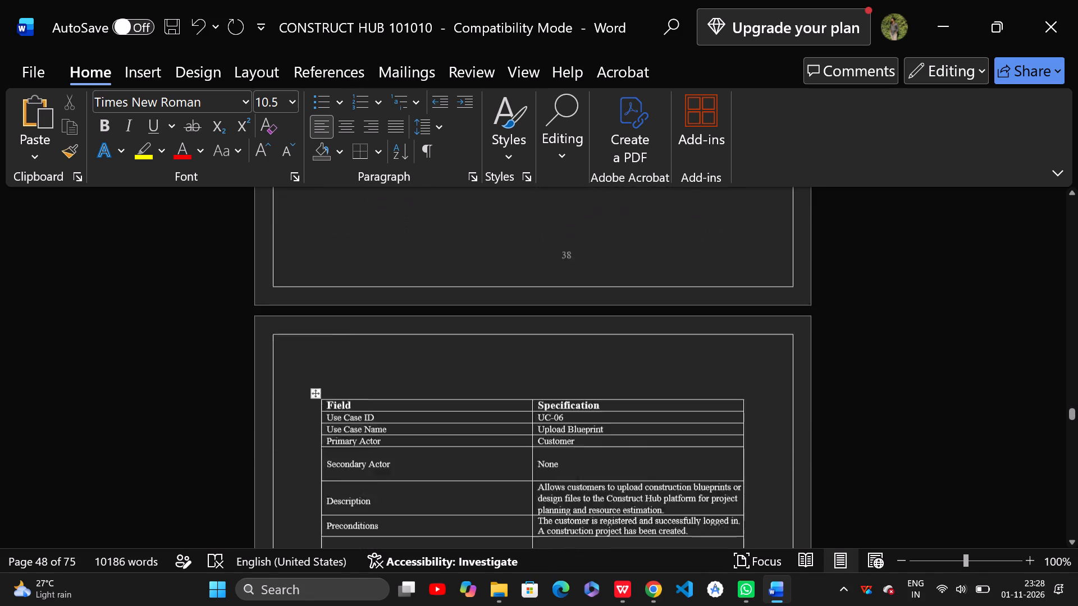
# Reapply font size 10 to the whole UC-07 Get Resource Estimation table, selecting from Postconditions back up to the header row.
pyautogui.scroll(-20, 353, 377)
pyautogui.scroll(-19, 353, 377)
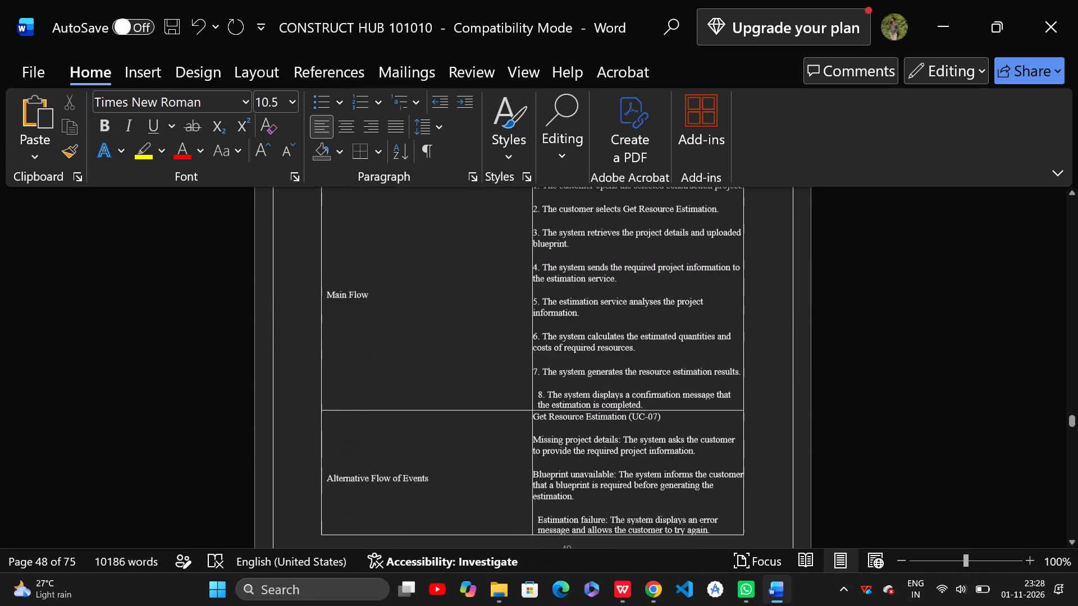
pyautogui.scroll(-10, 363, 351)
pyautogui.click(392, 276)
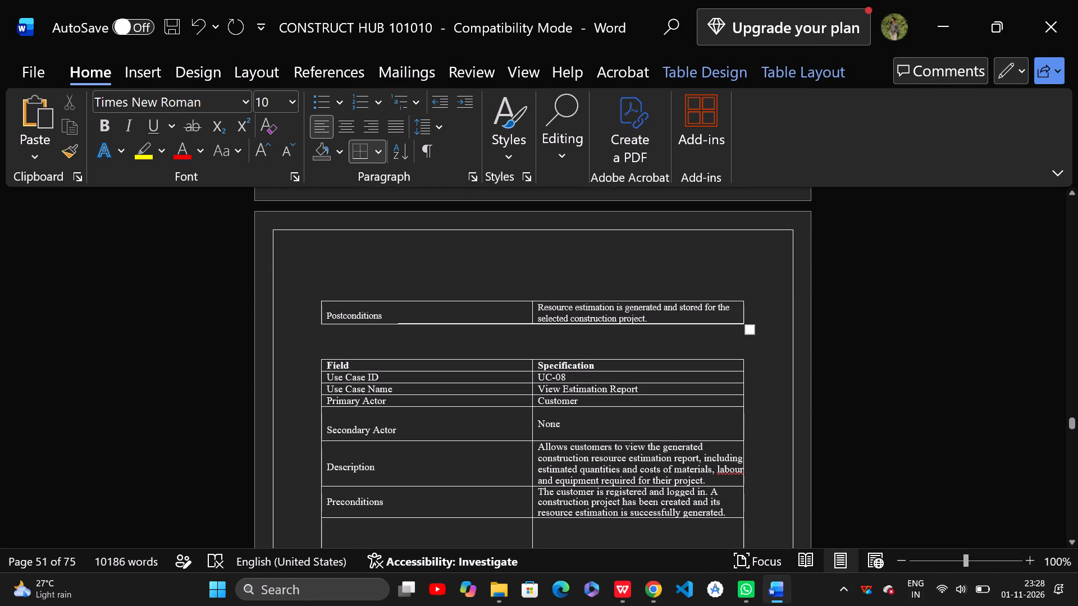
pyautogui.moveTo(652, 313); pyautogui.dragTo(309, 207)
pyautogui.scroll(6, 396, 263)
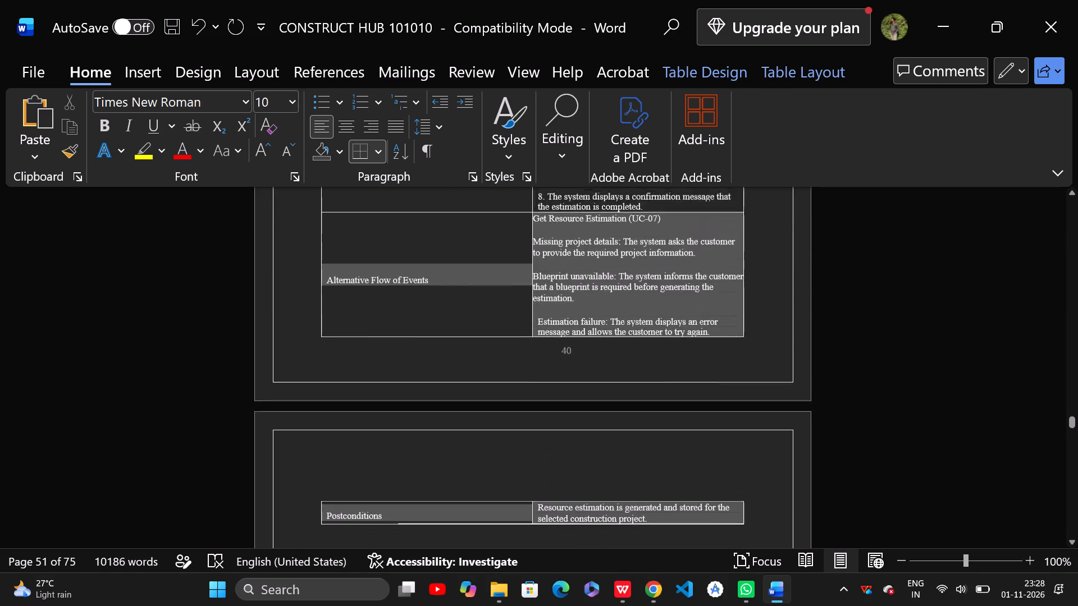
pyautogui.moveTo(309, 207); pyautogui.dragTo(368, 279)
pyautogui.scroll(4, 316, 236)
pyautogui.scroll(9, 394, 252)
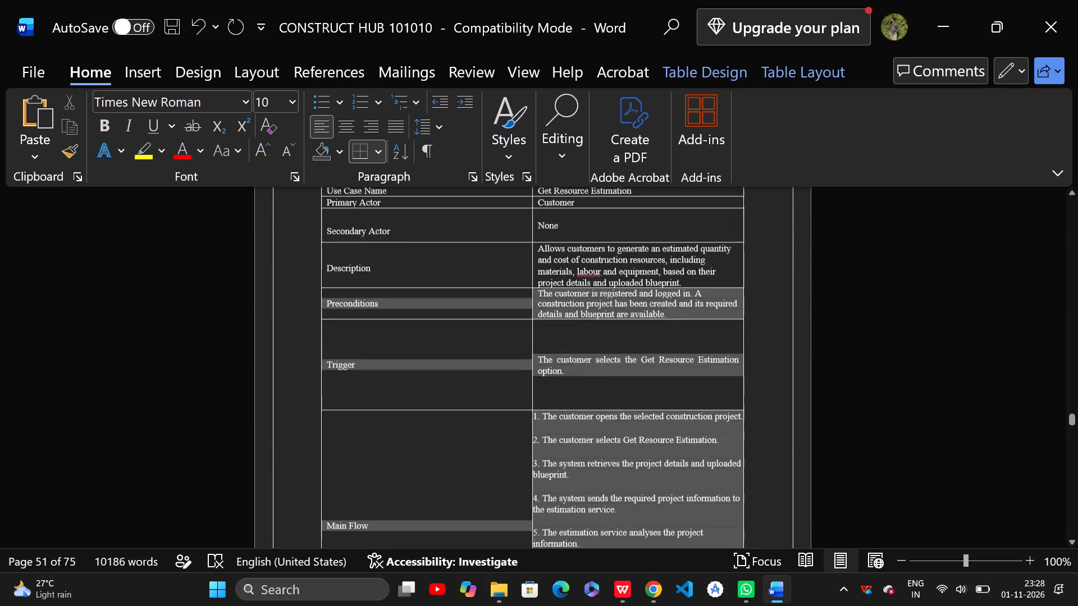
pyautogui.moveTo(368, 279); pyautogui.dragTo(325, 246)
pyautogui.scroll(2, 368, 279)
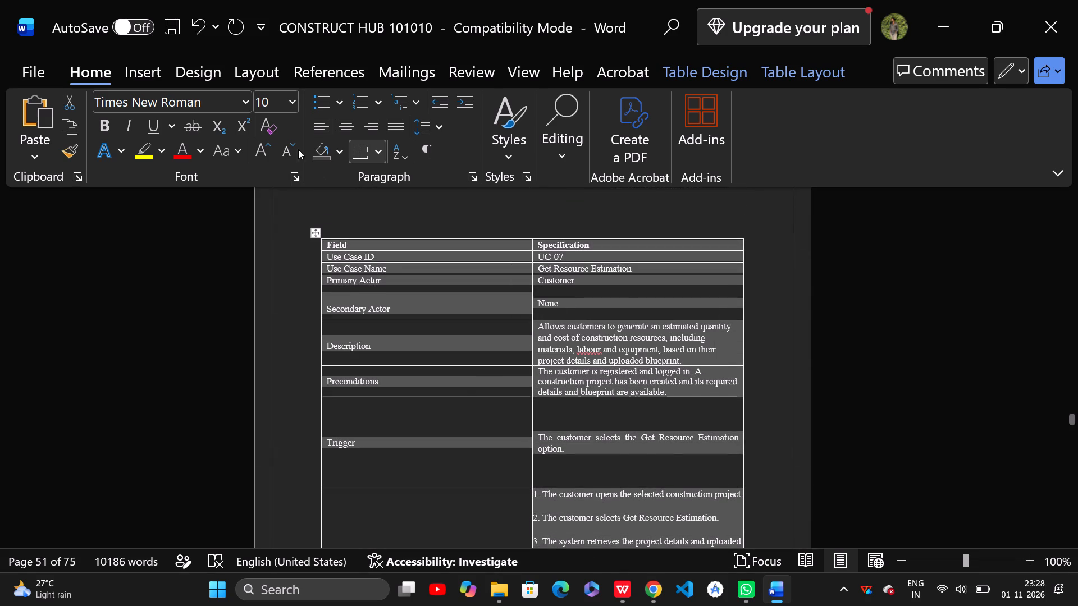
pyautogui.click(277, 103)
pyautogui.press('Return')
# Delete extra blank lines above the UC-07 Get Resource Estimation table to move it higher on its page.
pyautogui.scroll(4, 312, 240)
pyautogui.click(380, 344)
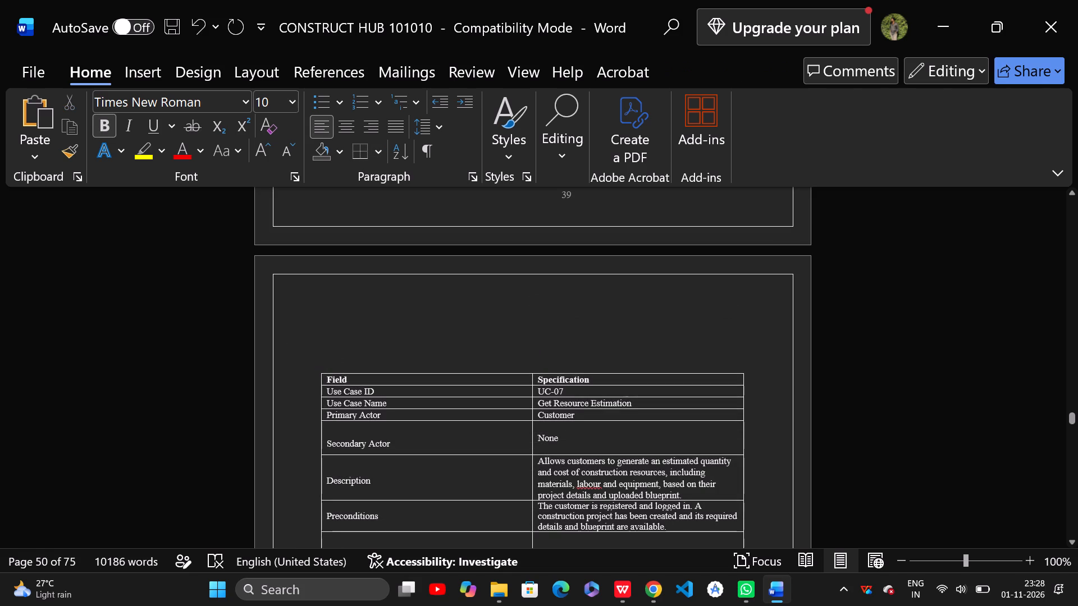
pyautogui.click(307, 365)
pyautogui.press('BackSpace')
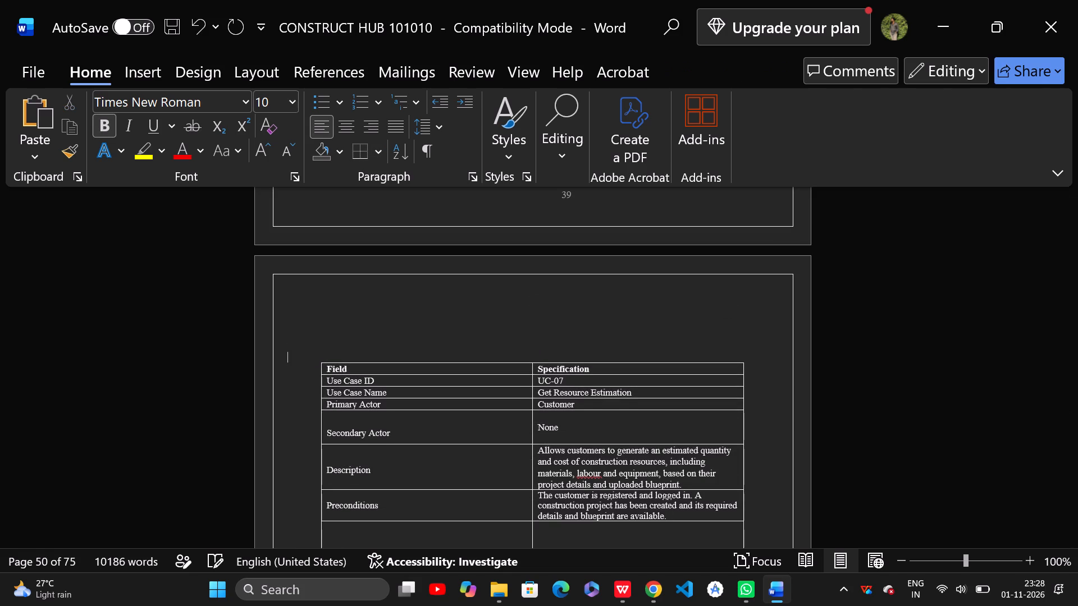
pyautogui.scroll(-14, 307, 365)
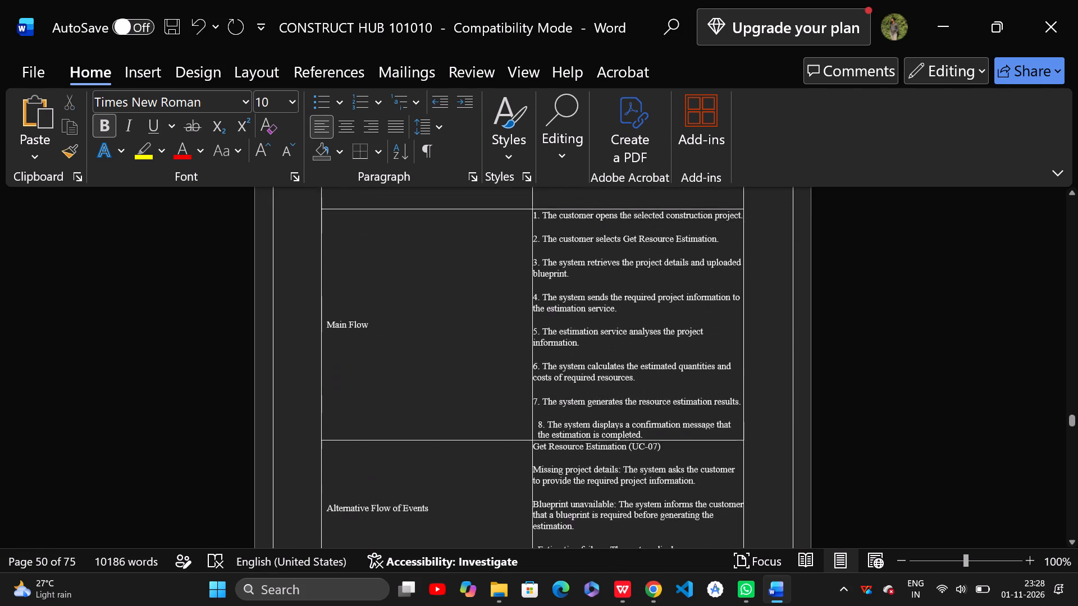
pyautogui.scroll(-2, 308, 370)
pyautogui.scroll(15, 308, 370)
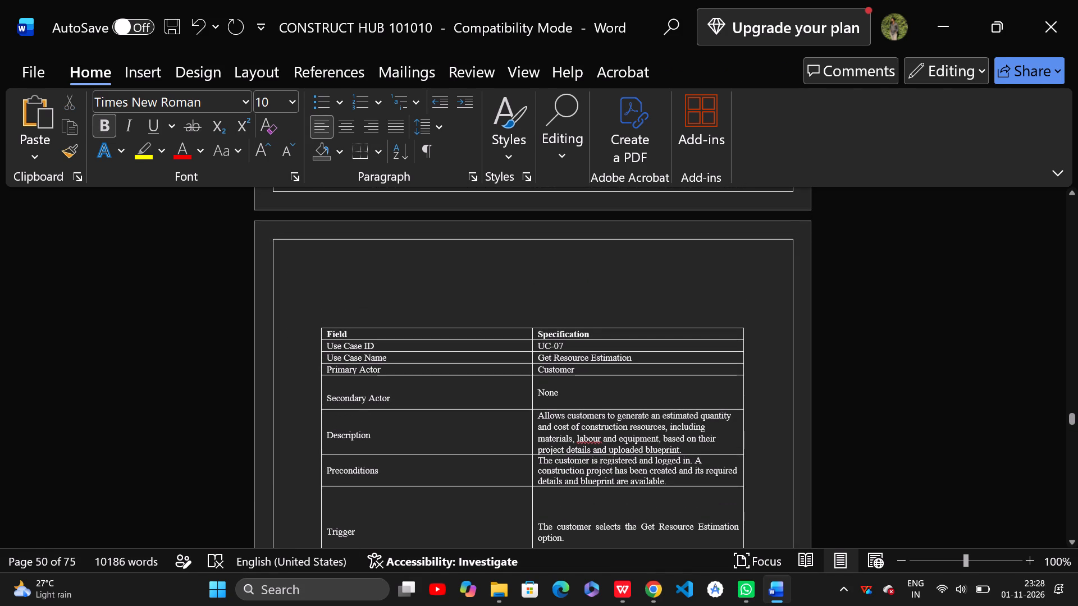
pyautogui.press('BackSpace')
pyautogui.click(305, 316)
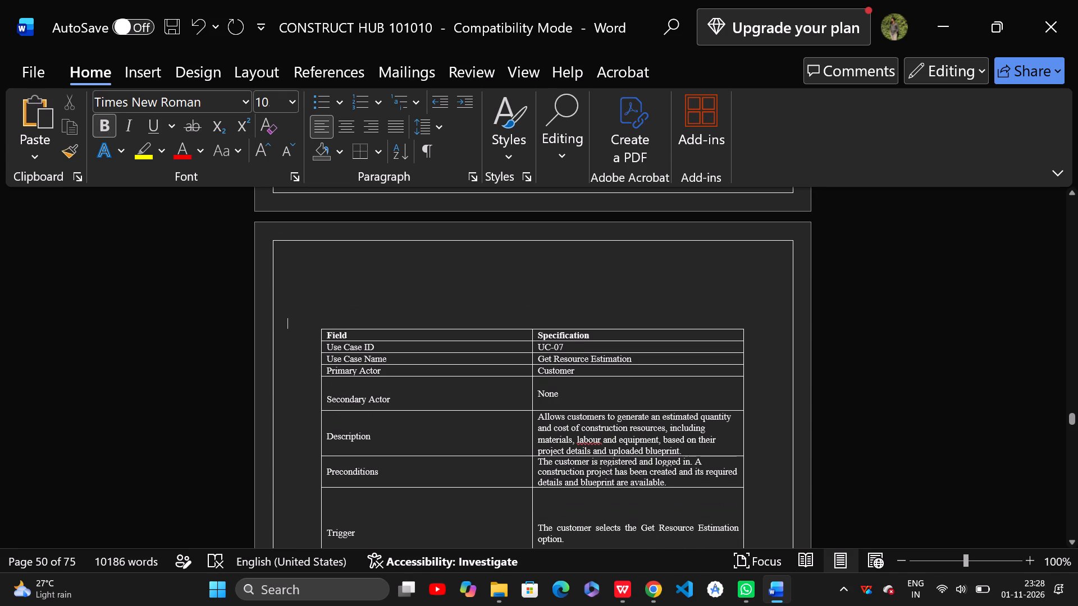
pyautogui.press('BackSpace')
pyautogui.scroll(5, 333, 329)
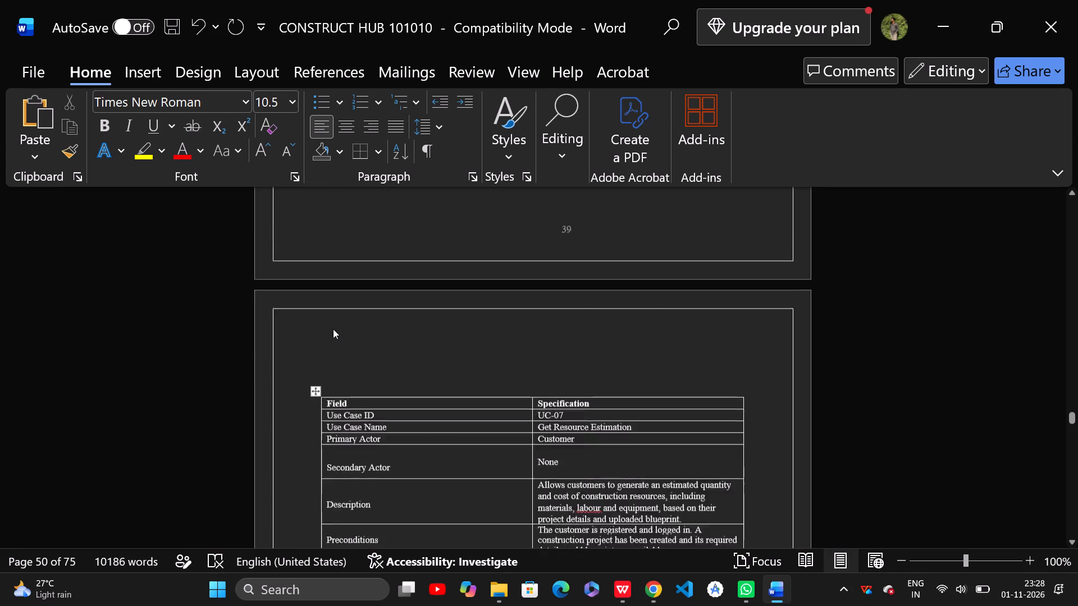
pyautogui.click(351, 299)
# Set the font size of the Field and Specification header row in the UC-07 Get Resource Estimation table to 12.
pyautogui.scroll(-4, 367, 356)
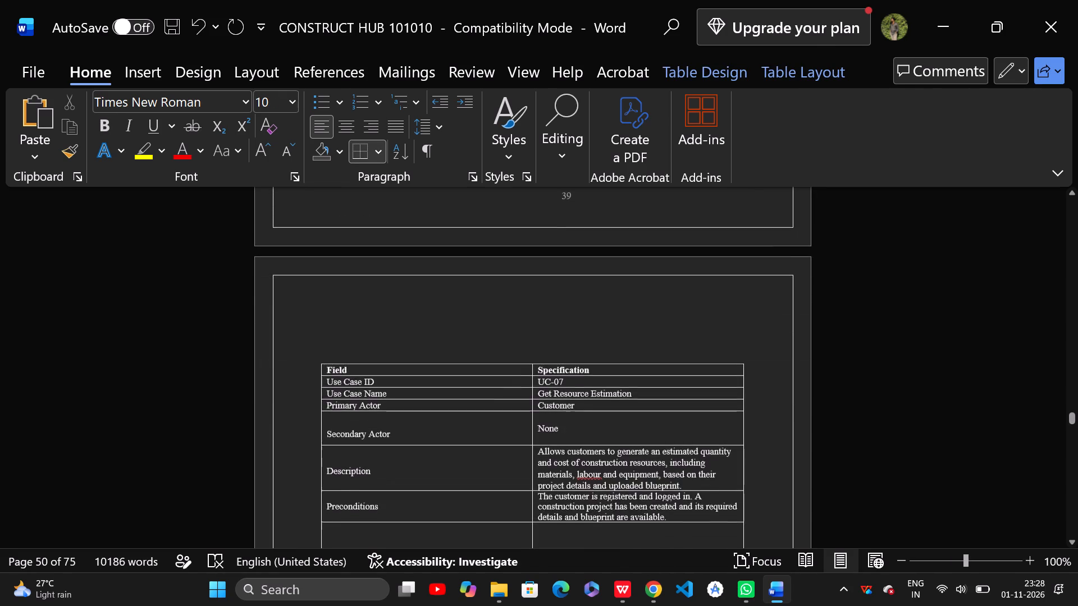
pyautogui.scroll(6, 381, 347)
pyautogui.scroll(-11, 381, 353)
pyautogui.scroll(-10, 387, 411)
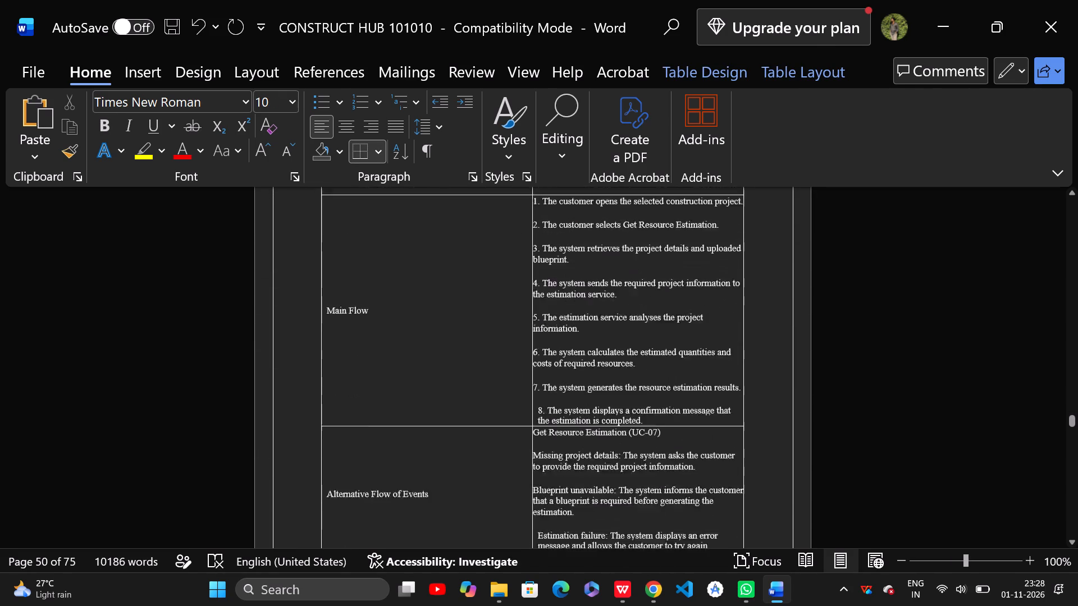
pyautogui.scroll(-10, 395, 428)
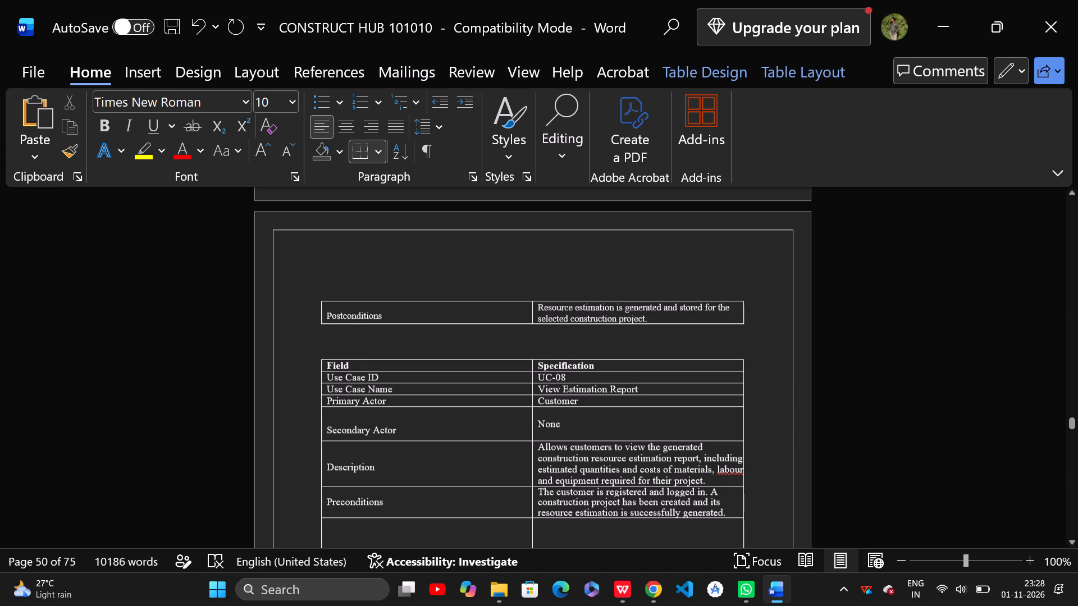
pyautogui.scroll(20, 346, 352)
pyautogui.scroll(2, 363, 366)
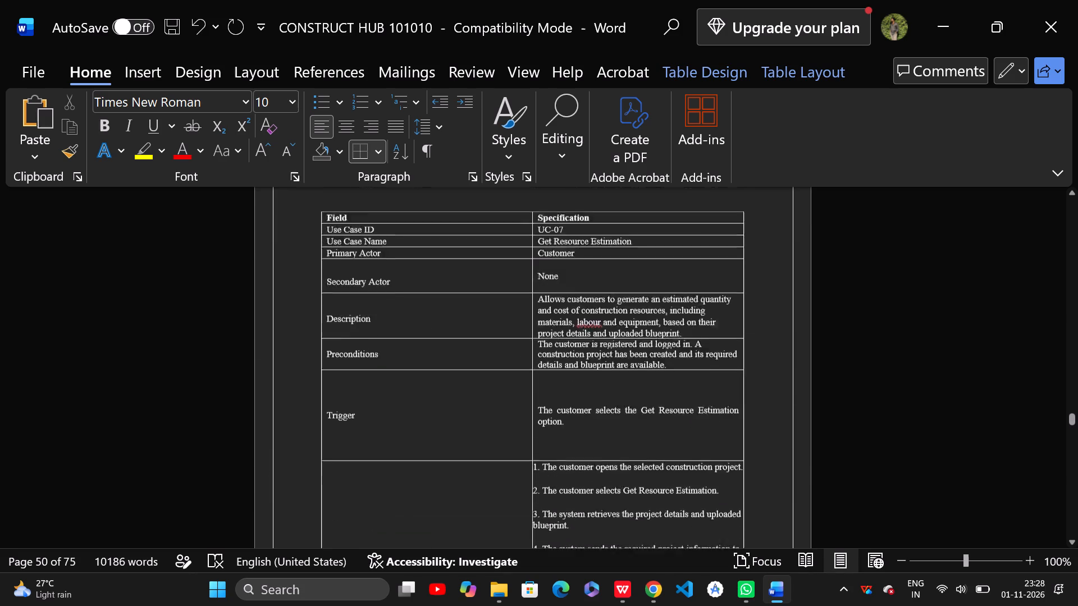
pyautogui.scroll(2, 364, 366)
pyautogui.click(604, 330)
pyautogui.click(599, 337)
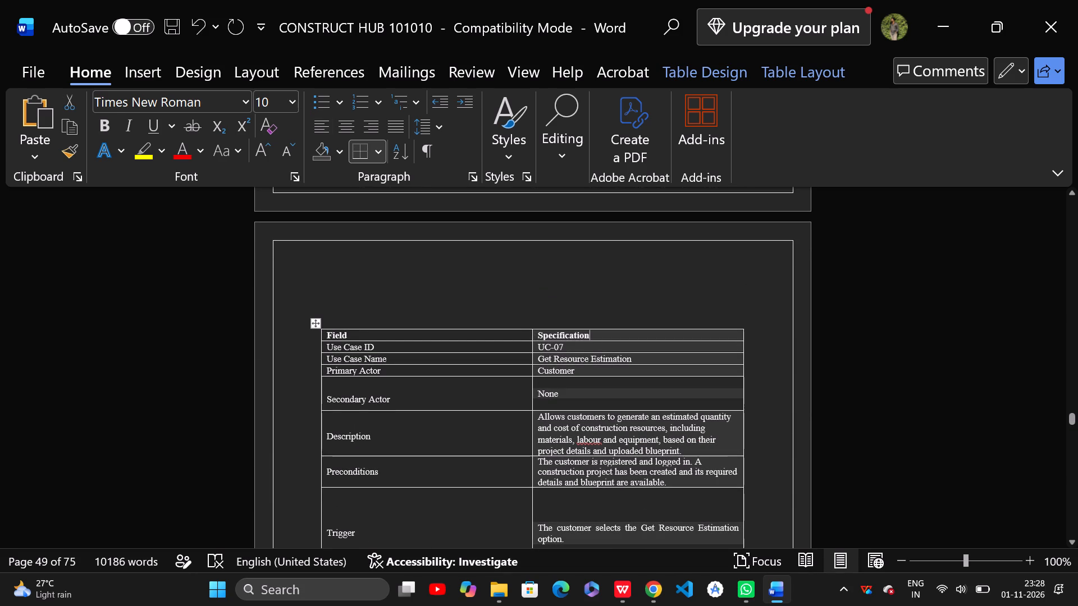
pyautogui.moveTo(597, 332); pyautogui.dragTo(412, 331)
pyautogui.click(267, 104)
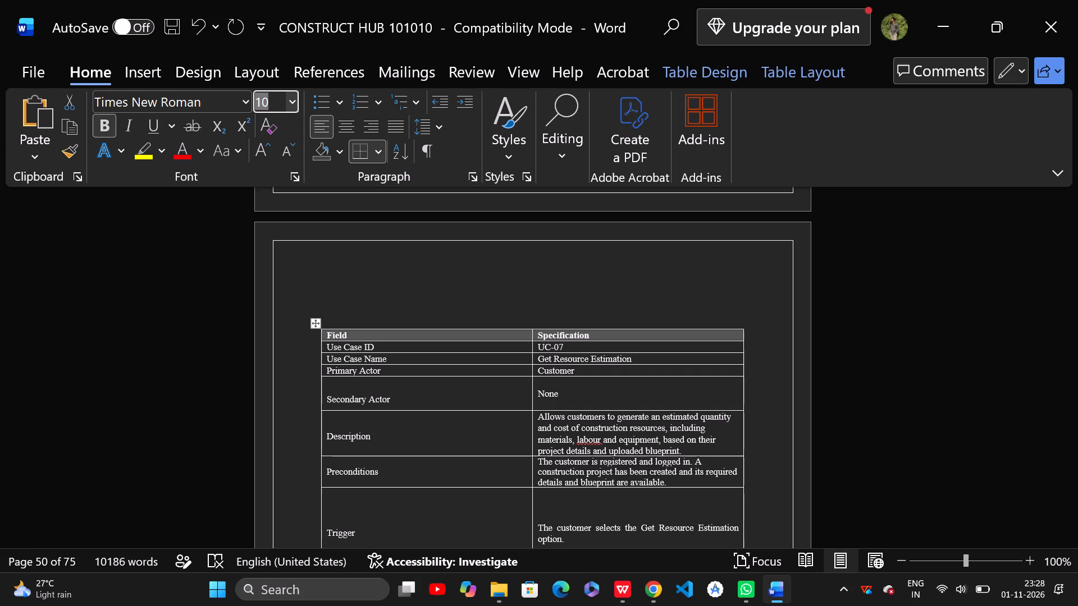
pyautogui.write('12')
pyautogui.press('Return')
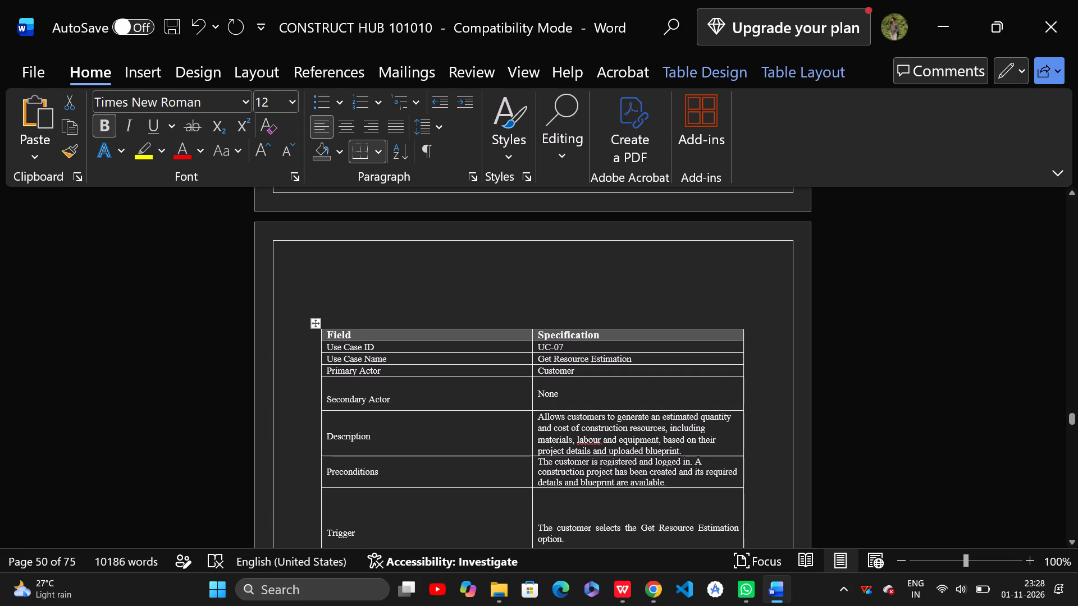
# Set the font size of the whole UC-08 View Estimation Report table to 10, from the header row through Postconditions.
pyautogui.scroll(-20, 345, 258)
pyautogui.scroll(-3, 345, 258)
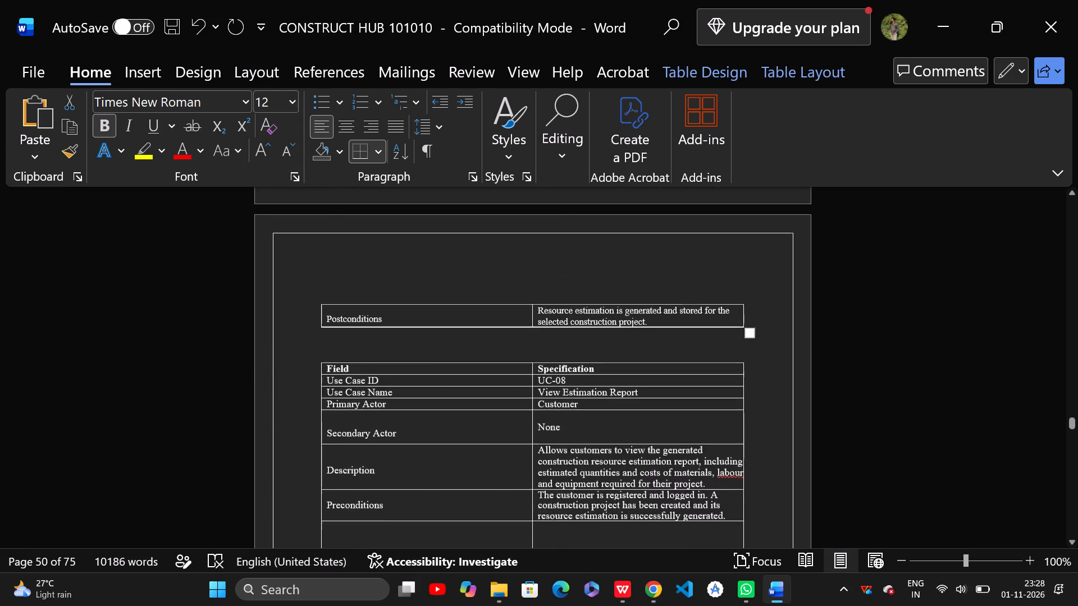
pyautogui.scroll(-3, 351, 271)
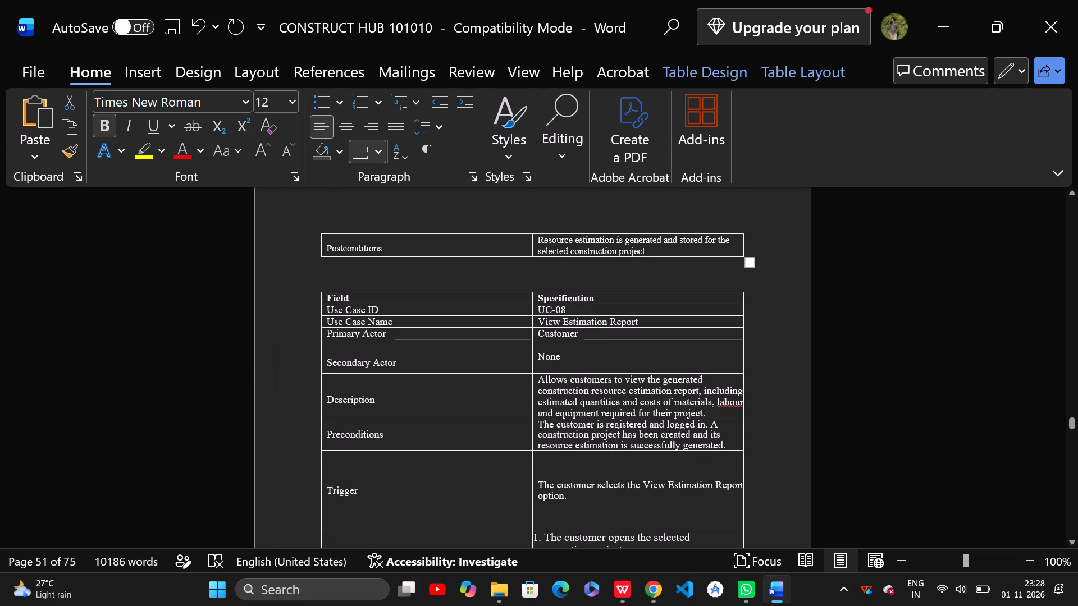
pyautogui.moveTo(325, 296); pyautogui.dragTo(572, 443)
pyautogui.scroll(-3, 543, 435)
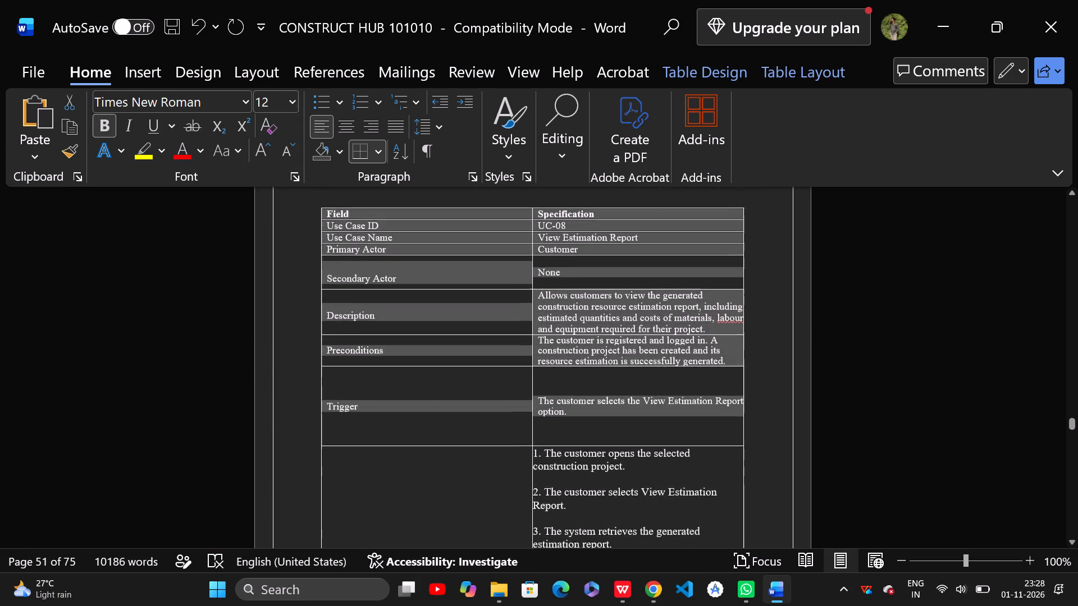
pyautogui.scroll(-2, 572, 443)
pyautogui.moveTo(572, 443); pyautogui.dragTo(596, 463)
pyautogui.scroll(-8, 576, 471)
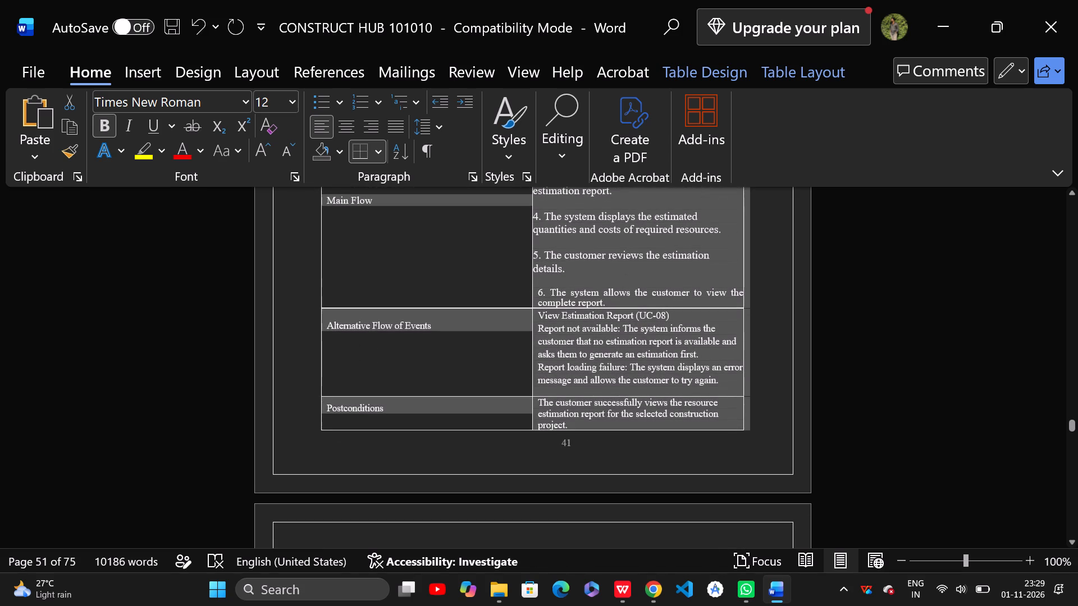
pyautogui.moveTo(596, 463); pyautogui.dragTo(590, 438)
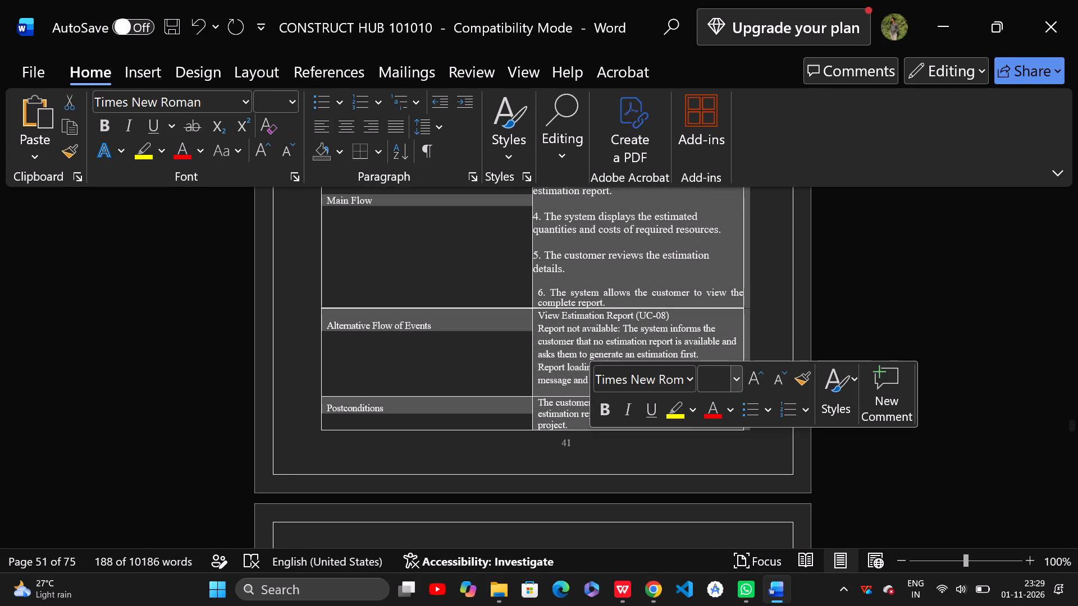
pyautogui.click(704, 378)
pyautogui.write('10')
pyautogui.press('Return')
# Set the font size of the Field and Specification header row in the UC-08 View Estimation Report table to 12.
pyautogui.scroll(6, 704, 378)
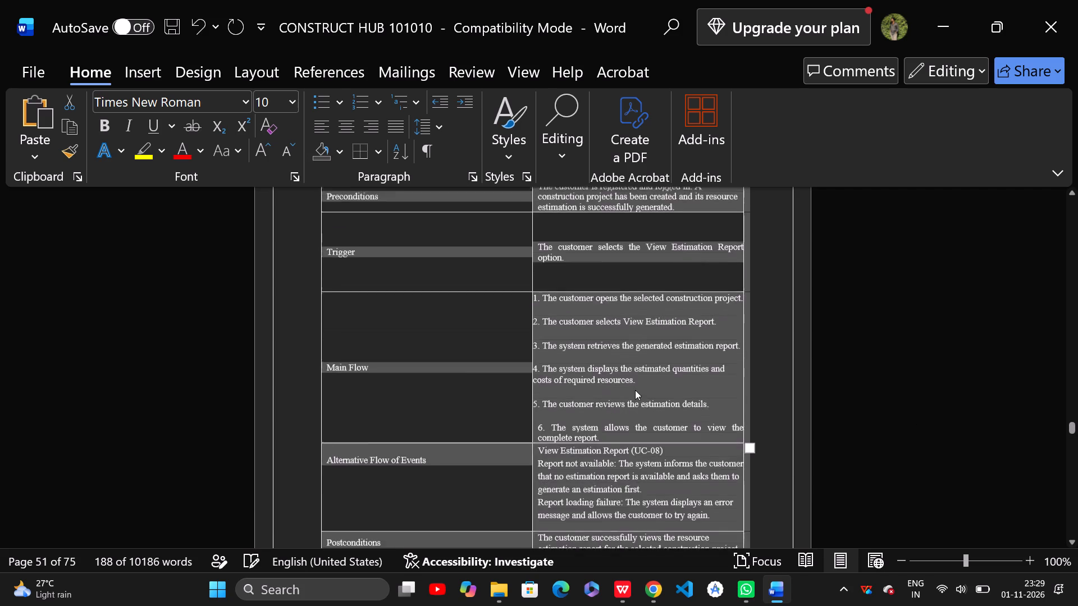
pyautogui.scroll(5, 635, 390)
pyautogui.scroll(3, 494, 257)
pyautogui.click(602, 338)
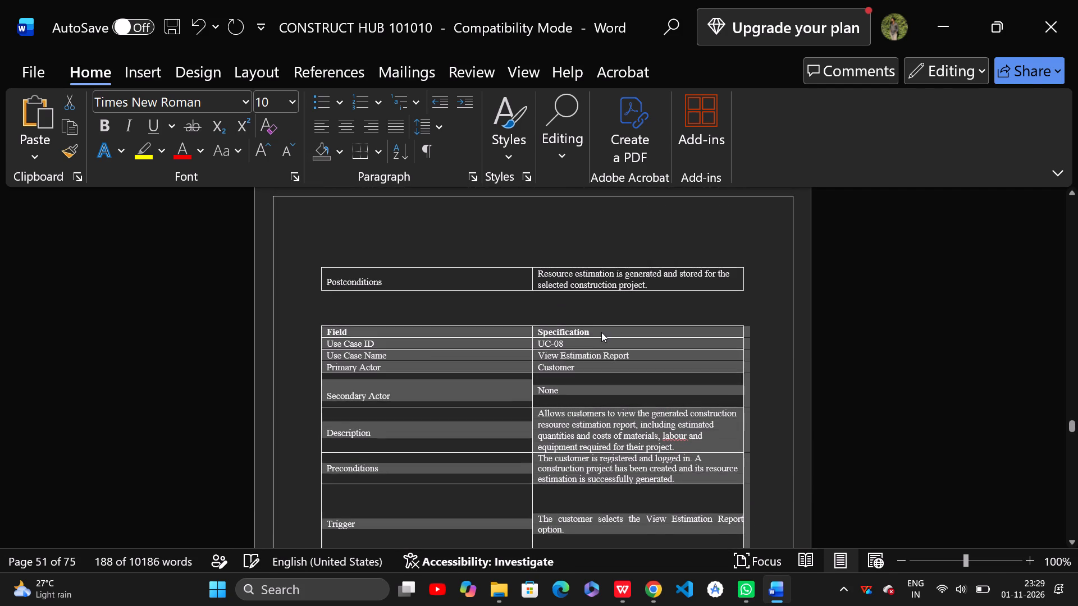
pyautogui.click(601, 332)
pyautogui.tripleClick(595, 332)
pyautogui.click(595, 332)
pyautogui.moveTo(595, 332); pyautogui.dragTo(587, 330)
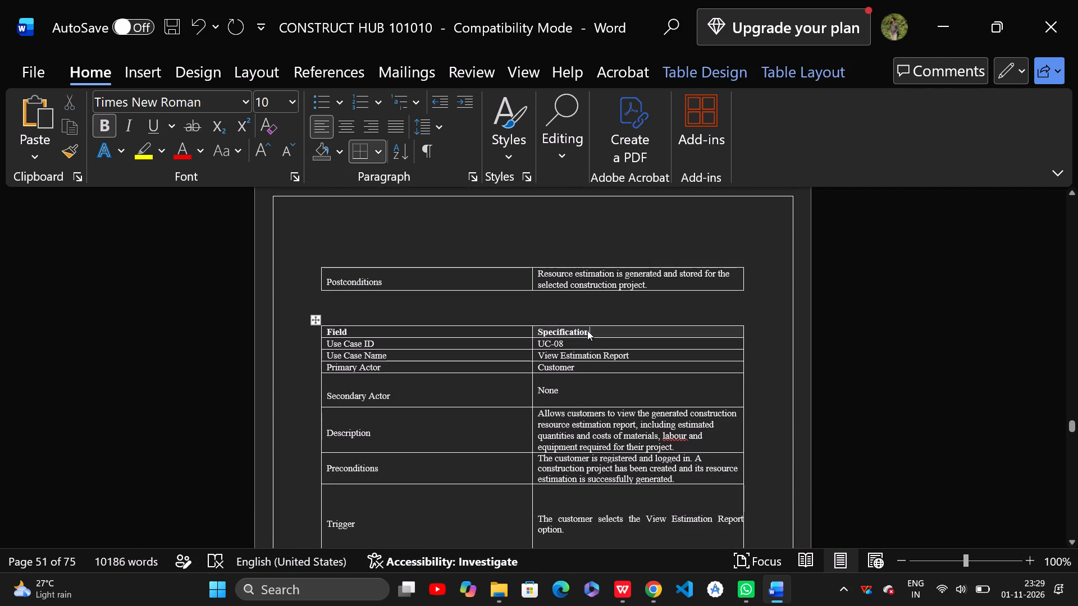
pyautogui.moveTo(587, 330); pyautogui.dragTo(412, 323)
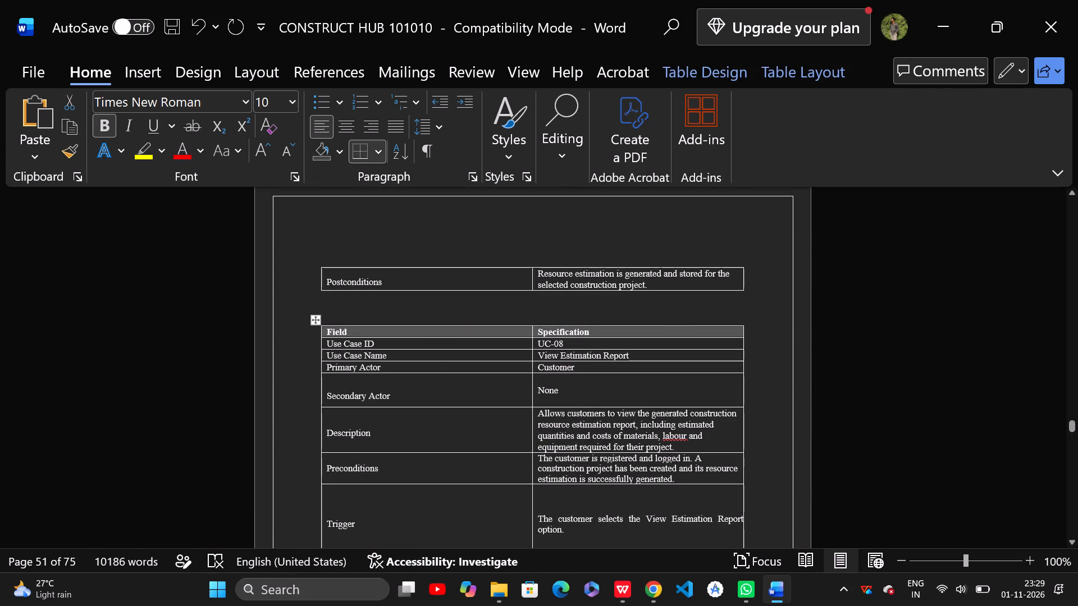
pyautogui.click(263, 105)
pyautogui.write('12')
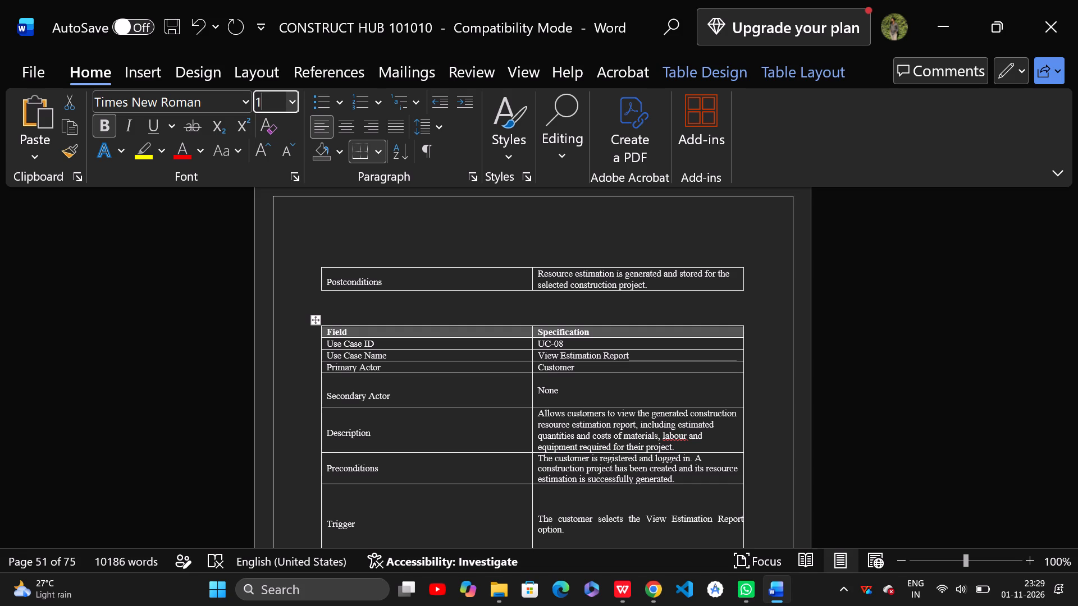
pyautogui.press('Return')
# Apply font size 10 to the whole UC-09 Purchase Materials table, from the header row through Postconditions.
pyautogui.scroll(-7, 476, 285)
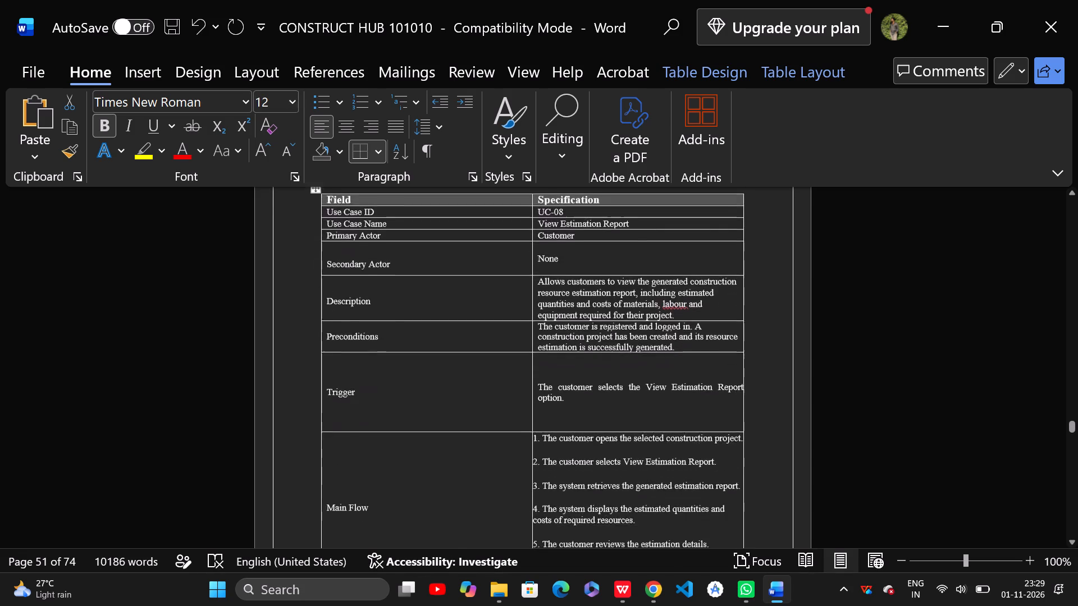
pyautogui.scroll(-9, 475, 337)
pyautogui.scroll(-5, 401, 605)
pyautogui.scroll(-4, 399, 487)
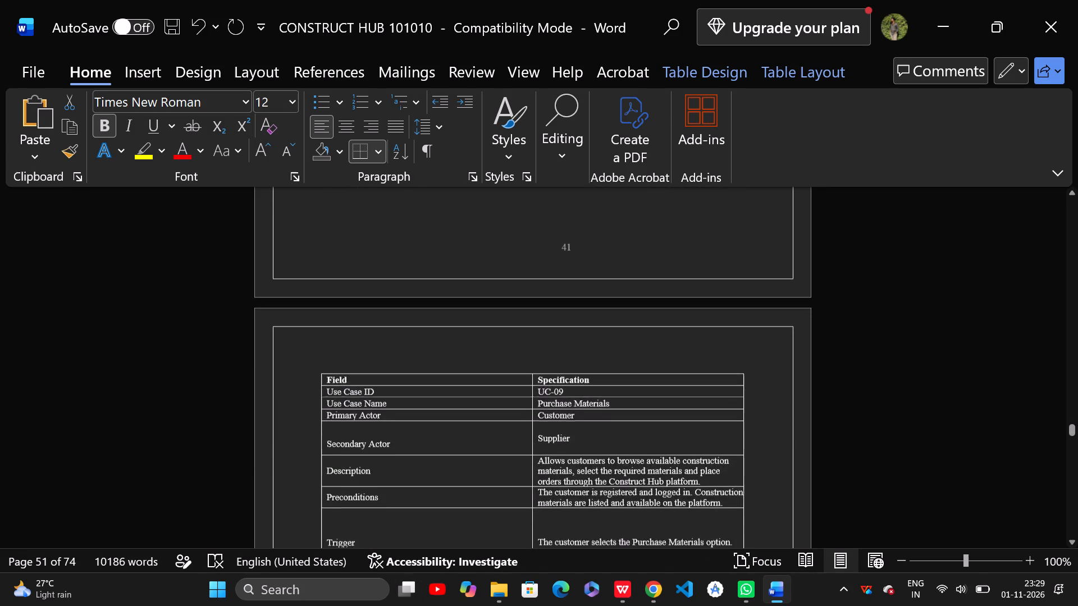
pyautogui.scroll(-3, 344, 392)
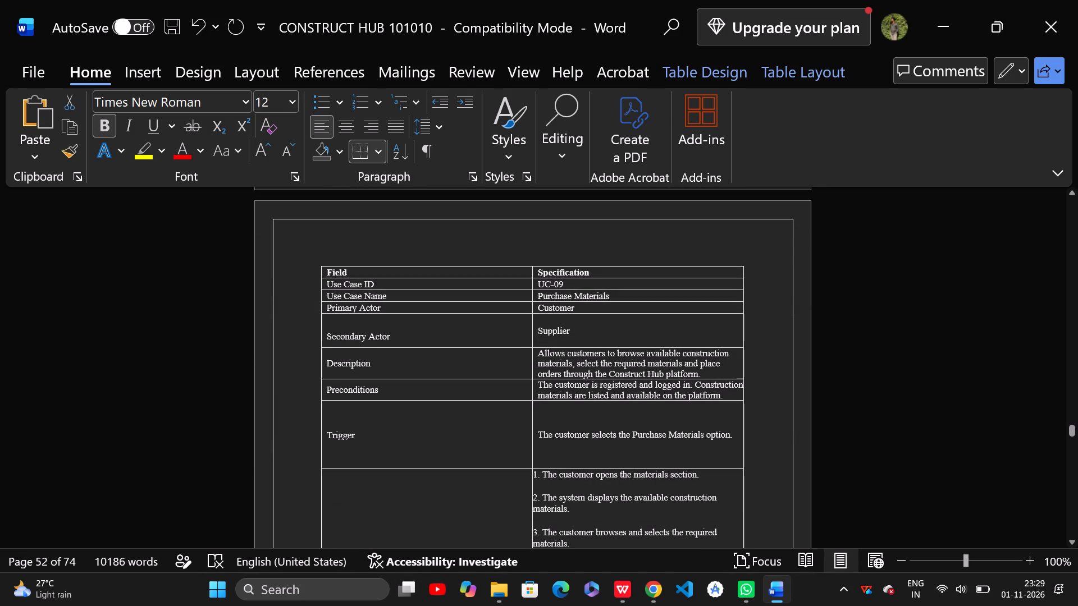
pyautogui.moveTo(325, 276); pyautogui.dragTo(476, 385)
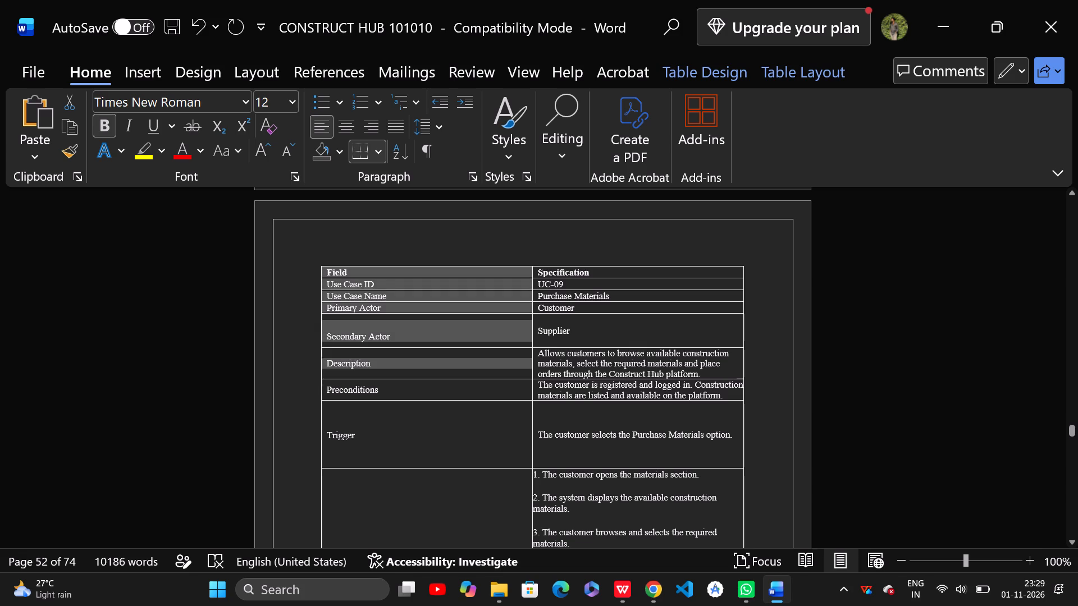
pyautogui.moveTo(476, 385); pyautogui.dragTo(604, 465)
pyautogui.scroll(-3, 530, 435)
pyautogui.scroll(-9, 605, 457)
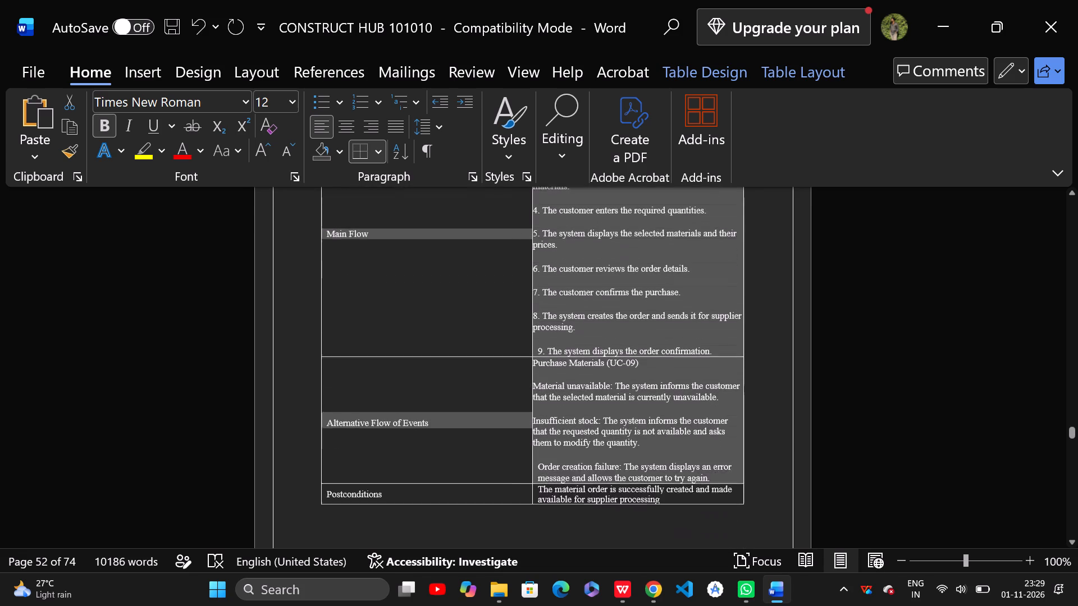
pyautogui.moveTo(604, 465); pyautogui.dragTo(608, 450)
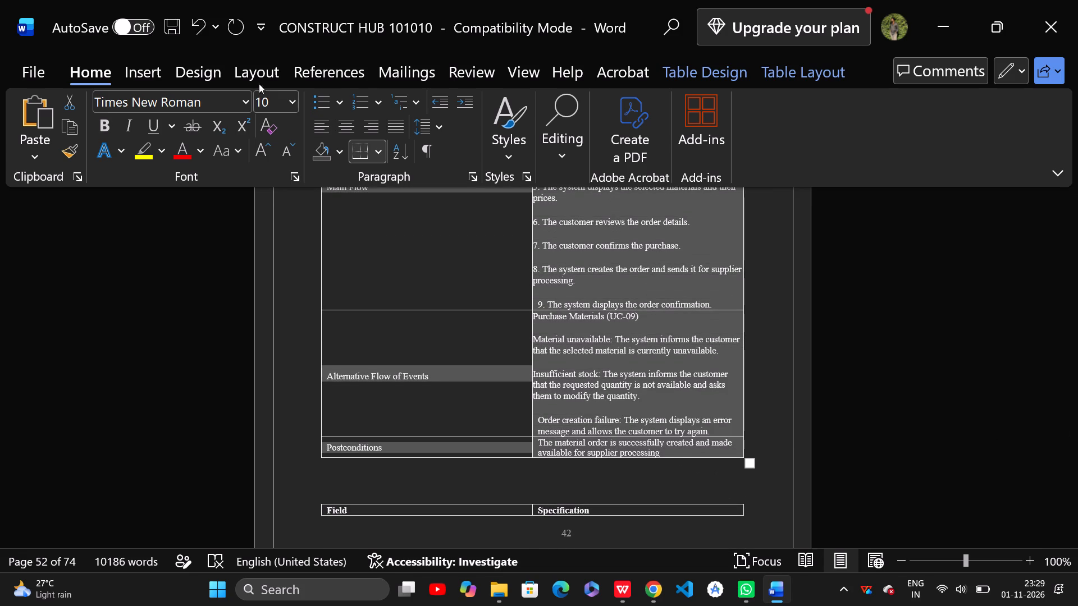
pyautogui.click(273, 99)
pyautogui.press('Return')
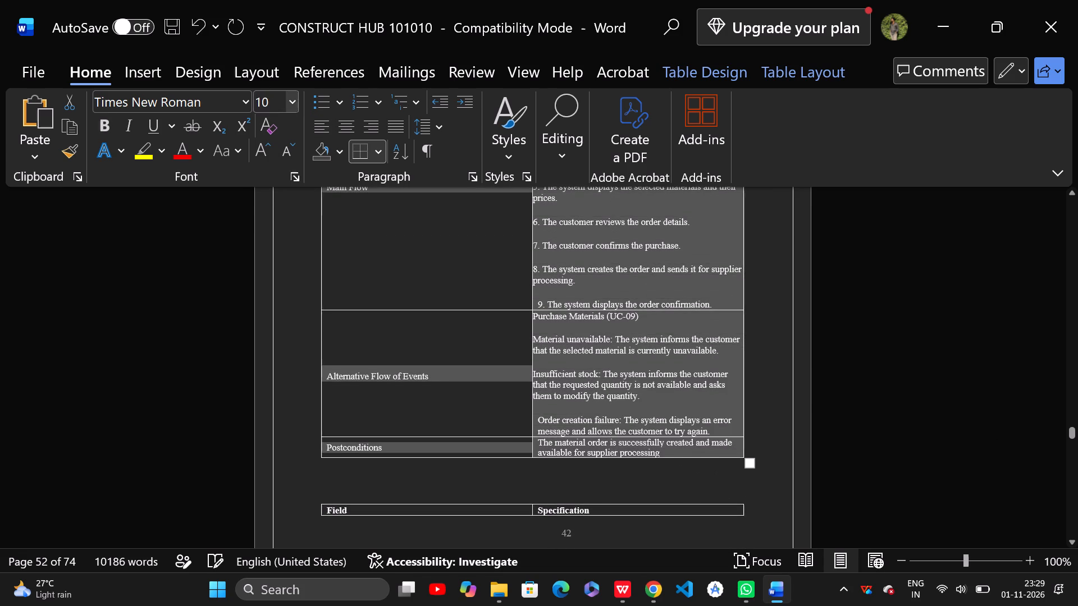
# Set the font size of the Field and Specification header row in the UC-09 Purchase Materials table to 12.
pyautogui.scroll(12, 306, 334)
pyautogui.scroll(1, 385, 324)
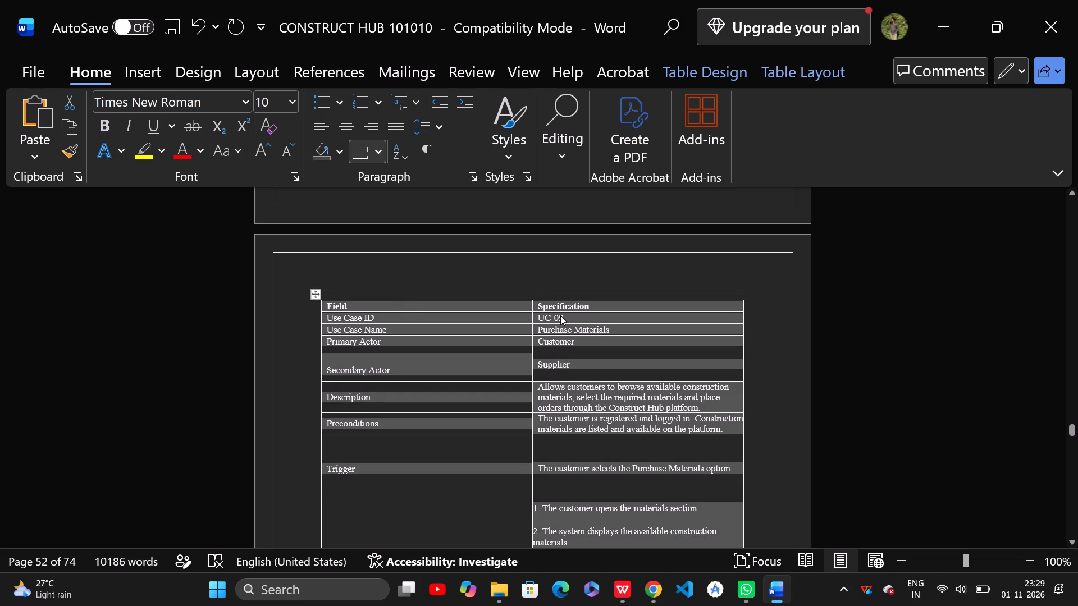
pyautogui.click(591, 304)
pyautogui.moveTo(596, 305); pyautogui.dragTo(409, 307)
pyautogui.click(263, 104)
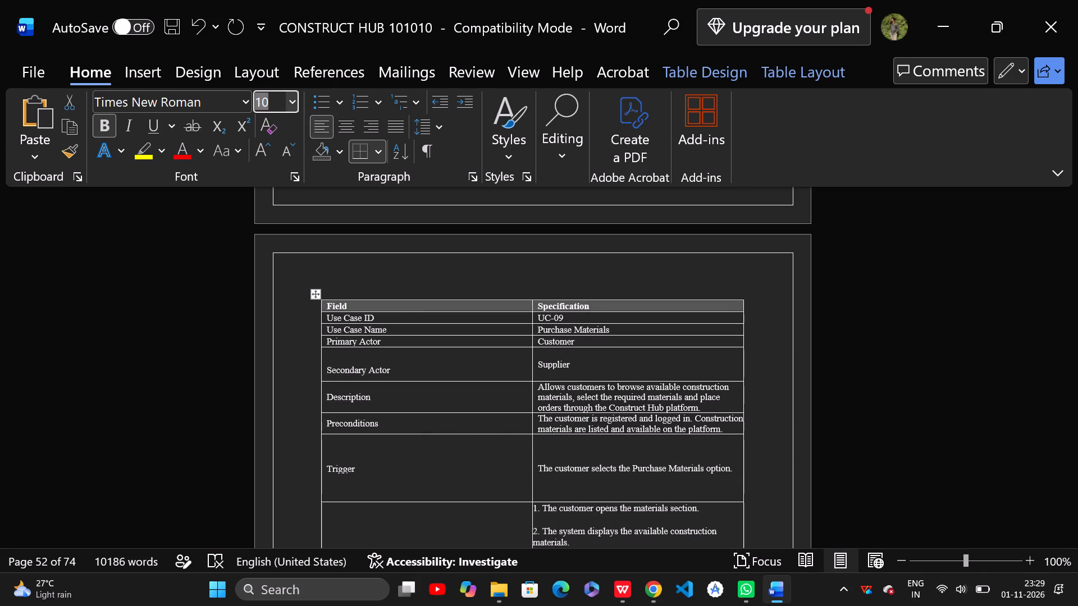
pyautogui.write('12')
pyautogui.press('Return')
# Insert a blank line between the UC-09 and UC-10 tables to move the UC-10 header row onto the next page.
pyautogui.scroll(-10, 343, 225)
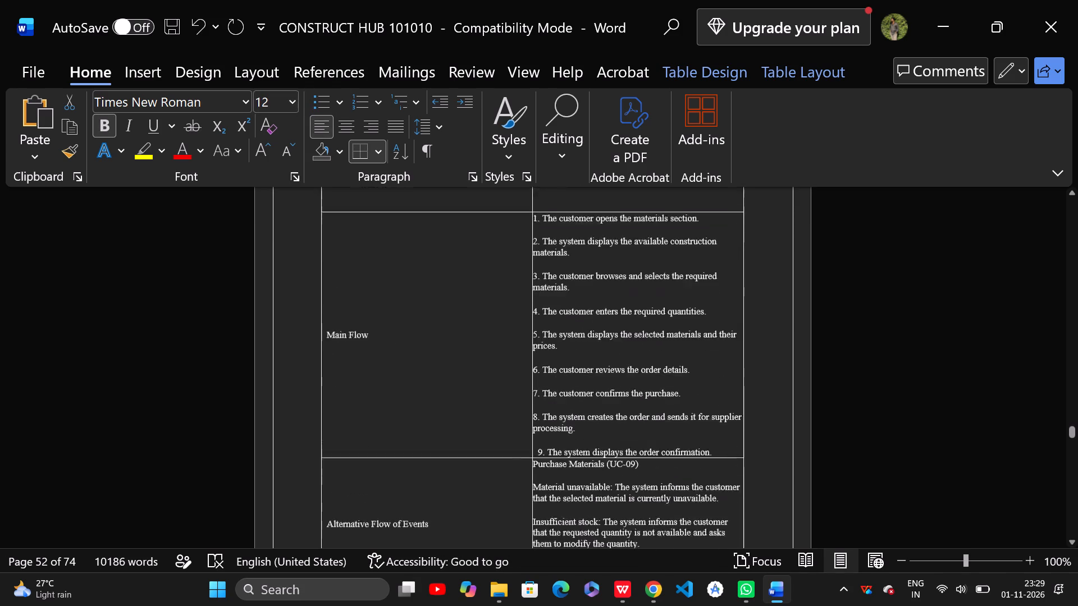
pyautogui.scroll(-9, 397, 334)
pyautogui.click(346, 287)
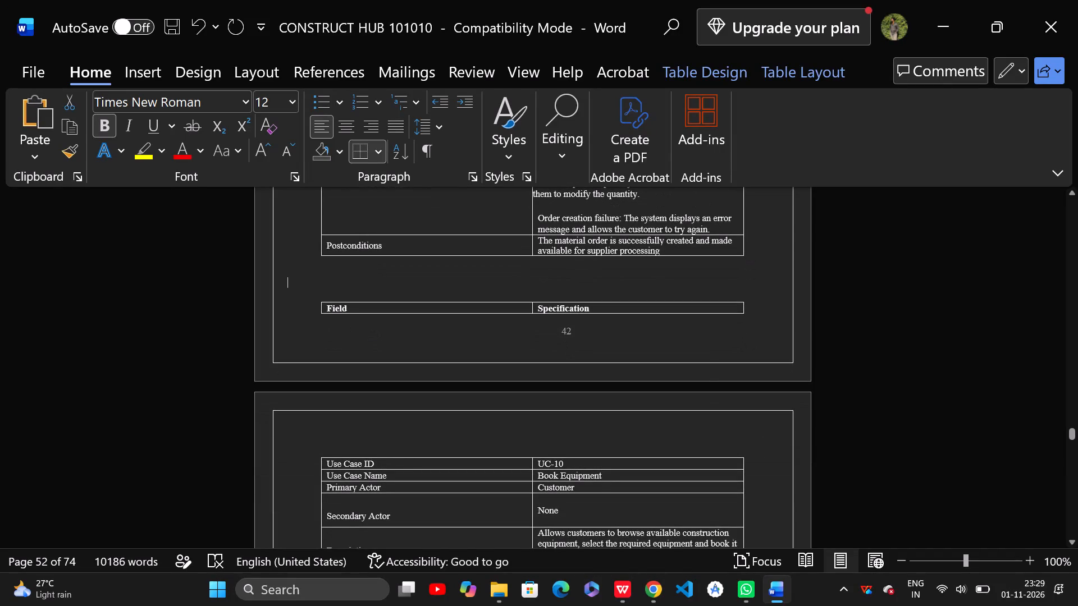
pyautogui.press('Return')
# Apply font size 10 to the whole UC-10 Book Equipment table, from the header row through Postconditions.
pyautogui.scroll(-4, 304, 330)
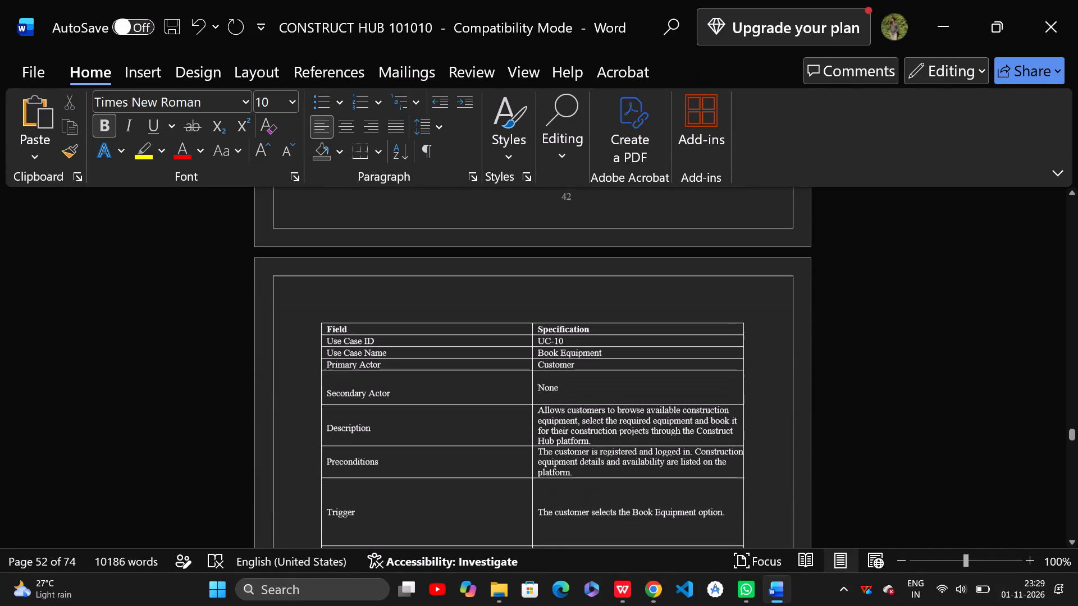
pyautogui.moveTo(326, 328); pyautogui.dragTo(514, 460)
pyautogui.scroll(-2, 499, 434)
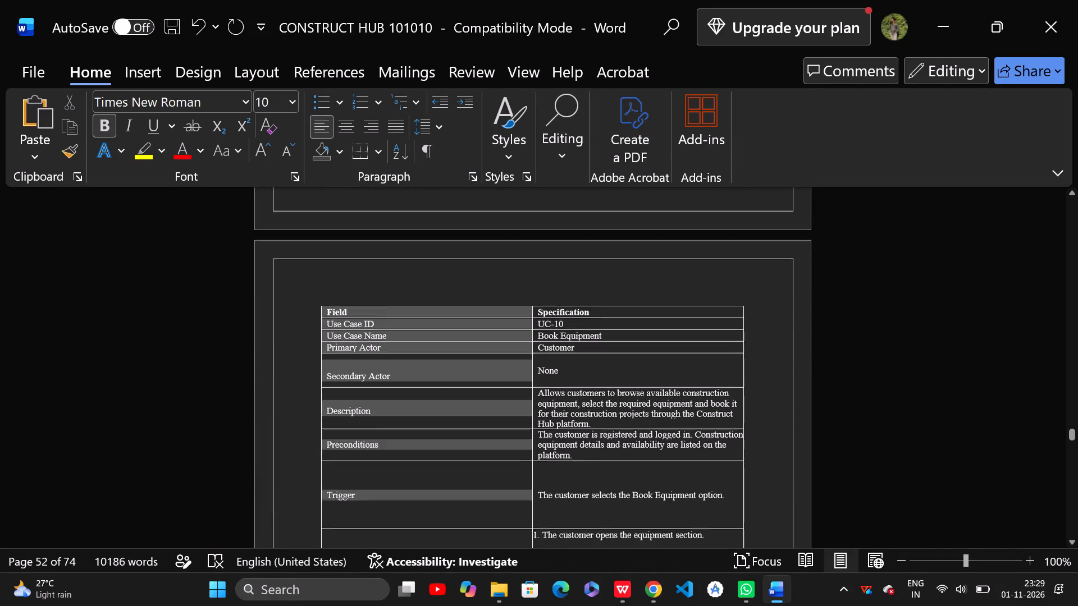
pyautogui.scroll(-5, 514, 460)
pyautogui.moveTo(514, 460); pyautogui.dragTo(575, 486)
pyautogui.scroll(-6, 576, 446)
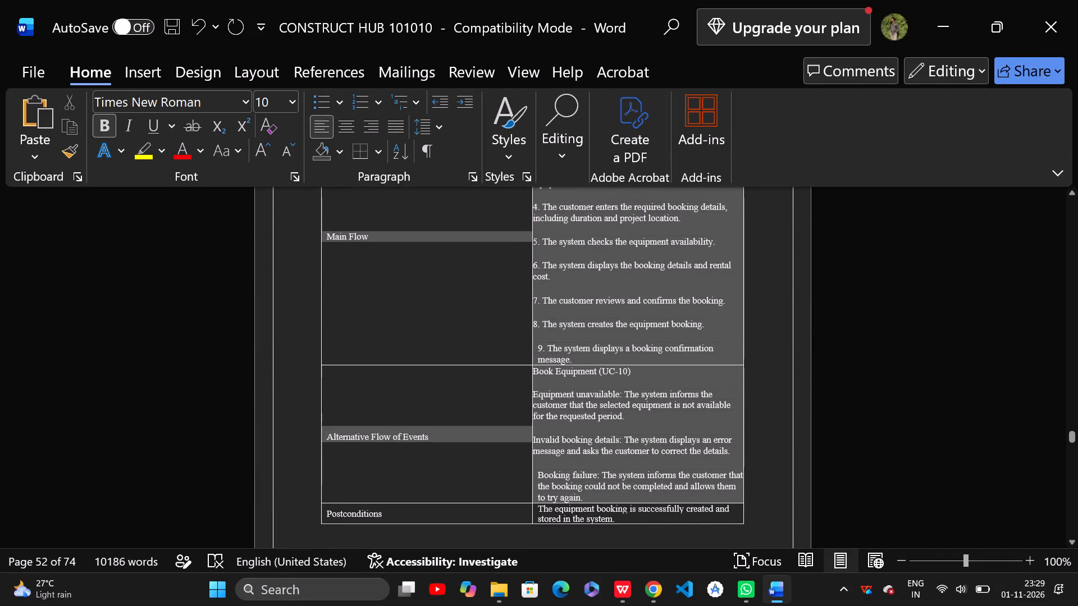
pyautogui.moveTo(575, 486); pyautogui.dragTo(579, 515)
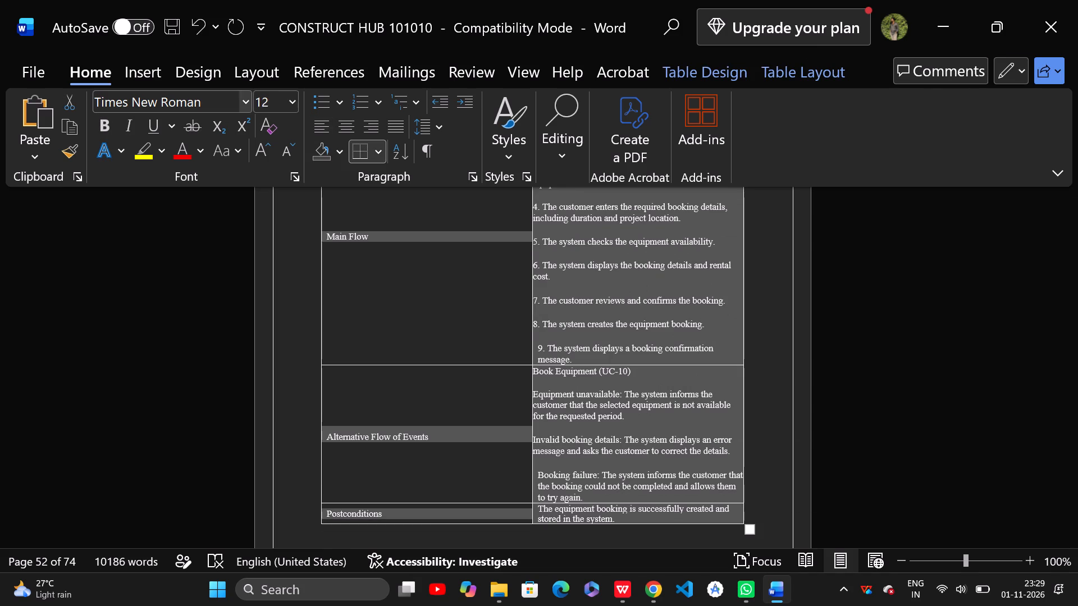
pyautogui.click(269, 103)
pyautogui.press('Return')
# Set the font size of the Field and Specification header row in the UC-10 Book Equipment table to 12.
pyautogui.scroll(5, 492, 232)
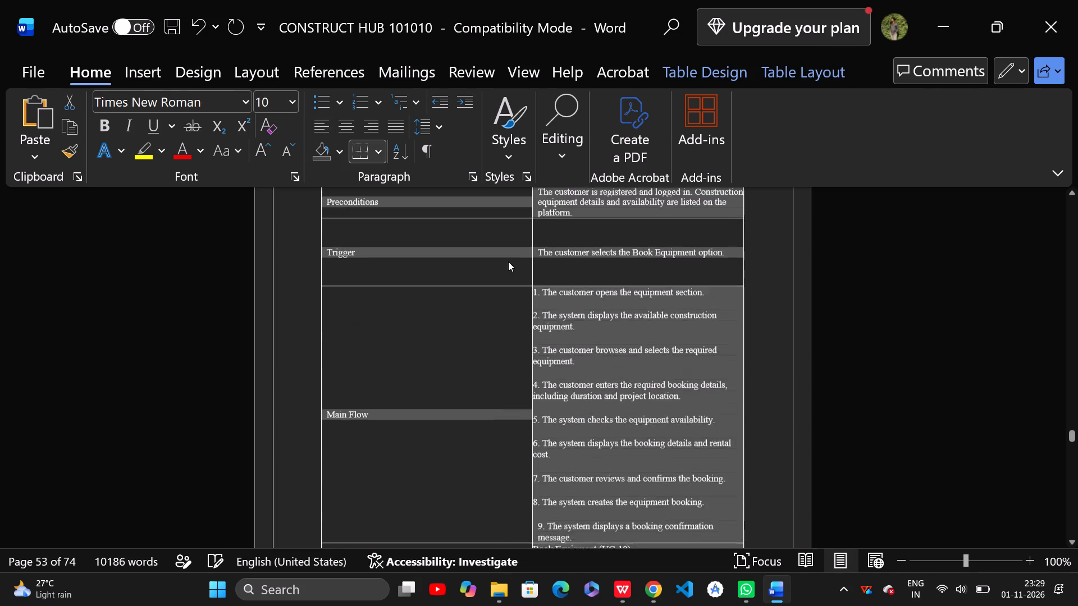
pyautogui.scroll(6, 508, 261)
pyautogui.click(590, 262)
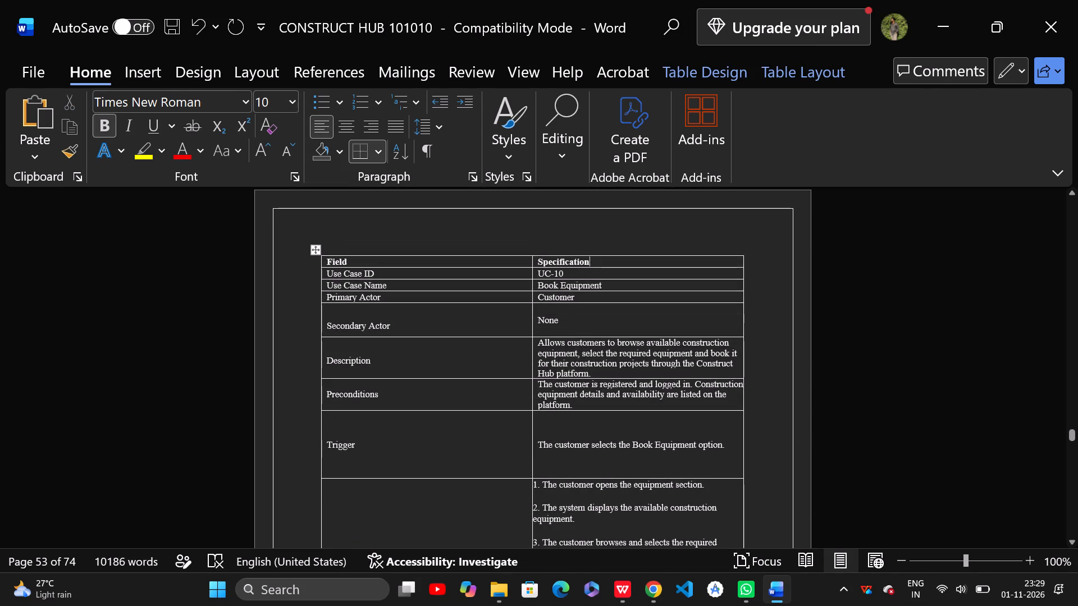
pyautogui.moveTo(594, 259); pyautogui.dragTo(444, 258)
pyautogui.click(274, 95)
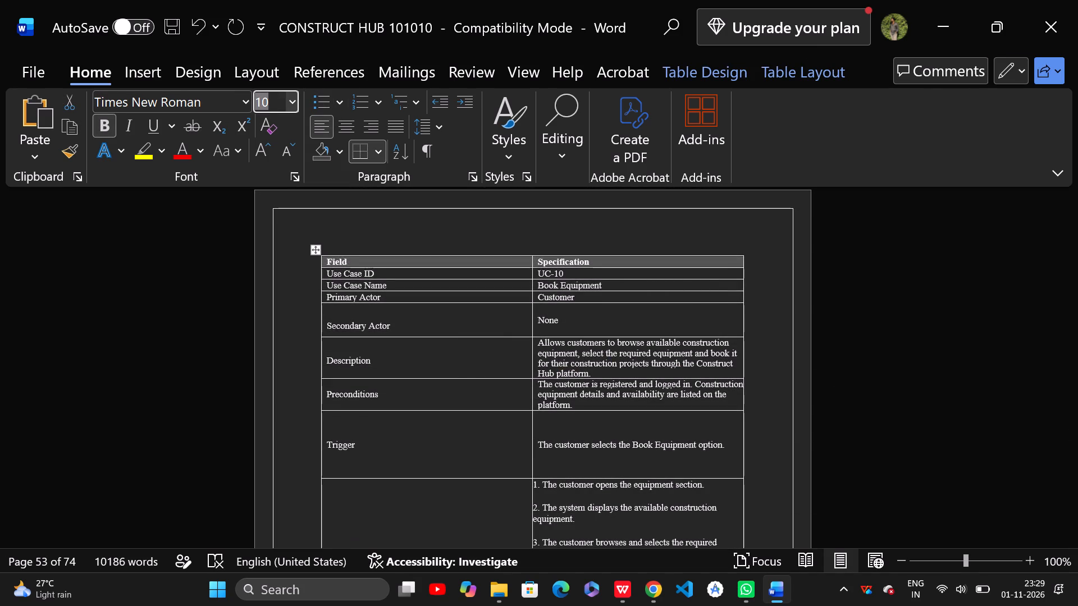
pyautogui.write('12')
pyautogui.press('Return')
# Set the font size of the Field and Specification header row in the UC-11 Book Transport table to 12.
pyautogui.scroll(-9, 472, 250)
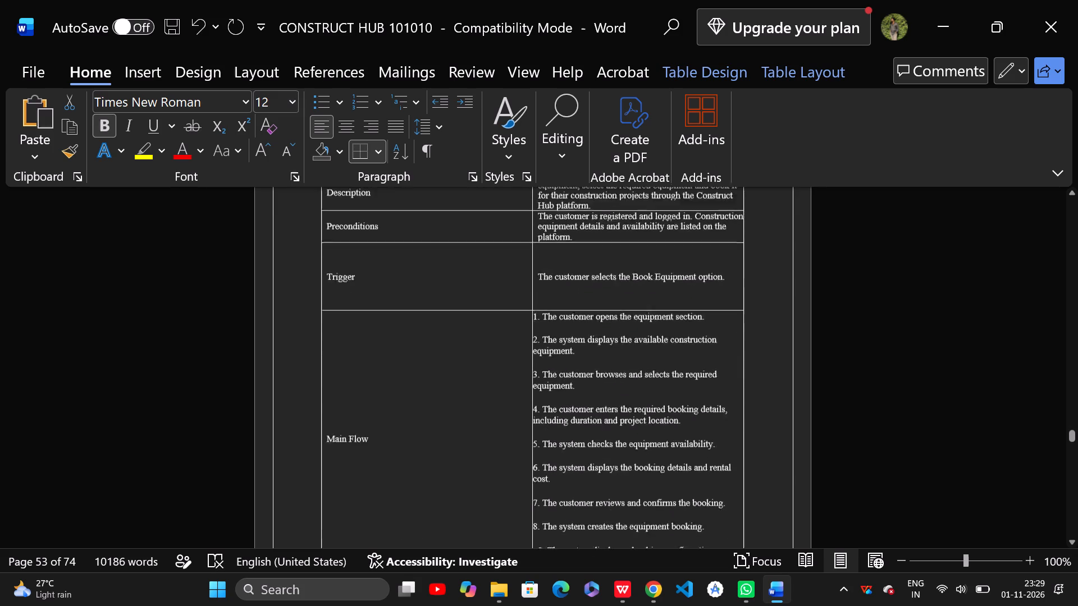
pyautogui.scroll(-12, 477, 281)
pyautogui.scroll(-2, 387, 421)
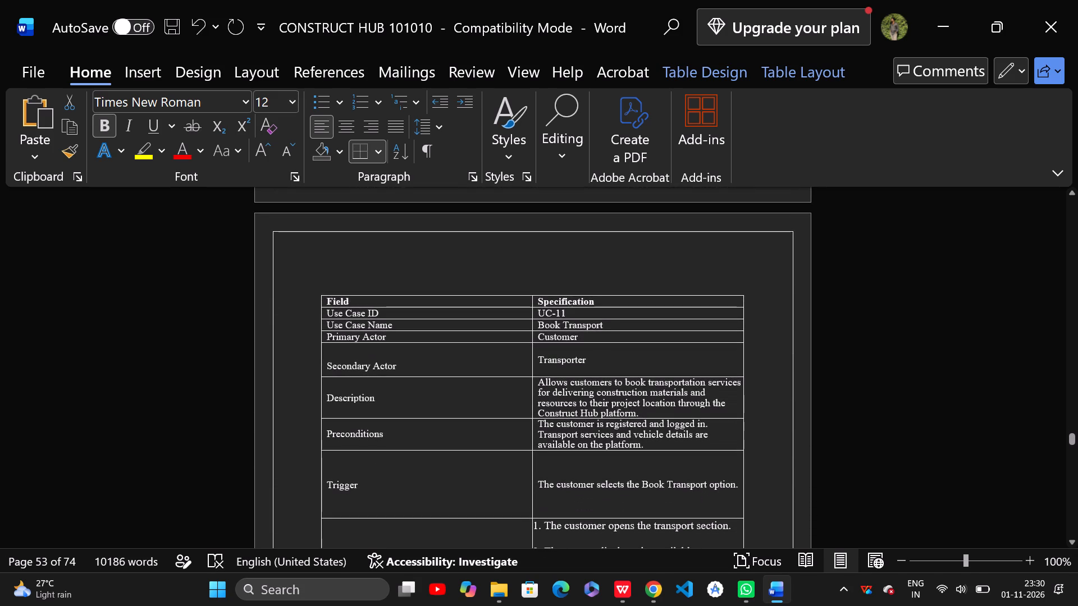
pyautogui.moveTo(611, 300); pyautogui.dragTo(437, 306)
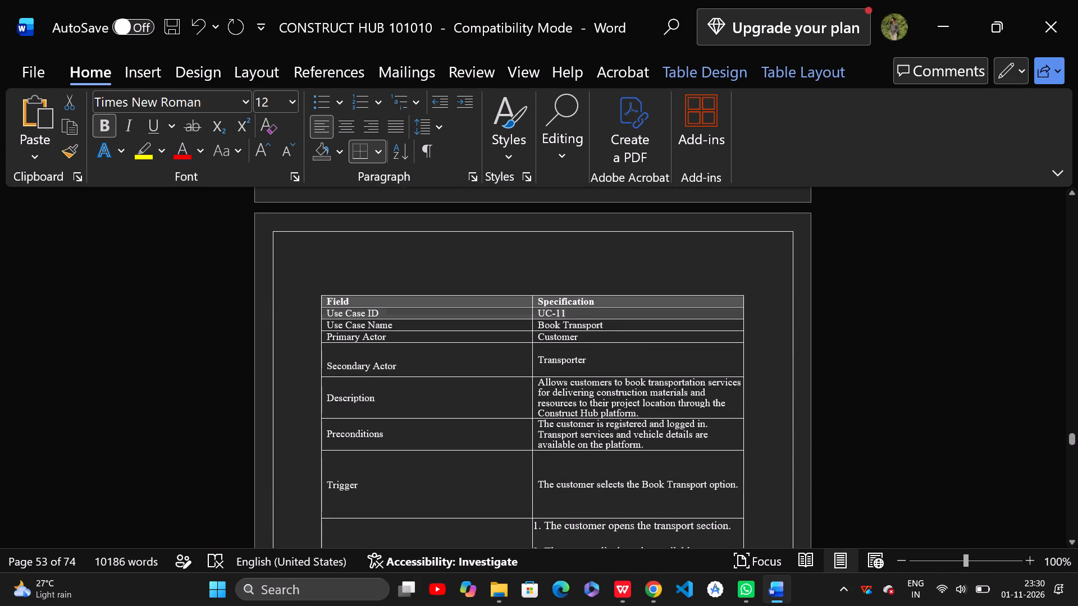
pyautogui.moveTo(437, 306); pyautogui.dragTo(372, 299)
pyautogui.click(268, 103)
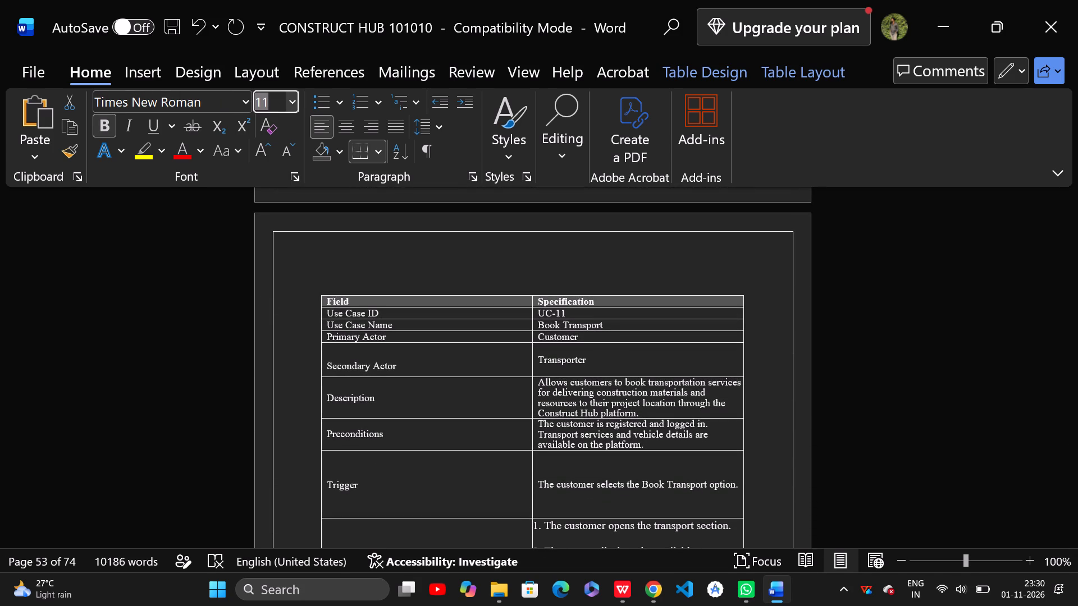
pyautogui.write('12')
pyautogui.press('Return')
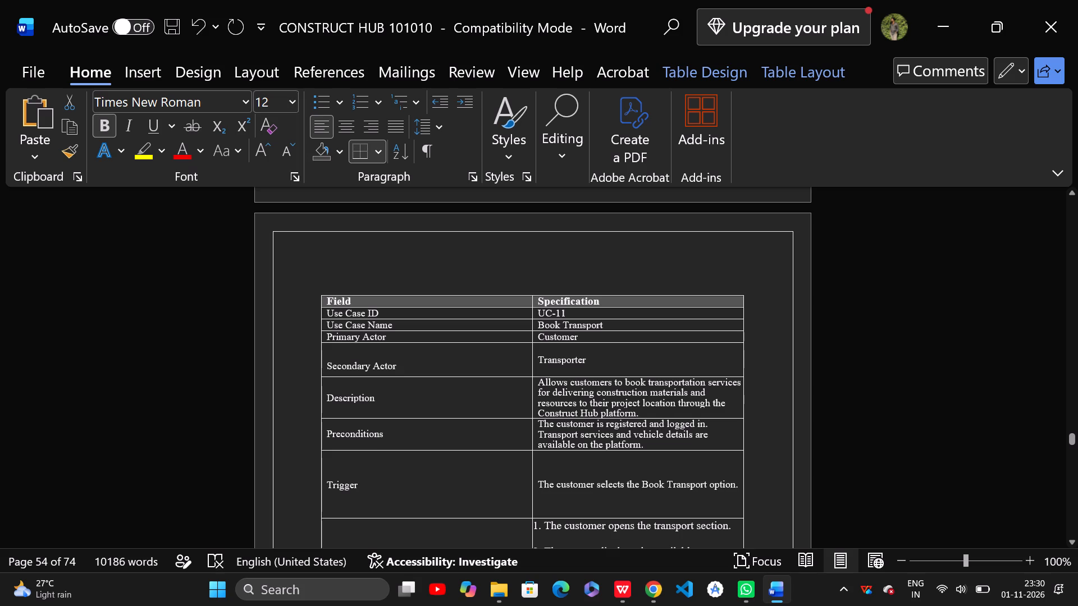
# Apply font size 10 to the UC-11 Book Transport table's body rows, from Use Case ID through Postconditions.
pyautogui.moveTo(326, 311); pyautogui.dragTo(430, 346)
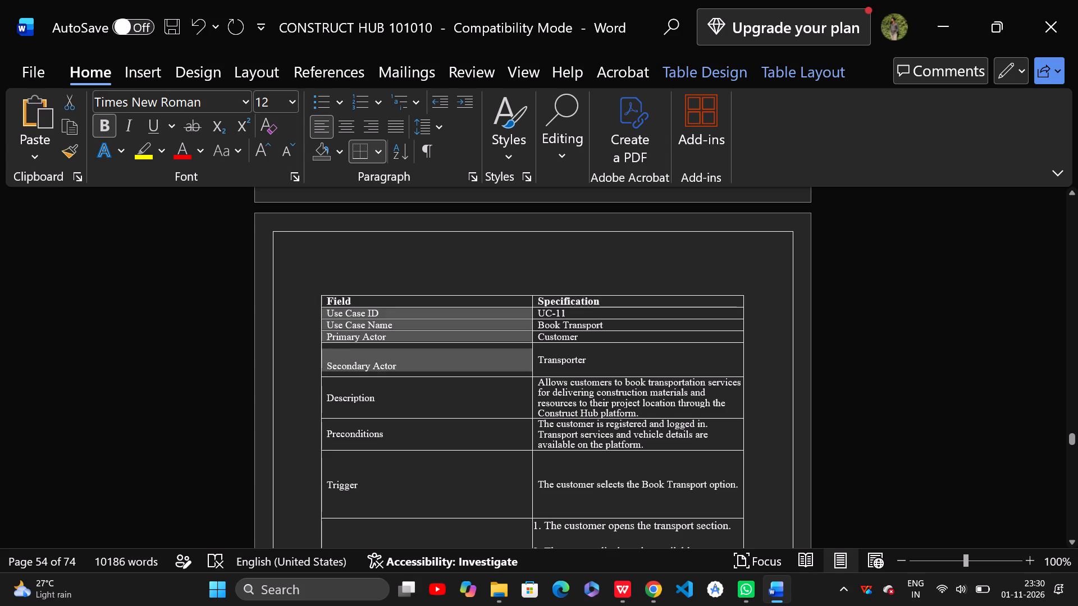
pyautogui.moveTo(430, 346); pyautogui.dragTo(588, 427)
pyautogui.scroll(-4, 499, 391)
pyautogui.scroll(-2, 549, 377)
pyautogui.scroll(-4, 574, 417)
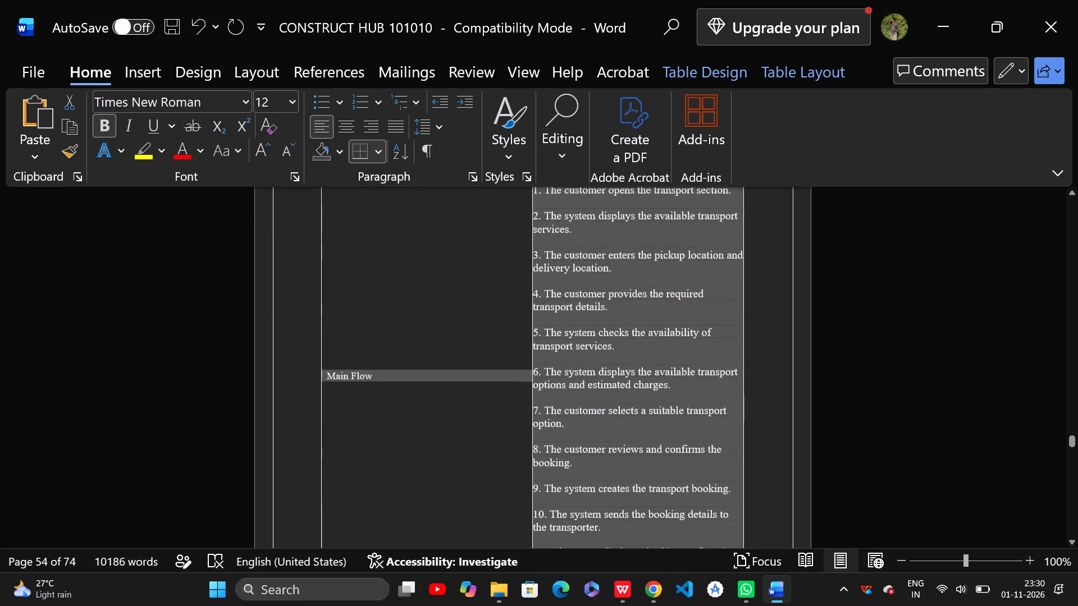
pyautogui.moveTo(588, 427); pyautogui.dragTo(592, 439)
pyautogui.scroll(-13, 588, 427)
pyautogui.moveTo(592, 439); pyautogui.dragTo(593, 450)
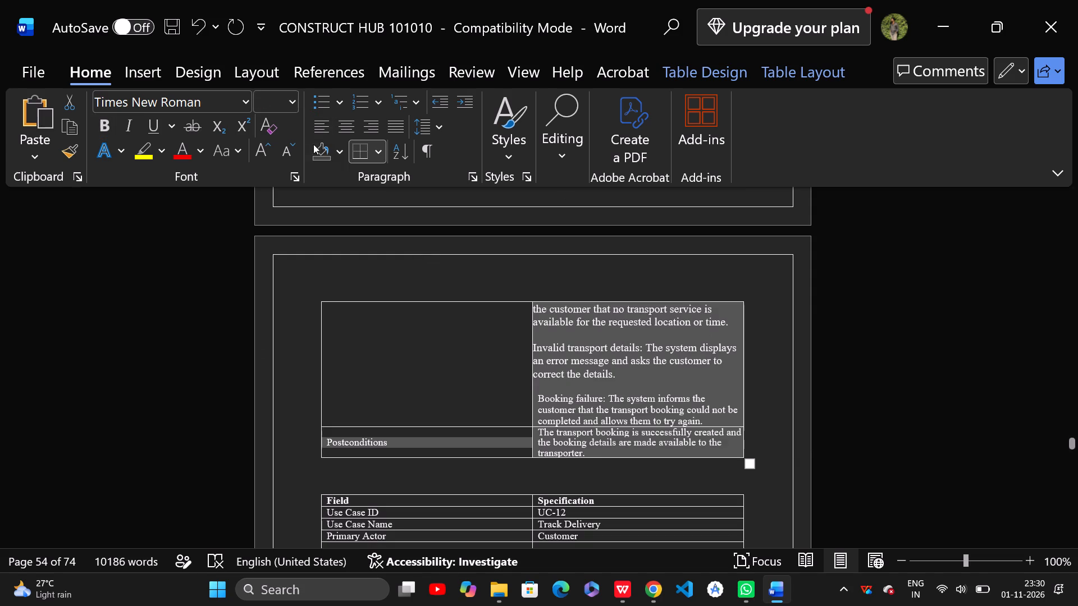
pyautogui.click(276, 102)
pyautogui.write('10')
pyautogui.press('Return')
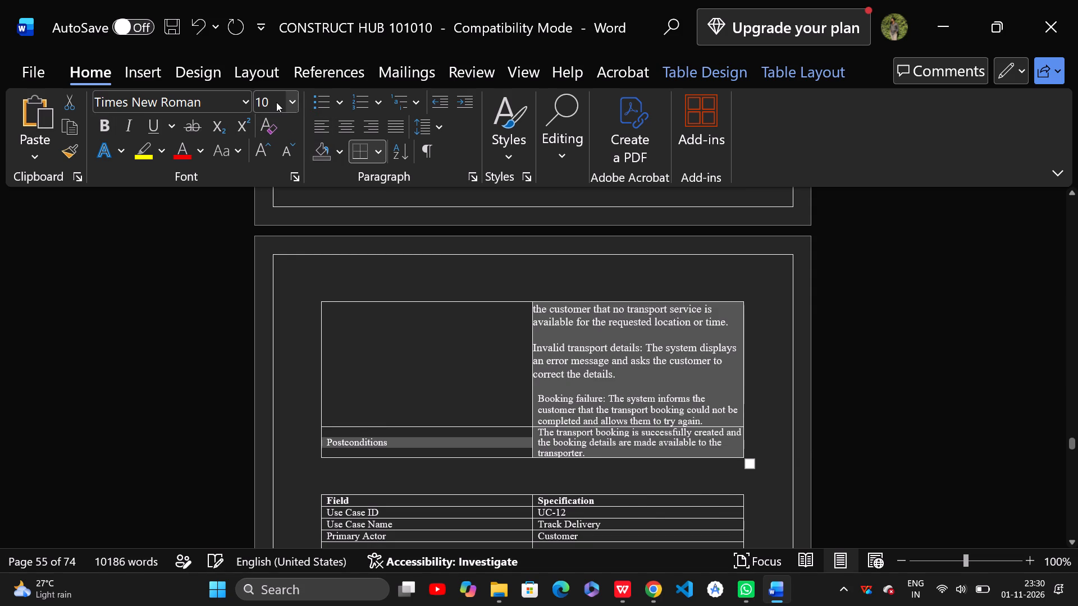
# Set the font size of the Field and Specification header row in the UC-12 Track Delivery table to 12.
pyautogui.scroll(-2, 332, 283)
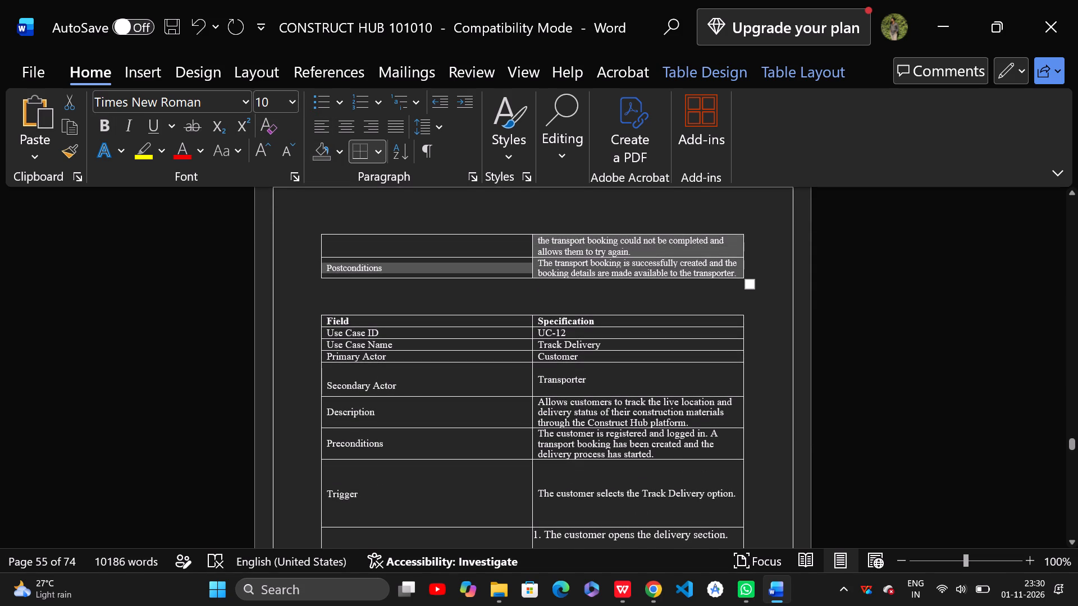
pyautogui.moveTo(612, 318); pyautogui.dragTo(374, 315)
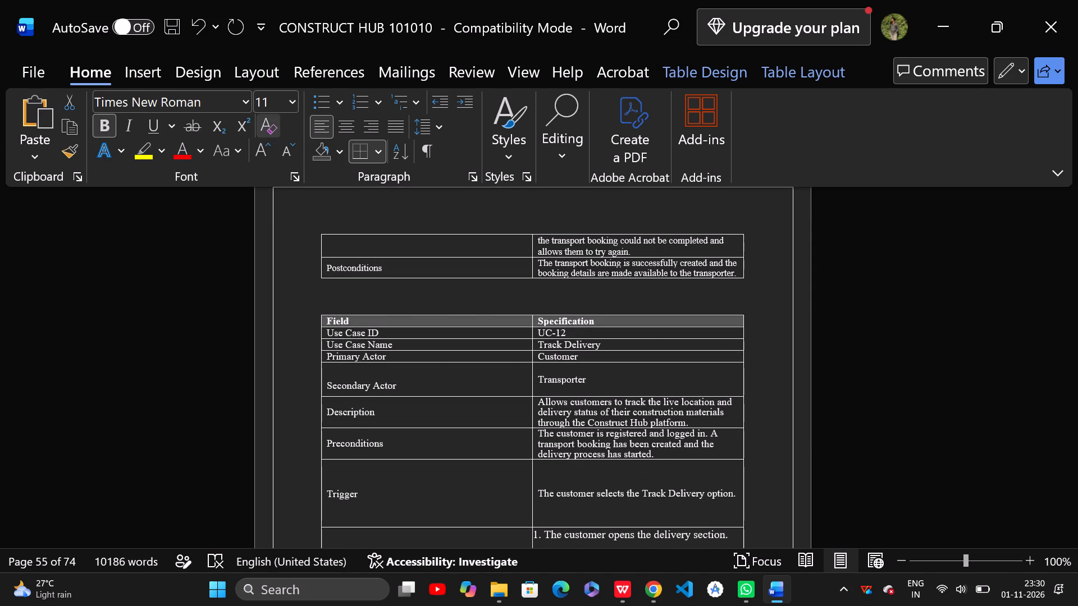
pyautogui.click(269, 95)
pyautogui.write('12')
pyautogui.press('Return')
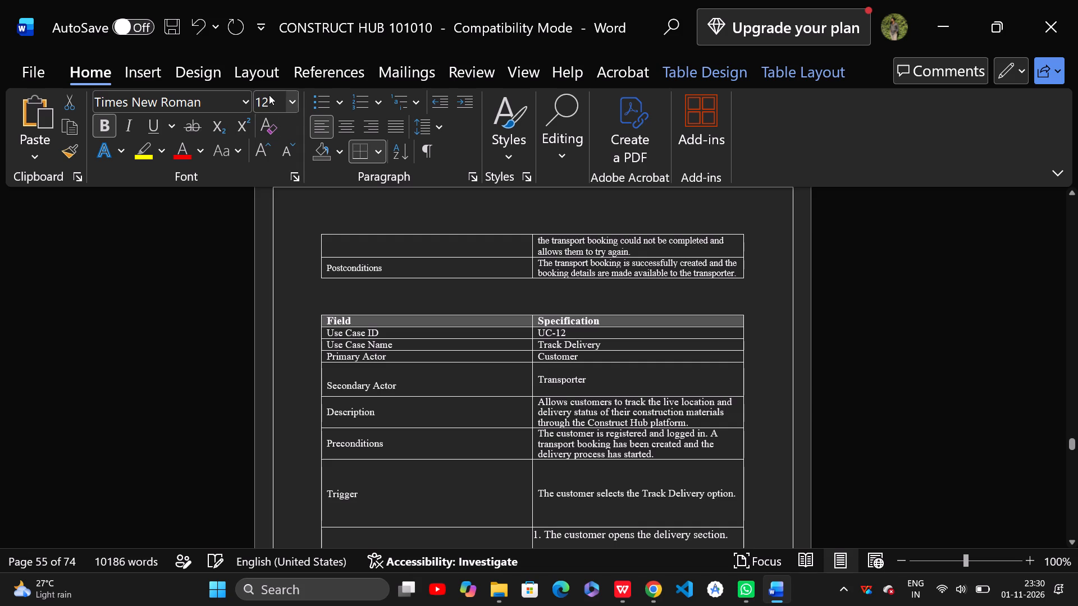
# Apply font size 10 to the UC-12 Track Delivery table's body rows, from Use Case ID through Postconditions.
pyautogui.scroll(-2, 240, 204)
pyautogui.moveTo(325, 265); pyautogui.dragTo(349, 274)
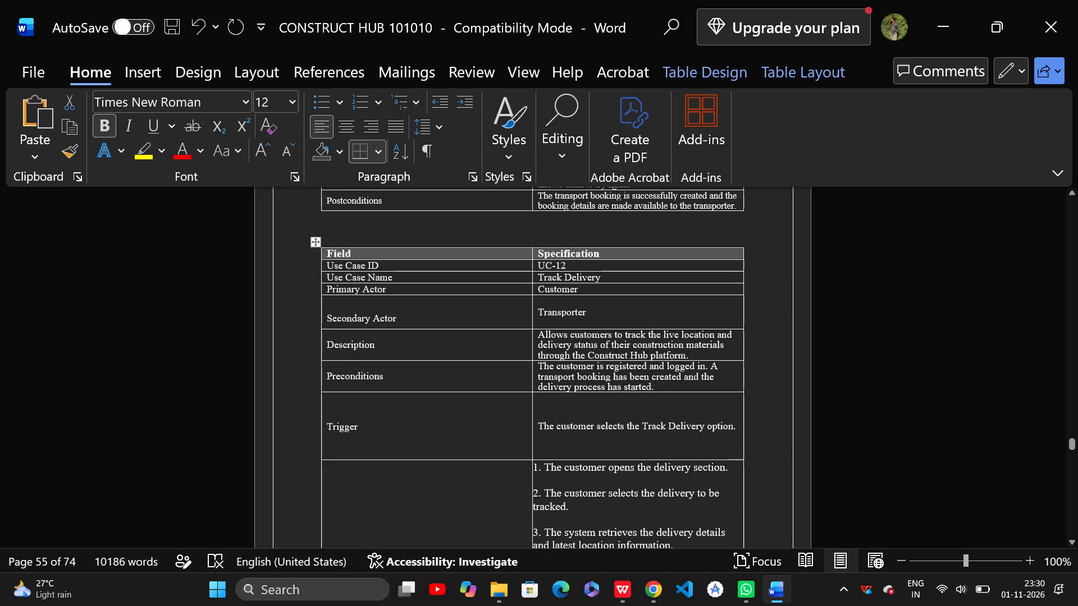
pyautogui.moveTo(349, 274); pyautogui.dragTo(514, 382)
pyautogui.scroll(-4, 470, 372)
pyautogui.scroll(-11, 536, 394)
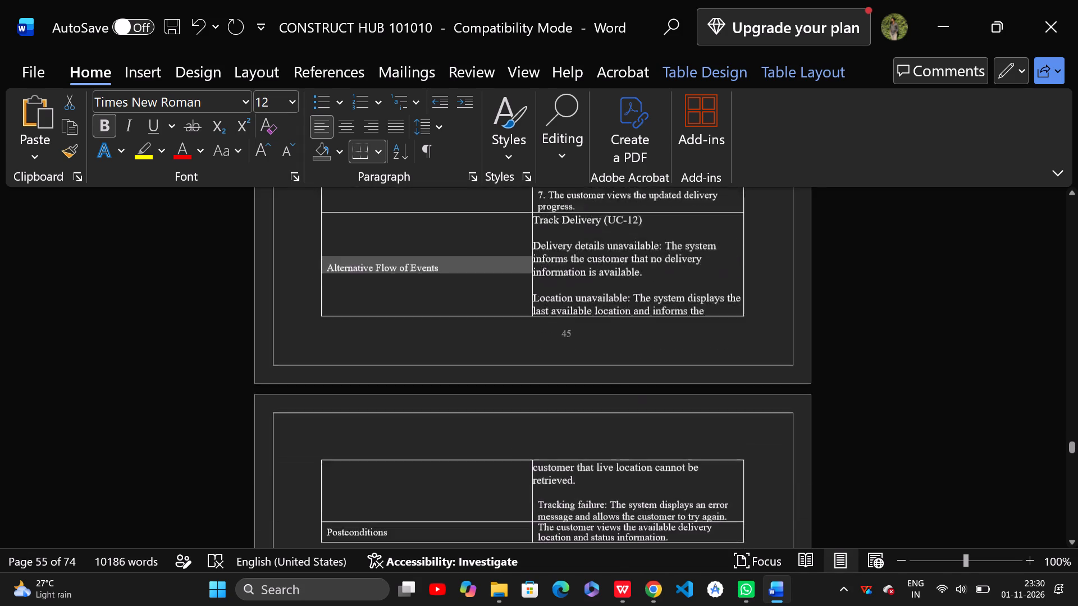
pyautogui.scroll(-3, 514, 382)
pyautogui.moveTo(514, 382); pyautogui.dragTo(596, 435)
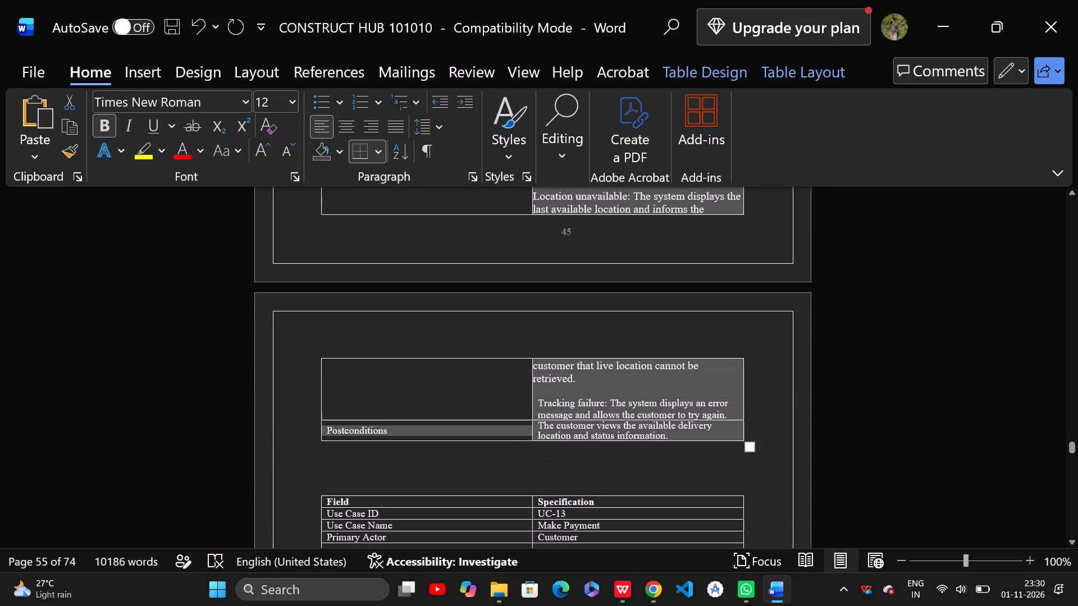
pyautogui.click(266, 103)
pyautogui.write('10')
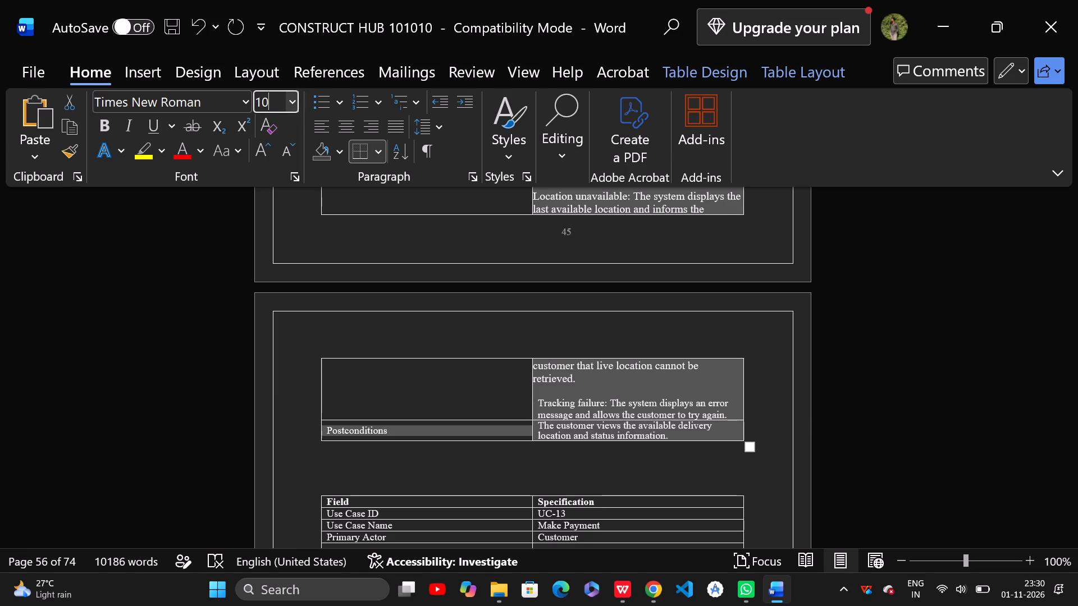
pyautogui.press('Return')
# Set the font size of the Field and Specification header row in the UC-13 Make Payment table to 12.
pyautogui.scroll(-3, 281, 368)
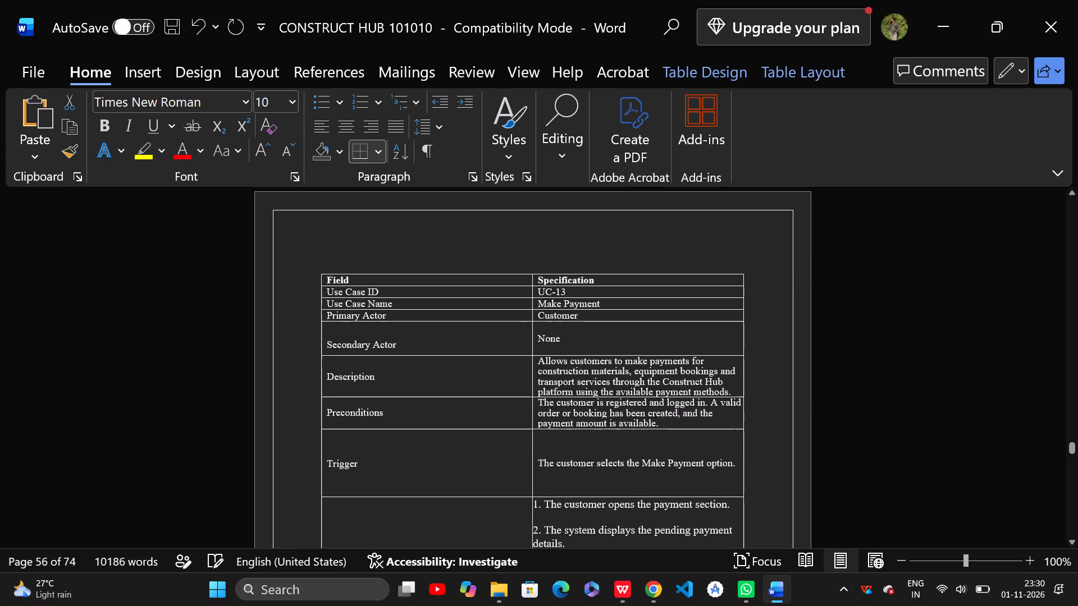
pyautogui.moveTo(613, 283); pyautogui.dragTo(404, 284)
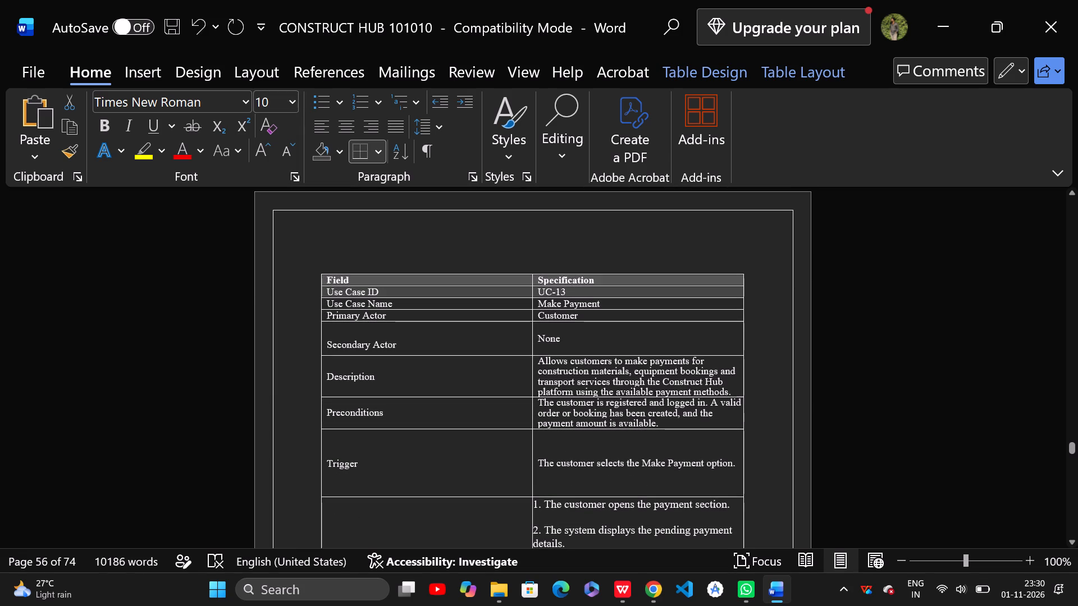
pyautogui.moveTo(404, 284); pyautogui.dragTo(396, 280)
pyautogui.click(275, 107)
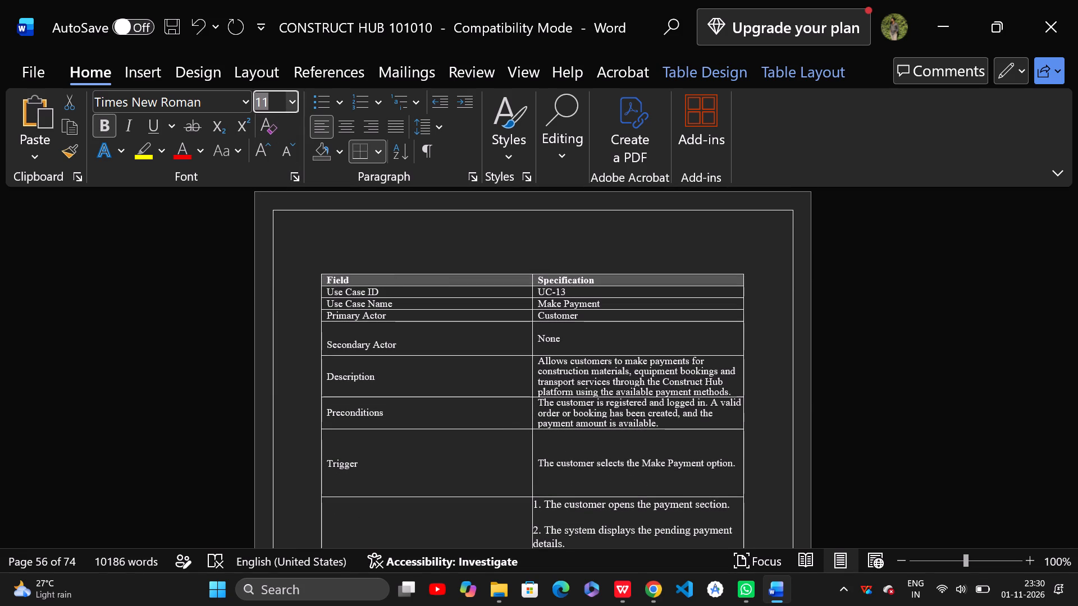
pyautogui.write('12')
pyautogui.press('Return')
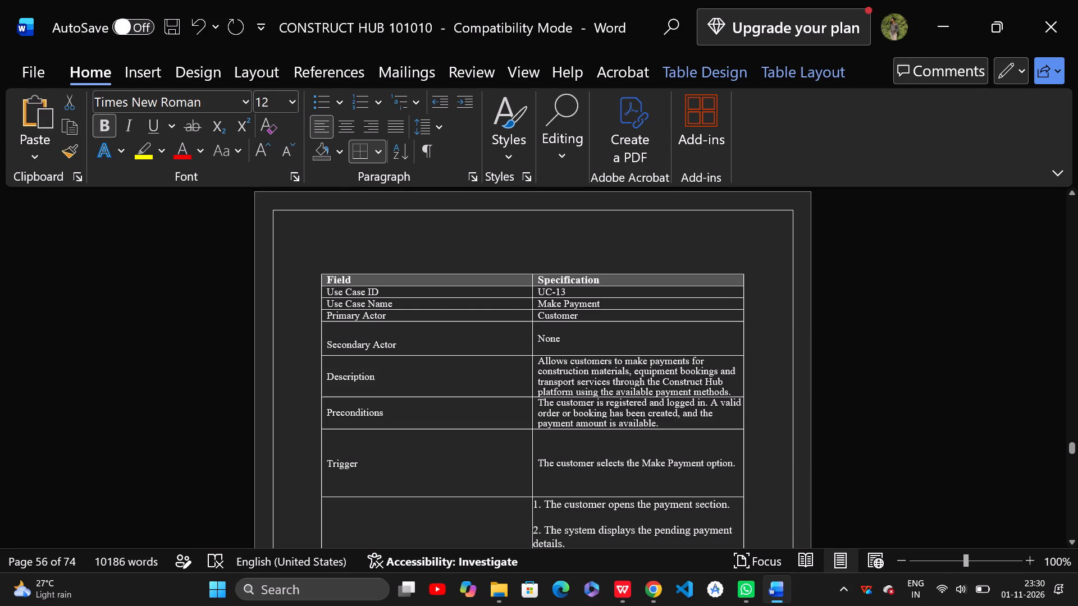
# Apply font size 10 to the UC-13 Make Payment table's body rows, from Use Case ID through Postconditions.
pyautogui.moveTo(325, 292); pyautogui.dragTo(607, 410)
pyautogui.scroll(-4, 600, 429)
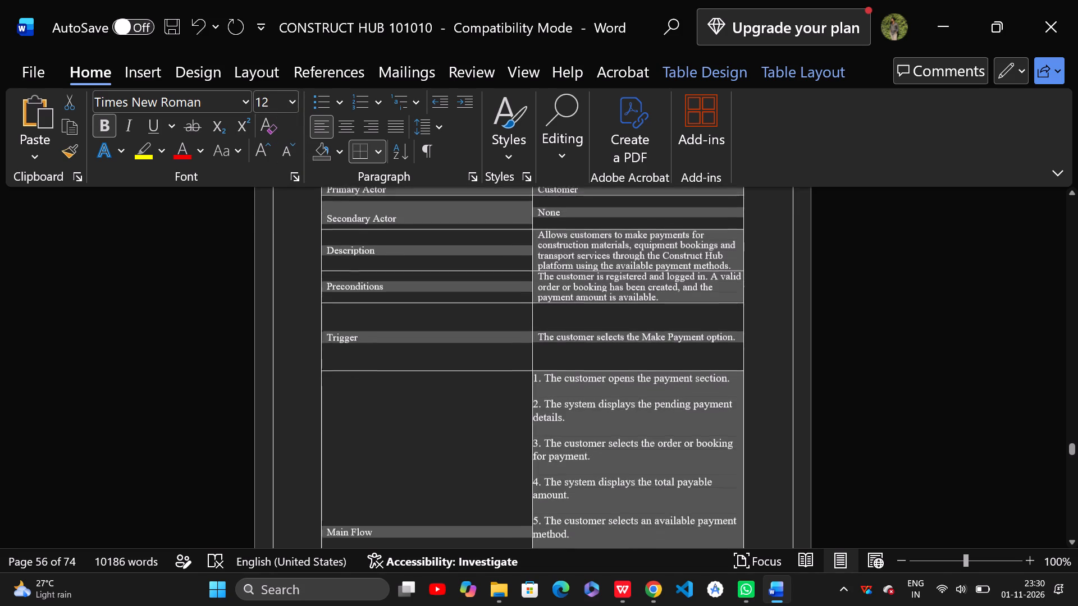
pyautogui.scroll(-10, 607, 410)
pyautogui.moveTo(607, 410); pyautogui.dragTo(690, 406)
pyautogui.scroll(-6, 669, 406)
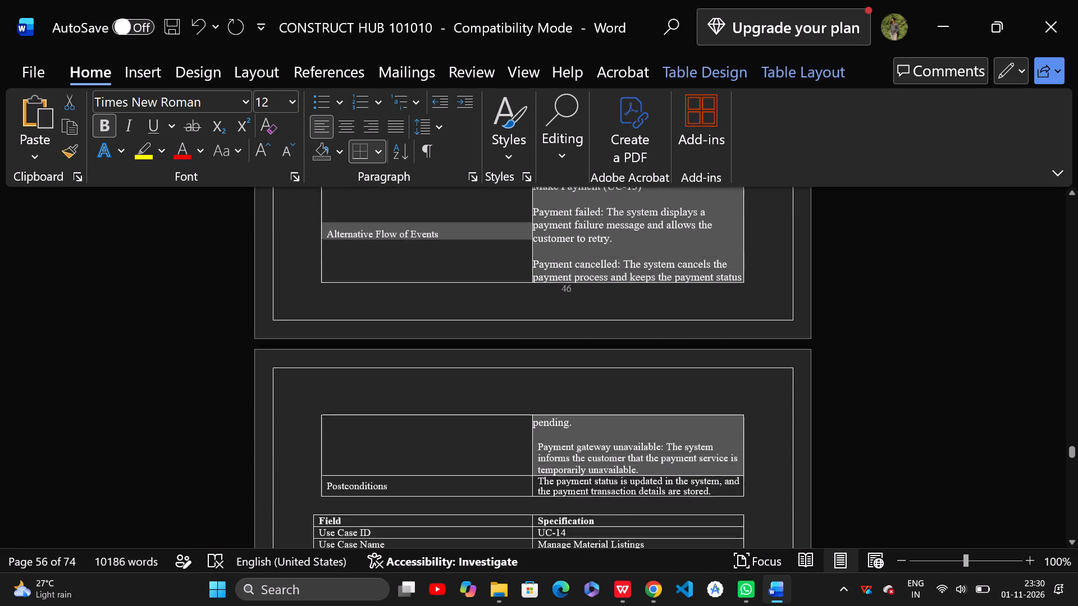
pyautogui.scroll(-2, 690, 406)
pyautogui.moveTo(690, 406); pyautogui.dragTo(770, 393)
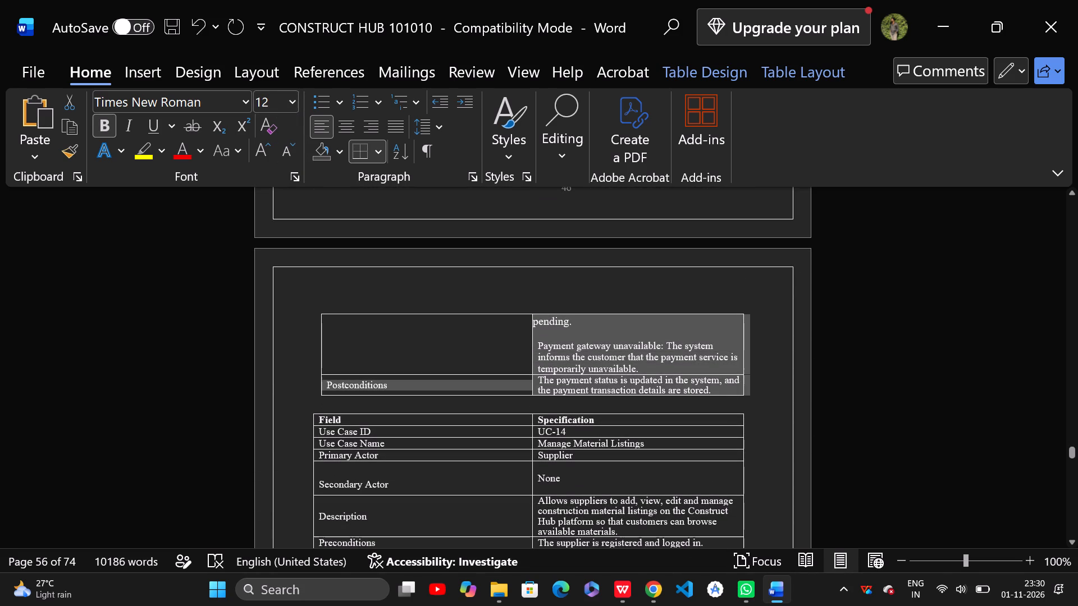
pyautogui.moveTo(770, 393); pyautogui.dragTo(725, 391)
pyautogui.click(277, 96)
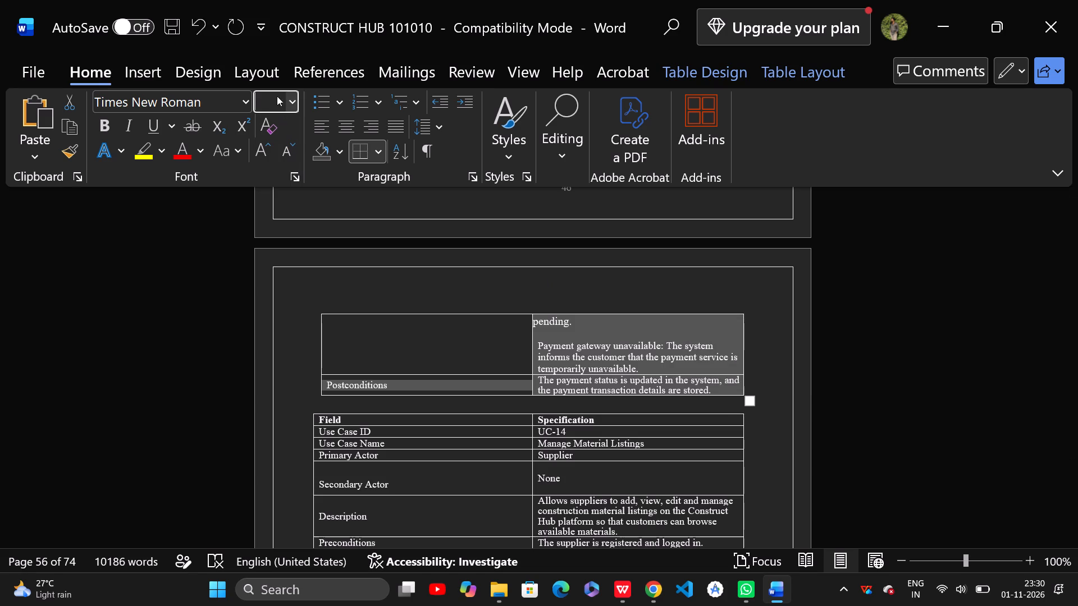
pyautogui.write('10')
pyautogui.press('Return')
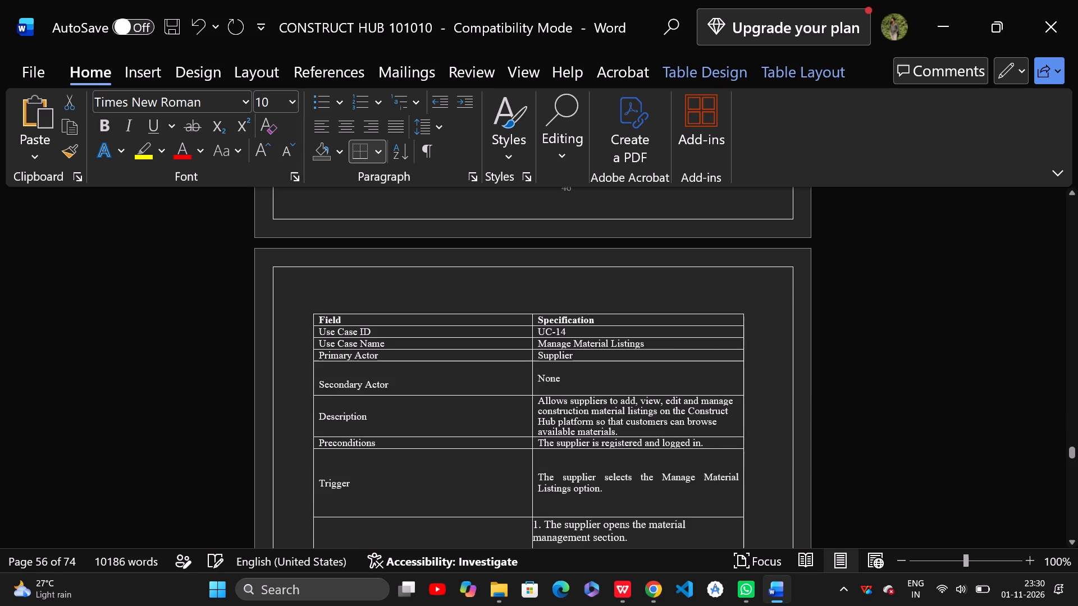
# Set the font size of the Field and Specification header row in the UC-14 Manage Material Listings table to 12.
pyautogui.moveTo(623, 321); pyautogui.dragTo(413, 318)
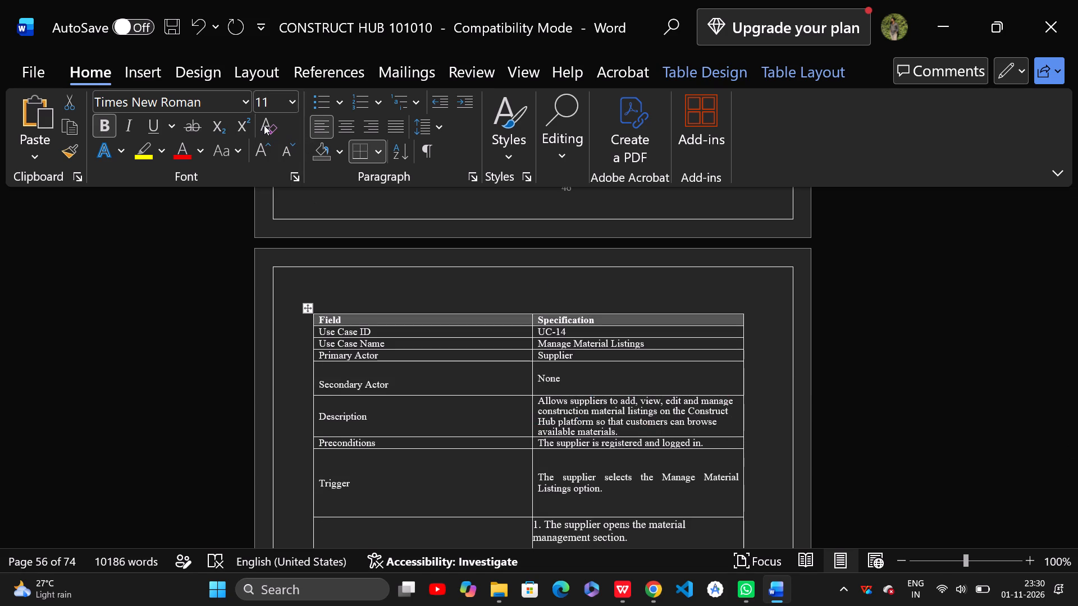
pyautogui.click(264, 104)
pyautogui.write('12')
pyautogui.press('Return')
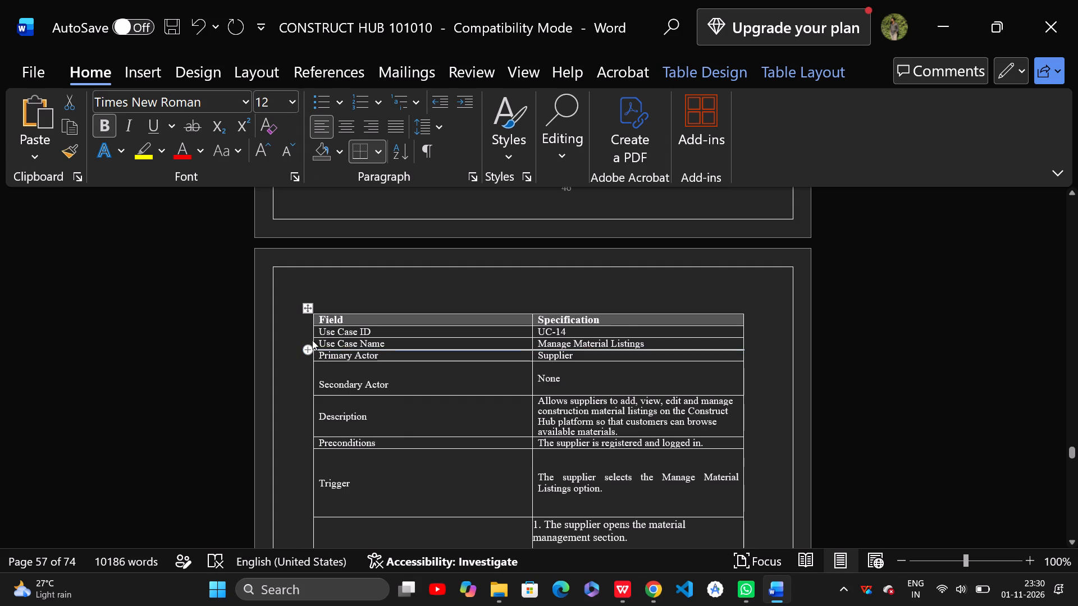
# Apply font size 10 to the UC-14 Manage Material Listings table's body rows, from Use Case ID through Postconditions.
pyautogui.moveTo(317, 334); pyautogui.dragTo(620, 439)
pyautogui.scroll(-6, 500, 434)
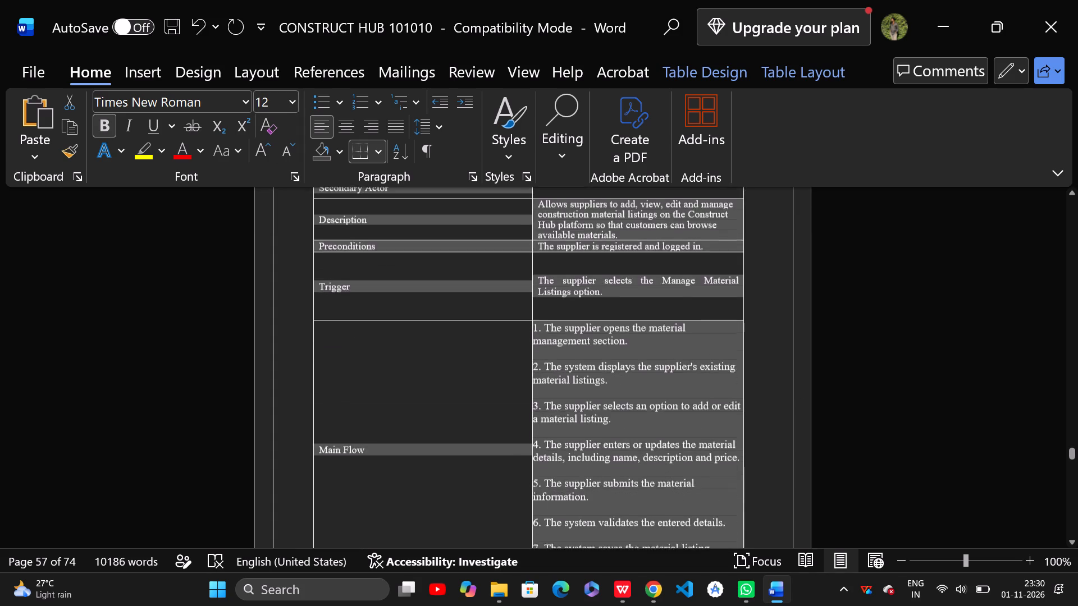
pyautogui.moveTo(620, 439); pyautogui.dragTo(592, 491)
pyautogui.scroll(-6, 620, 438)
pyautogui.click(276, 105)
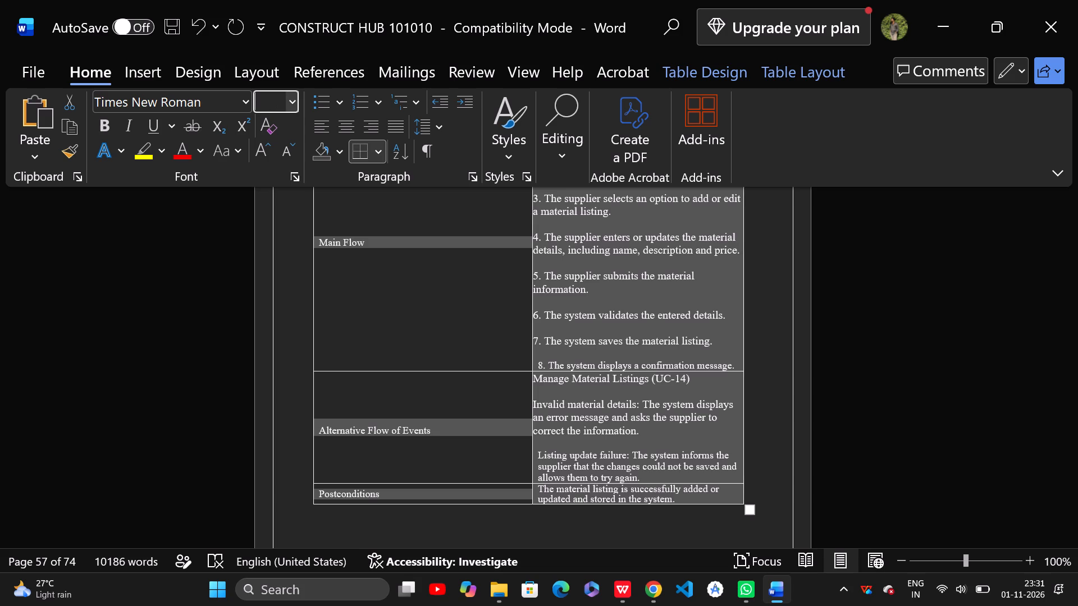
pyautogui.write('10')
pyautogui.press('Return')
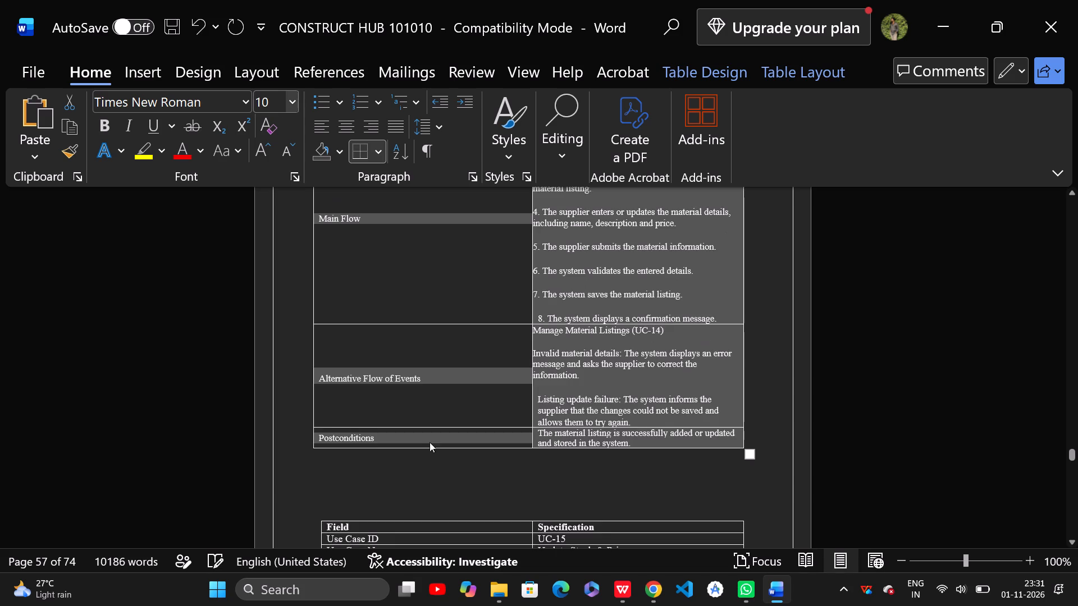
pyautogui.scroll(14, 435, 463)
pyautogui.scroll(-7, 419, 378)
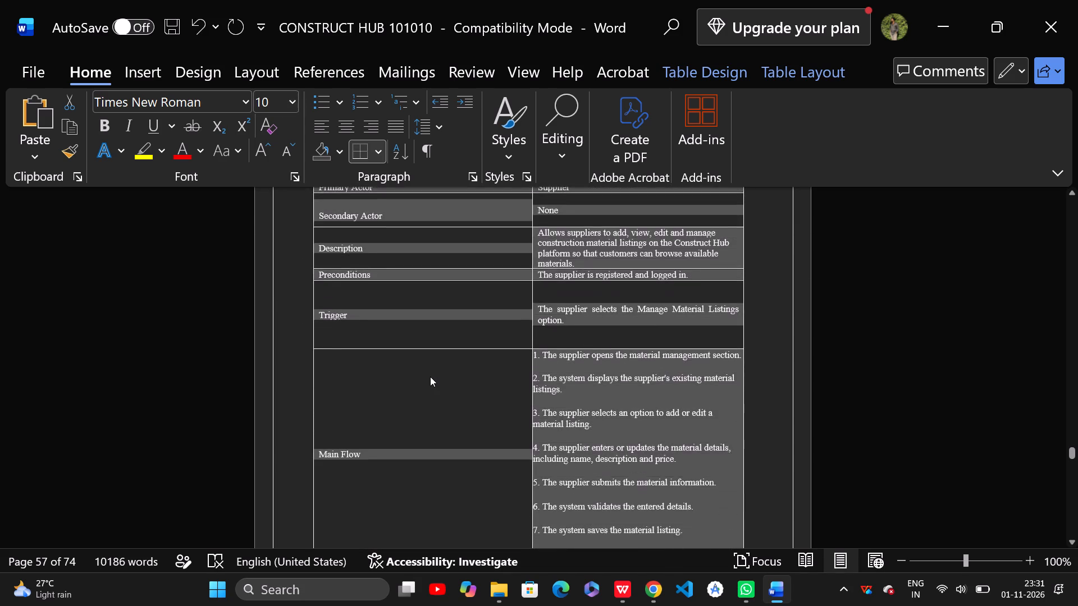
pyautogui.scroll(6, 431, 377)
pyautogui.click(612, 360)
pyautogui.click(611, 356)
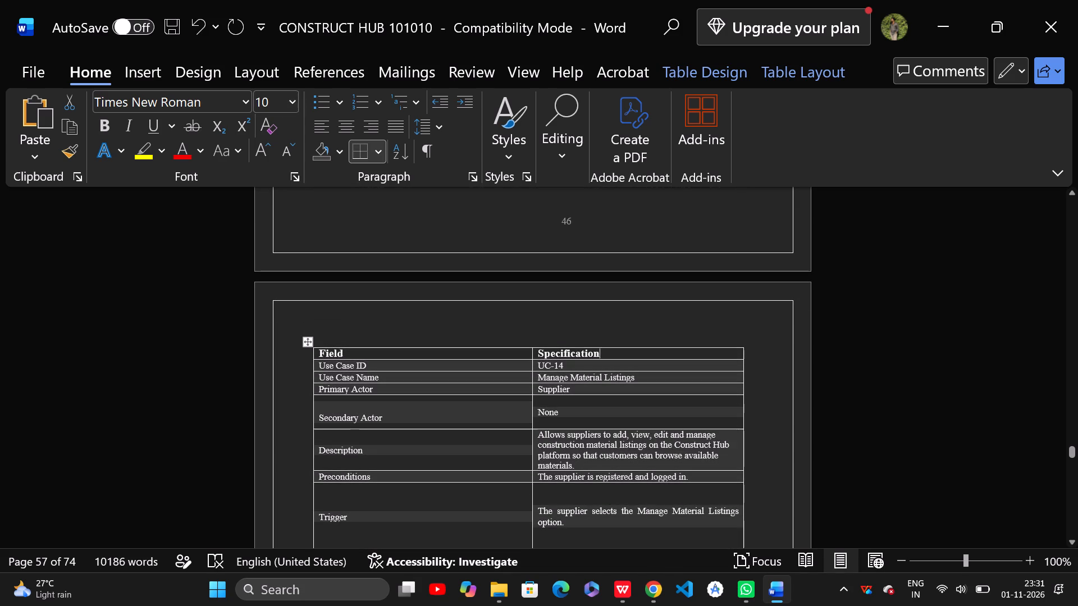
# Insert three blank lines between the UC-14 and UC-15 tables to move the whole UC-15 table onto the next page.
pyautogui.scroll(-19, 471, 385)
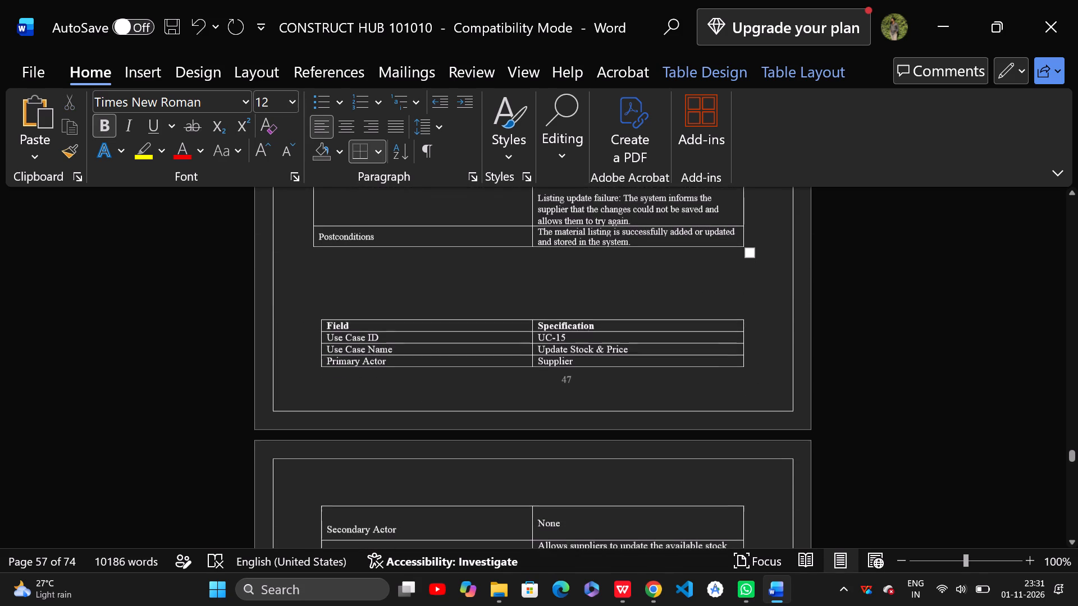
pyautogui.click(465, 305)
pyautogui.press('Return')
pyautogui.press('Return')
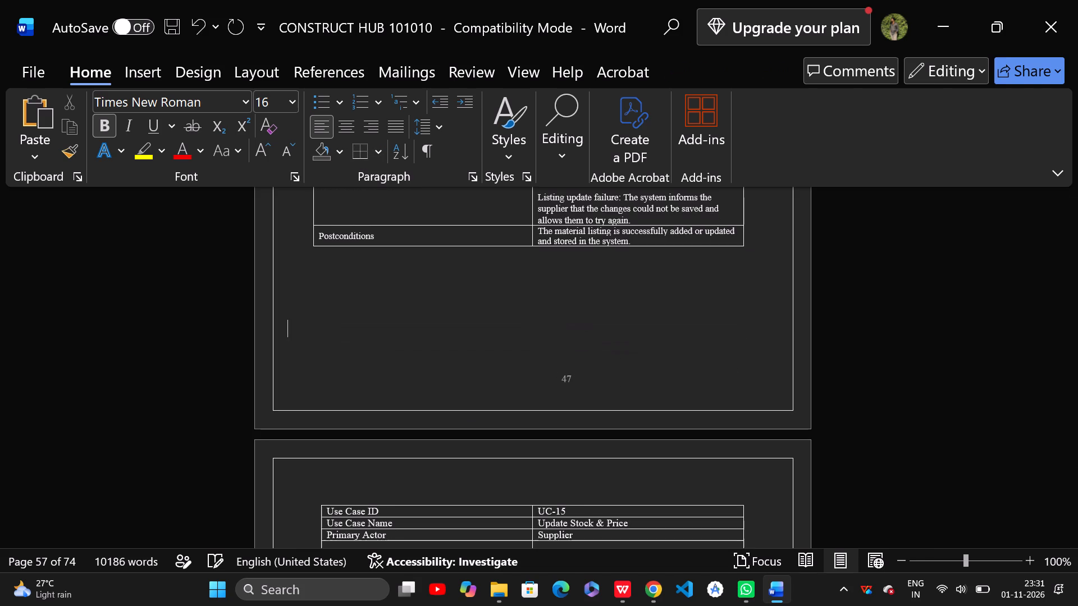
pyautogui.press('Return')
# Set the font size of the Field and Specification header row in the UC-15 Update Stock & Price table to 12.
pyautogui.scroll(-2, 487, 363)
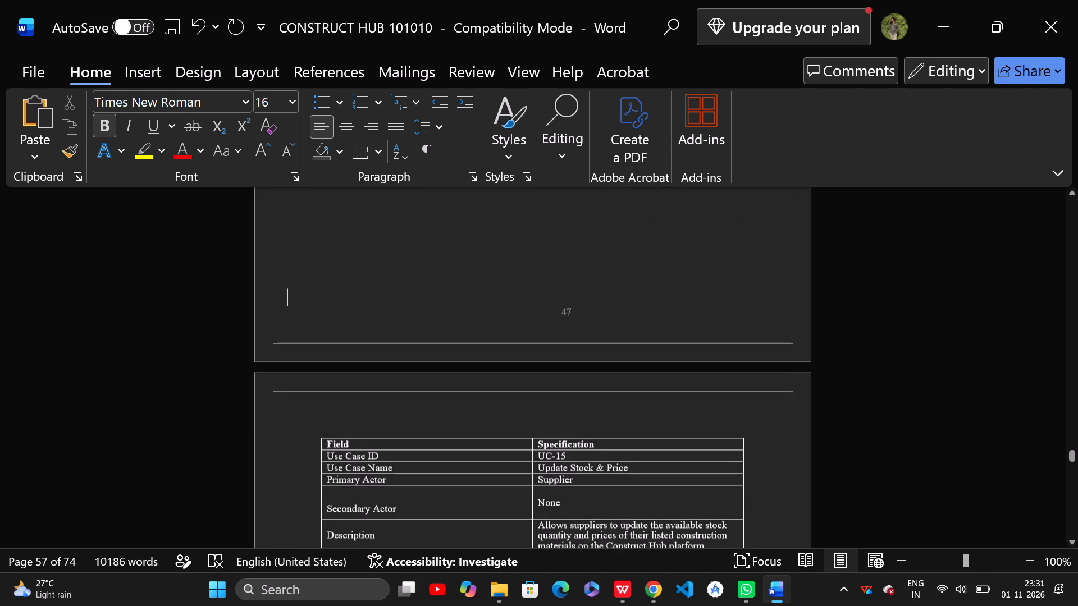
pyautogui.moveTo(613, 447); pyautogui.dragTo(451, 446)
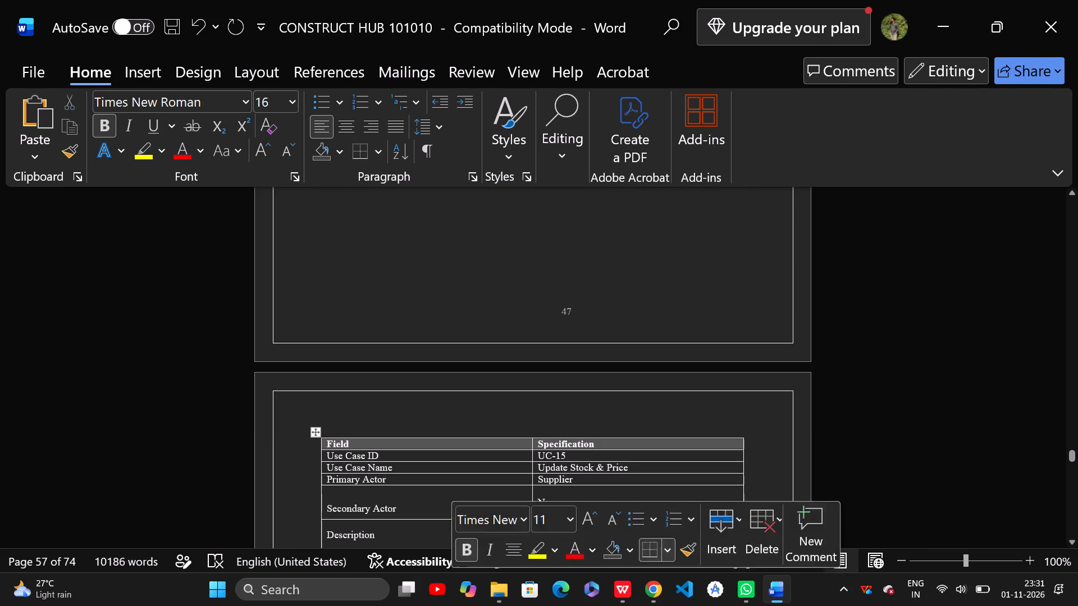
pyautogui.click(275, 102)
pyautogui.write('12')
pyautogui.press('Return')
# Apply font size 10 to the UC-15 Update Stock & Price table's body rows, from Use Case ID through Postconditions.
pyautogui.scroll(-3, 321, 204)
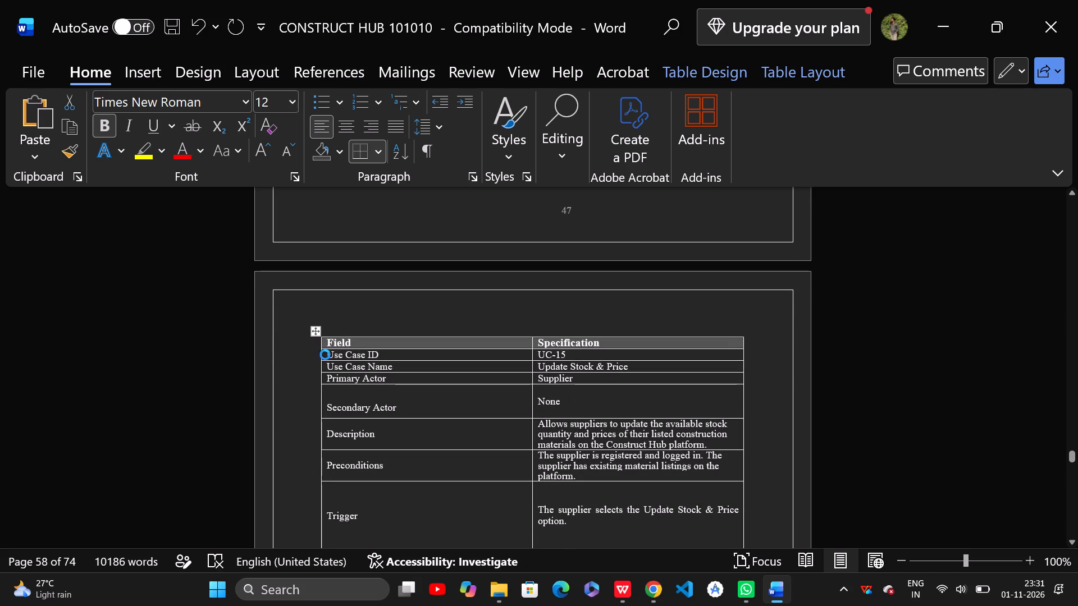
pyautogui.moveTo(325, 353); pyautogui.dragTo(394, 381)
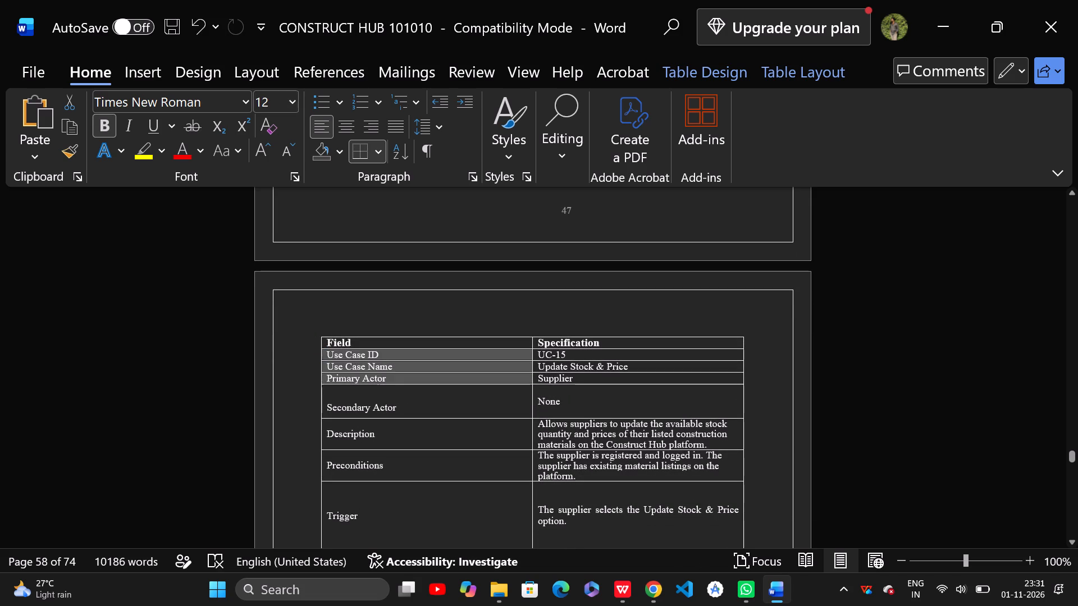
pyautogui.moveTo(394, 381); pyautogui.dragTo(607, 501)
pyautogui.scroll(-5, 550, 460)
pyautogui.scroll(-9, 614, 481)
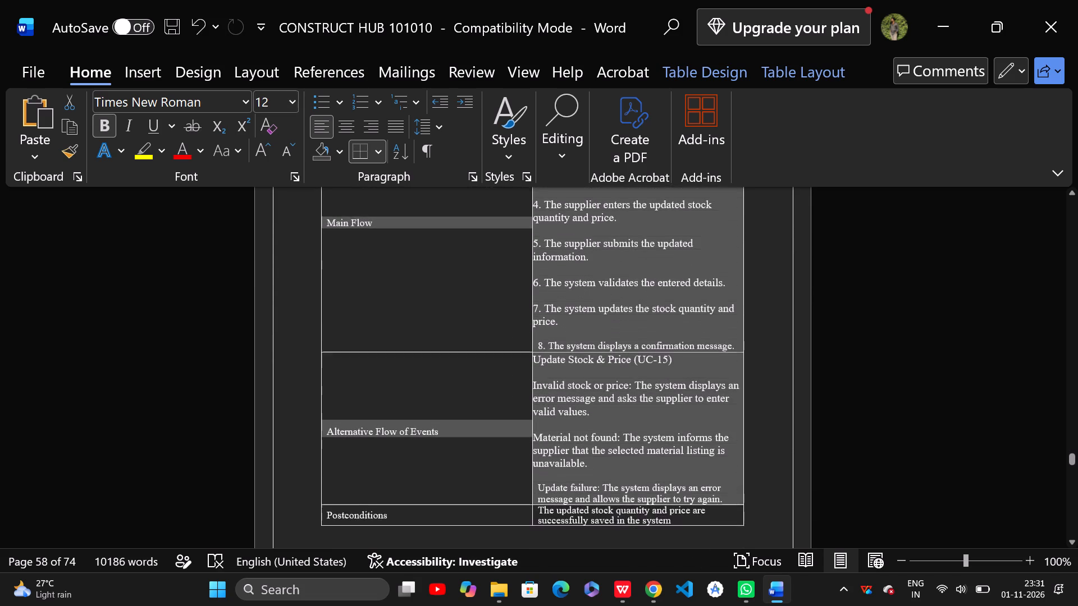
pyautogui.moveTo(607, 501); pyautogui.dragTo(605, 505)
pyautogui.press('1')
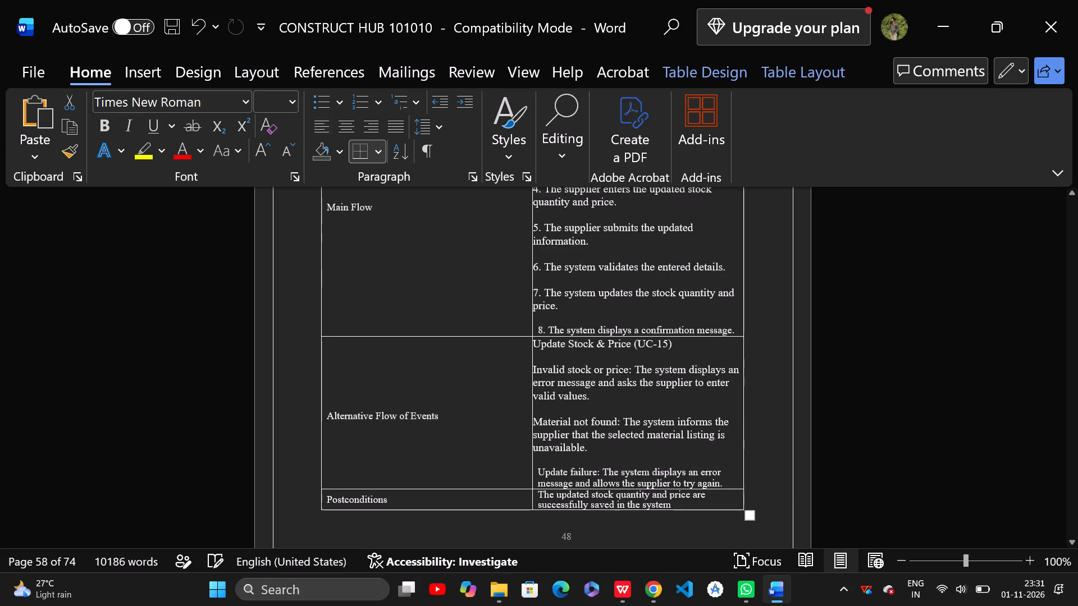
pyautogui.click(200, 25)
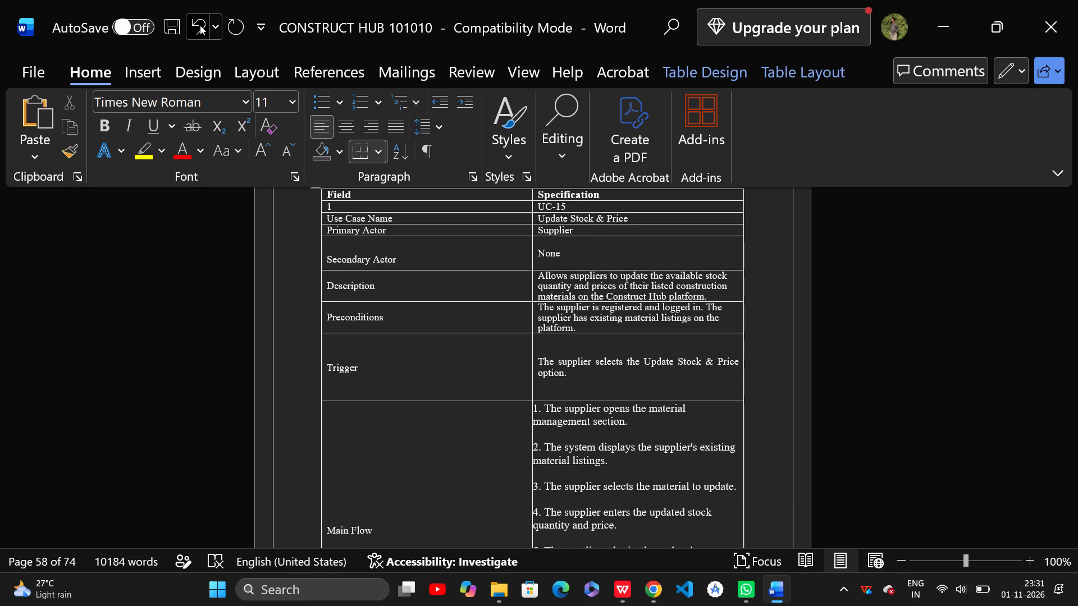
pyautogui.click(266, 102)
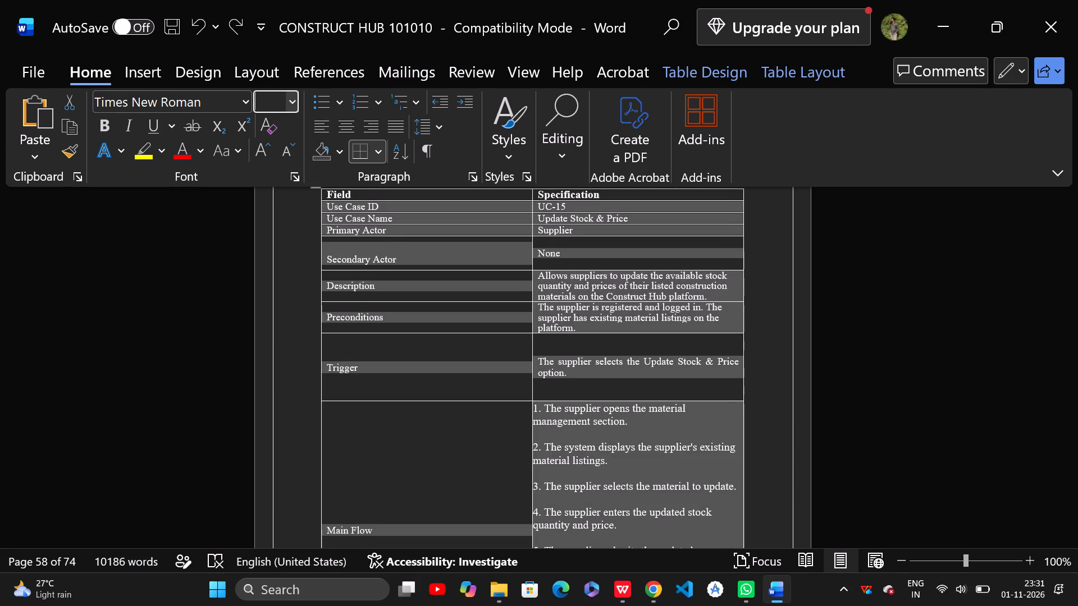
pyautogui.write('10')
pyautogui.press('Return')
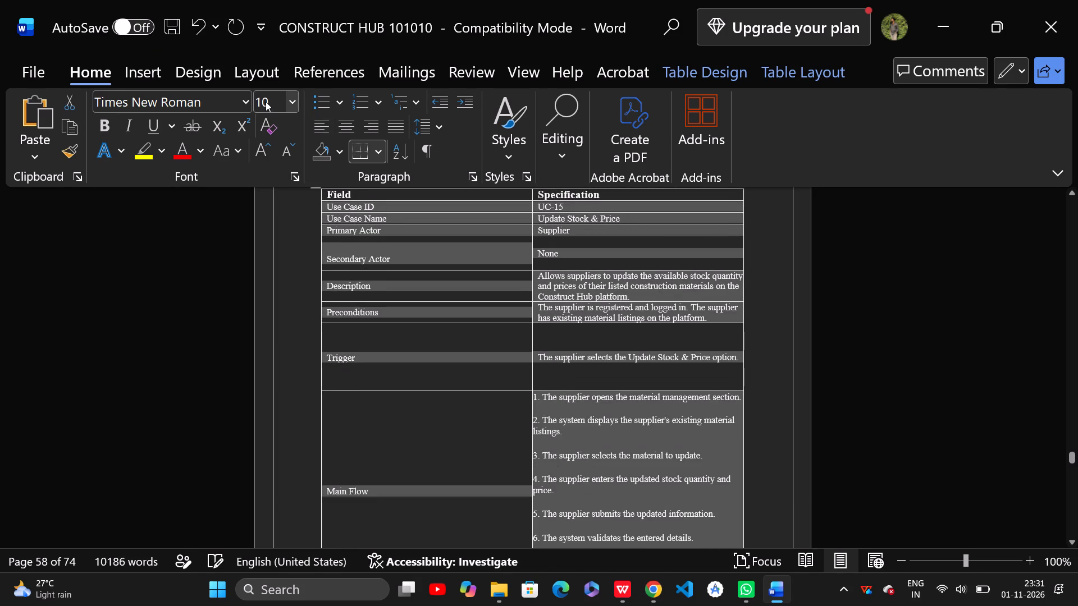
# Insert six blank lines between the UC-15 and UC-16 tables to move the whole UC-16 table onto the next page.
pyautogui.scroll(-16, 349, 274)
pyautogui.scroll(2, 403, 374)
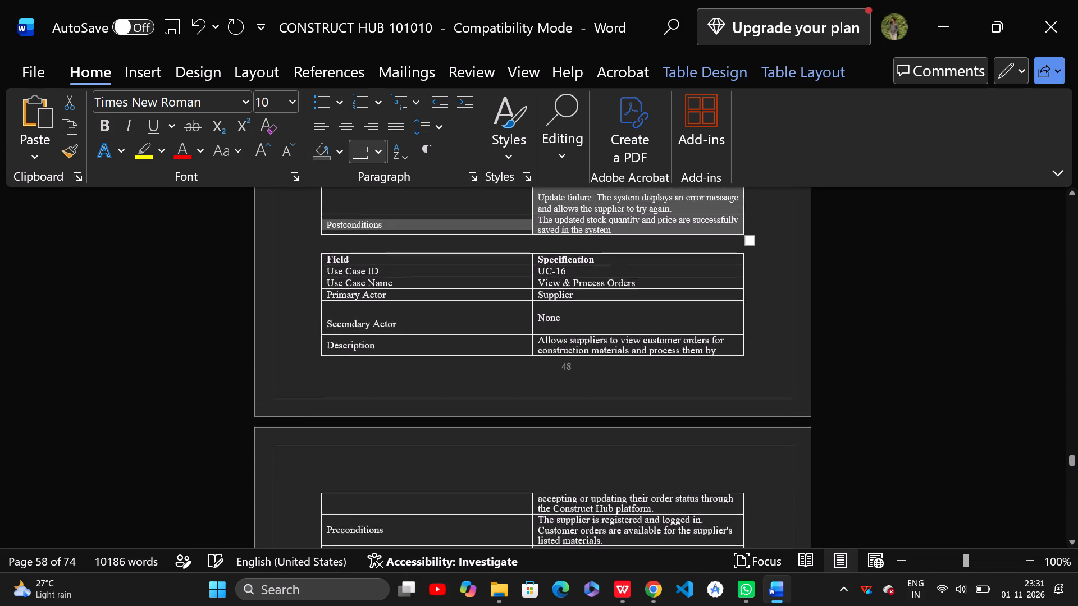
pyautogui.click(345, 269)
pyautogui.press('Return')
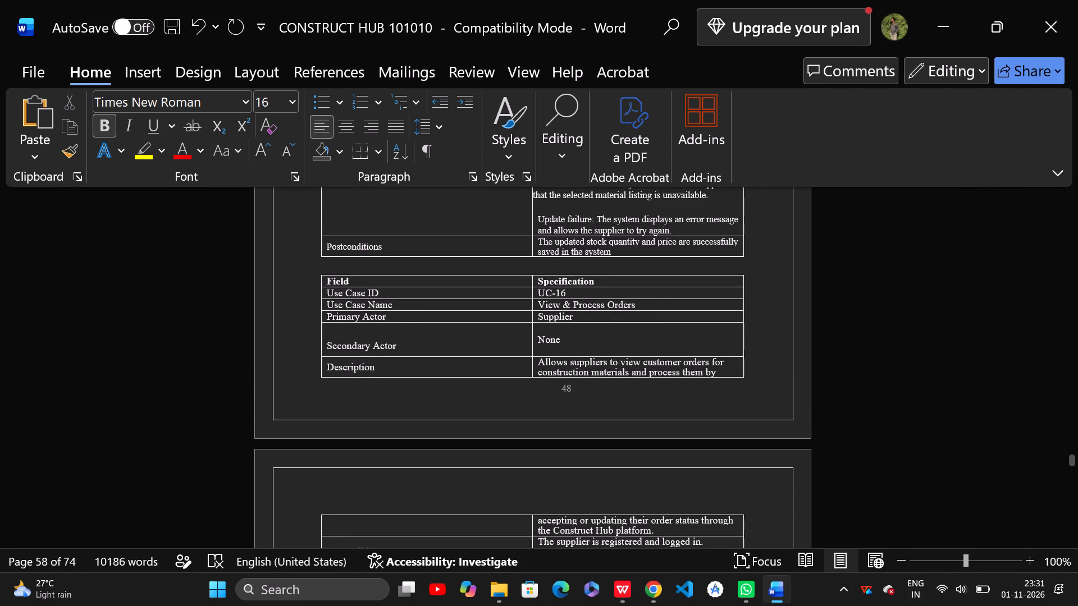
pyautogui.press('Return')
pyautogui.press('Return')
pyautogui.press('Return')
pyautogui.press('Return')
pyautogui.press('Return')
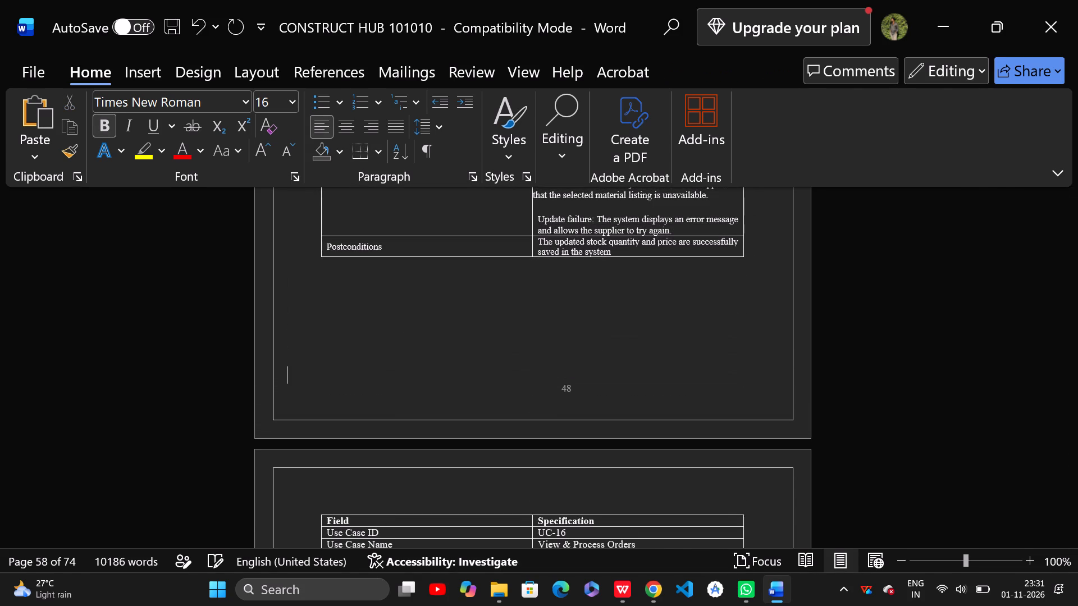
# Set the font size of the Field and Specification header row in the UC-16 View & Process Orders table to 12.
pyautogui.scroll(-5, 333, 337)
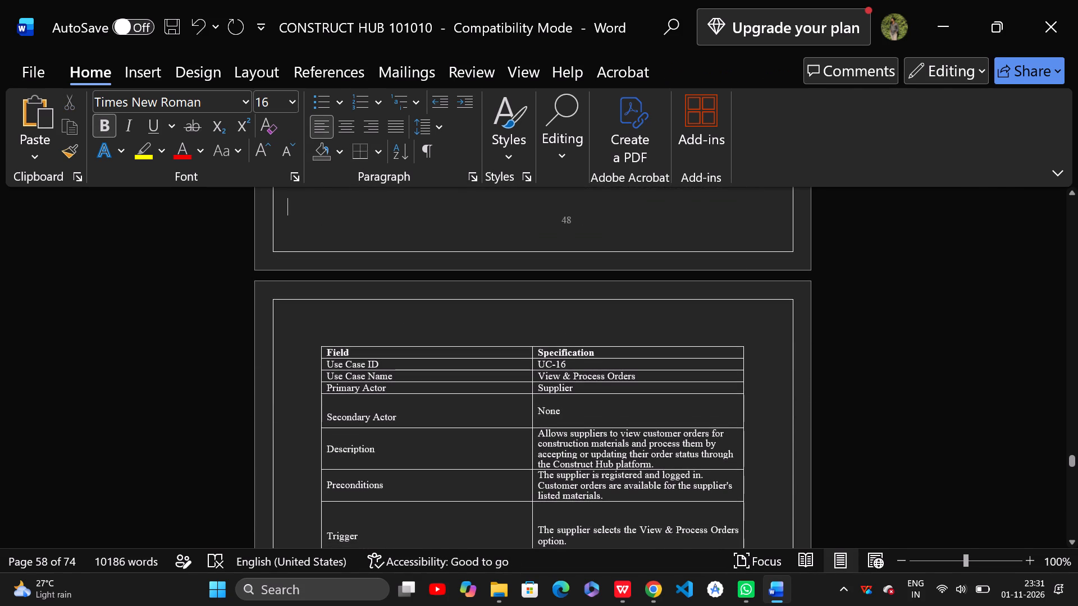
pyautogui.moveTo(608, 355); pyautogui.dragTo(389, 348)
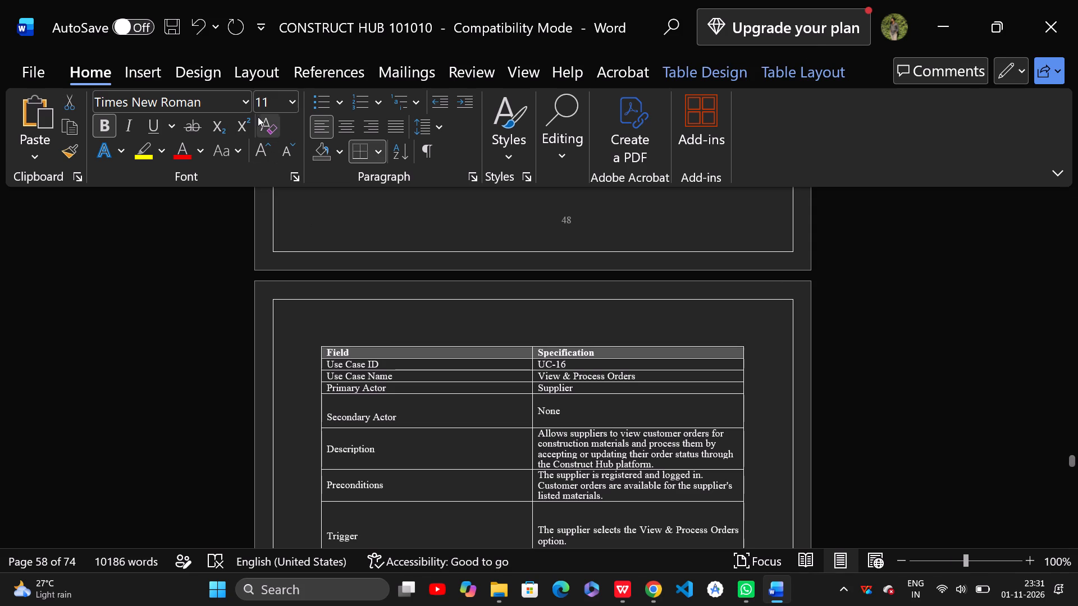
pyautogui.click(267, 98)
pyautogui.write('12')
pyautogui.press('Return')
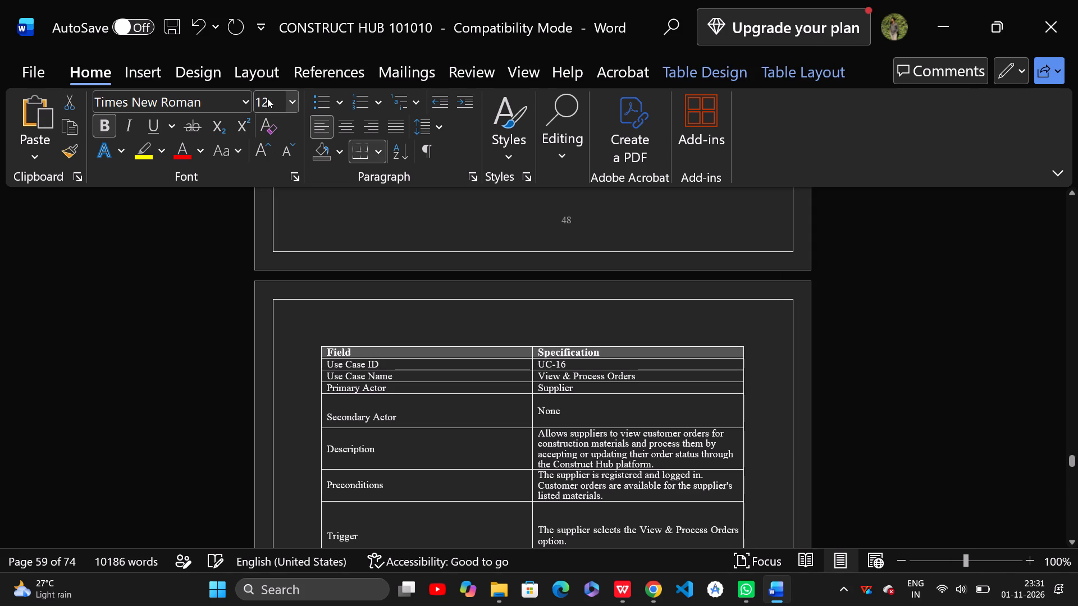
# Apply font size 10 to the UC-16 View & Process Orders table's body rows, from Use Case ID through Postconditions.
pyautogui.scroll(-2, 322, 335)
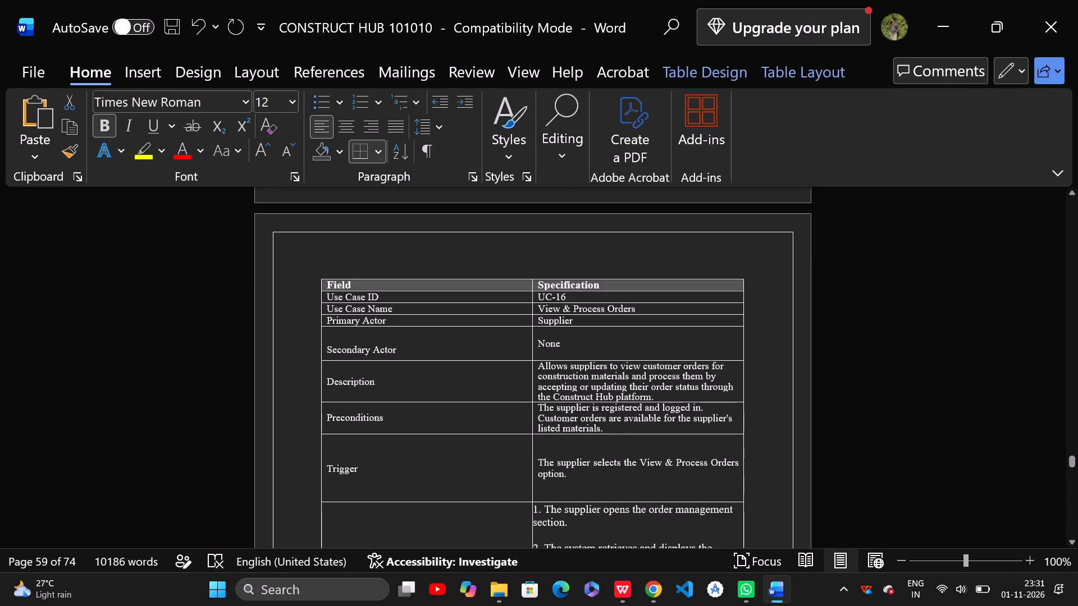
pyautogui.moveTo(322, 295); pyautogui.dragTo(637, 423)
pyautogui.scroll(-3, 511, 404)
pyautogui.scroll(-3, 632, 425)
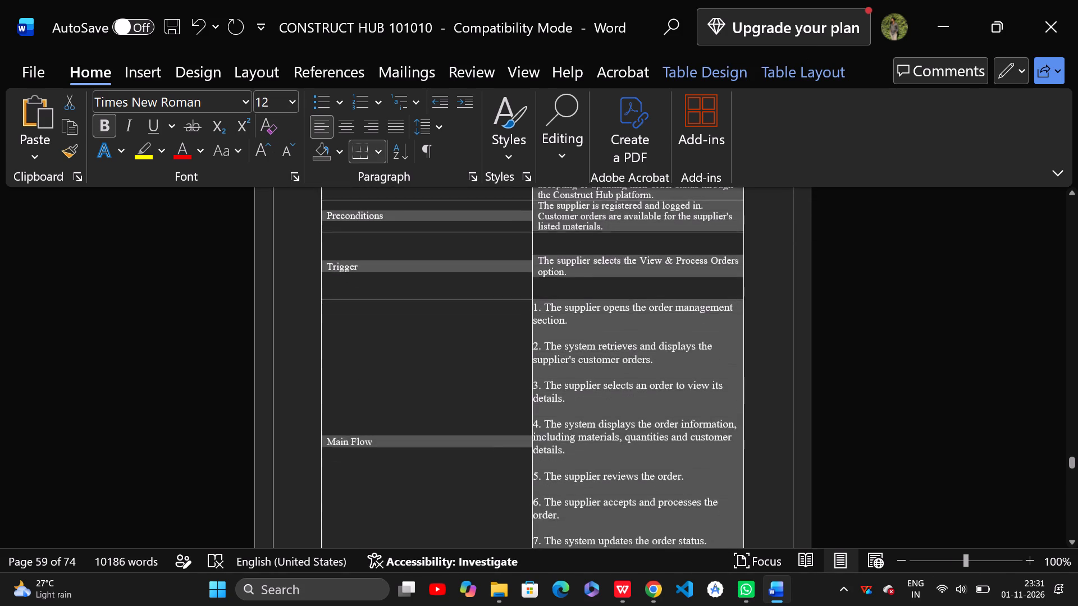
pyautogui.moveTo(637, 423); pyautogui.dragTo(594, 448)
pyautogui.scroll(-7, 637, 423)
pyautogui.scroll(-6, 599, 392)
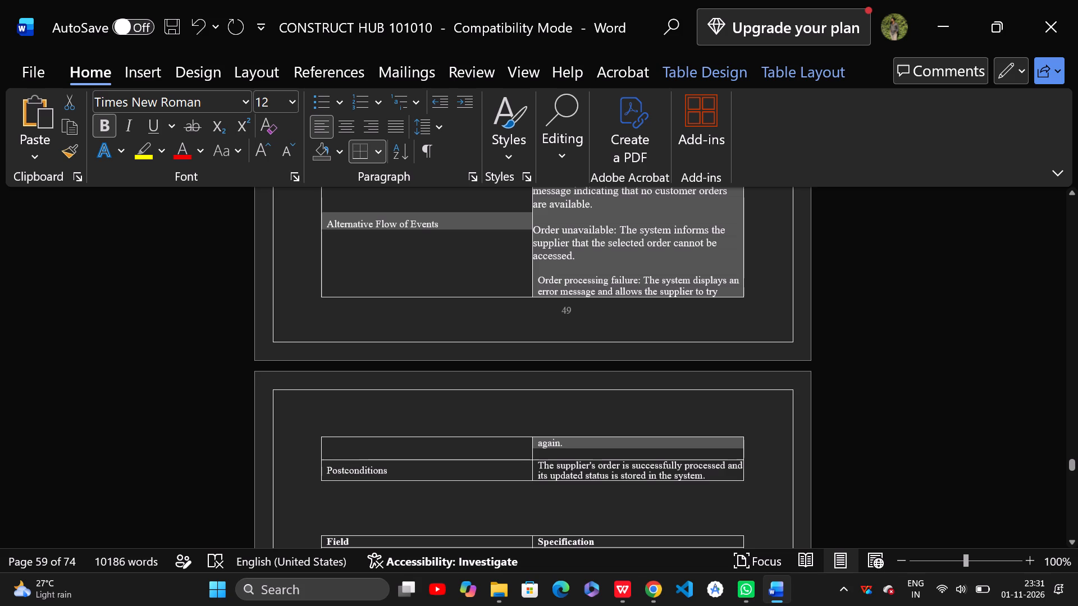
pyautogui.moveTo(594, 448); pyautogui.dragTo(593, 471)
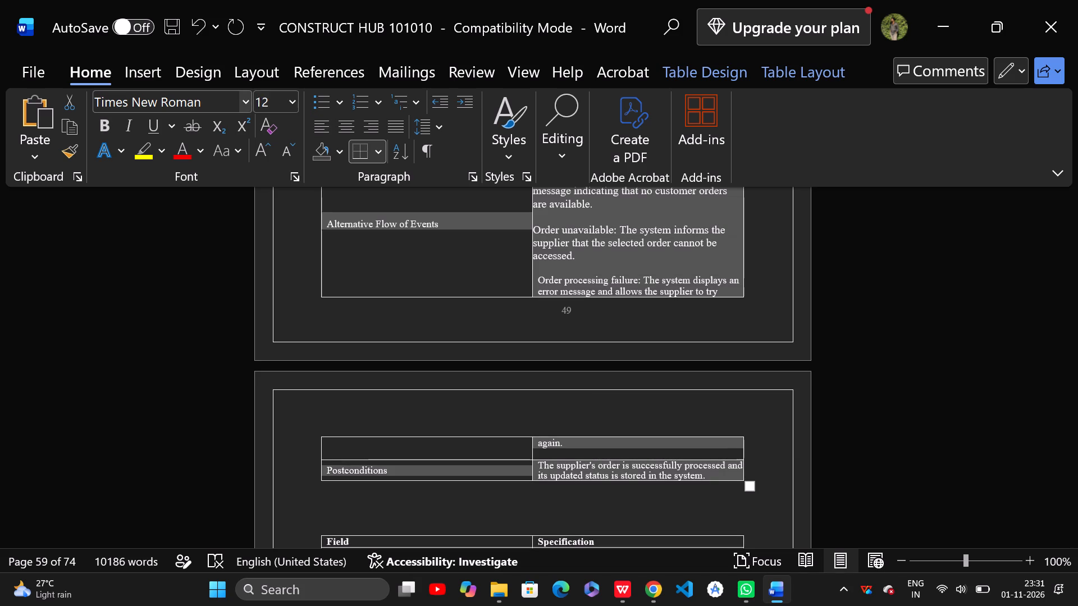
pyautogui.click(272, 105)
pyautogui.write('10')
pyautogui.press('Return')
# Insert three blank lines between the UC-16 and UC-17 tables to move the whole UC-17 table onto the next page.
pyautogui.scroll(2, 400, 327)
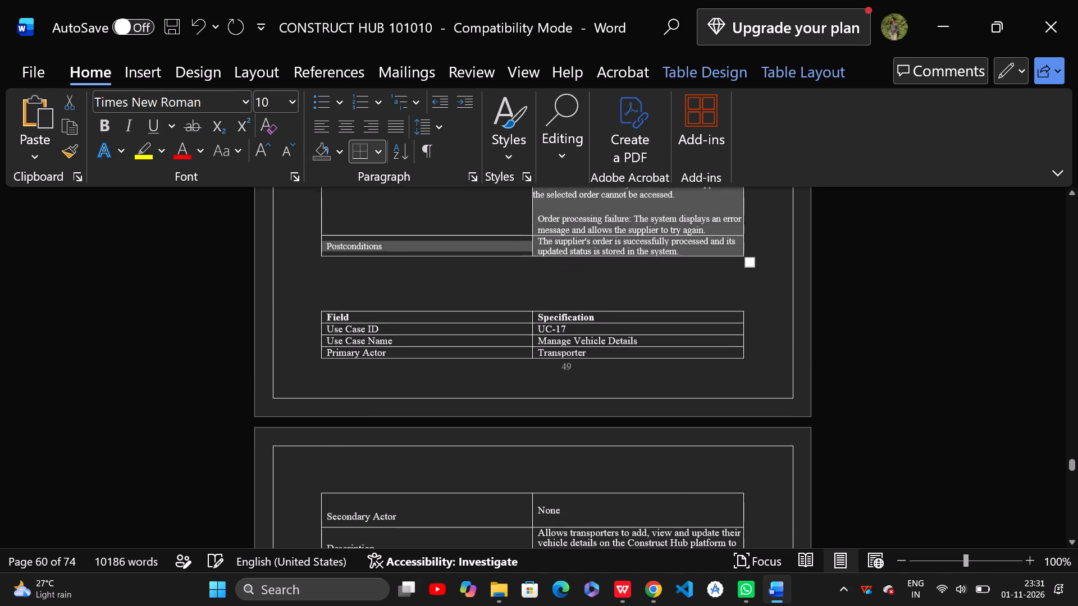
pyautogui.click(390, 313)
pyautogui.press('Return')
pyautogui.press('Return')
pyautogui.press('Return')
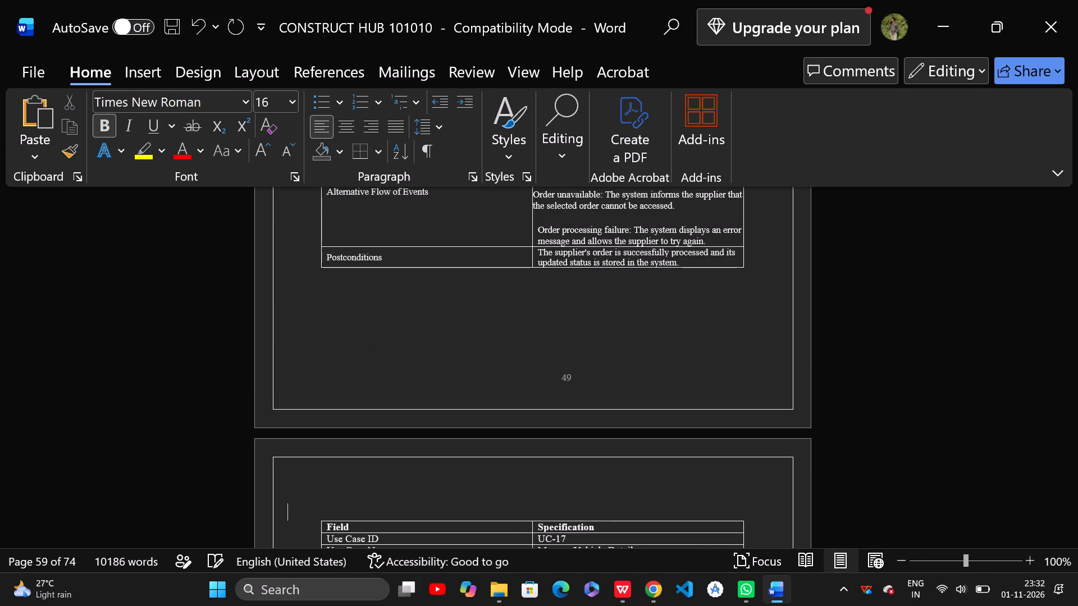
# Set the font size of the Field and Specification header row in the UC-17 Manage Vehicle Details table to 12.
pyautogui.scroll(-6, 390, 313)
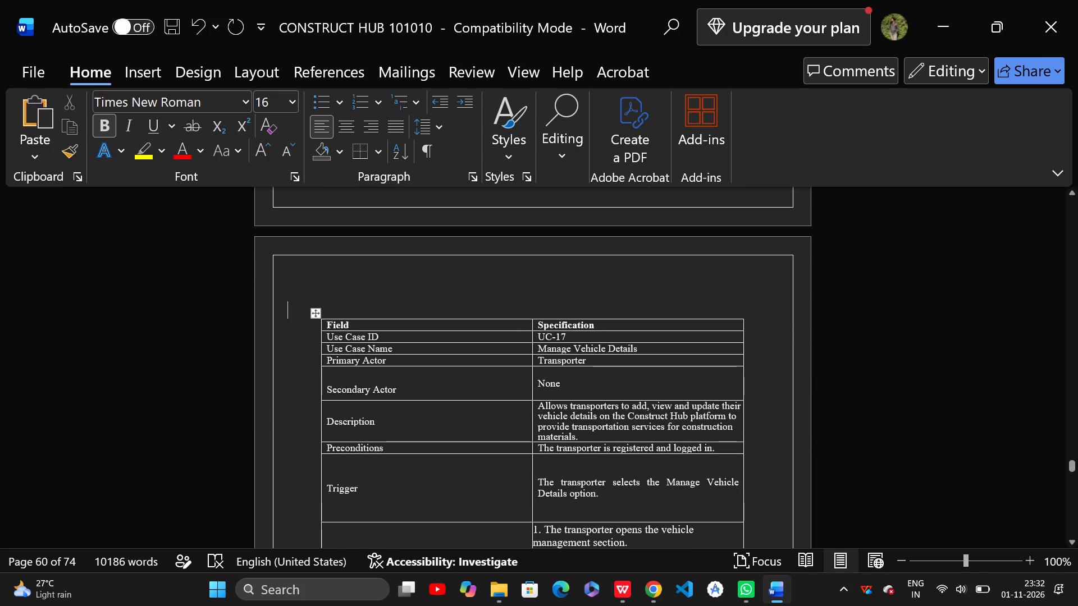
pyautogui.moveTo(609, 324); pyautogui.dragTo(416, 325)
pyautogui.click(268, 98)
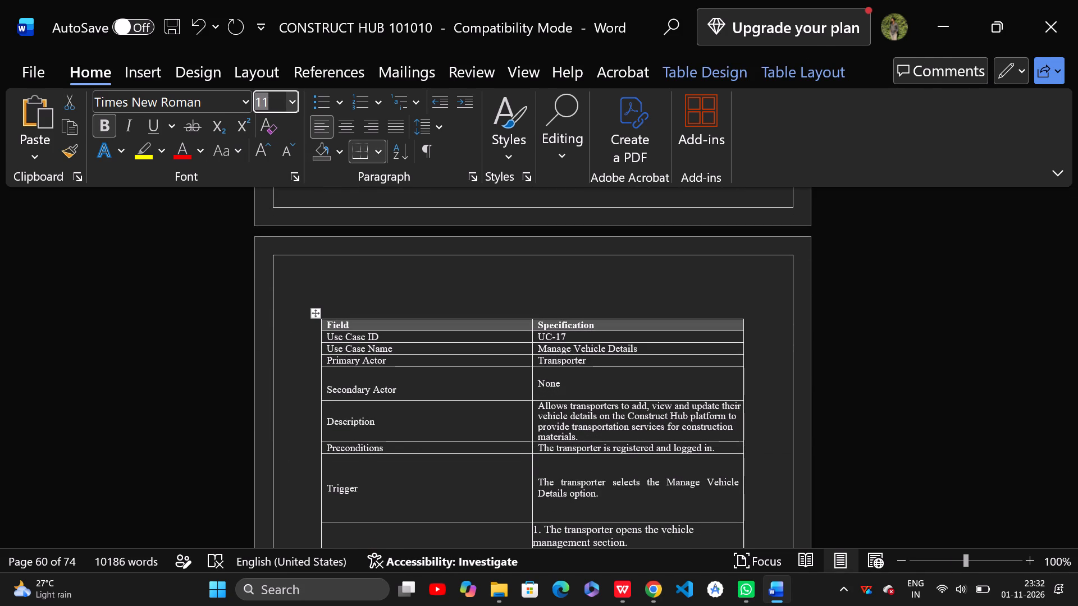
pyautogui.write('12')
pyautogui.press('Return')
# Apply font size 10 to the UC-17 Manage Vehicle Details table's body rows, from Use Case ID through Postconditions.
pyautogui.scroll(-2, 360, 301)
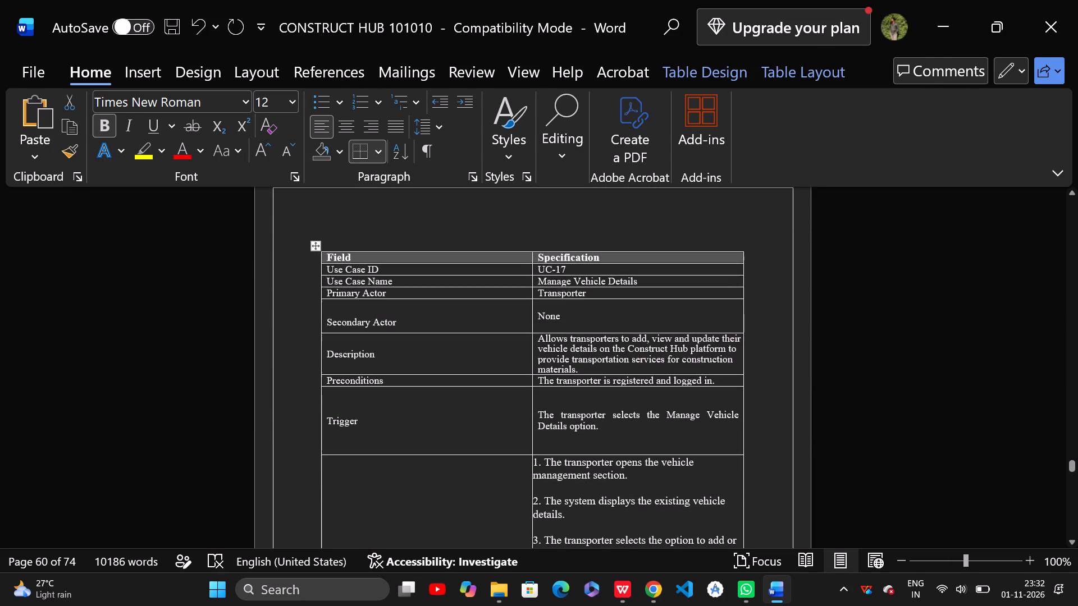
pyautogui.moveTo(324, 270); pyautogui.dragTo(641, 415)
pyautogui.scroll(-6, 541, 415)
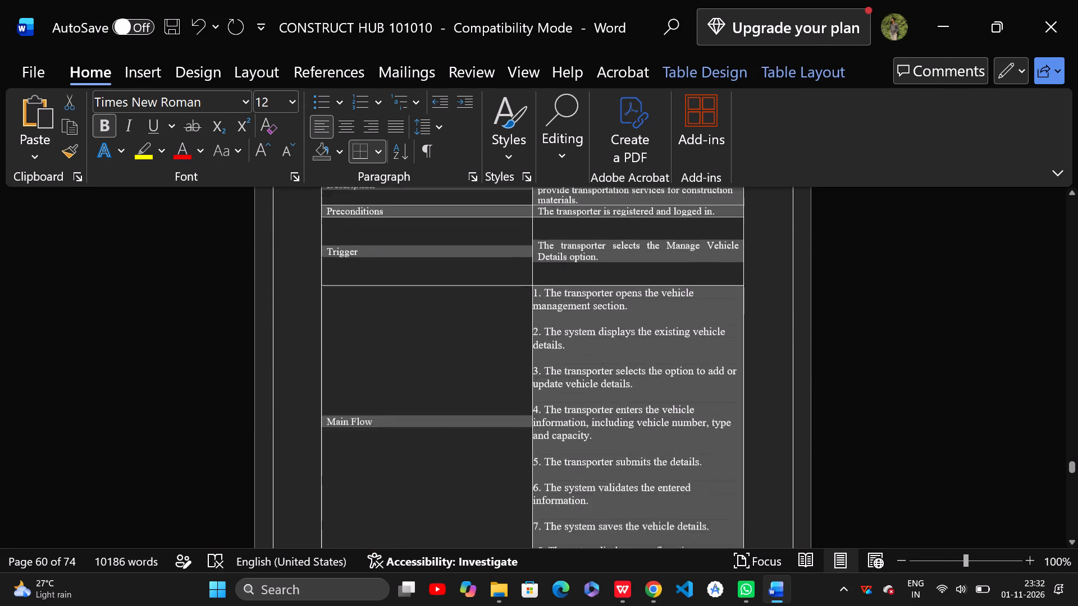
pyautogui.scroll(-4, 641, 415)
pyautogui.moveTo(641, 415); pyautogui.dragTo(626, 456)
pyautogui.scroll(-3, 624, 407)
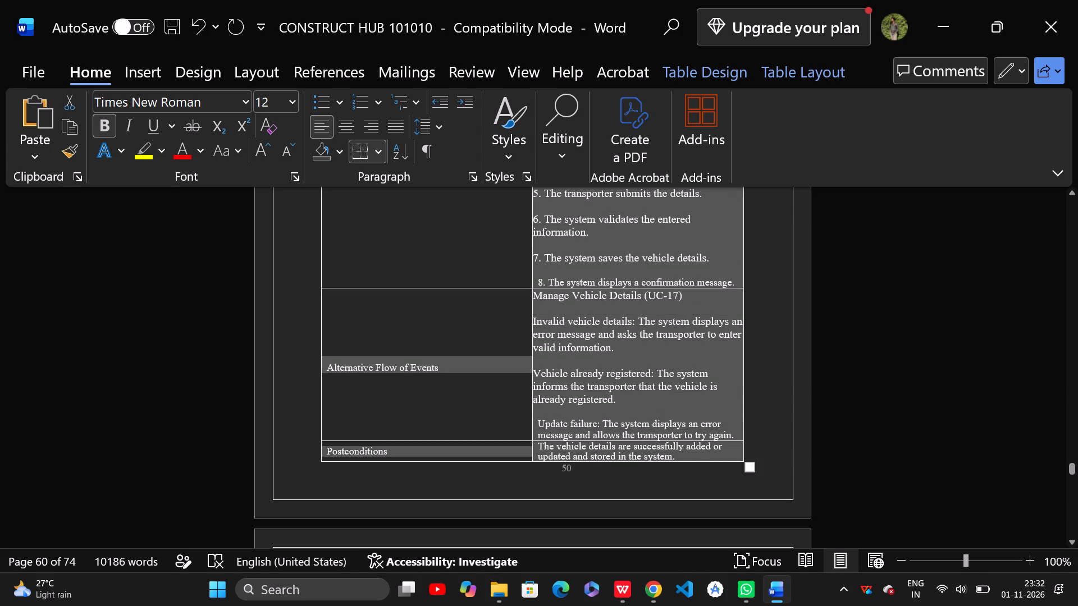
pyautogui.click(275, 107)
pyautogui.write('10')
pyautogui.press('Return')
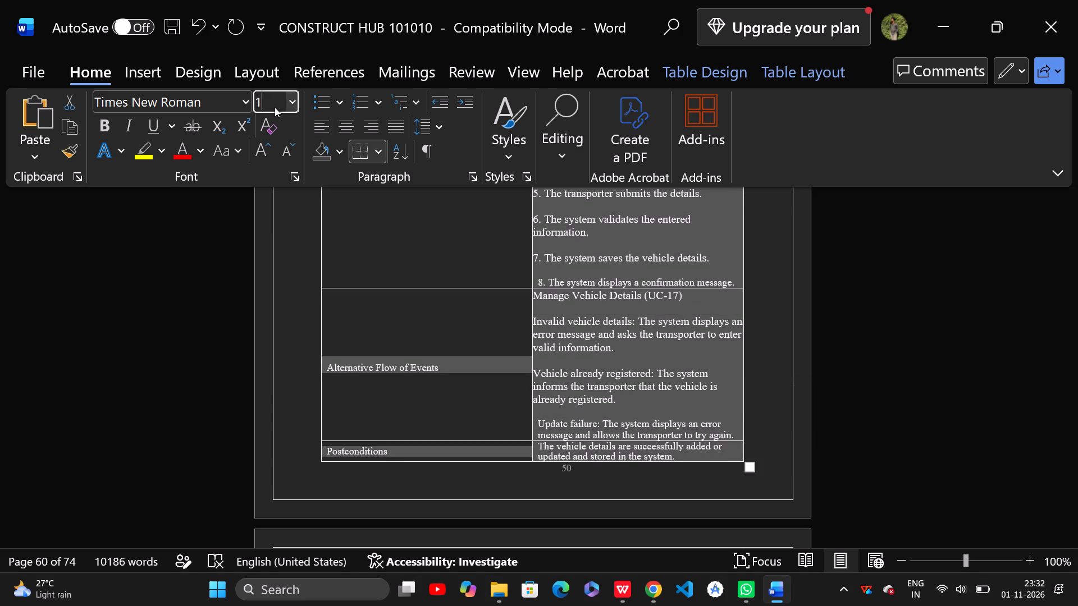
# Insert three blank lines between the UC-17 and UC-18 tables to move the whole UC-18 table onto the next page.
pyautogui.scroll(-3, 276, 139)
pyautogui.scroll(-3, 287, 301)
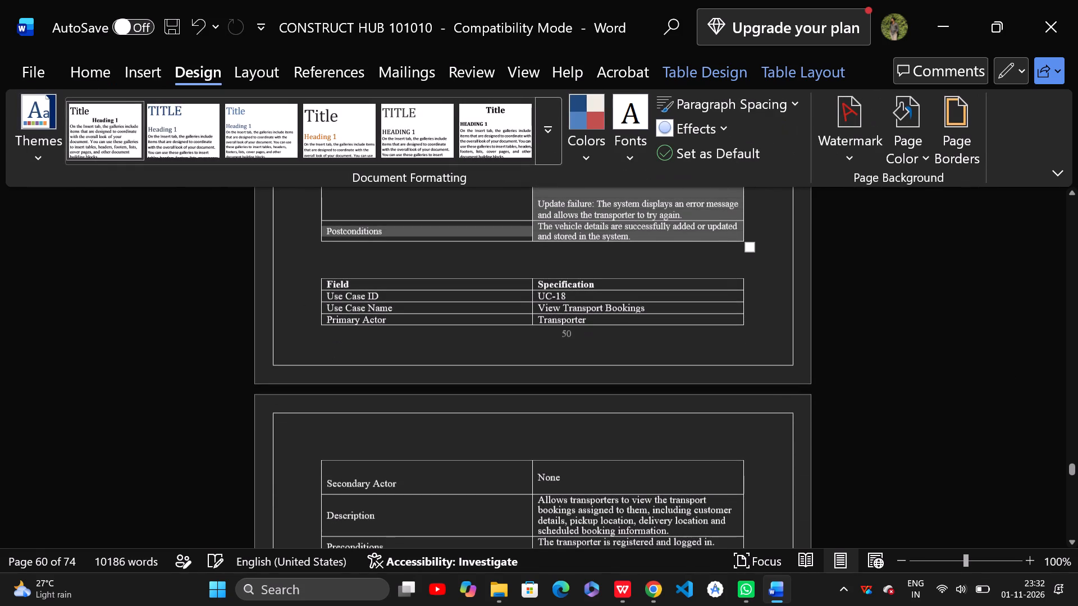
pyautogui.click(107, 70)
pyautogui.click(340, 256)
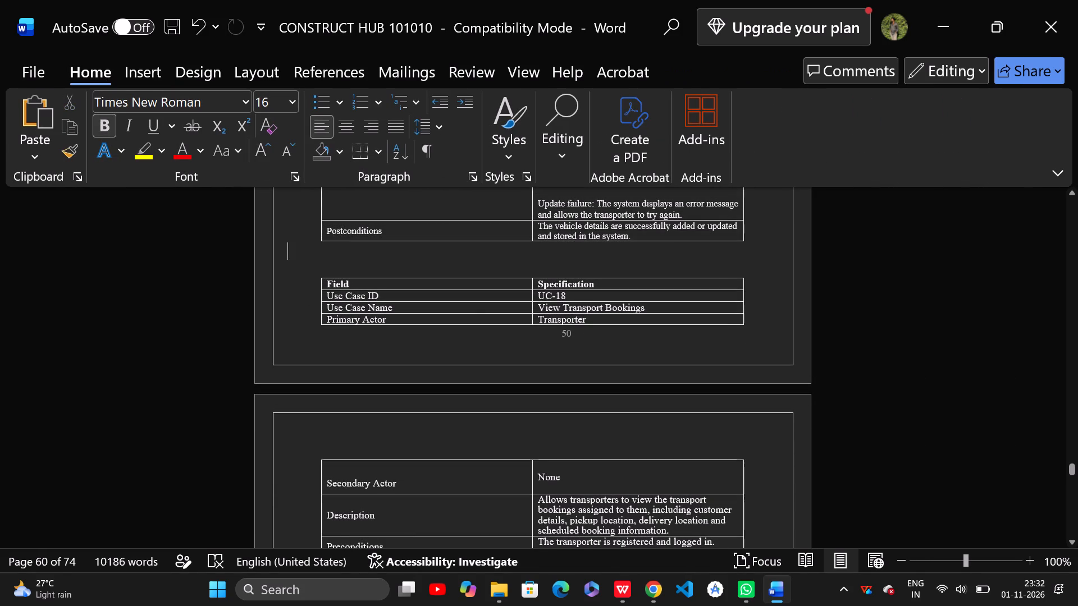
pyautogui.press('Return')
pyautogui.press('Return')
pyautogui.press('Return')
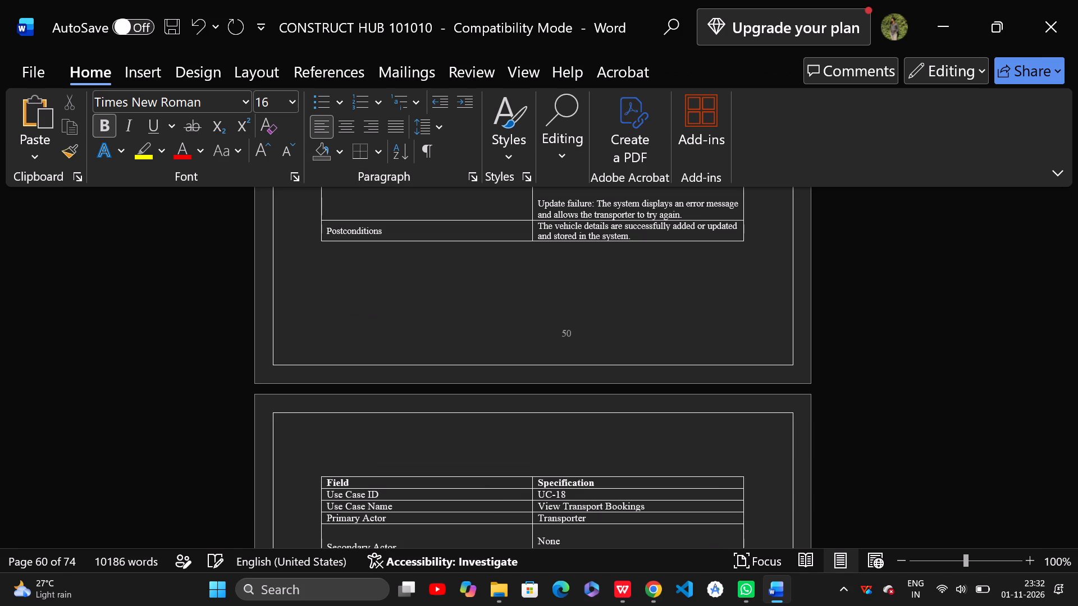
# Set the font size of the Field and Specification header row in the UC-18 View Transport Bookings table to 12.
pyautogui.scroll(-4, 392, 357)
pyautogui.moveTo(599, 348); pyautogui.dragTo(425, 343)
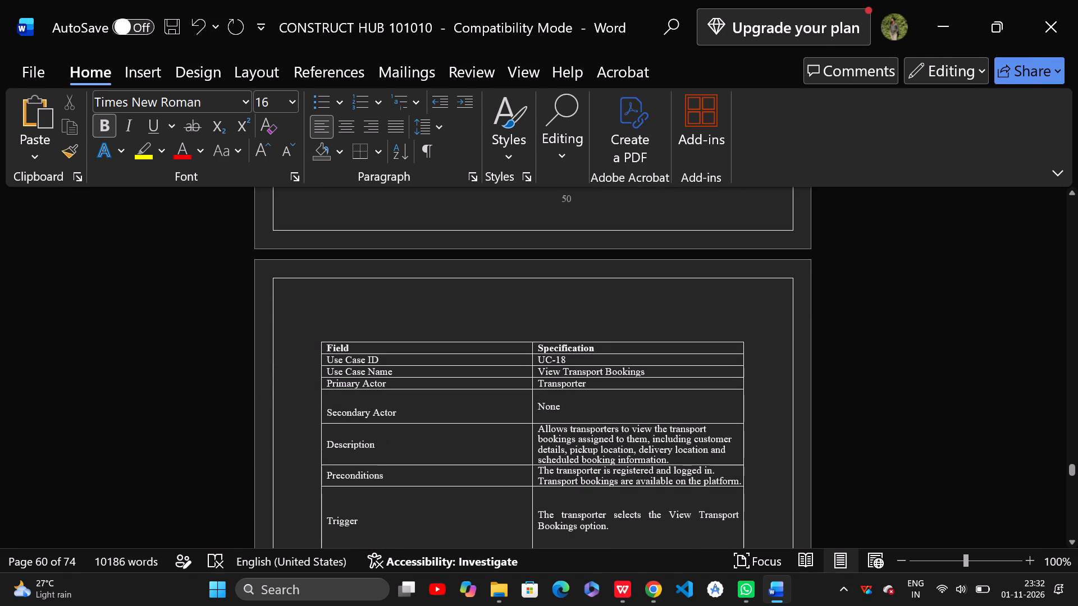
pyautogui.moveTo(425, 343); pyautogui.dragTo(418, 342)
pyautogui.click(266, 102)
pyautogui.write('12')
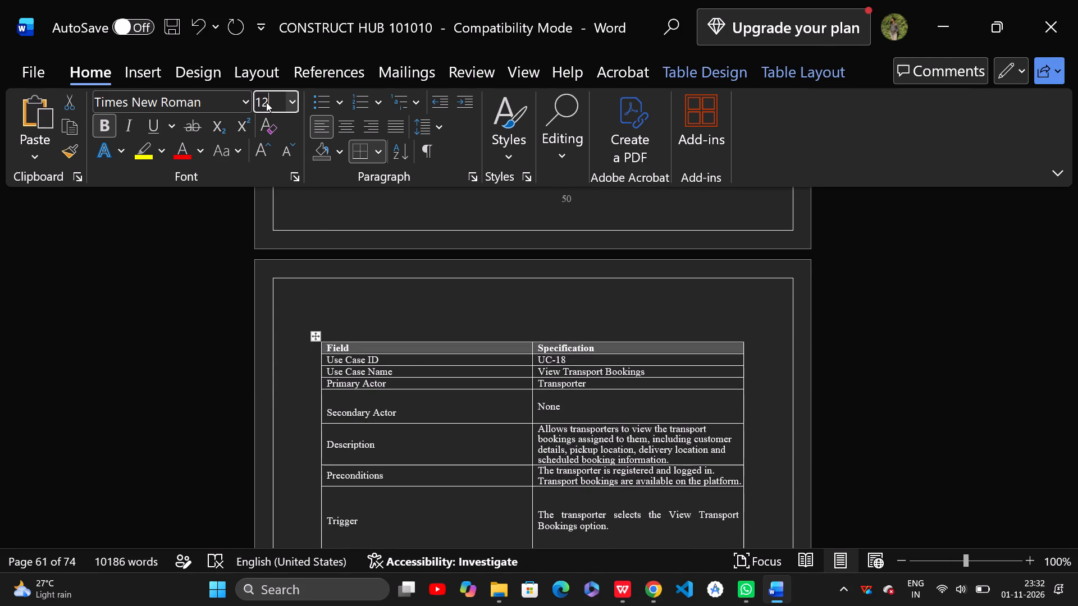
pyautogui.press('Return')
# Apply font size 10 to the UC-18 View Transport Bookings table's body rows, from Use Case ID through Postconditions.
pyautogui.scroll(-2, 294, 156)
pyautogui.scroll(-2, 358, 303)
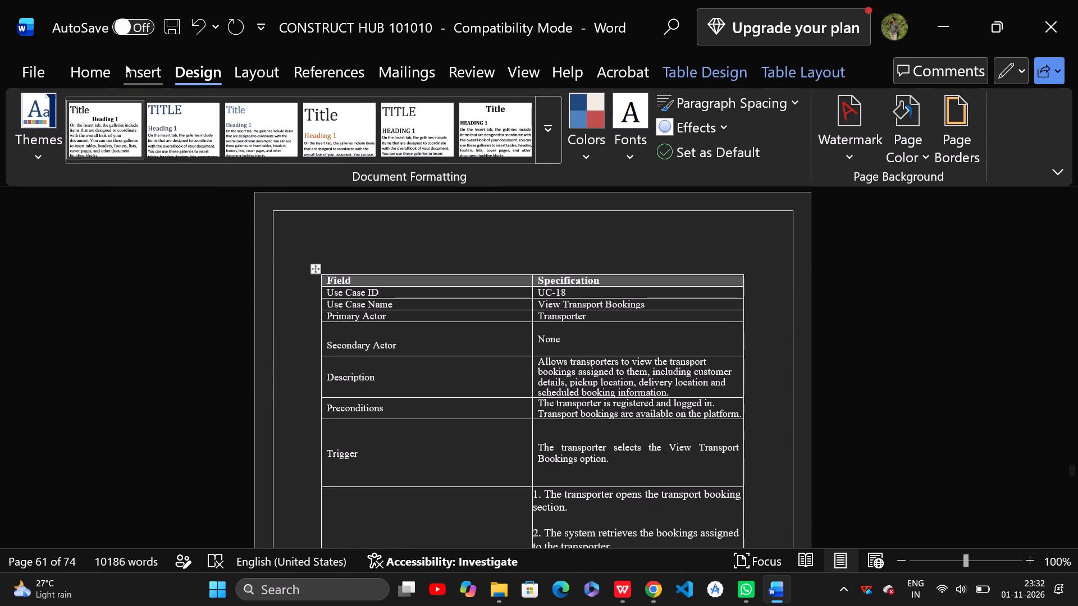
pyautogui.click(110, 71)
pyautogui.moveTo(323, 293); pyautogui.dragTo(627, 462)
pyautogui.scroll(-3, 531, 398)
pyautogui.scroll(-6, 643, 384)
pyautogui.scroll(-2, 630, 448)
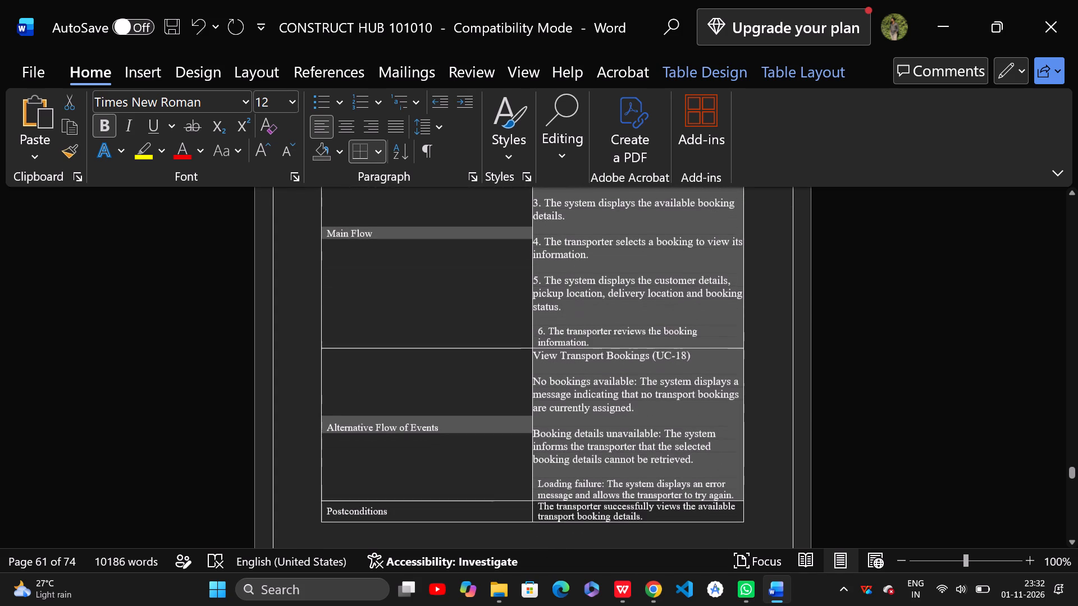
pyautogui.moveTo(627, 462); pyautogui.dragTo(643, 506)
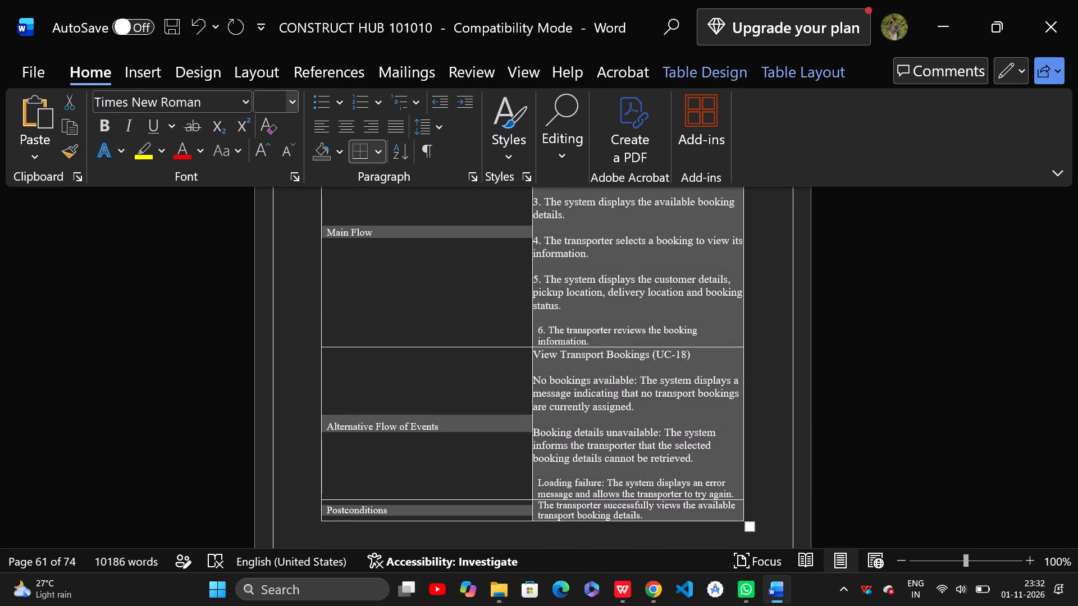
pyautogui.click(264, 104)
pyautogui.write('10')
pyautogui.press('Return')
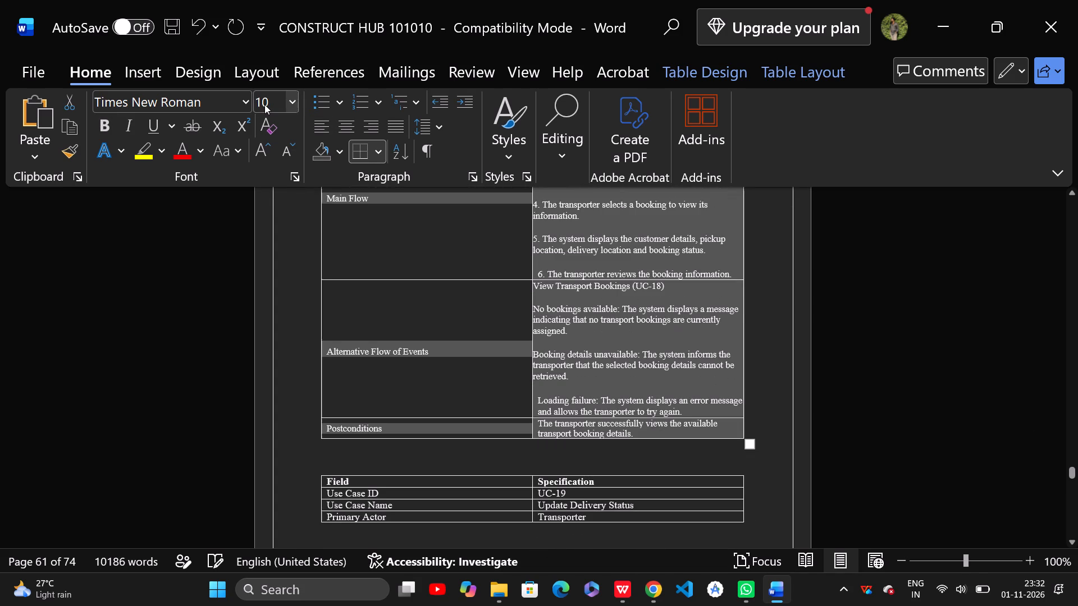
# Insert four blank lines between the UC-18 and UC-19 tables to move the whole UC-19 table onto the next page.
pyautogui.scroll(-6, 288, 172)
pyautogui.click(348, 292)
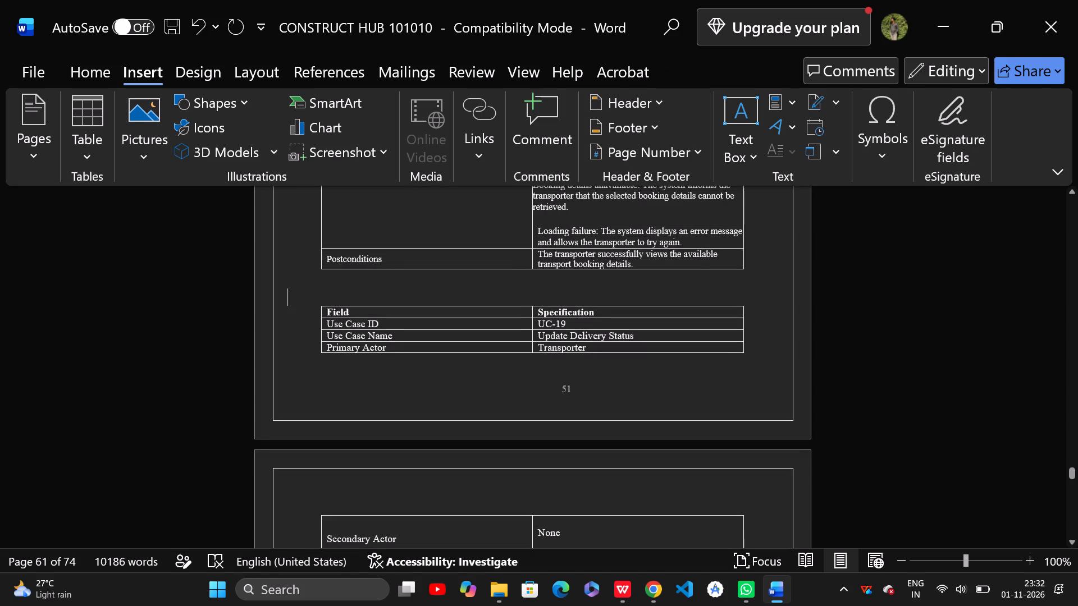
pyautogui.press('Return')
pyautogui.press('Return')
pyautogui.press('Return')
pyautogui.press('Return')
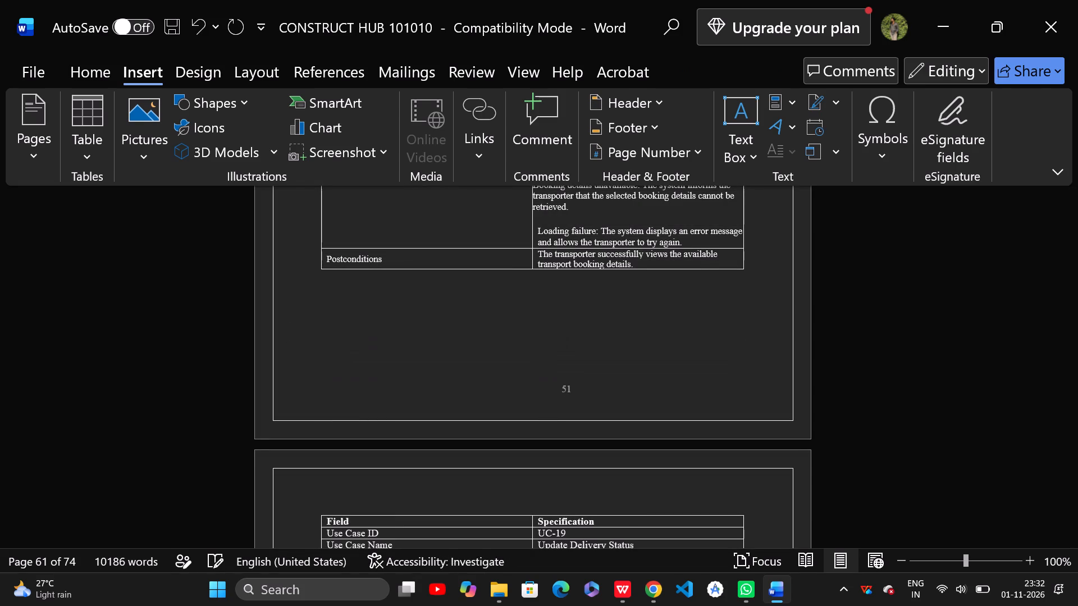
# Set the font size of the Field and Specification header row in the UC-19 Update Delivery Status table to 10.
pyautogui.scroll(-5, 349, 292)
pyautogui.moveTo(611, 353); pyautogui.dragTo(460, 351)
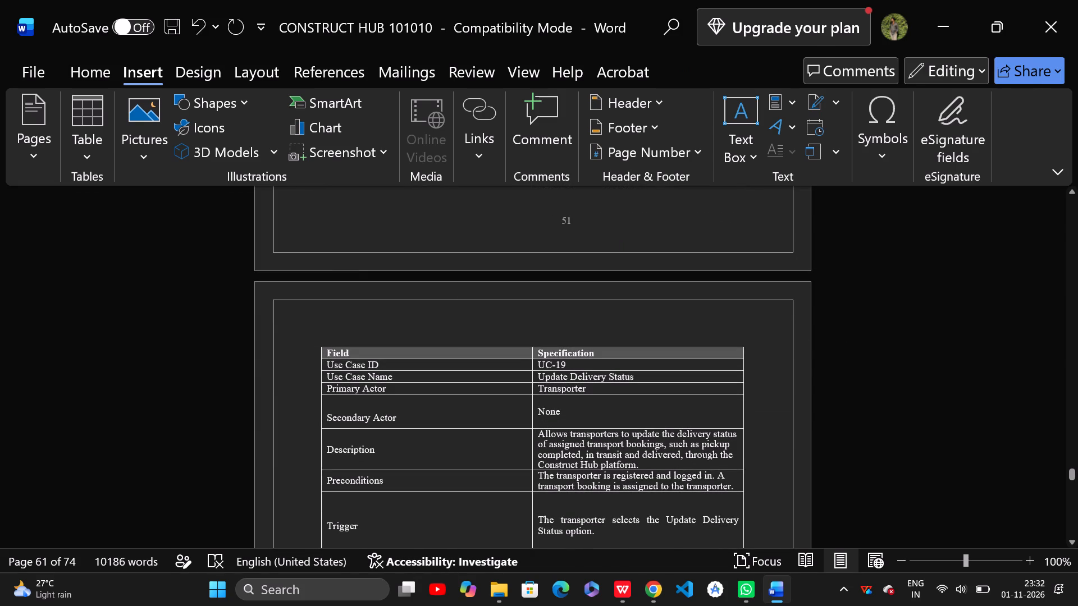
pyautogui.click(95, 65)
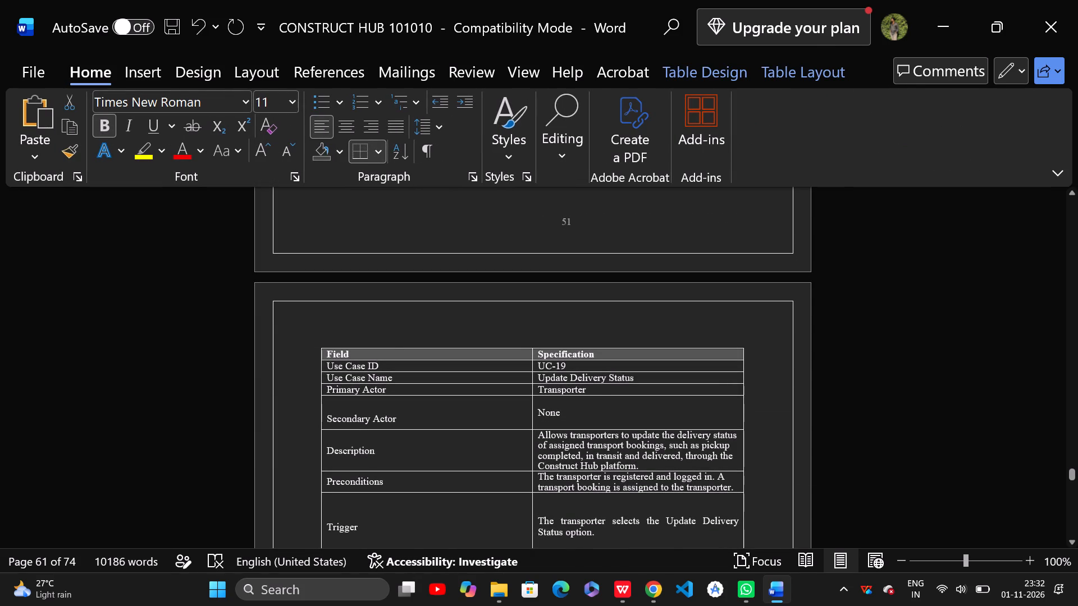
pyautogui.click(262, 102)
pyautogui.write('10')
pyautogui.press('Return')
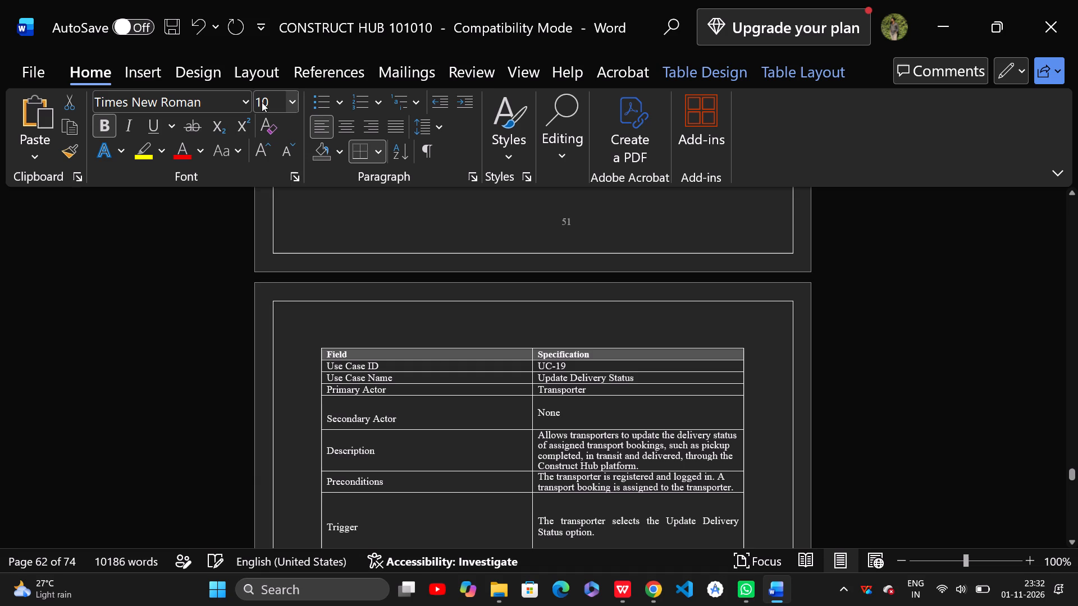
# Apply font size 10 to the UC-19 Update Delivery Status table's body rows, from Use Case ID through Postconditions.
pyautogui.scroll(-2, 357, 409)
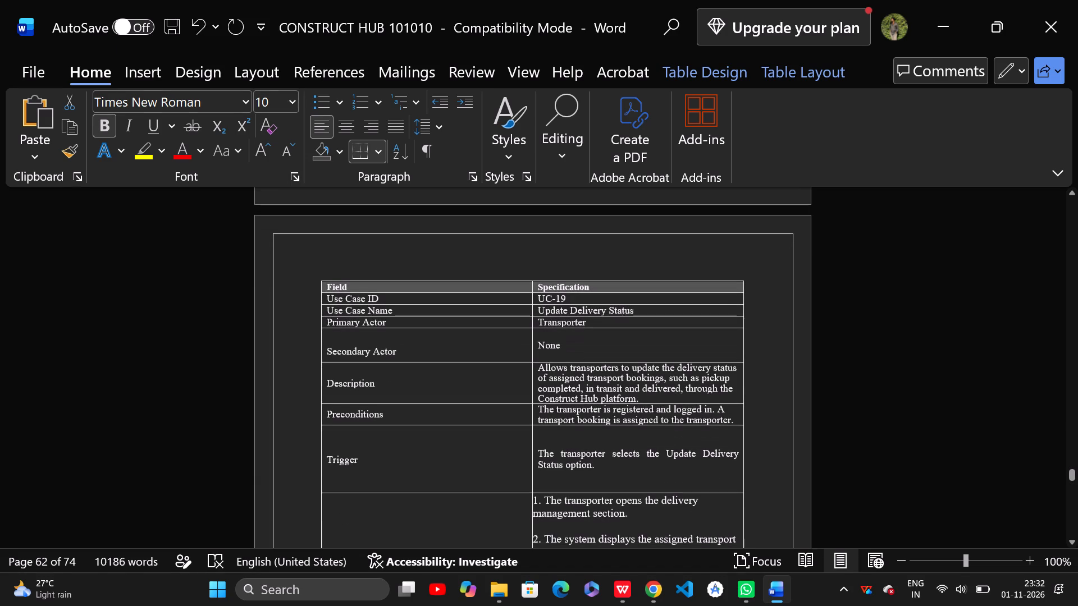
pyautogui.moveTo(327, 302); pyautogui.dragTo(661, 391)
pyautogui.scroll(-5, 583, 412)
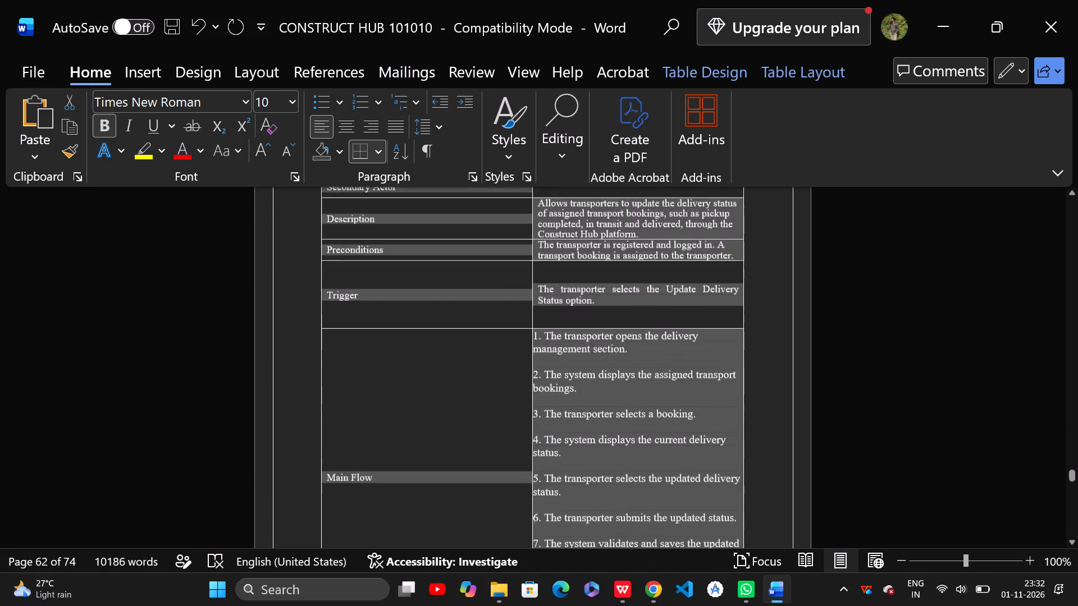
pyautogui.scroll(-15, 661, 391)
pyautogui.moveTo(661, 391); pyautogui.dragTo(672, 413)
pyautogui.scroll(-2, 643, 469)
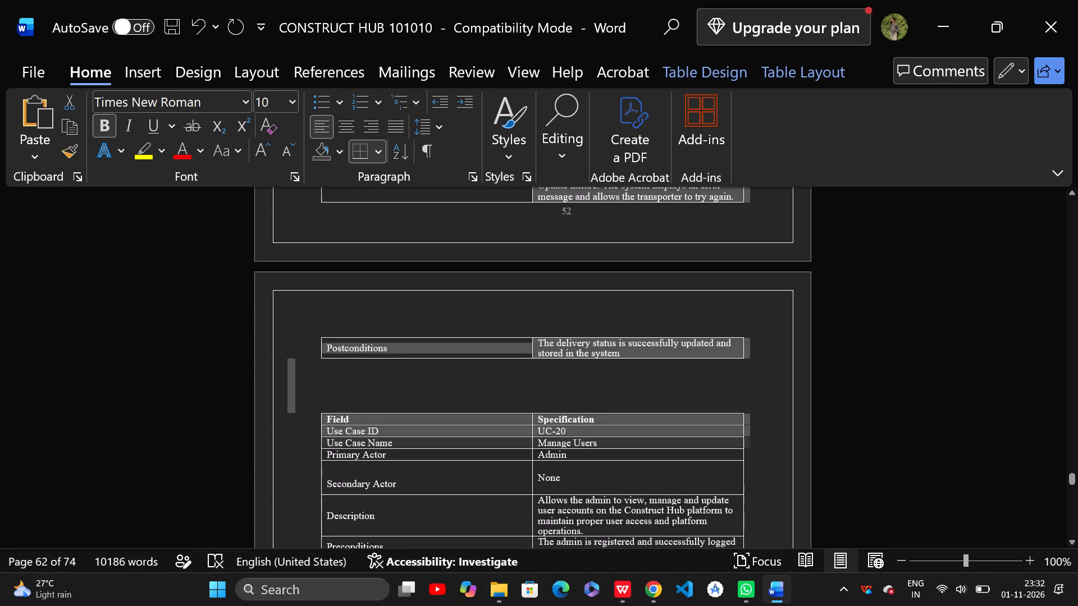
pyautogui.moveTo(672, 413); pyautogui.dragTo(659, 347)
pyautogui.click(264, 107)
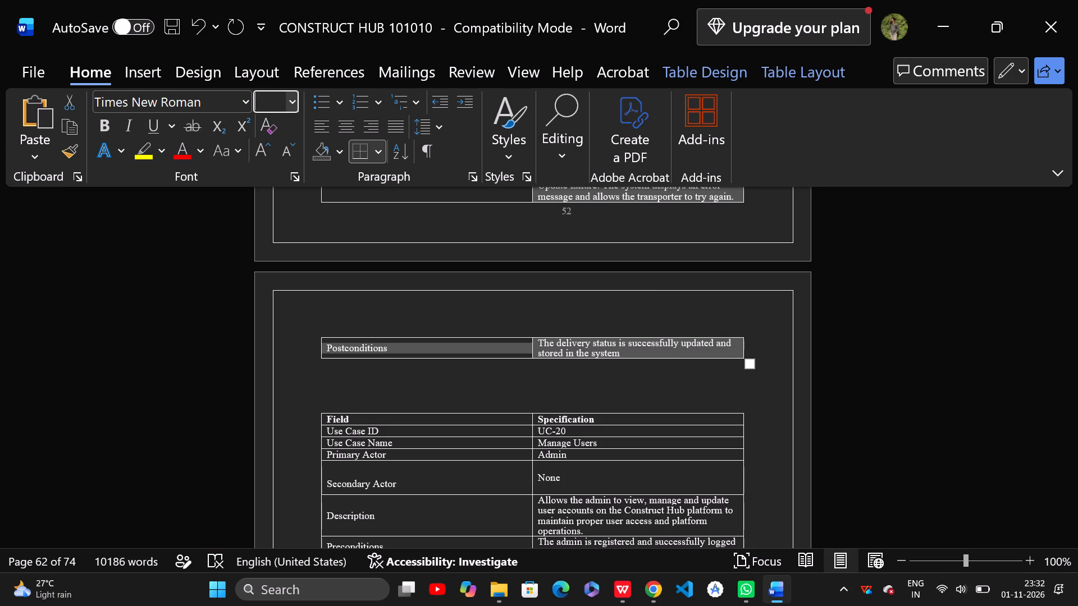
pyautogui.write('10')
pyautogui.press('Return')
# Insert two blank lines between the UC-19 and UC-20 tables to move the whole UC-20 table onto the next page.
pyautogui.scroll(-3, 278, 153)
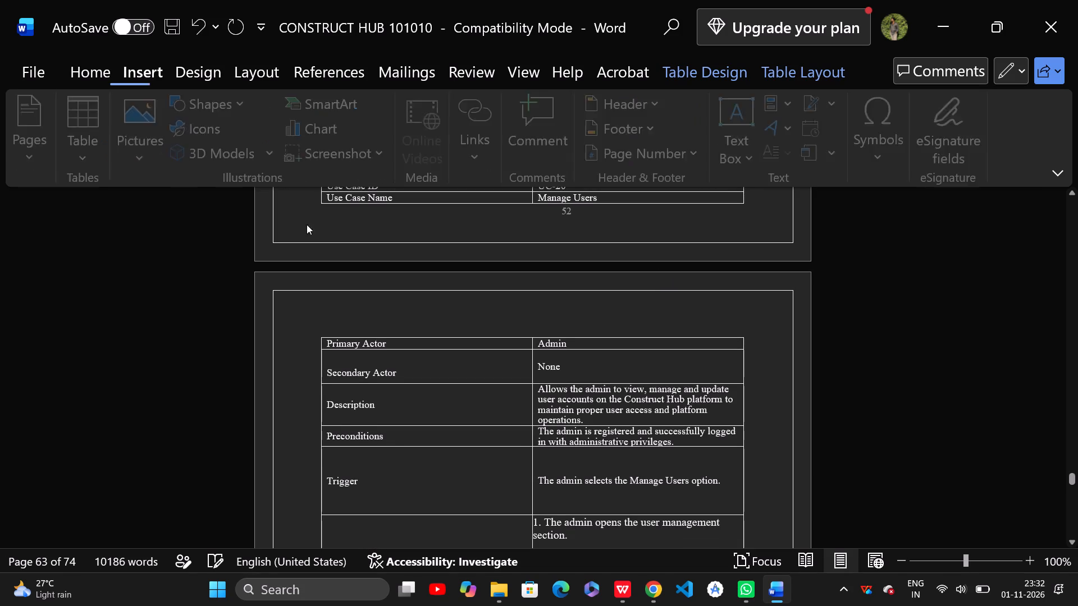
pyautogui.scroll(5, 341, 300)
pyautogui.click(366, 289)
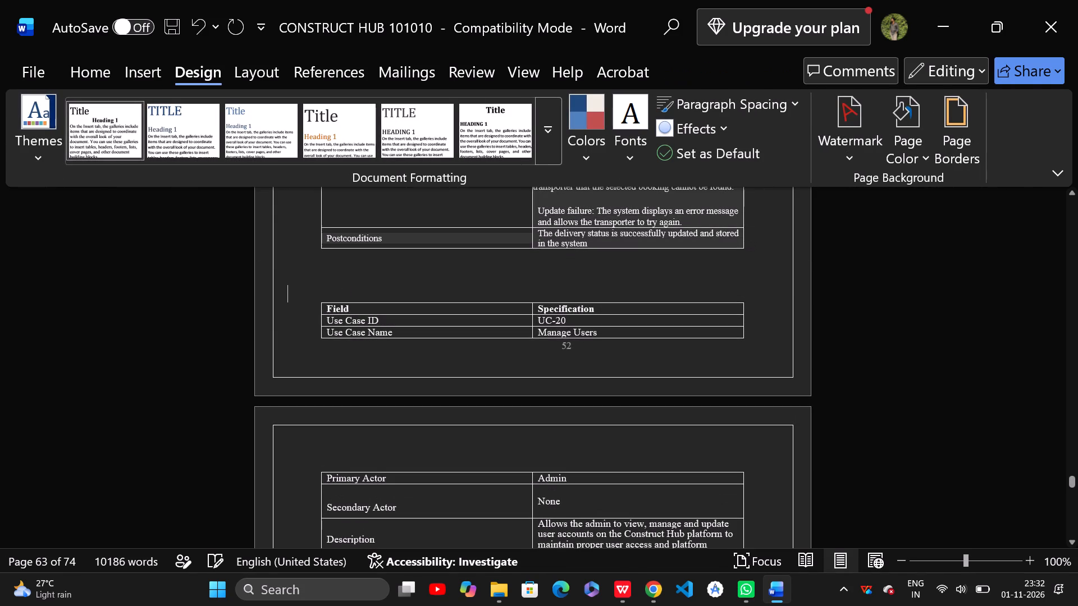
pyautogui.press('Return')
pyautogui.press('Return')
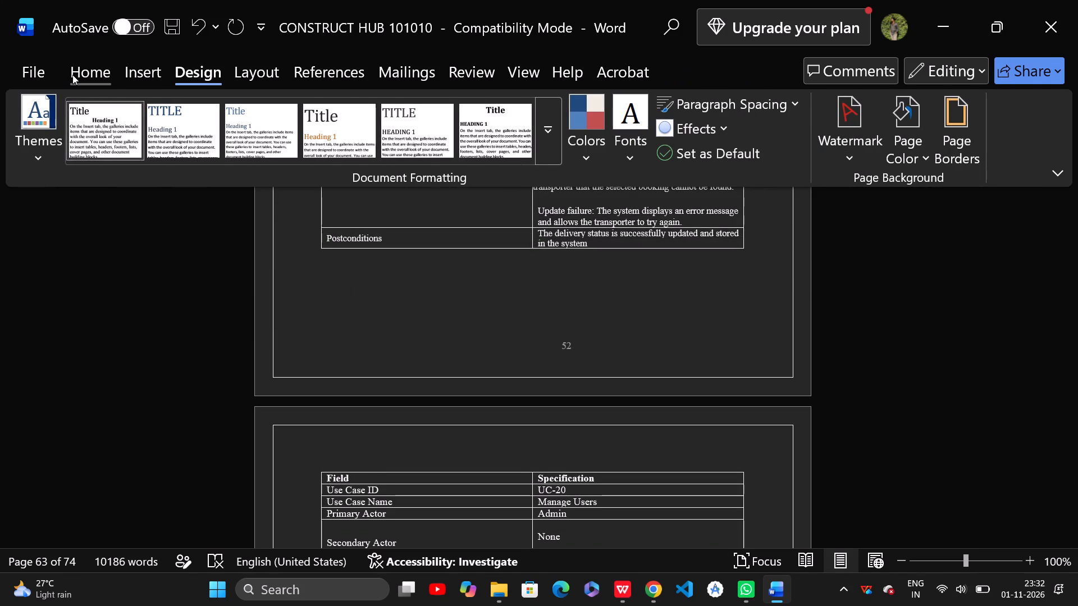
# Set the font size of the Field and Specification header row in the UC-20 Manage Users table to 12.
pyautogui.click(77, 73)
pyautogui.scroll(-2, 251, 285)
pyautogui.scroll(-2, 349, 344)
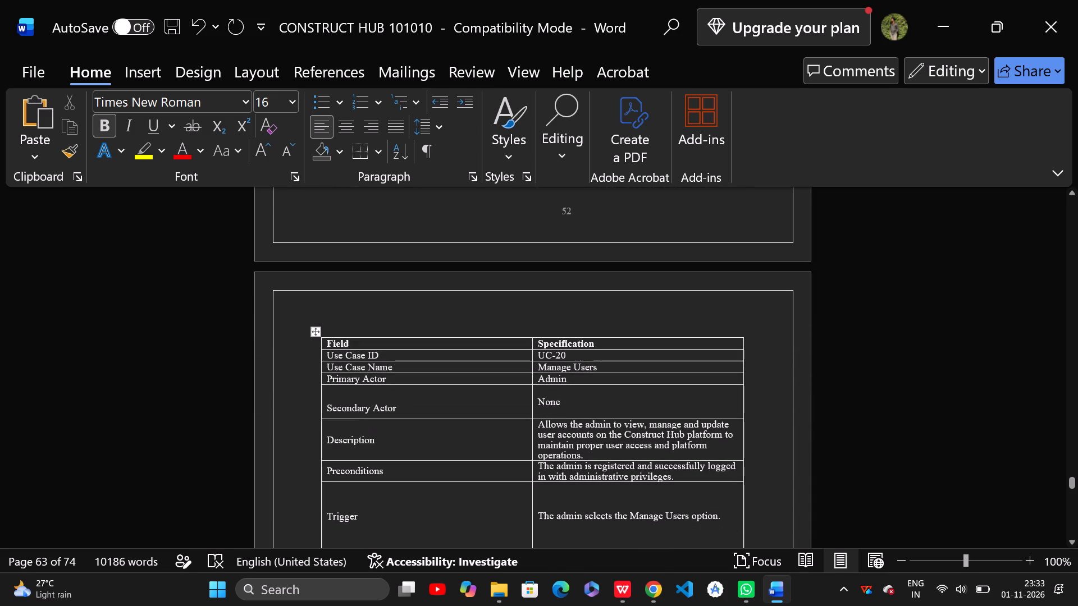
pyautogui.moveTo(618, 341); pyautogui.dragTo(458, 341)
pyautogui.click(269, 103)
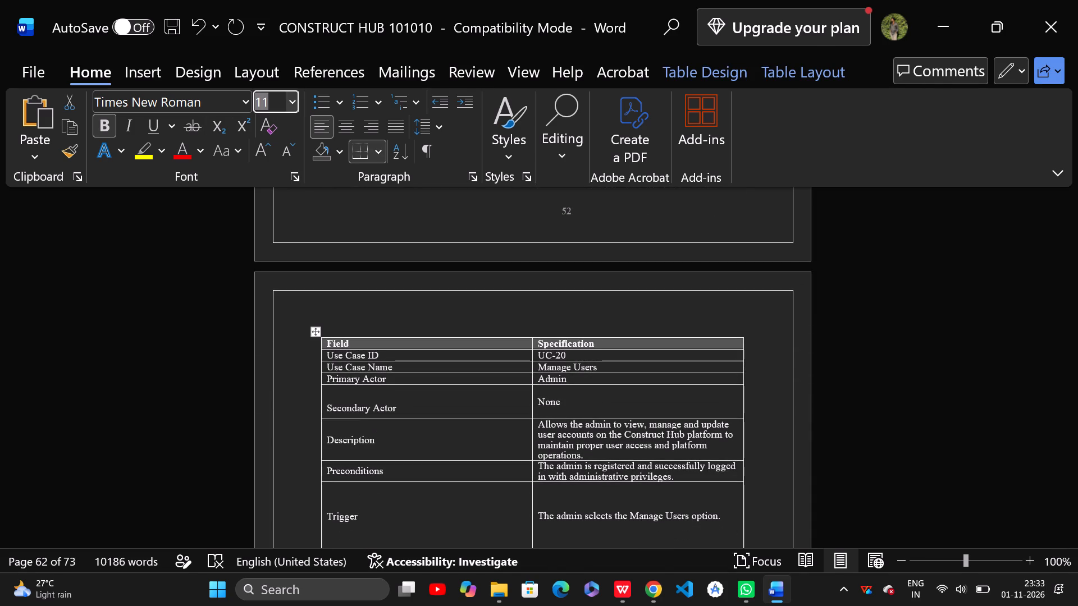
pyautogui.write('12')
pyautogui.press('Return')
# Apply font size 10 to the UC-20 Manage Users table's body rows, from Use Case ID through Postconditions.
pyautogui.scroll(-2, 319, 213)
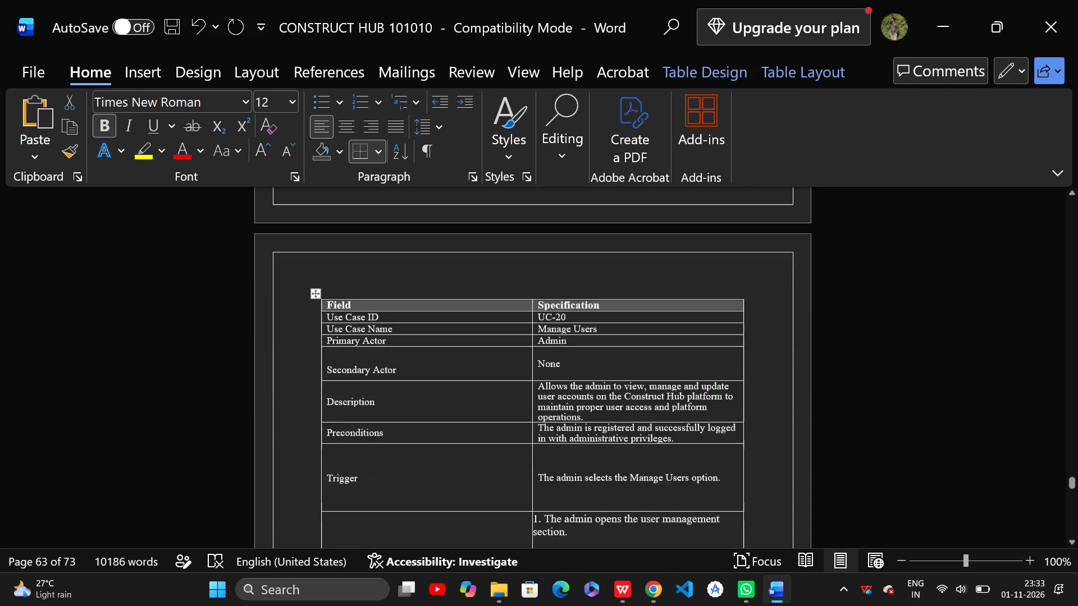
pyautogui.moveTo(323, 286); pyautogui.dragTo(645, 409)
pyautogui.scroll(-2, 588, 386)
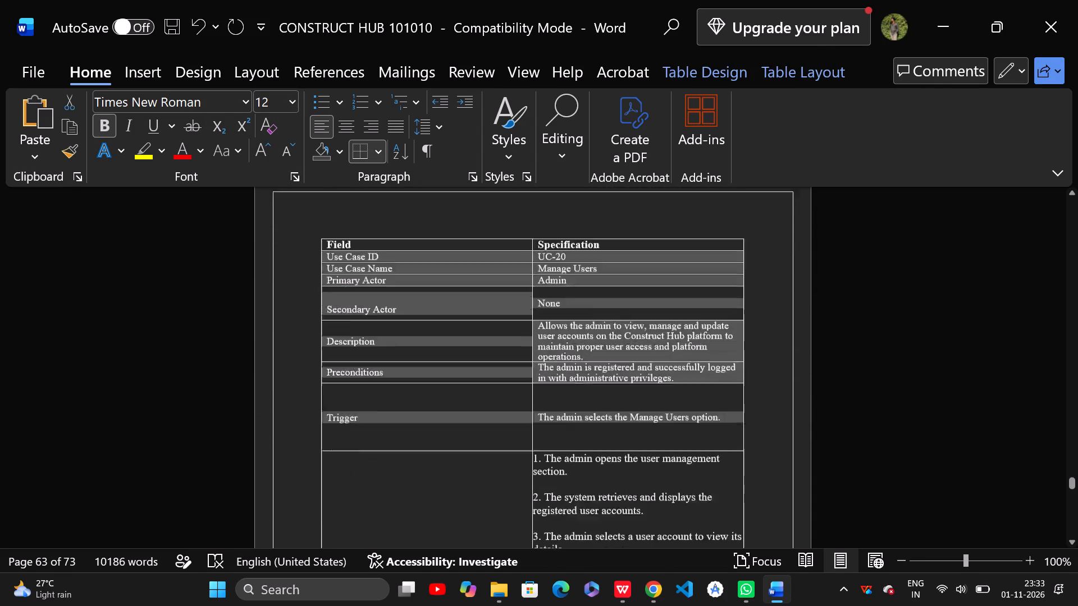
pyautogui.scroll(-7, 645, 409)
pyautogui.moveTo(645, 409); pyautogui.dragTo(654, 429)
pyautogui.scroll(-6, 649, 383)
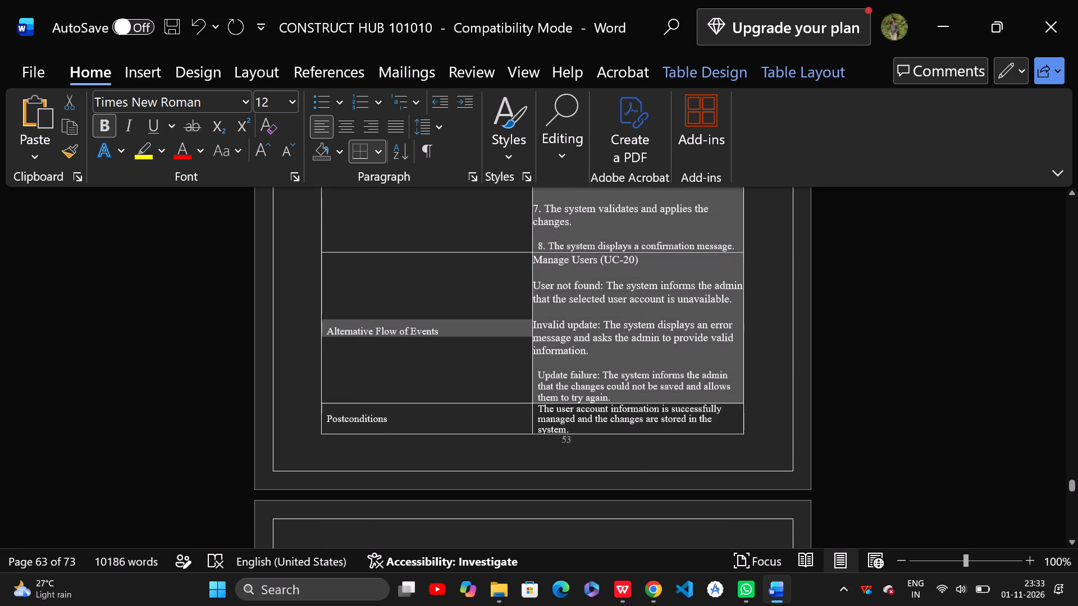
pyautogui.moveTo(654, 429); pyautogui.dragTo(655, 429)
pyautogui.click(268, 104)
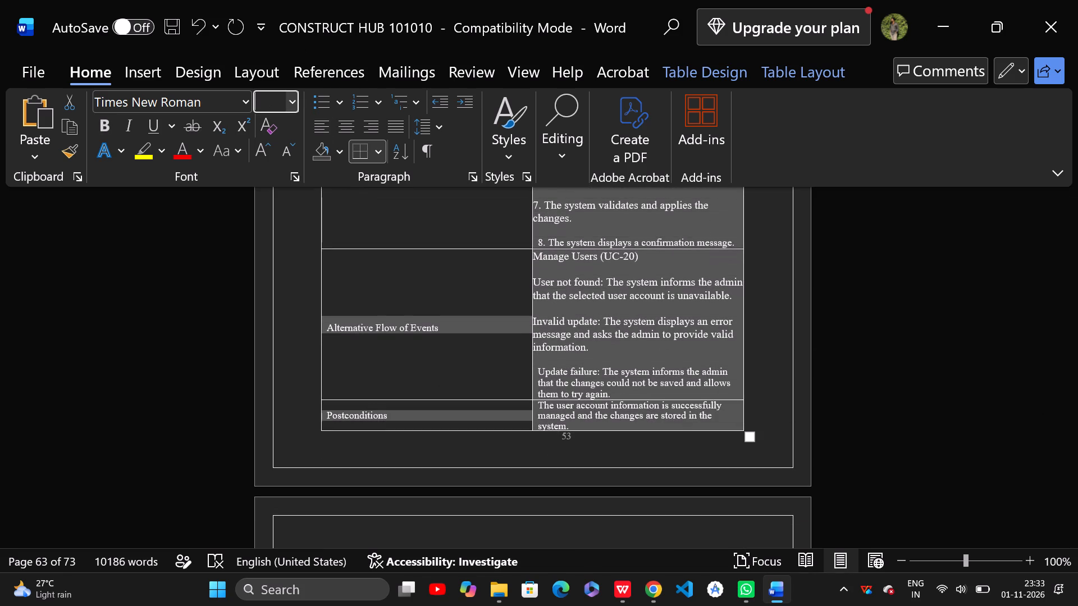
pyautogui.write('10')
pyautogui.press('Return')
# Insert four blank lines between the UC-20 and UC-21 tables to move the whole UC-21 table onto the next page.
pyautogui.scroll(-1, 340, 273)
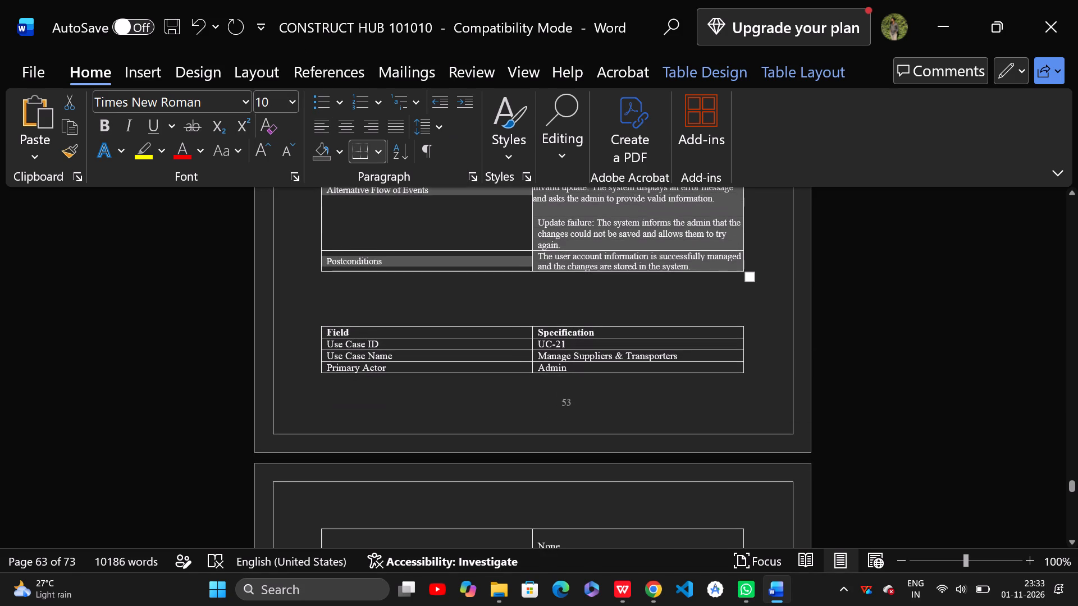
pyautogui.click(349, 301)
pyautogui.press('Return')
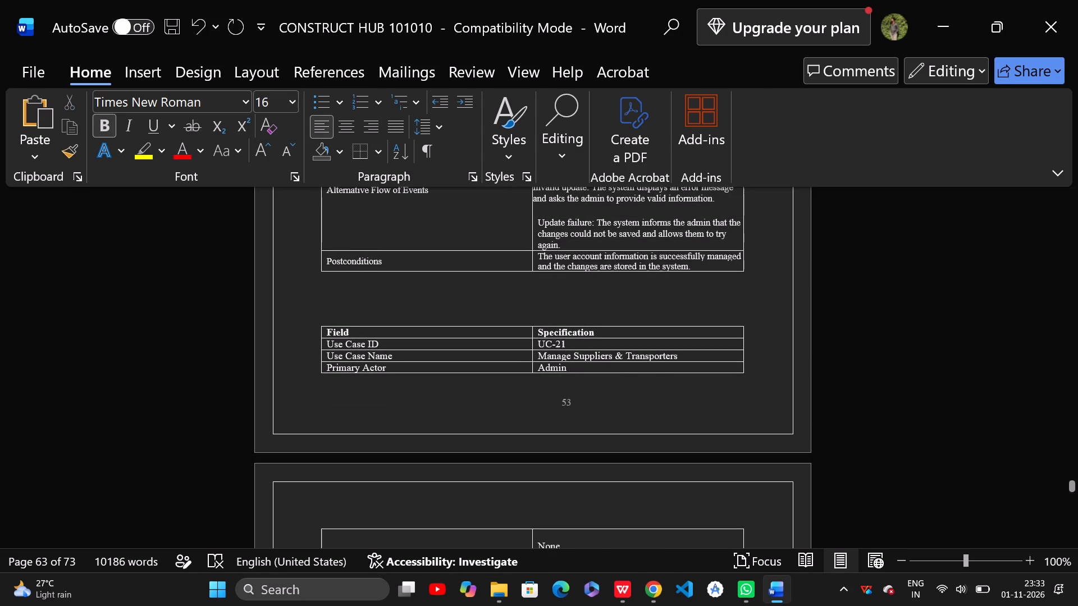
pyautogui.press('Return')
pyautogui.press('Return')
pyautogui.press('Return')
# Set the font size of the Field and Specification header row in the UC-21 Manage Suppliers & Transporters table to 12.
pyautogui.scroll(-8, 517, 389)
pyautogui.moveTo(619, 286); pyautogui.dragTo(447, 280)
pyautogui.click(267, 97)
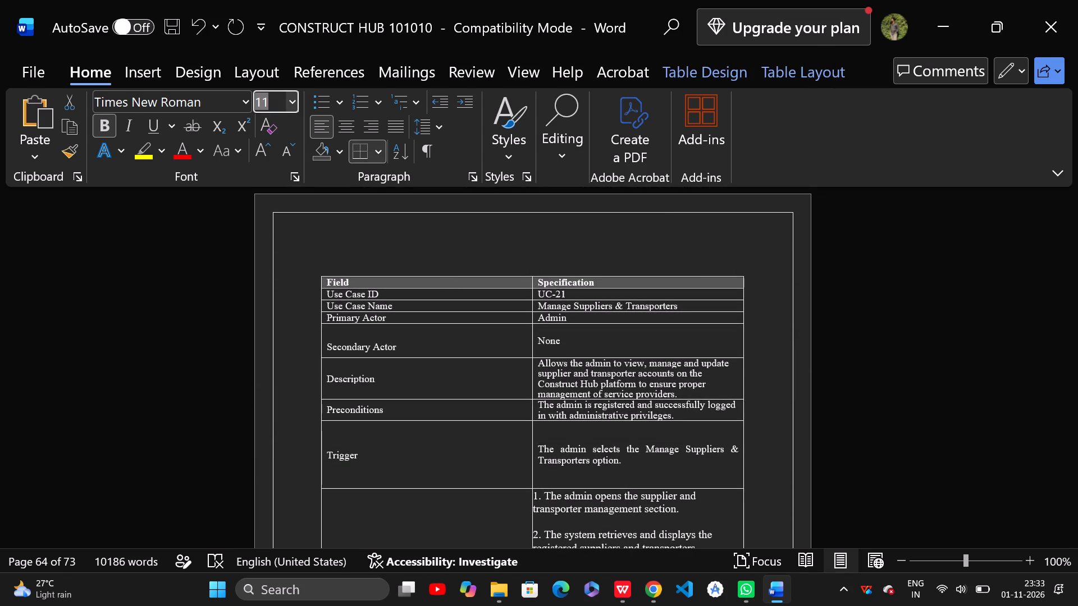
pyautogui.write('12')
pyautogui.press('Return')
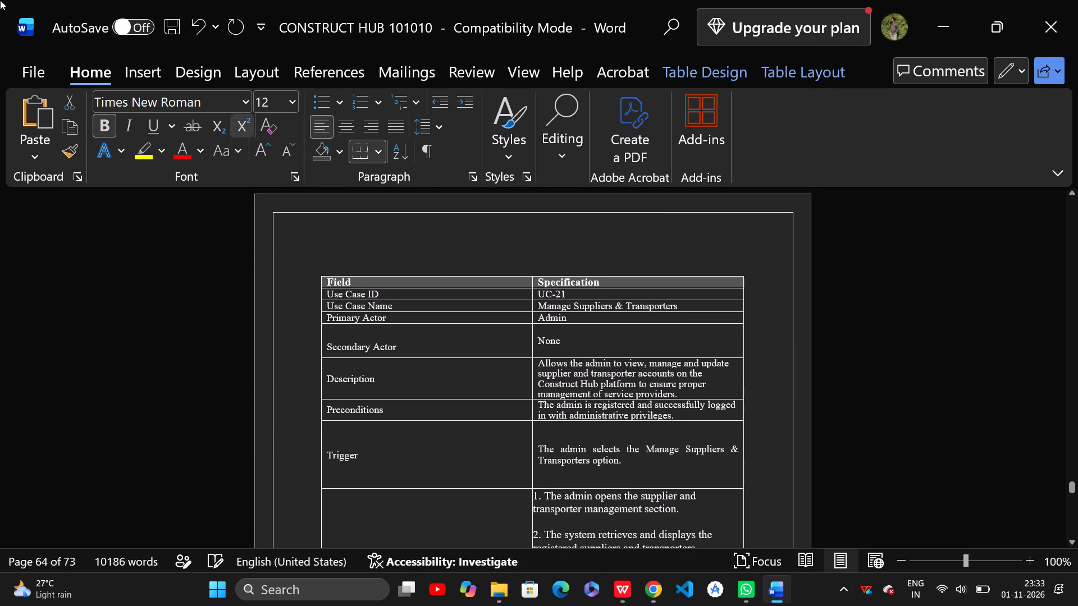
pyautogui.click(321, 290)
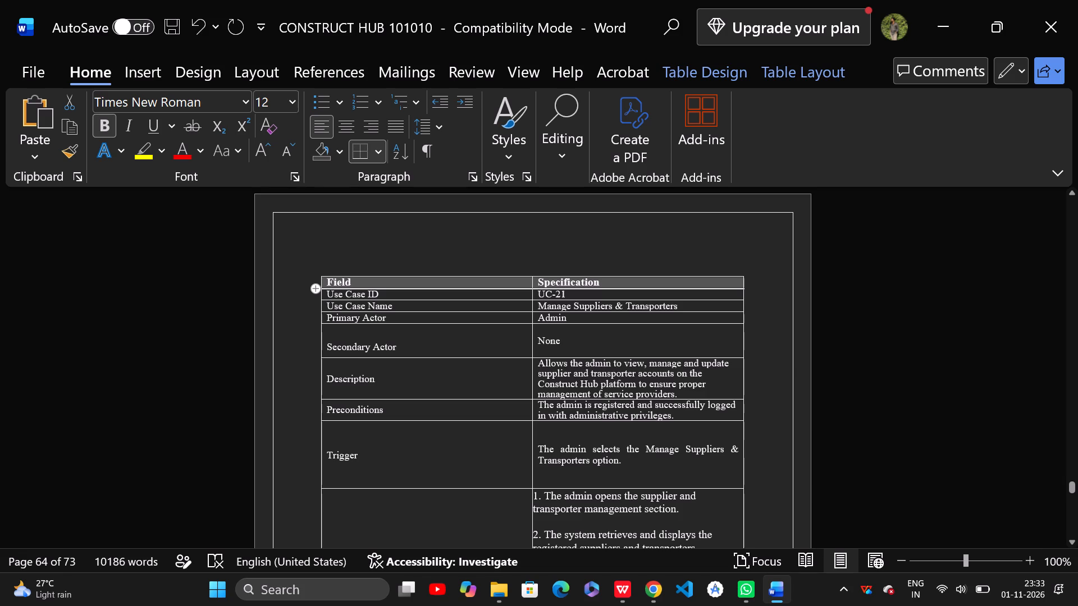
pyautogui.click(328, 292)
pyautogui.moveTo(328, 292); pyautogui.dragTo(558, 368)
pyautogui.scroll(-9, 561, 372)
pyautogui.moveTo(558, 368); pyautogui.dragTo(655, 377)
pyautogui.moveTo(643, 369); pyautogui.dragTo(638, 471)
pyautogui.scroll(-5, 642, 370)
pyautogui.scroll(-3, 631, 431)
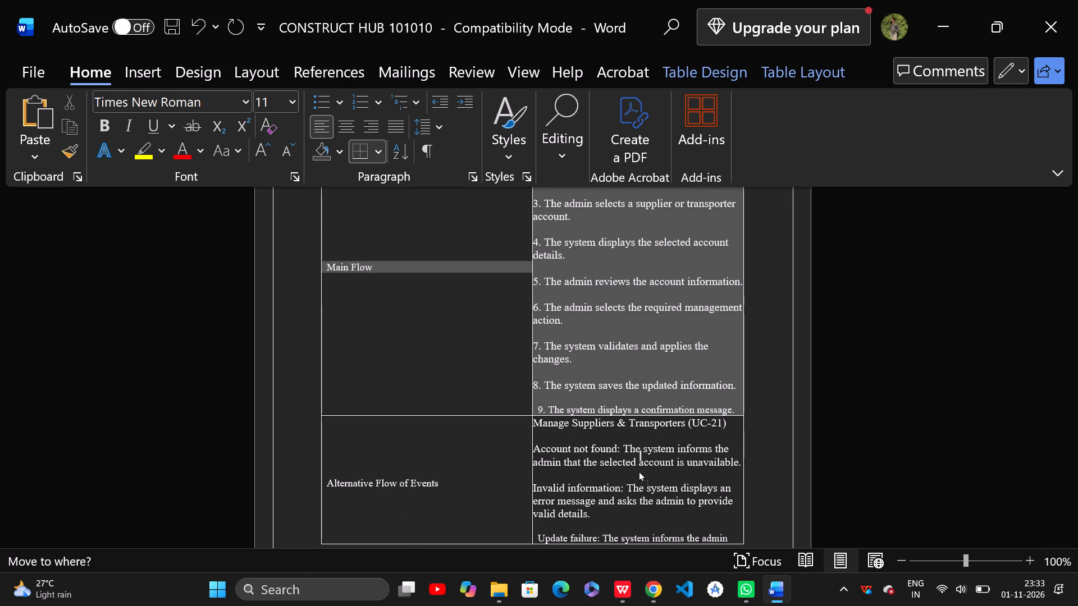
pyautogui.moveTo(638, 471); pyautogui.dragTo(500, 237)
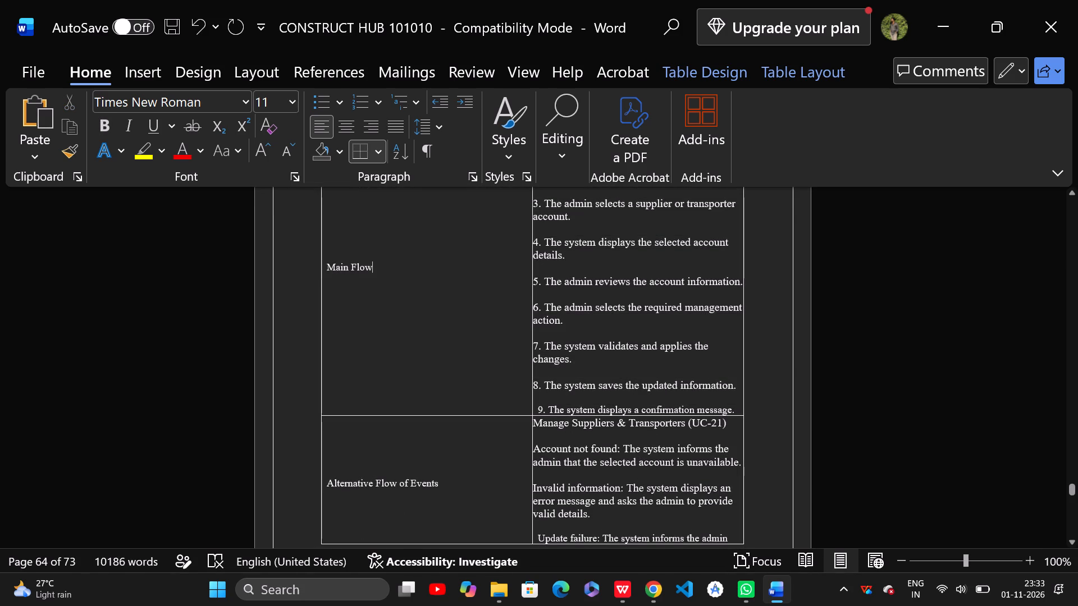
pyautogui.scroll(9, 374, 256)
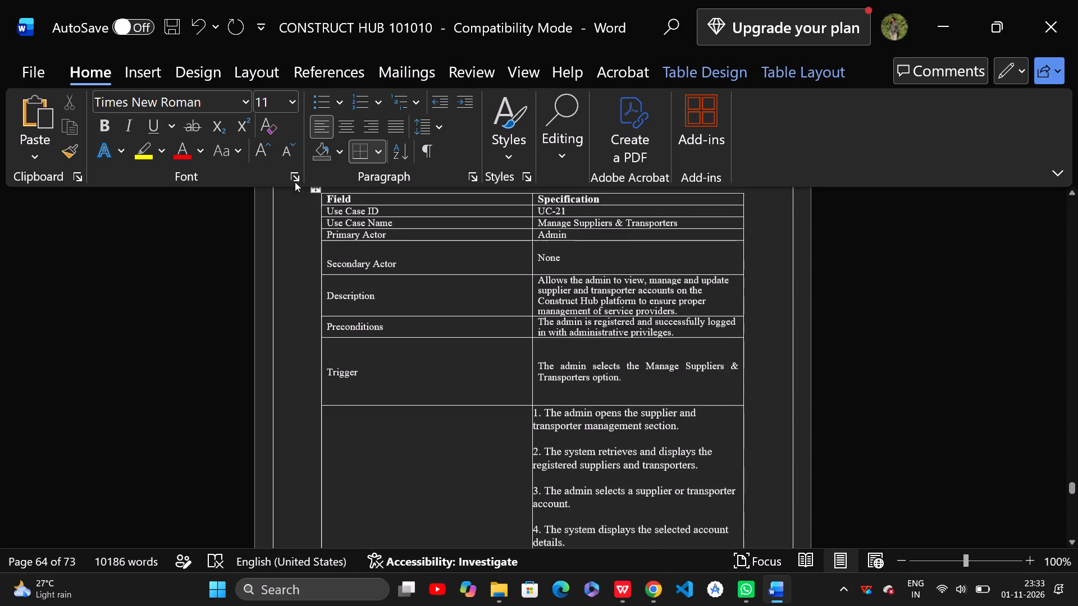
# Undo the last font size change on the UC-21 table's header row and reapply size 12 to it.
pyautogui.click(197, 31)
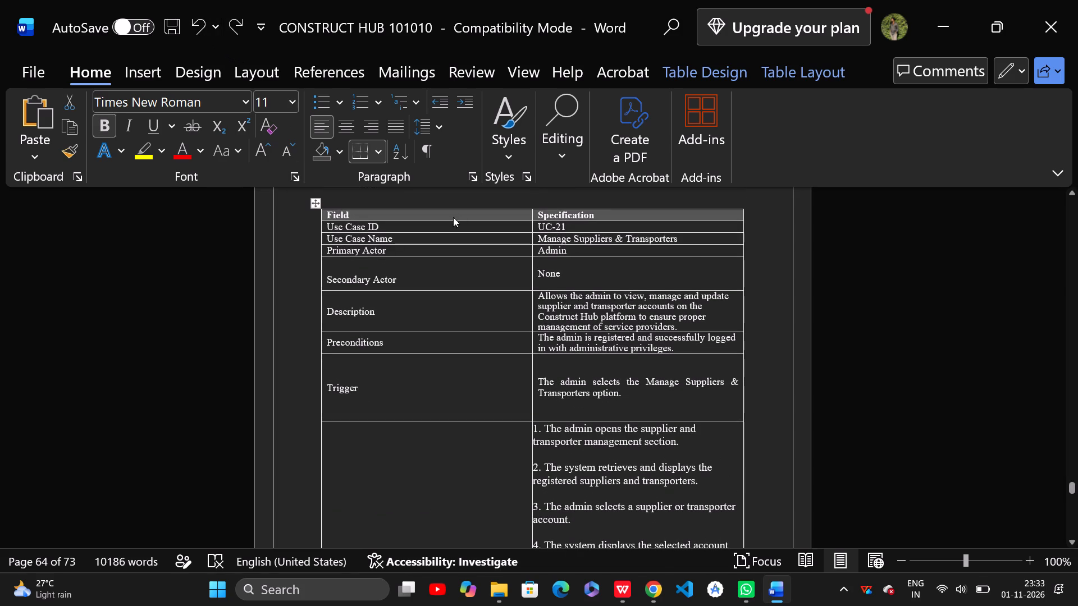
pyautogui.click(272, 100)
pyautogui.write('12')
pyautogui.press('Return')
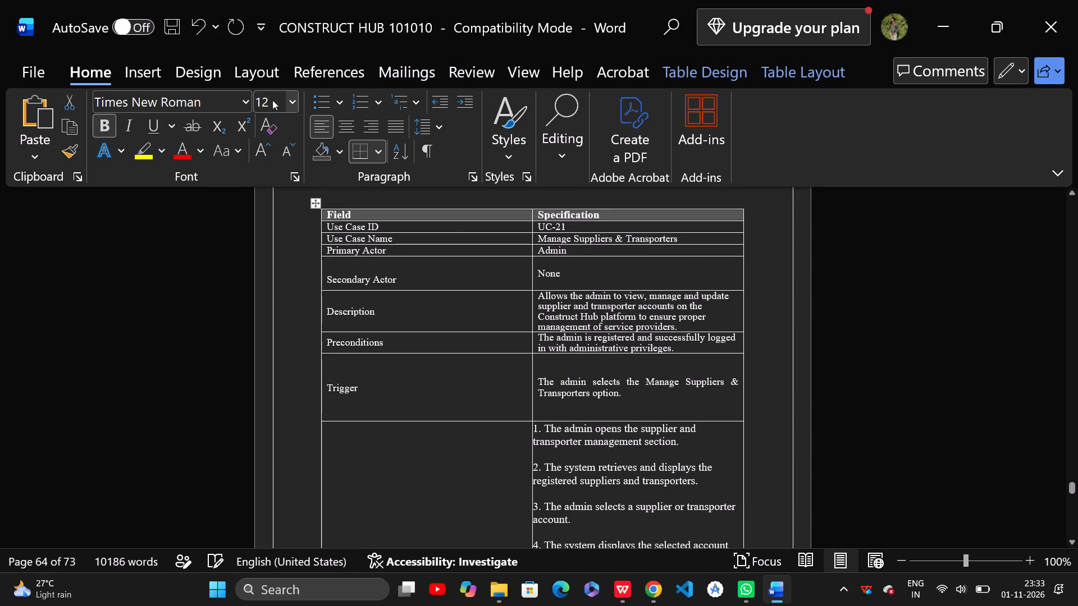
# Apply font size 10 to the UC-21 Manage Suppliers & Transporters table's body rows, from Use Case ID through Postconditions.
pyautogui.click(326, 227)
pyautogui.moveTo(326, 227); pyautogui.dragTo(546, 423)
pyautogui.scroll(-7, 526, 414)
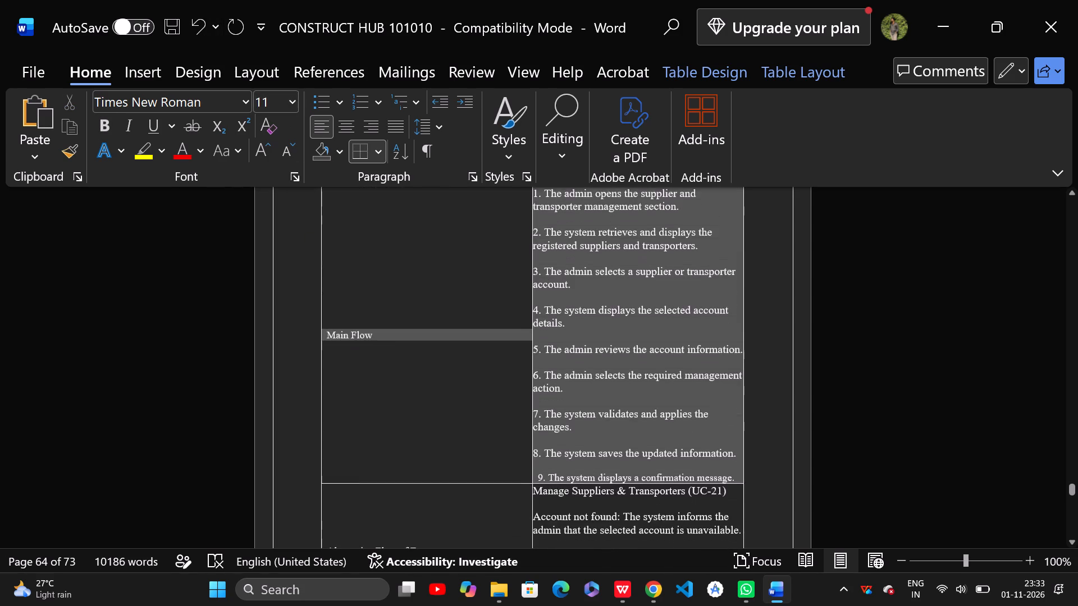
pyautogui.moveTo(546, 423); pyautogui.dragTo(573, 451)
pyautogui.scroll(-10, 533, 411)
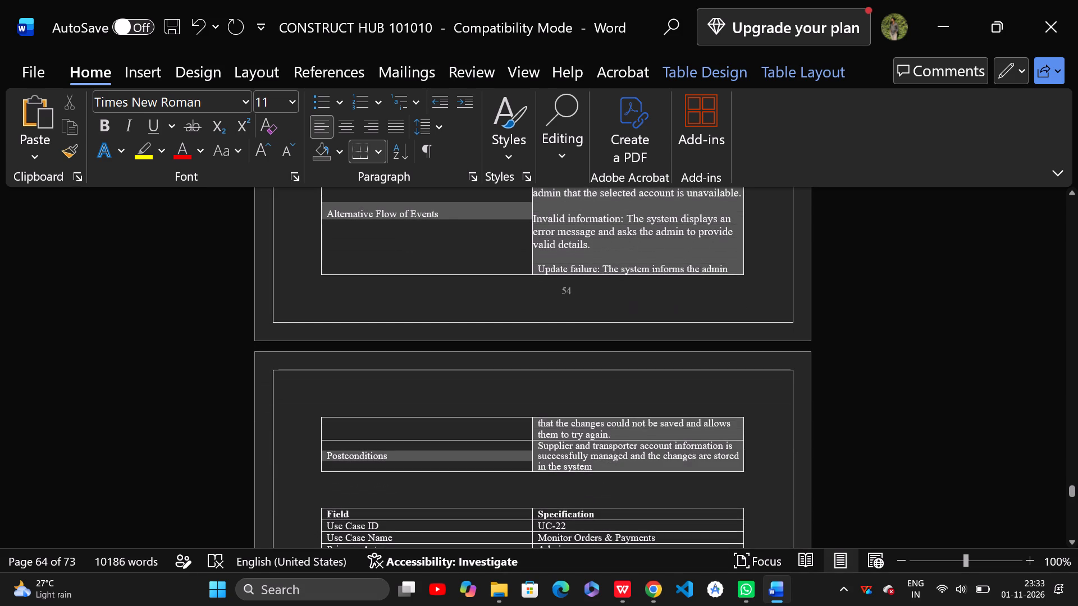
pyautogui.moveTo(573, 451); pyautogui.dragTo(590, 462)
pyautogui.click(277, 100)
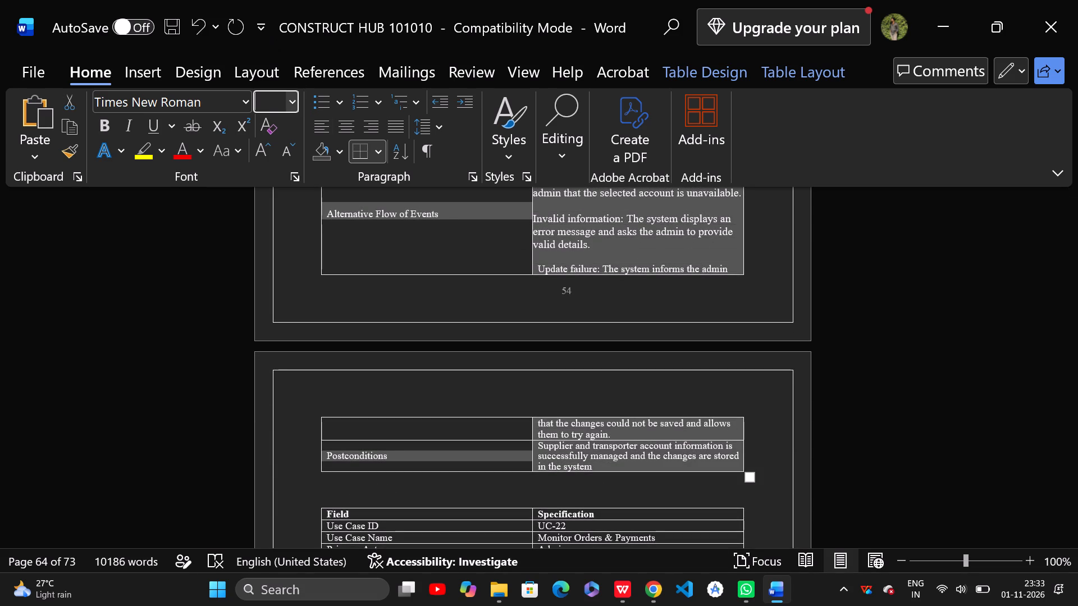
pyautogui.write('10')
pyautogui.press('Return')
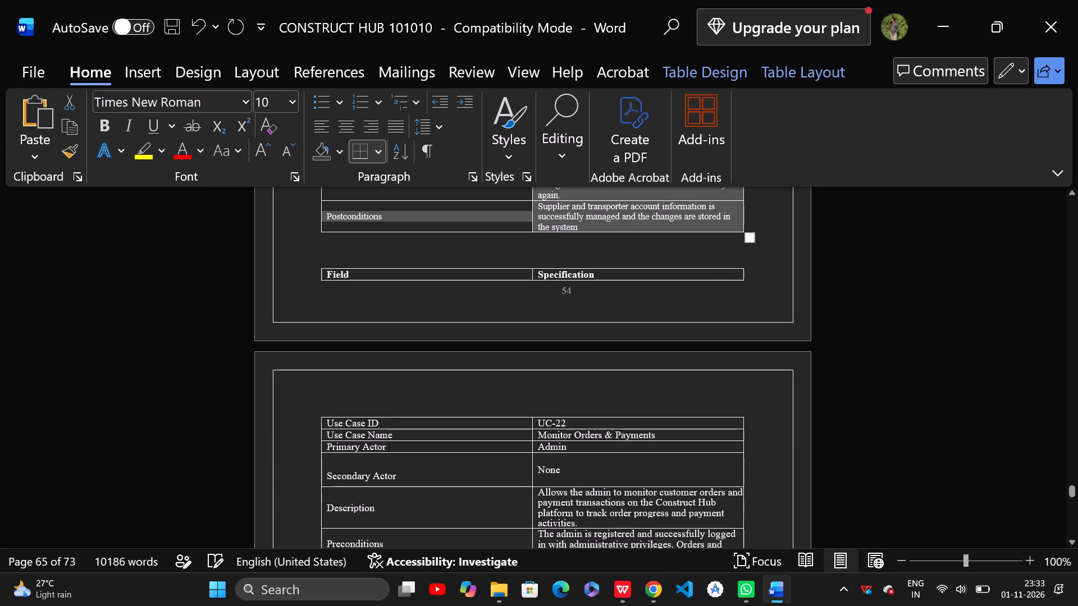
# Insert one blank line between the UC-21 and UC-22 tables to move the whole UC-22 table onto the next page.
pyautogui.click(359, 257)
pyautogui.press('Return')
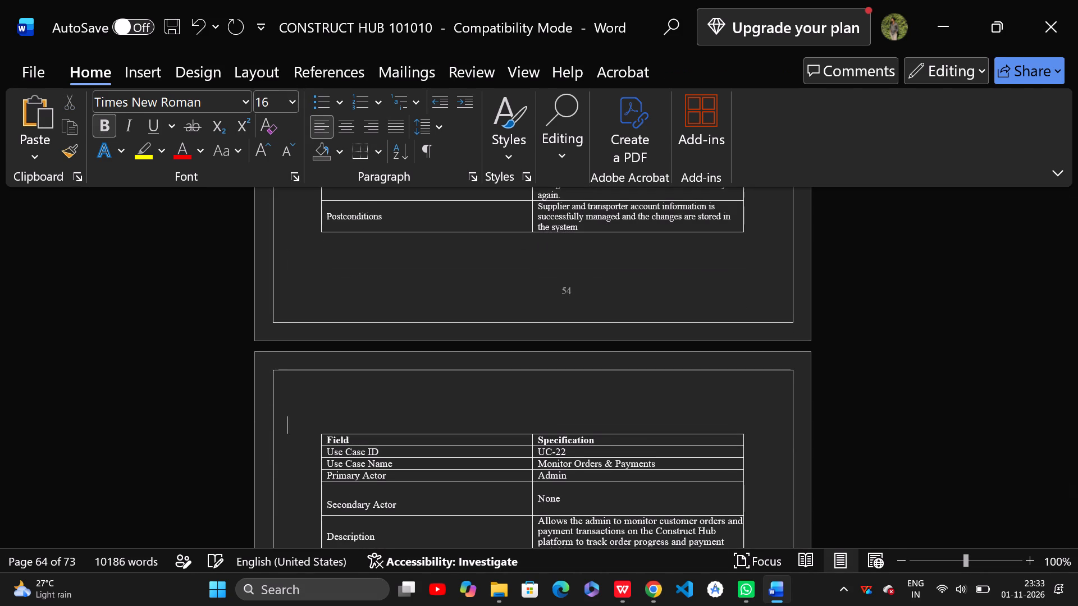
# Set the font size of the Field and Specification header row in the UC-22 Monitor Orders & Payments table to 12.
pyautogui.scroll(-4, 342, 263)
pyautogui.scroll(-2, 327, 314)
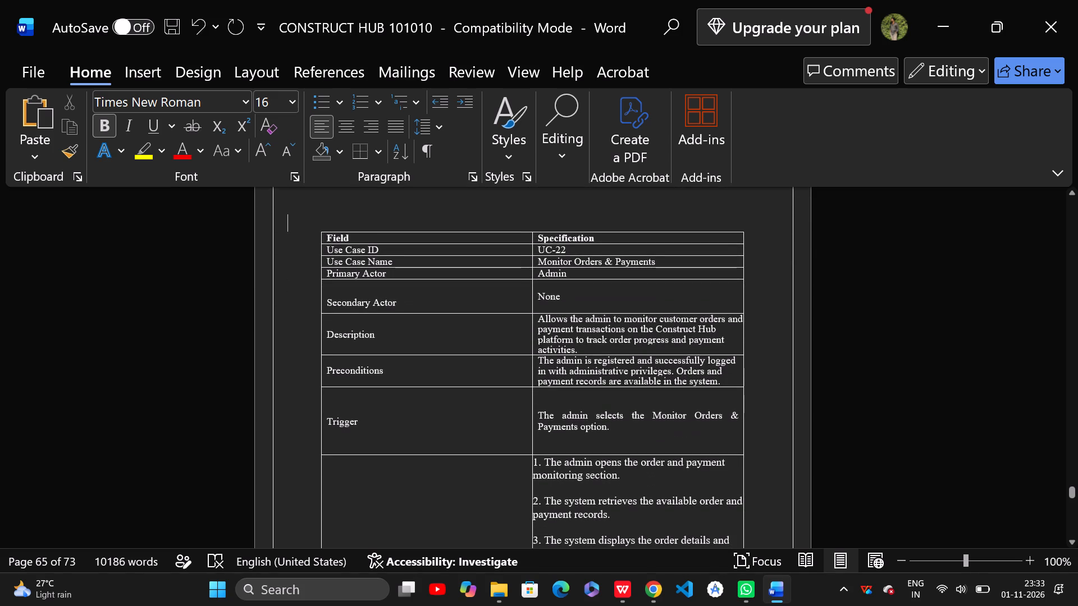
pyautogui.moveTo(619, 241); pyautogui.dragTo(420, 236)
pyautogui.click(271, 105)
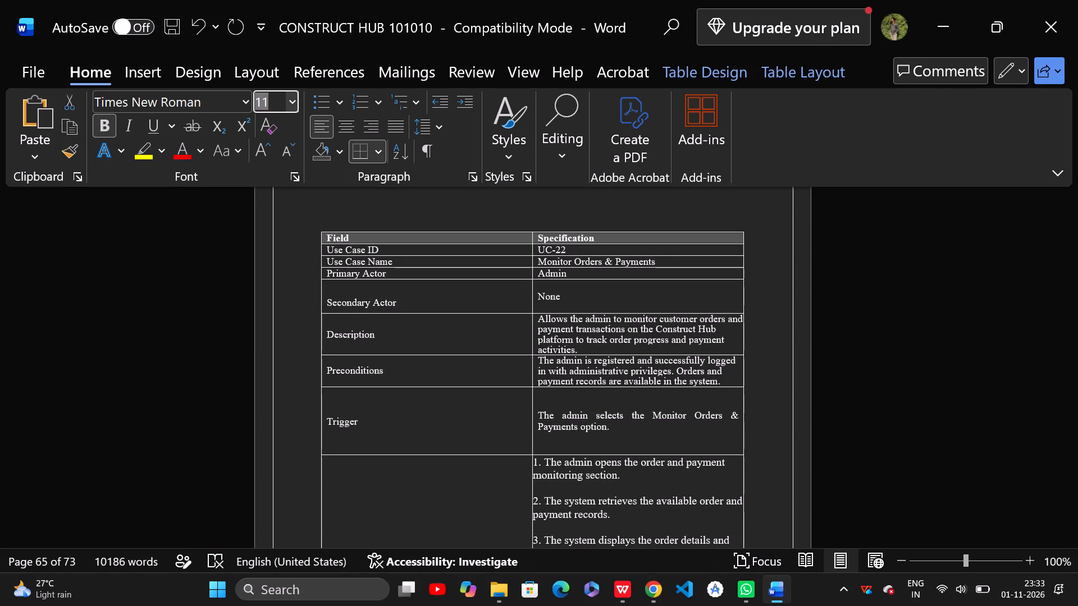
pyautogui.write('12')
pyautogui.press('Return')
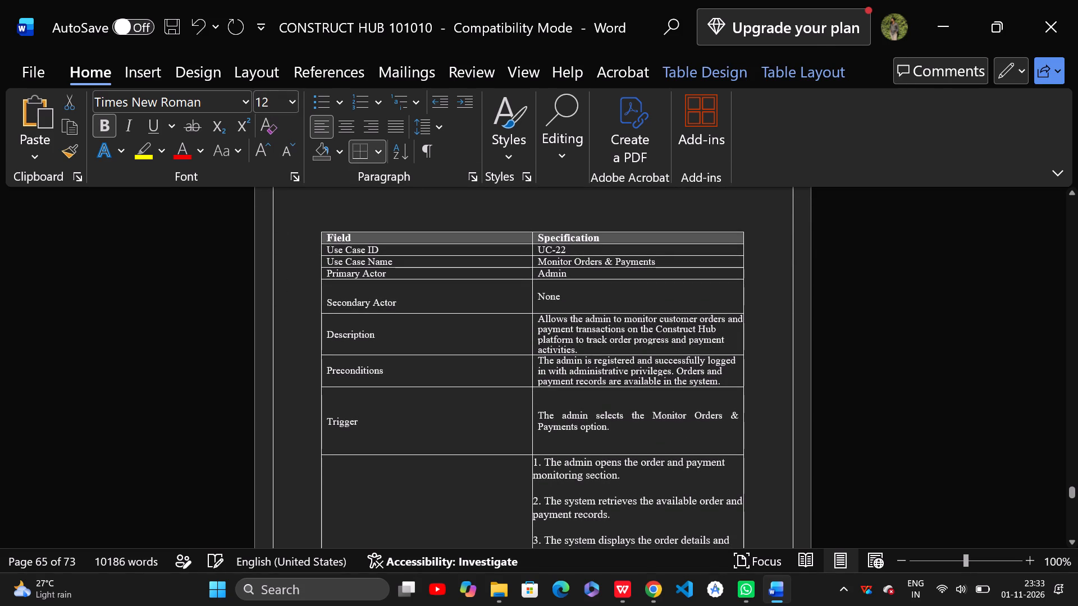
# Apply font size 10 to the UC-22 Monitor Orders & Payments table's body rows, from Use Case ID through Postconditions.
pyautogui.moveTo(322, 249); pyautogui.dragTo(447, 354)
pyautogui.scroll(-6, 447, 354)
pyautogui.moveTo(447, 354); pyautogui.dragTo(568, 385)
pyautogui.scroll(-7, 504, 362)
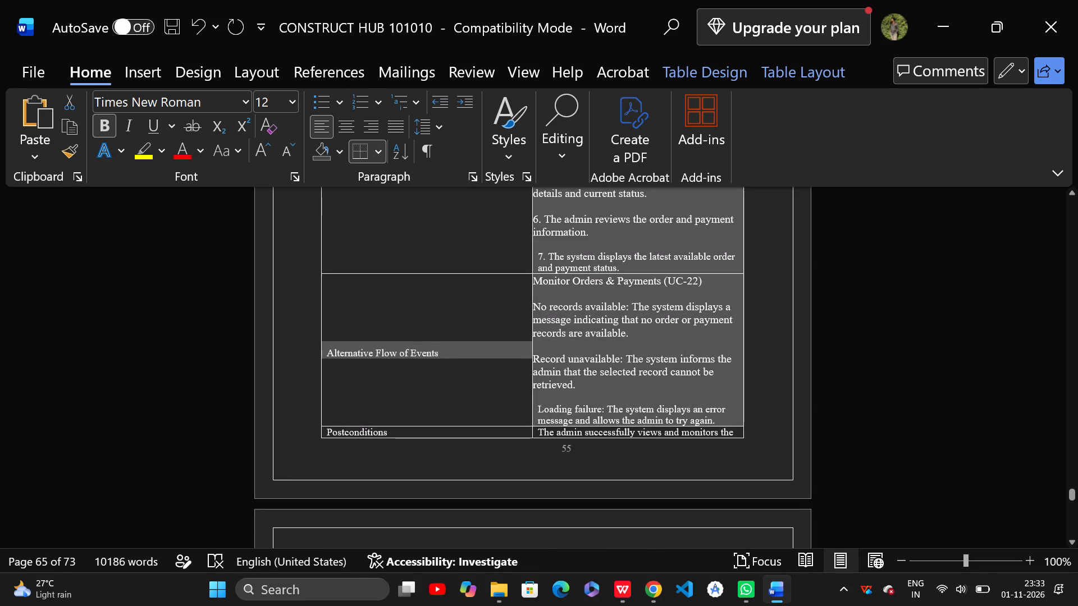
pyautogui.moveTo(568, 385); pyautogui.dragTo(627, 436)
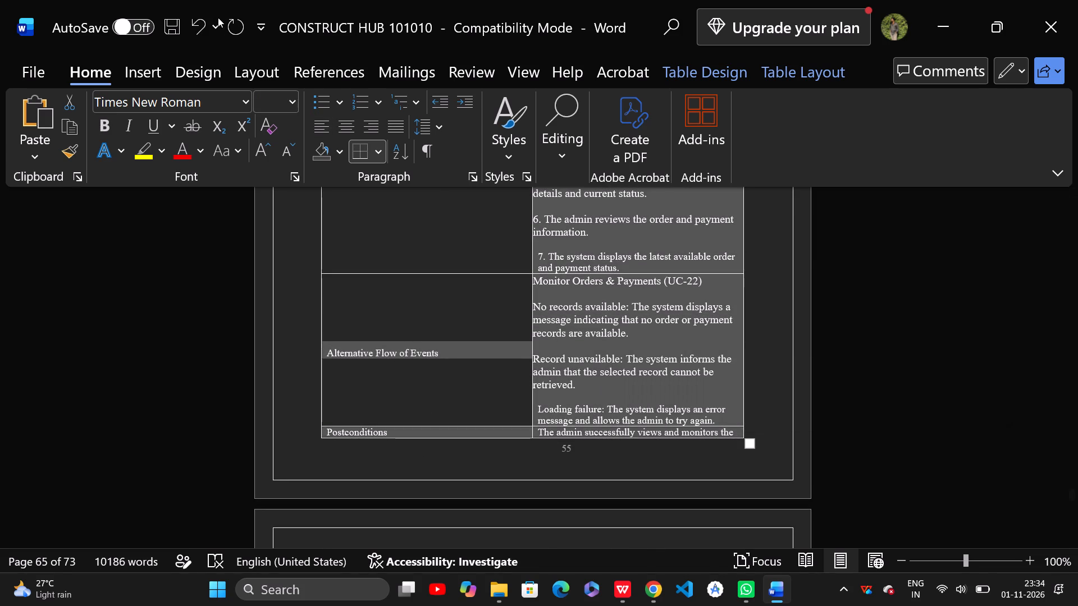
pyautogui.click(266, 93)
pyautogui.write('10')
pyautogui.press('Return')
# Delete the surplus blank lines above the UC-23 Generate Reports table so that it starts near the top of its page.
pyautogui.scroll(-8, 282, 199)
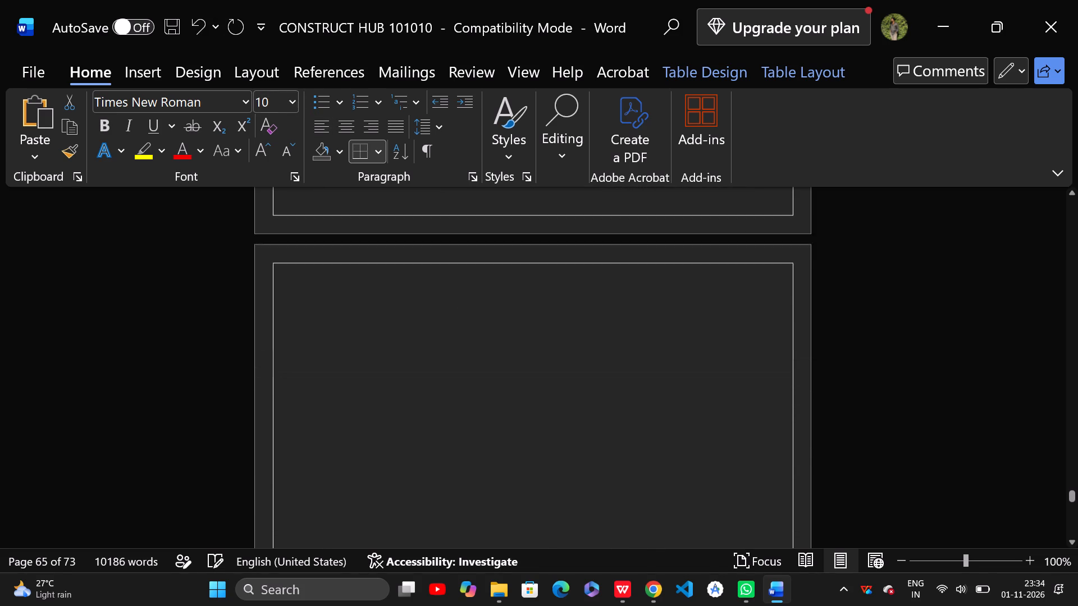
pyautogui.scroll(-7, 424, 332)
pyautogui.click(408, 291)
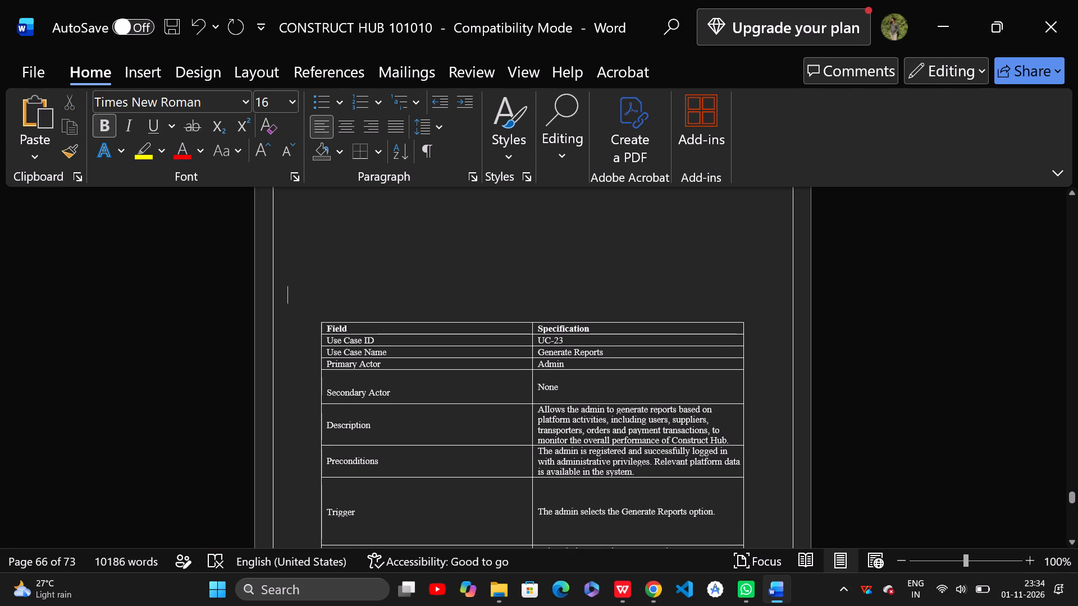
pyautogui.press('Down')
pyautogui.press('BackSpace')
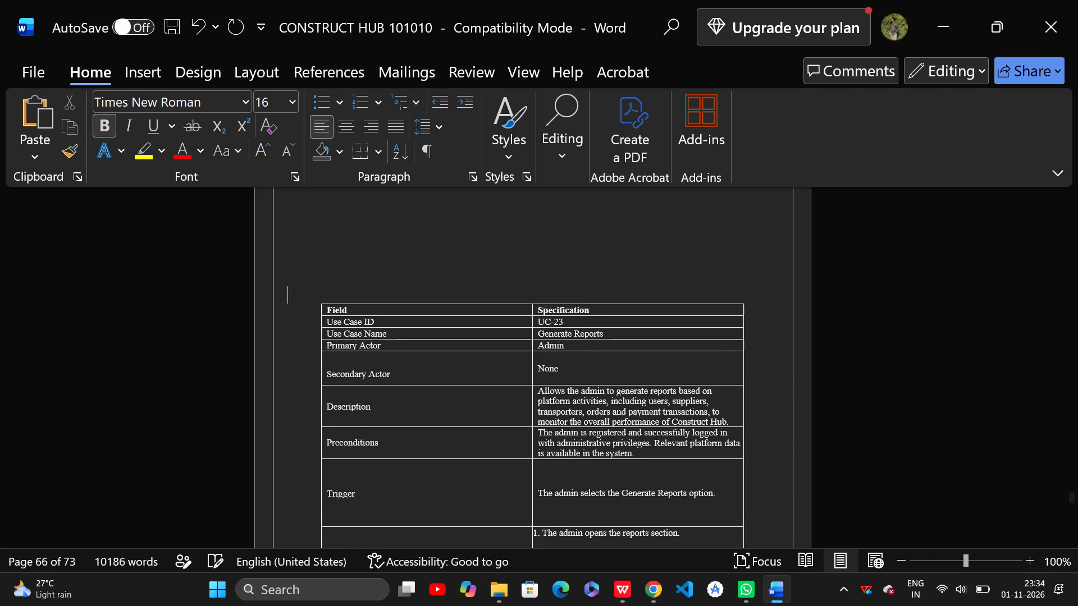
pyautogui.press('BackSpace')
pyautogui.press('BackSpace')
pyautogui.press('BackSpace')
pyautogui.scroll(1, 399, 291)
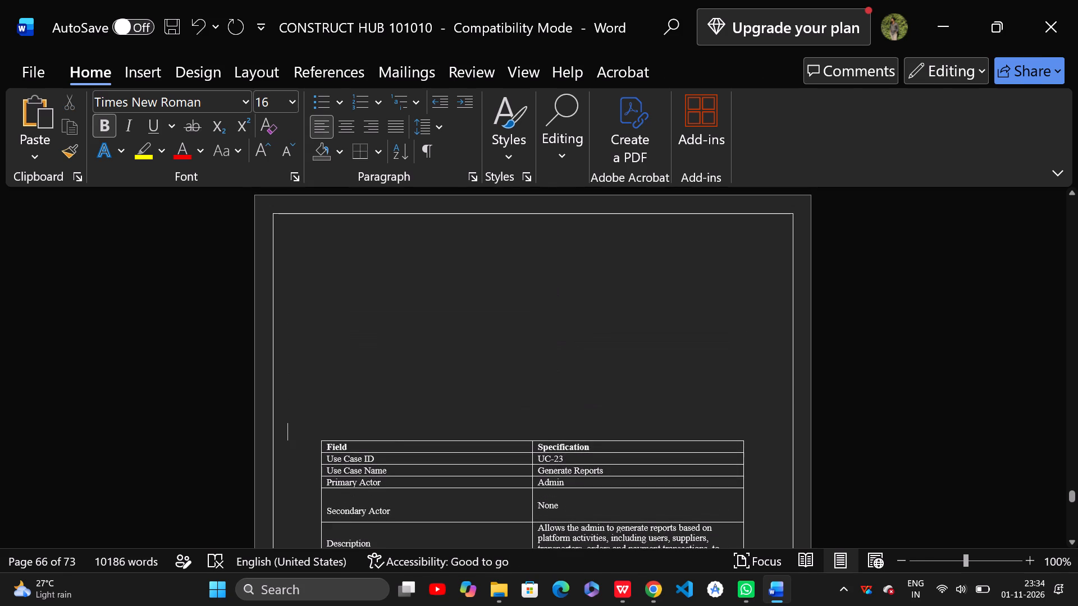
pyautogui.press('BackSpace')
pyautogui.press('BackSpace')
pyautogui.press('BackSpace')
pyautogui.press('BackSpace')
pyautogui.press('BackSpace')
pyautogui.press('BackSpace')
pyautogui.press('BackSpace')
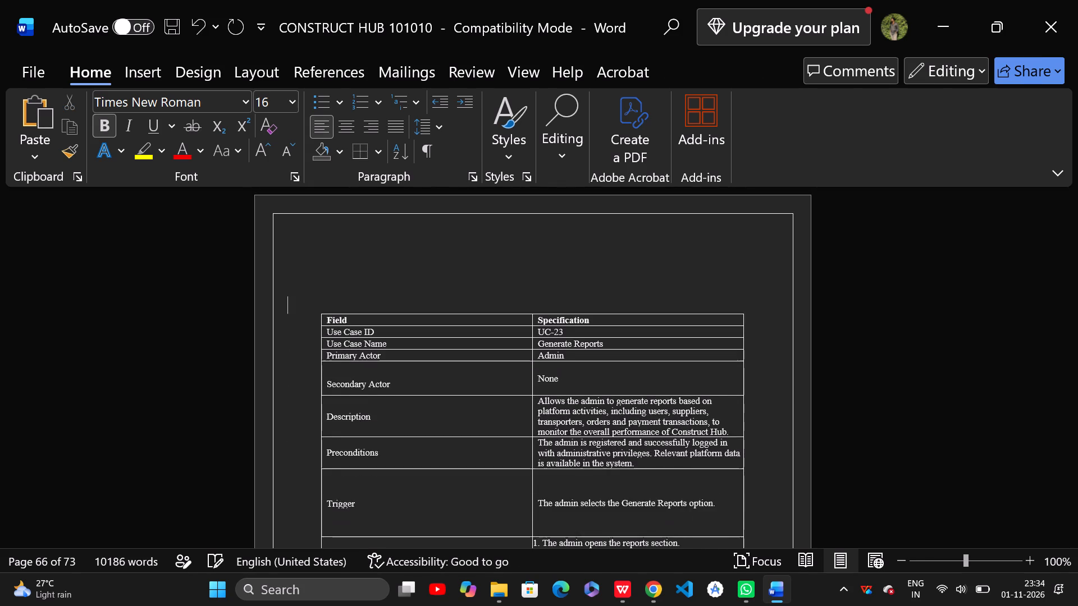
pyautogui.press('BackSpace')
pyautogui.press('BackSpace')
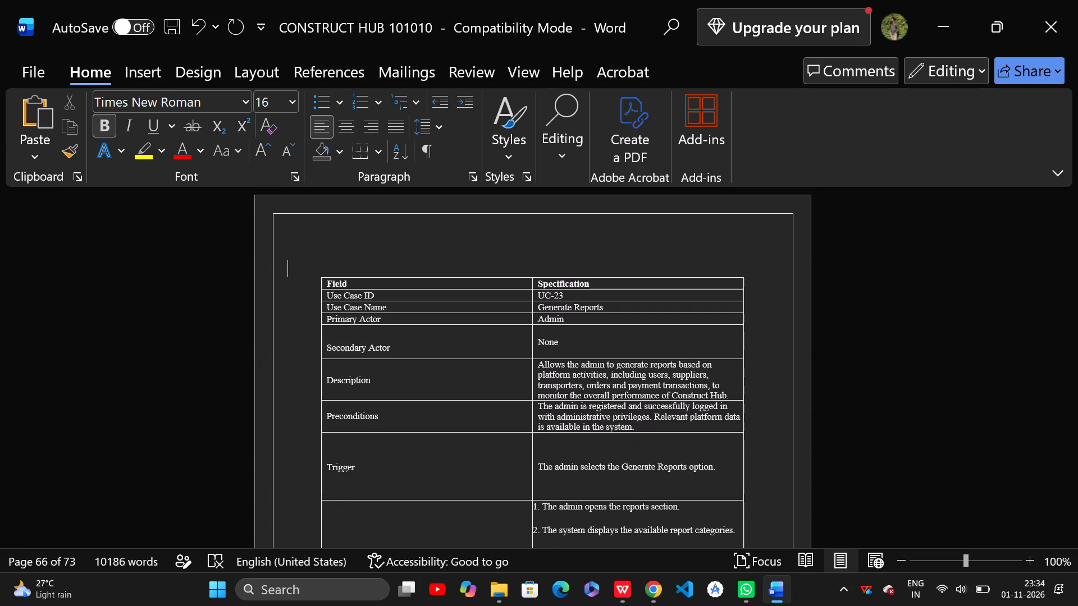
# Set the font size of the Field and Specification header row in the UC-23 Generate Reports table to 12.
pyautogui.moveTo(602, 279); pyautogui.dragTo(523, 283)
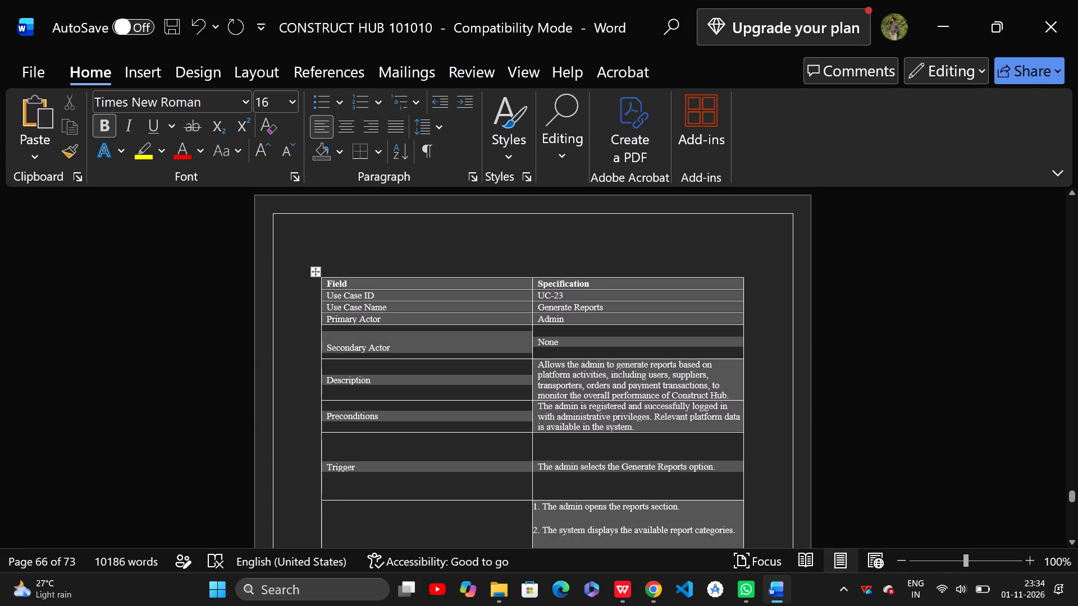
pyautogui.moveTo(523, 283); pyautogui.dragTo(522, 283)
pyautogui.click(597, 277)
pyautogui.click(604, 282)
pyautogui.moveTo(597, 283); pyautogui.dragTo(592, 284)
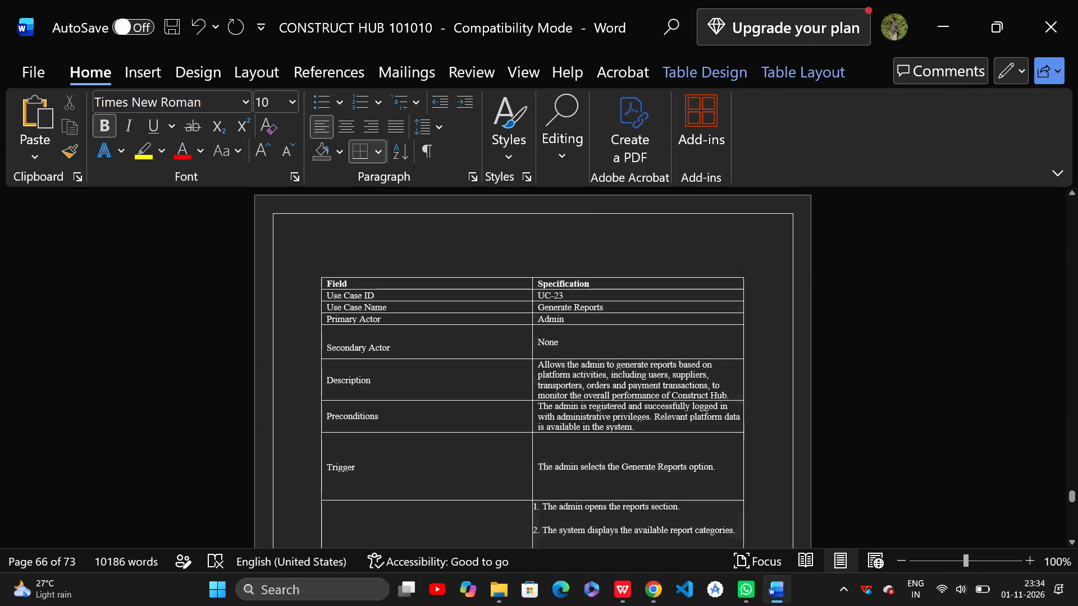
pyautogui.moveTo(592, 284); pyautogui.dragTo(427, 278)
pyautogui.click(270, 89)
pyautogui.click(271, 93)
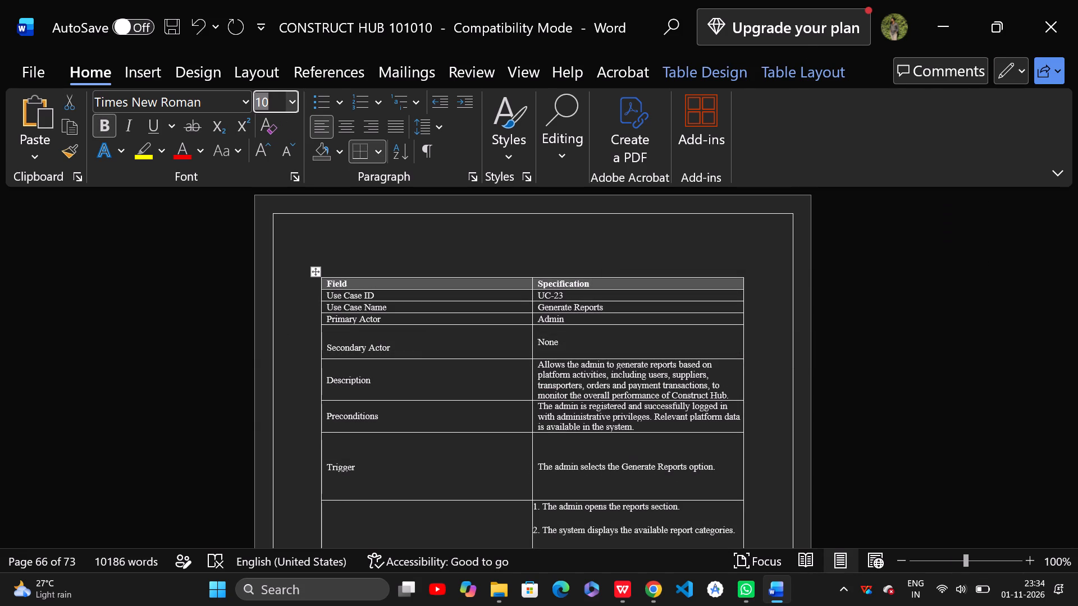
pyautogui.write('12')
pyautogui.press('Return')
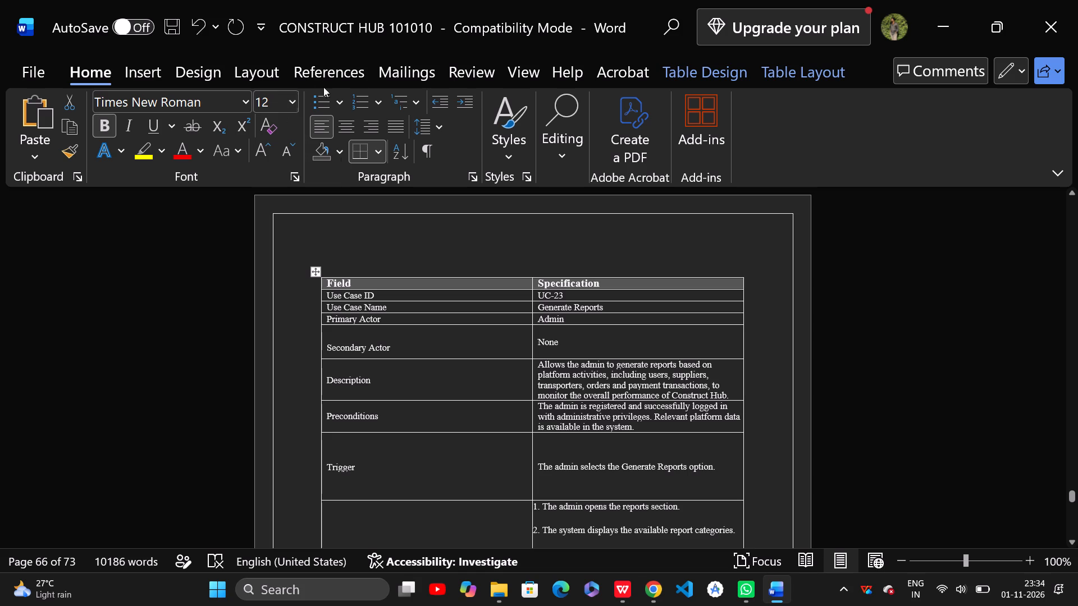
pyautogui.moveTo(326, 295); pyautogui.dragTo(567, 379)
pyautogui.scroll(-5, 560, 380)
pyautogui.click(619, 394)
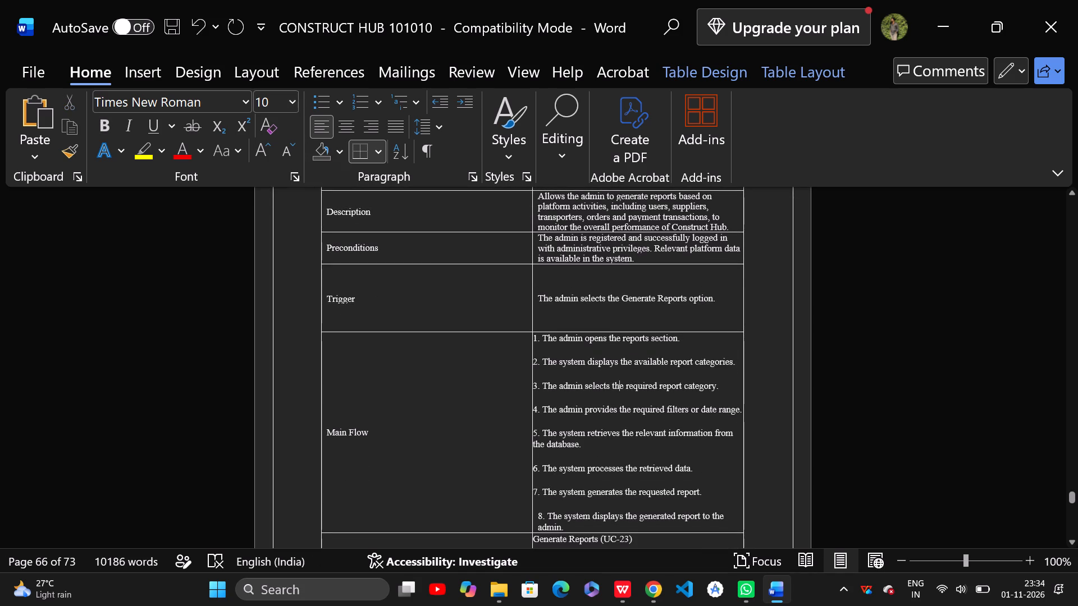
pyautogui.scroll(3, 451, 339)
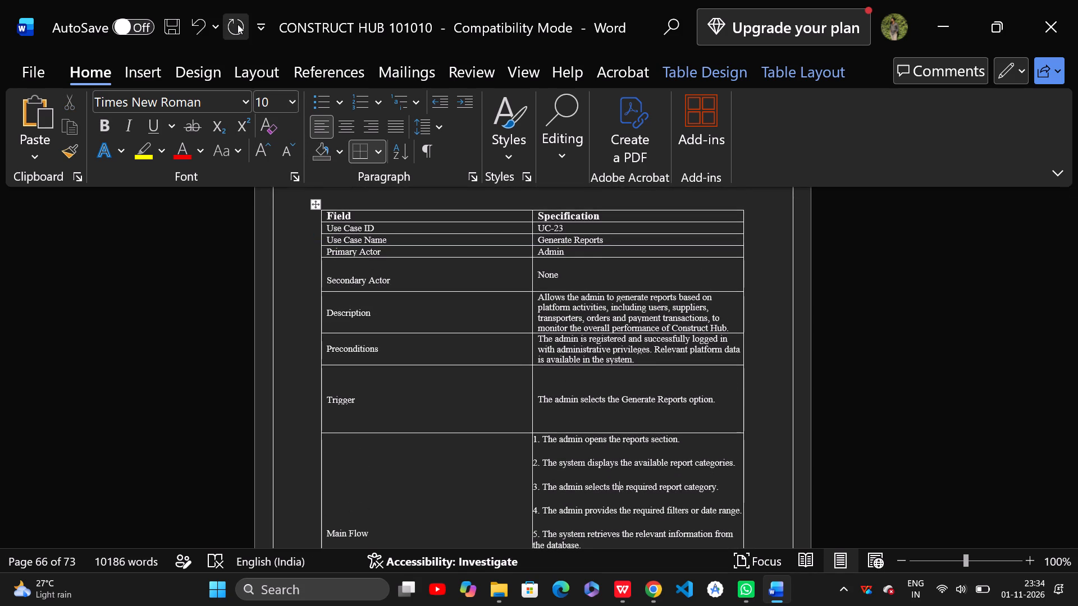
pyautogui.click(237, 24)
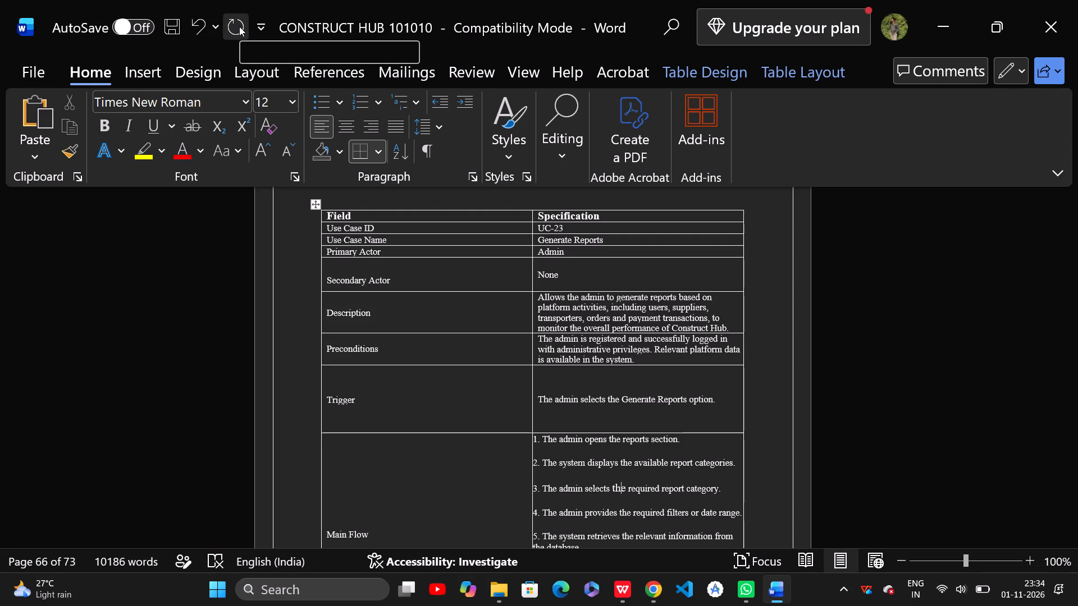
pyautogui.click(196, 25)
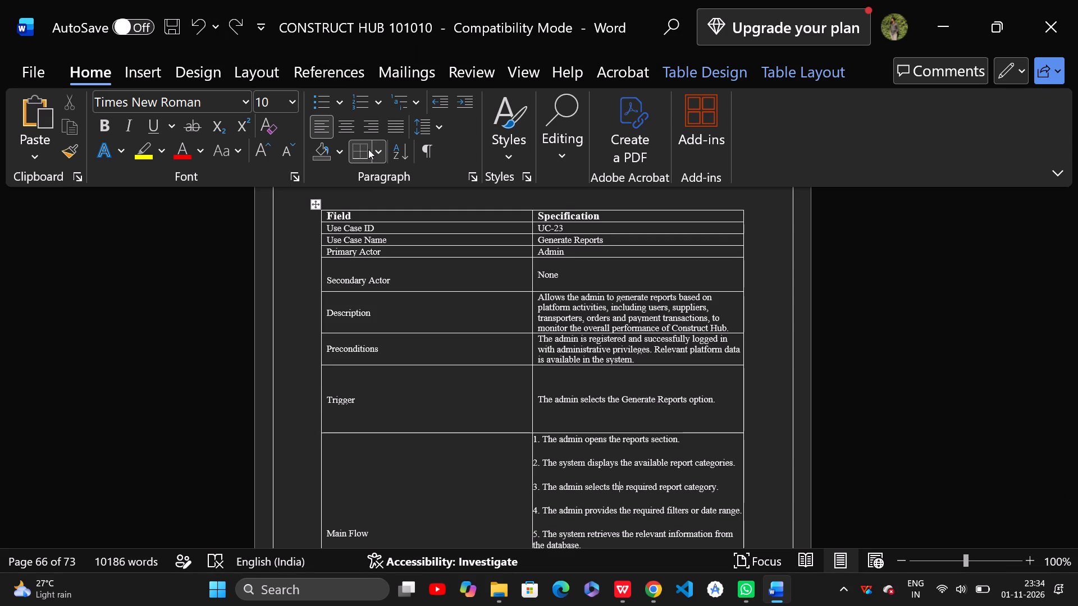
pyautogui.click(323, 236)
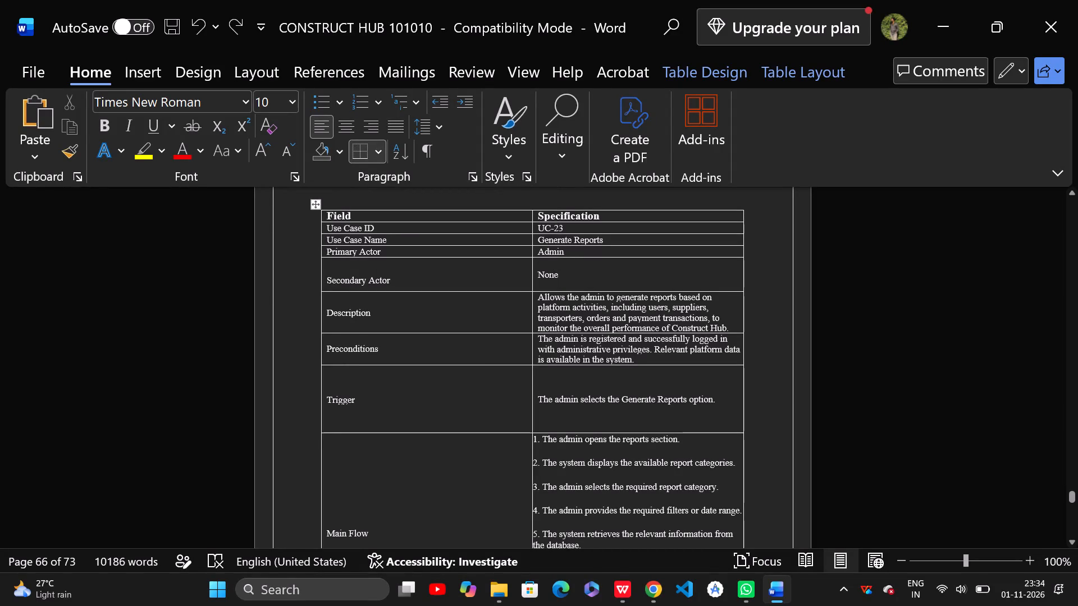
# Reapply font size 12 to the Field and Specification header row of the UC-23 Generate Reports table.
pyautogui.moveTo(614, 213); pyautogui.dragTo(614, 213)
pyautogui.moveTo(614, 213); pyautogui.dragTo(450, 216)
pyautogui.click(277, 99)
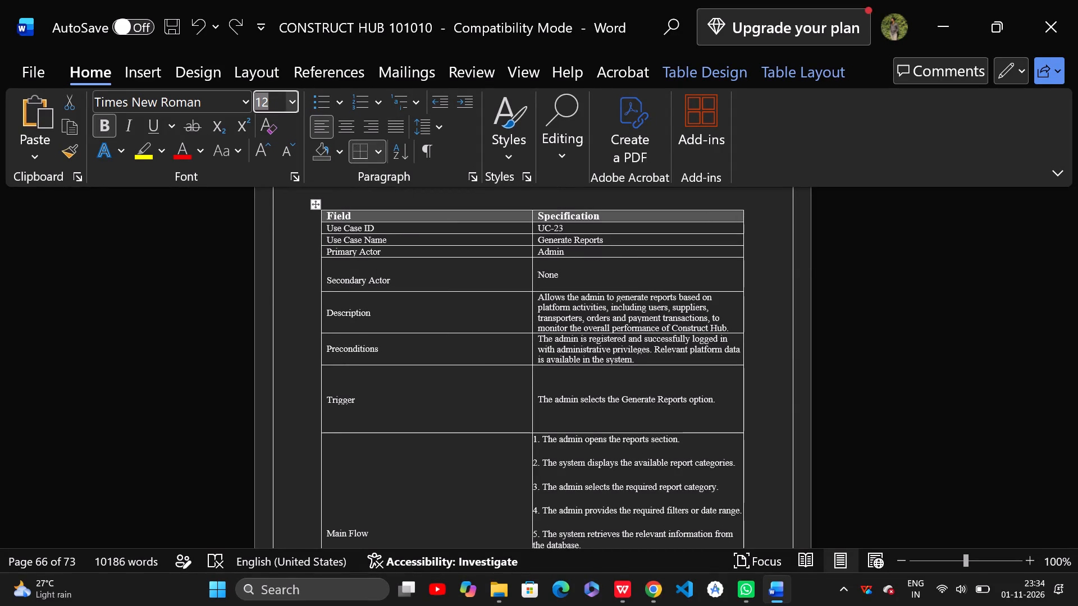
pyautogui.press('Return')
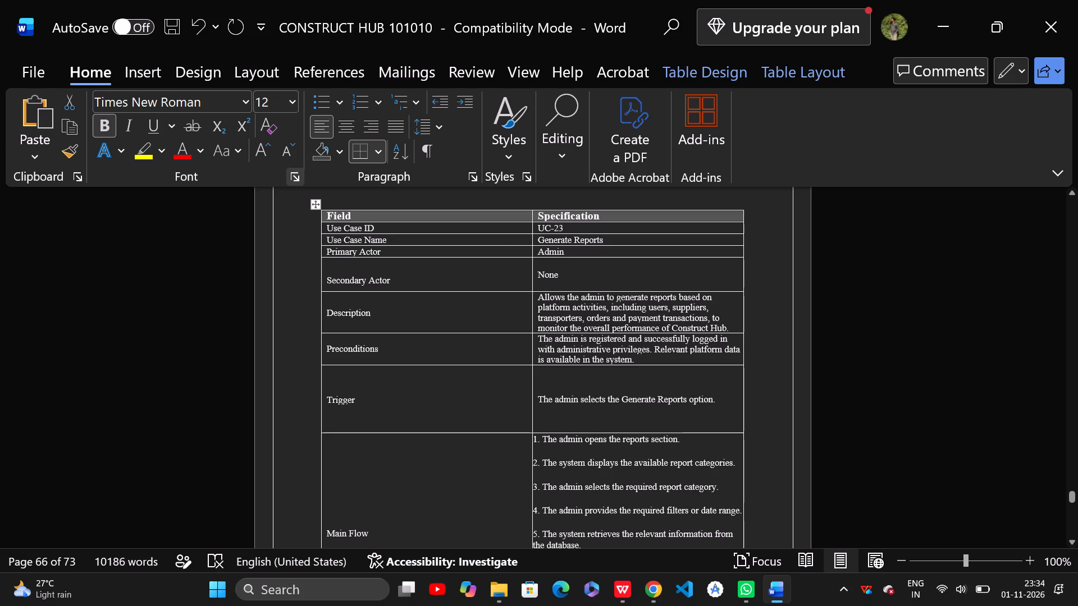
# Try font size 12 on the UC-23 table's body rows, from Use Case ID through Postconditions, and settle on size 10.
pyautogui.moveTo(326, 231); pyautogui.dragTo(645, 488)
pyautogui.scroll(-4, 650, 376)
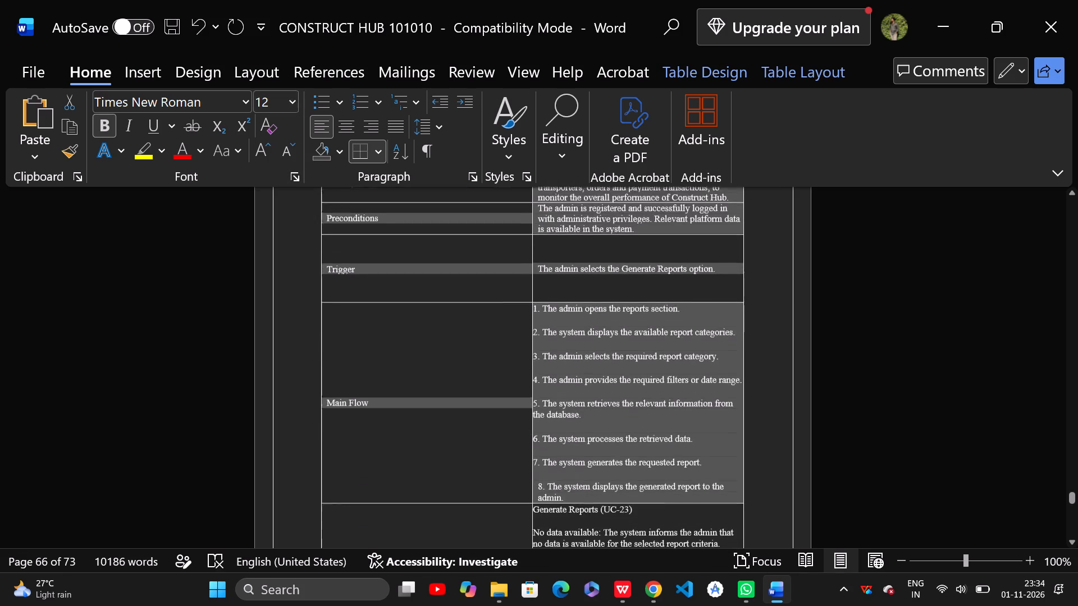
pyautogui.scroll(-3, 645, 488)
pyautogui.moveTo(645, 488); pyautogui.dragTo(634, 466)
pyautogui.scroll(-2, 620, 456)
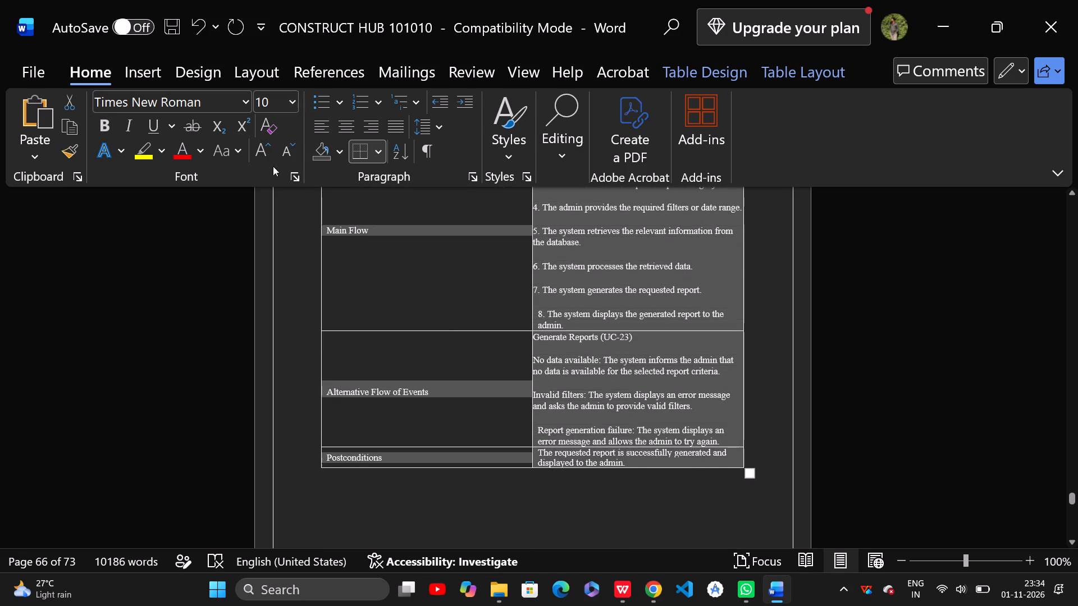
pyautogui.click(260, 101)
pyautogui.write('12')
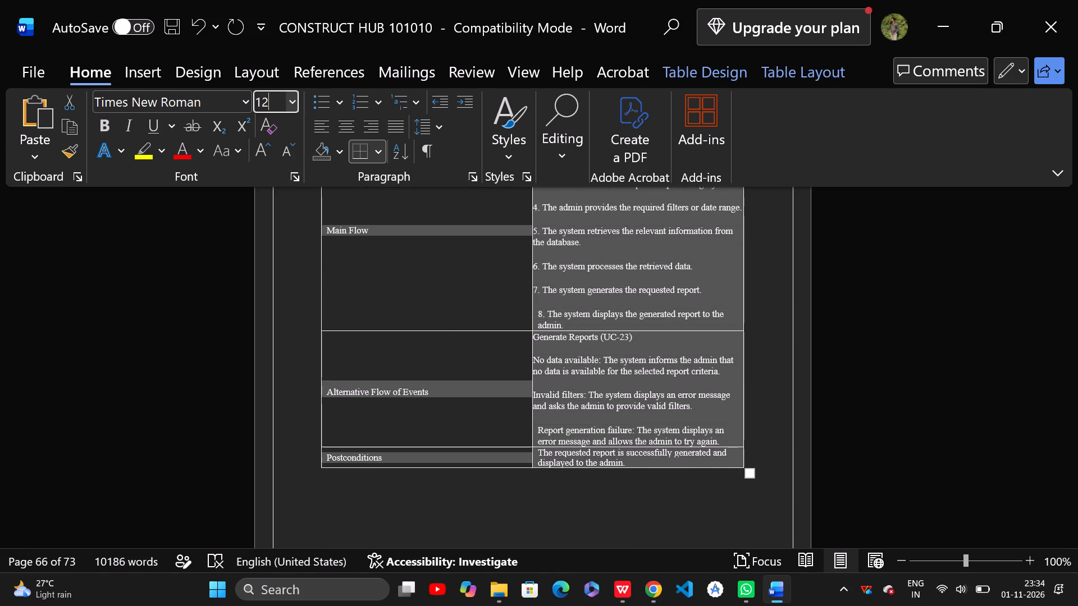
pyautogui.press('Return')
pyautogui.click(260, 101)
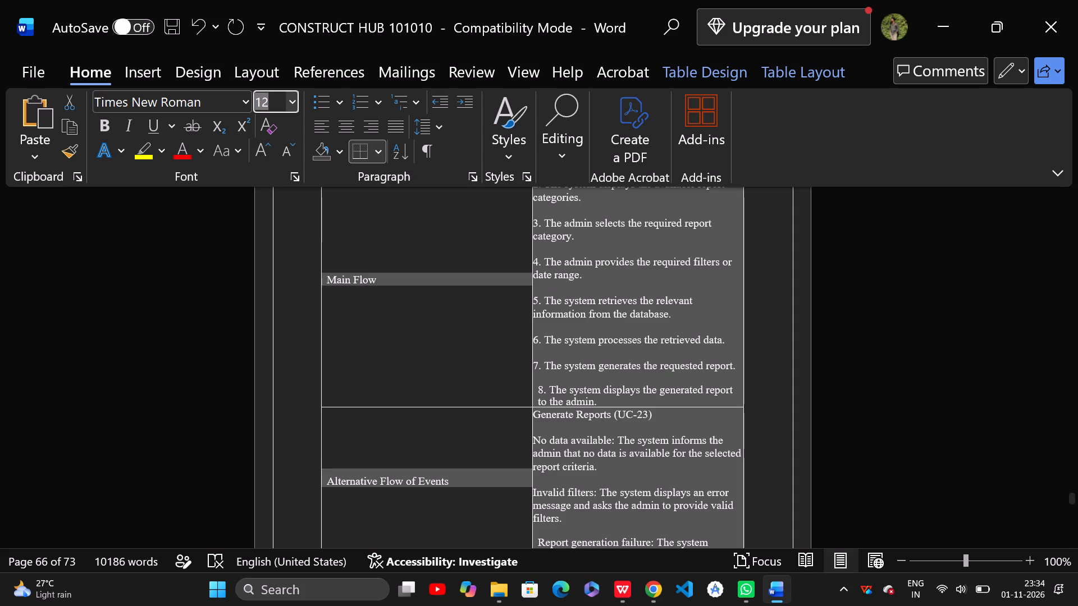
pyautogui.write('10')
pyautogui.press('Return')
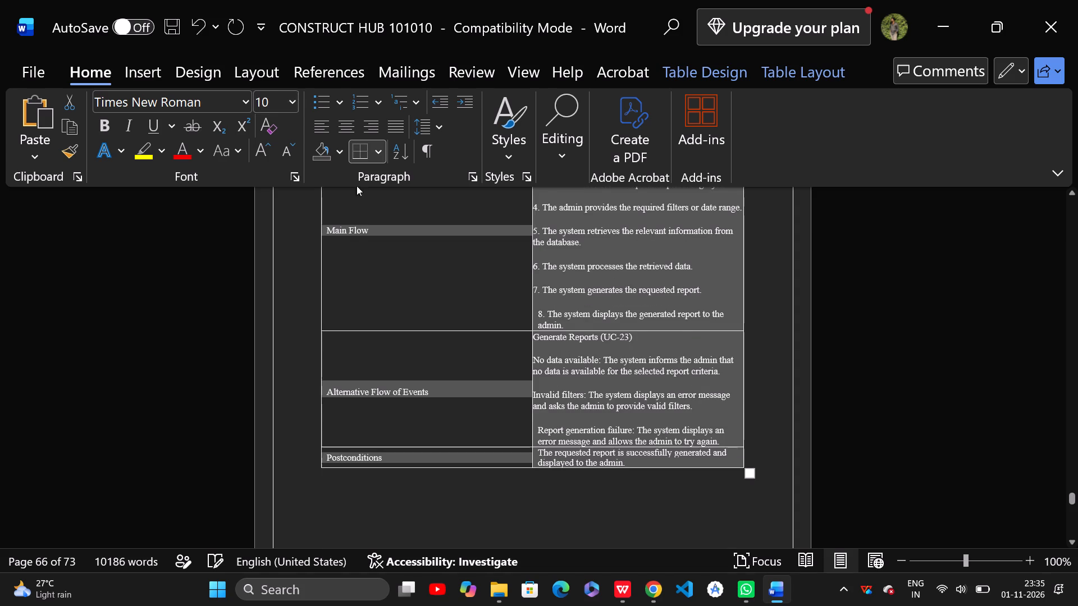
# Delete the blank lines between the UC-23 table and the 4.9 ACTIVITY DIAGRAM heading so the heading starts at the top of its page.
pyautogui.scroll(-5, 388, 249)
pyautogui.scroll(-14, 468, 356)
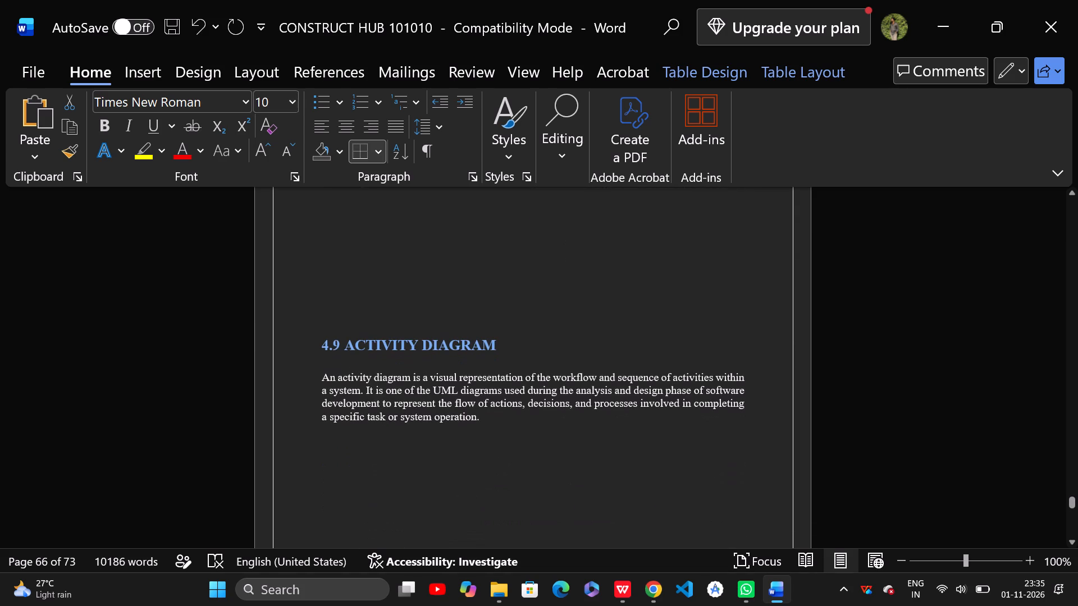
pyautogui.click(361, 303)
pyautogui.press('Down')
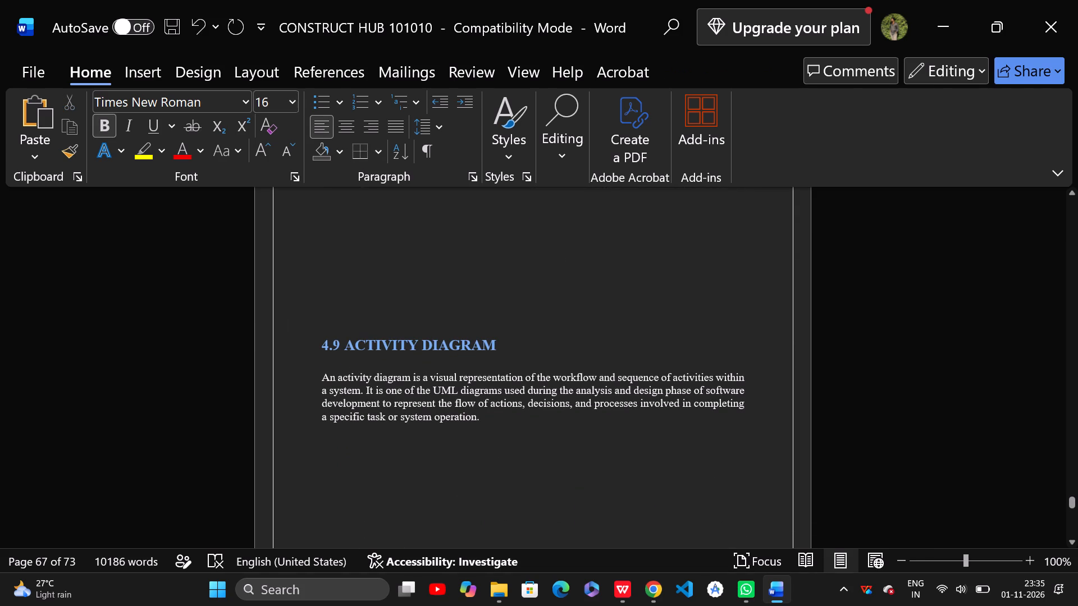
pyautogui.press('BackSpace')
pyautogui.press('BackSpace')
pyautogui.press('BackSpace')
pyautogui.press('BackSpace')
pyautogui.press('BackSpace')
pyautogui.press('BackSpace')
pyautogui.press('BackSpace')
pyautogui.scroll(1, 361, 303)
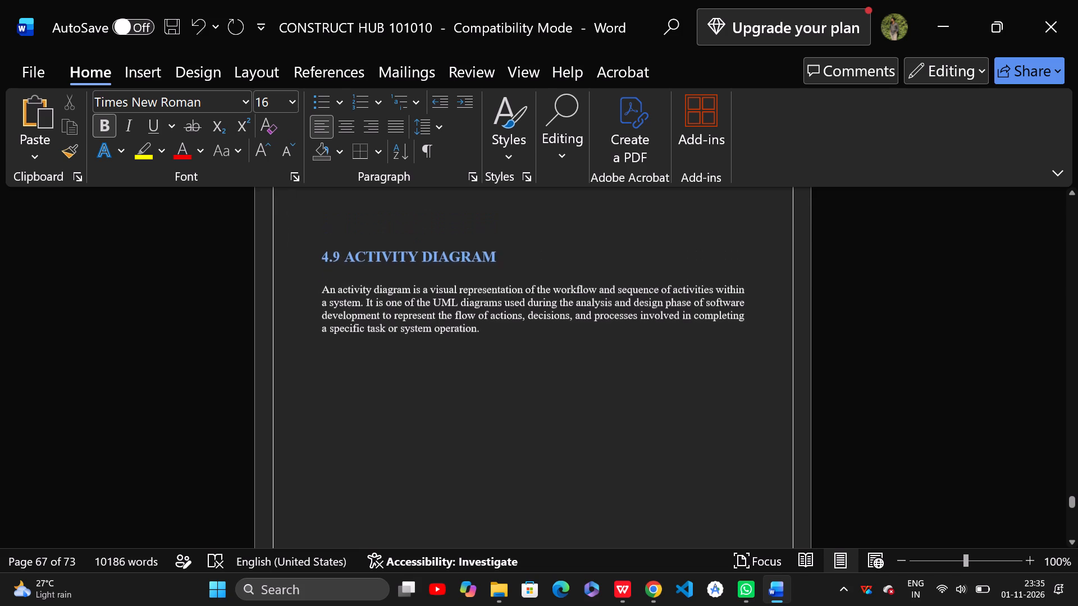
pyautogui.scroll(1, 361, 303)
pyautogui.press('BackSpace')
pyautogui.press('BackSpace')
pyautogui.press('BackSpace')
pyautogui.press('BackSpace')
pyautogui.scroll(1, 361, 303)
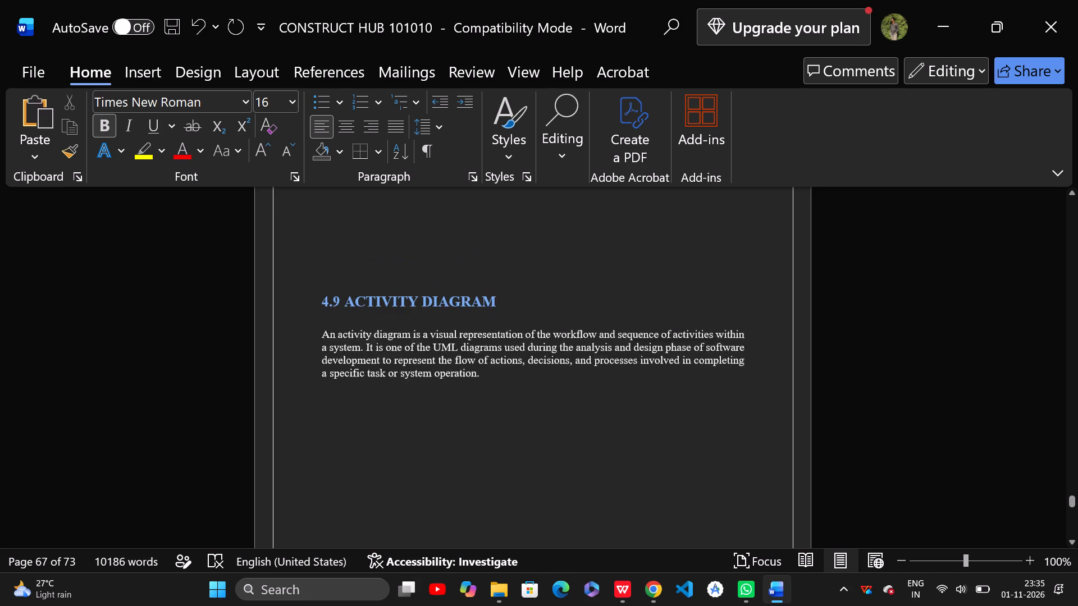
pyautogui.scroll(1, 361, 303)
pyautogui.press('BackSpace')
pyautogui.press('BackSpace')
pyautogui.press('BackSpace')
pyautogui.press('BackSpace')
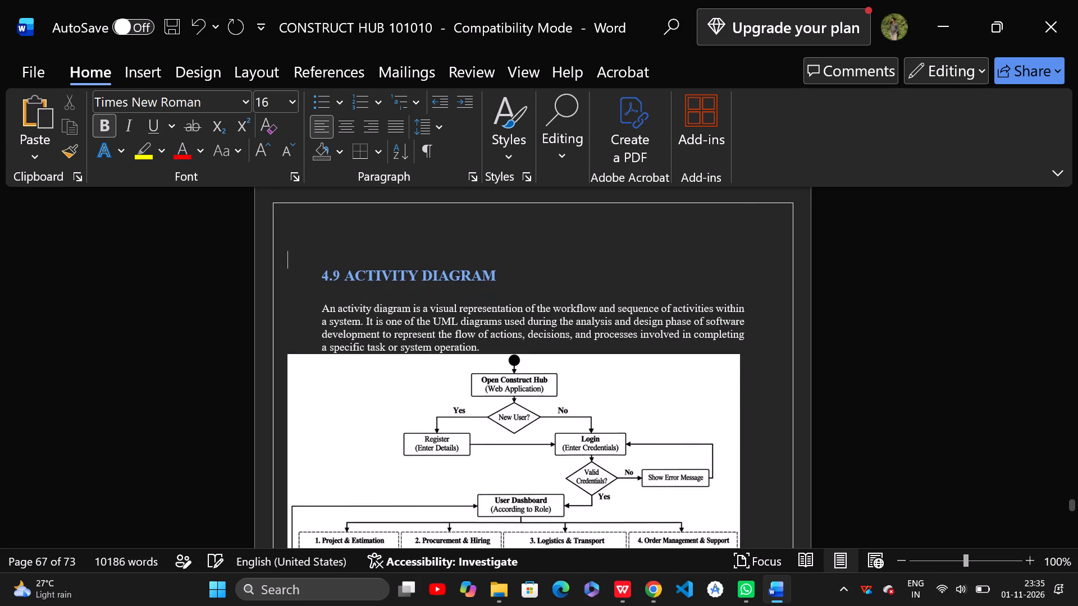
pyautogui.press('BackSpace')
pyautogui.scroll(4, 336, 319)
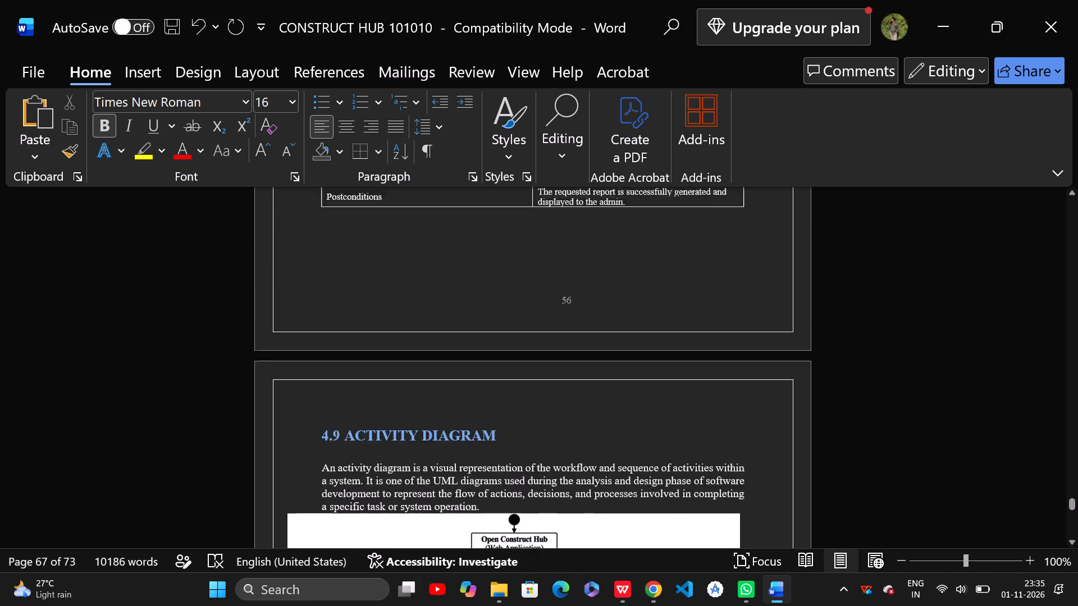
pyautogui.scroll(-4, 422, 310)
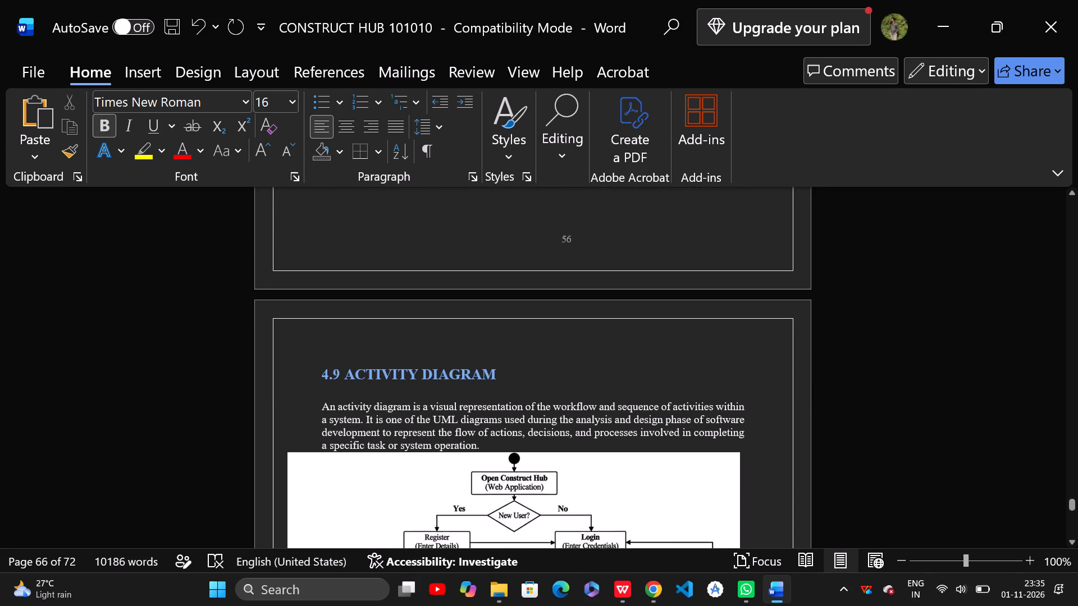
# Add a line break after the introductory paragraph of 4.9 ACTIVITY DIAGRAM, between the text and the diagram.
pyautogui.scroll(-1, 515, 413)
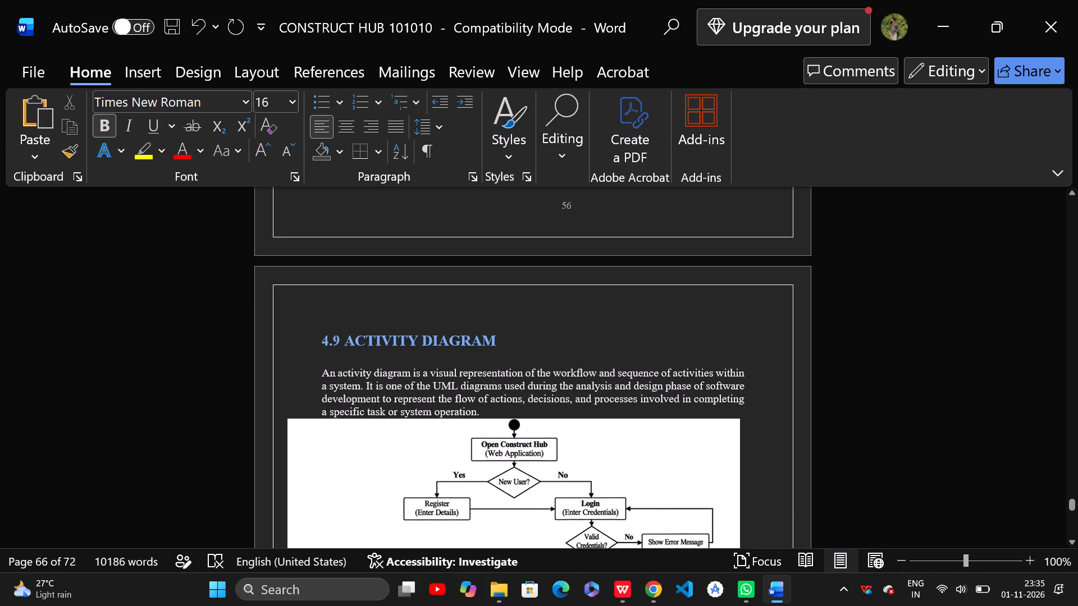
pyautogui.click(504, 414)
pyautogui.press('Return')
# Shift the activity diagram image inward from the page border by inserting seven spaces in front of it.
pyautogui.scroll(-11, 587, 361)
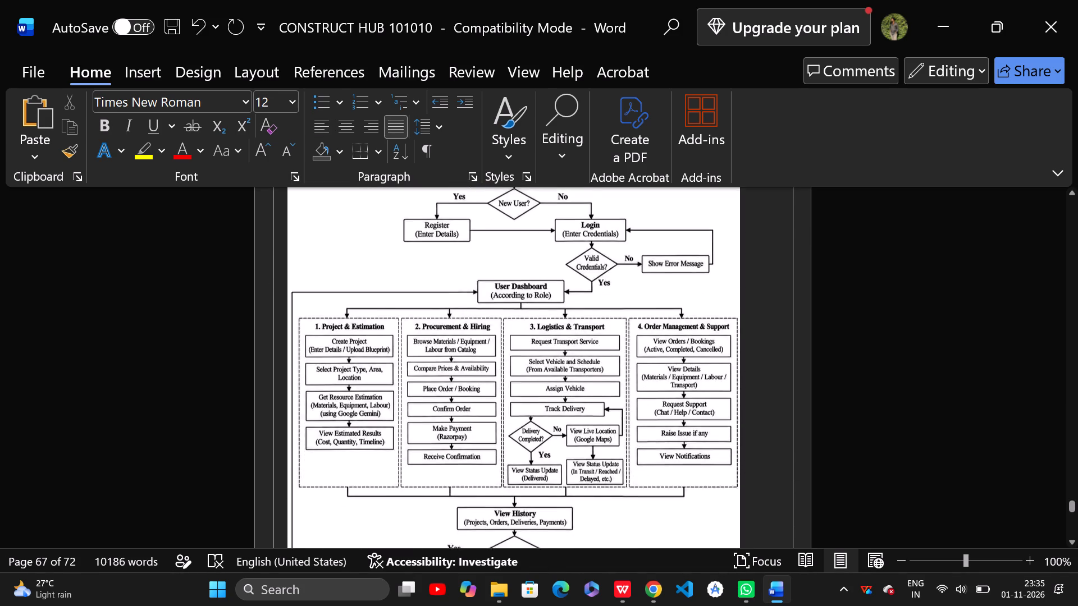
pyautogui.scroll(-3, 545, 391)
pyautogui.click(284, 437)
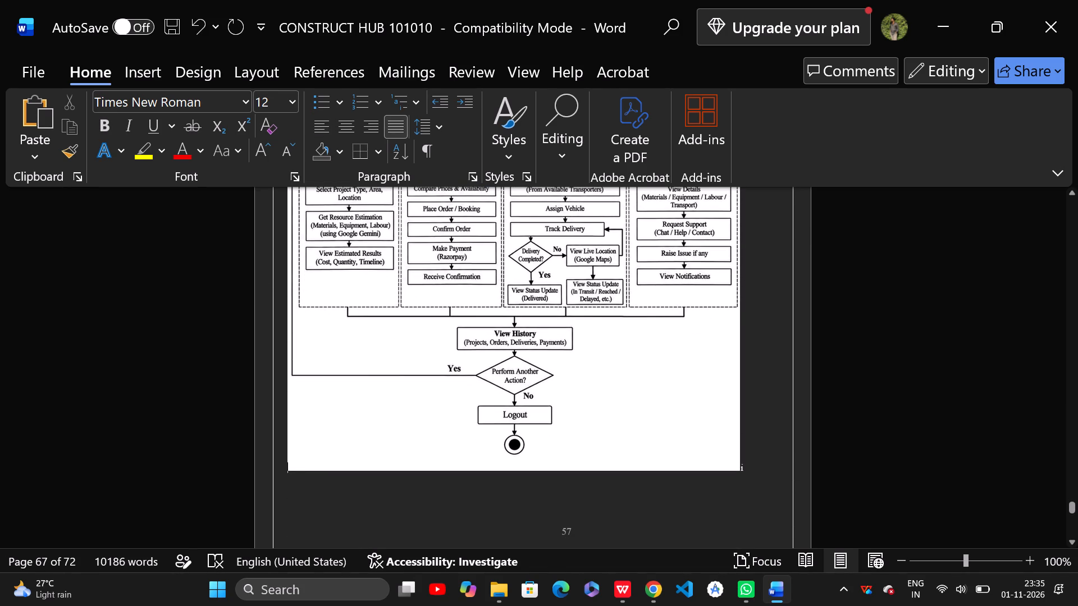
pyautogui.press('space')
pyautogui.press('space')
pyautogui.press('space')
pyautogui.press('space')
pyautogui.press('space')
pyautogui.press('space')
pyautogui.press('space')
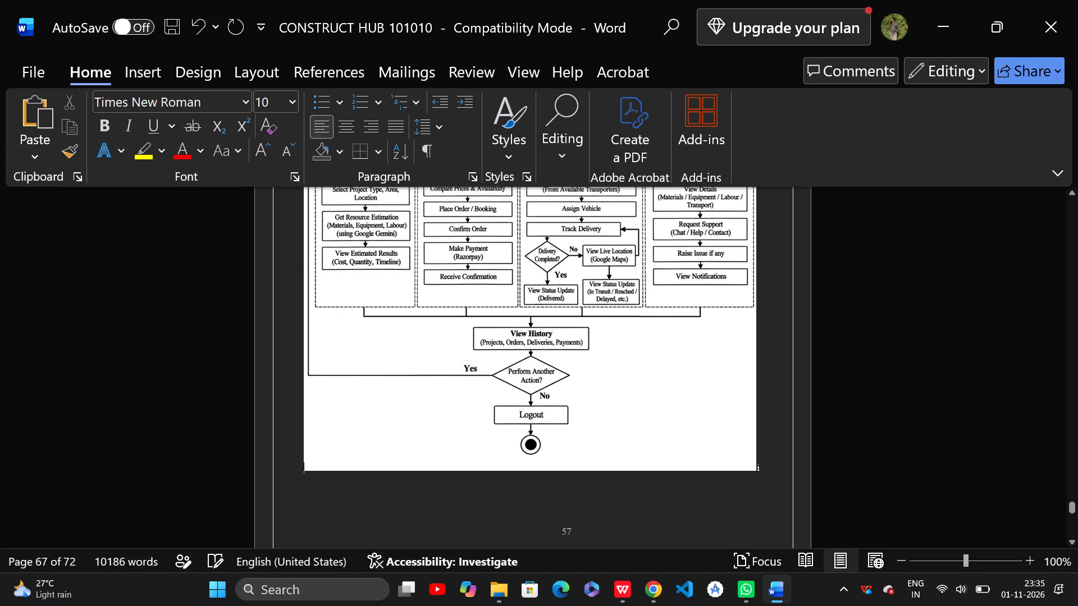
# Review the formatting and page layout of the use case tables from UC-23 back to UC-01 under 4.8 USE CASE SPECIFICATION.
pyautogui.scroll(13, 415, 449)
pyautogui.scroll(11, 504, 394)
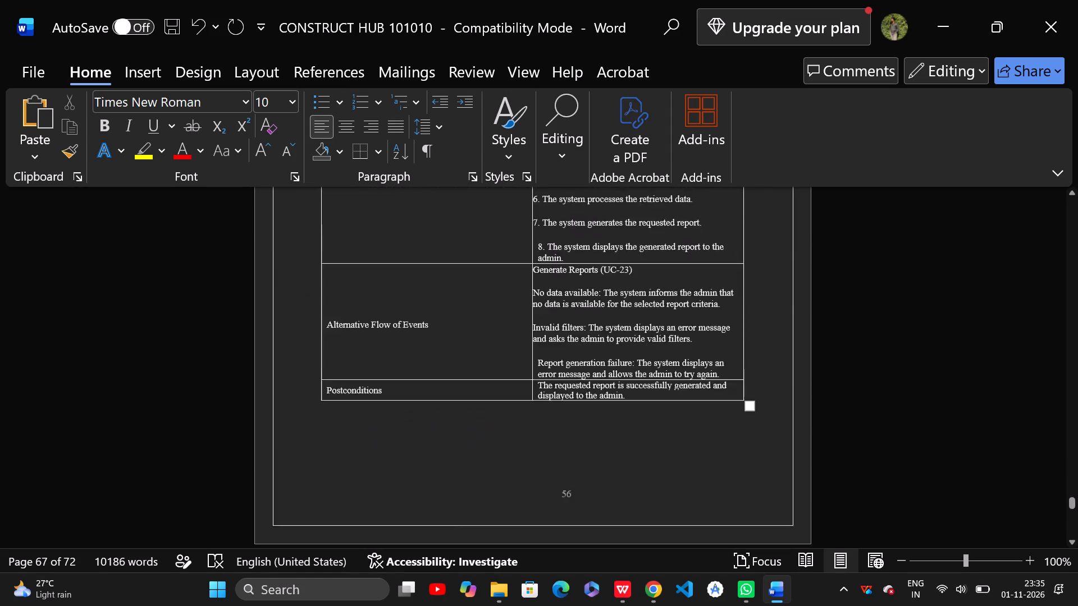
pyautogui.scroll(3, 503, 394)
pyautogui.scroll(-4, 503, 394)
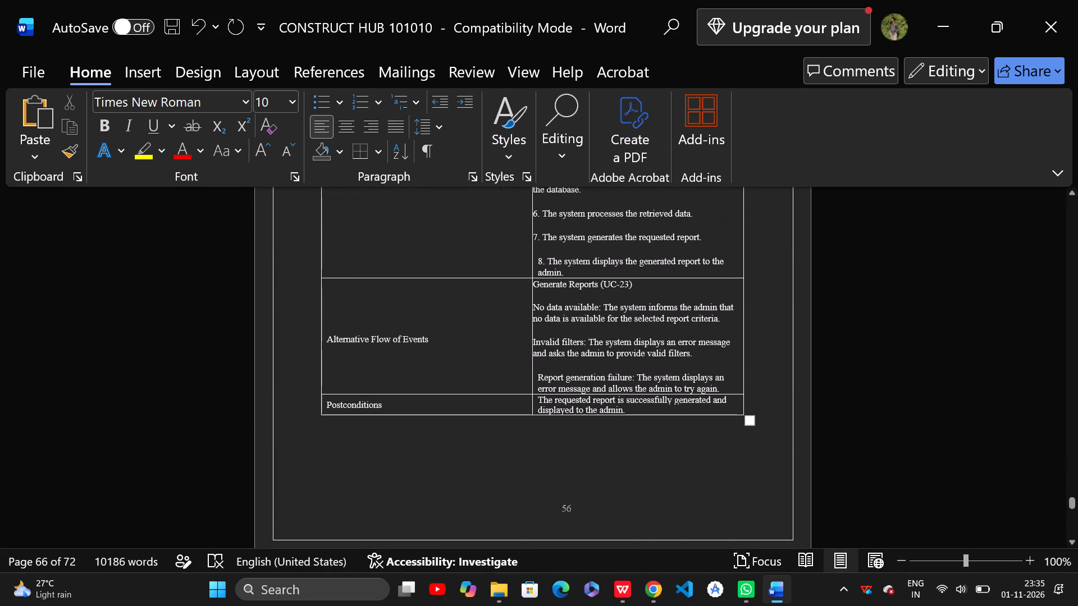
pyautogui.scroll(4, 503, 394)
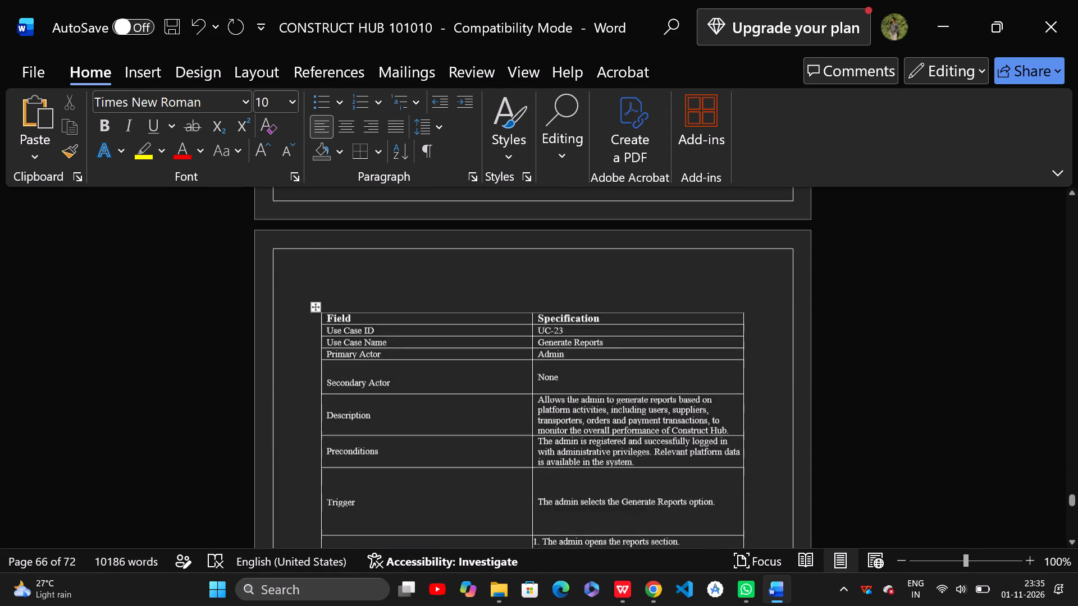
pyautogui.scroll(12, 503, 394)
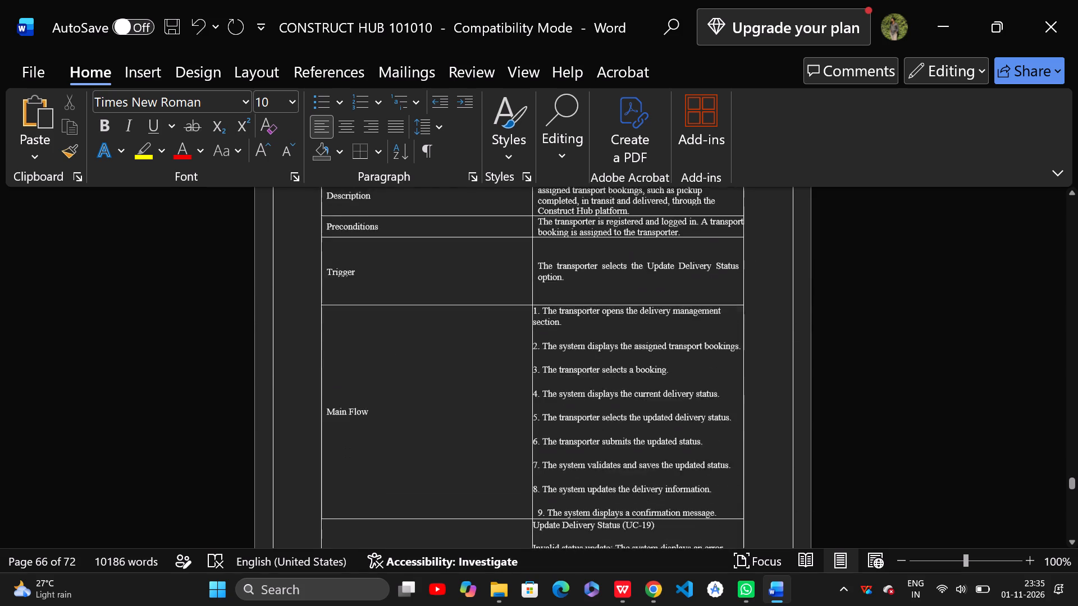
pyautogui.scroll(11, 503, 394)
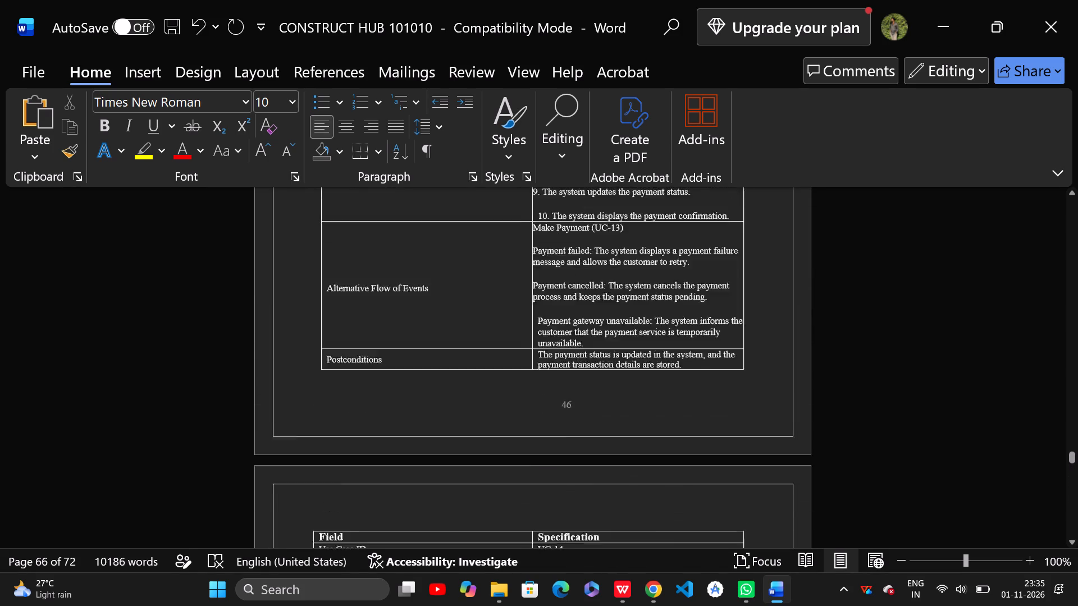
pyautogui.scroll(3, 503, 394)
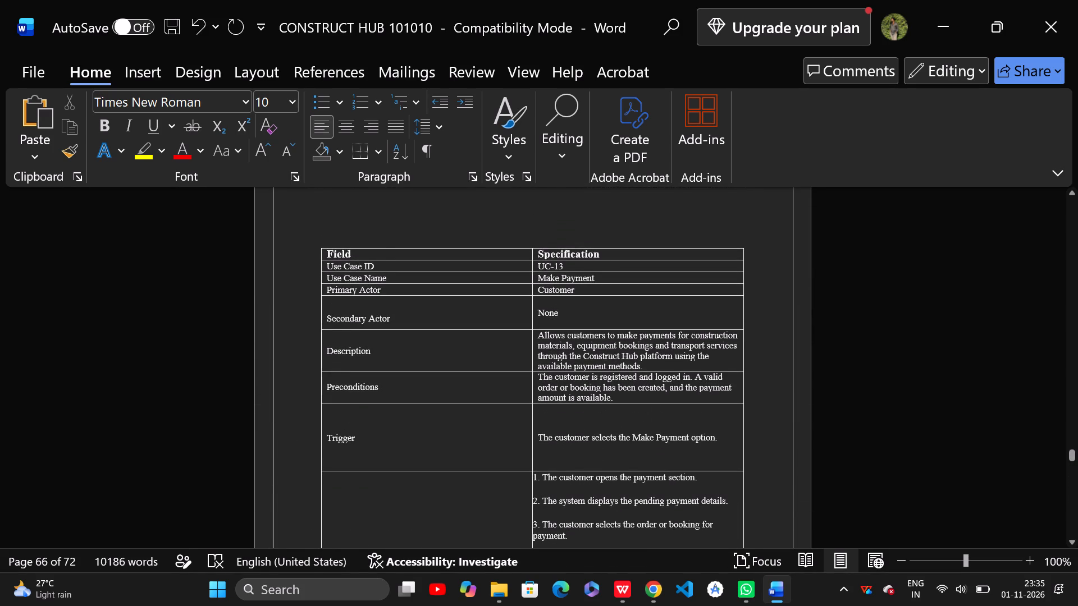
pyautogui.scroll(-1, 751, 218)
pyautogui.scroll(10, 780, 254)
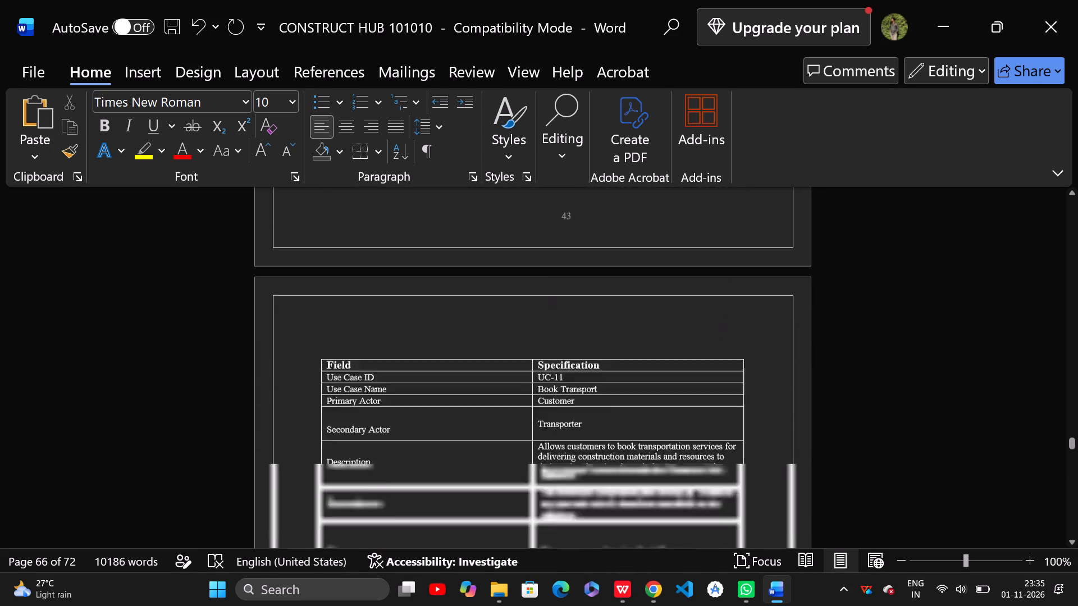
pyautogui.scroll(9, 780, 255)
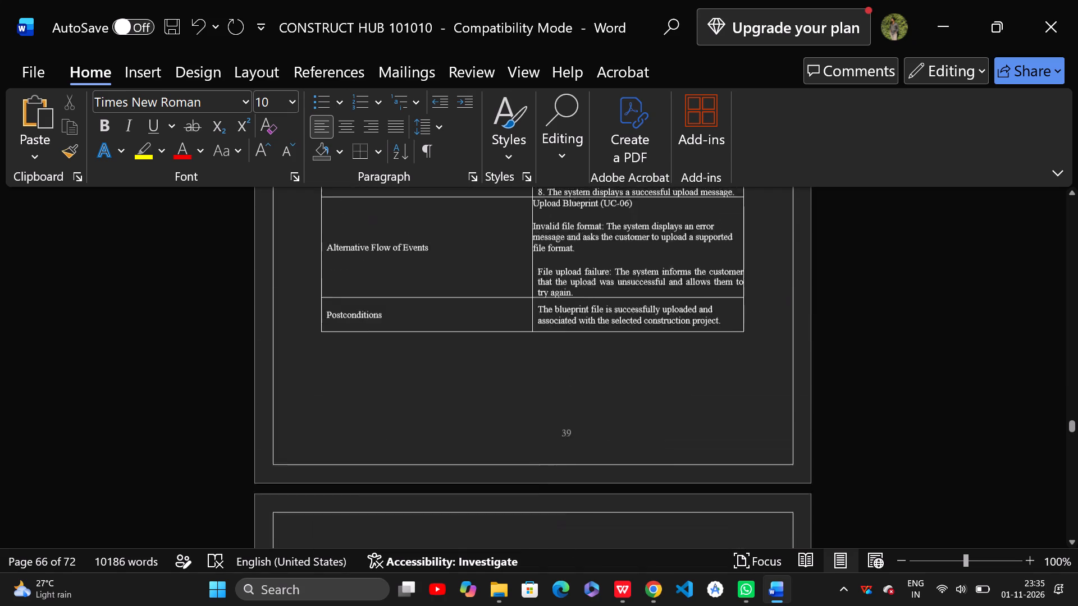
pyautogui.scroll(6, 780, 255)
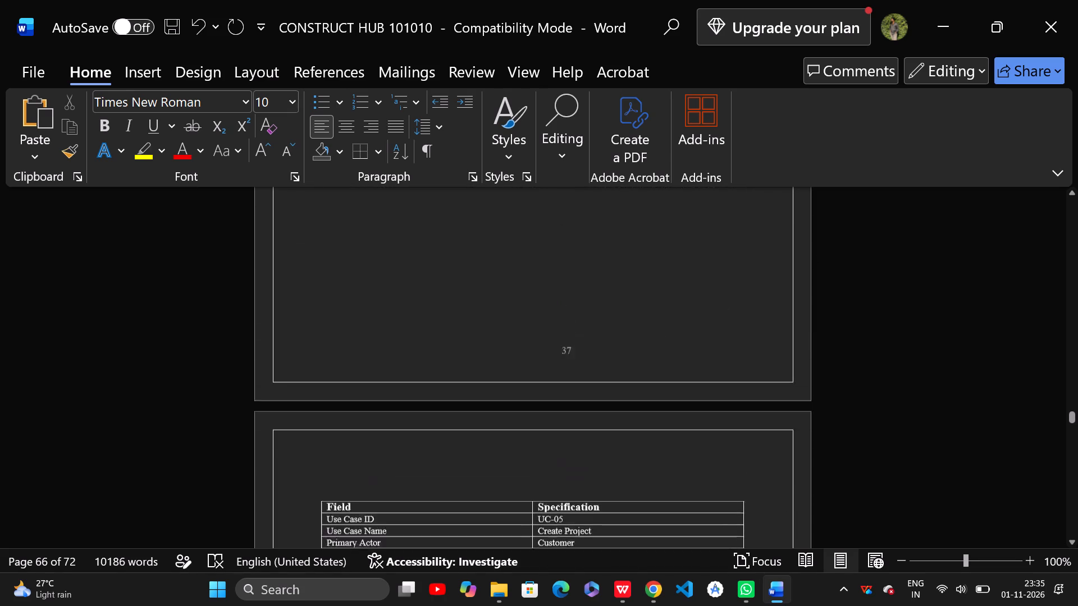
pyautogui.scroll(7, 780, 255)
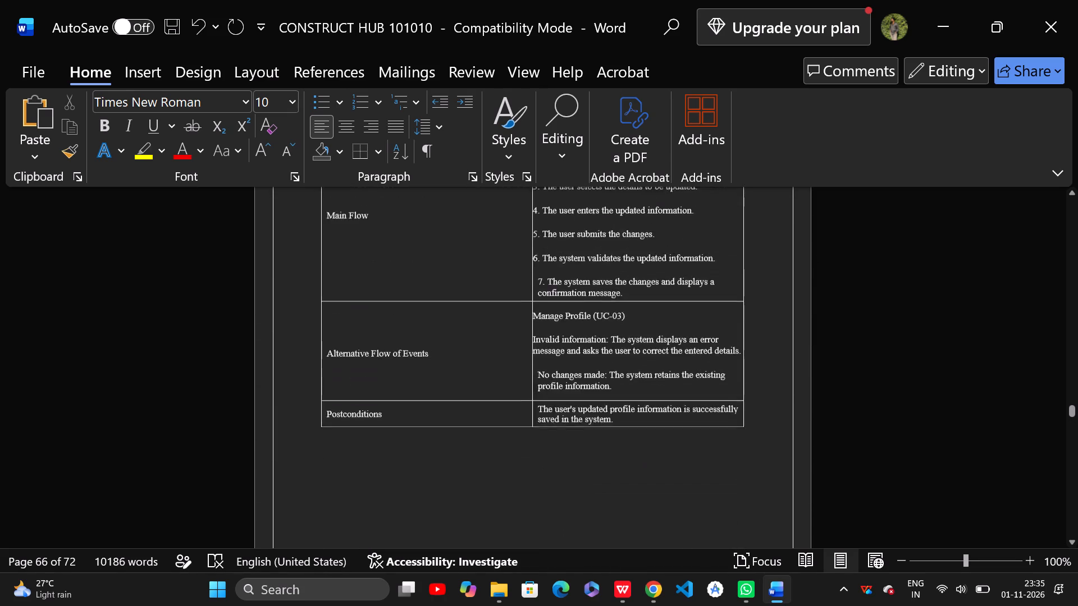
pyautogui.scroll(5, 780, 255)
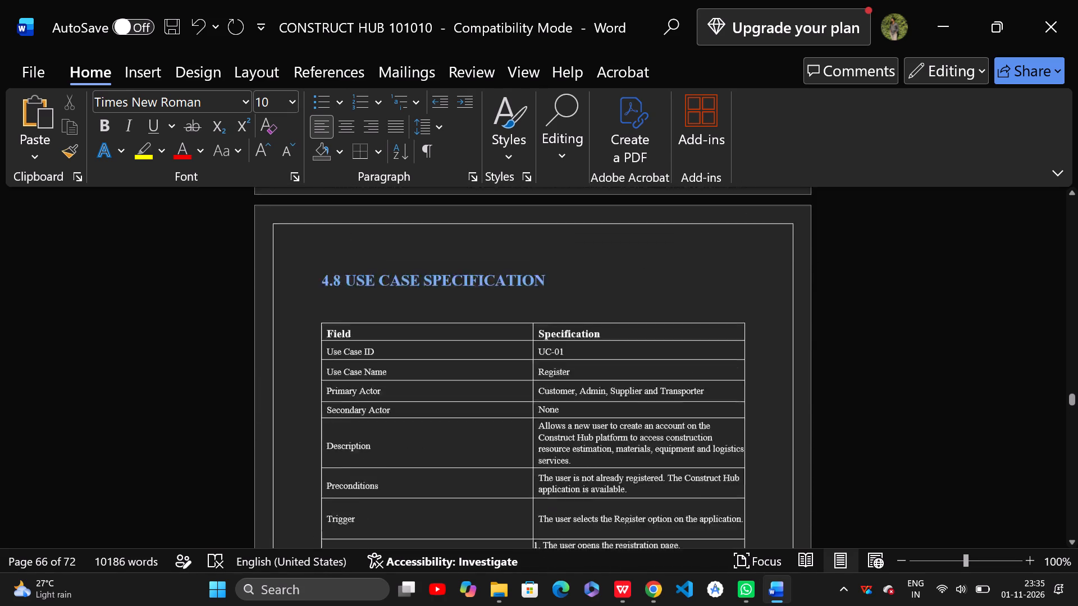
pyautogui.scroll(2, 780, 255)
pyautogui.scroll(-5, 780, 255)
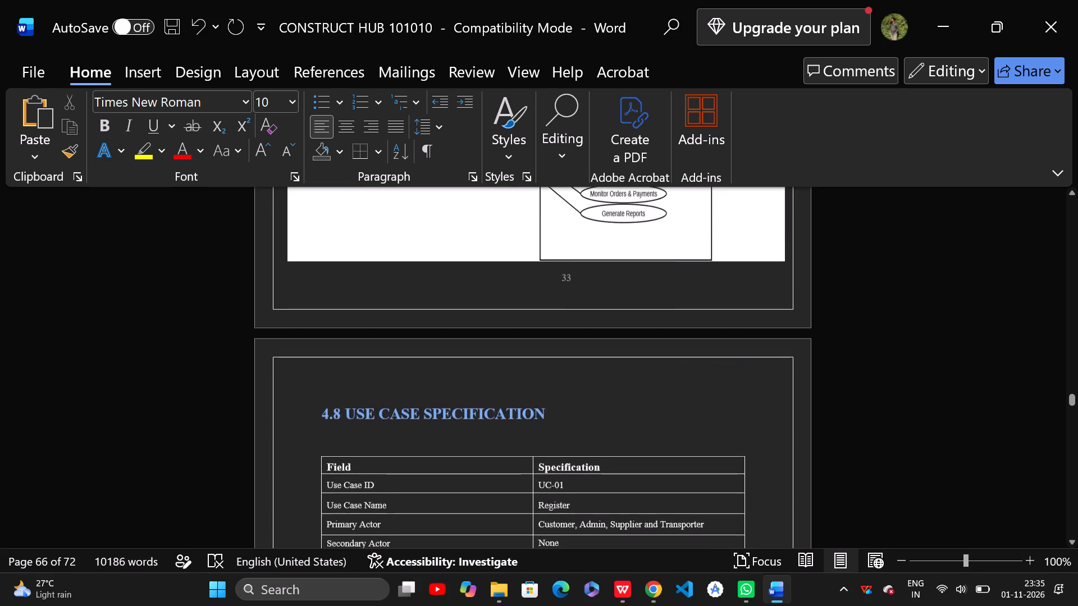
pyautogui.scroll(-1, 780, 255)
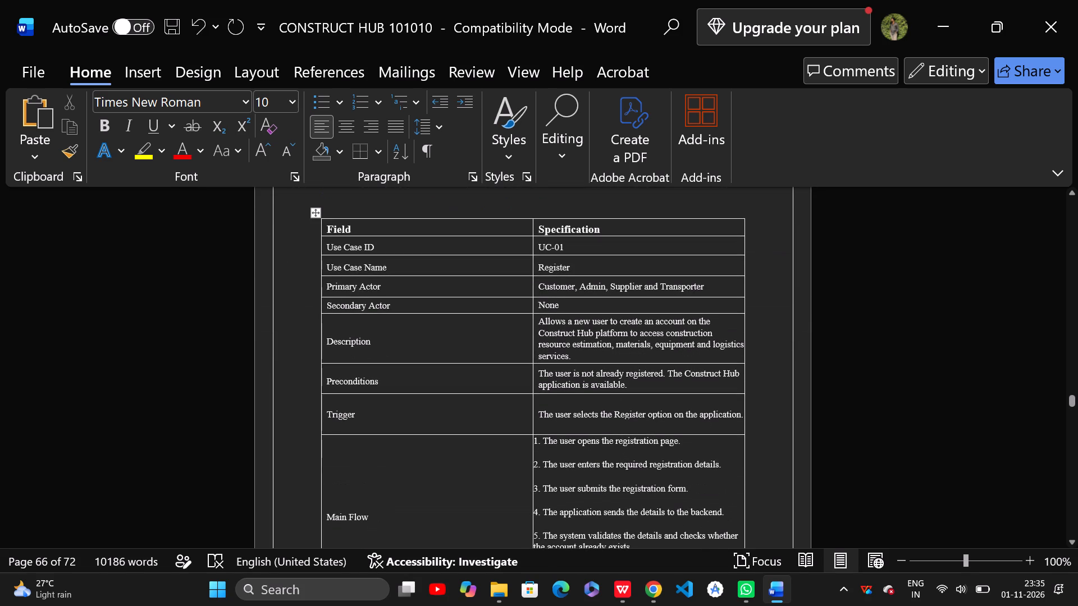
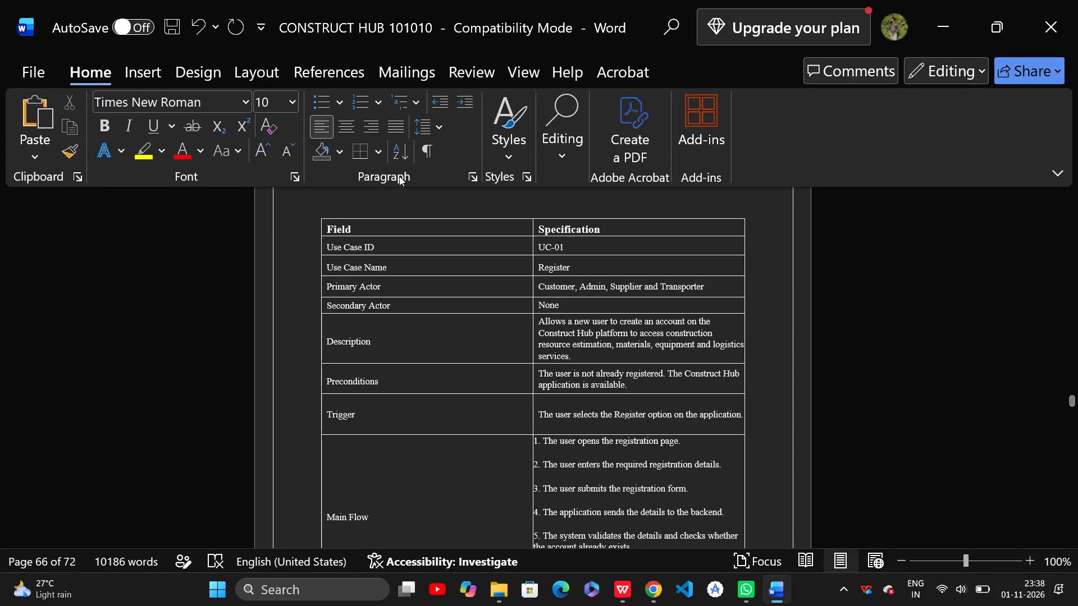
# Insert one space before "Account already exists" in the Alternative Flow of Events cell of the UC-01 table.
pyautogui.scroll(-1, 534, 256)
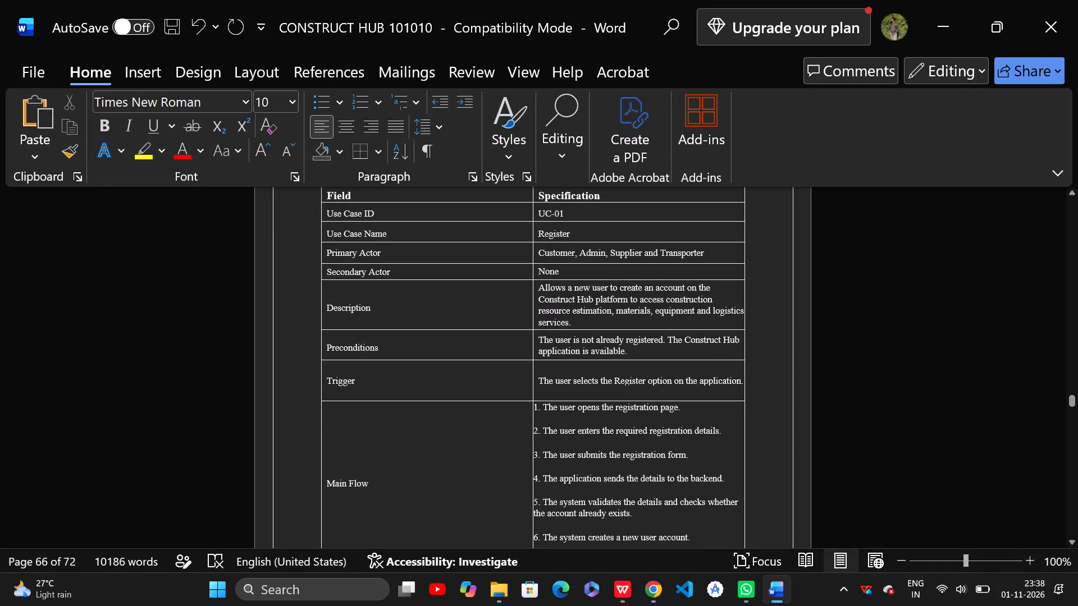
pyautogui.scroll(-1, 589, 264)
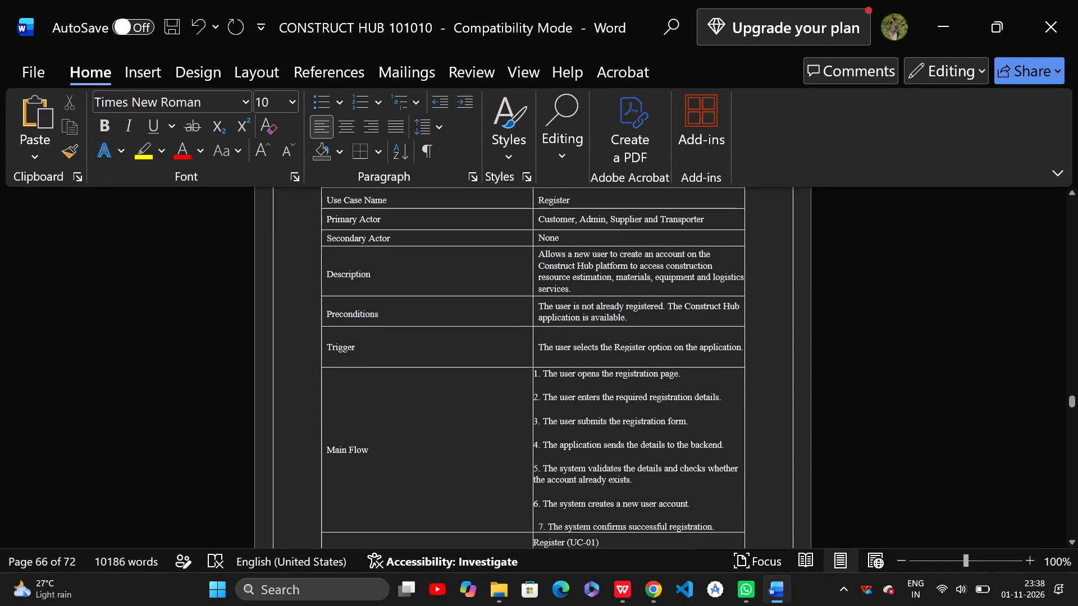
pyautogui.scroll(-3, 589, 264)
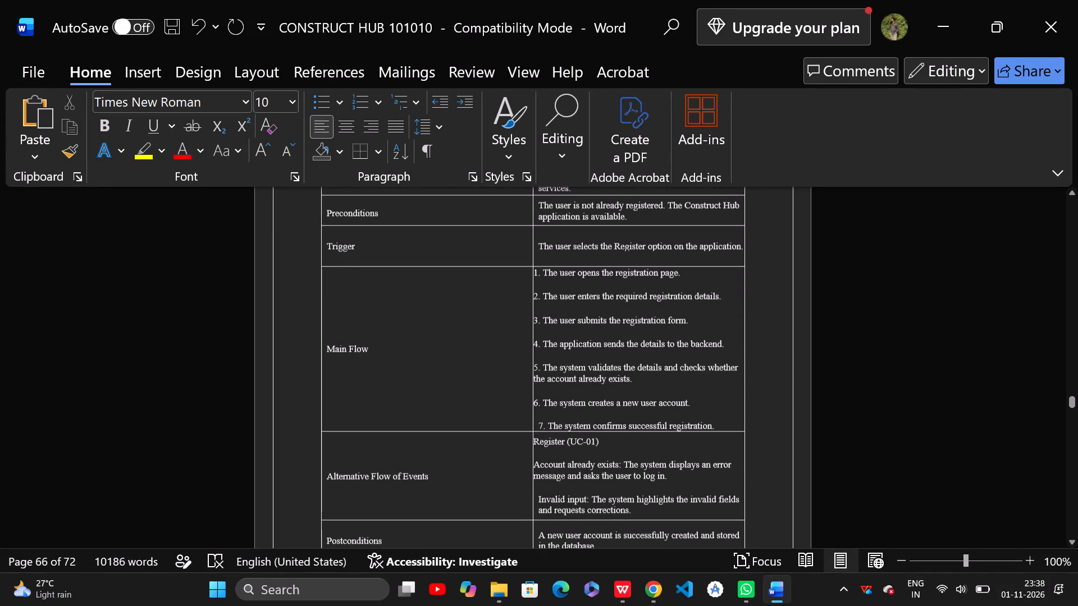
pyautogui.scroll(-1, 596, 314)
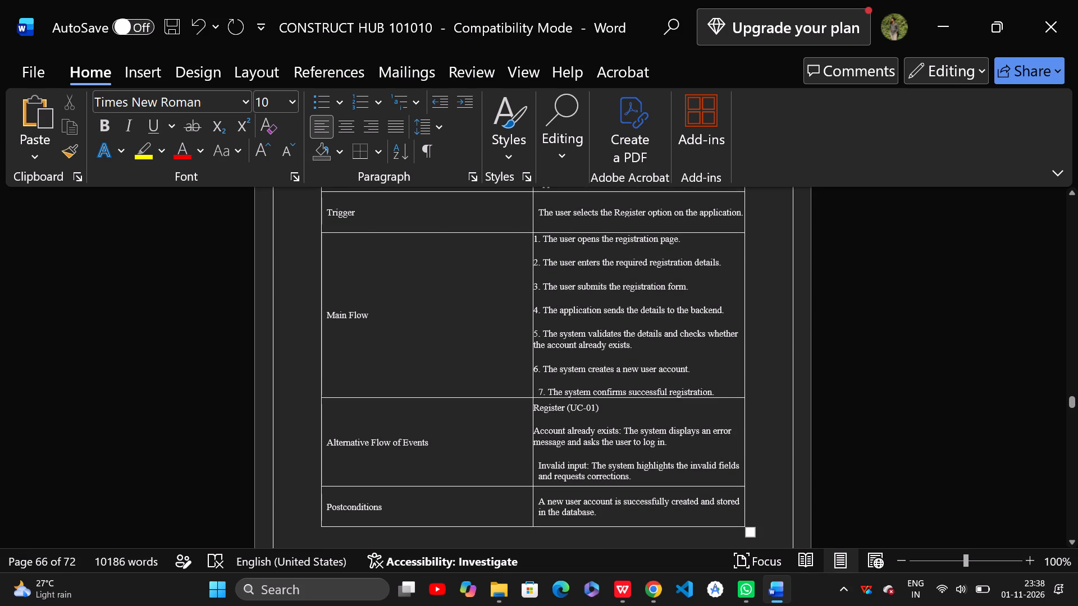
pyautogui.scroll(-1, 581, 370)
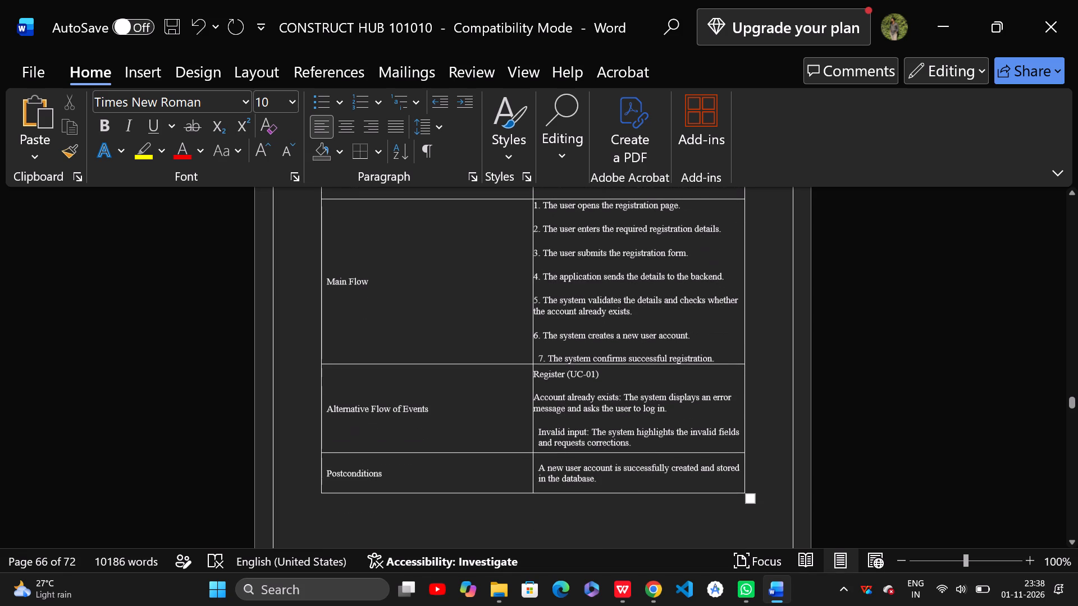
pyautogui.scroll(-1, 669, 373)
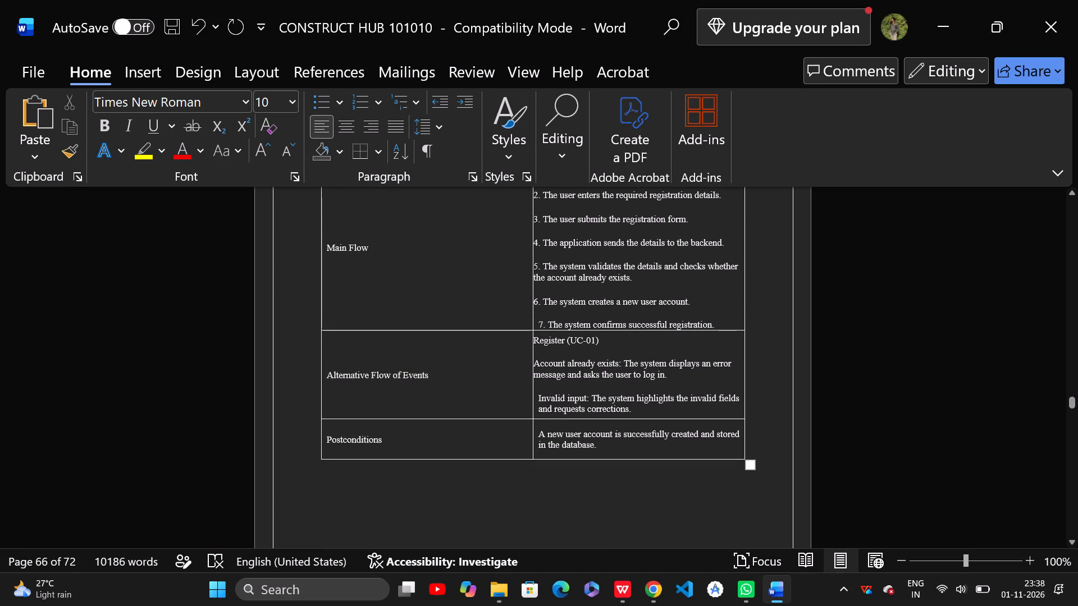
pyautogui.click(533, 364)
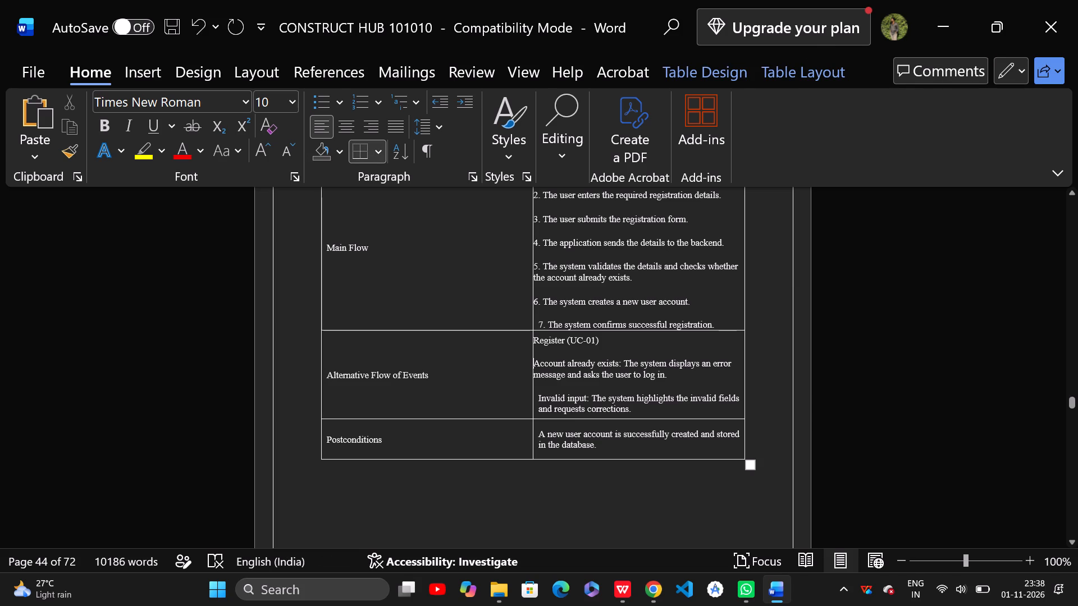
pyautogui.press('space')
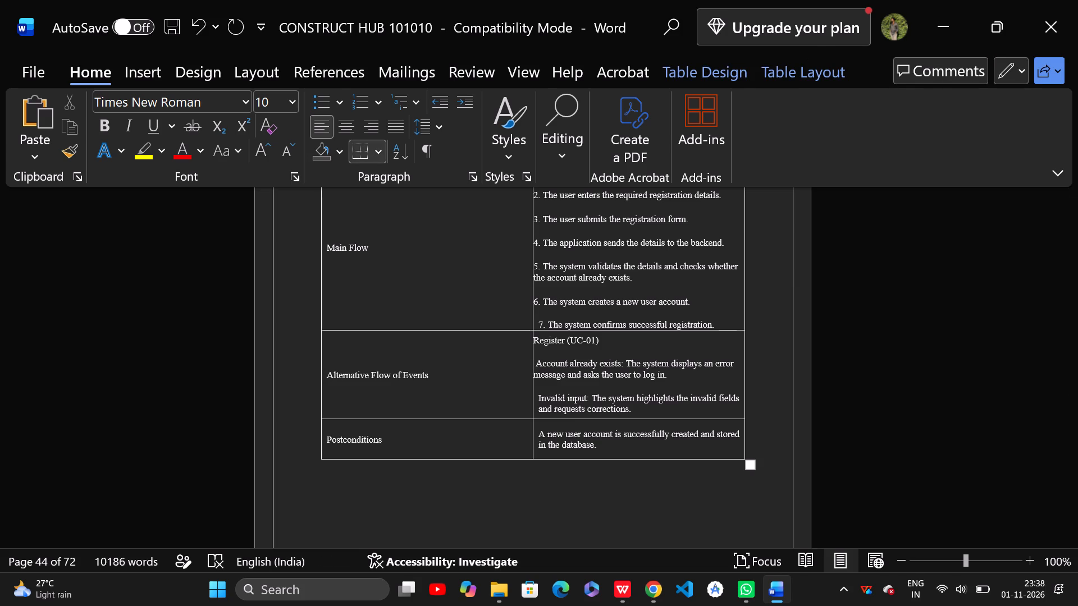
# Try to indent the wrapped second line of the "Account already exists" paragraph in the UC-01 table with two spaces.
pyautogui.press('Down')
pyautogui.press('space')
pyautogui.press('space')
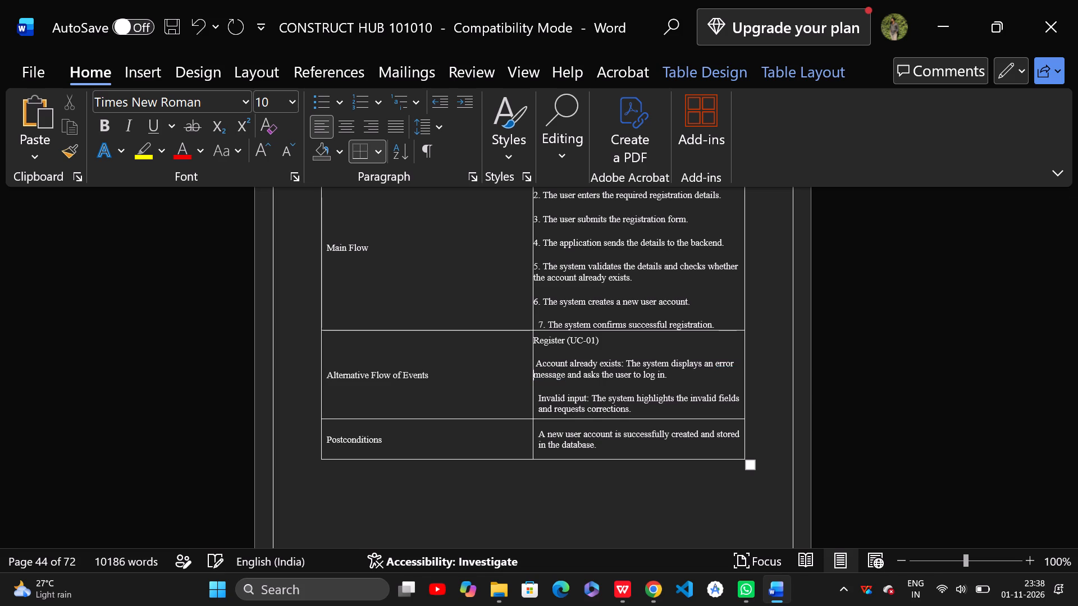
pyautogui.click(595, 401)
pyautogui.click(542, 400)
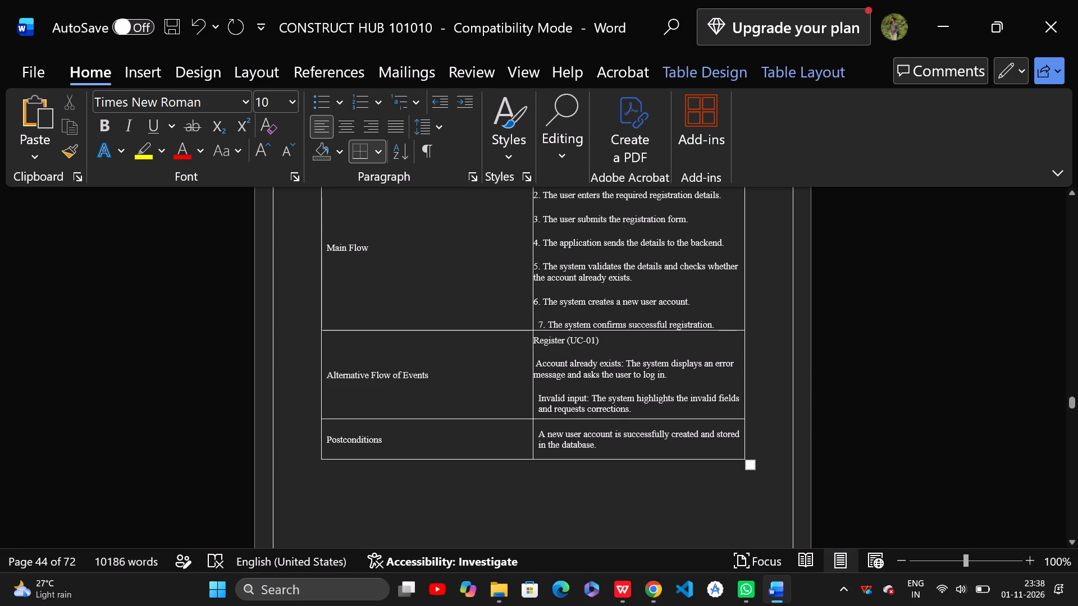
pyautogui.click(563, 374)
# Review the text alignment and page layout of the UC-02 Login and UC-03 Manage Profile use case tables.
pyautogui.scroll(-5, 605, 433)
pyautogui.scroll(-4, 534, 375)
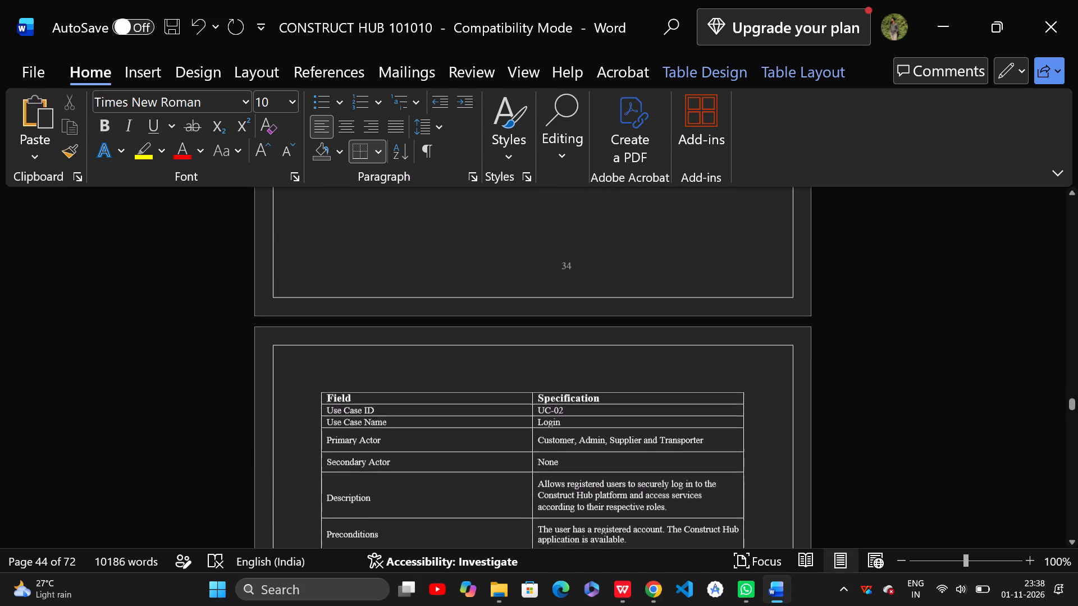
pyautogui.scroll(-3, 528, 368)
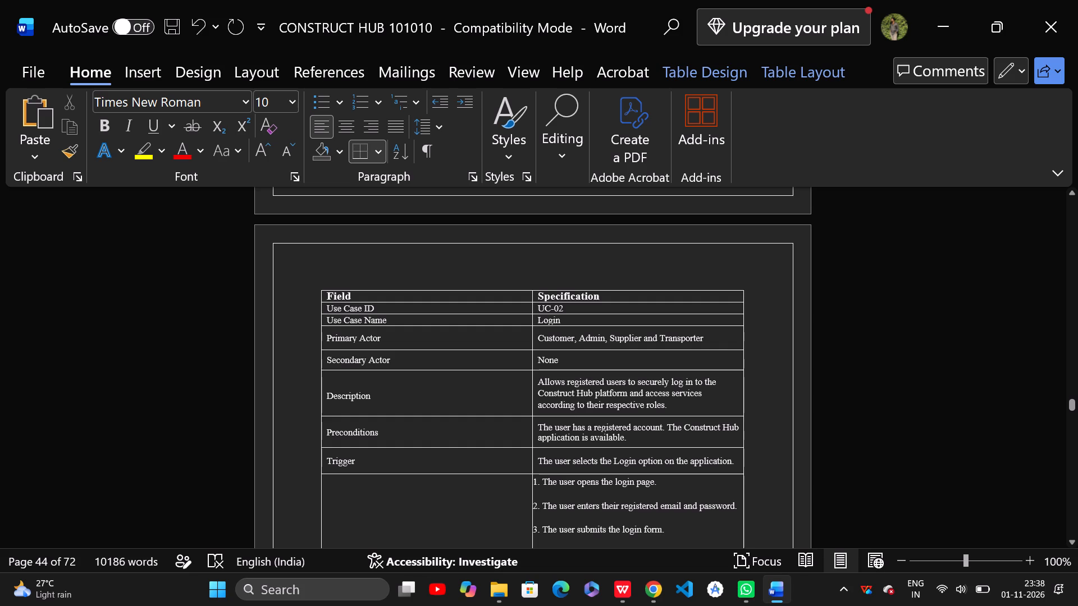
pyautogui.scroll(-5, 592, 387)
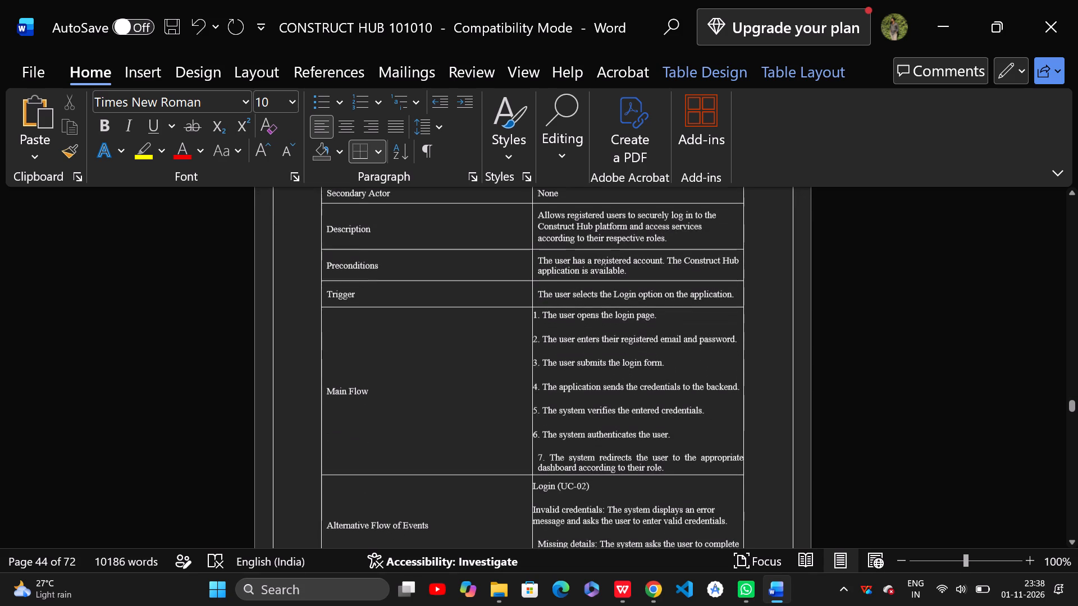
pyautogui.scroll(-4, 604, 449)
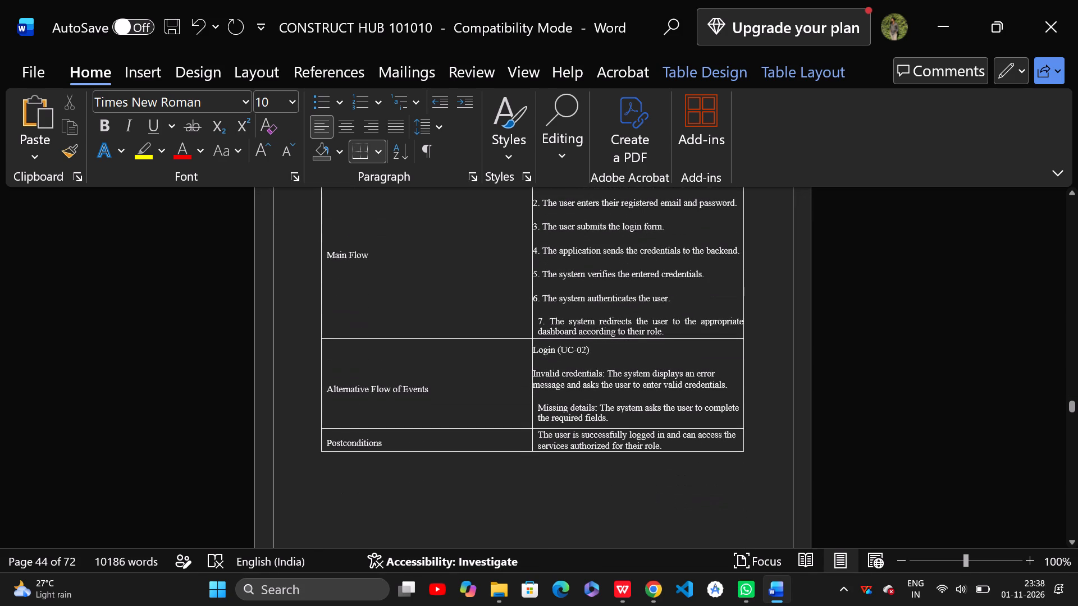
pyautogui.scroll(-11, 583, 409)
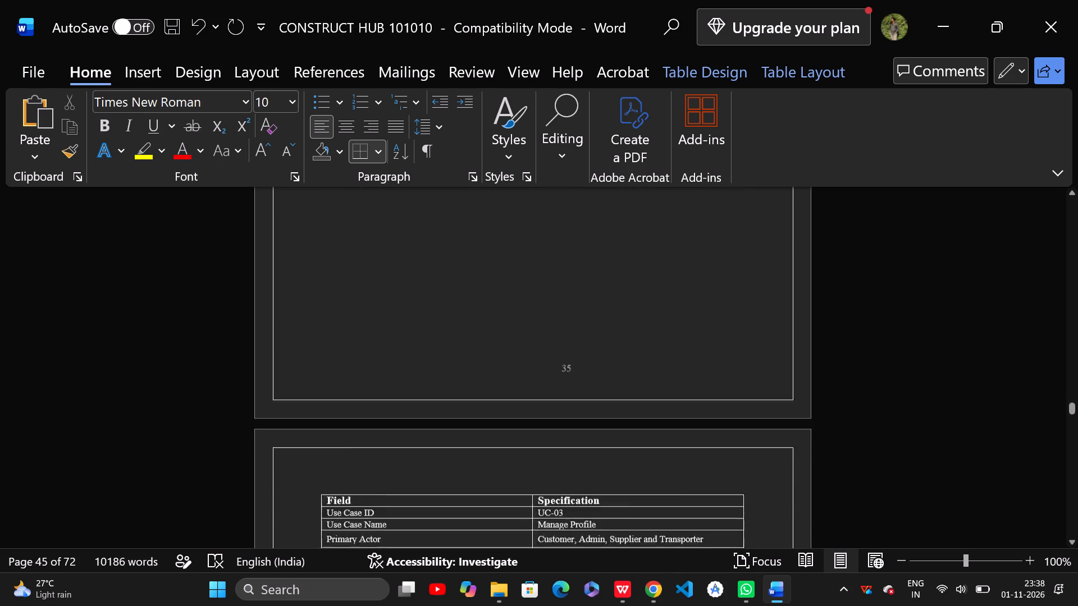
pyautogui.scroll(-5, 565, 405)
pyautogui.scroll(4, 564, 403)
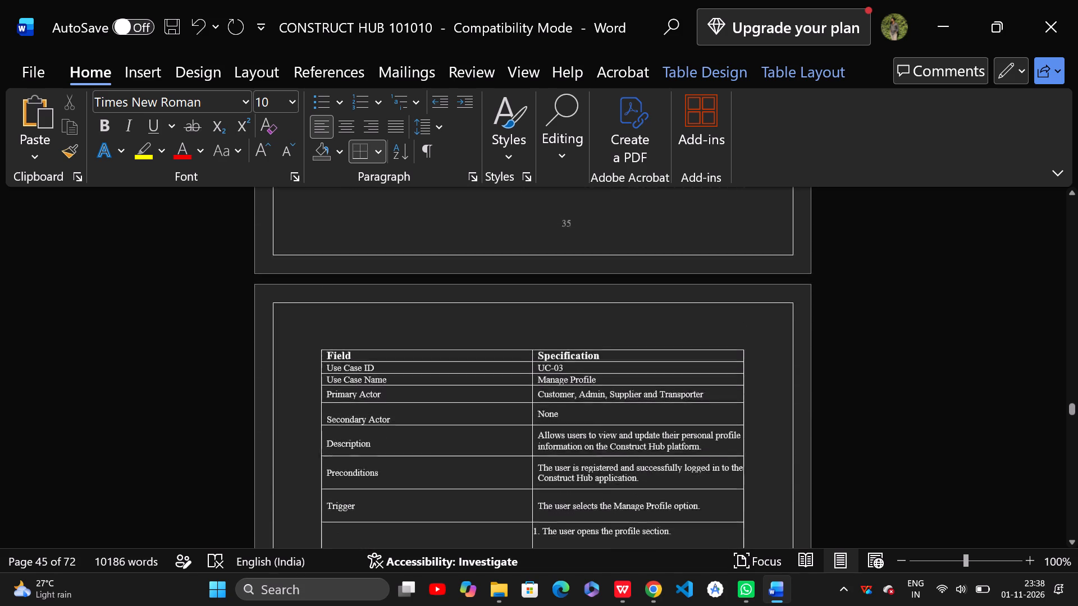
pyautogui.scroll(9, 564, 403)
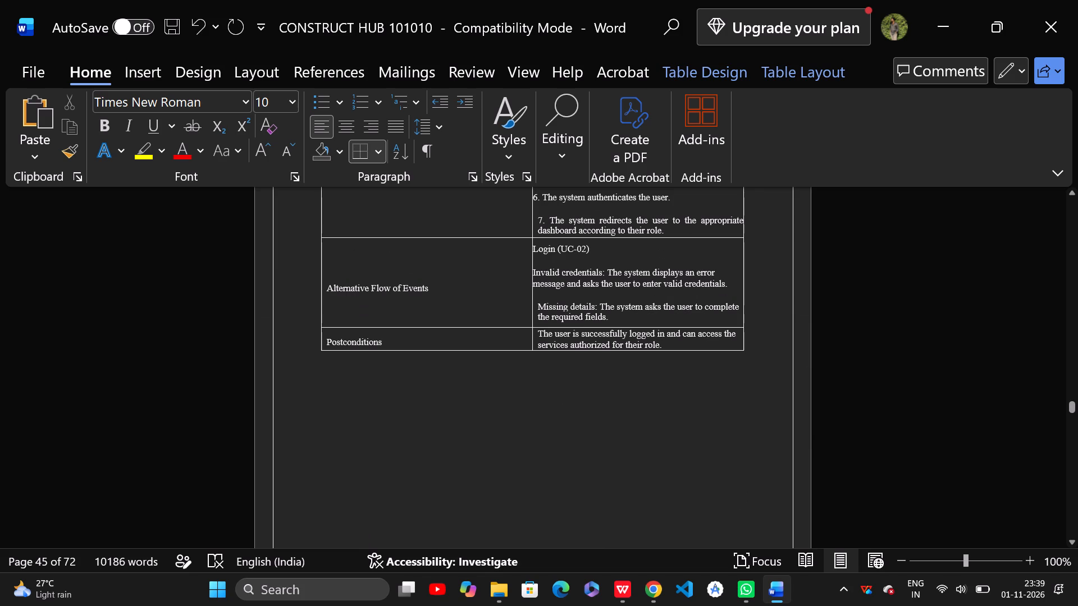
pyautogui.scroll(-1, 515, 343)
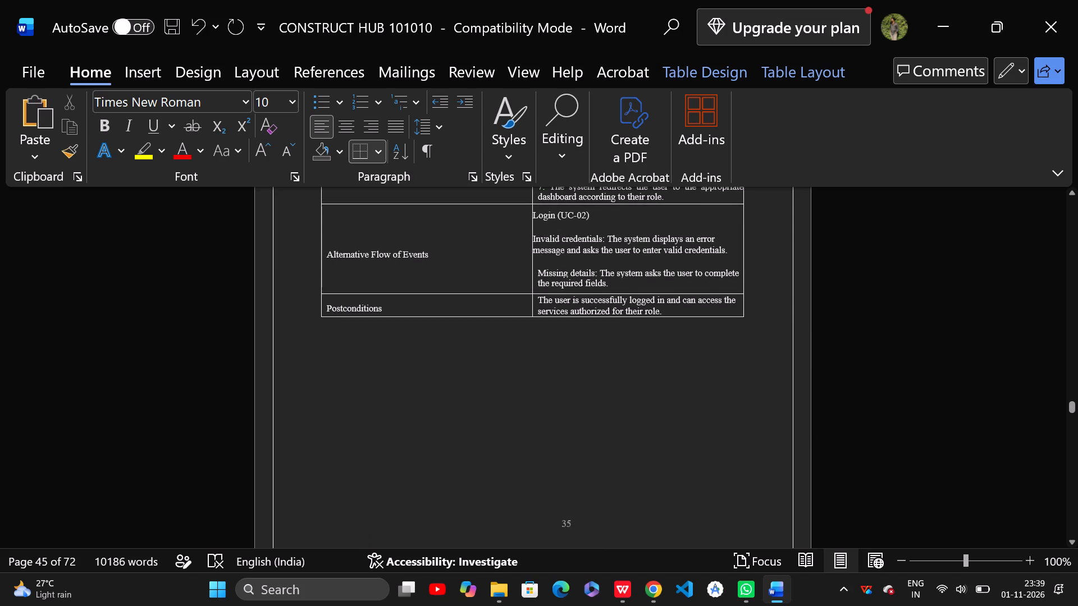
pyautogui.scroll(-12, 518, 339)
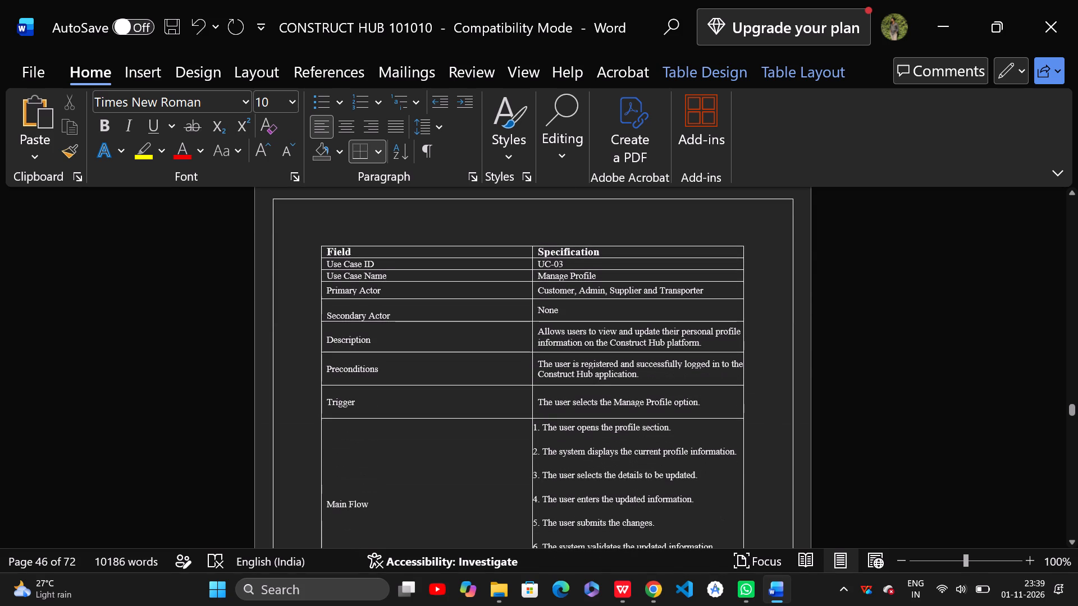
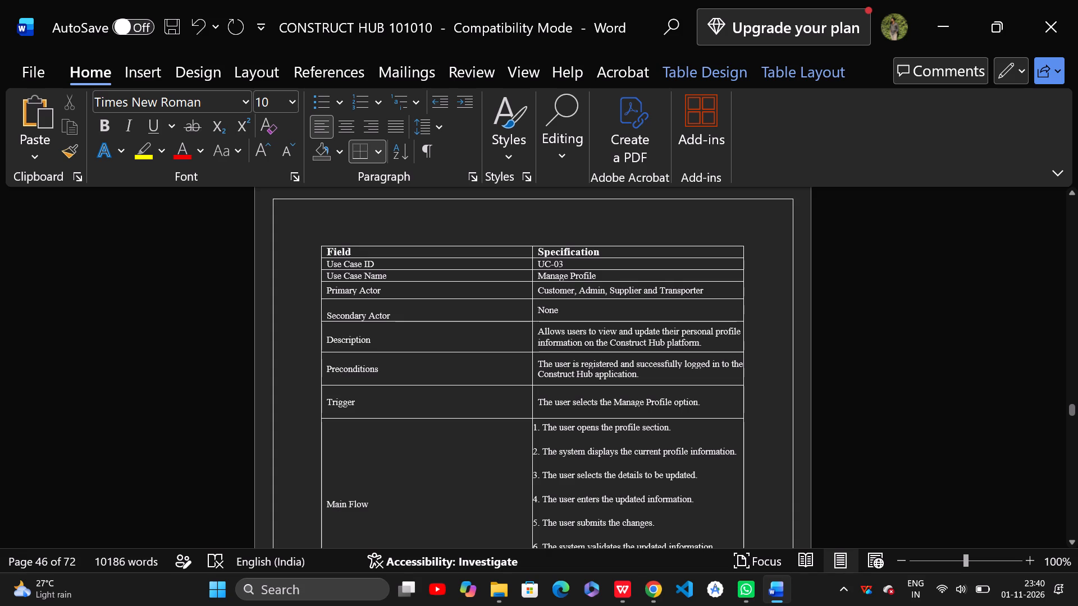
# Slightly reduce the height of the Trigger row in the UC-03 Manage Profile table.
pyautogui.scroll(-1, 597, 329)
pyautogui.moveTo(612, 384); pyautogui.dragTo(611, 377)
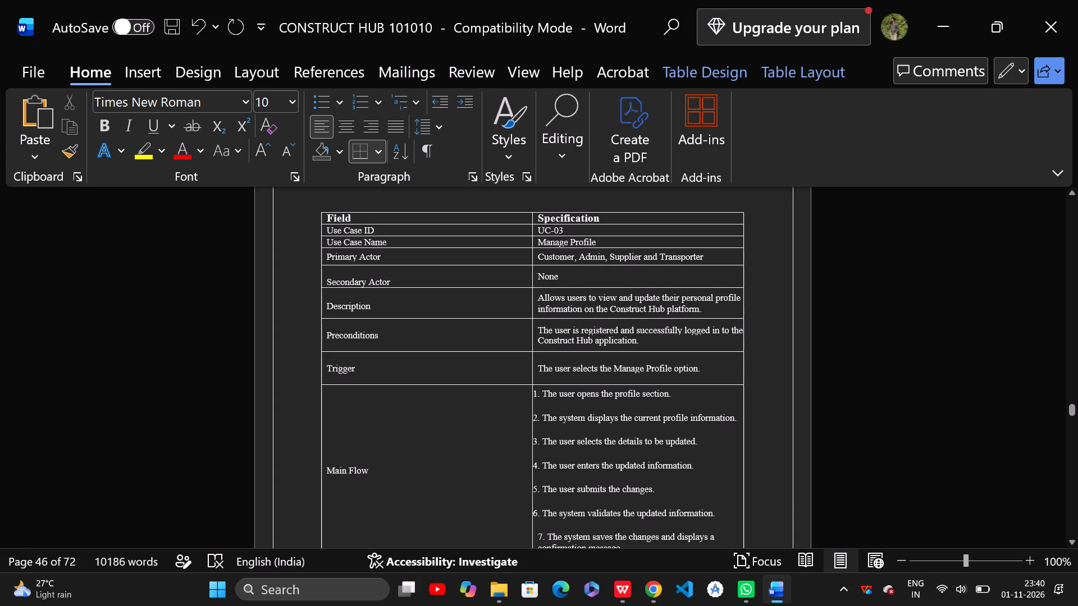
pyautogui.moveTo(615, 385); pyautogui.dragTo(612, 375)
# Increase the height of the Field and Specification header row in the UC-03 Manage Profile table.
pyautogui.scroll(-6, 619, 391)
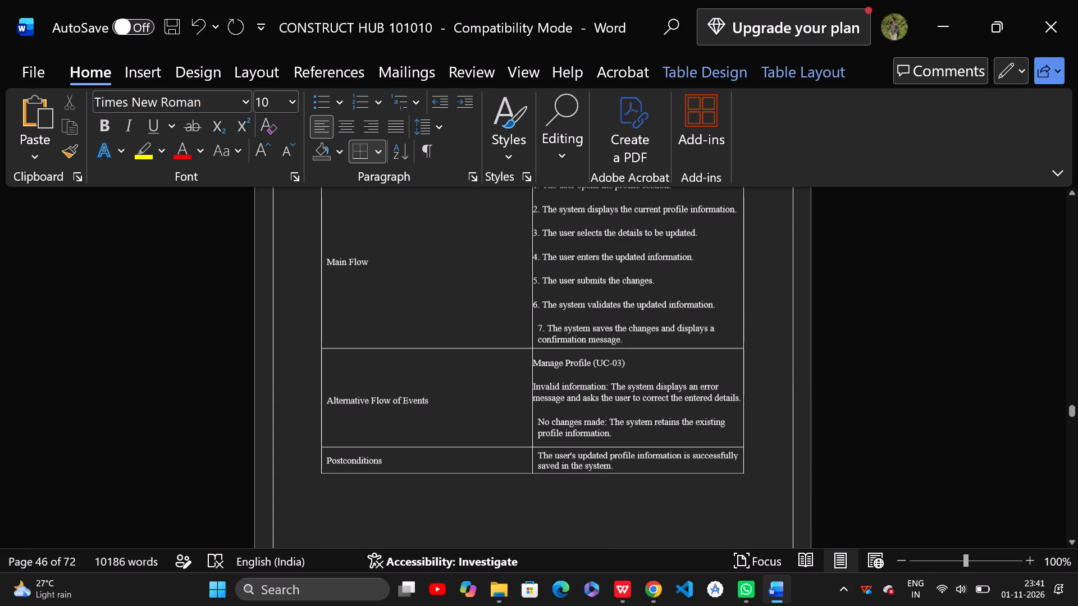
pyautogui.scroll(5, 609, 399)
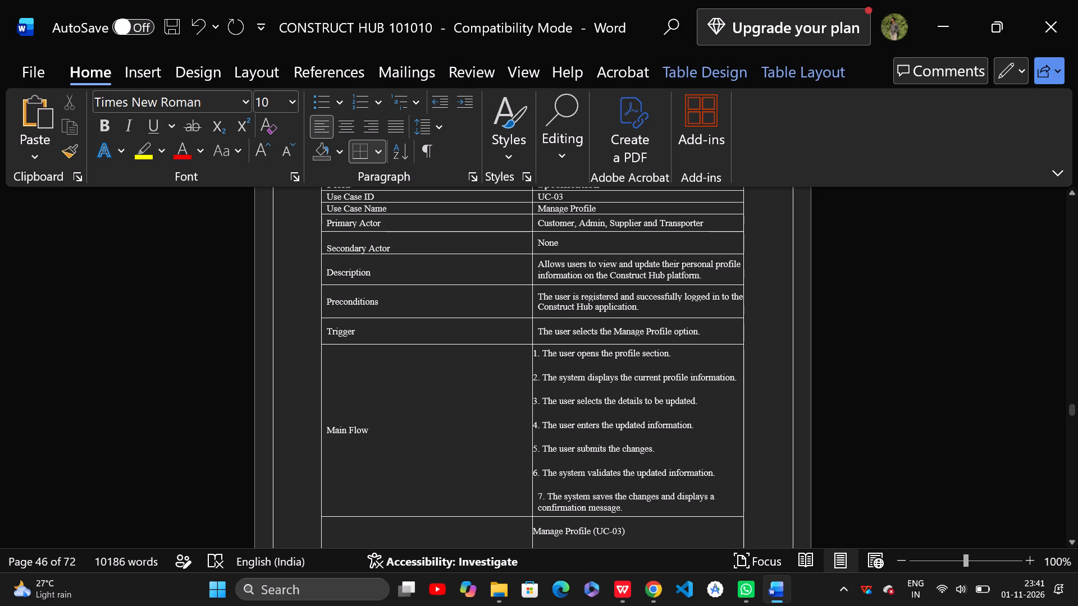
pyautogui.scroll(2, 610, 250)
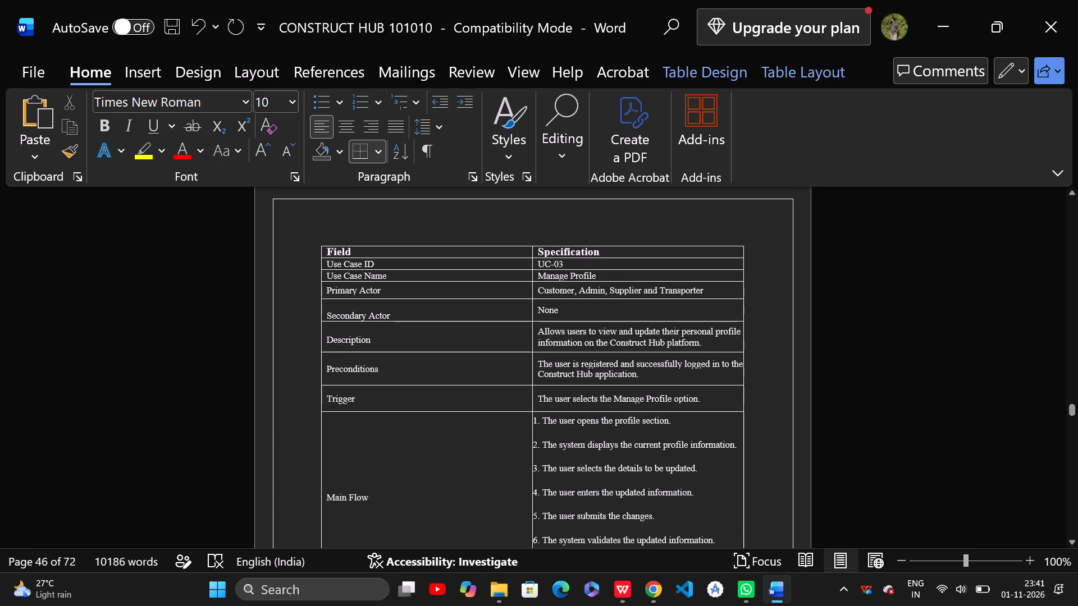
pyautogui.moveTo(604, 258); pyautogui.dragTo(604, 264)
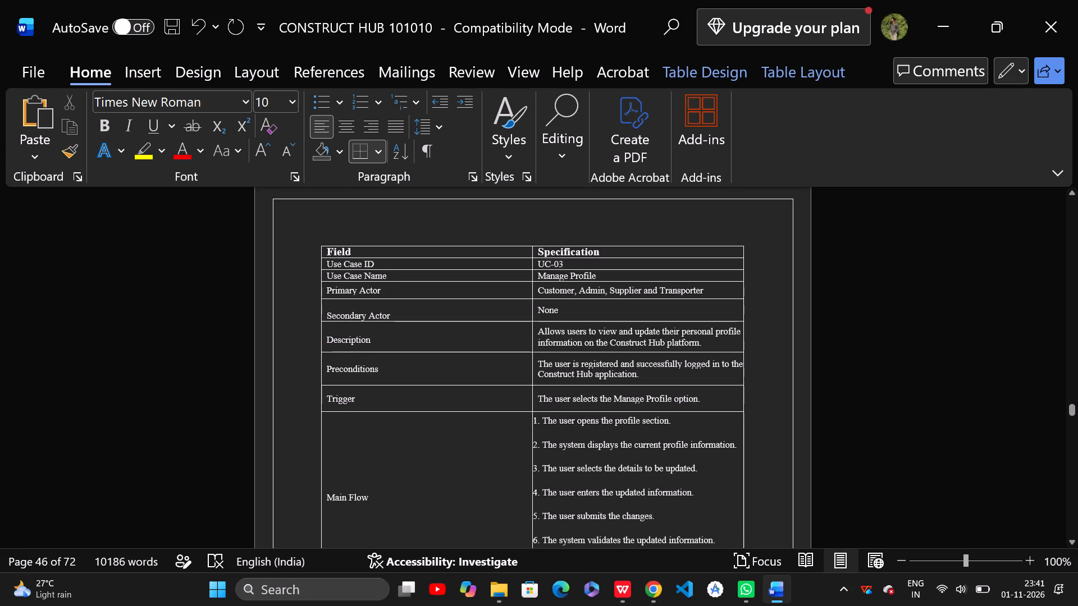
pyautogui.click(611, 259)
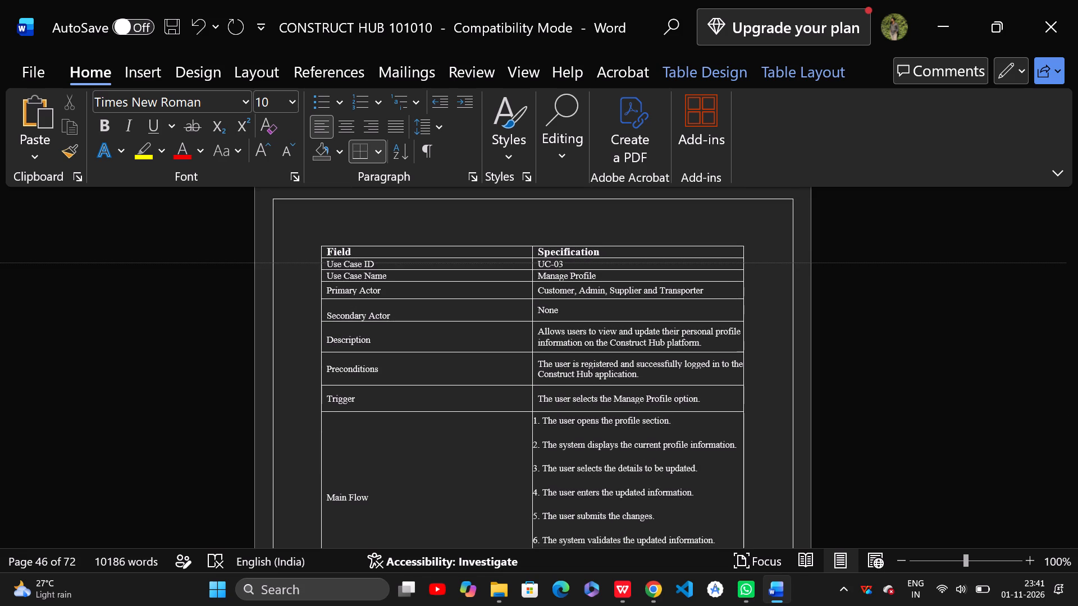
# Review the row heights, text alignment and page layout of the whole UC-03 Manage Profile table.
pyautogui.scroll(-4, 617, 297)
pyautogui.scroll(-1, 624, 362)
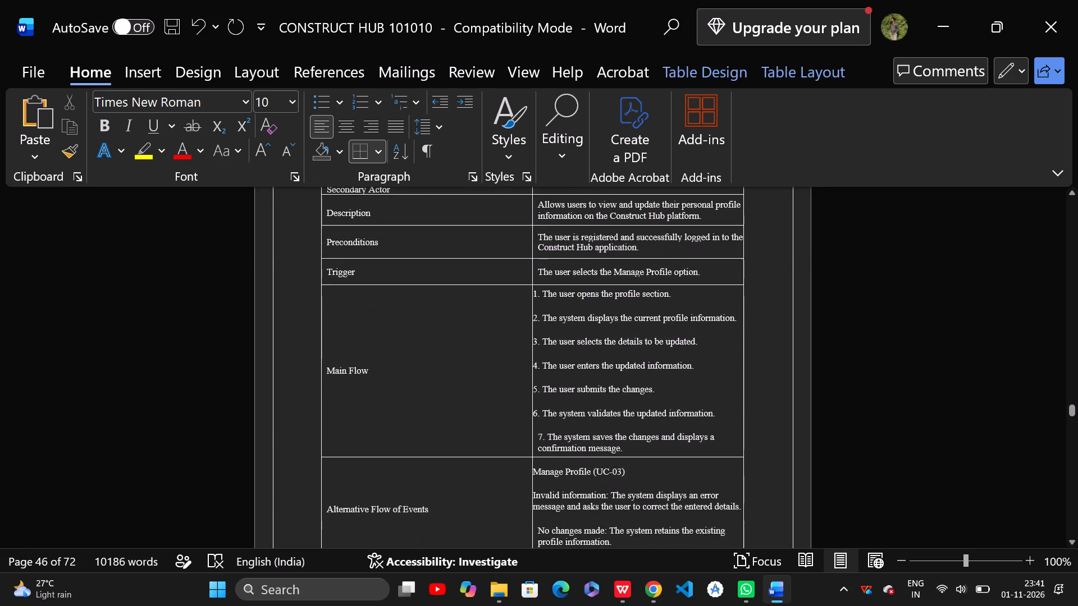
pyautogui.scroll(-2, 625, 365)
pyautogui.scroll(2, 624, 372)
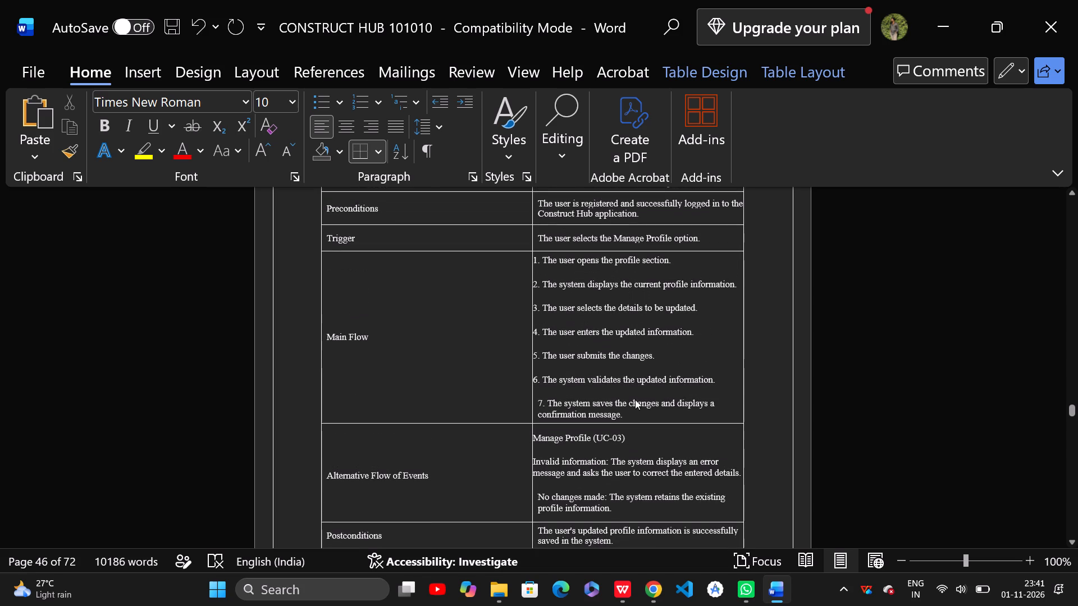
pyautogui.scroll(1, 634, 409)
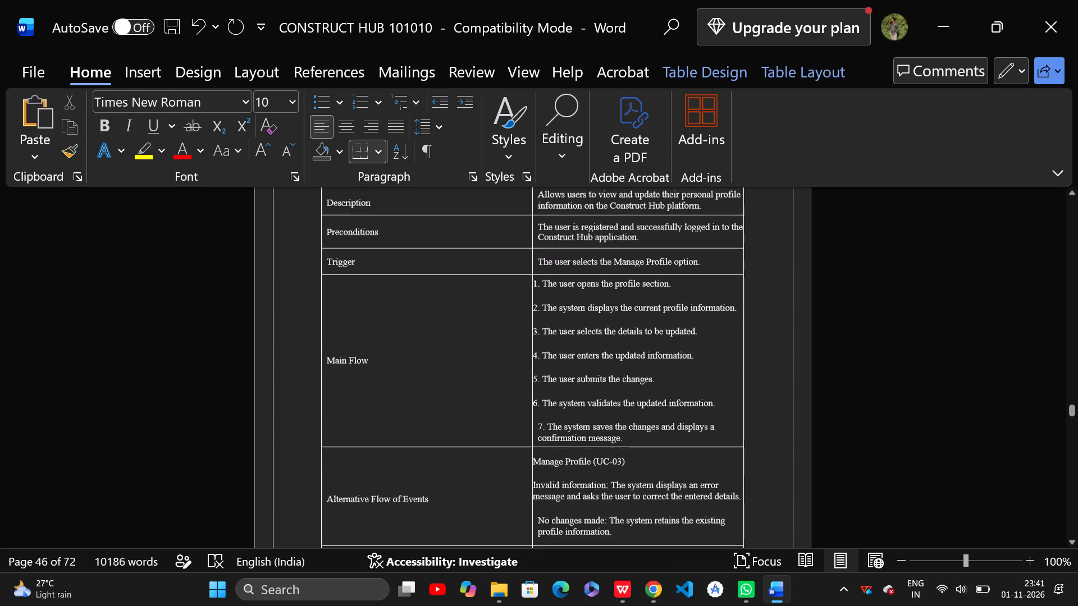
pyautogui.scroll(2, 615, 322)
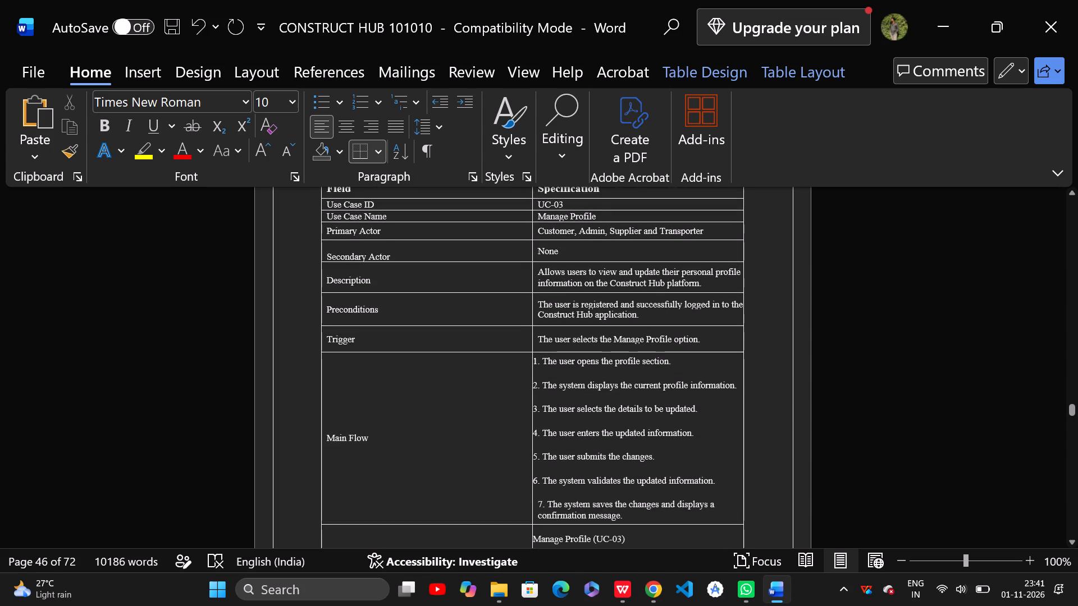
pyautogui.scroll(1, 622, 284)
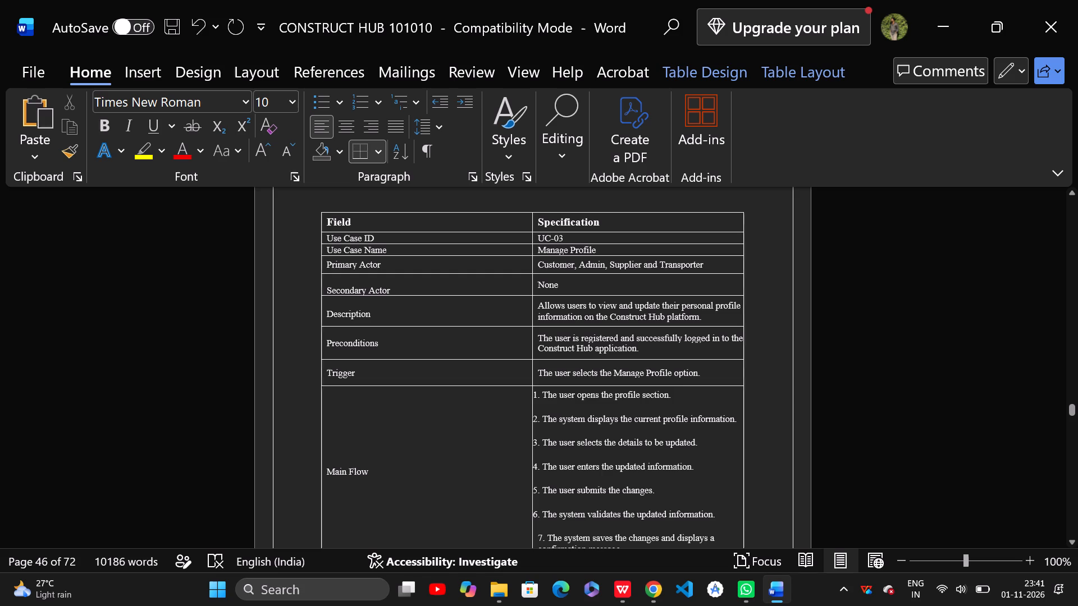
pyautogui.scroll(-3, 583, 373)
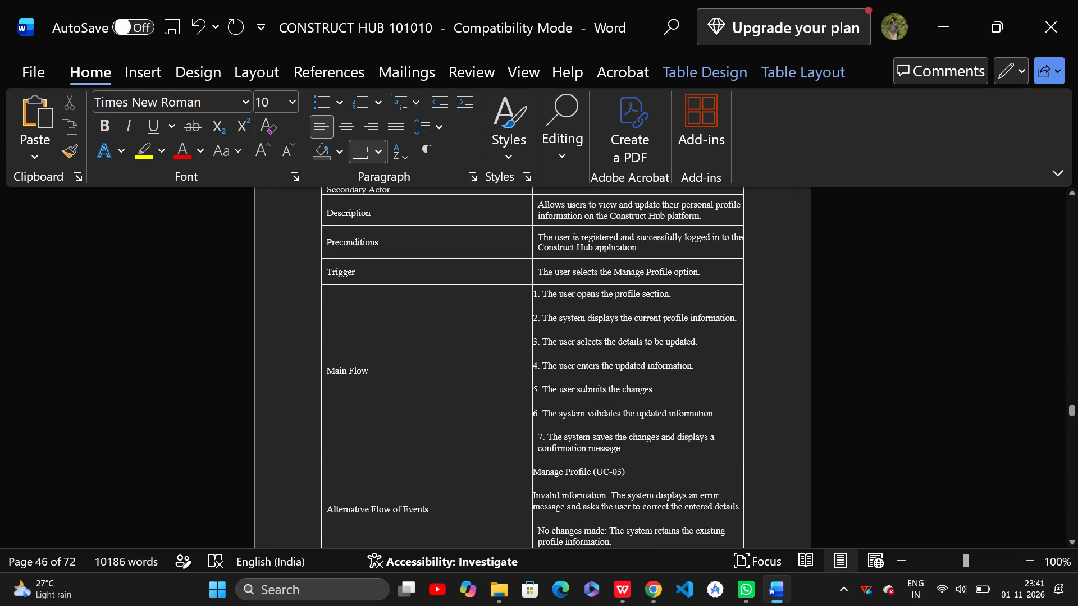
pyautogui.scroll(-3, 623, 357)
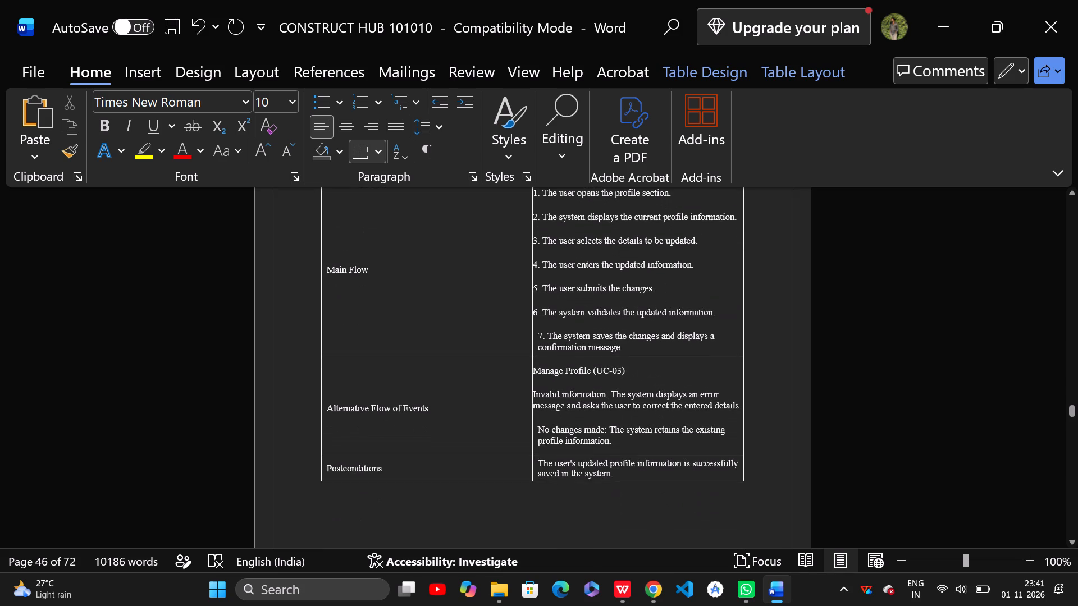
pyautogui.scroll(-5, 621, 374)
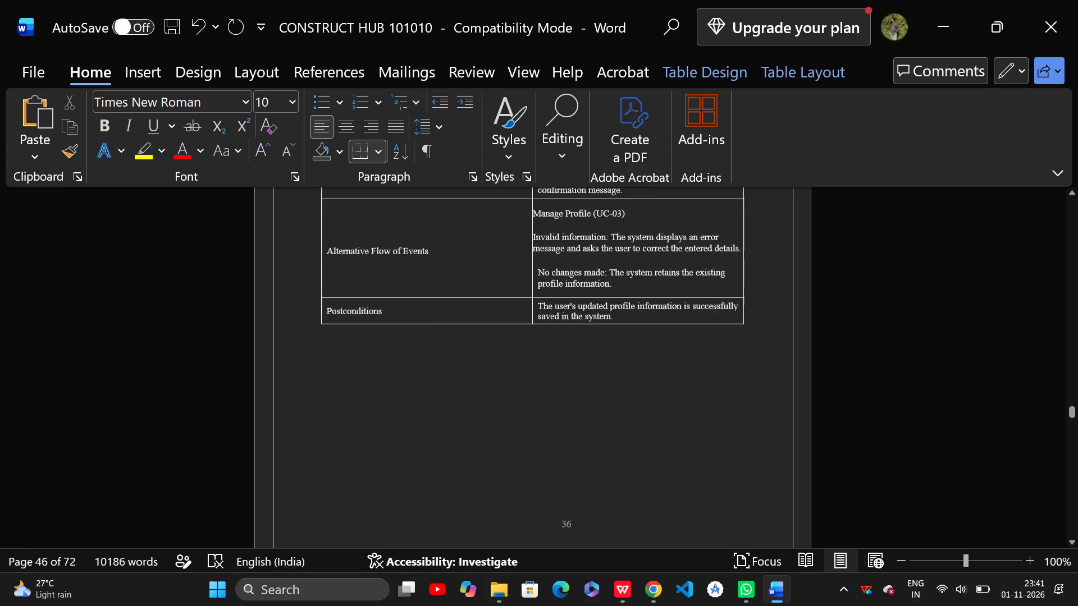
# Slightly increase the height of the Description row in the UC-04 View Notifications table.
pyautogui.scroll(-9, 624, 389)
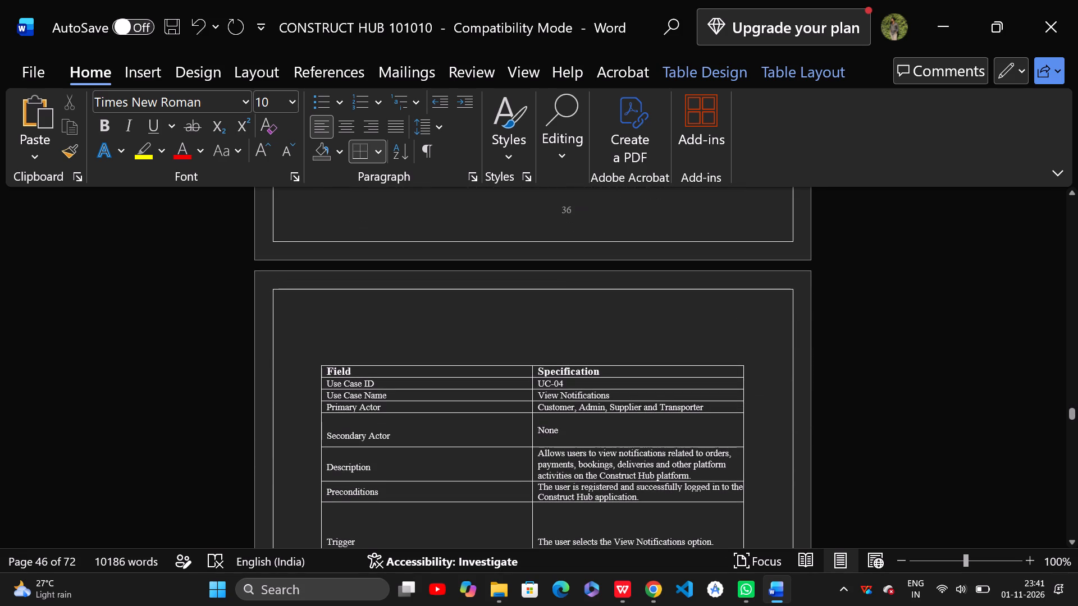
pyautogui.scroll(-1, 621, 392)
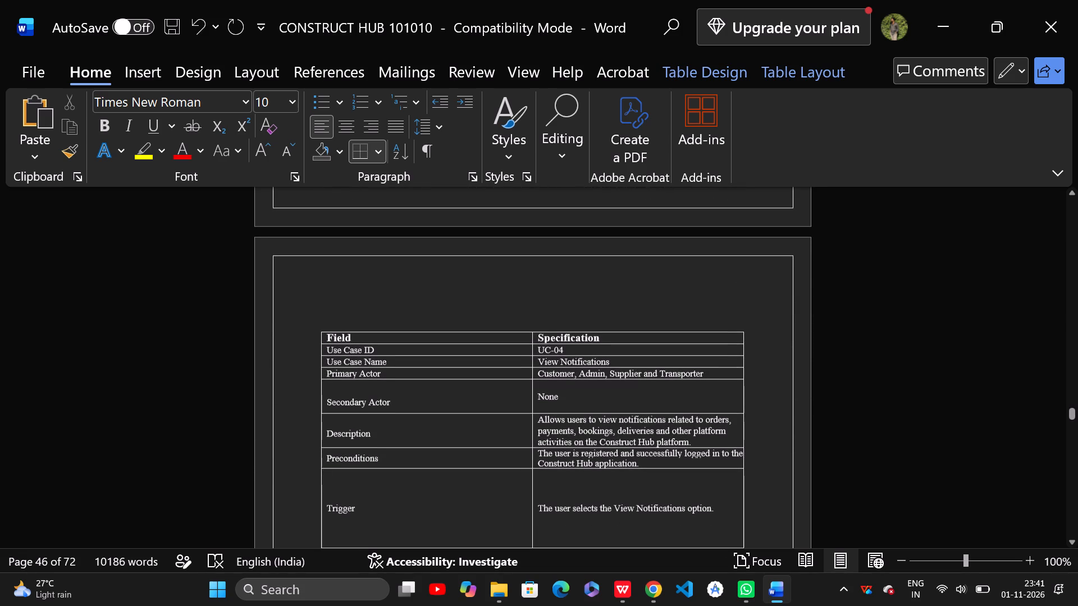
pyautogui.scroll(-1, 632, 389)
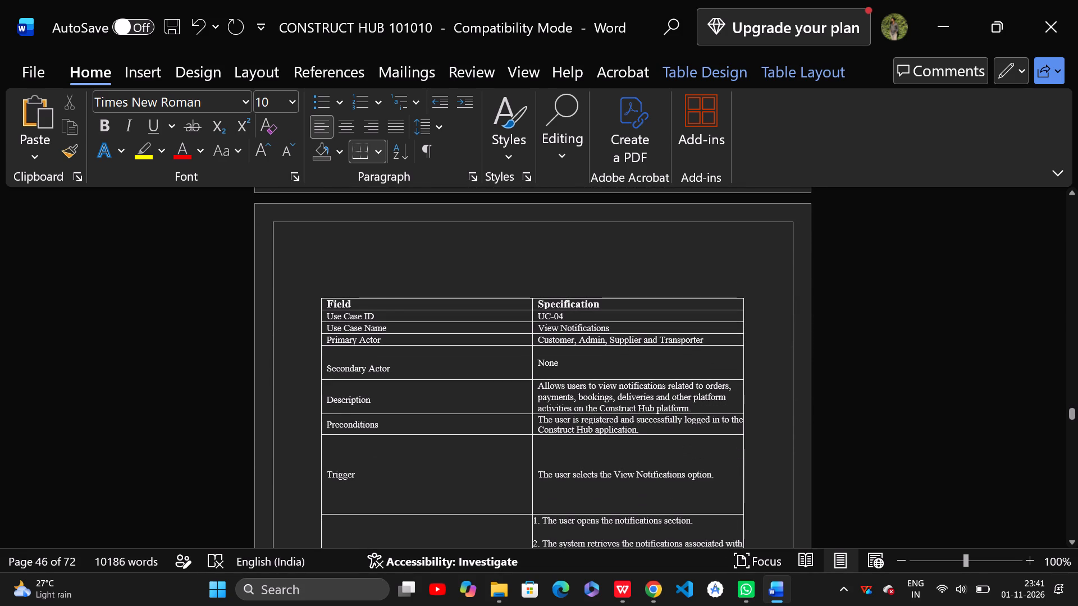
pyautogui.scroll(-1, 593, 396)
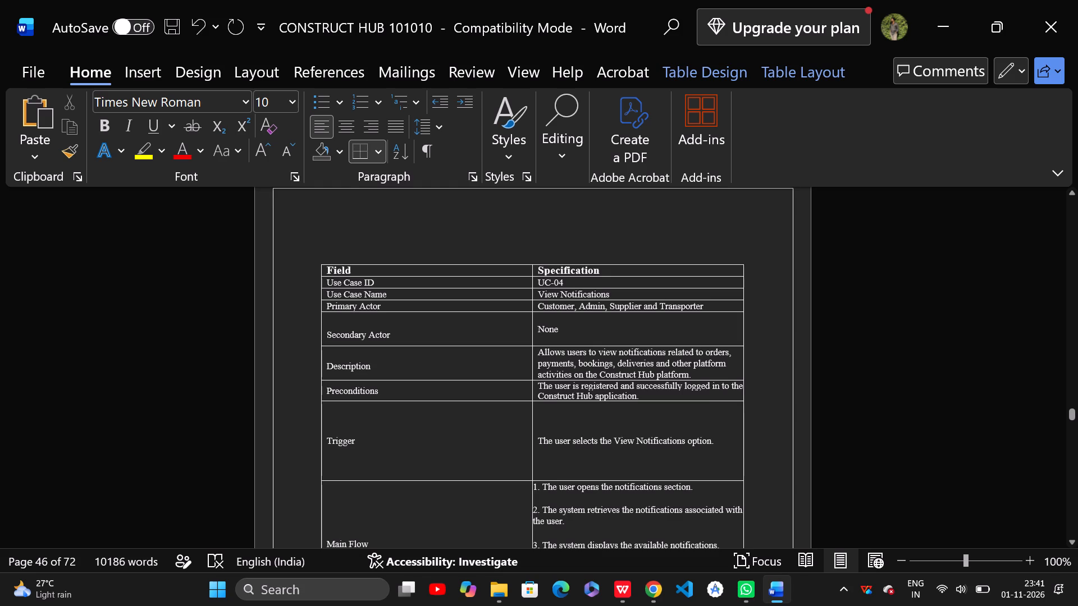
pyautogui.moveTo(641, 380); pyautogui.dragTo(641, 386)
pyautogui.click(644, 407)
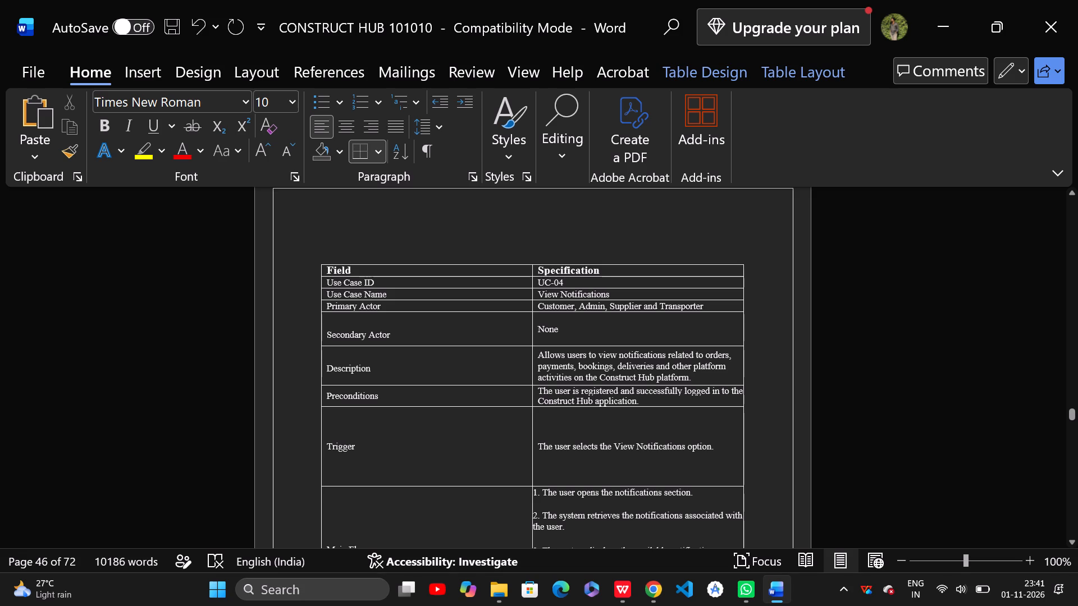
# Shorten the oversized Trigger row and slightly heighten the Preconditions row in the UC-04 View Notifications table.
pyautogui.moveTo(640, 486); pyautogui.dragTo(636, 456)
pyautogui.moveTo(659, 488); pyautogui.dragTo(651, 461)
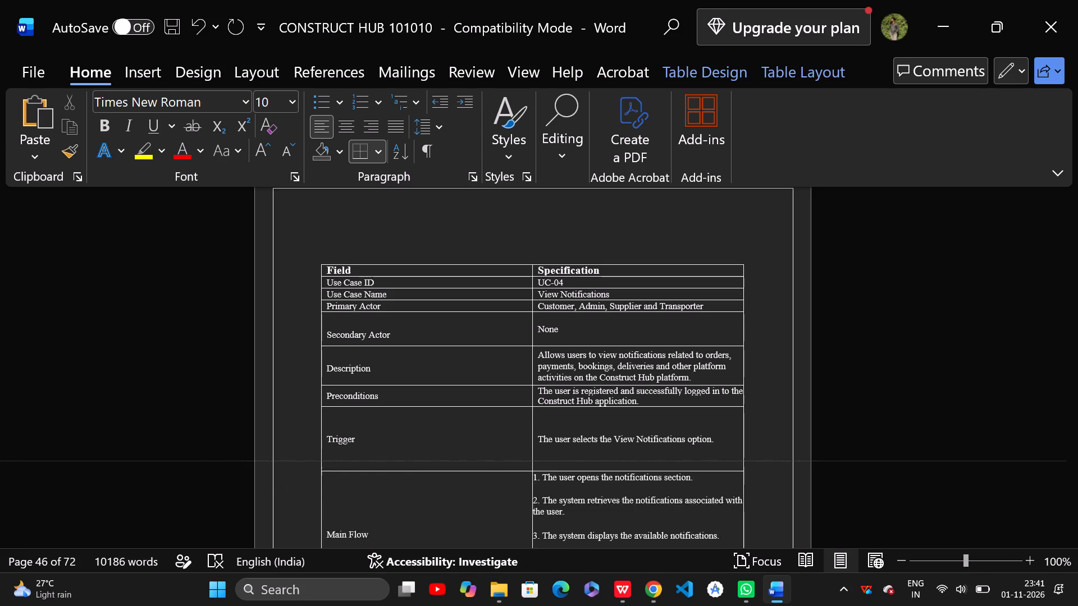
pyautogui.moveTo(651, 461); pyautogui.dragTo(642, 433)
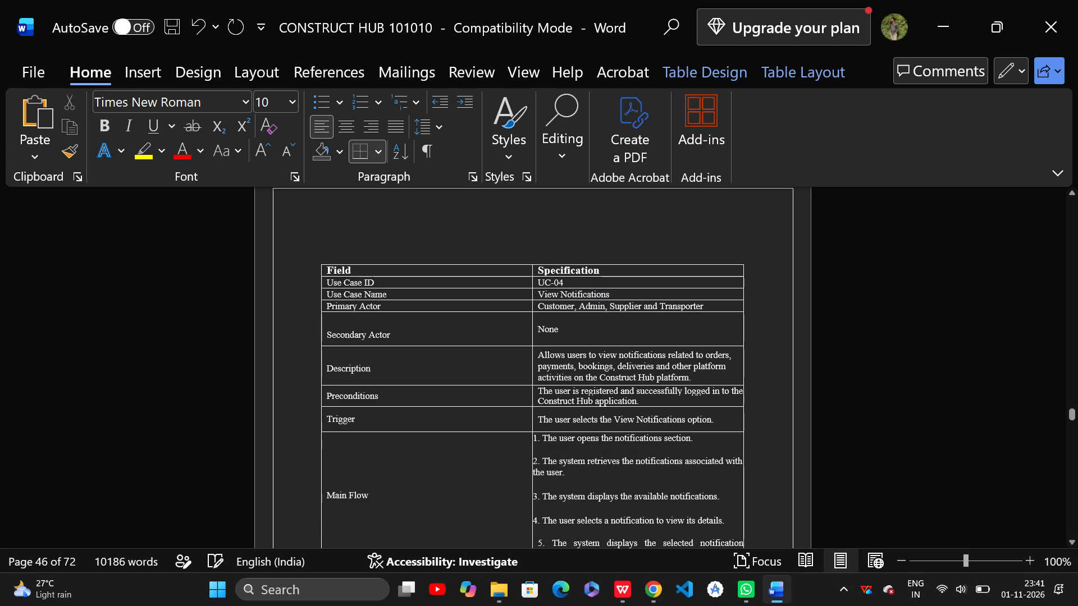
pyautogui.moveTo(654, 408); pyautogui.dragTo(654, 414)
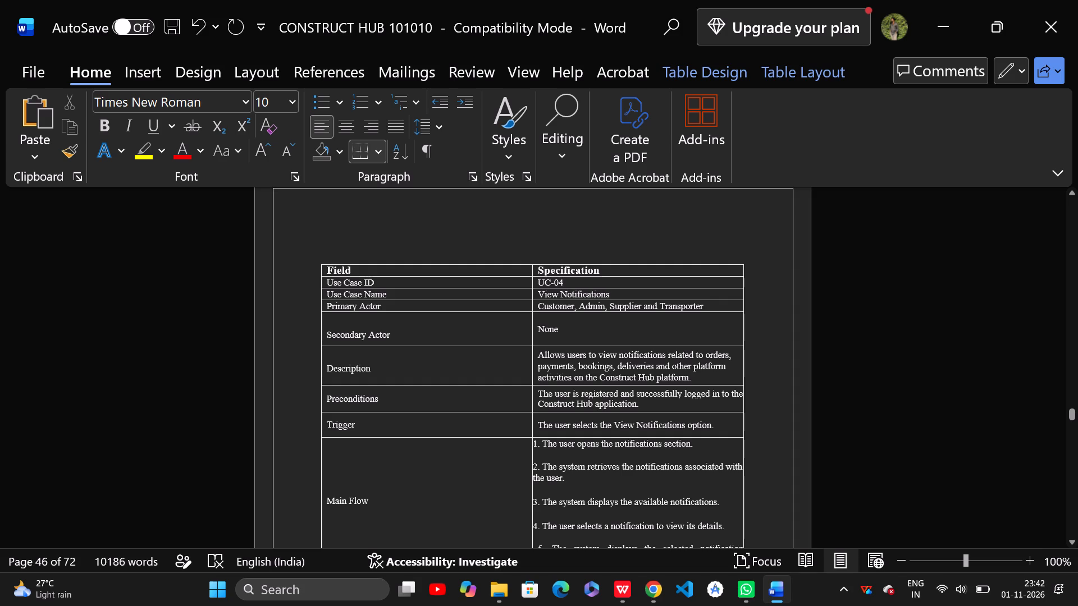
# Insert four blank lines above the UC-05 Create Project table to push the whole table onto the next page.
pyautogui.scroll(-3, 666, 431)
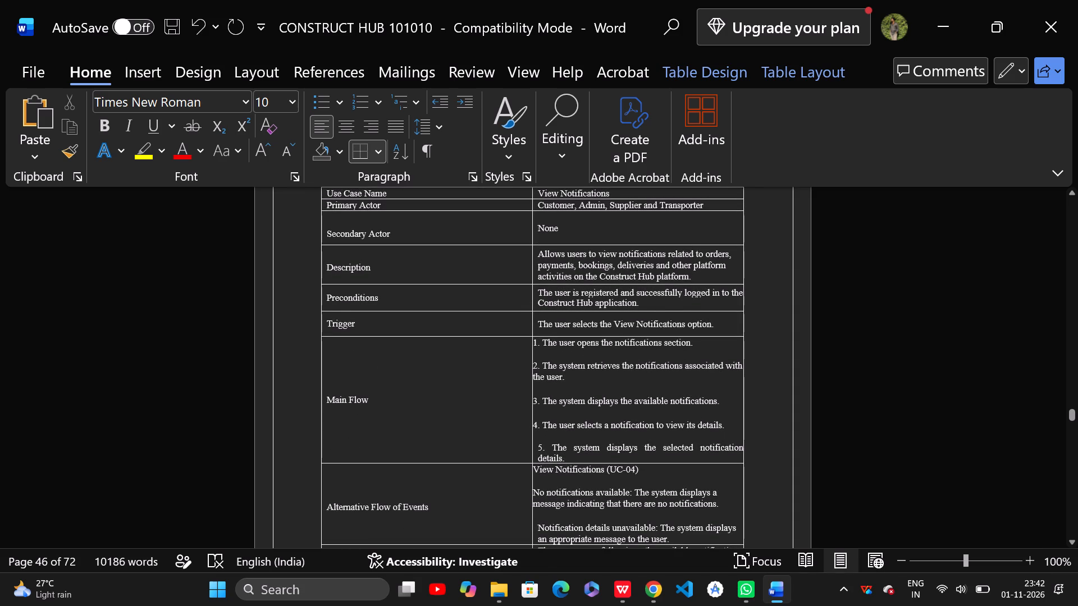
pyautogui.scroll(-2, 610, 466)
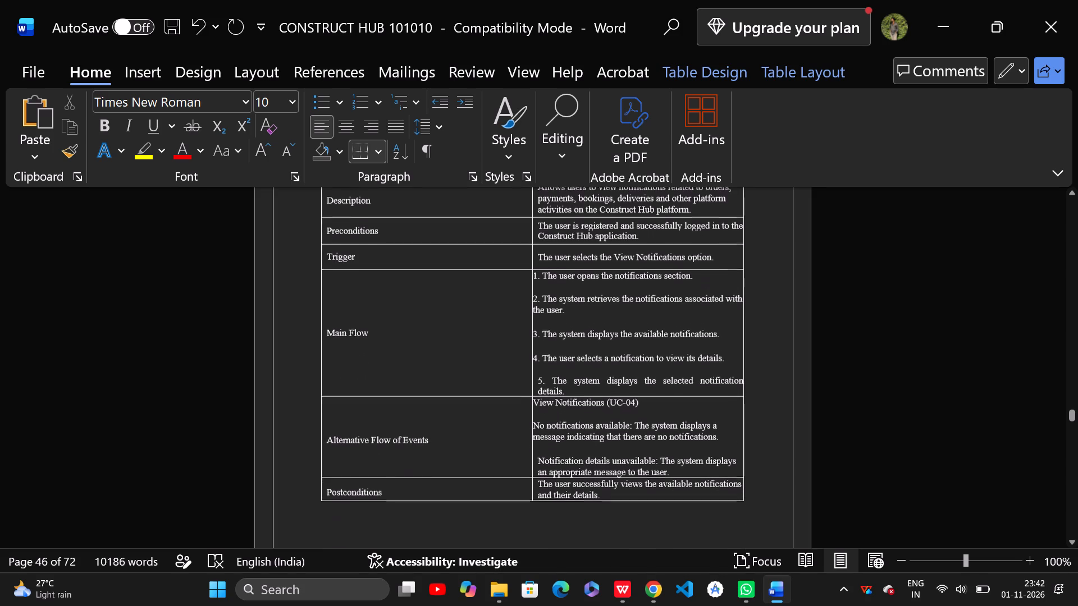
pyautogui.scroll(-1, 591, 429)
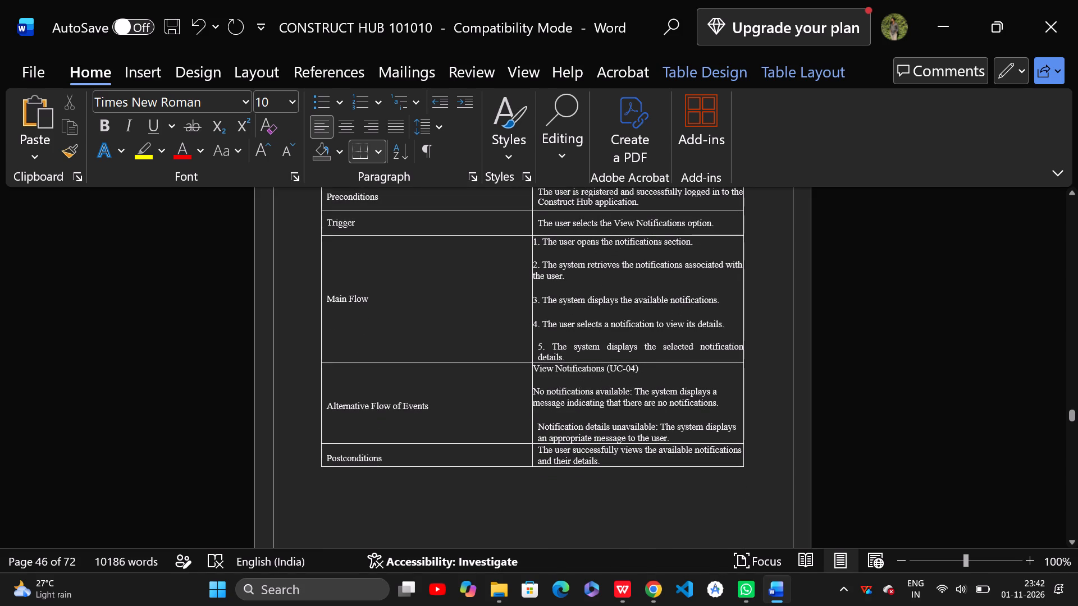
pyautogui.scroll(-2, 648, 448)
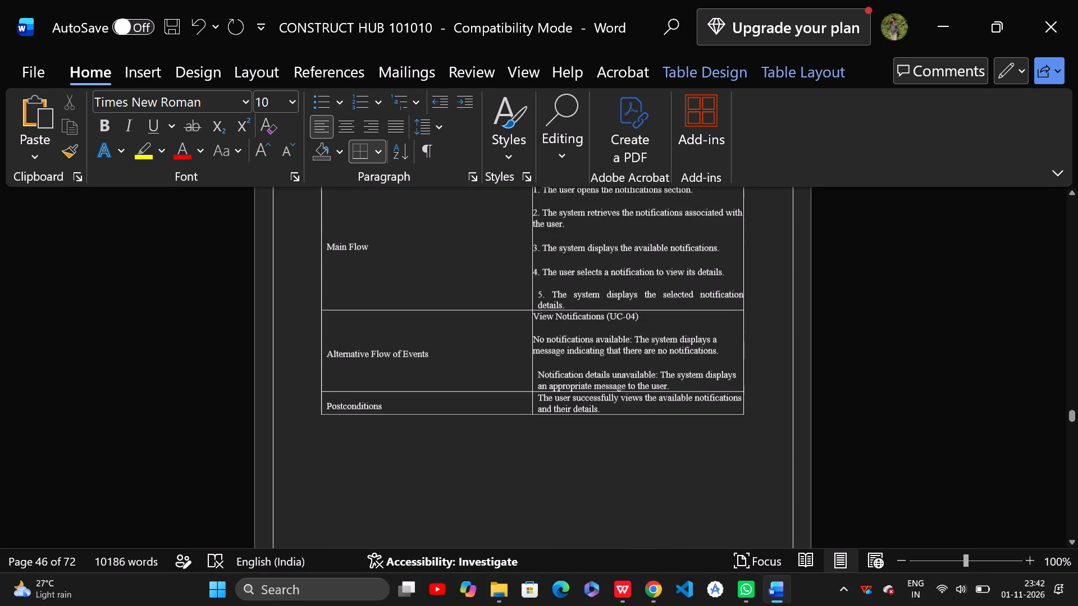
pyautogui.scroll(-5, 612, 434)
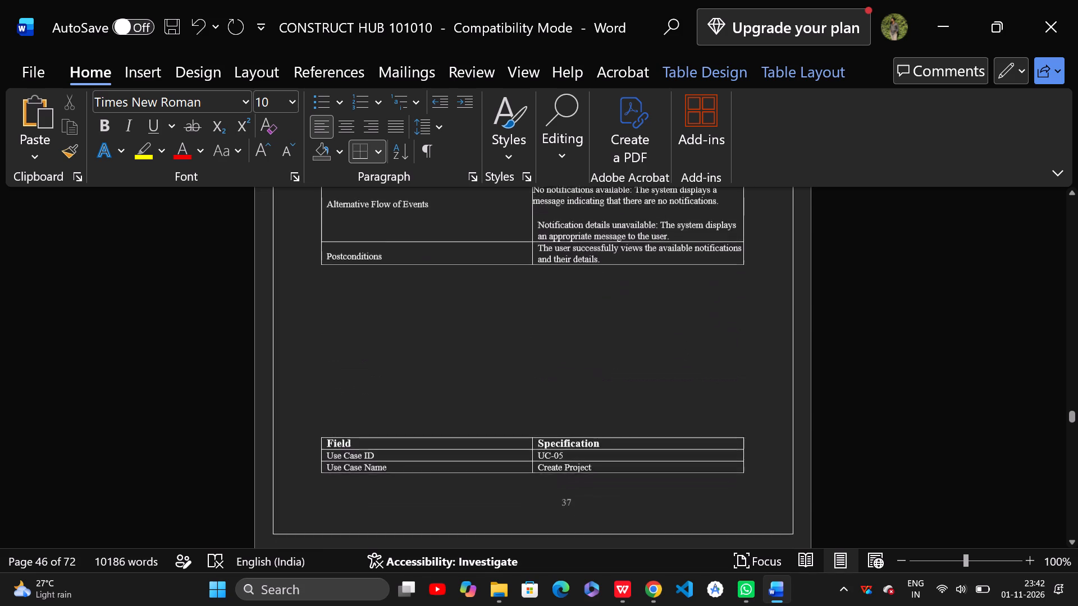
pyautogui.scroll(-2, 610, 434)
pyautogui.click(423, 312)
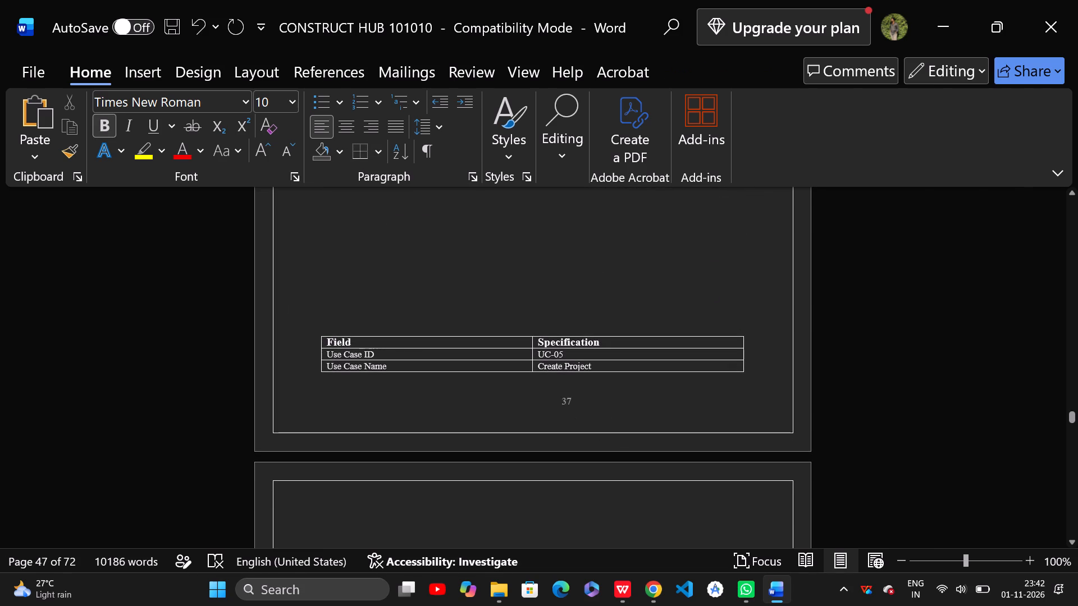
pyautogui.press('Return')
pyautogui.press('Return')
pyautogui.press('Return')
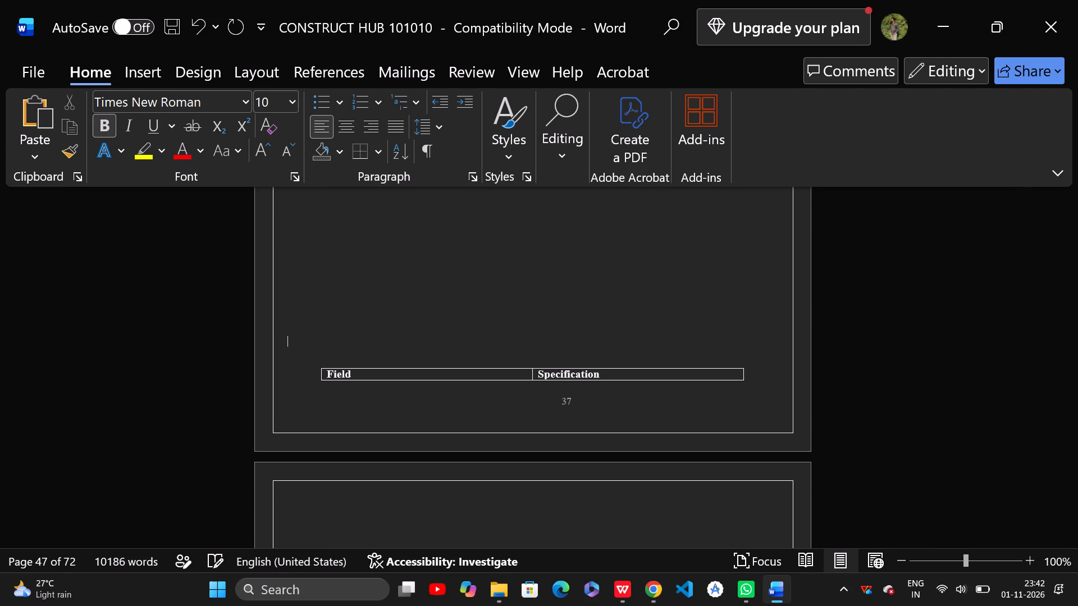
pyautogui.press('Return')
# Increase the heights of the Use Case Name and Primary Actor rows in the UC-05 Create Project table.
pyautogui.scroll(-5, 496, 294)
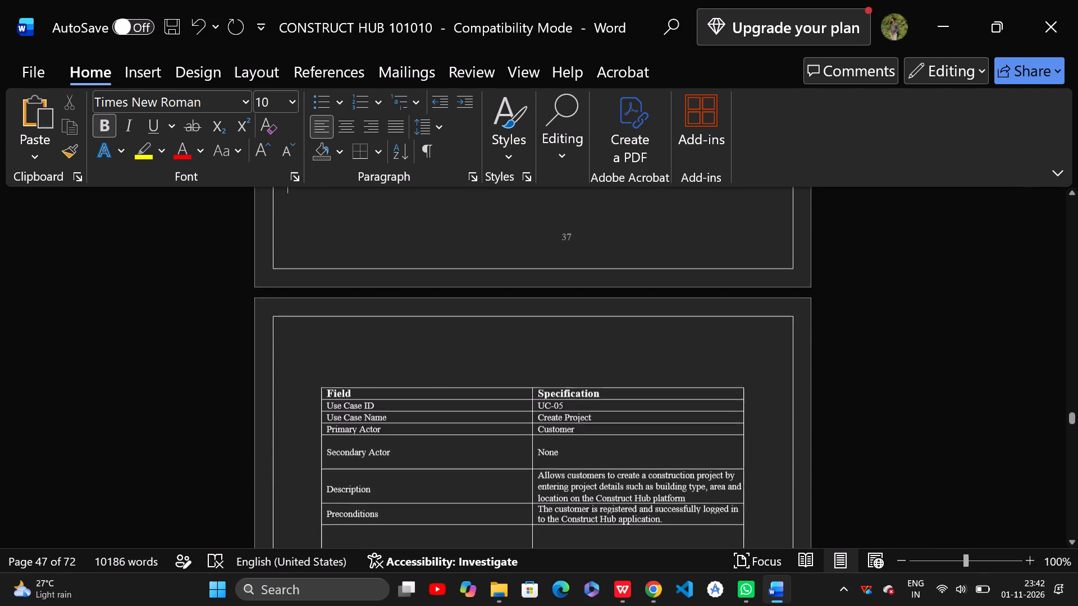
pyautogui.scroll(-3, 627, 376)
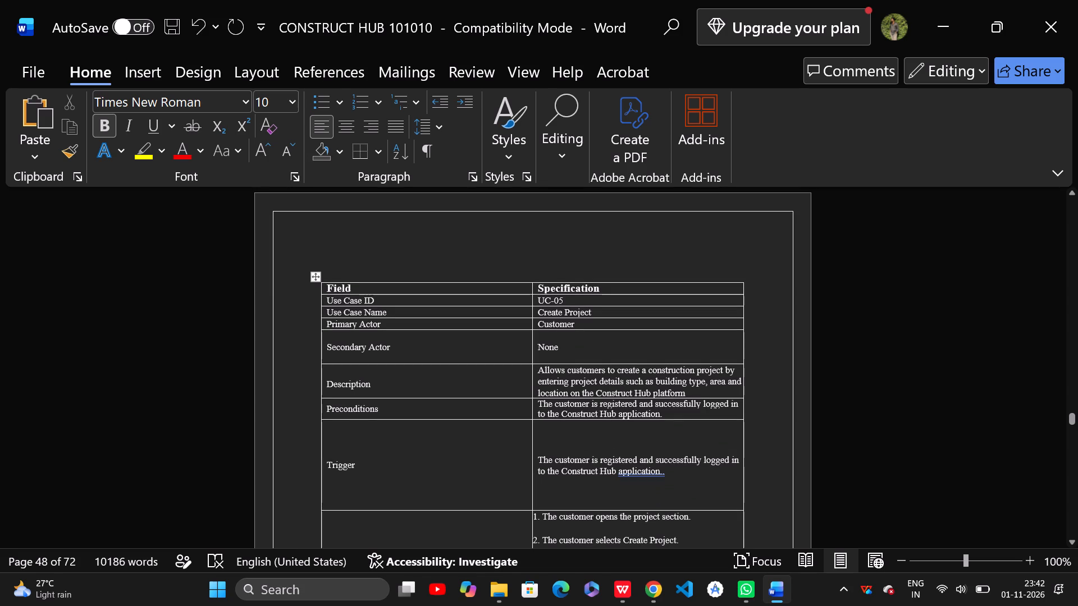
pyautogui.moveTo(611, 318); pyautogui.dragTo(610, 324)
pyautogui.moveTo(610, 319); pyautogui.dragTo(609, 324)
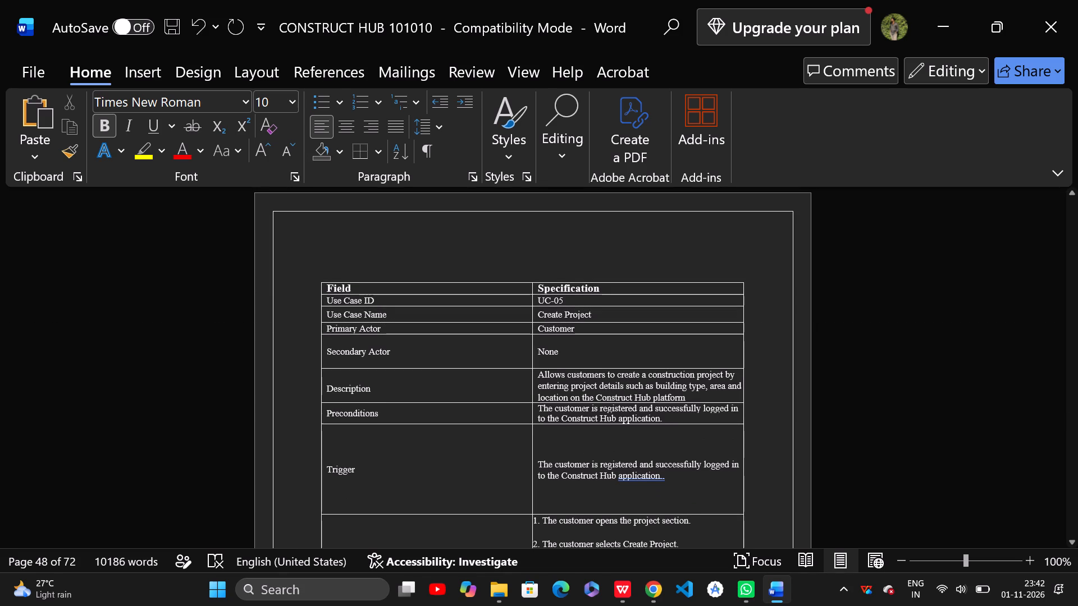
pyautogui.moveTo(606, 335); pyautogui.dragTo(602, 346)
pyautogui.scroll(9, 598, 325)
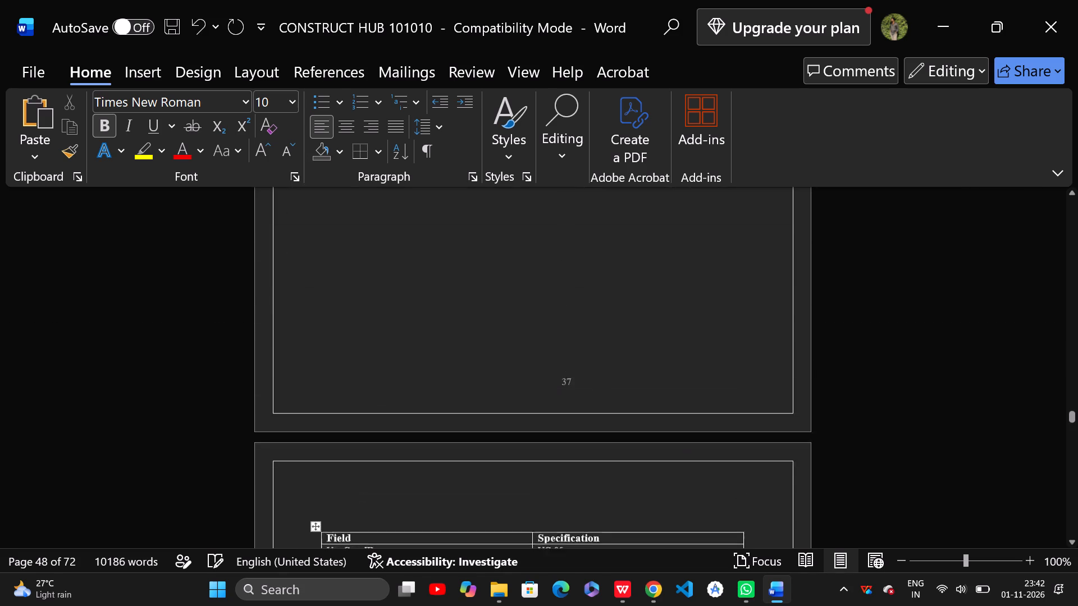
# Slightly heighten the Primary Actor row and shorten the Secondary Actor row in the UC-04 View Notifications table.
pyautogui.scroll(12, 597, 324)
pyautogui.scroll(-5, 599, 323)
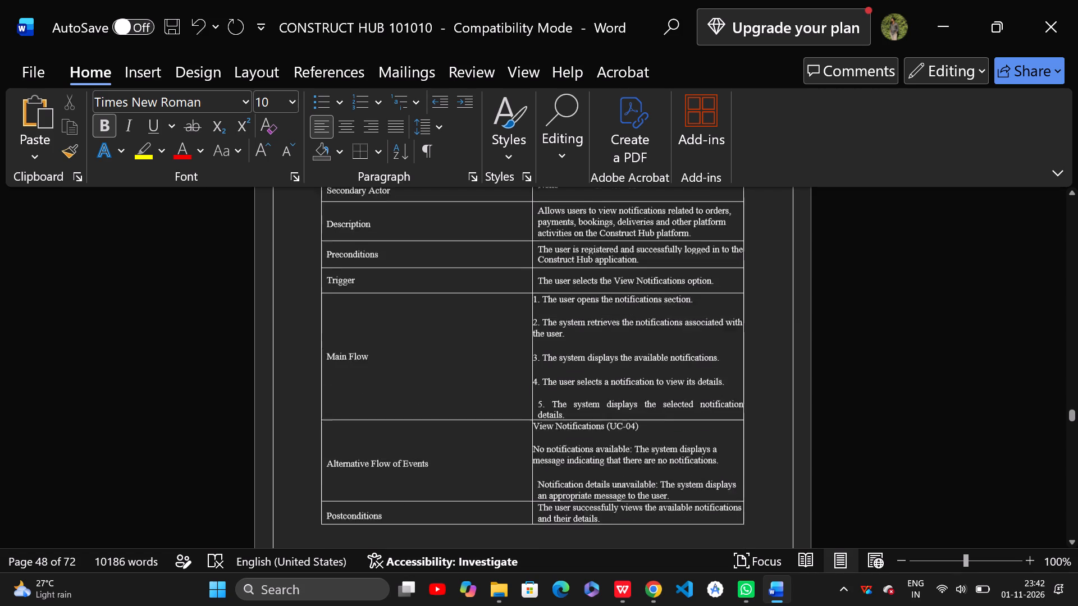
pyautogui.scroll(6, 596, 328)
pyautogui.moveTo(629, 279); pyautogui.dragTo(625, 284)
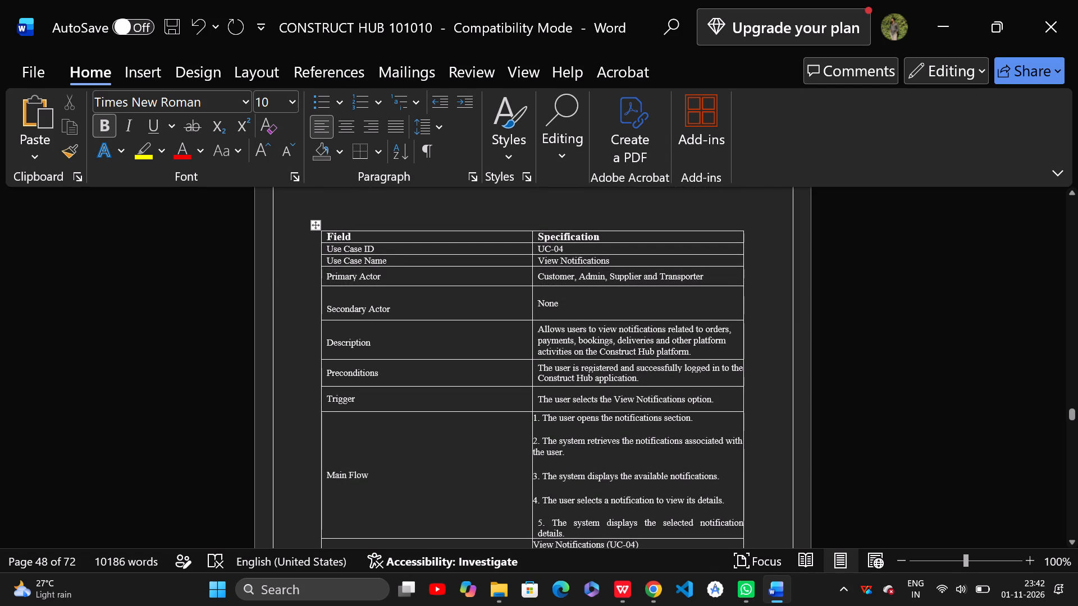
pyautogui.moveTo(613, 320); pyautogui.dragTo(613, 309)
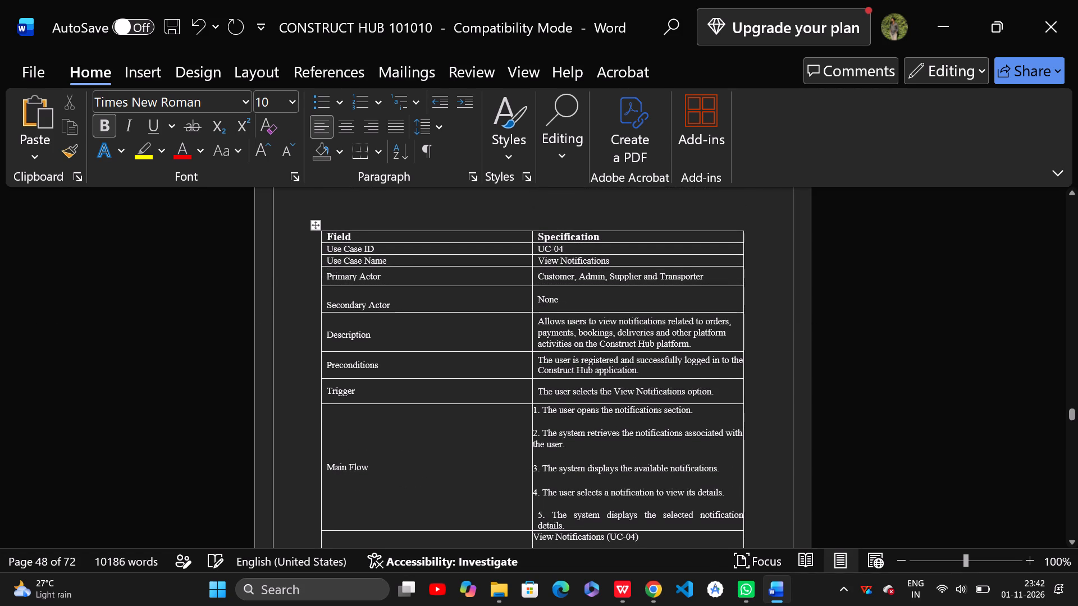
pyautogui.moveTo(614, 313); pyautogui.dragTo(611, 306)
# Shorten the Secondary Actor row and the oversized Trigger row in the UC-05 Create Project table.
pyautogui.scroll(-4, 633, 392)
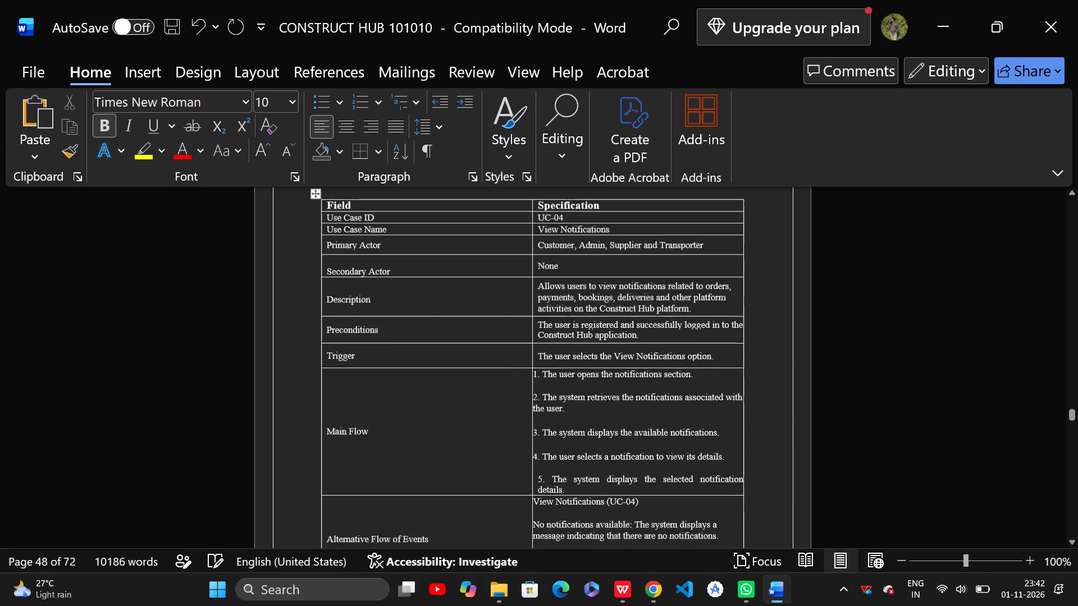
pyautogui.scroll(-12, 626, 392)
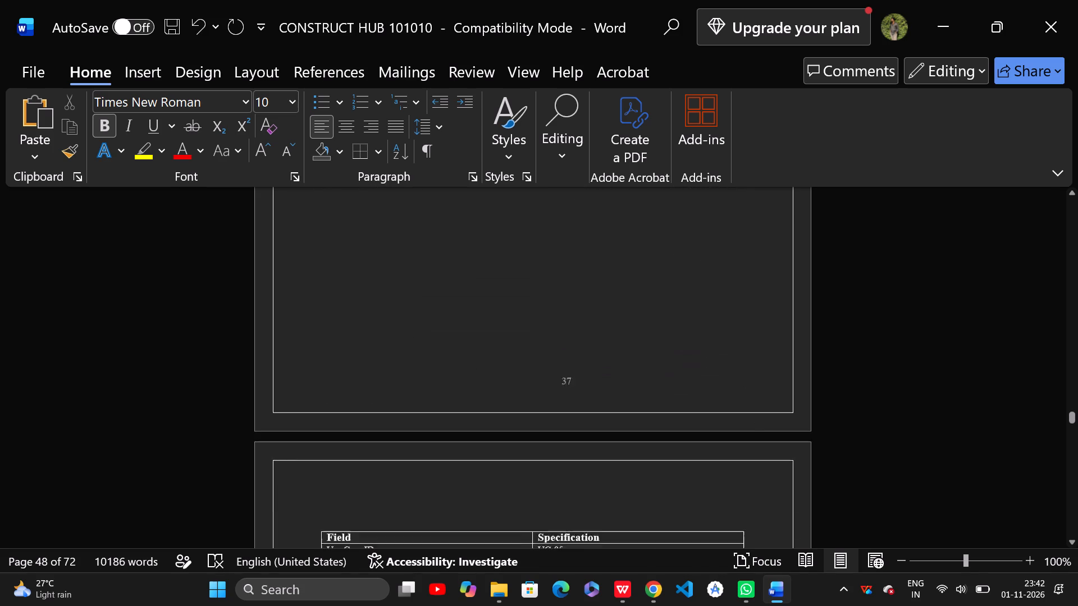
pyautogui.scroll(-5, 607, 435)
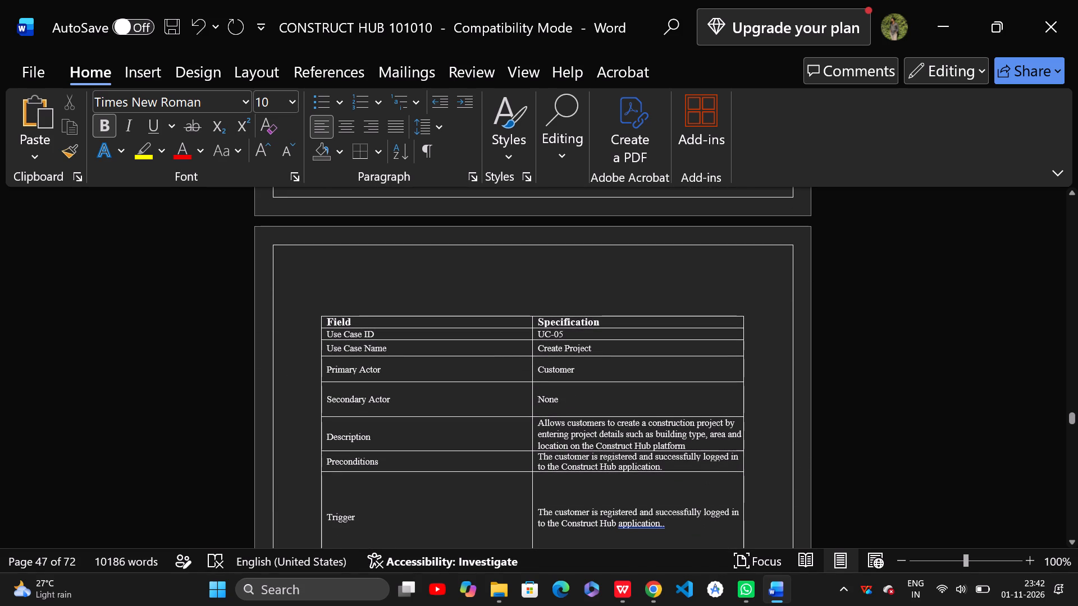
pyautogui.moveTo(587, 417); pyautogui.dragTo(584, 401)
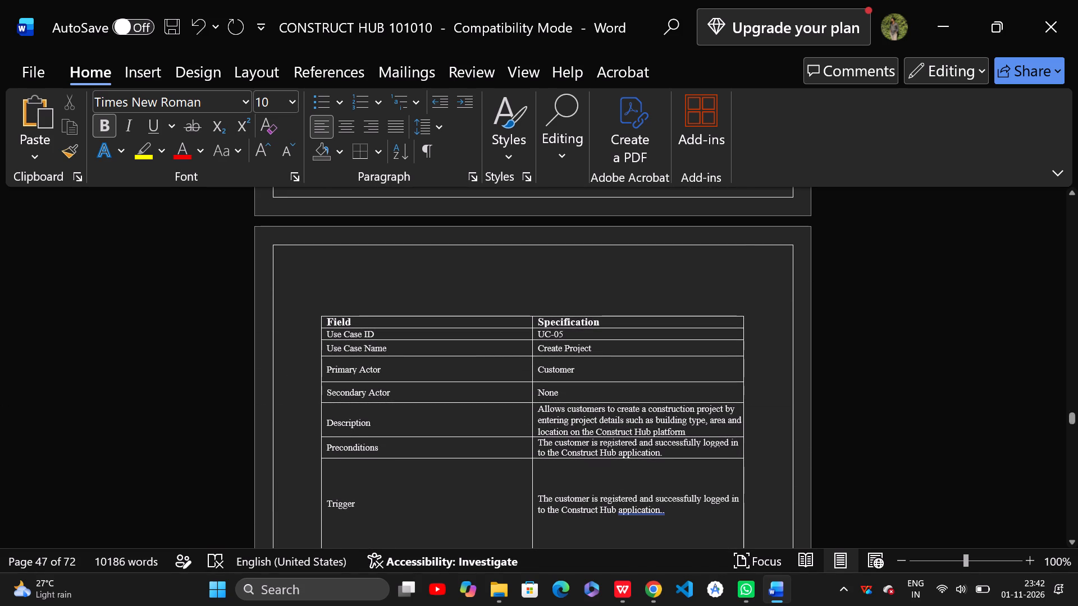
pyautogui.click(596, 382)
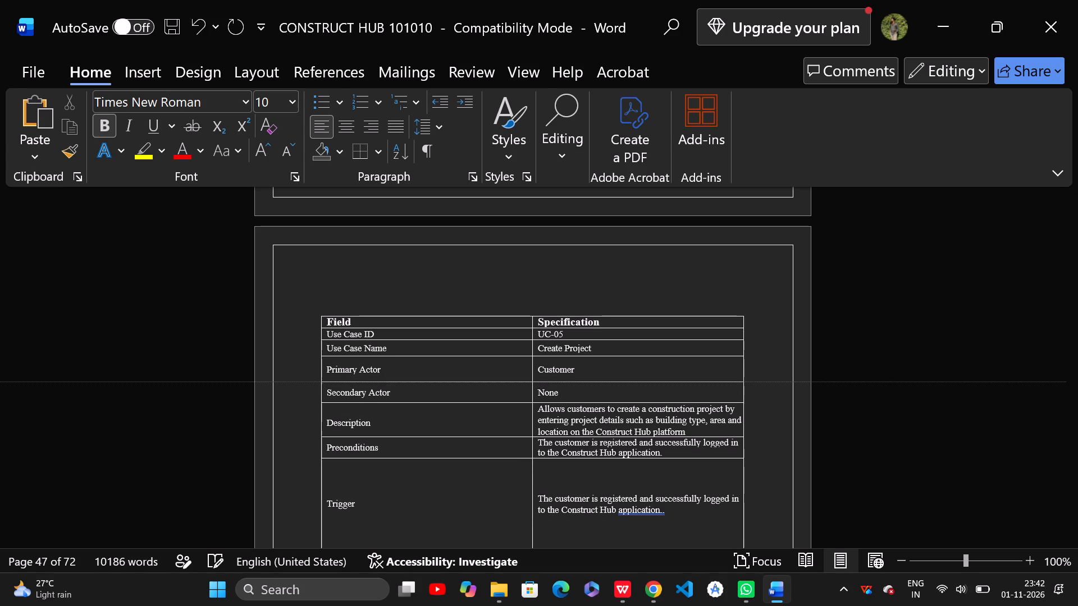
pyautogui.scroll(-3, 589, 403)
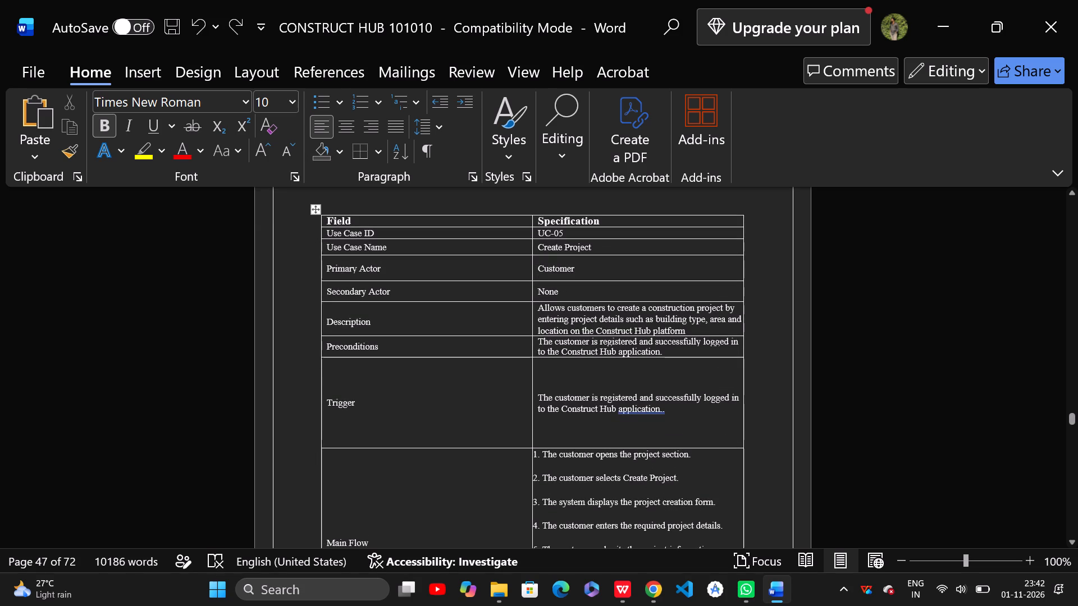
pyautogui.scroll(-2, 590, 407)
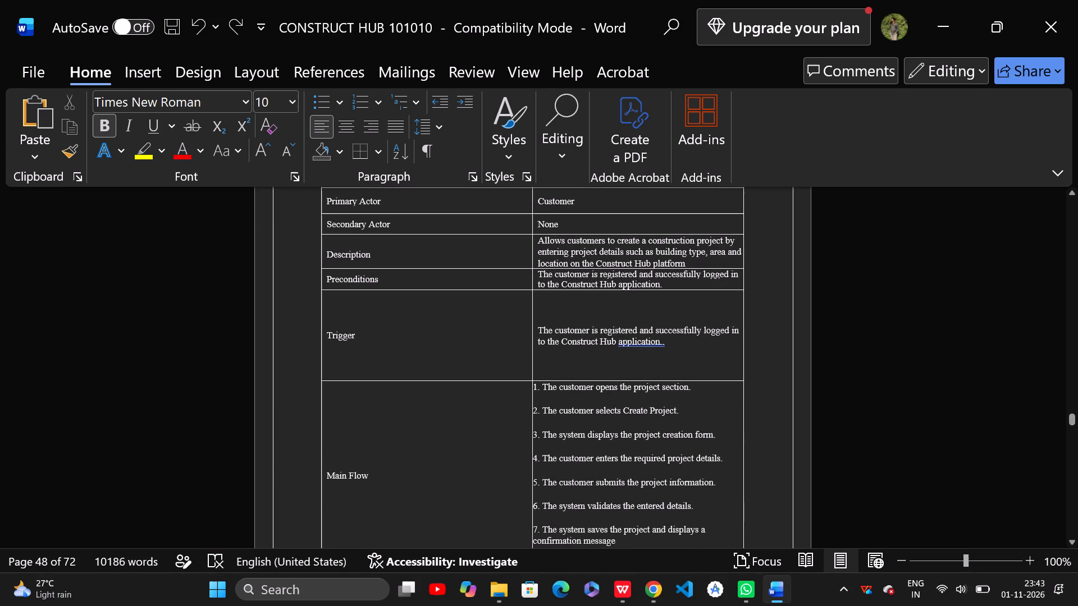
pyautogui.moveTo(597, 380); pyautogui.dragTo(600, 329)
pyautogui.moveTo(627, 381); pyautogui.dragTo(619, 325)
# Slightly increase the heights of the Preconditions and Description rows in the UC-05 Create Project table.
pyautogui.moveTo(645, 290); pyautogui.dragTo(646, 298)
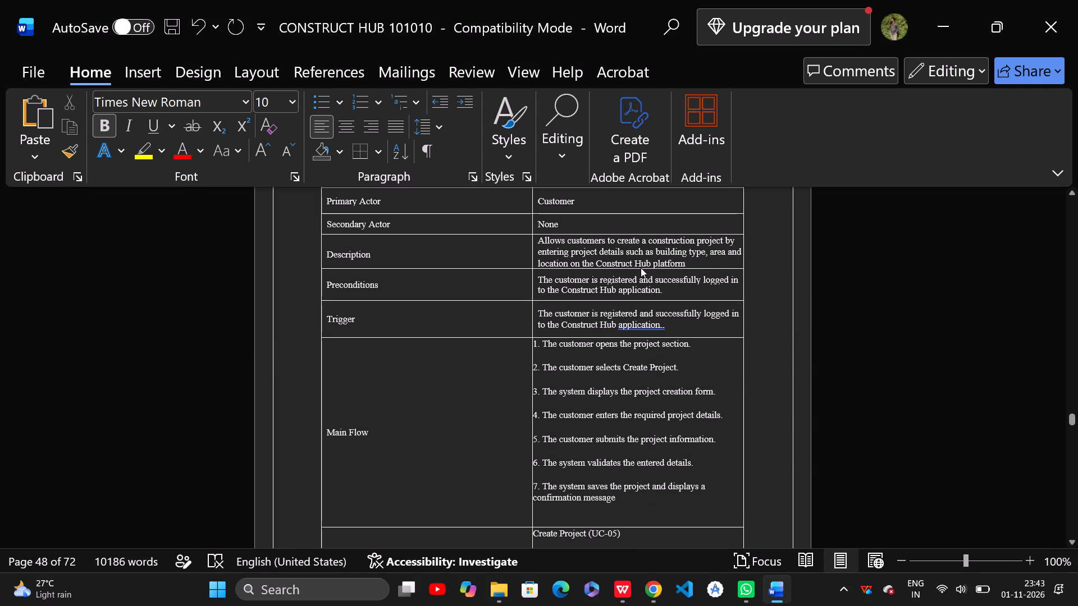
pyautogui.click(640, 268)
pyautogui.moveTo(644, 270); pyautogui.dragTo(645, 275)
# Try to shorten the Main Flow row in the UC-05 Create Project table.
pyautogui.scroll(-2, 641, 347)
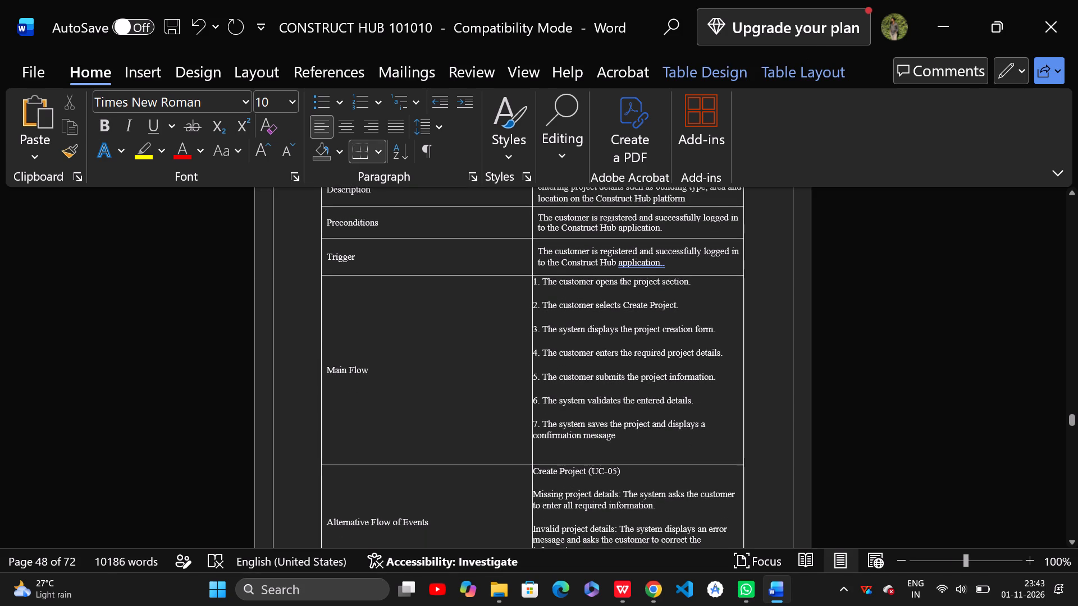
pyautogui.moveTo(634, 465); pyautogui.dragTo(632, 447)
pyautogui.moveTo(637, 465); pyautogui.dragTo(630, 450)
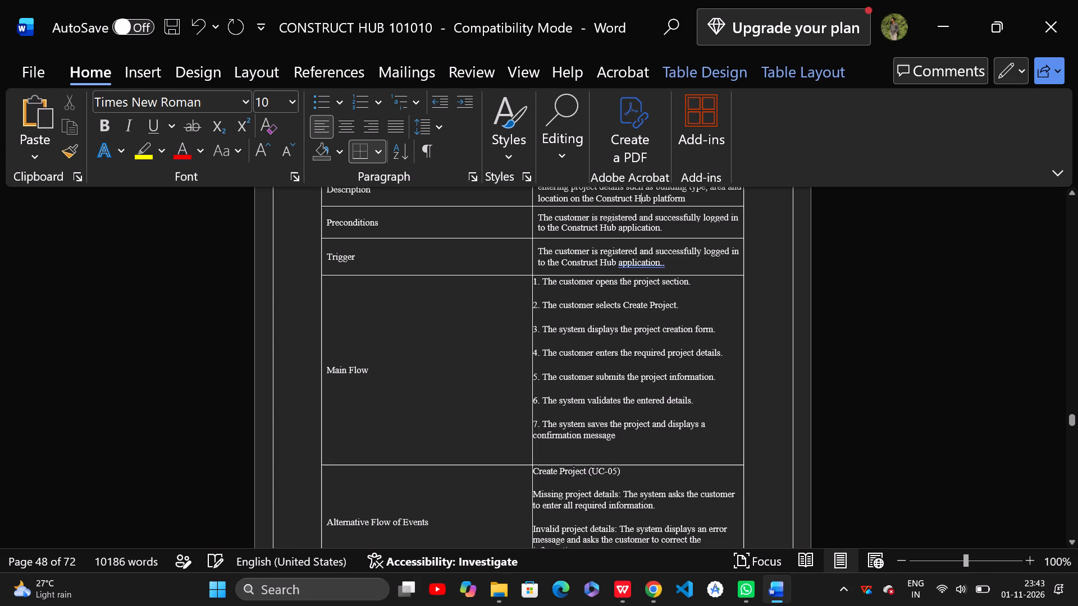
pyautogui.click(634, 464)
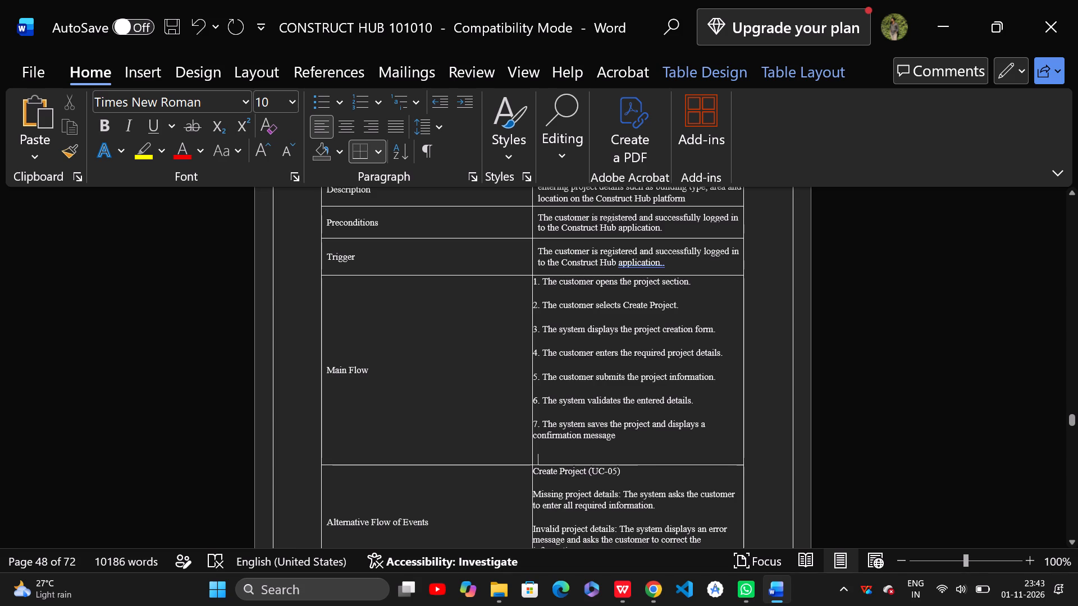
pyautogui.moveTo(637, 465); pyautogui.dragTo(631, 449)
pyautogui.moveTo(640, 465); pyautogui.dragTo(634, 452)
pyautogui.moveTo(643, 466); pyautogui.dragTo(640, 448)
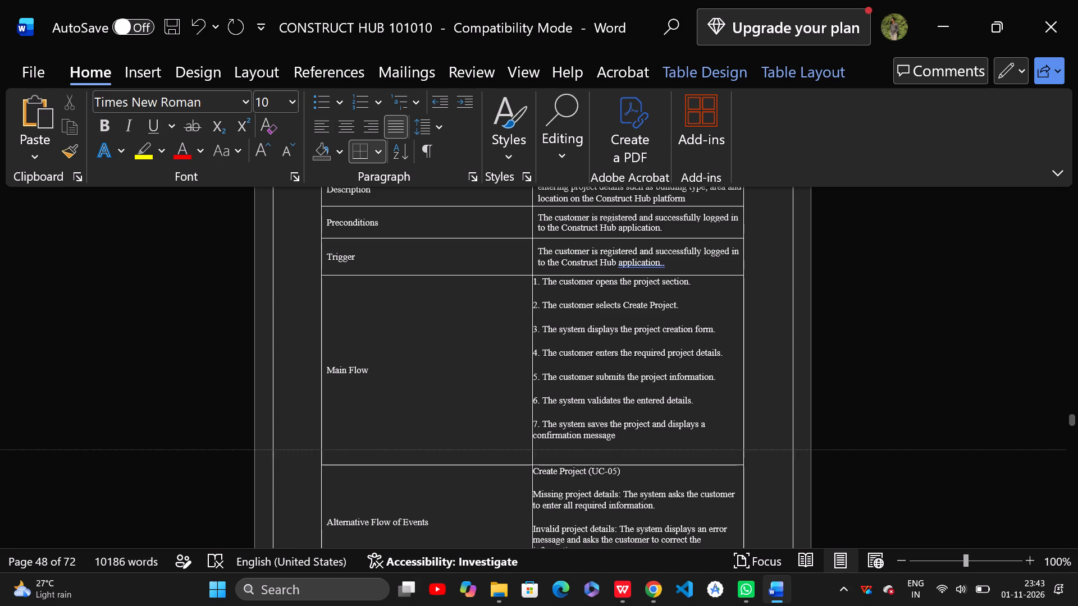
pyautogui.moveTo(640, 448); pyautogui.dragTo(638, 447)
# Insert a blank line between the UC-05 and UC-06 tables to push the UC-06 header row onto the next page.
pyautogui.scroll(-1, 591, 407)
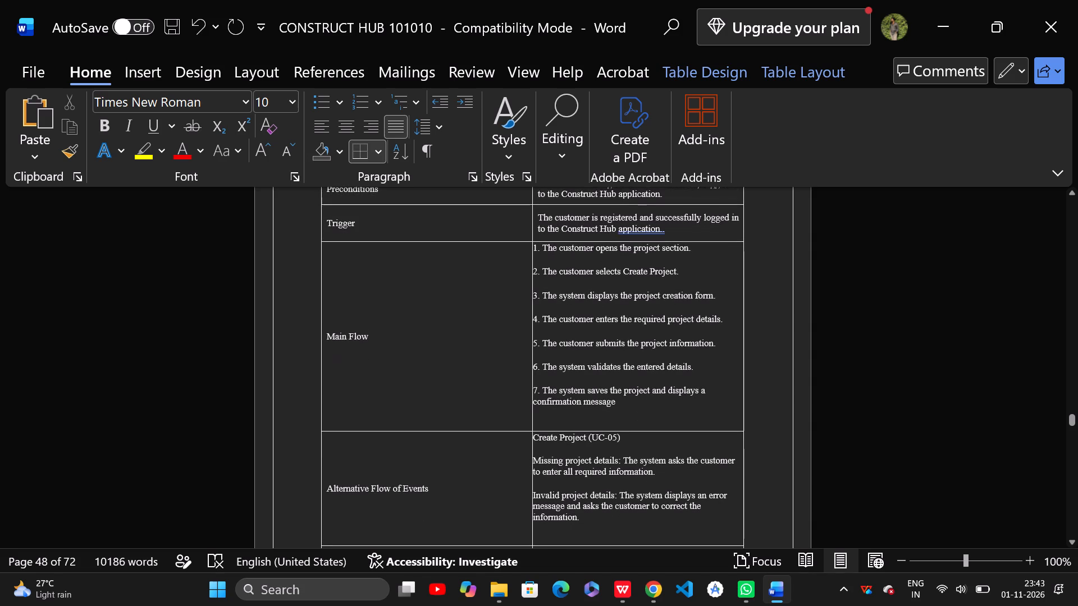
pyautogui.scroll(4, 569, 386)
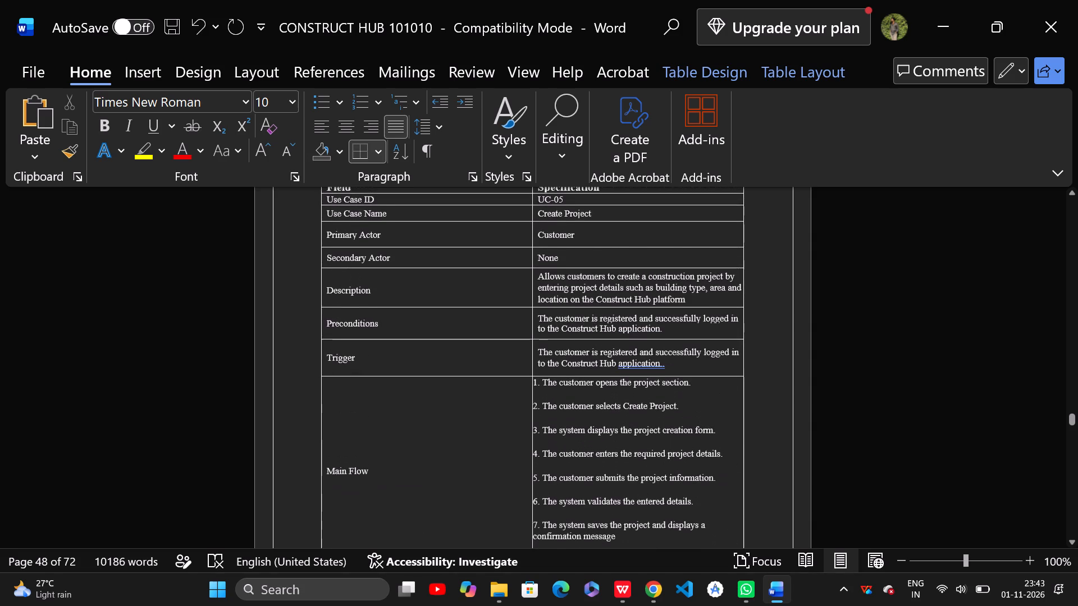
pyautogui.scroll(-7, 569, 386)
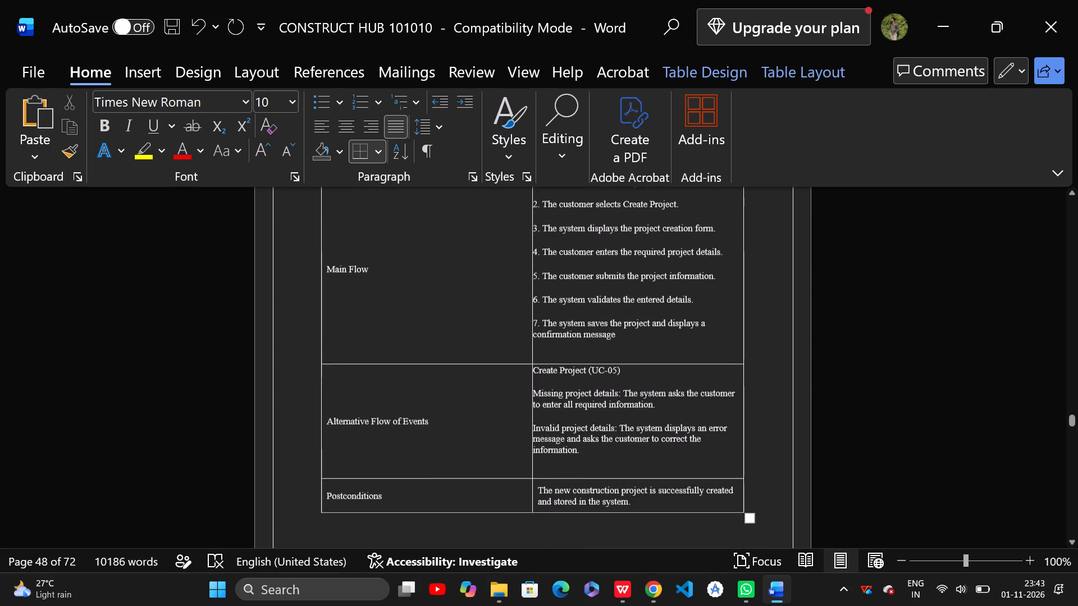
pyautogui.scroll(-2, 567, 364)
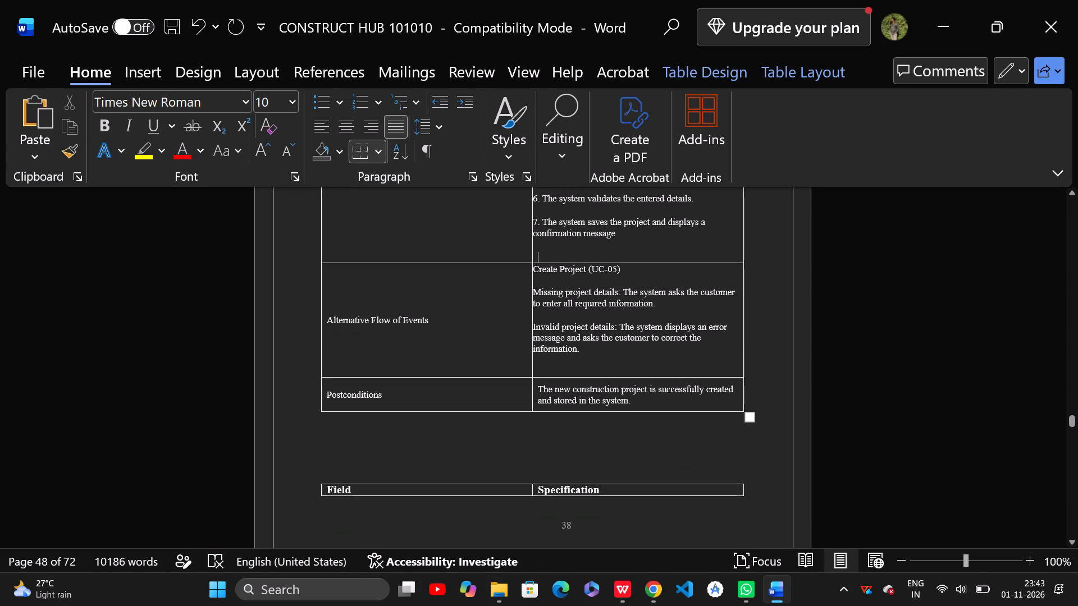
pyautogui.scroll(-3, 547, 361)
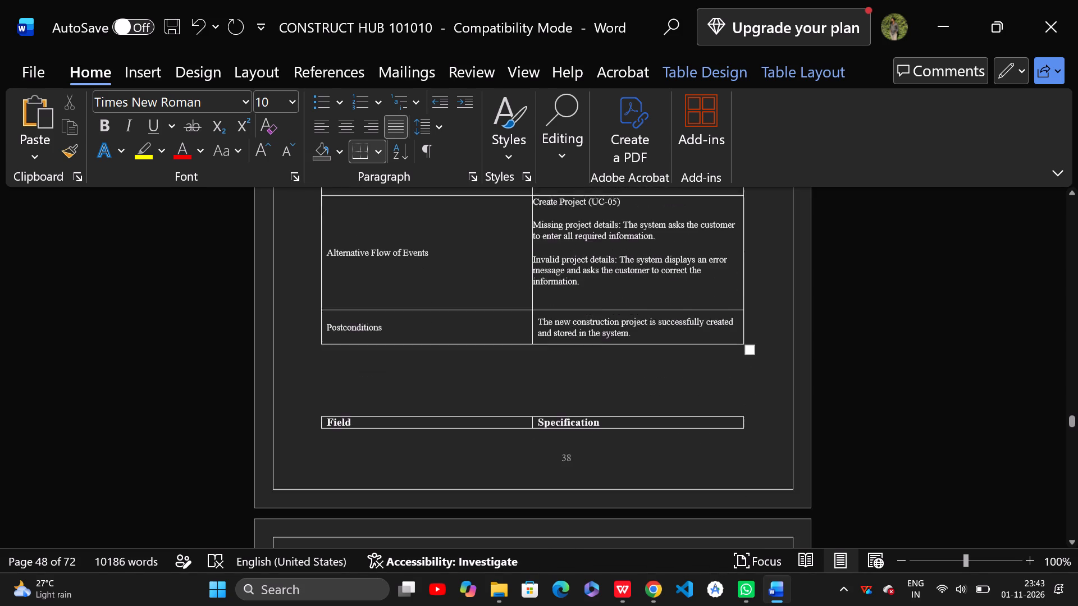
pyautogui.click(512, 348)
pyautogui.press('Return')
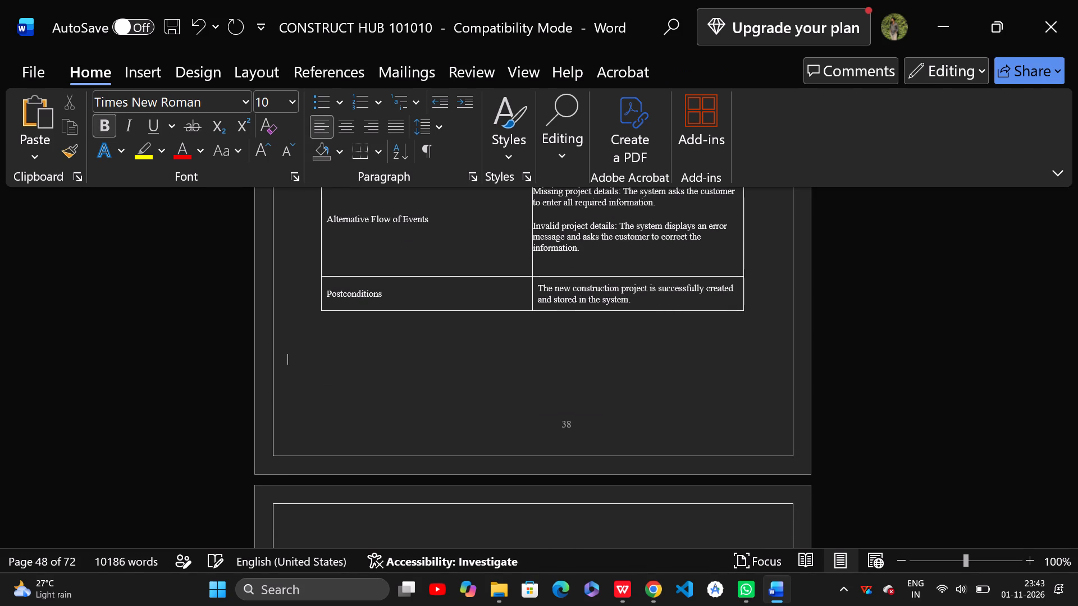
# Increase the heights of the Use Case Name, Primary Actor and header rows in the UC-06 Upload Blueprint table.
pyautogui.scroll(-6, 517, 391)
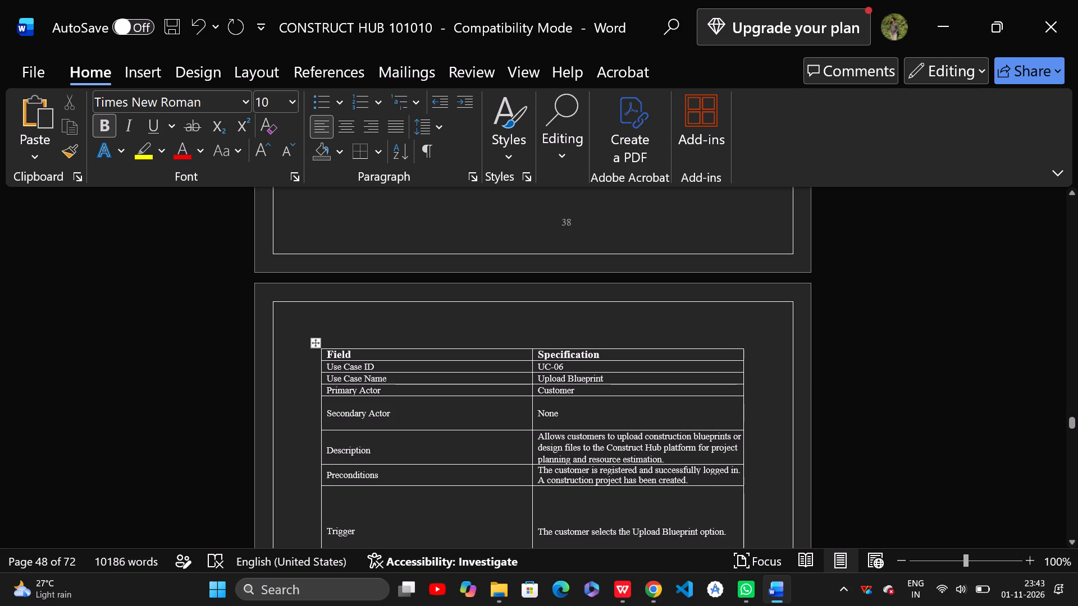
pyautogui.scroll(-1, 567, 377)
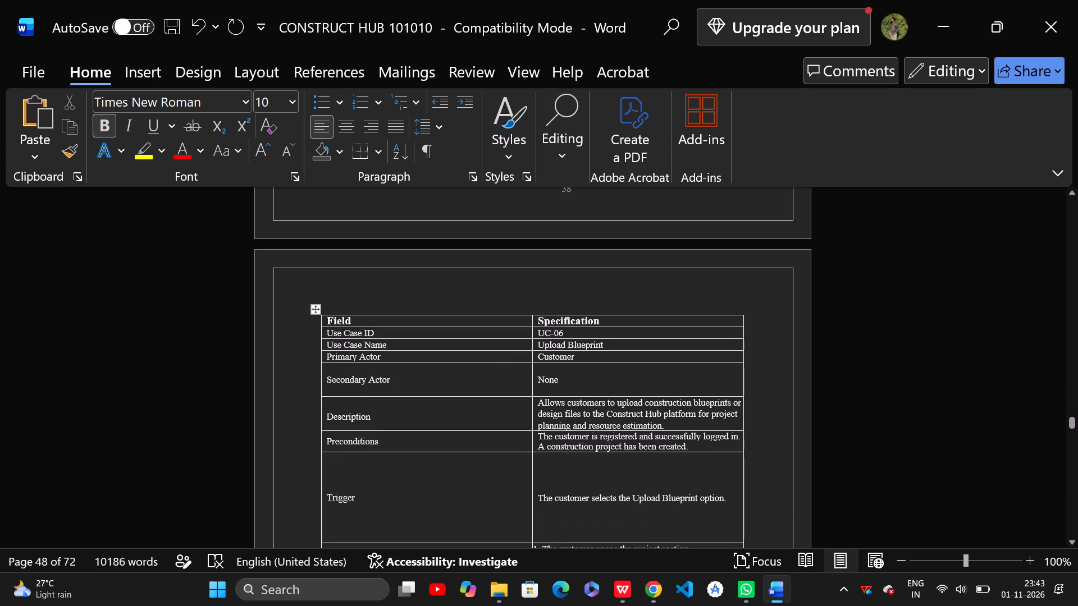
pyautogui.moveTo(616, 351); pyautogui.dragTo(615, 359)
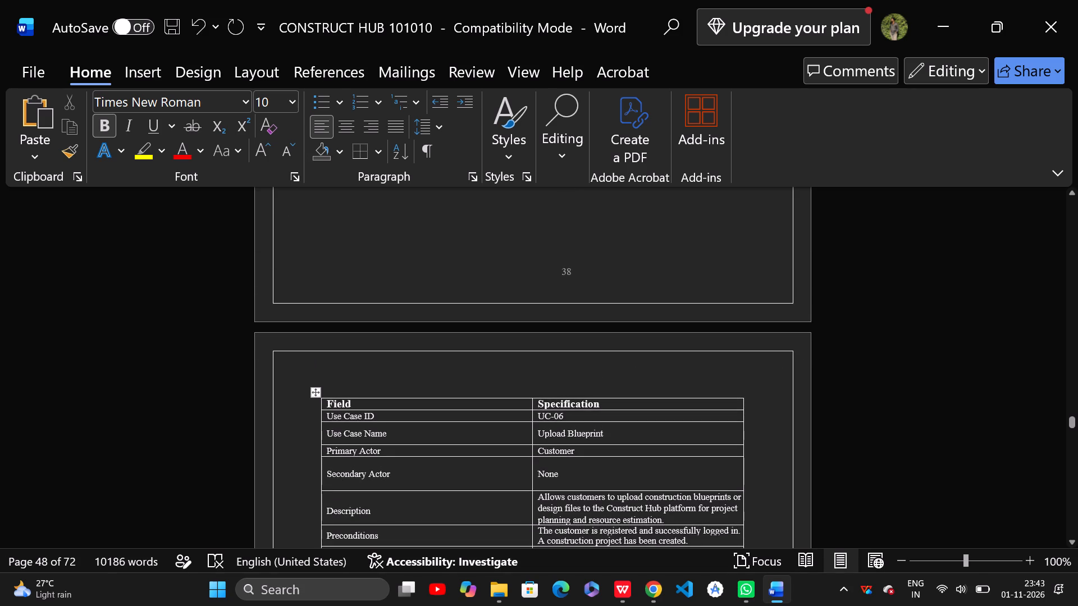
pyautogui.moveTo(619, 457); pyautogui.dragTo(623, 471)
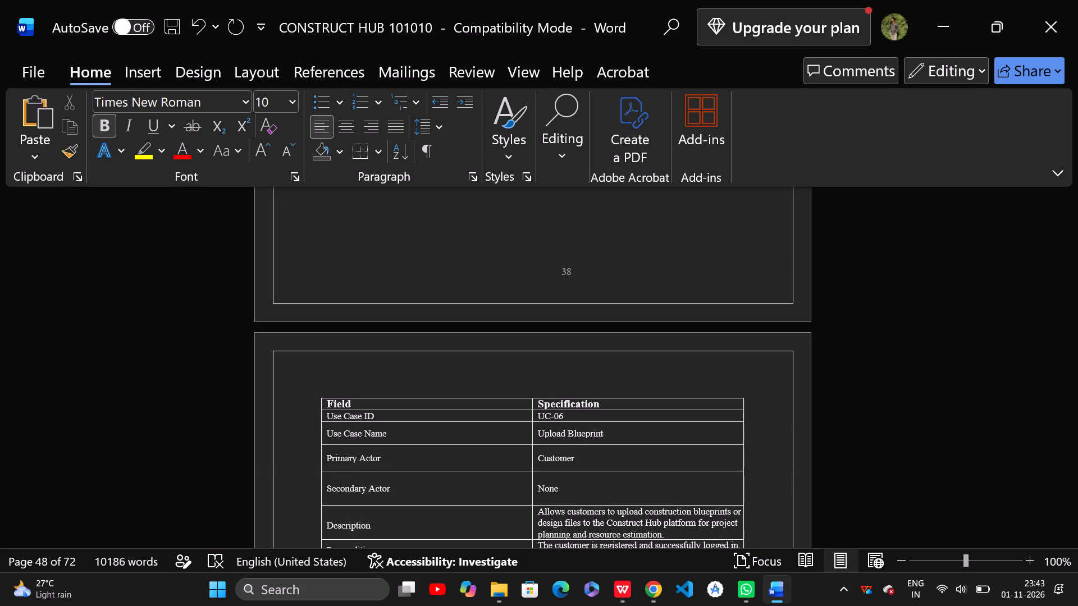
pyautogui.scroll(6, 623, 447)
pyautogui.scroll(-8, 618, 432)
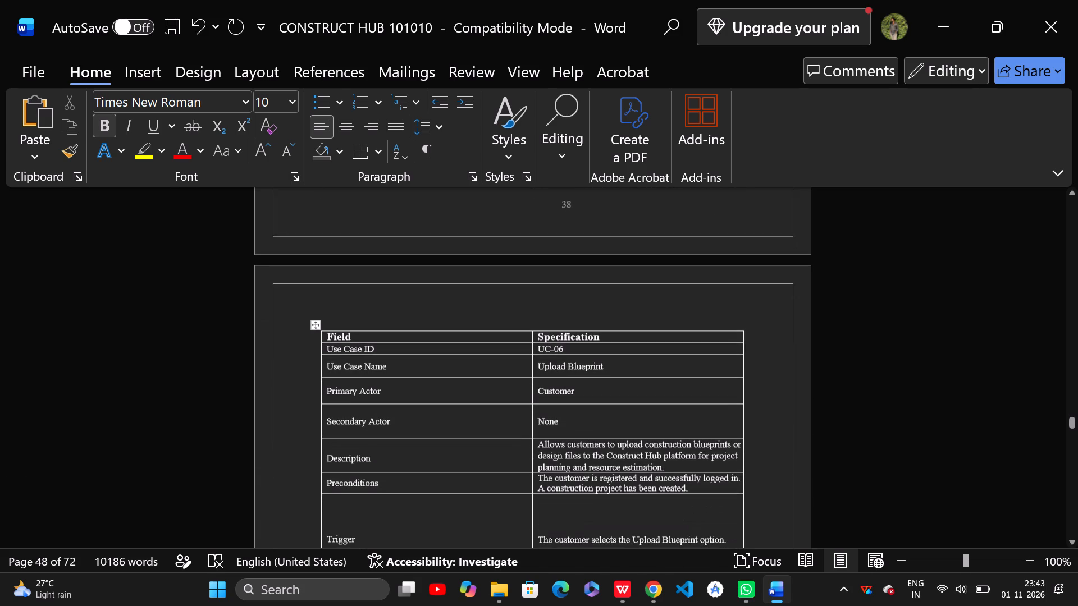
pyautogui.moveTo(613, 344); pyautogui.dragTo(615, 355)
# Slightly increase the height of the Description row in the UC-06 Upload Blueprint table.
pyautogui.scroll(-3, 618, 383)
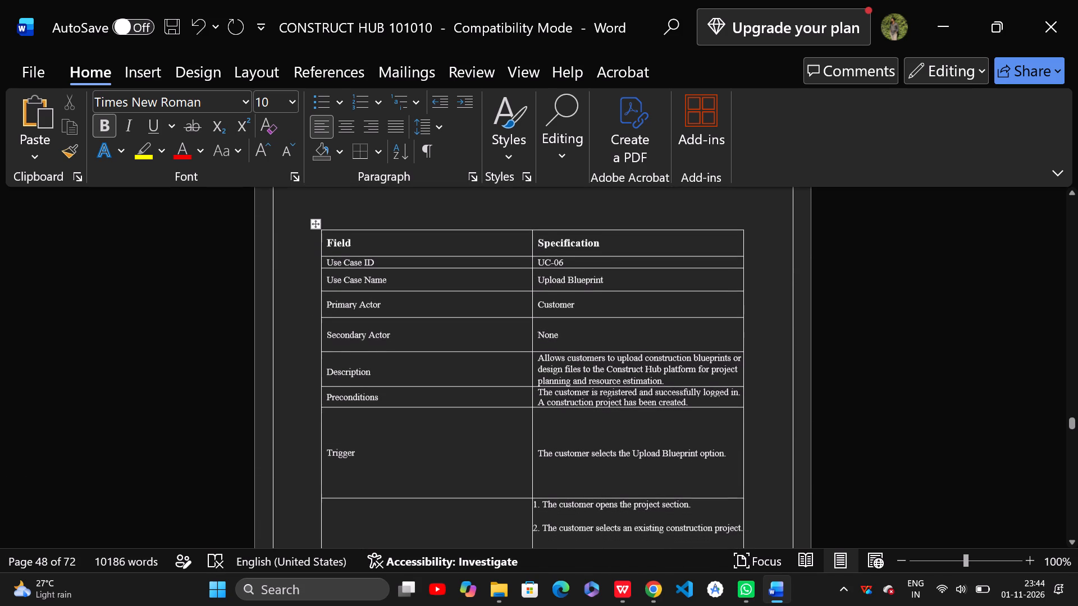
pyautogui.moveTo(667, 386); pyautogui.dragTo(667, 392)
pyautogui.moveTo(668, 387); pyautogui.dragTo(668, 391)
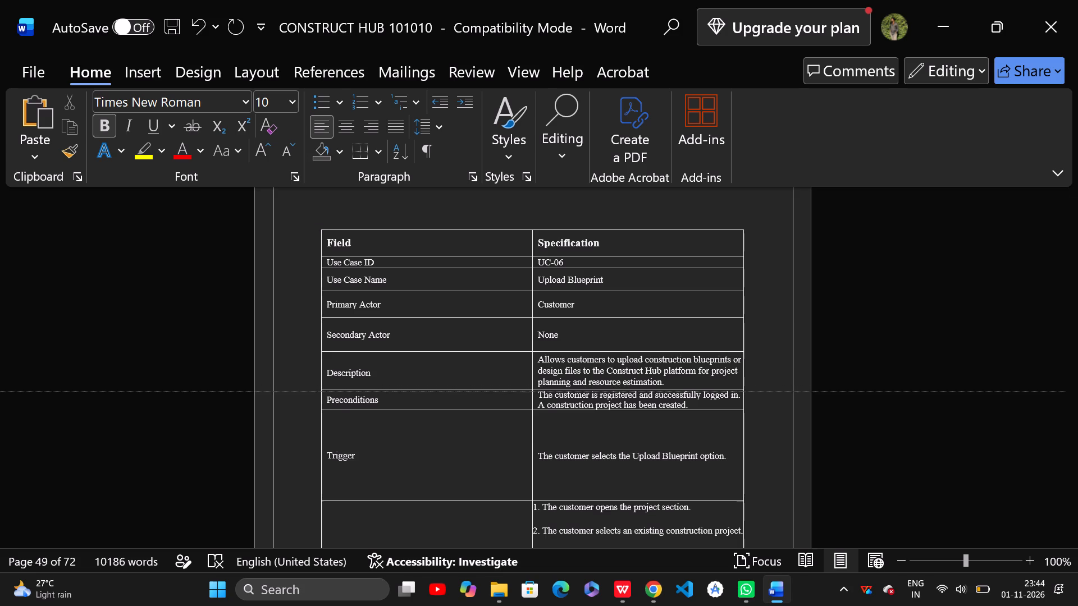
pyautogui.moveTo(668, 391); pyautogui.dragTo(669, 396)
# Switch to the Windows quick settings and turn off Energy saver.
pyautogui.click(986, 588)
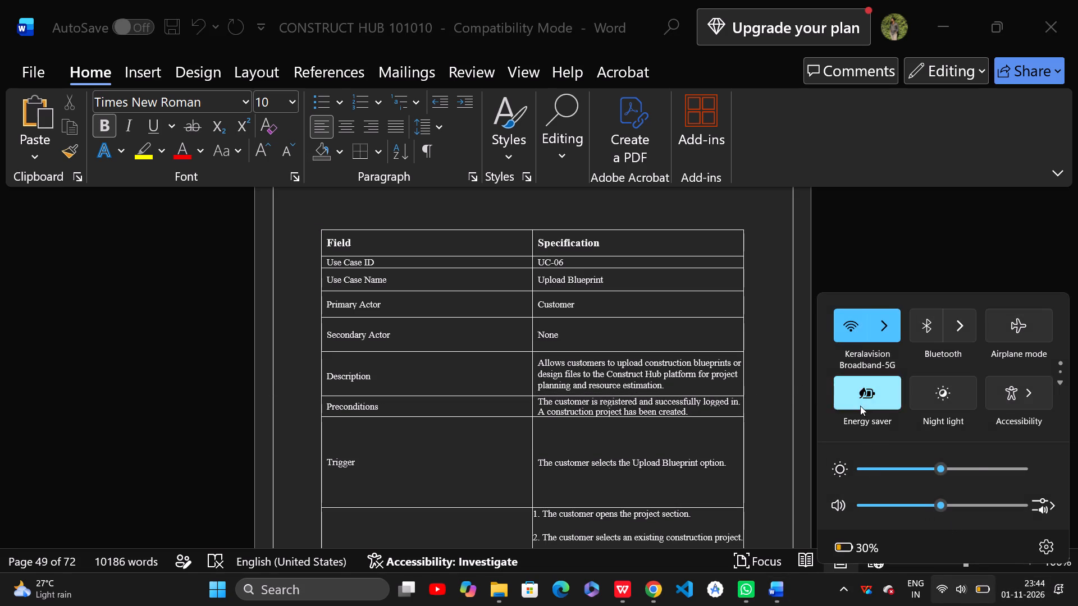
pyautogui.click(860, 406)
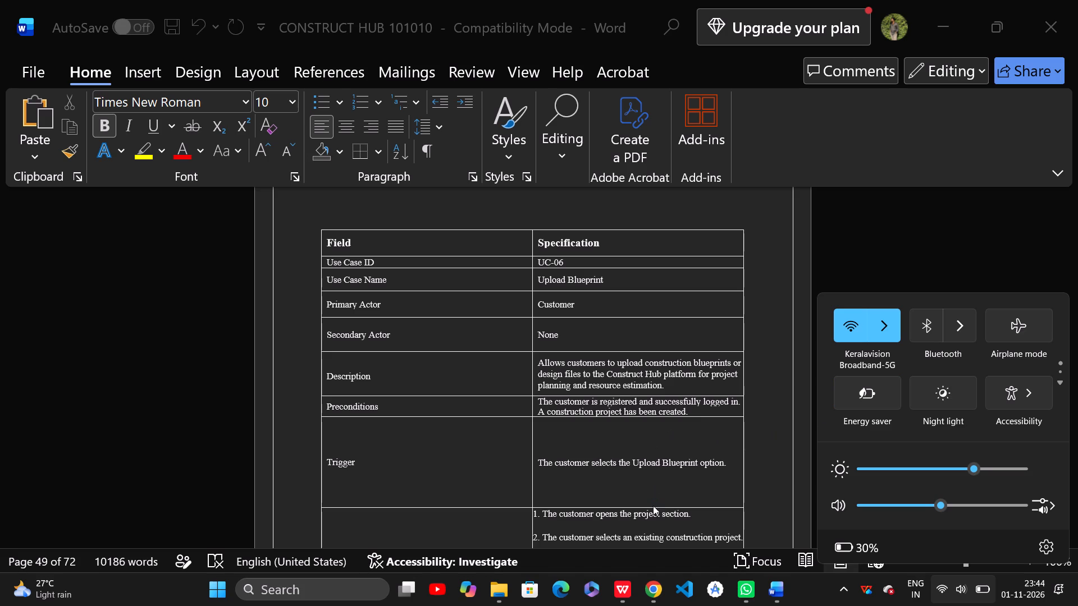
pyautogui.click(981, 593)
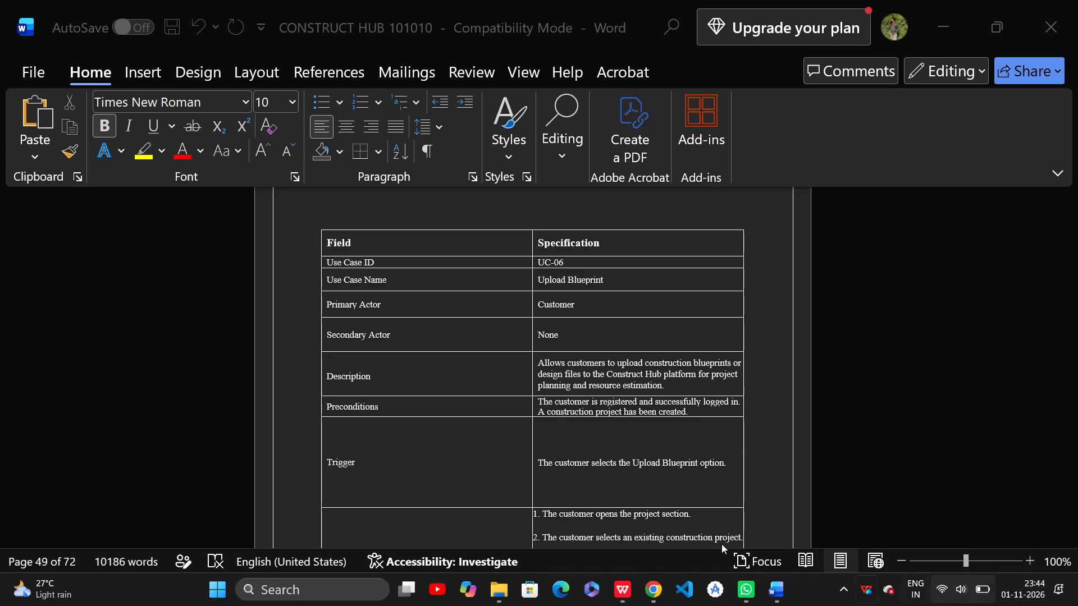
# Shorten the oversized Trigger row and slightly increase the height of the Preconditions row in the UC-06 Upload Blueprint table.
pyautogui.moveTo(642, 507); pyautogui.dragTo(638, 465)
pyautogui.moveTo(646, 509); pyautogui.dragTo(631, 467)
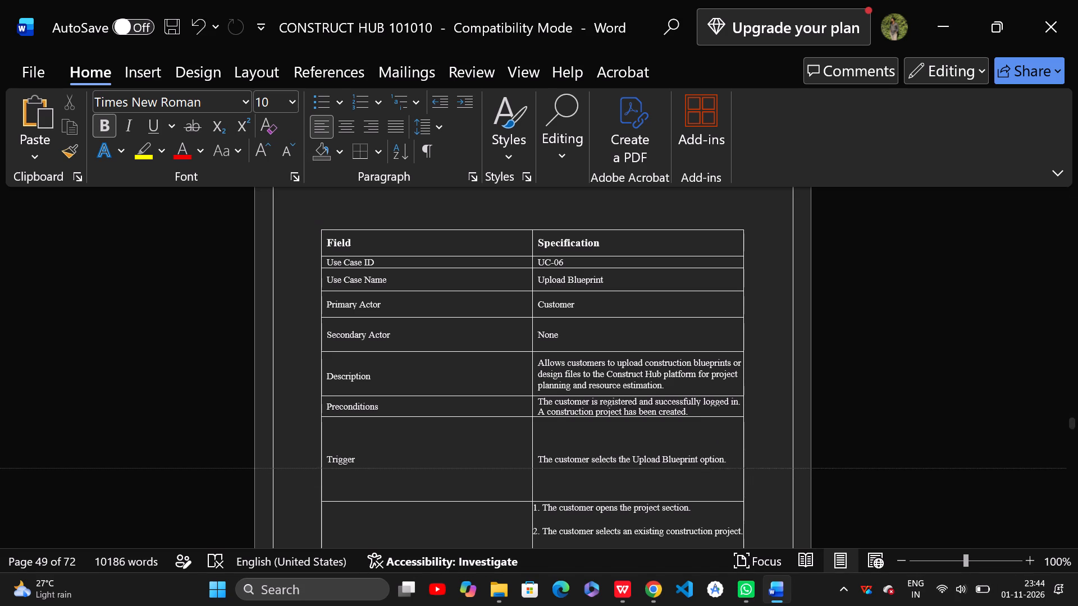
pyautogui.moveTo(631, 467); pyautogui.dragTo(631, 456)
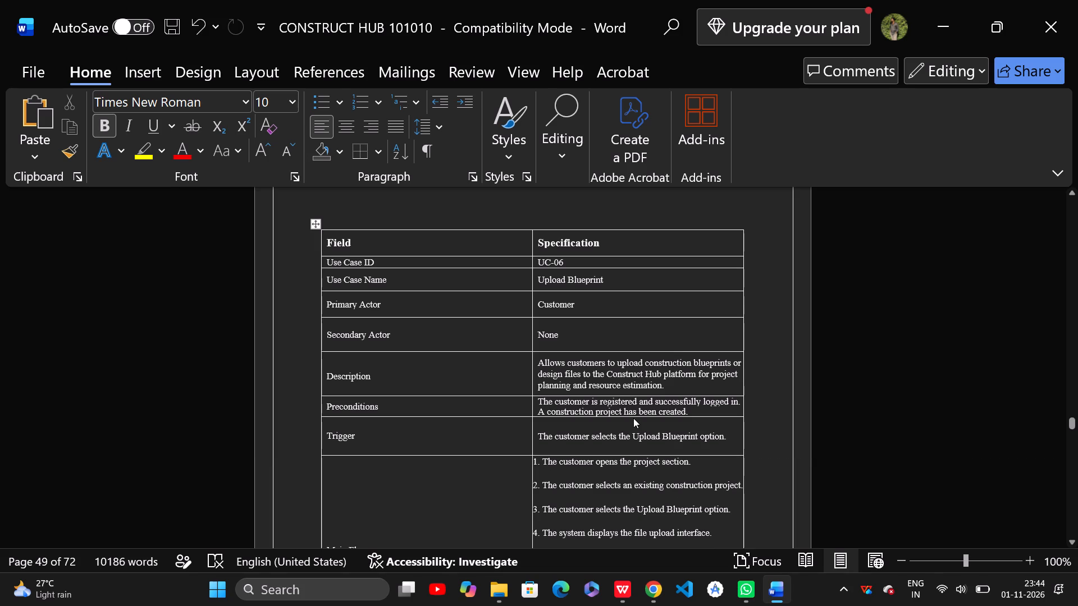
pyautogui.moveTo(634, 416); pyautogui.dragTo(634, 428)
pyautogui.moveTo(634, 418); pyautogui.dragTo(634, 427)
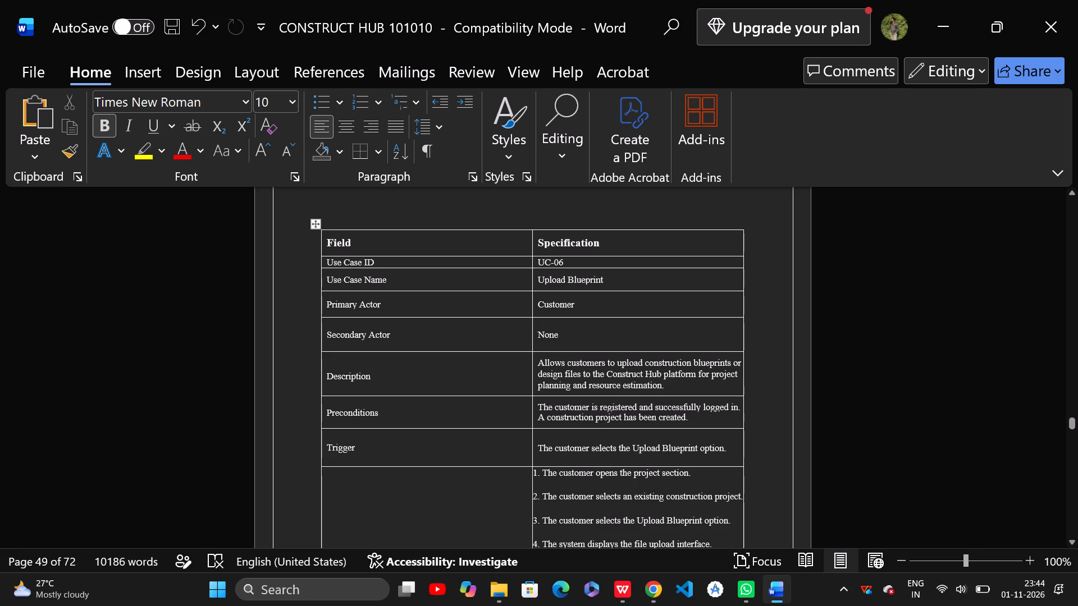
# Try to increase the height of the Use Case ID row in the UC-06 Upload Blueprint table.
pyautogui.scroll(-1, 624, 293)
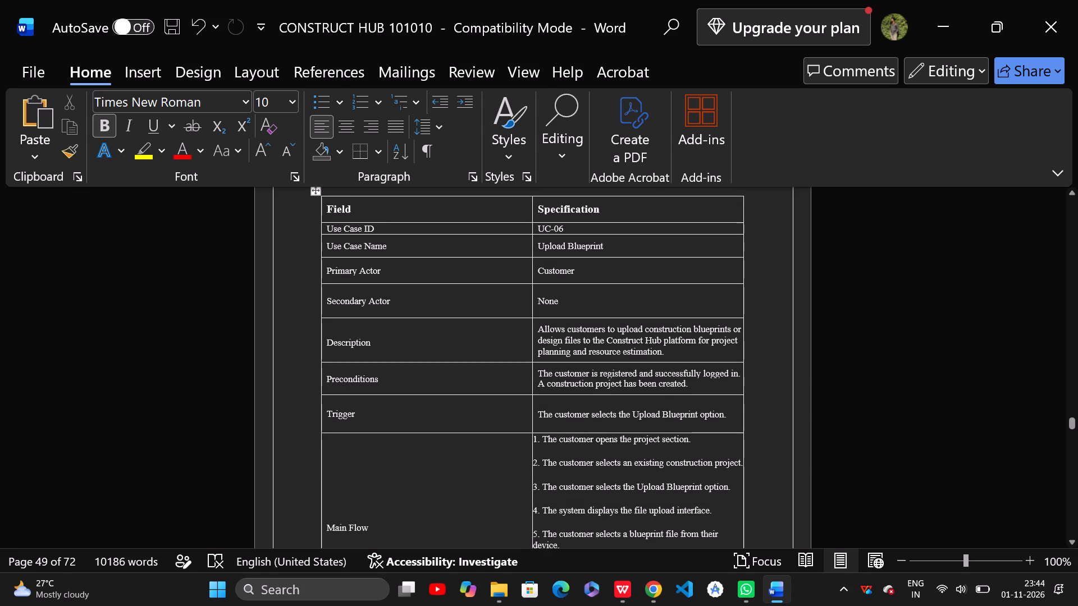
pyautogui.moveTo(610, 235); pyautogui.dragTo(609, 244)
# Increase the heights of the Use Case ID row and the header row in the UC-07 Get Resource Estimation table.
pyautogui.scroll(-3, 610, 286)
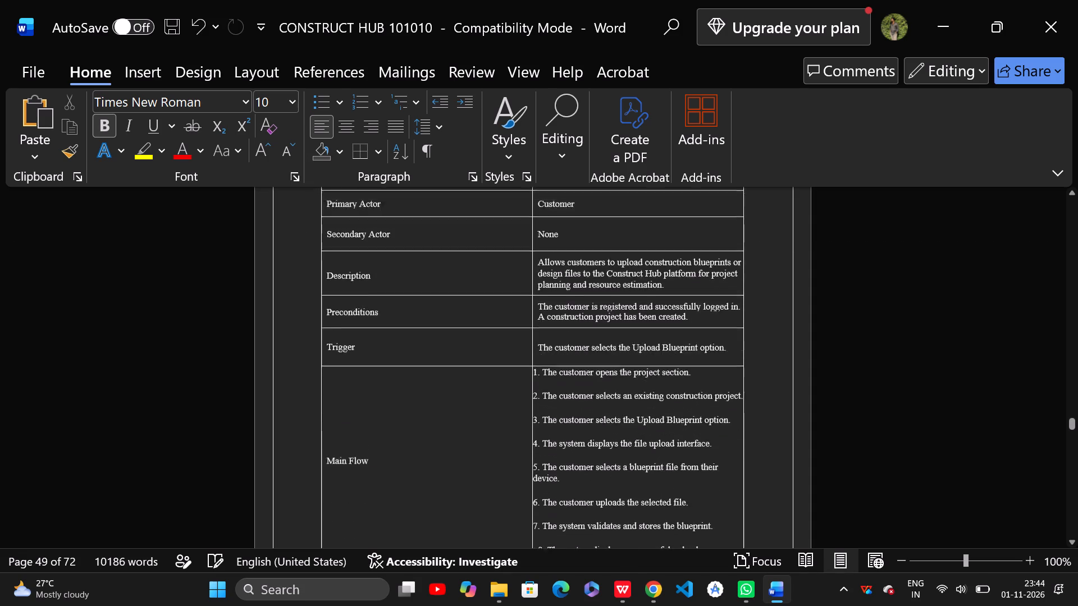
pyautogui.scroll(-9, 592, 315)
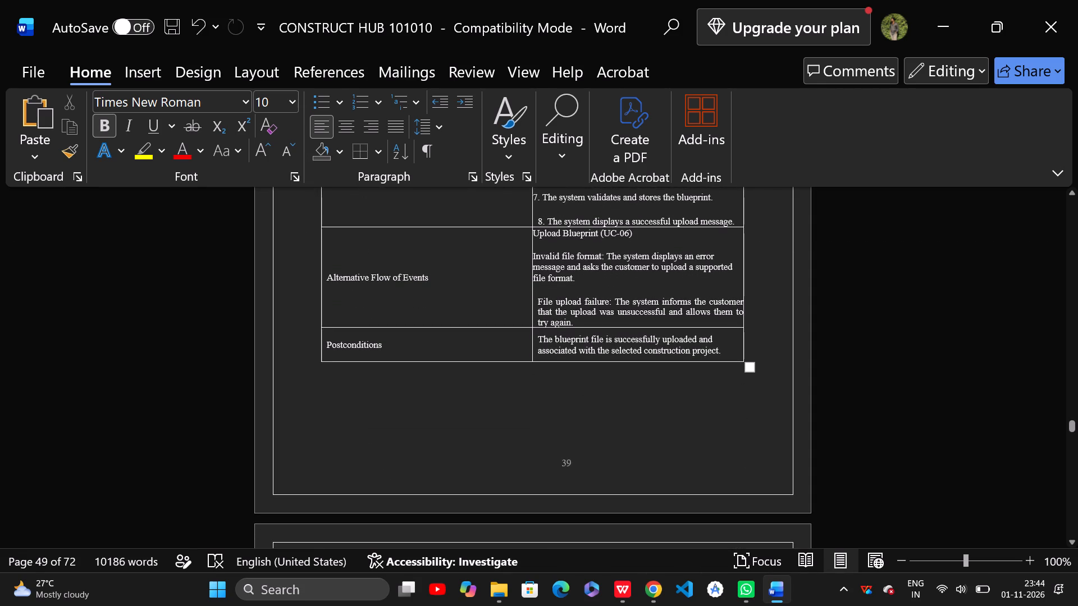
pyautogui.scroll(1, 582, 383)
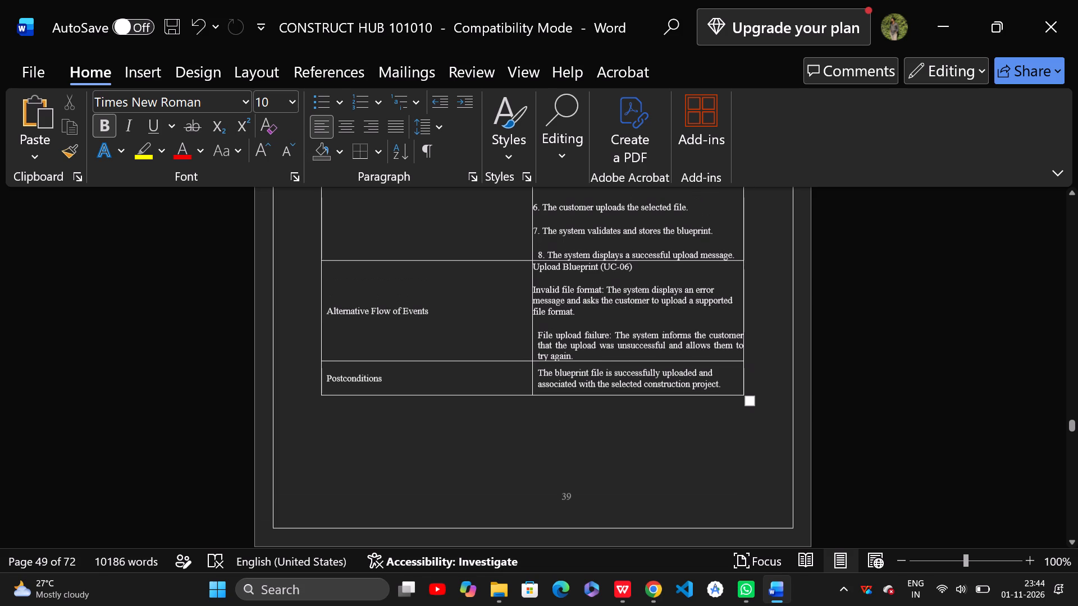
pyautogui.scroll(-3, 582, 383)
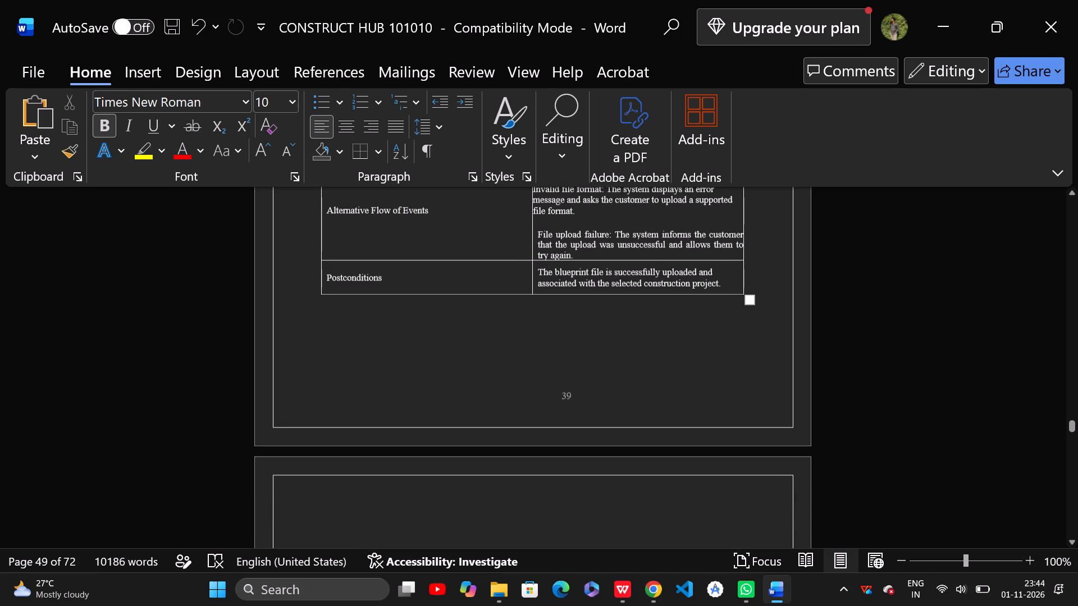
pyautogui.scroll(-5, 583, 383)
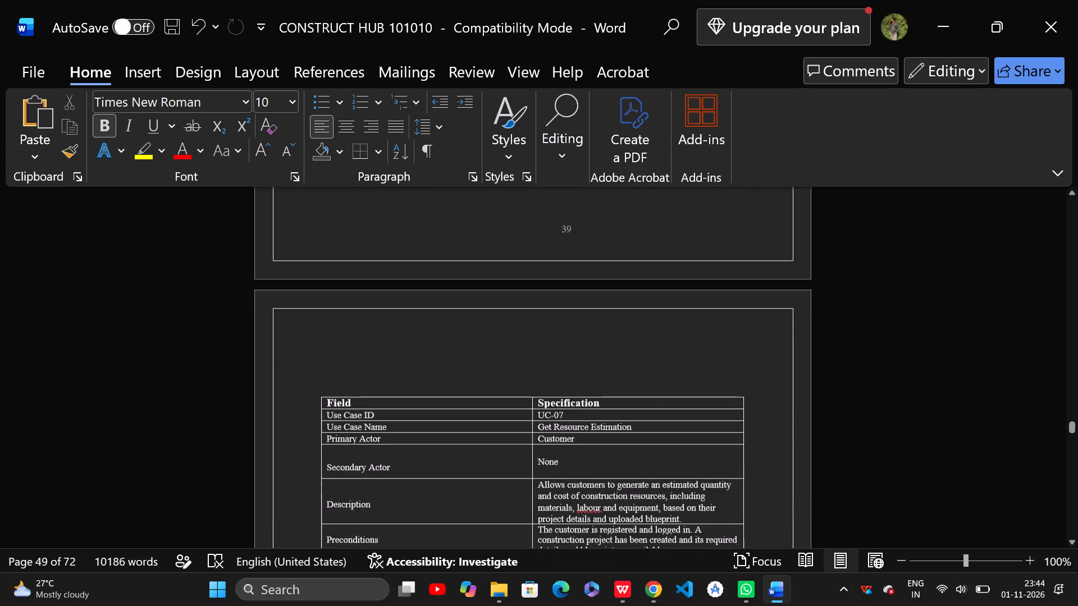
pyautogui.scroll(-3, 584, 386)
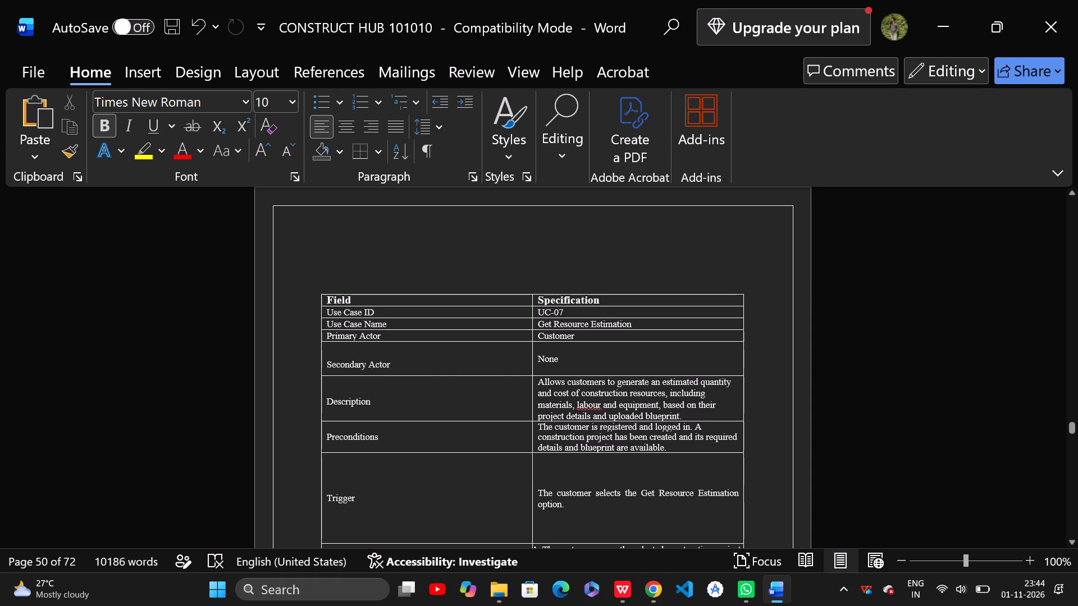
pyautogui.moveTo(641, 319); pyautogui.dragTo(640, 329)
pyautogui.moveTo(641, 306); pyautogui.dragTo(641, 313)
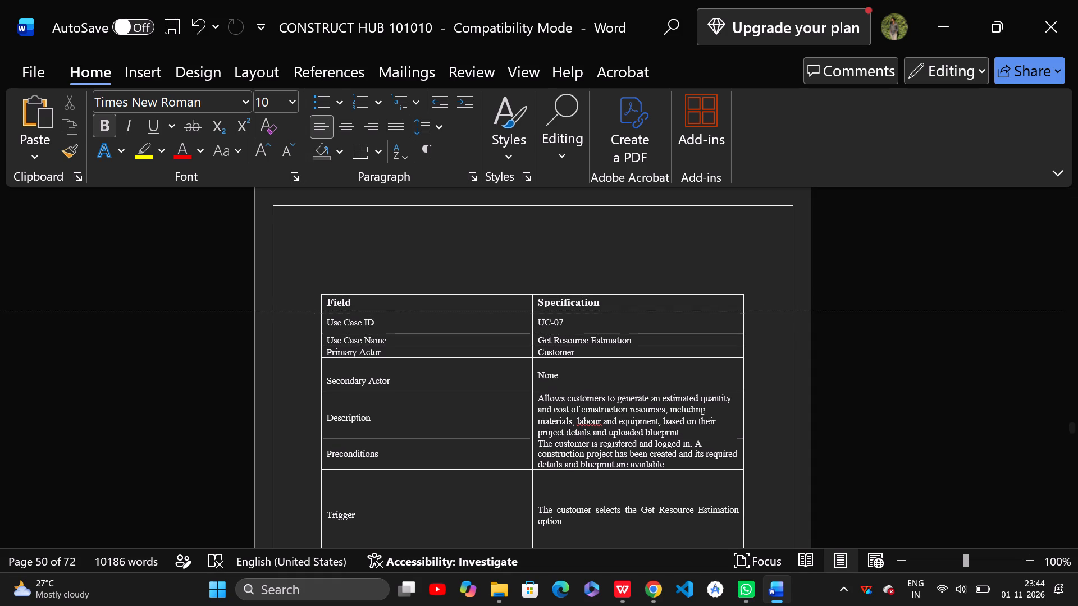
# Heighten the header, Use Case Name and Primary Actor rows and shorten the Secondary Actor row in the UC-07 Get Resource Estimation table.
pyautogui.moveTo(641, 313); pyautogui.dragTo(641, 314)
pyautogui.click(647, 342)
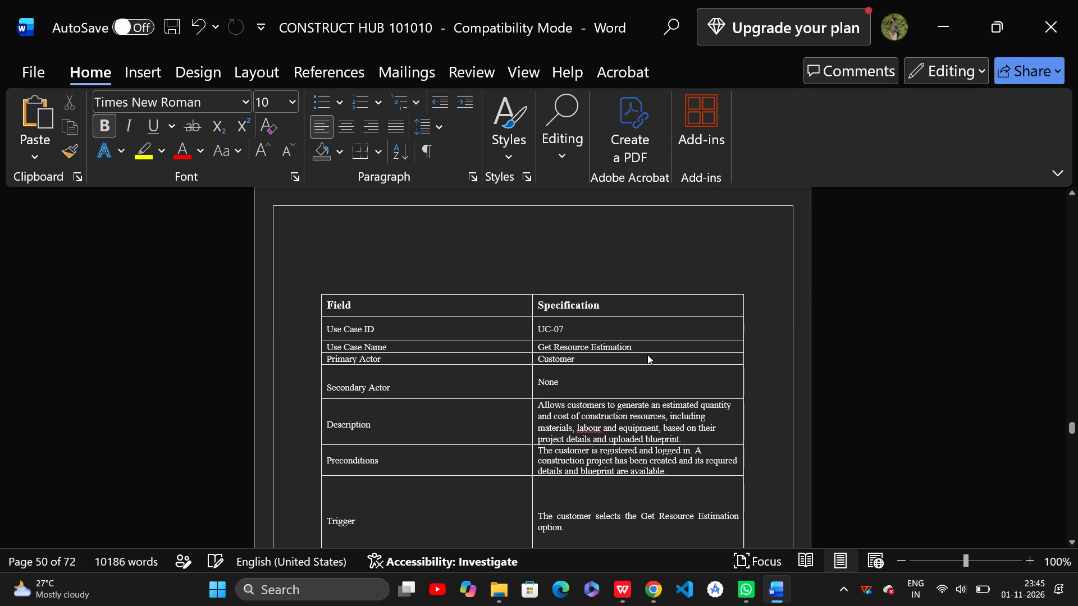
pyautogui.click(647, 352)
pyautogui.moveTo(647, 353); pyautogui.dragTo(647, 355)
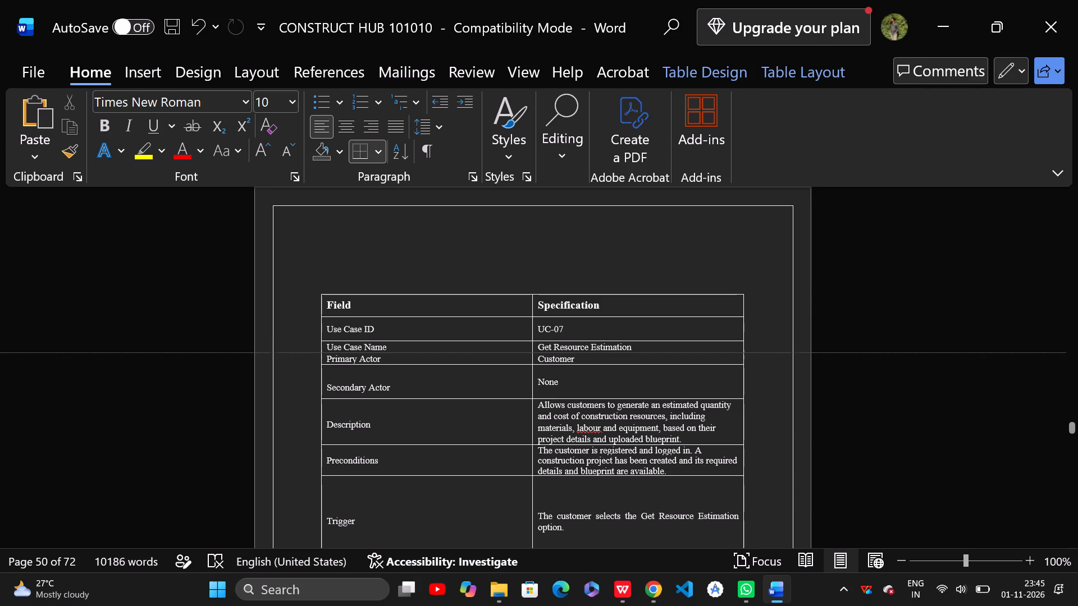
pyautogui.moveTo(647, 355); pyautogui.dragTo(644, 362)
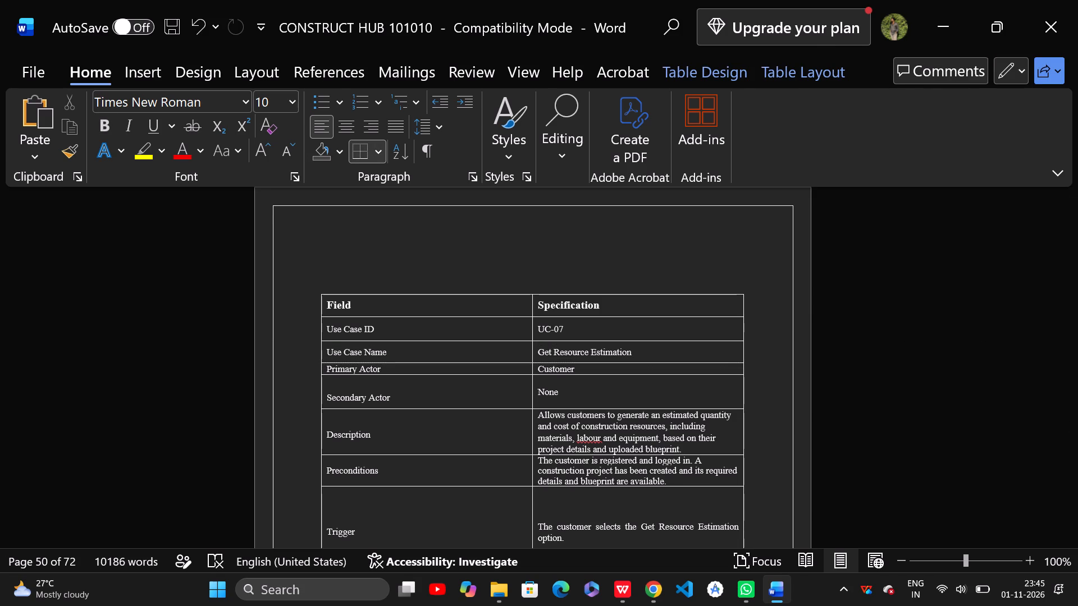
pyautogui.moveTo(647, 374); pyautogui.dragTo(646, 384)
pyautogui.moveTo(645, 375); pyautogui.dragTo(641, 387)
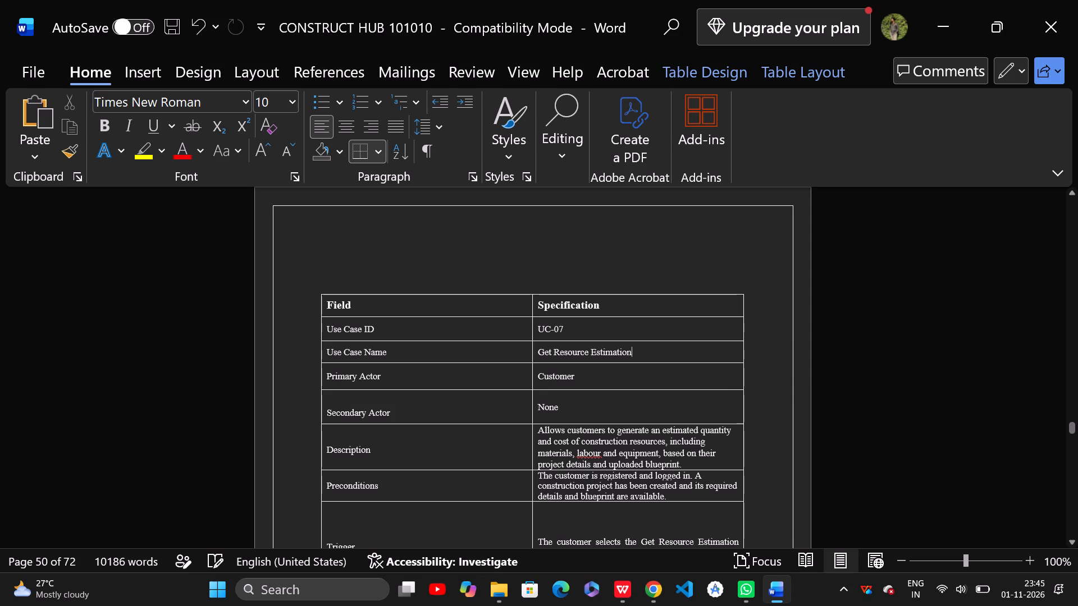
pyautogui.moveTo(651, 424); pyautogui.dragTo(651, 416)
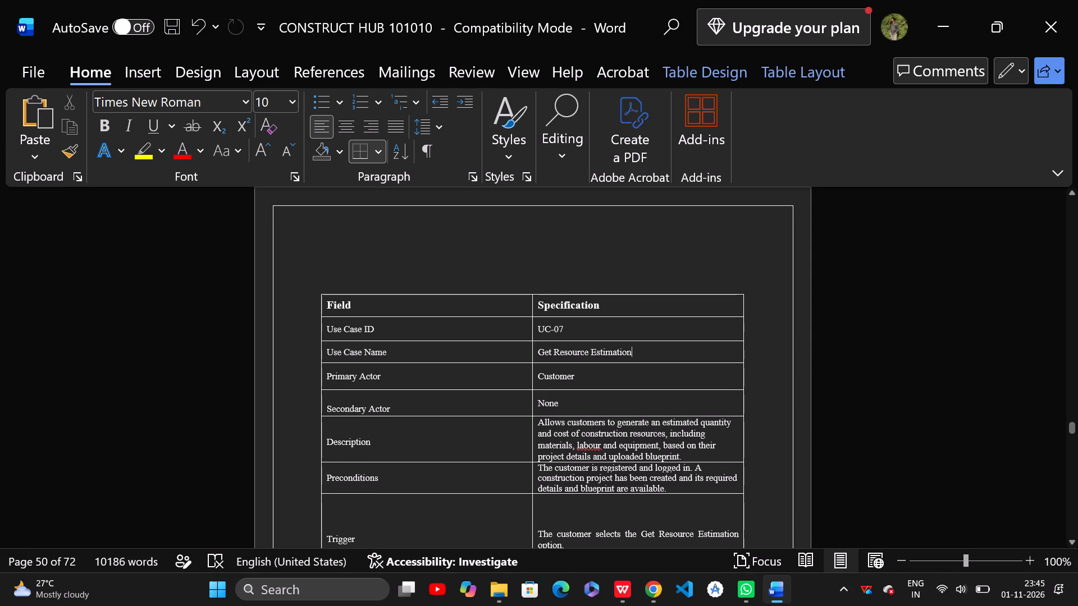
# Slightly heighten the Description and Preconditions rows and shorten the Trigger row to fit its text in the UC-07 table.
pyautogui.scroll(-2, 602, 448)
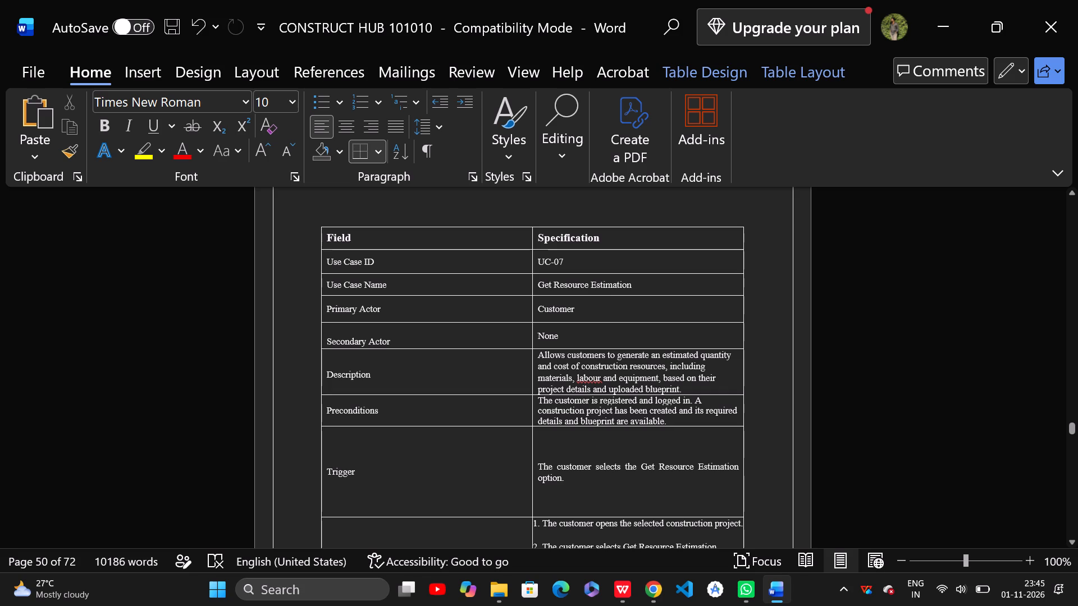
pyautogui.moveTo(688, 395); pyautogui.dragTo(687, 403)
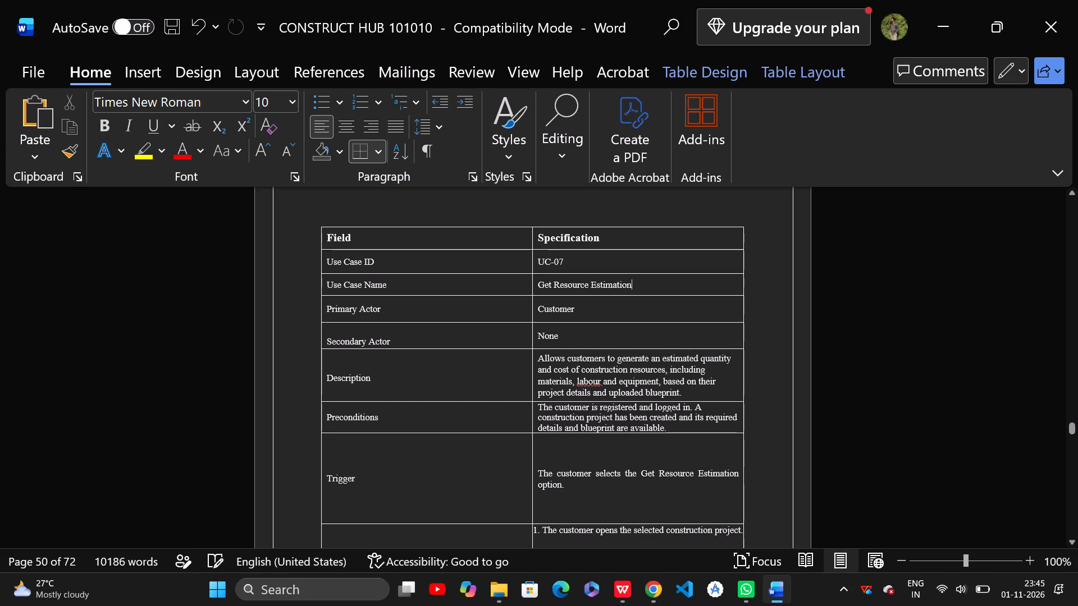
pyautogui.moveTo(683, 433); pyautogui.dragTo(682, 438)
pyautogui.scroll(-1, 664, 466)
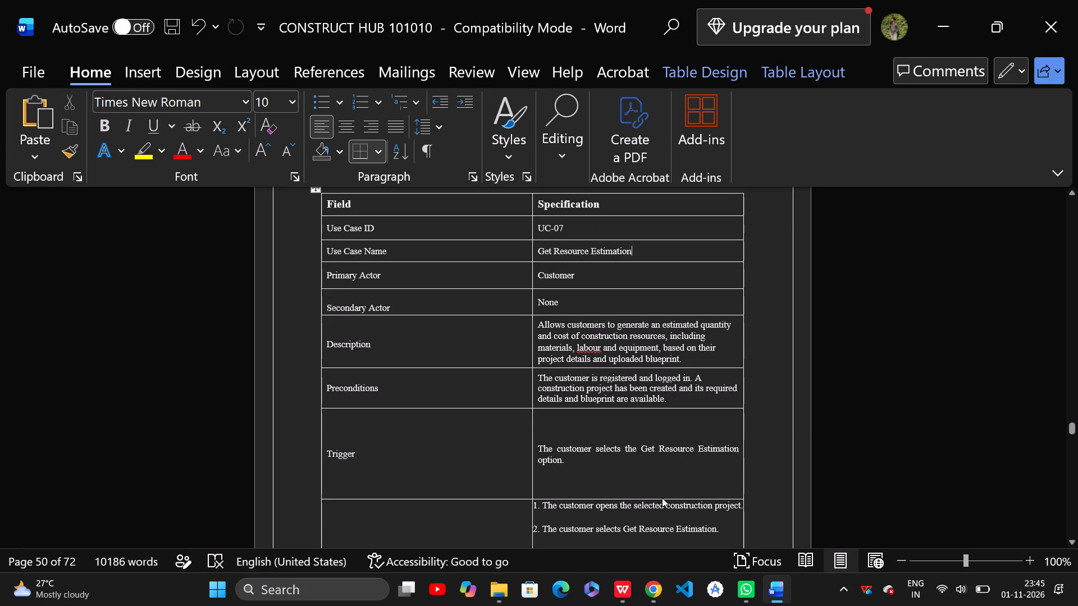
pyautogui.moveTo(662, 499); pyautogui.dragTo(665, 470)
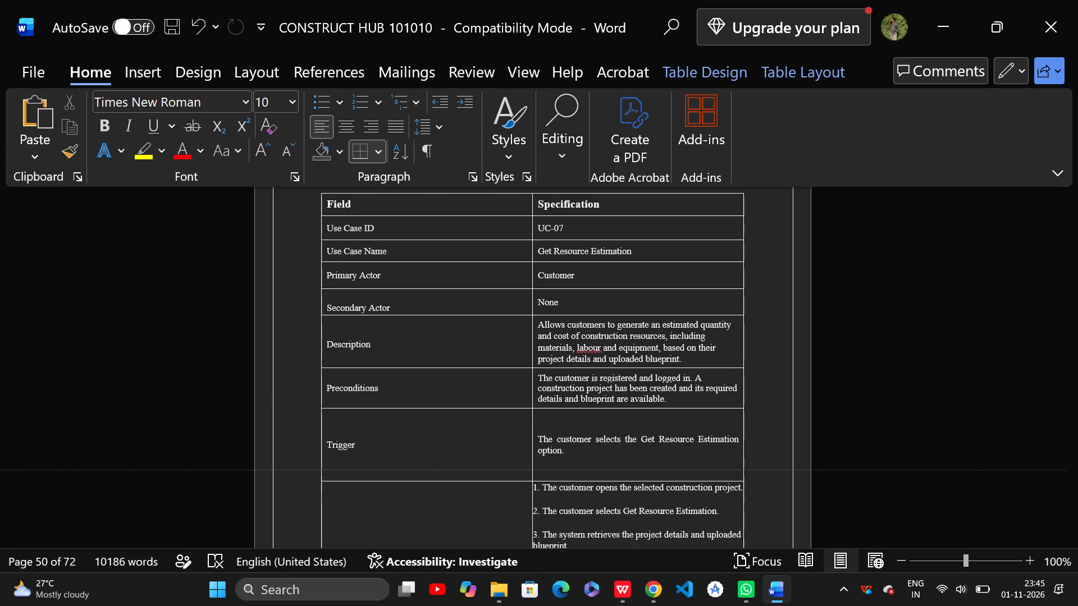
pyautogui.moveTo(665, 470); pyautogui.dragTo(669, 446)
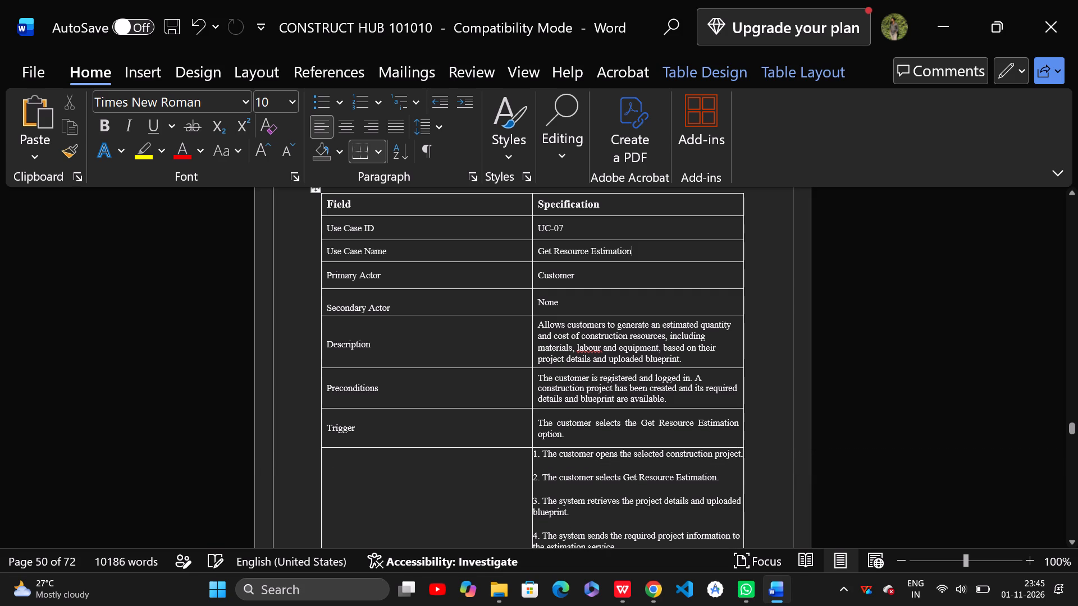
# Examine how the rest of the UC-07 table breaks across pages and how the UC-08 View Estimation Report table is laid out.
pyautogui.scroll(-3, 599, 347)
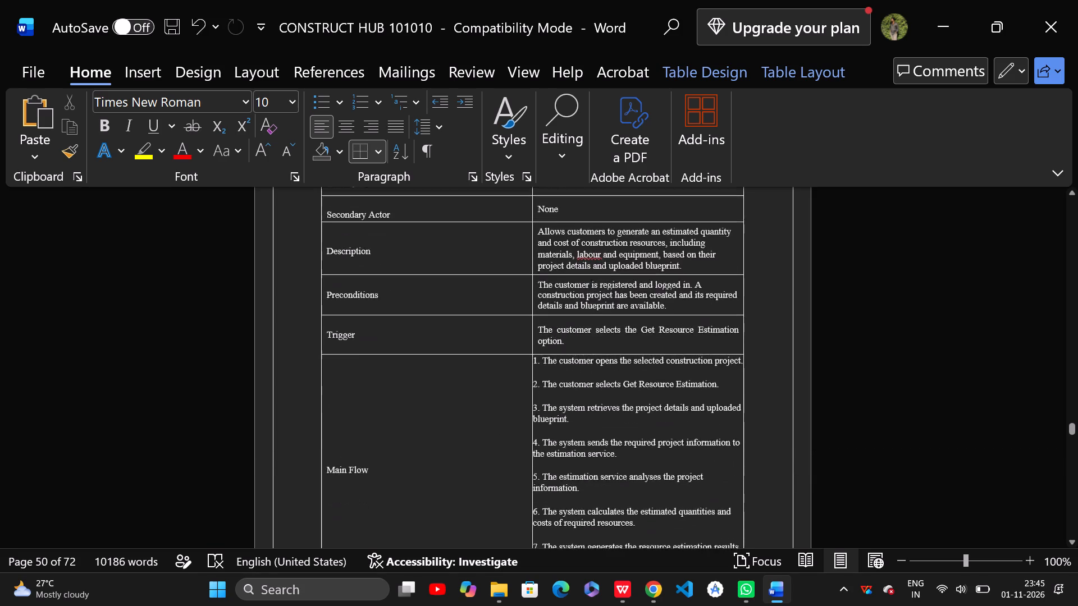
pyautogui.scroll(-13, 601, 346)
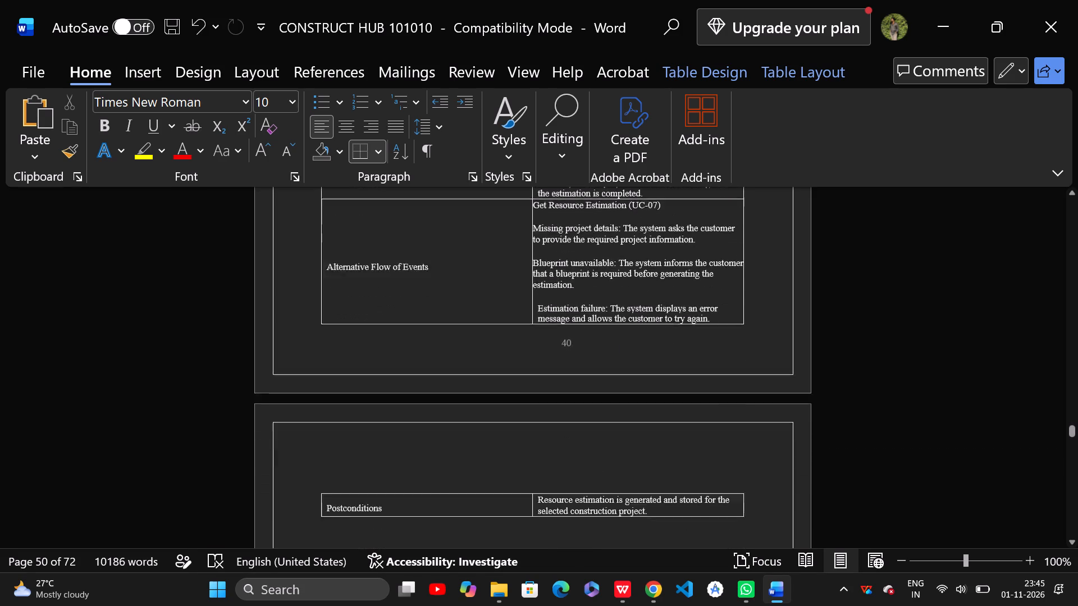
pyautogui.scroll(3, 627, 378)
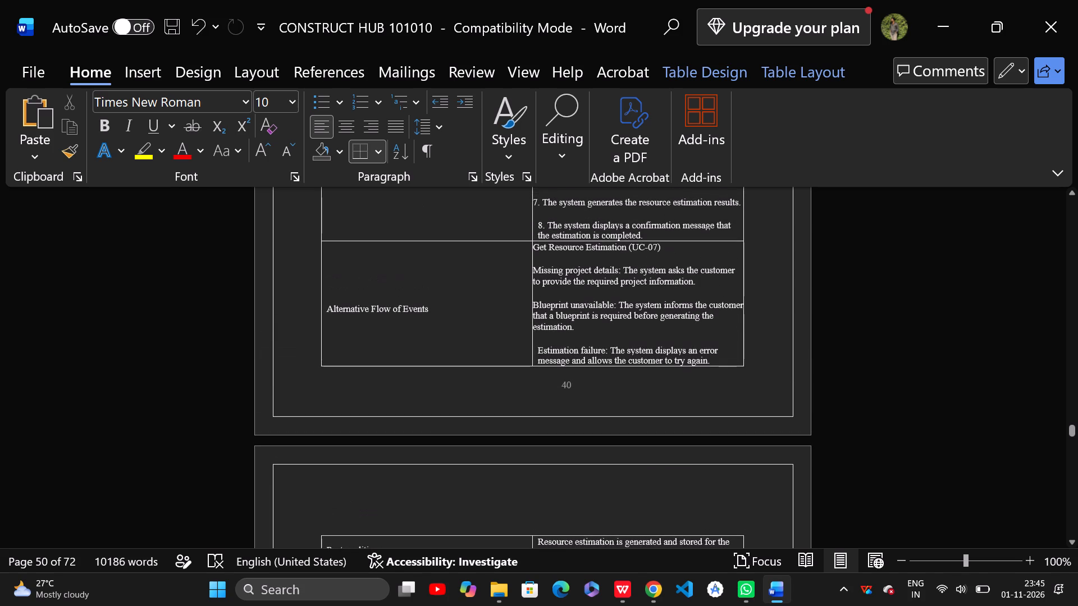
pyautogui.scroll(-7, 627, 361)
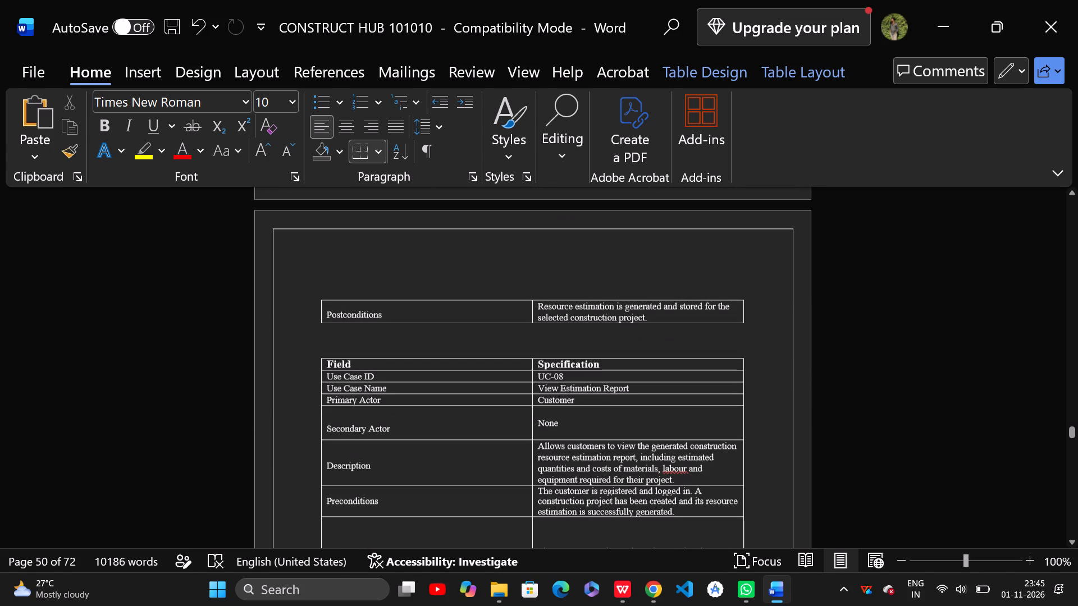
pyautogui.scroll(-3, 620, 399)
pyautogui.scroll(3, 437, 270)
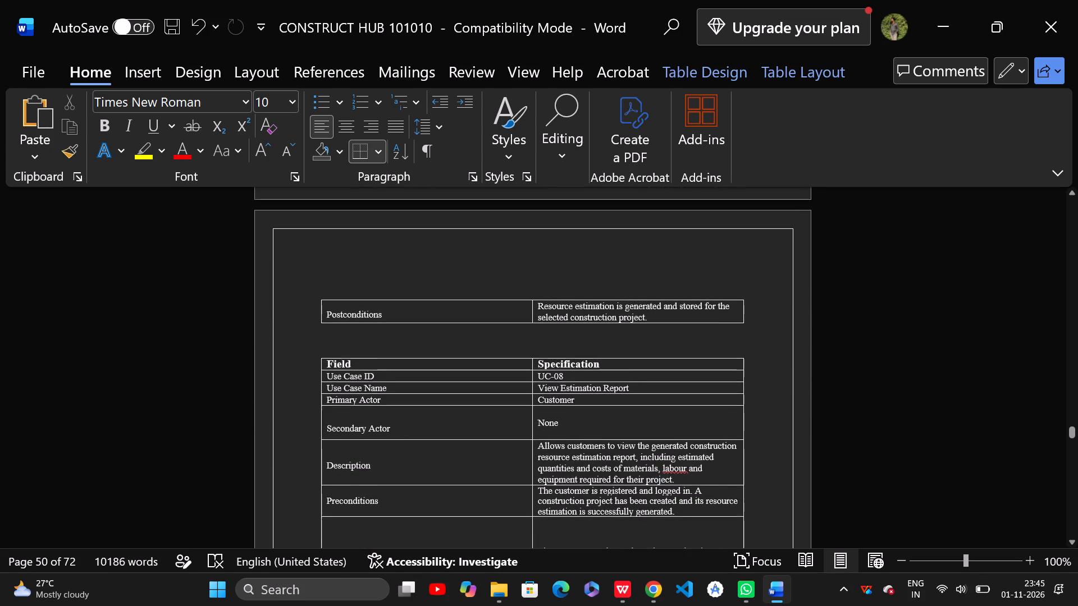
pyautogui.scroll(-1, 661, 396)
pyautogui.scroll(-1, 587, 379)
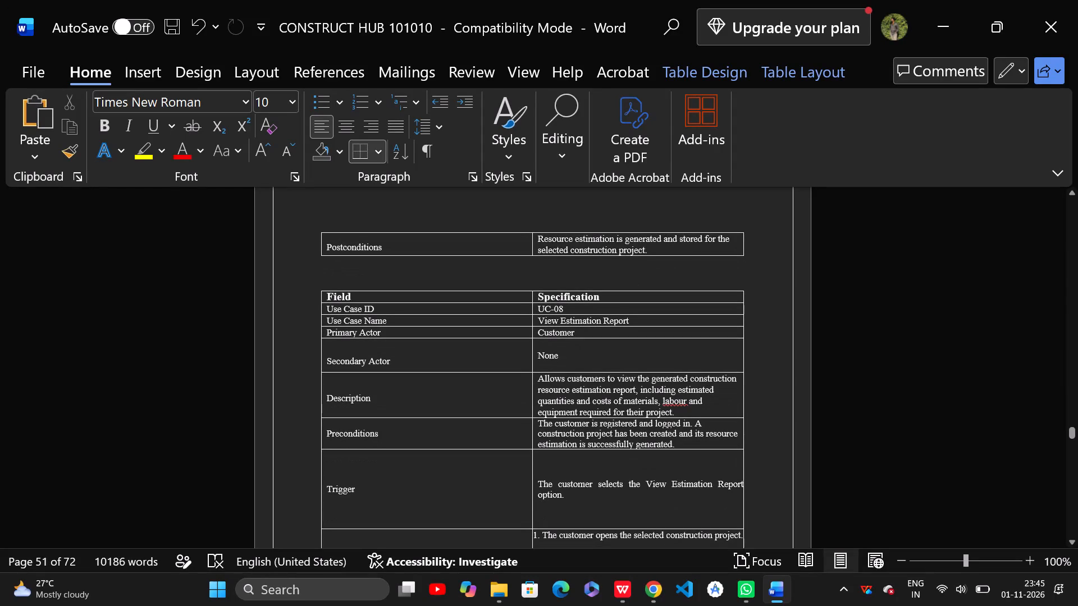
pyautogui.scroll(-20, 589, 379)
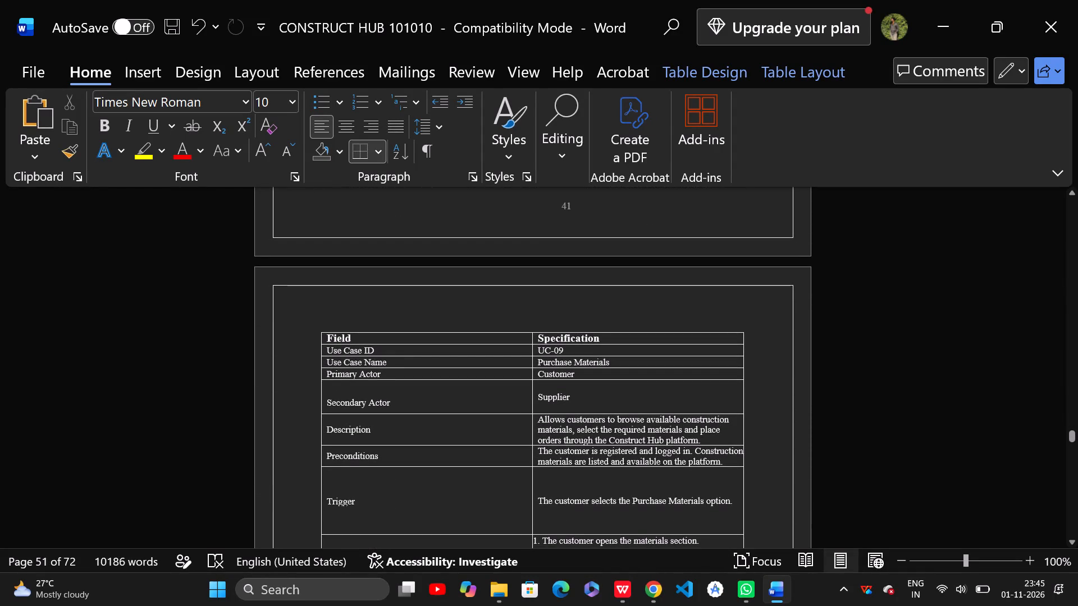
# Examine the row heights and page fit of the UC-09 Purchase Materials table.
pyautogui.scroll(-12, 600, 398)
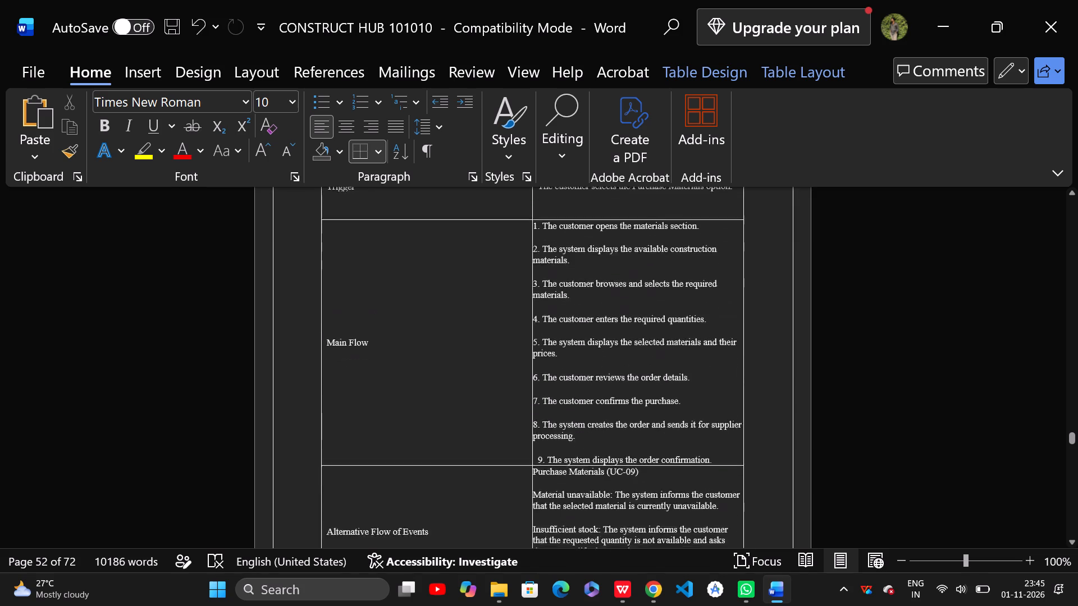
pyautogui.scroll(-3, 603, 421)
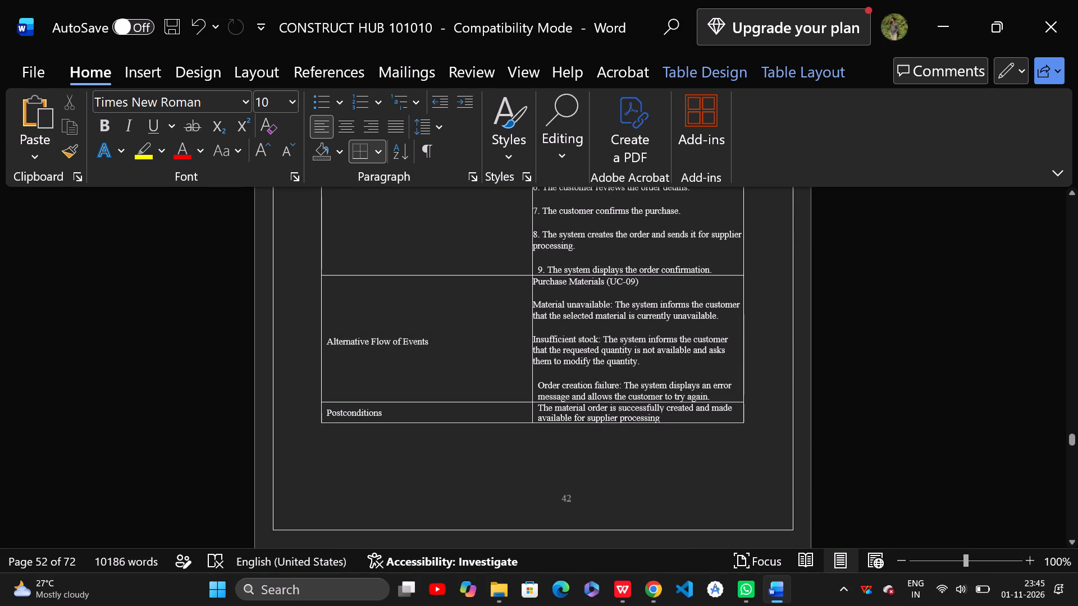
pyautogui.scroll(-11, 605, 421)
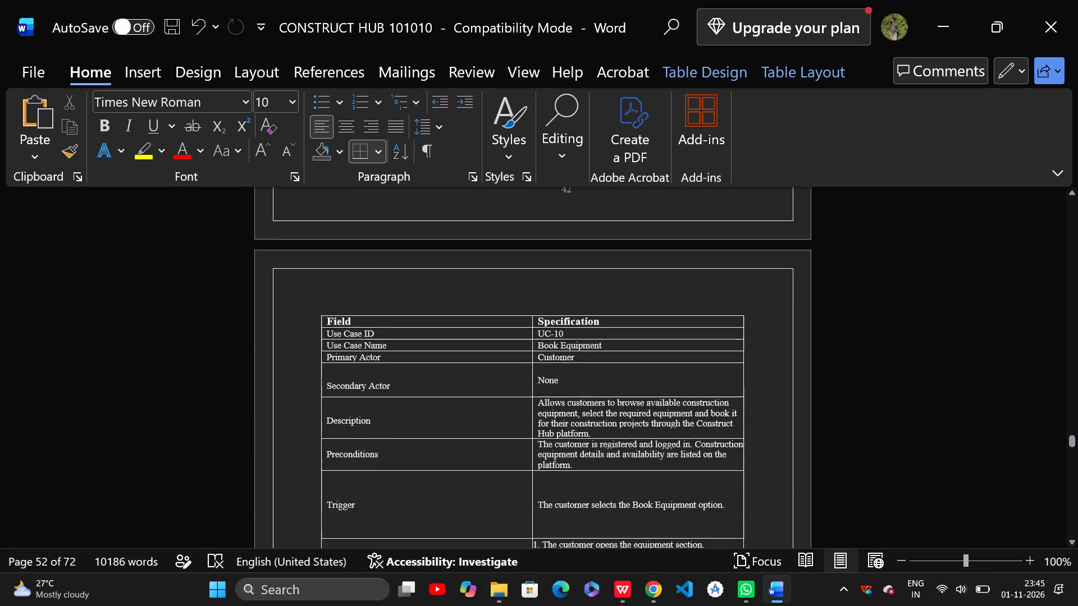
pyautogui.scroll(-1, 607, 428)
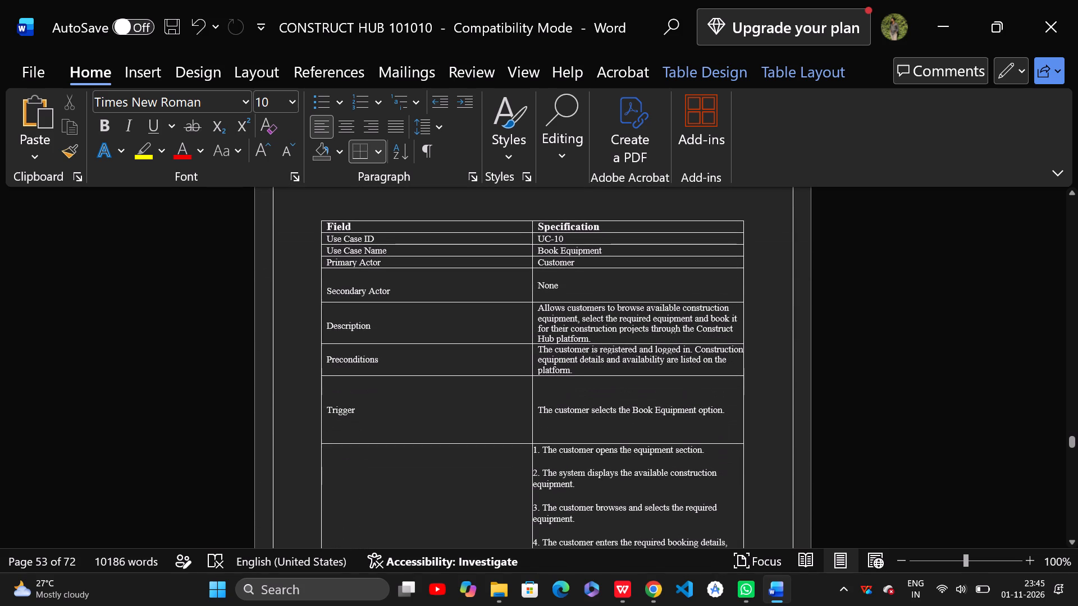
pyautogui.scroll(-1, 607, 428)
pyautogui.scroll(12, 607, 428)
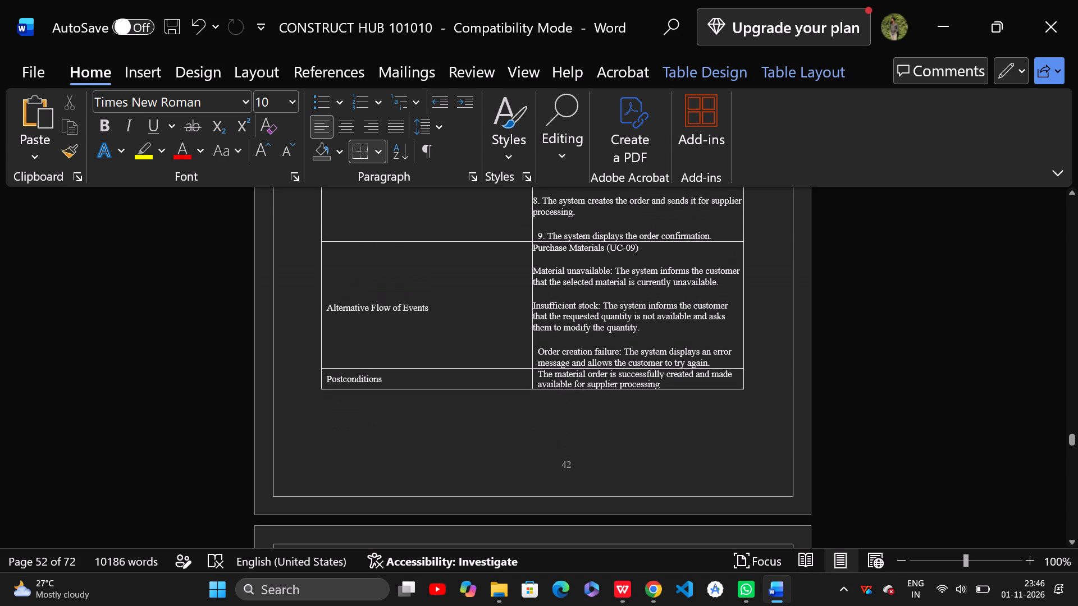
pyautogui.scroll(-7, 636, 425)
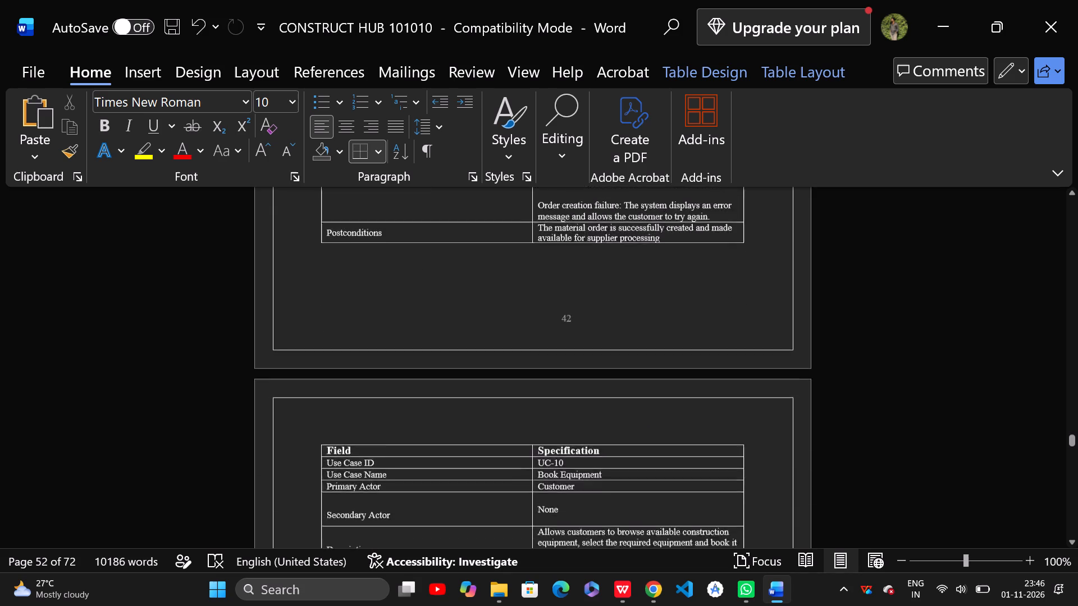
# Examine the row heights and page fit of the UC-10 Book Equipment table.
pyautogui.scroll(-2, 634, 433)
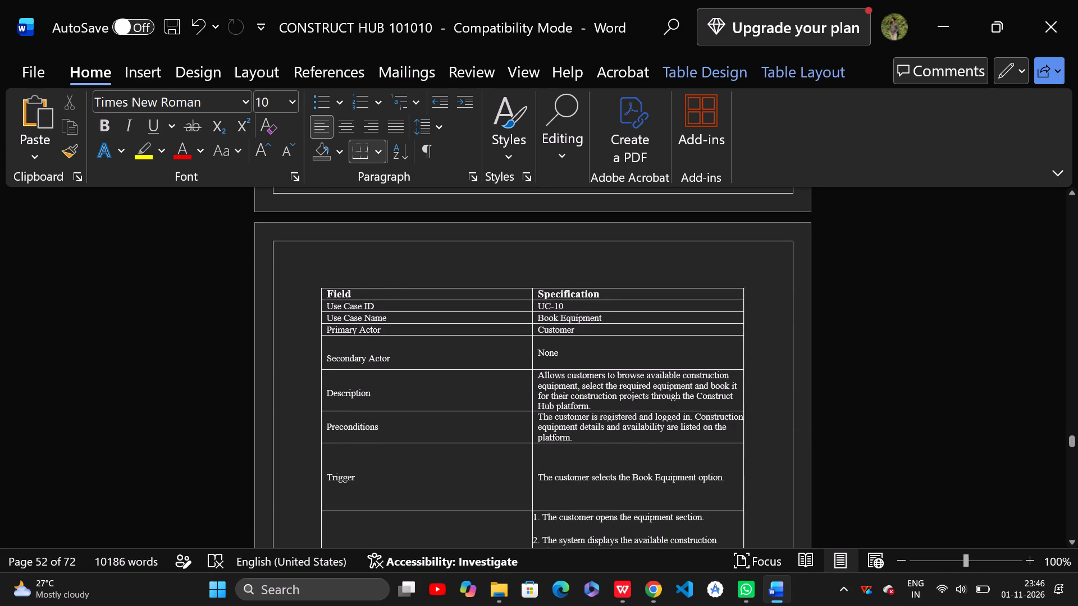
pyautogui.scroll(-1, 586, 301)
pyautogui.scroll(-2, 605, 371)
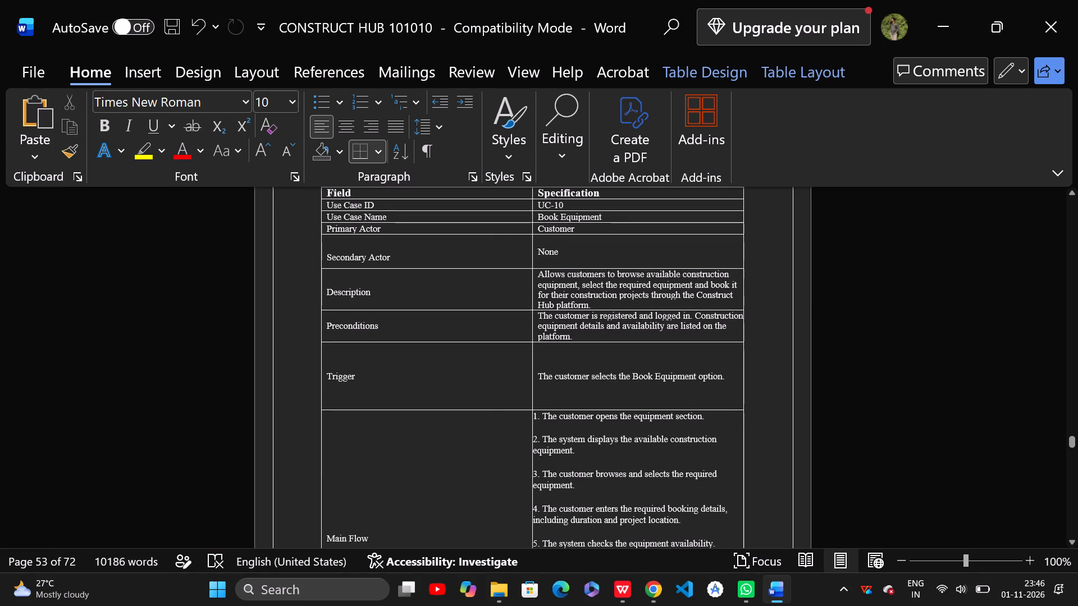
pyautogui.scroll(-1, 602, 361)
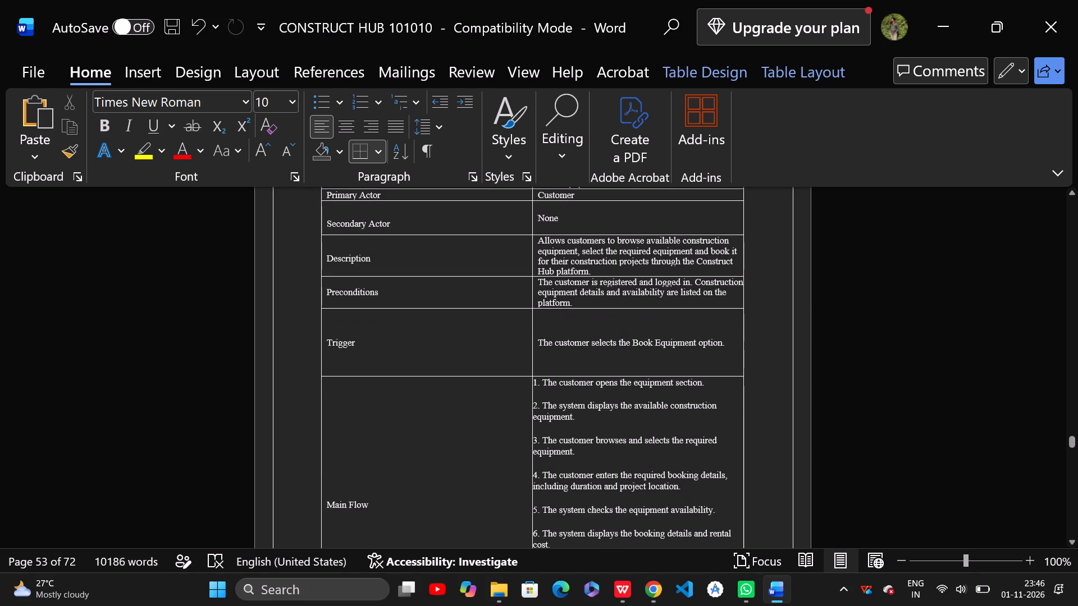
pyautogui.scroll(-4, 644, 362)
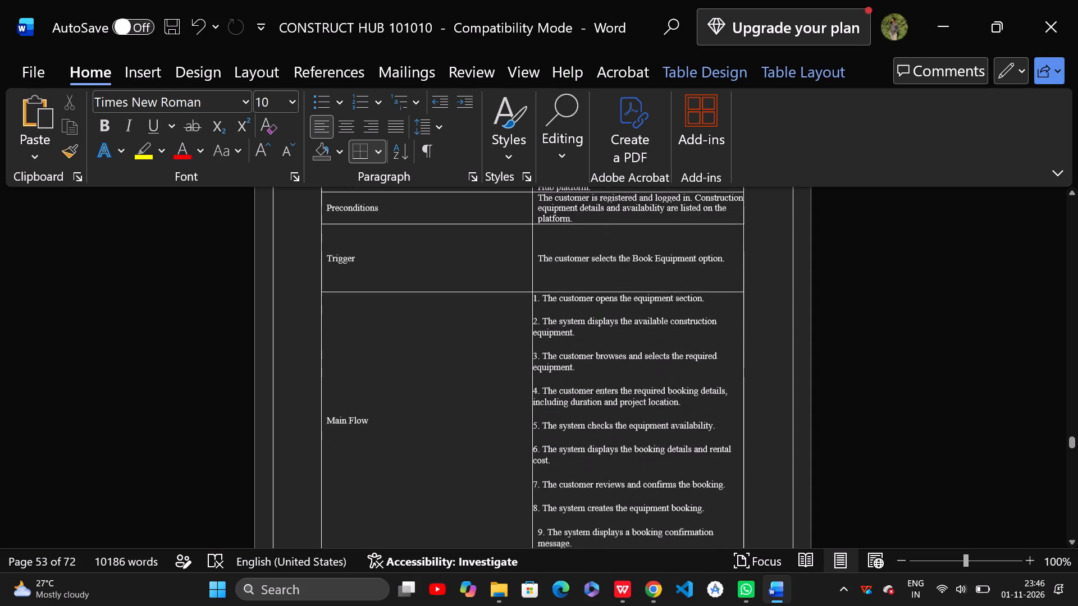
pyautogui.scroll(-1, 641, 345)
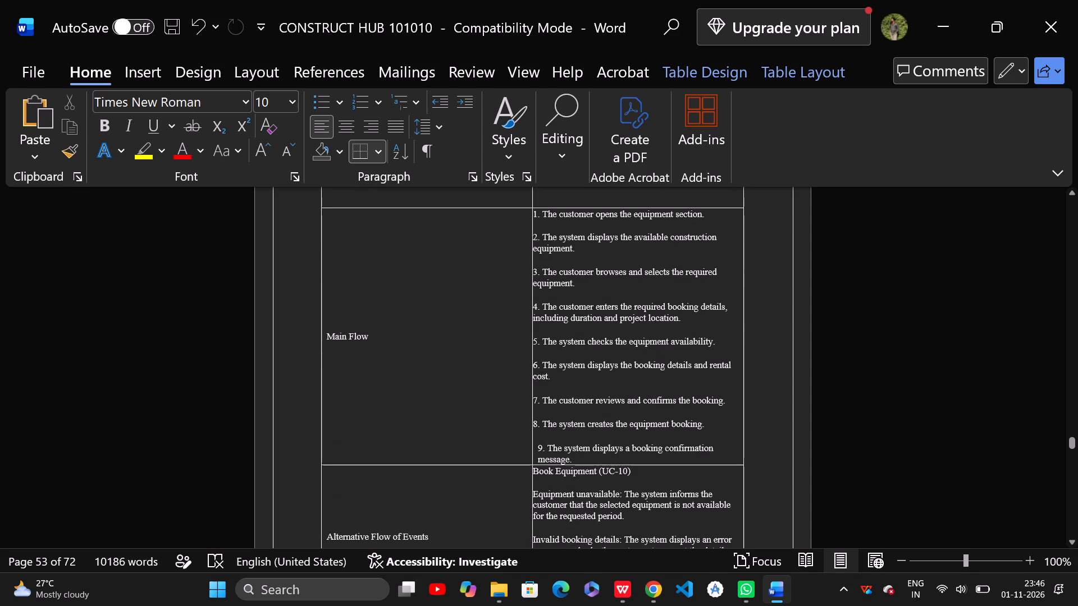
pyautogui.scroll(-6, 642, 348)
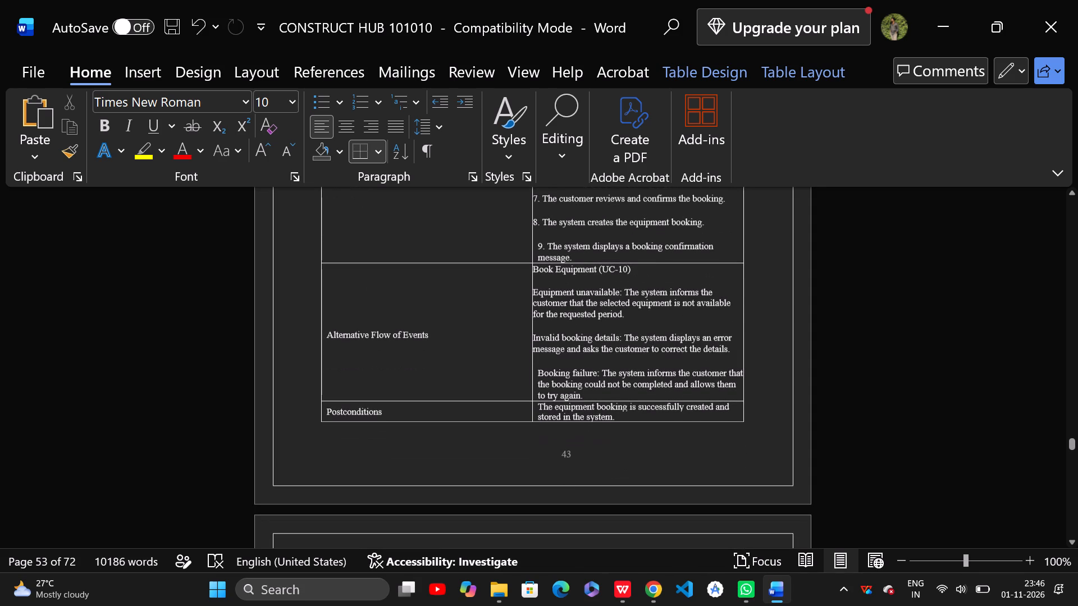
pyautogui.scroll(-3, 814, 434)
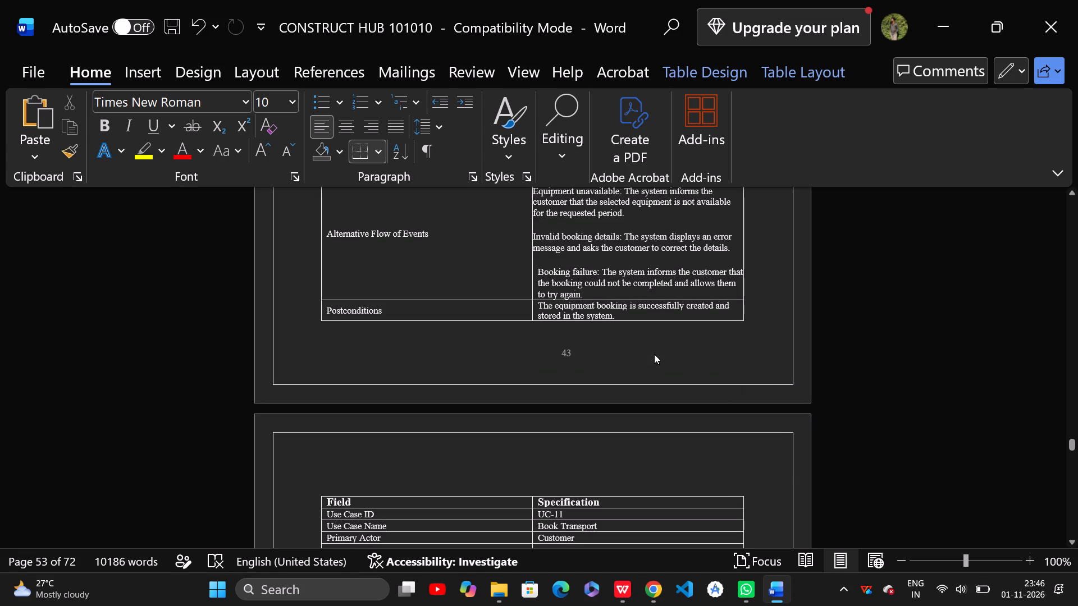
# Examine the row heights of the UC-11 Book Transport table and how it breaks across pages.
pyautogui.scroll(-7, 654, 354)
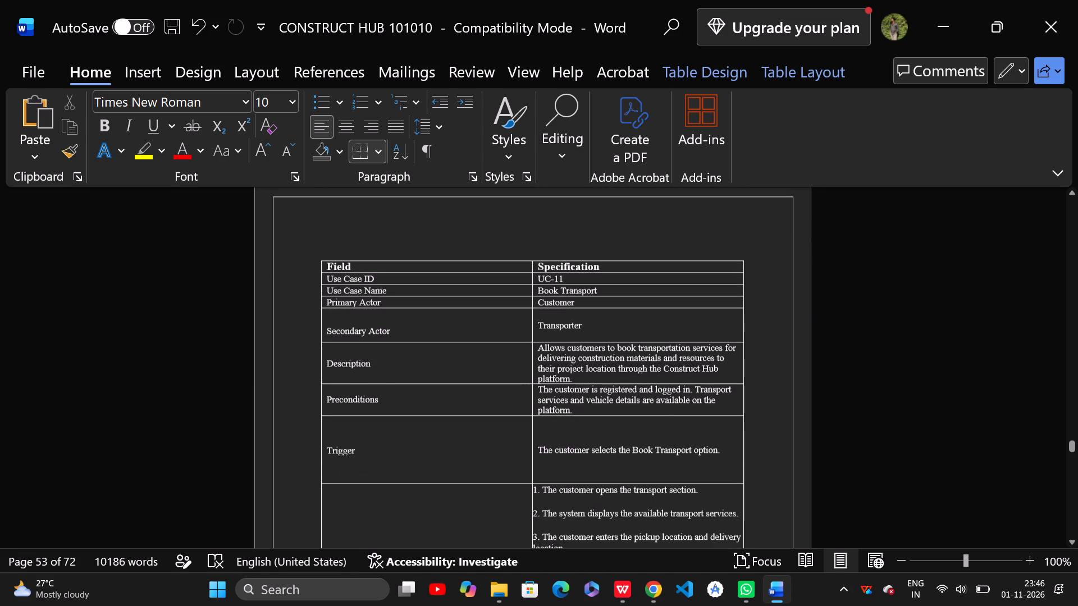
pyautogui.scroll(-1, 656, 377)
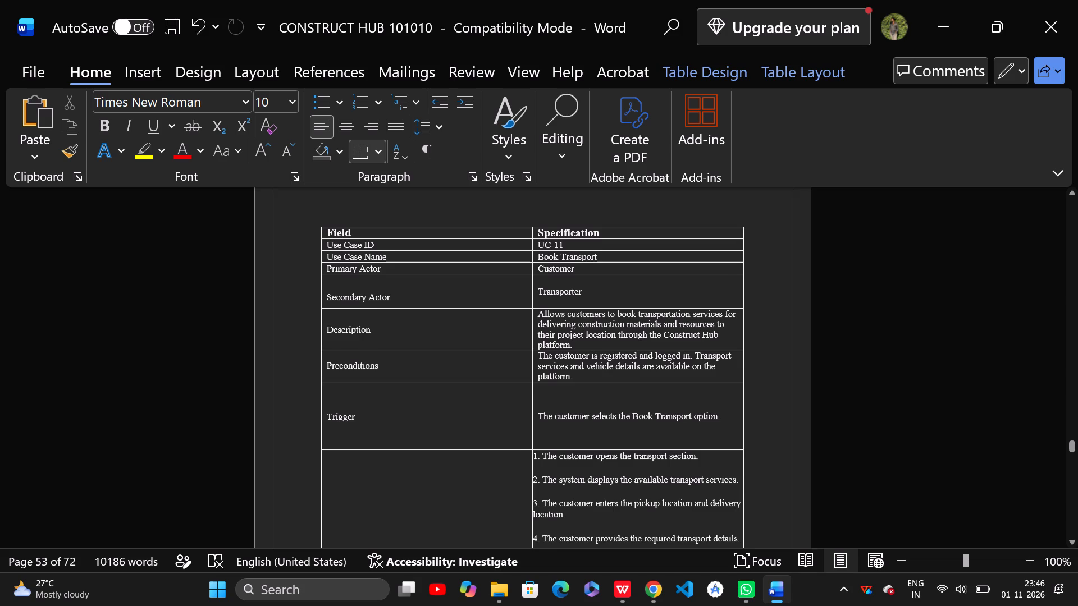
pyautogui.scroll(-1, 620, 288)
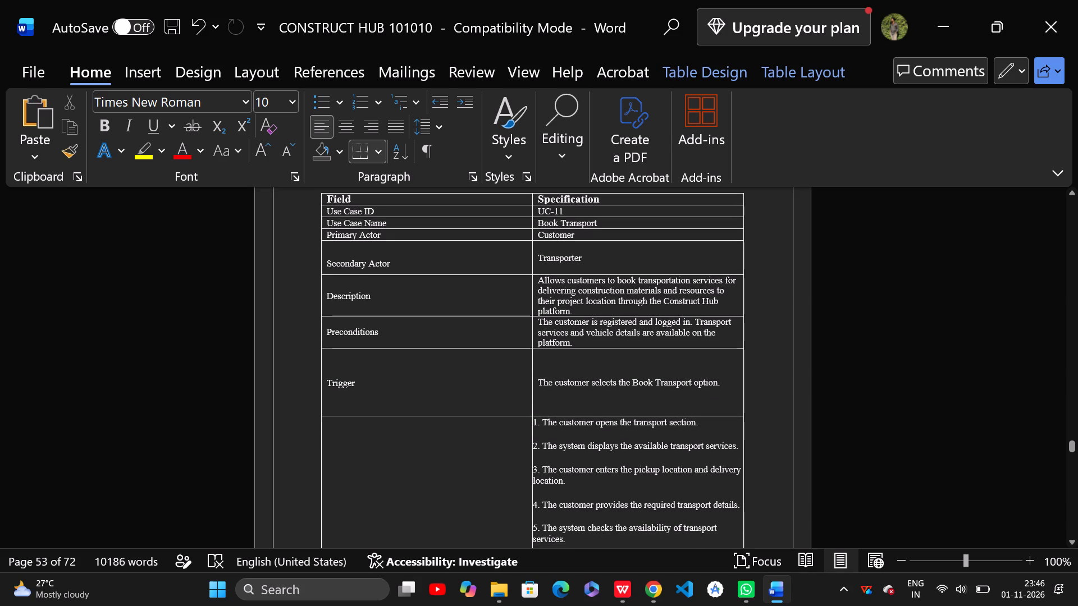
pyautogui.scroll(-5, 616, 299)
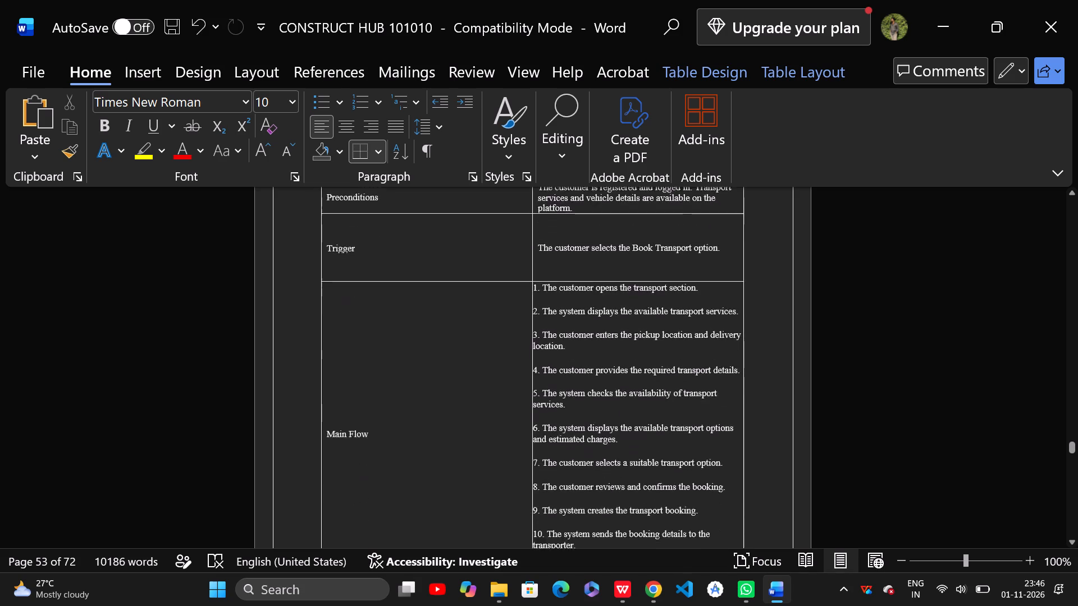
pyautogui.scroll(-11, 611, 330)
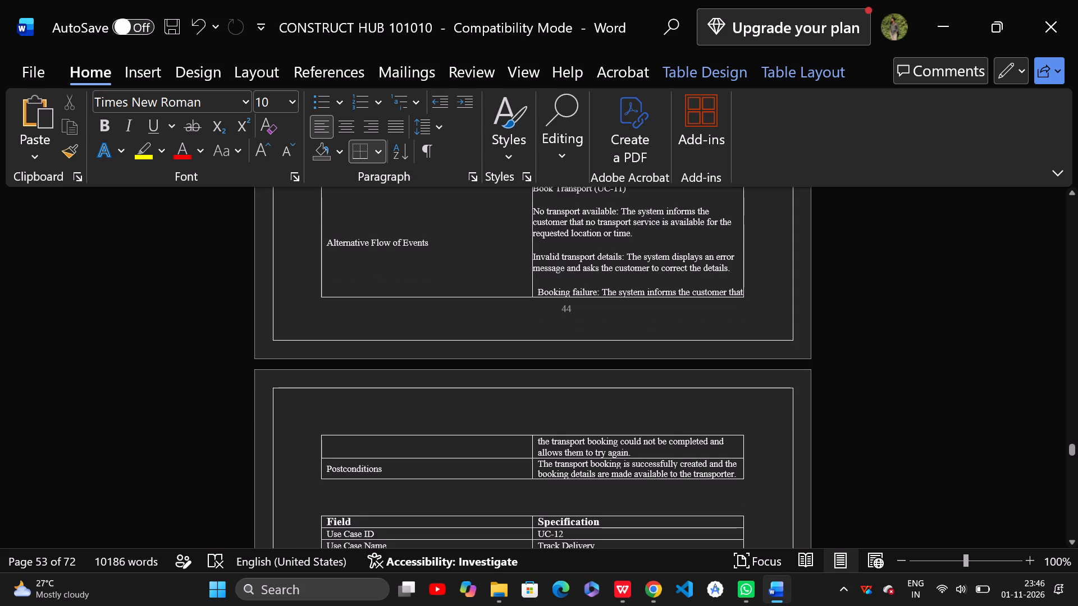
# Examine the row heights and page fit of the UC-12 Track Delivery table.
pyautogui.scroll(-9, 624, 359)
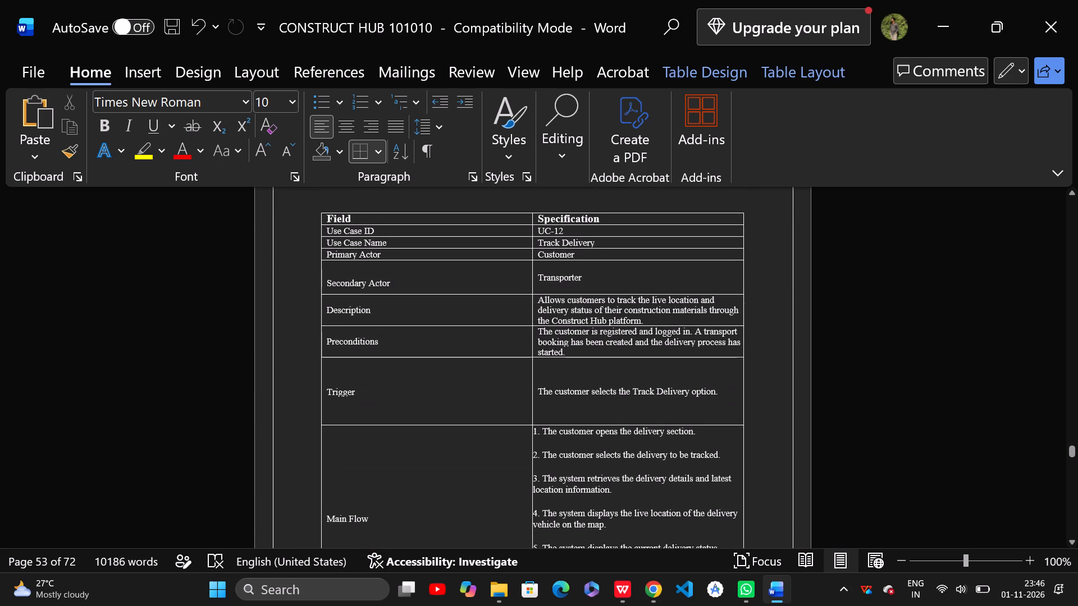
pyautogui.scroll(-5, 623, 373)
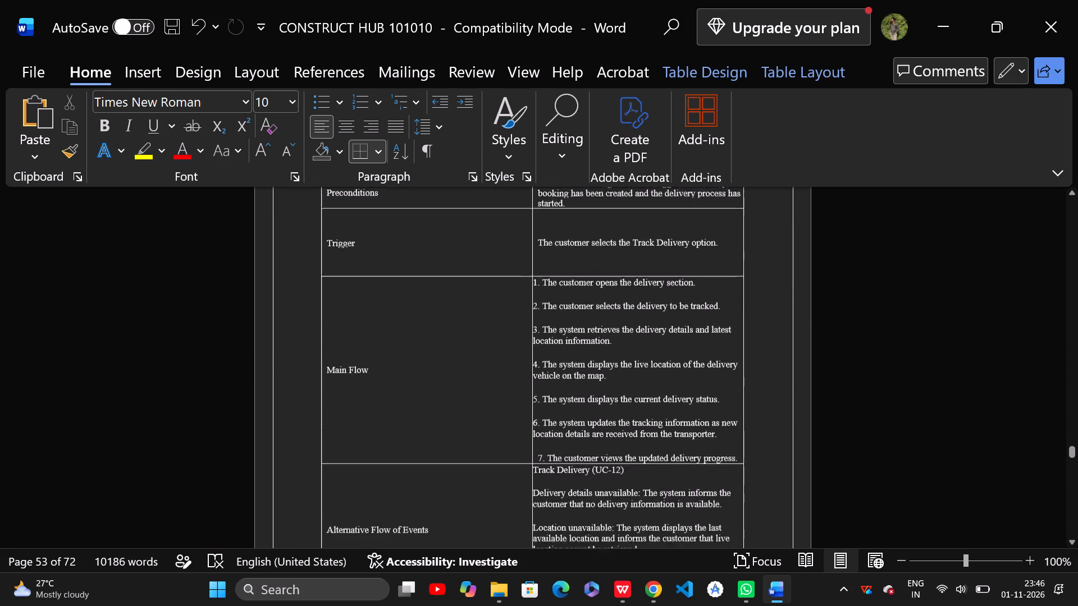
pyautogui.scroll(-2, 623, 373)
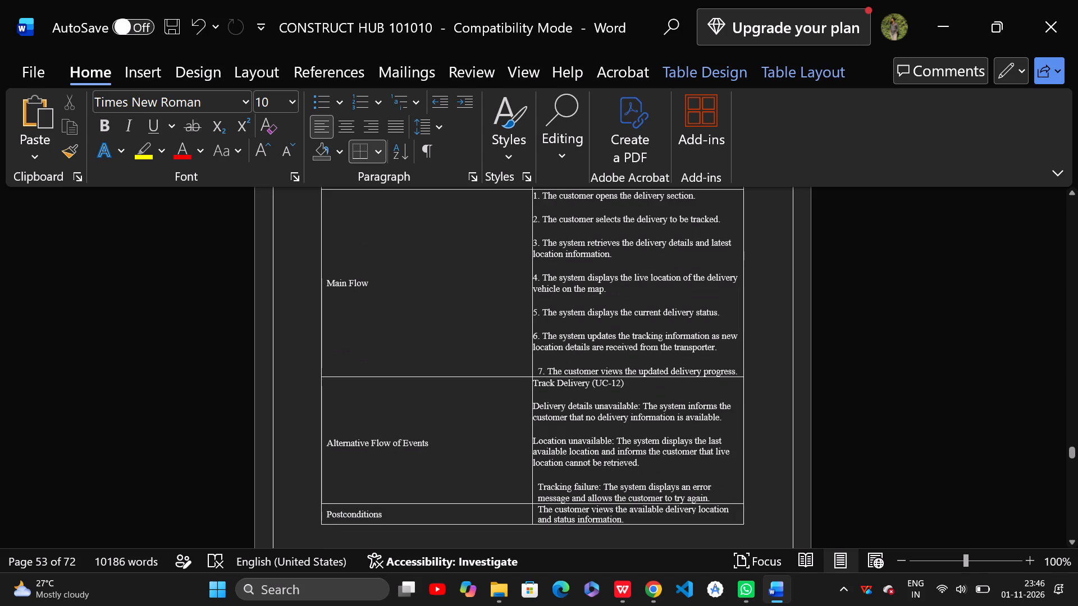
pyautogui.scroll(-3, 625, 374)
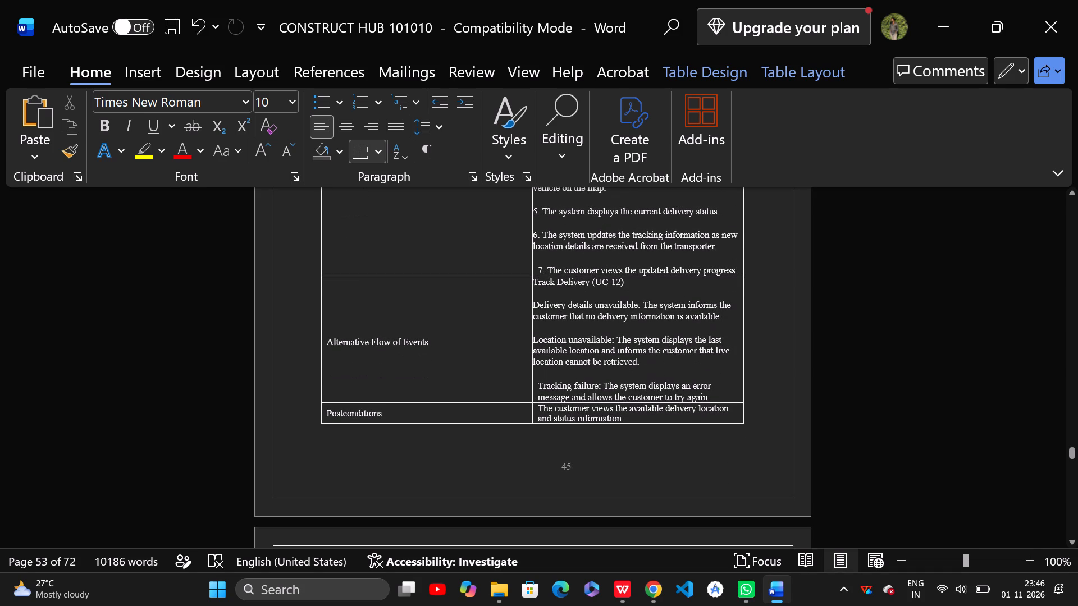
# Examine the row heights and page fit of the UC-13 Make Payment table.
pyautogui.scroll(-8, 627, 373)
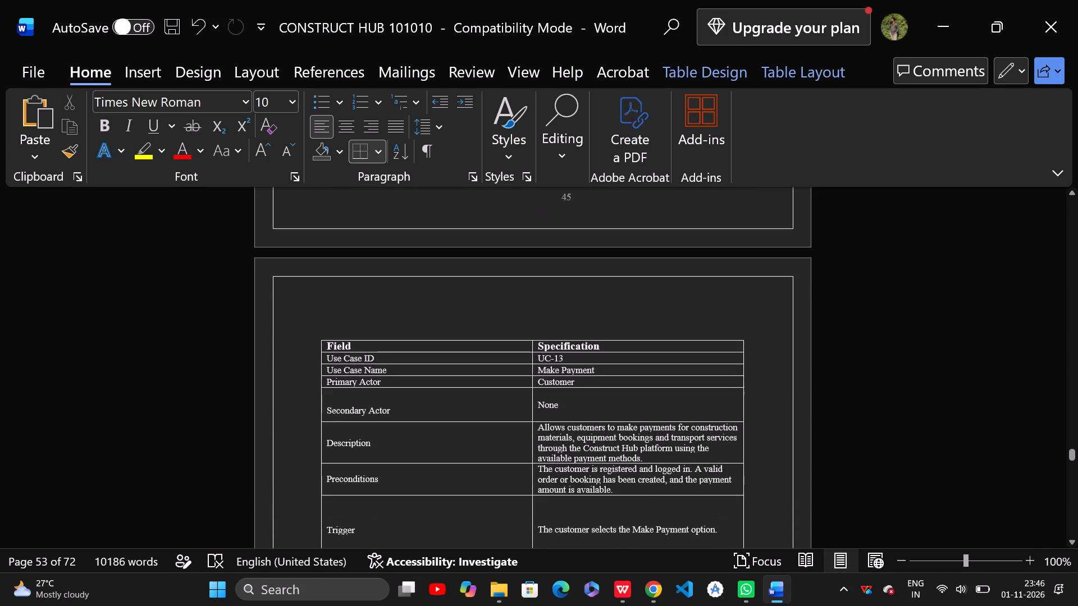
pyautogui.scroll(-3, 587, 382)
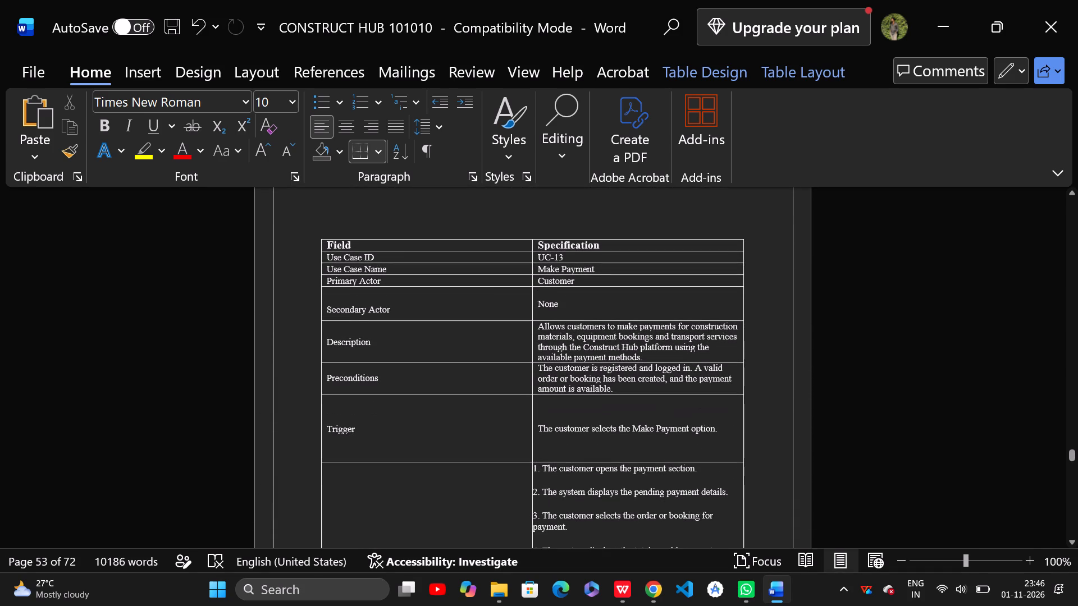
pyautogui.scroll(-1, 607, 305)
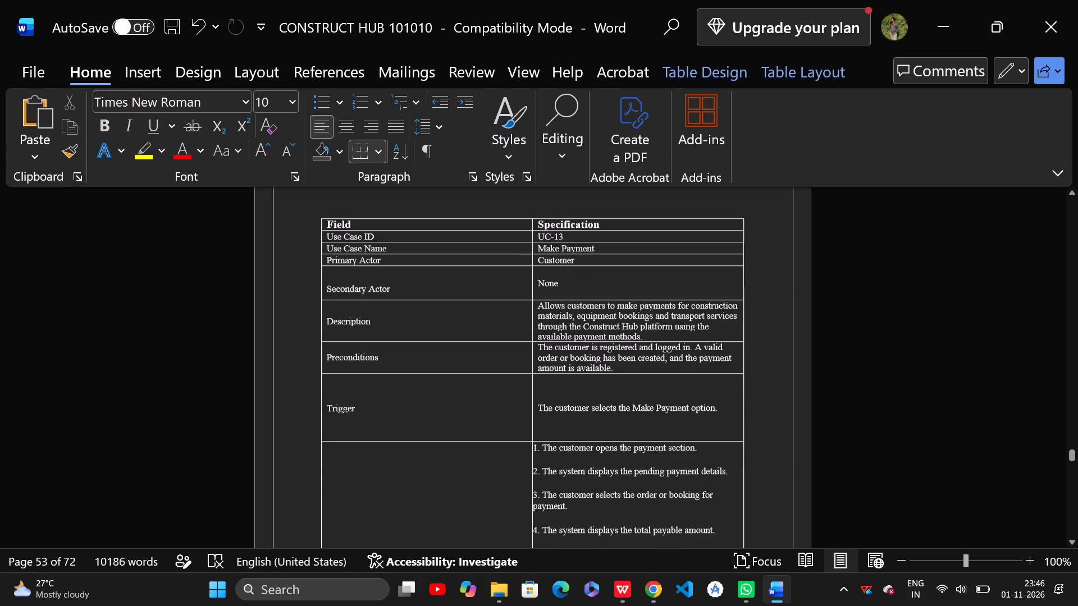
pyautogui.scroll(-1, 625, 320)
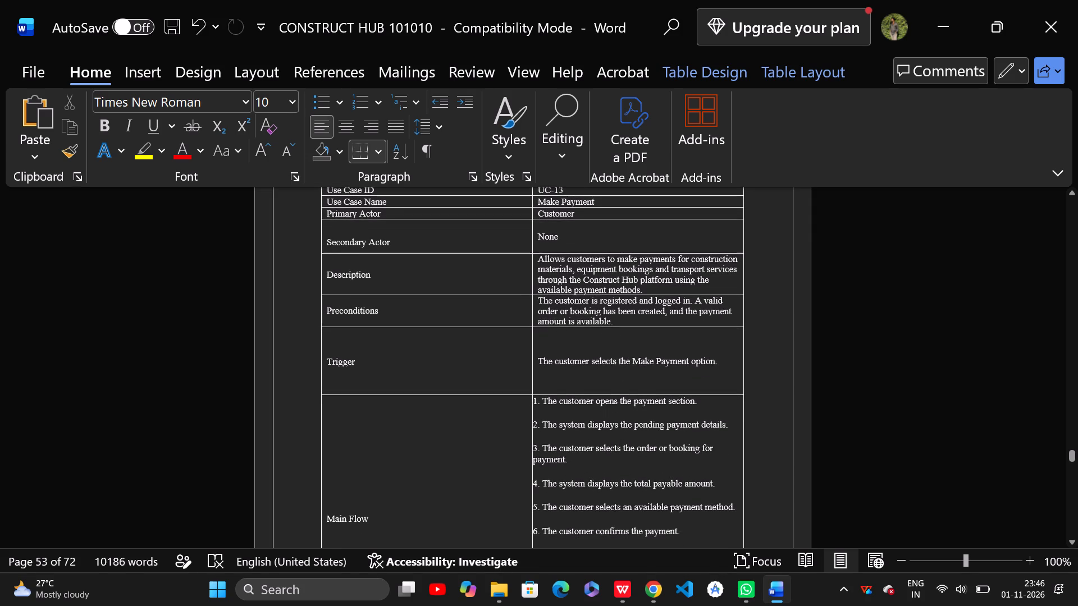
pyautogui.scroll(-1, 624, 324)
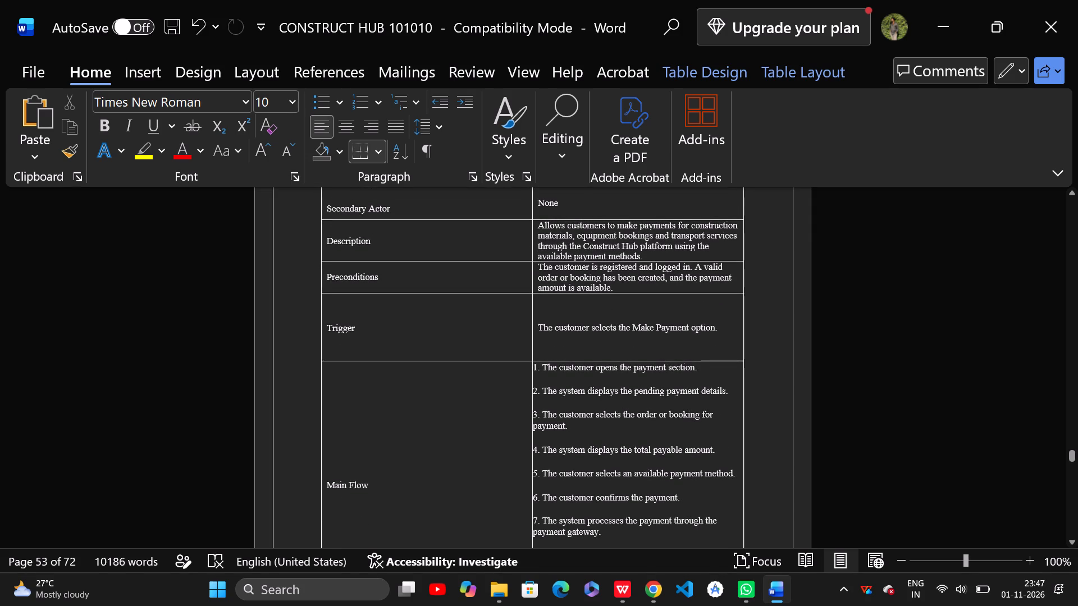
pyautogui.scroll(-4, 636, 329)
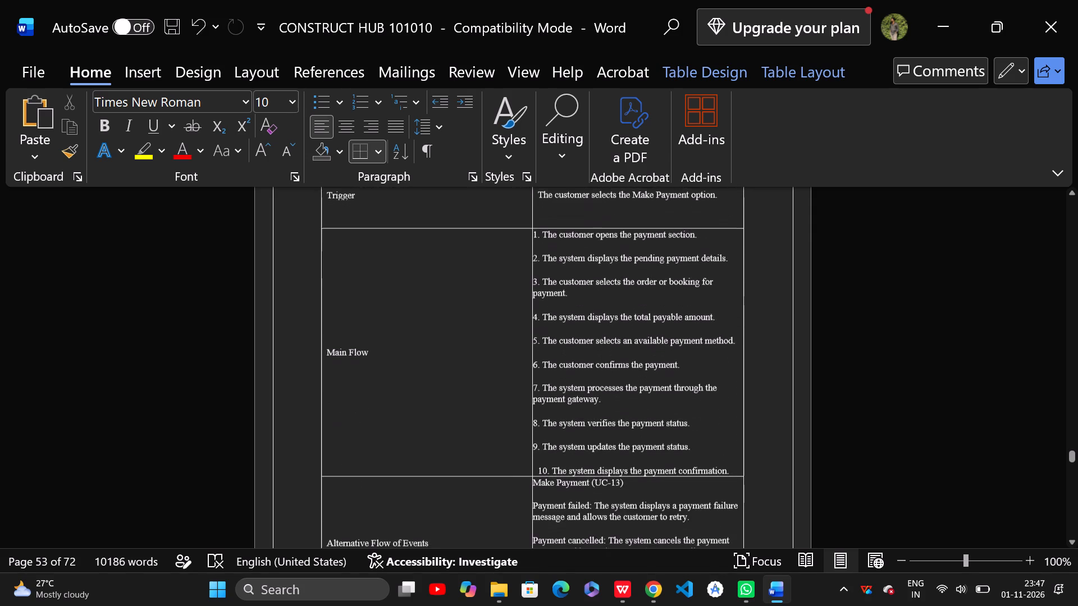
pyautogui.scroll(-4, 632, 361)
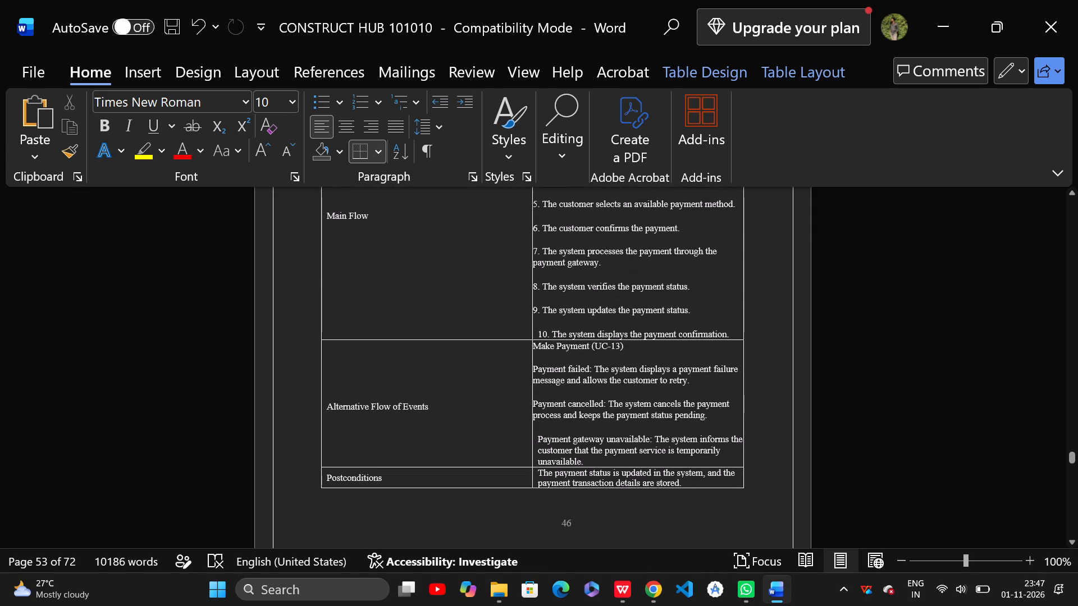
pyautogui.scroll(-4, 634, 368)
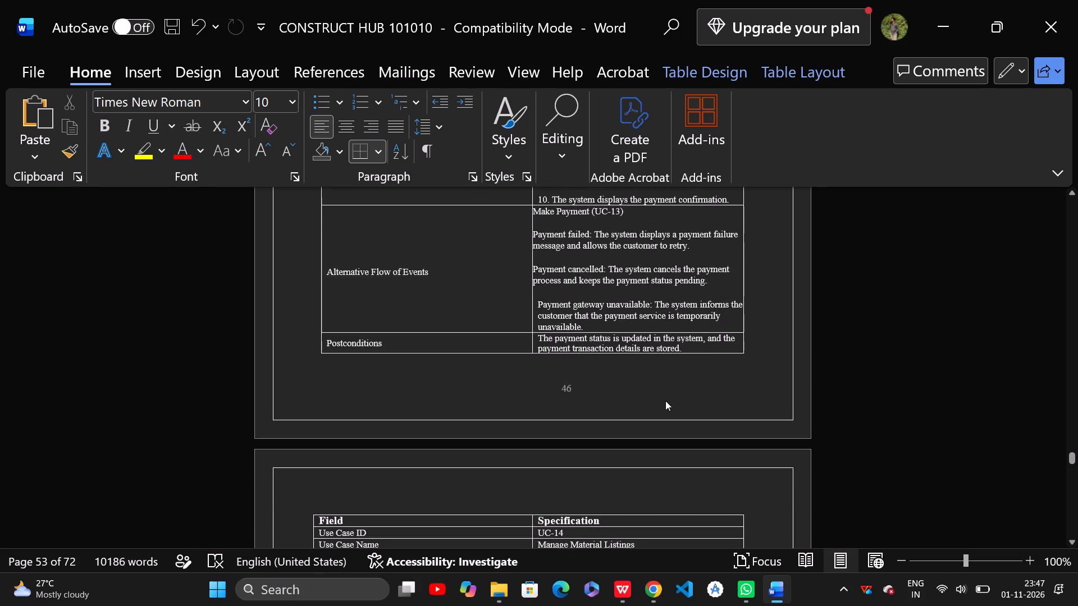
# Examine the column alignment, row heights and page fit of the UC-14 Manage Material Listings table.
pyautogui.scroll(-6, 665, 401)
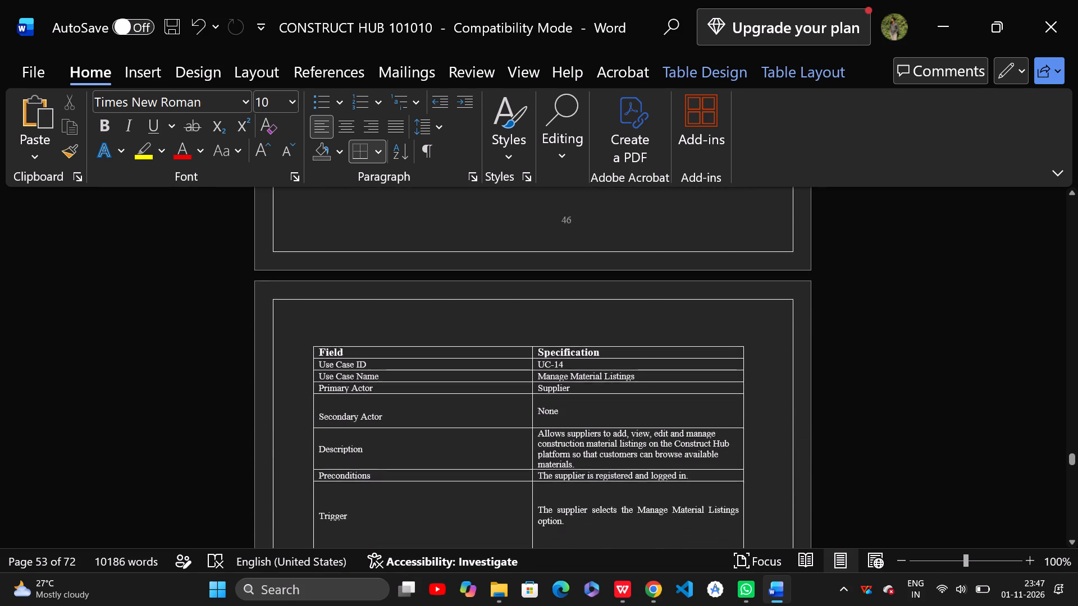
pyautogui.scroll(-3, 660, 398)
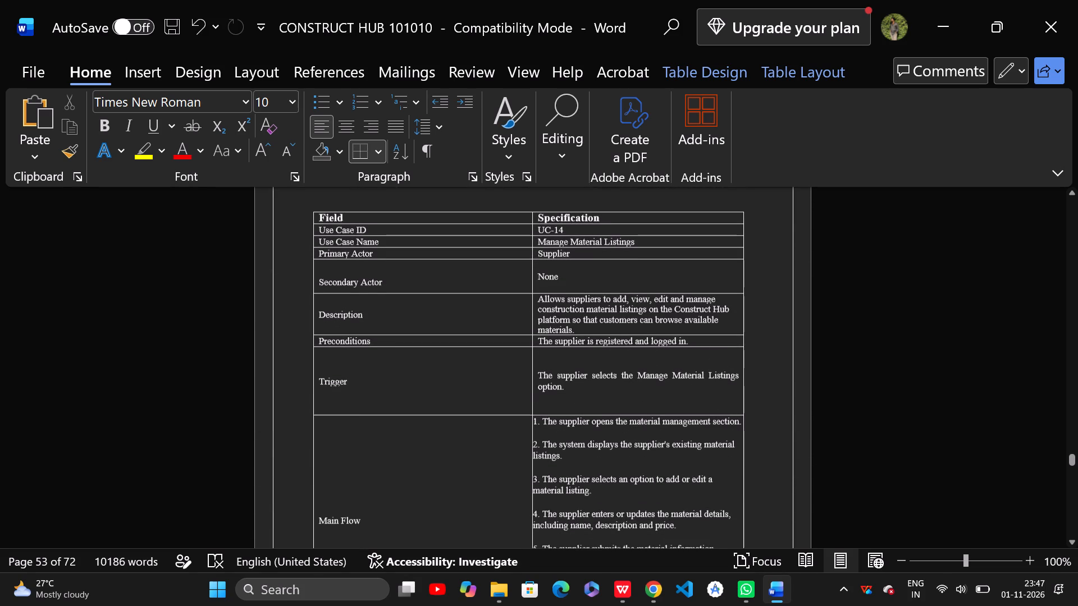
pyautogui.scroll(-7, 565, 285)
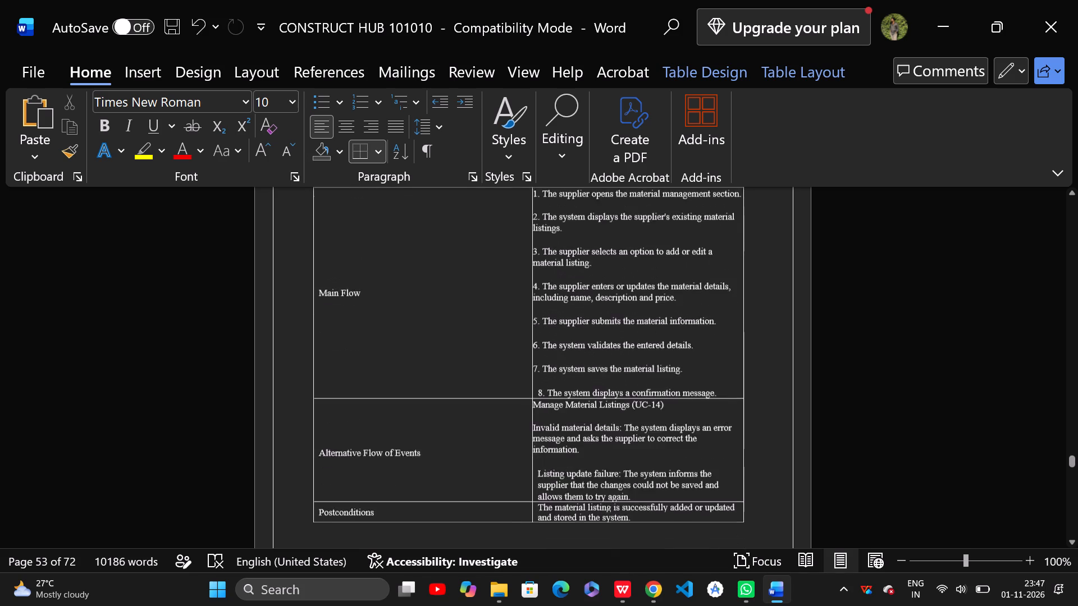
pyautogui.scroll(-1, 573, 292)
pyautogui.scroll(-1, 602, 332)
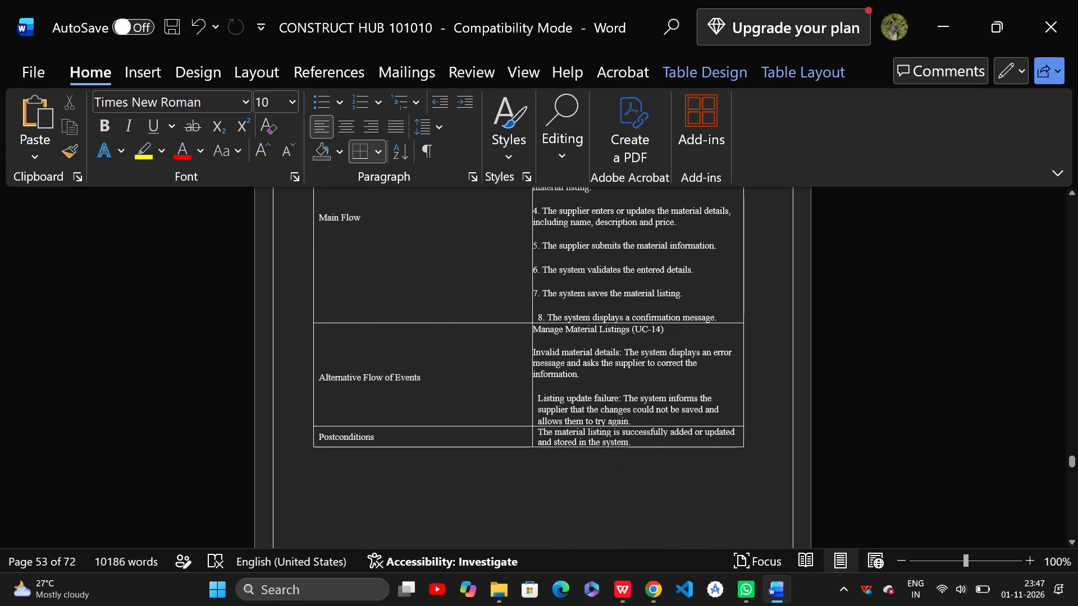
pyautogui.scroll(-2, 602, 332)
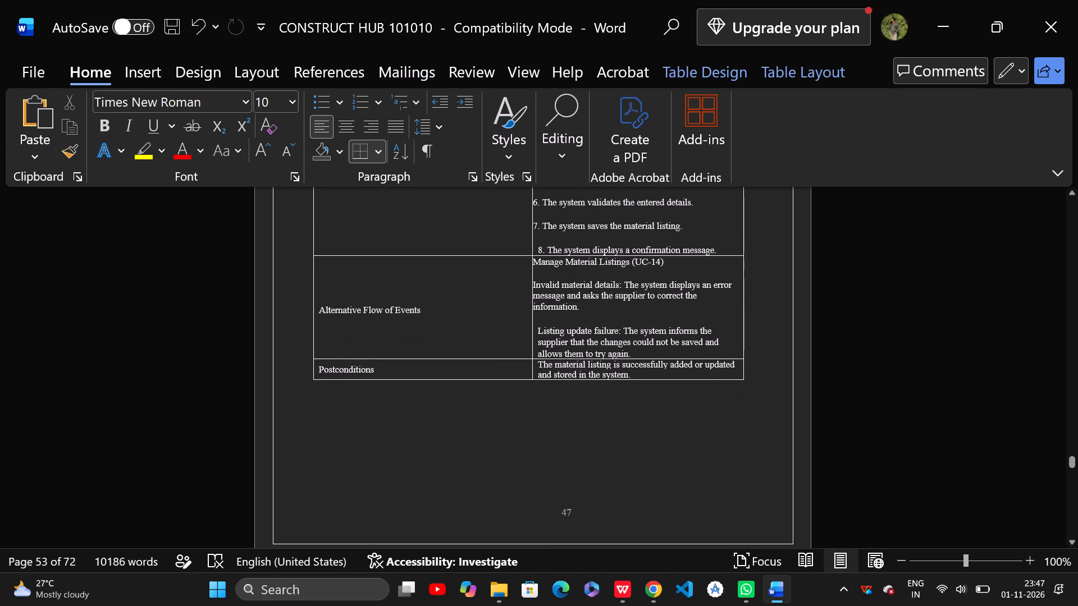
pyautogui.scroll(-2, 600, 365)
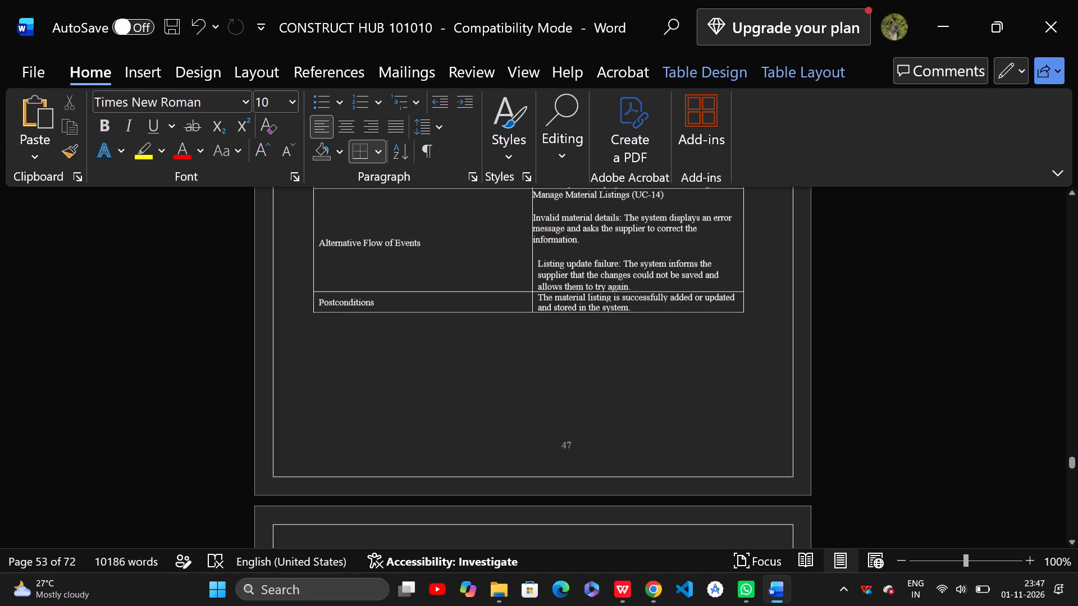
# Examine the row heights and page fit of the UC-15 Update Stock & Price and UC-16 View & Process Orders tables.
pyautogui.scroll(-8, 600, 366)
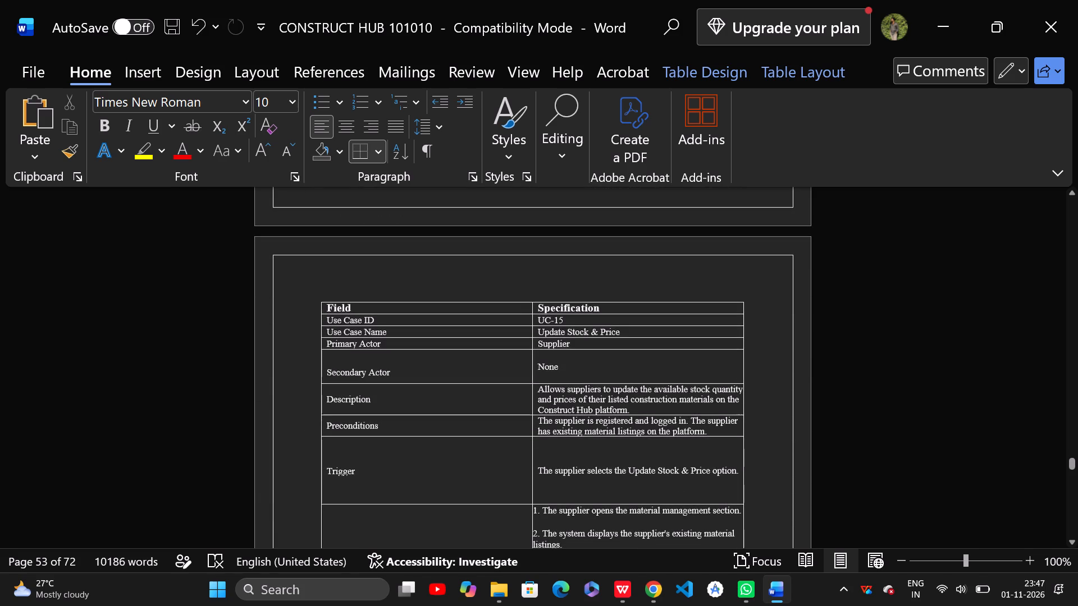
pyautogui.scroll(-6, 594, 356)
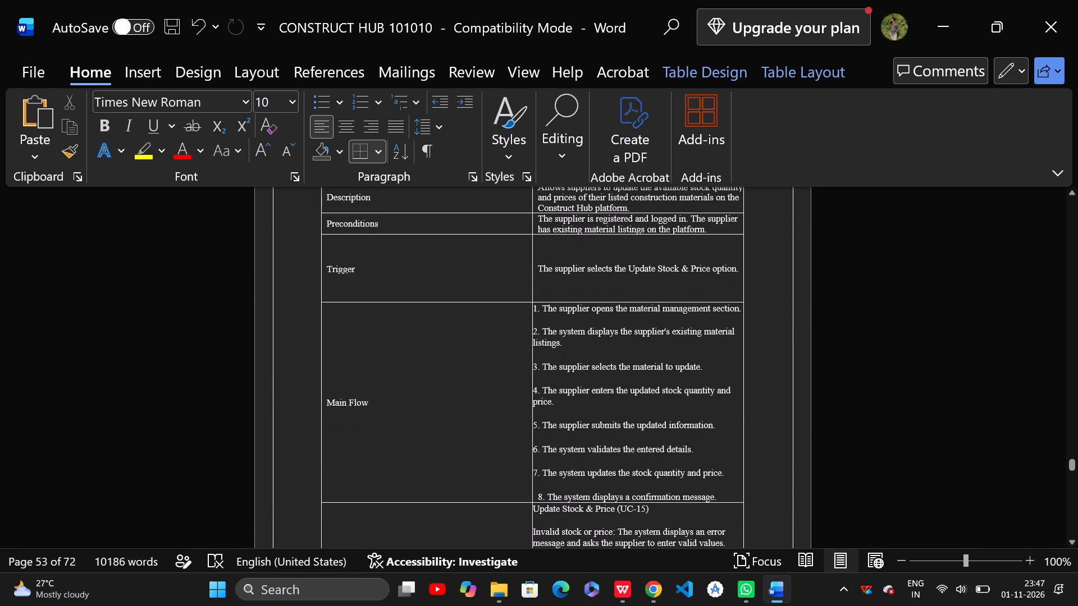
pyautogui.scroll(-3, 593, 359)
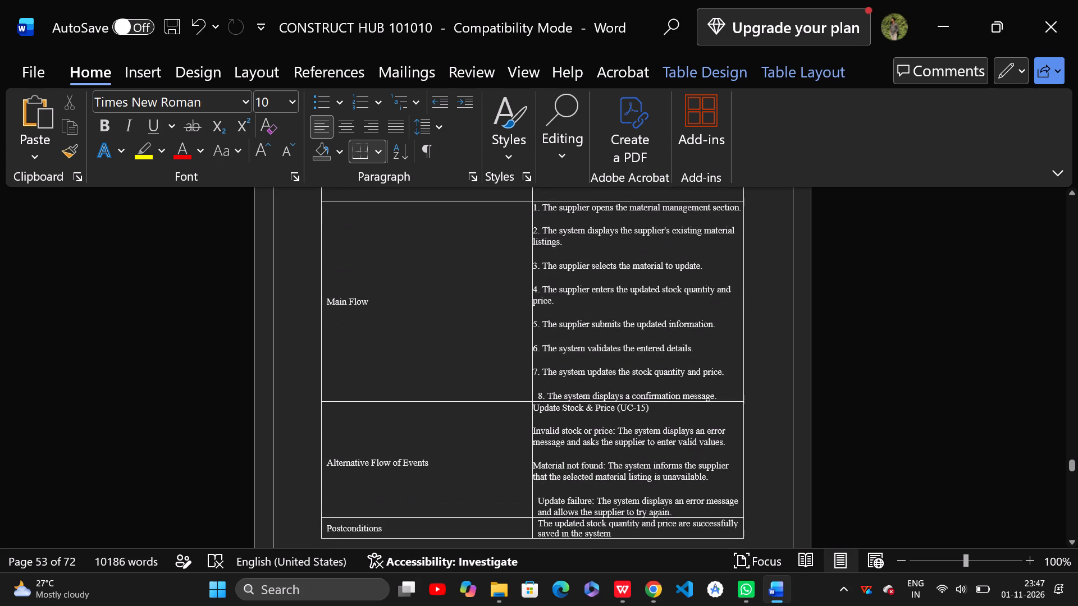
pyautogui.scroll(-3, 601, 379)
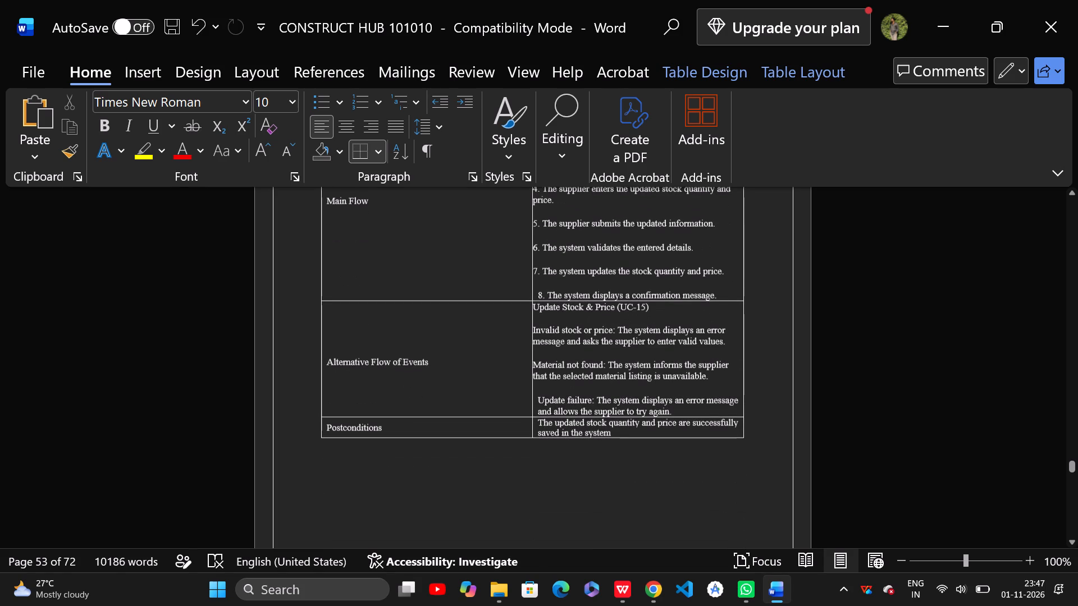
pyautogui.scroll(-13, 602, 383)
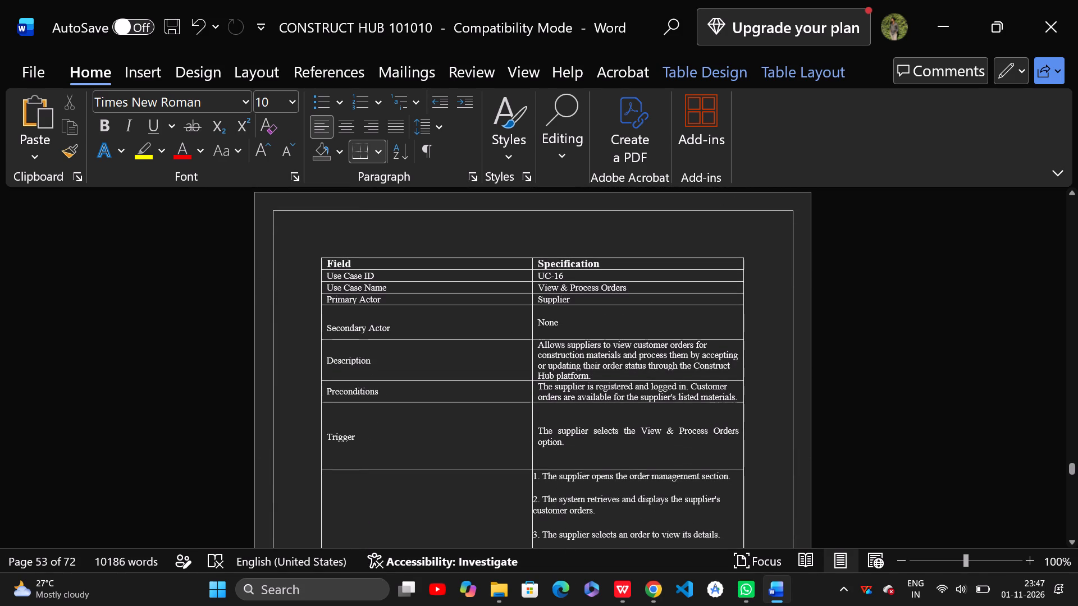
pyautogui.scroll(-8, 588, 318)
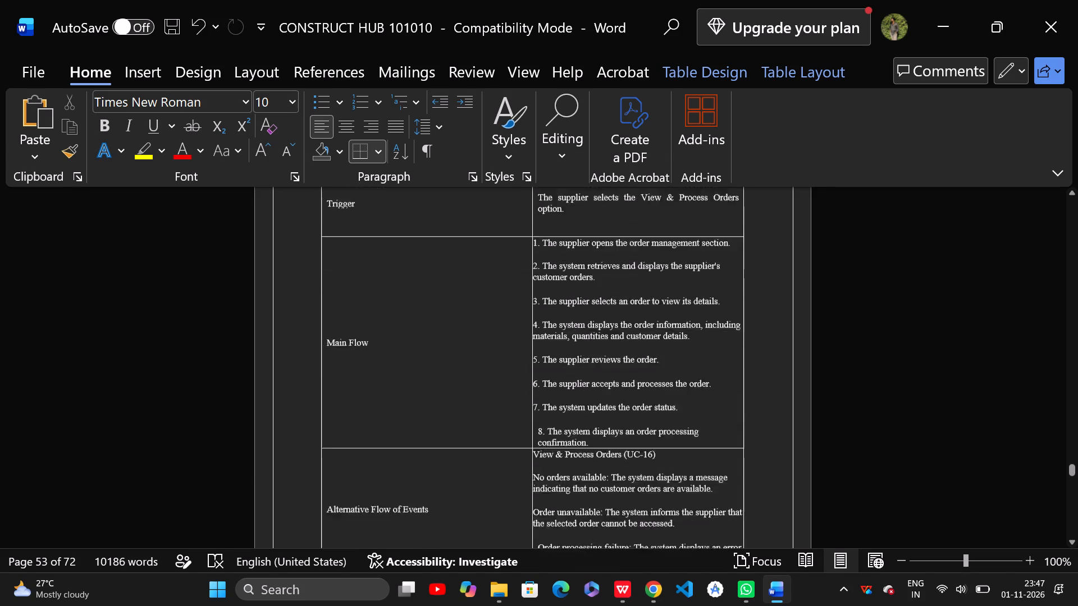
pyautogui.scroll(-6, 587, 333)
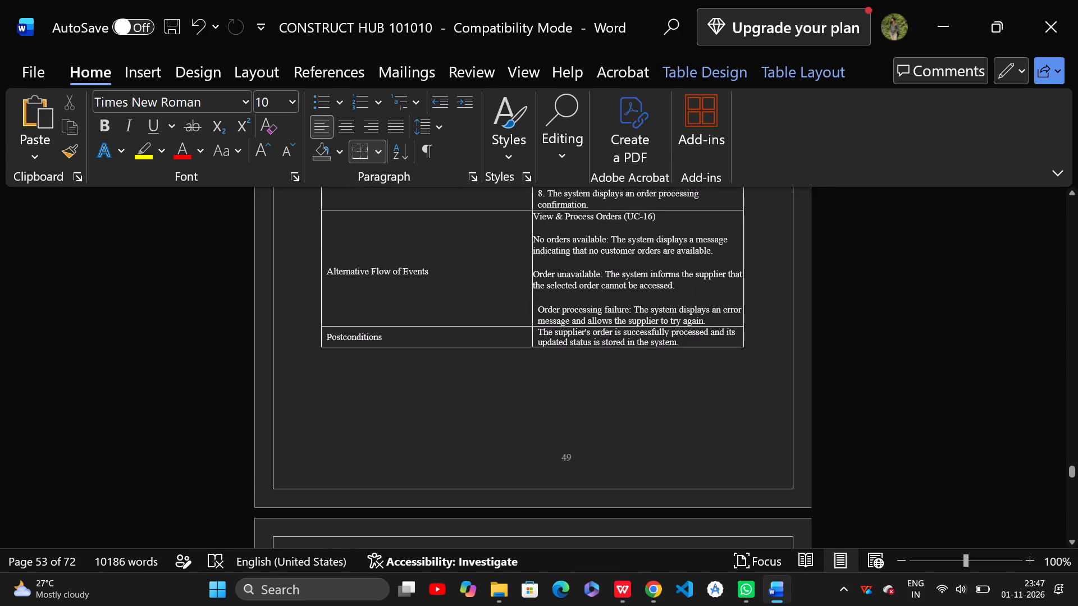
pyautogui.scroll(-2, 623, 337)
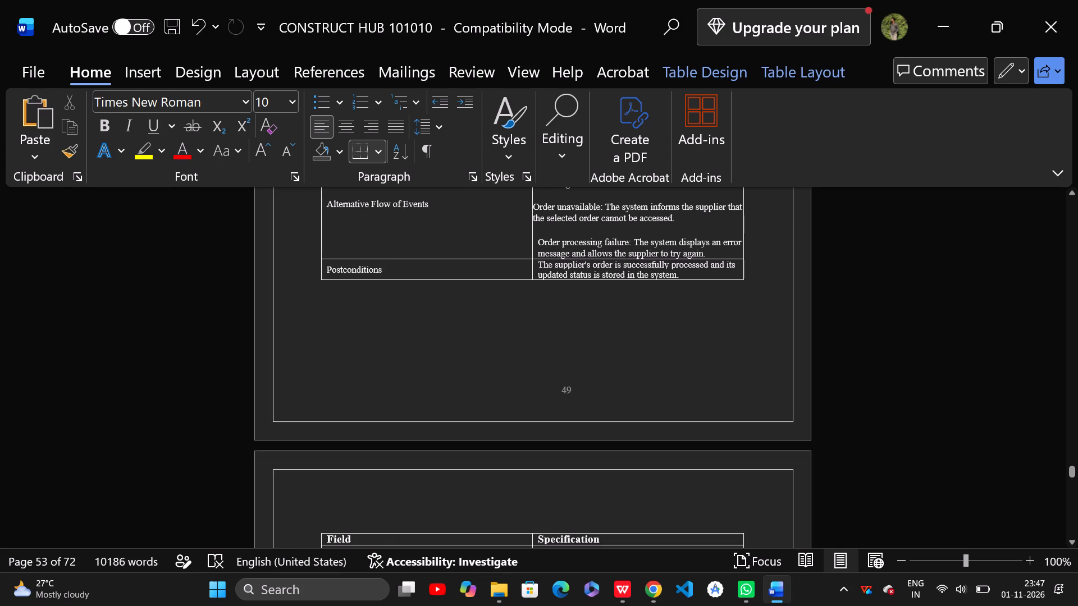
# Examine the row heights, text alignment and page fit of the UC-17 Manage Vehicle Details table.
pyautogui.scroll(-7, 623, 345)
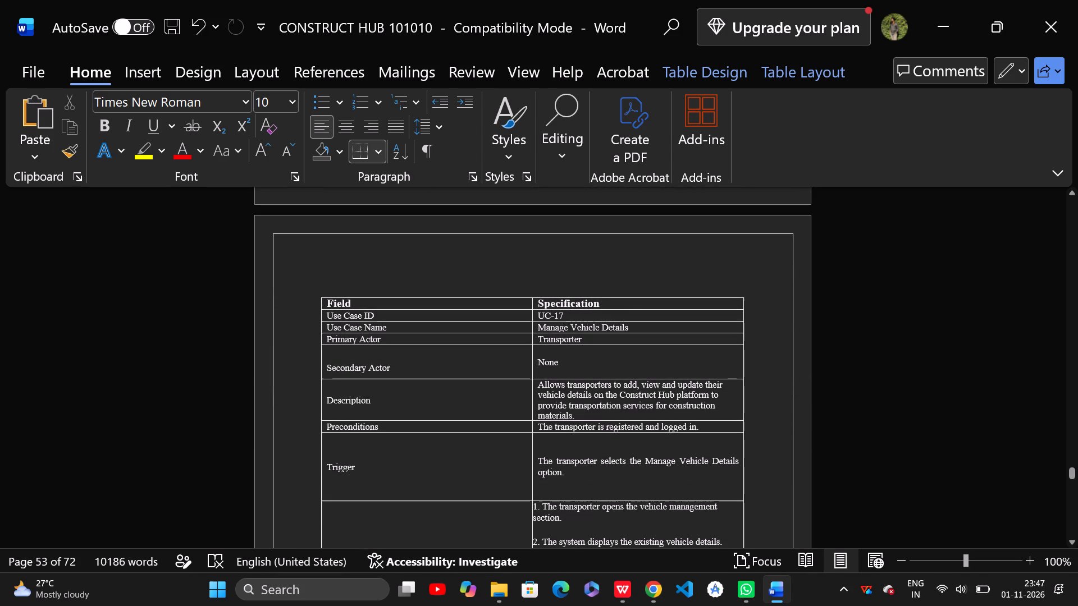
pyautogui.scroll(-2, 613, 346)
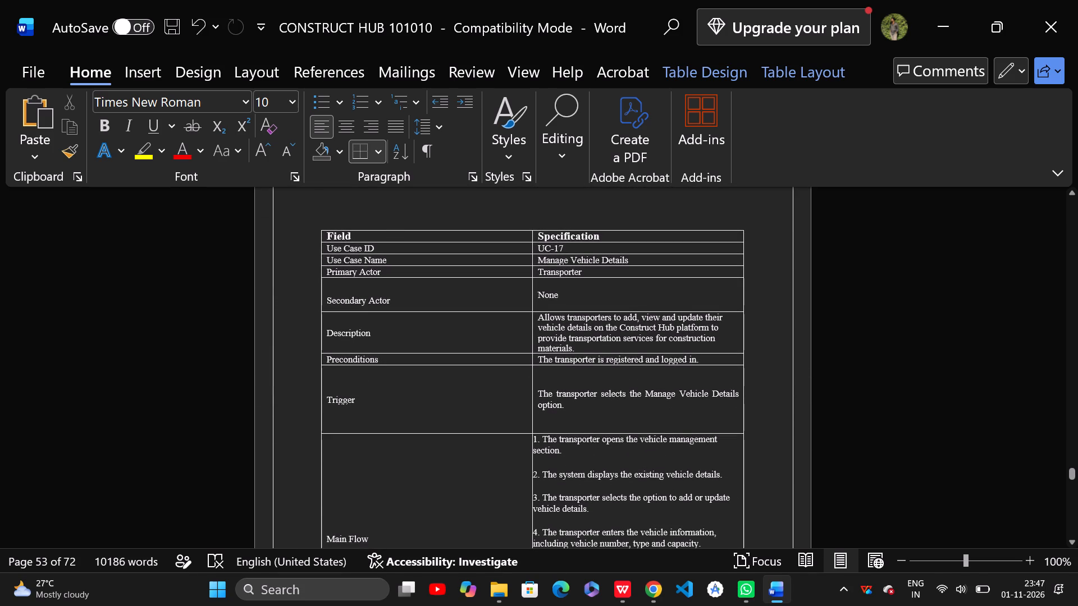
pyautogui.scroll(-1, 586, 305)
pyautogui.scroll(-2, 599, 348)
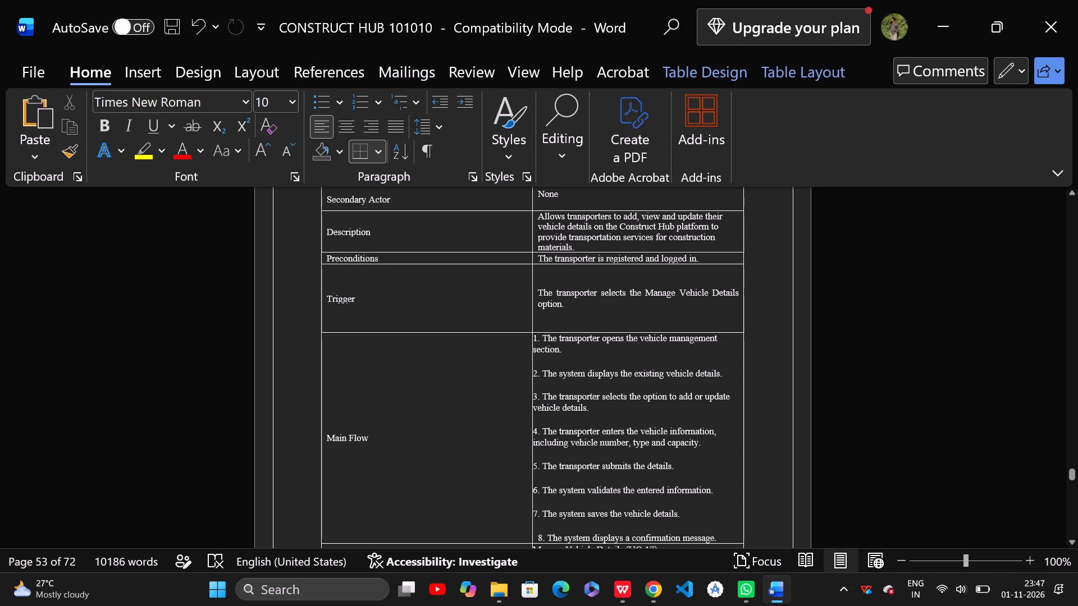
pyautogui.scroll(-3, 610, 344)
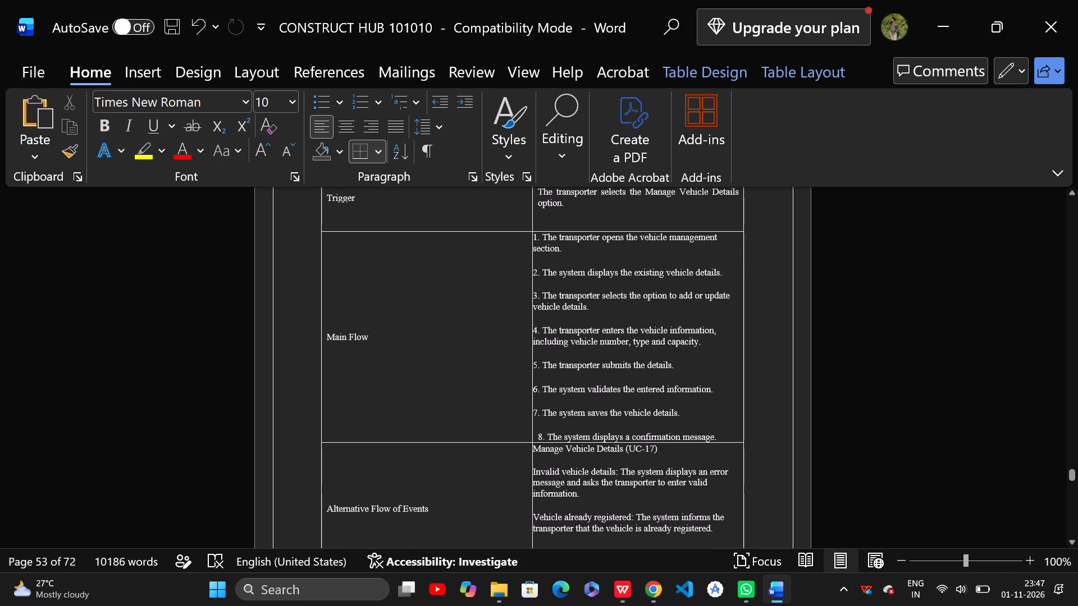
pyautogui.scroll(-3, 641, 396)
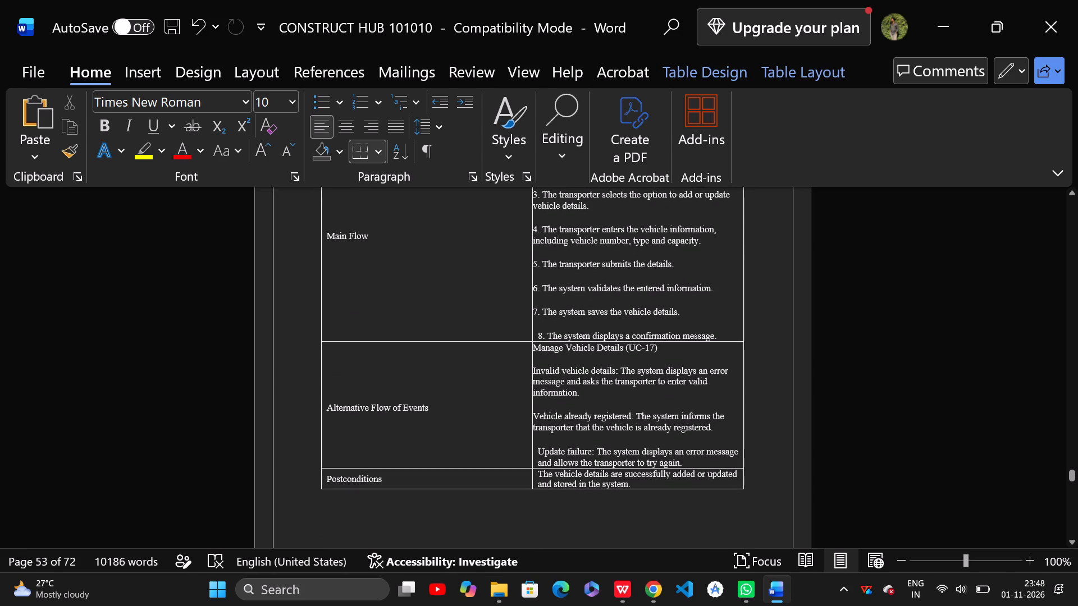
# Examine the row heights, text alignment and page fit of the UC-18 View Transport Bookings table.
pyautogui.scroll(-13, 651, 397)
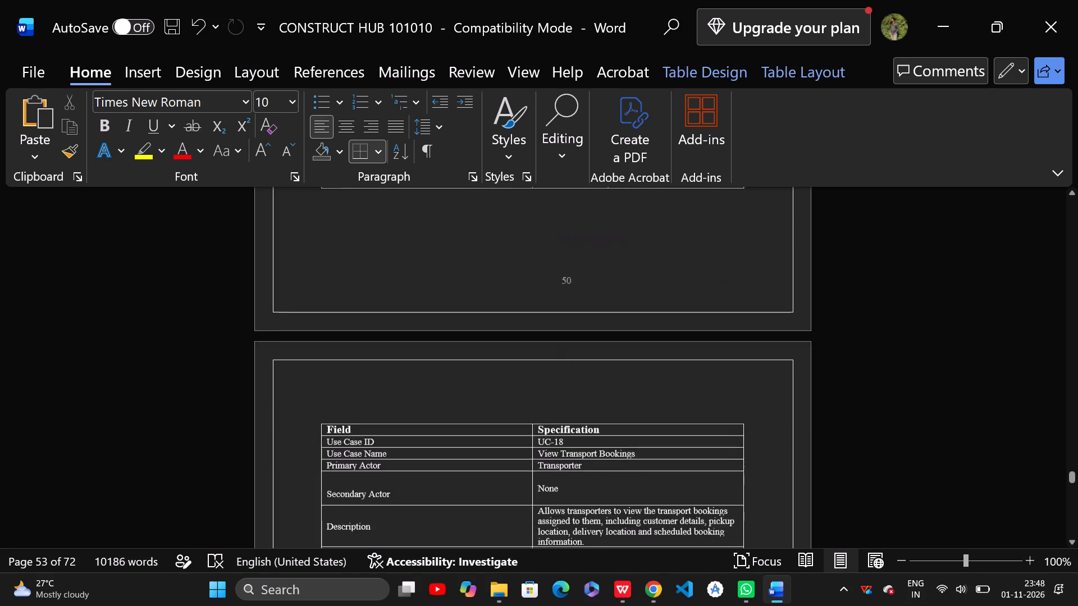
pyautogui.scroll(-4, 625, 410)
pyautogui.scroll(2, 623, 410)
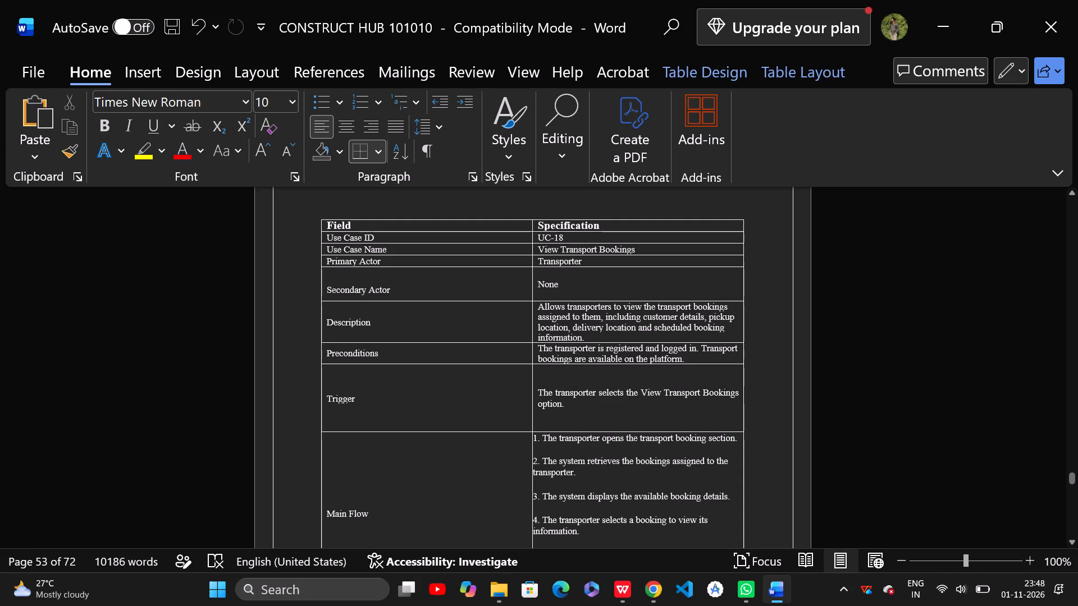
pyautogui.scroll(-3, 600, 292)
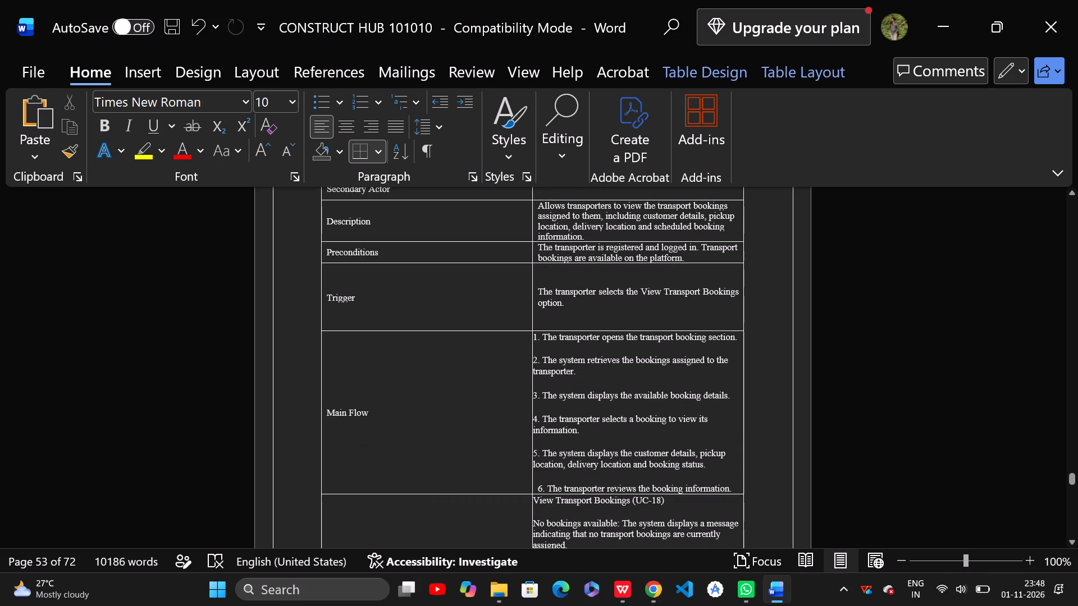
pyautogui.scroll(-2, 634, 324)
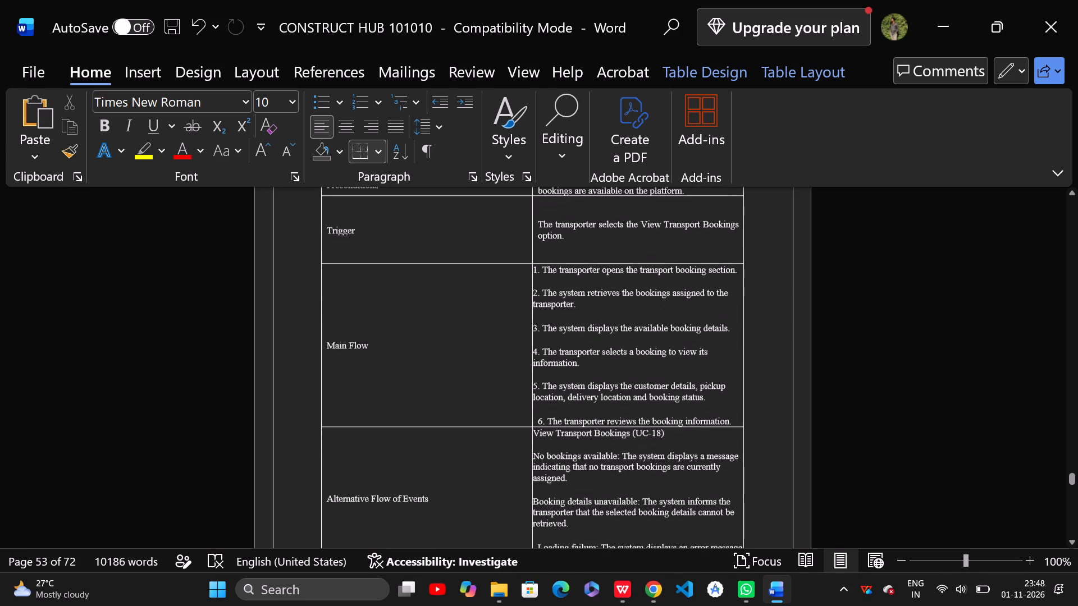
pyautogui.scroll(-3, 601, 325)
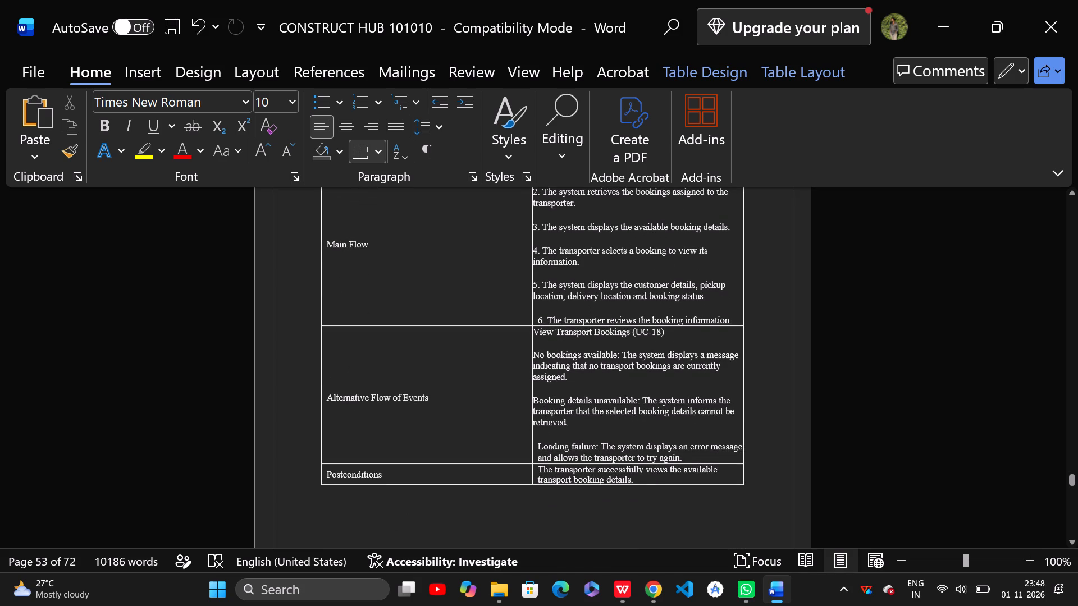
pyautogui.scroll(-2, 619, 355)
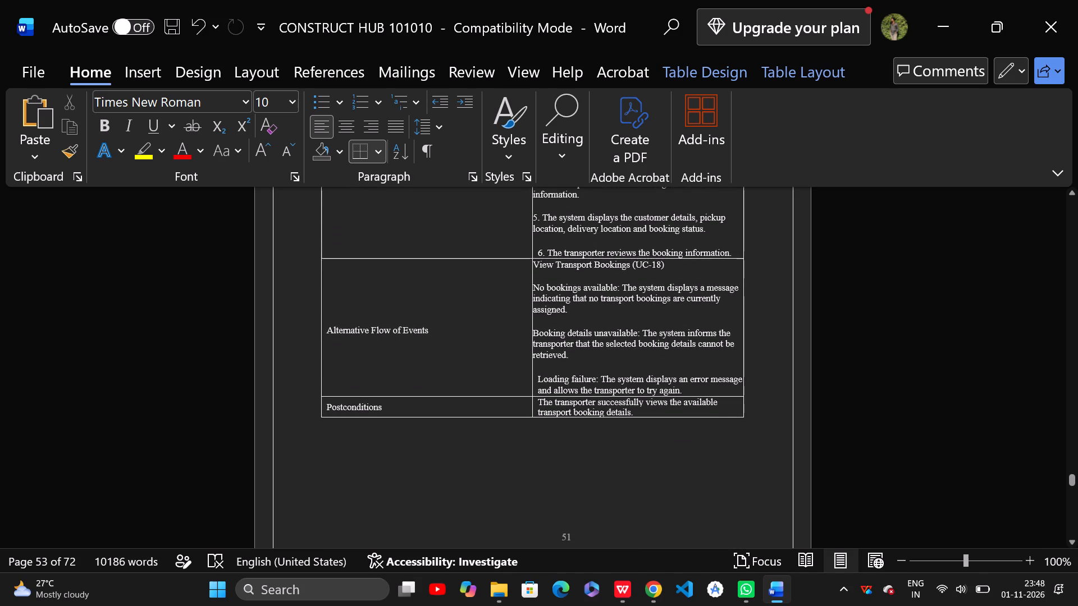
# Examine the row heights, text alignment and page fit of the UC-19 Update Delivery Status table.
pyautogui.scroll(-12, 607, 360)
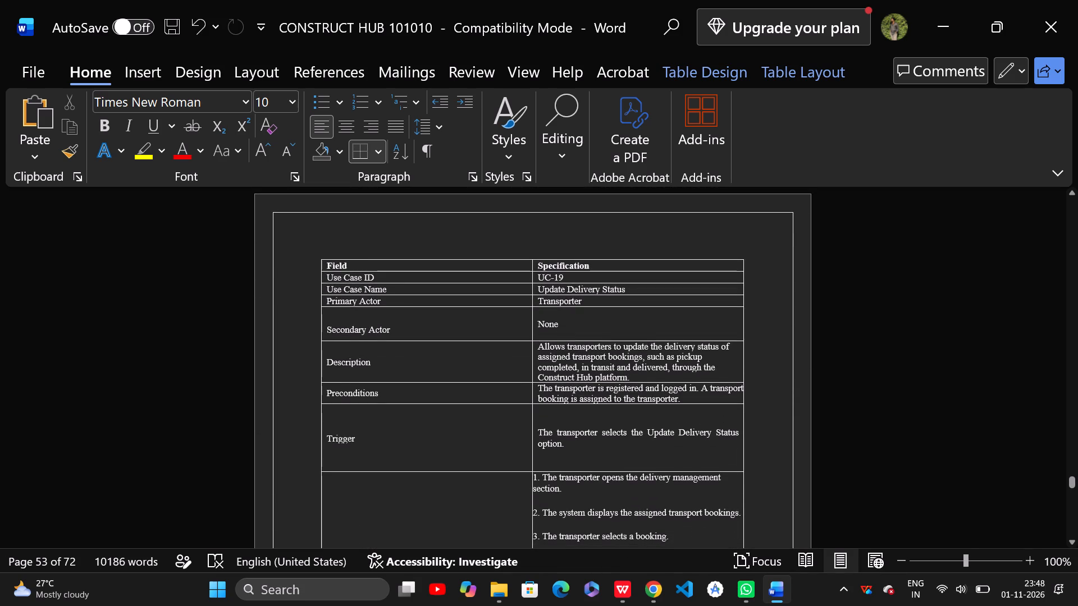
pyautogui.scroll(-6, 615, 301)
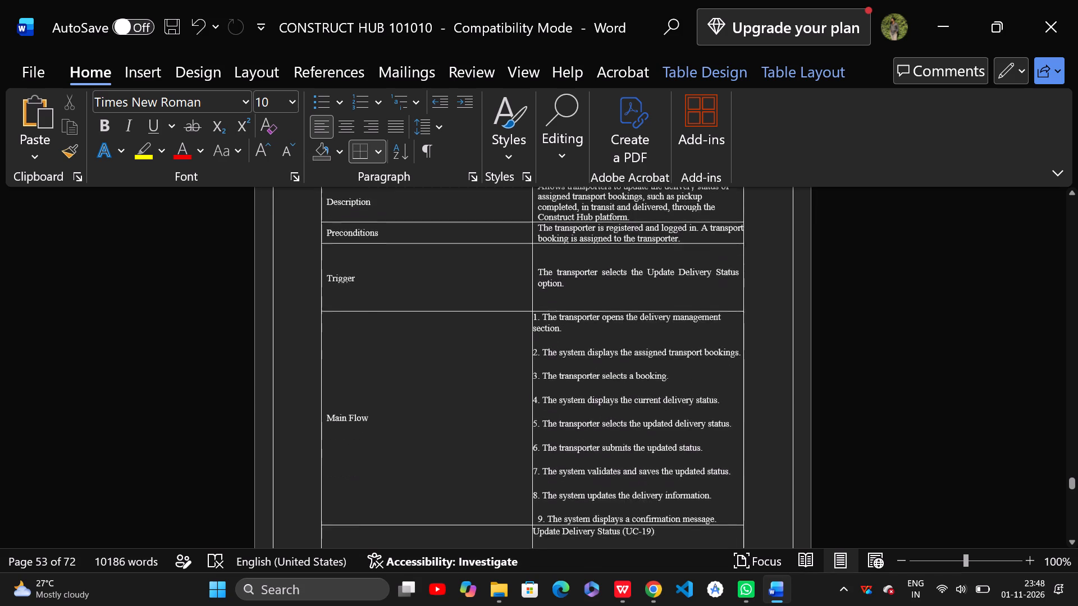
pyautogui.scroll(-2, 611, 310)
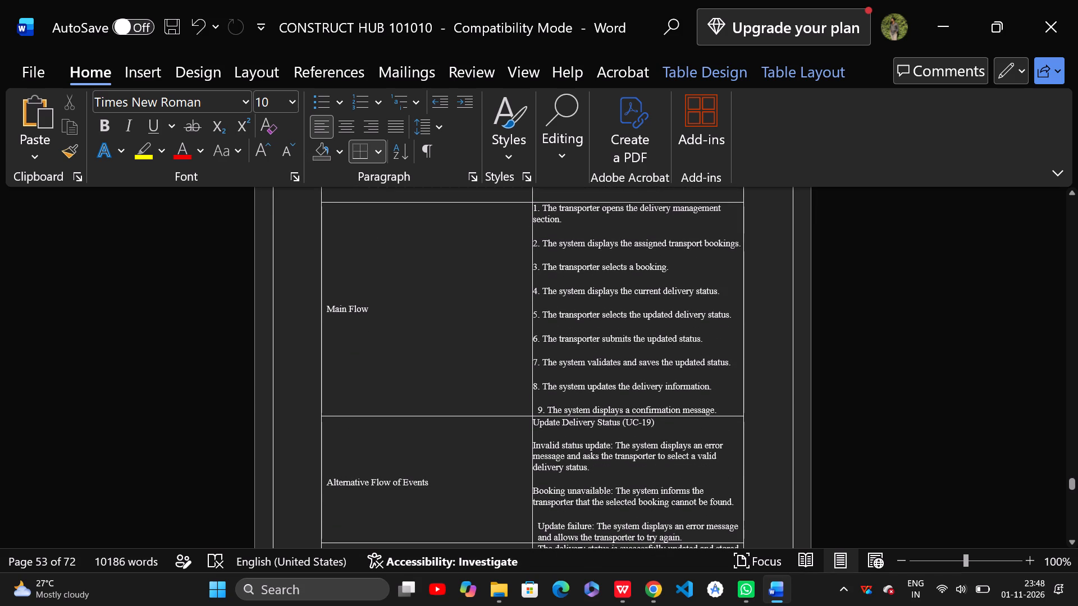
pyautogui.scroll(-4, 616, 313)
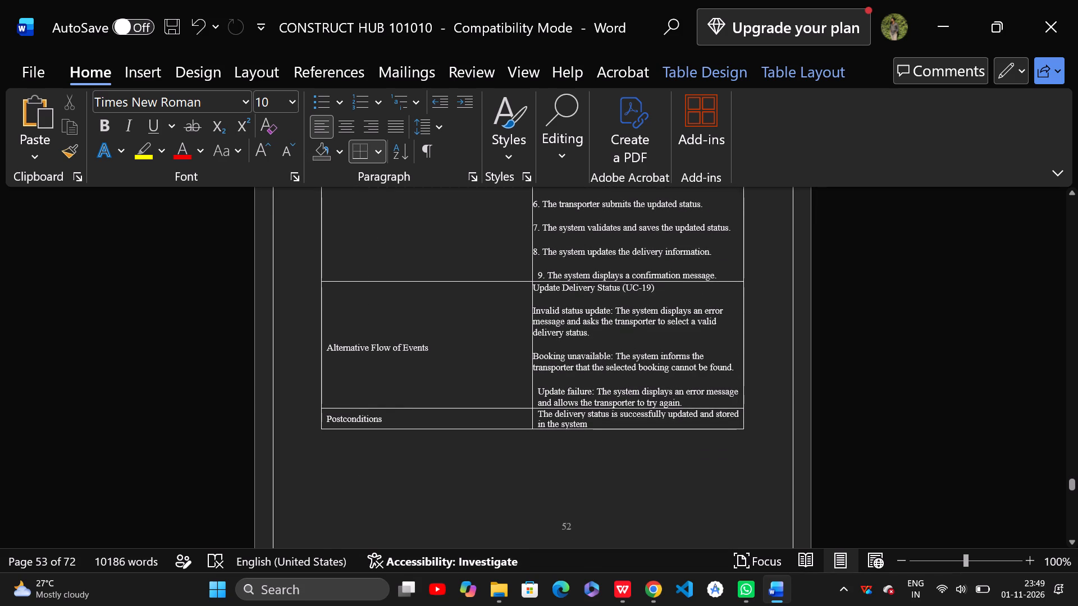
# Increase the heights of the header, Use Case ID, Use Case Name and Primary Actor rows in the UC-20 Manage Users table.
pyautogui.scroll(-11, 623, 358)
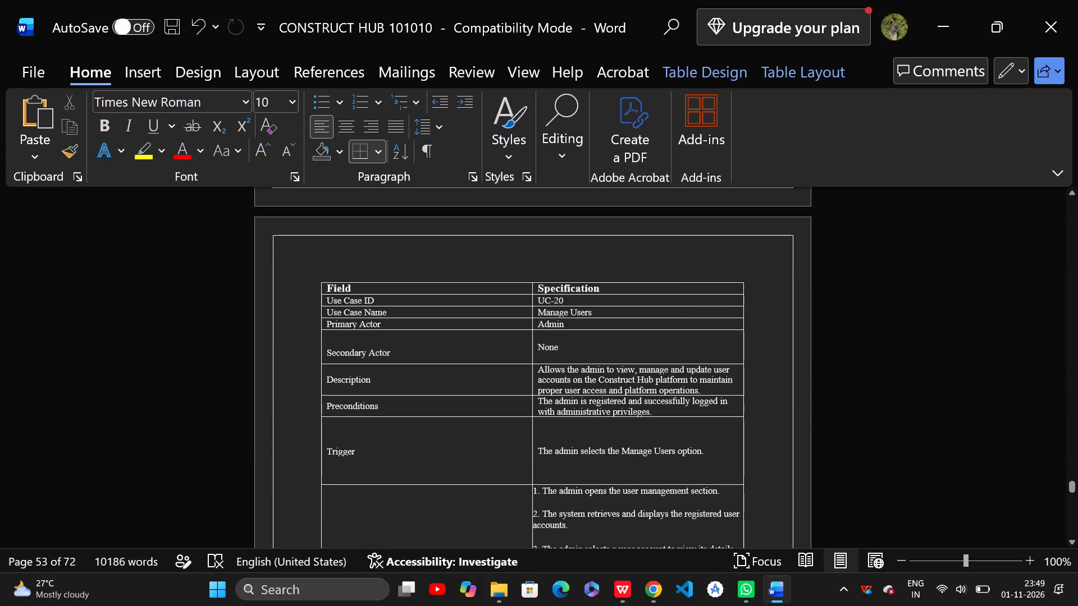
pyautogui.scroll(-2, 599, 341)
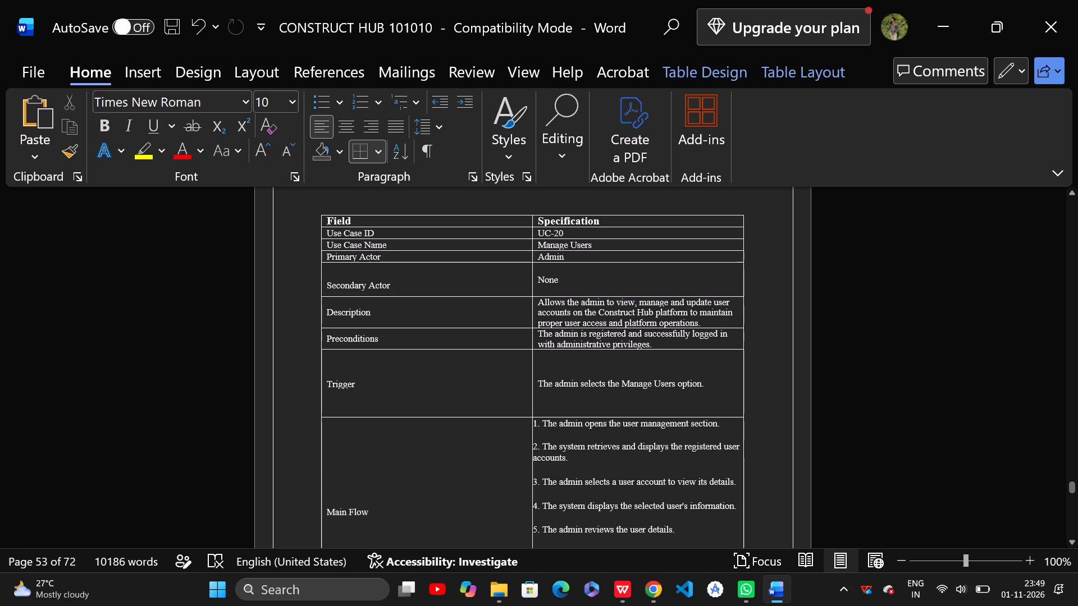
pyautogui.moveTo(607, 239); pyautogui.dragTo(609, 247)
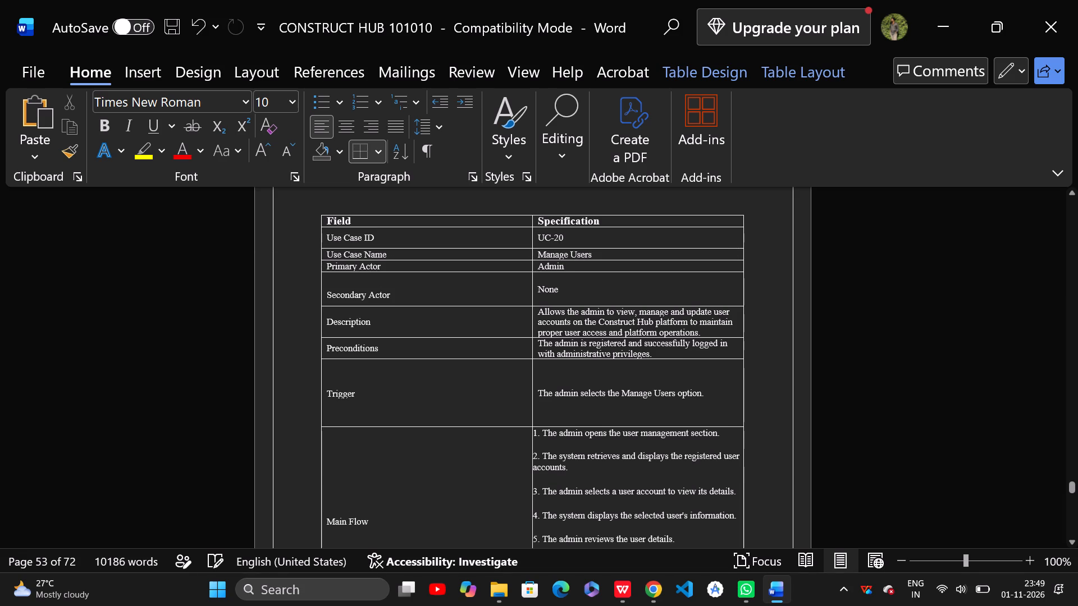
pyautogui.moveTo(622, 227); pyautogui.dragTo(622, 240)
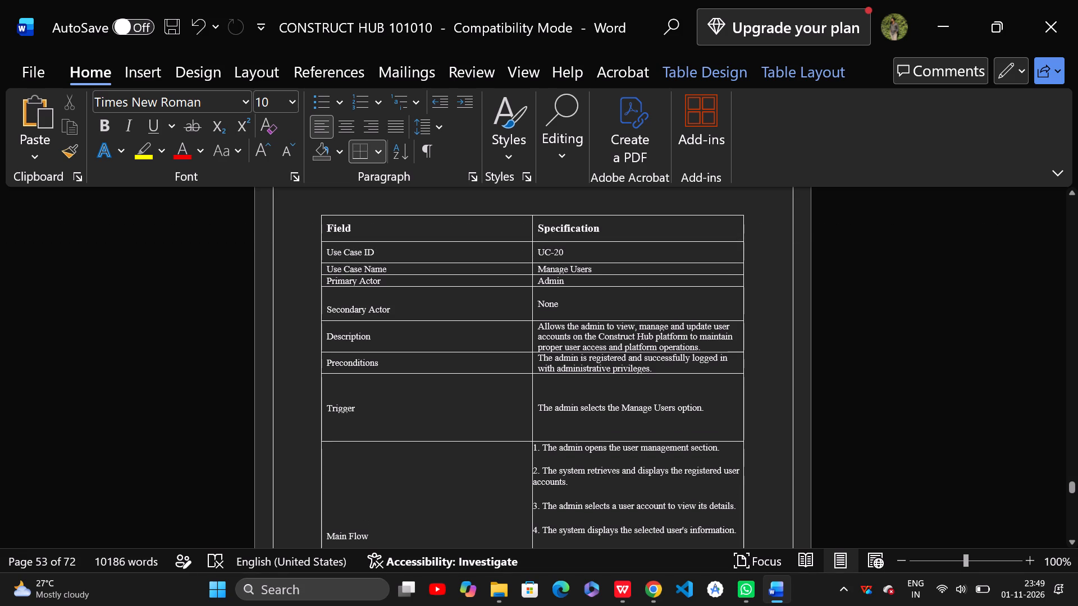
pyautogui.moveTo(642, 276); pyautogui.dragTo(645, 281)
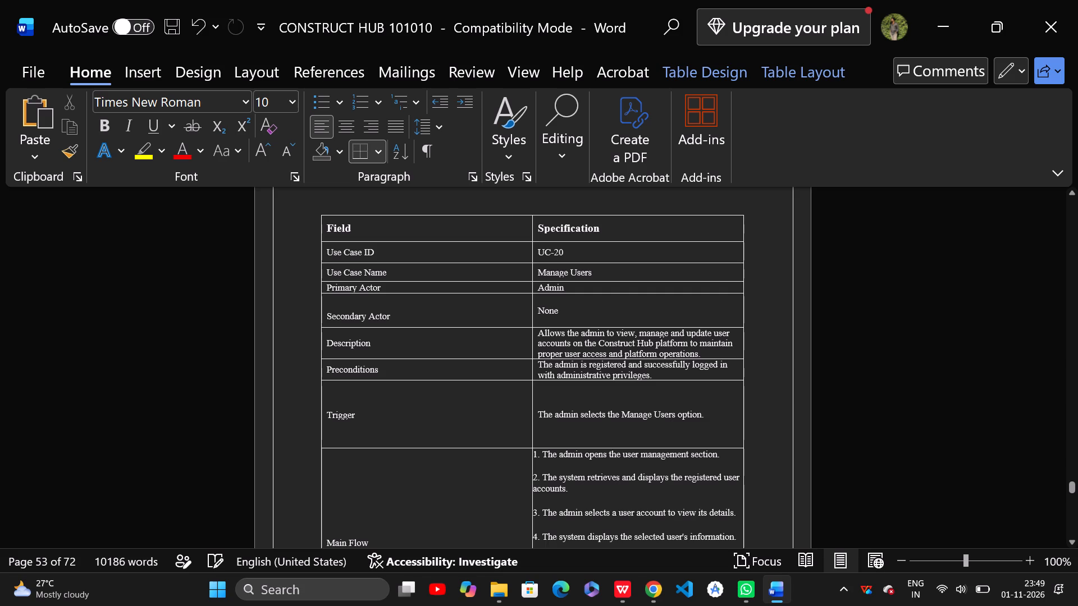
pyautogui.moveTo(634, 294); pyautogui.dragTo(636, 300)
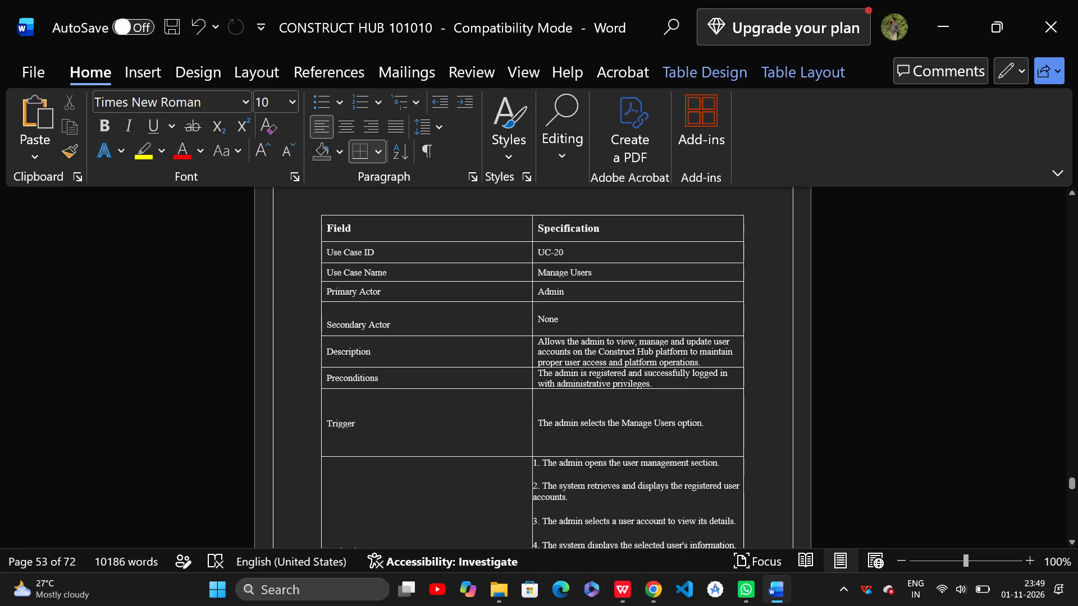
# Compare the row heights of the UC-19 Update Delivery Status table with those of the UC-20 Manage Users table.
pyautogui.scroll(3, 608, 292)
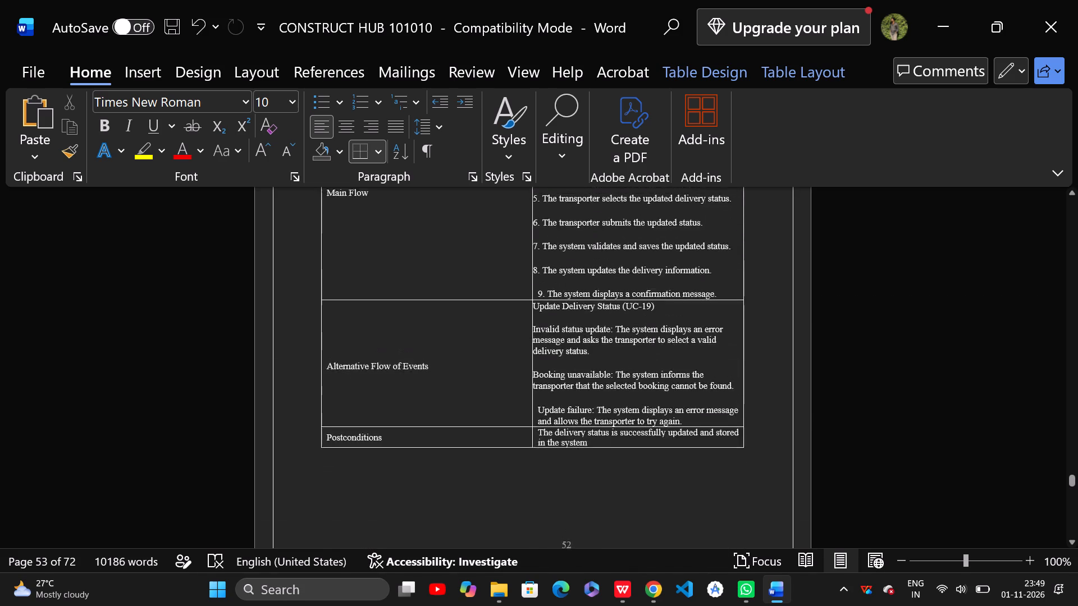
pyautogui.scroll(3, 608, 292)
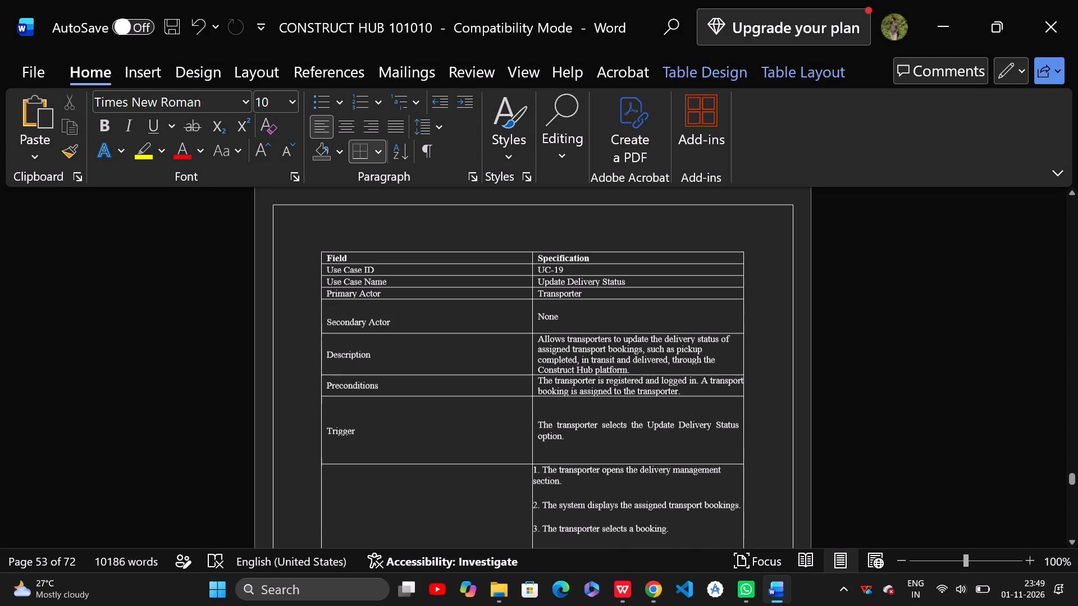
pyautogui.scroll(-1, 619, 307)
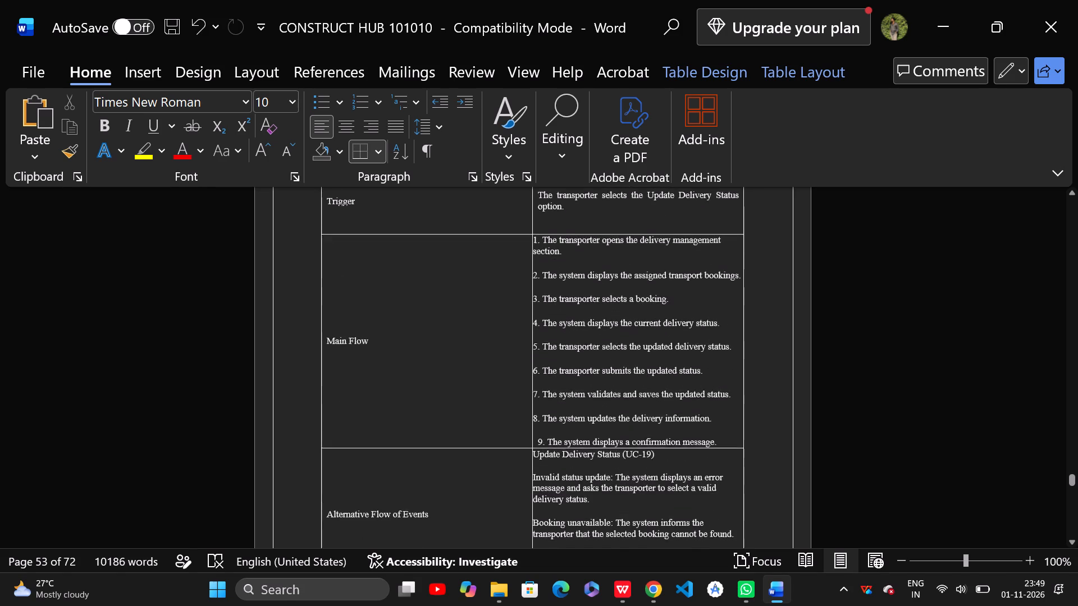
pyautogui.scroll(-2, 619, 307)
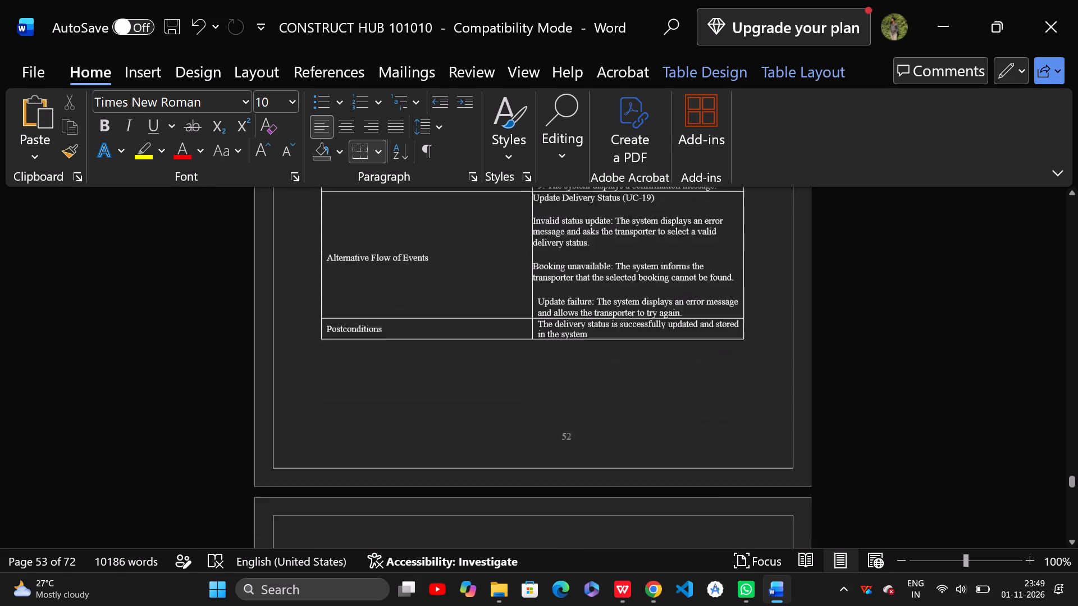
pyautogui.scroll(-1, 619, 307)
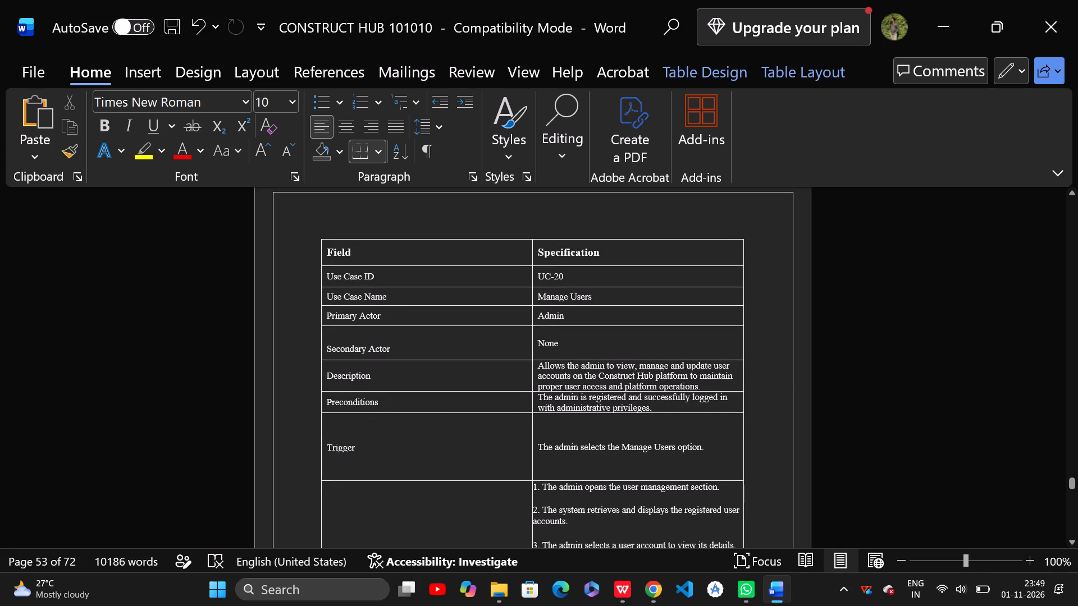
# Slightly increase the height of the Description row in the UC-20 Manage Users table.
pyautogui.click(615, 389)
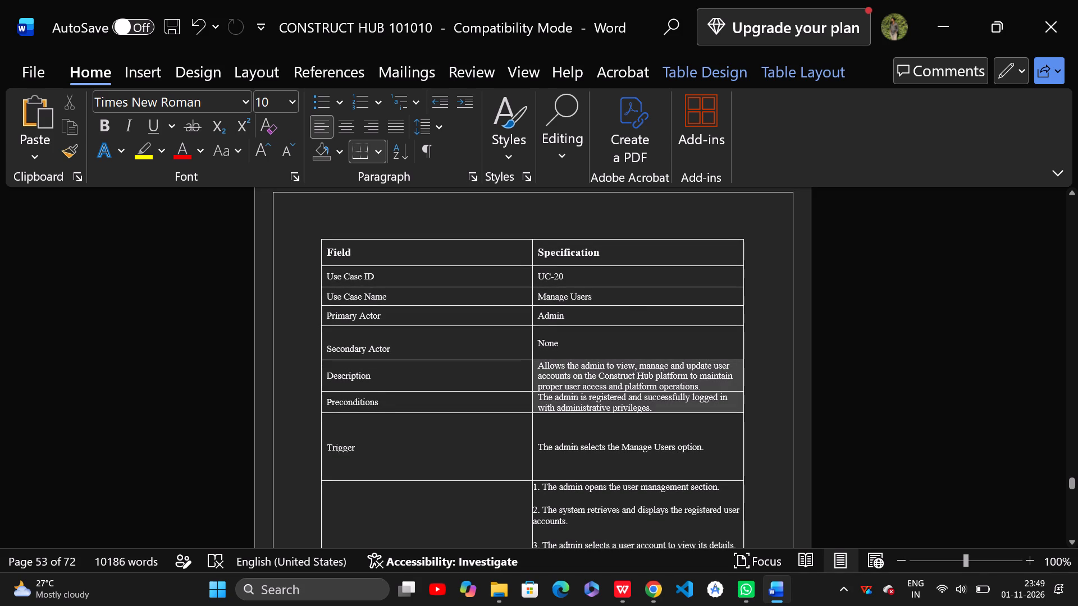
pyautogui.click(623, 390)
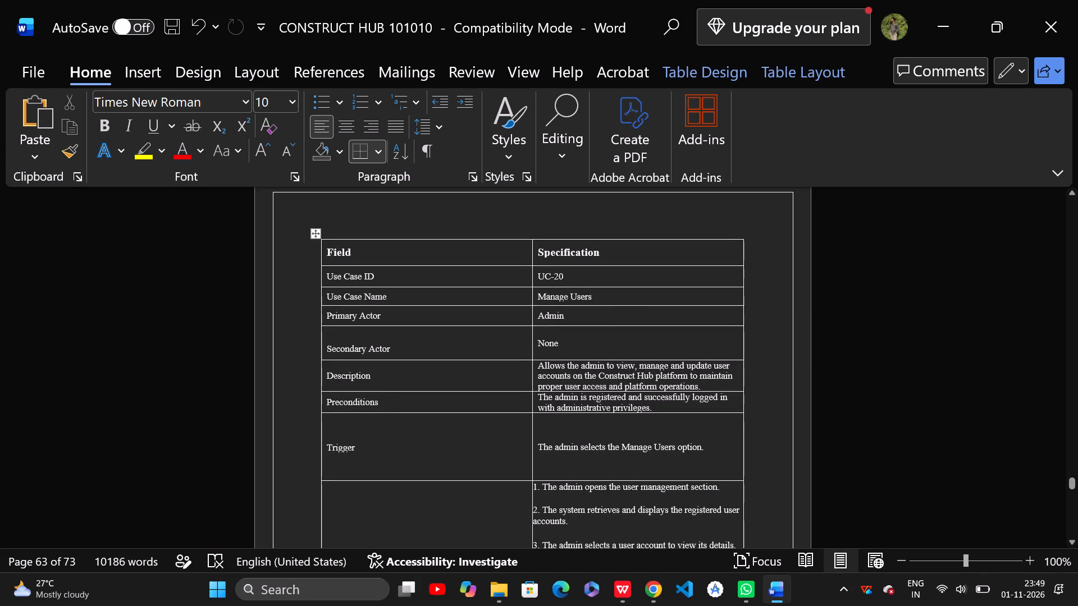
pyautogui.moveTo(708, 392); pyautogui.dragTo(709, 397)
pyautogui.tripleClick(708, 388)
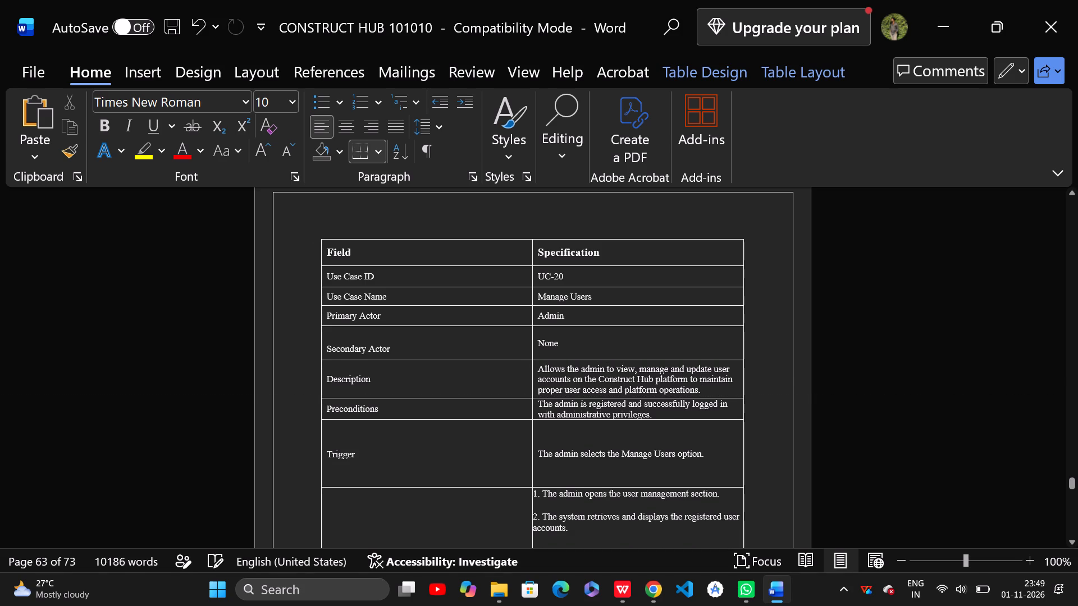
pyautogui.click(699, 396)
pyautogui.tripleClick(702, 392)
pyautogui.click(702, 392)
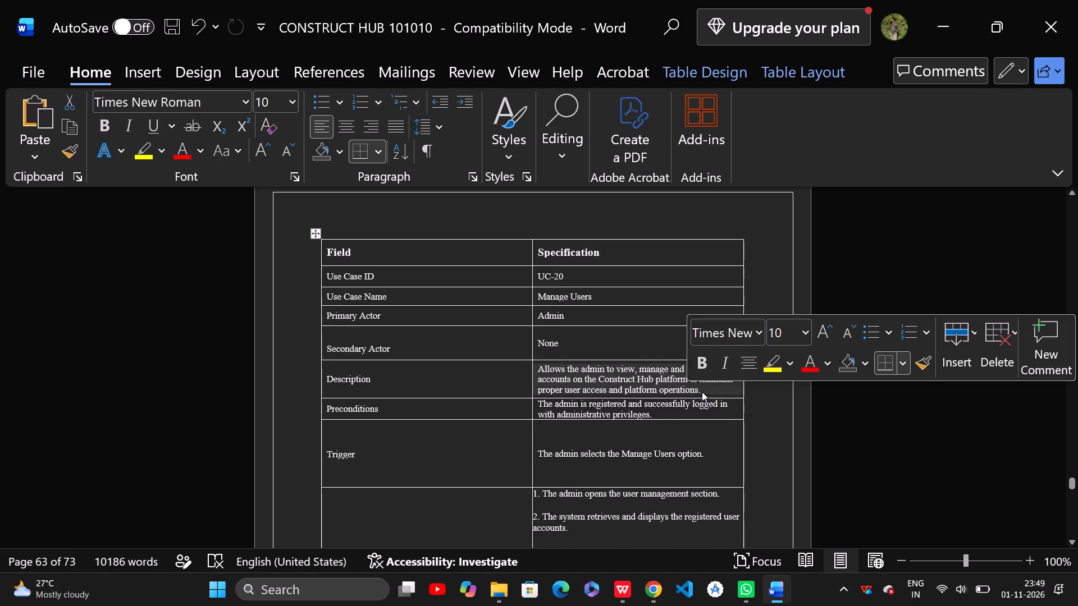
pyautogui.click(702, 395)
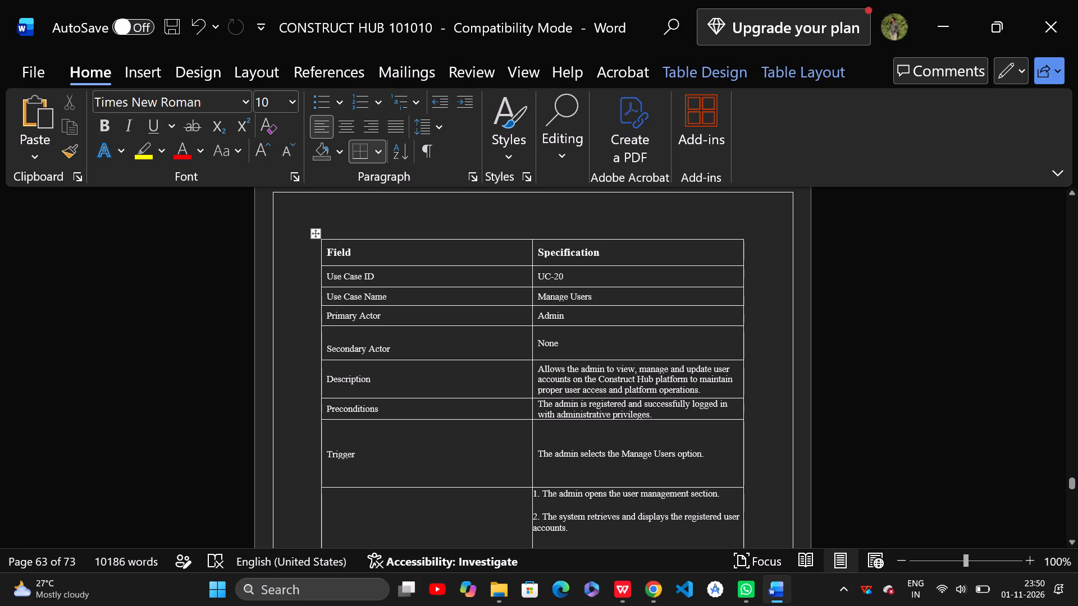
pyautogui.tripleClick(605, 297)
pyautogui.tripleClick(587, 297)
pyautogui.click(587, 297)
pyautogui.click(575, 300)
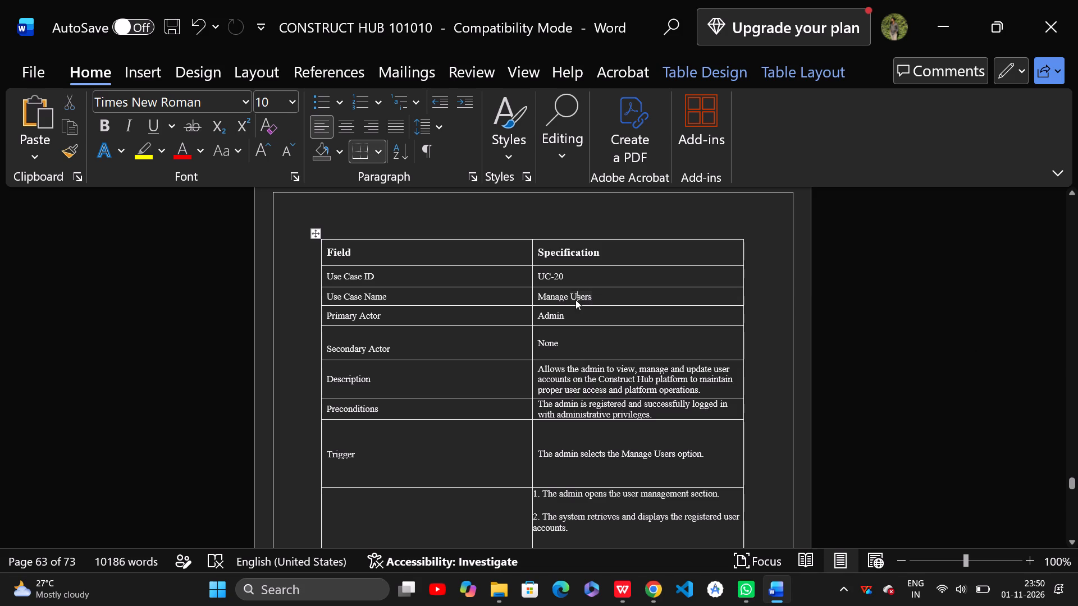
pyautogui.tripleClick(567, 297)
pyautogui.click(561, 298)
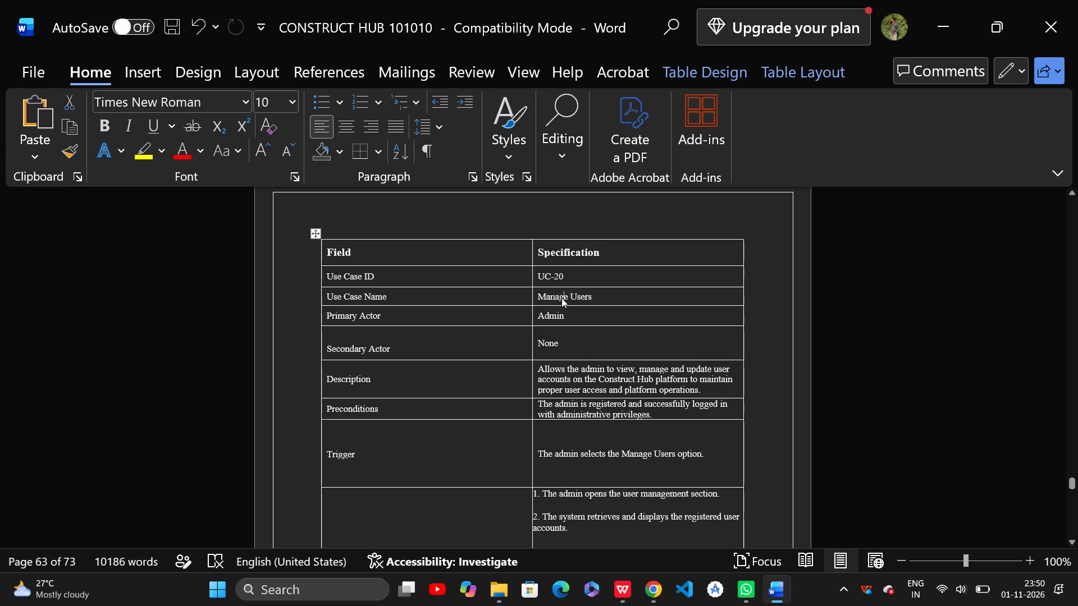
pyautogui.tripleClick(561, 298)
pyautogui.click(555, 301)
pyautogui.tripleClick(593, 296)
# Reduce the height of the Secondary Actor row in the UC-20 Manage Users table.
pyautogui.tripleClick(569, 295)
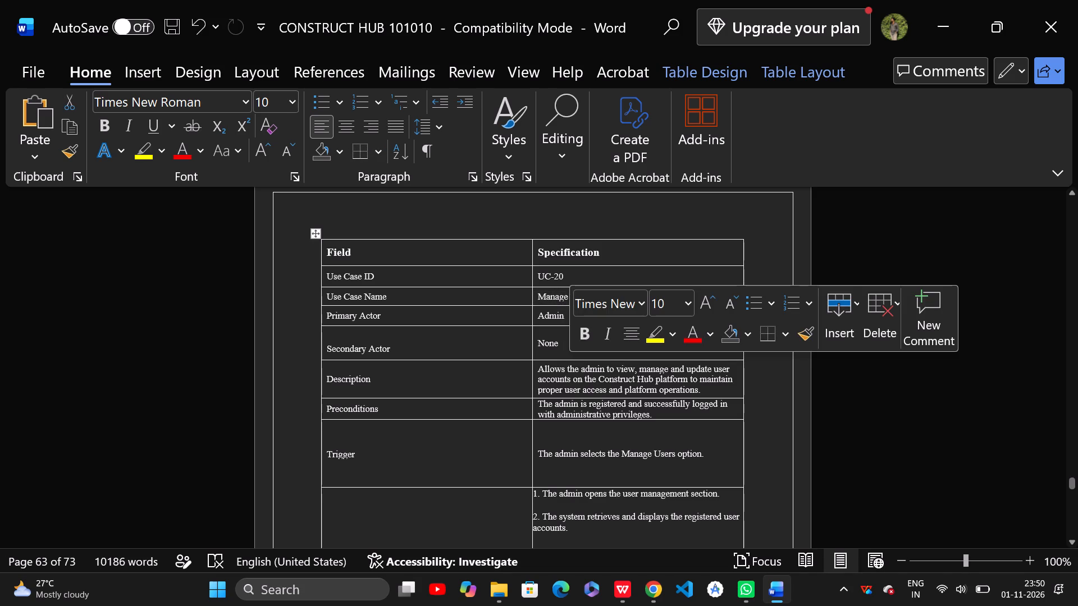
pyautogui.click(567, 308)
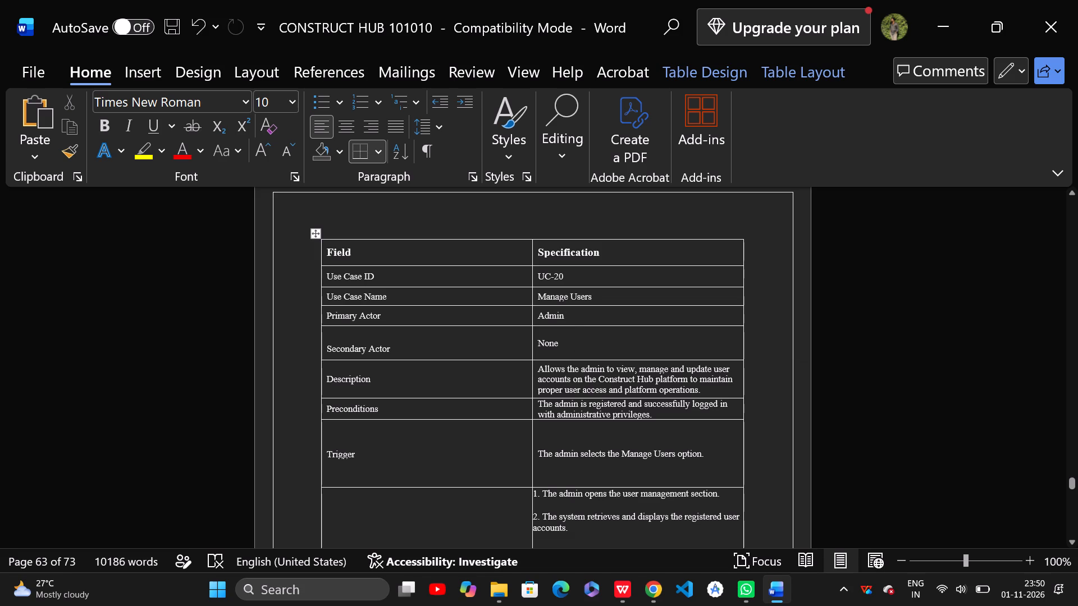
pyautogui.moveTo(630, 360); pyautogui.dragTo(624, 346)
# Slightly increase the height of the Postconditions row at the end of the UC-20 Manage Users table.
pyautogui.scroll(-2, 607, 368)
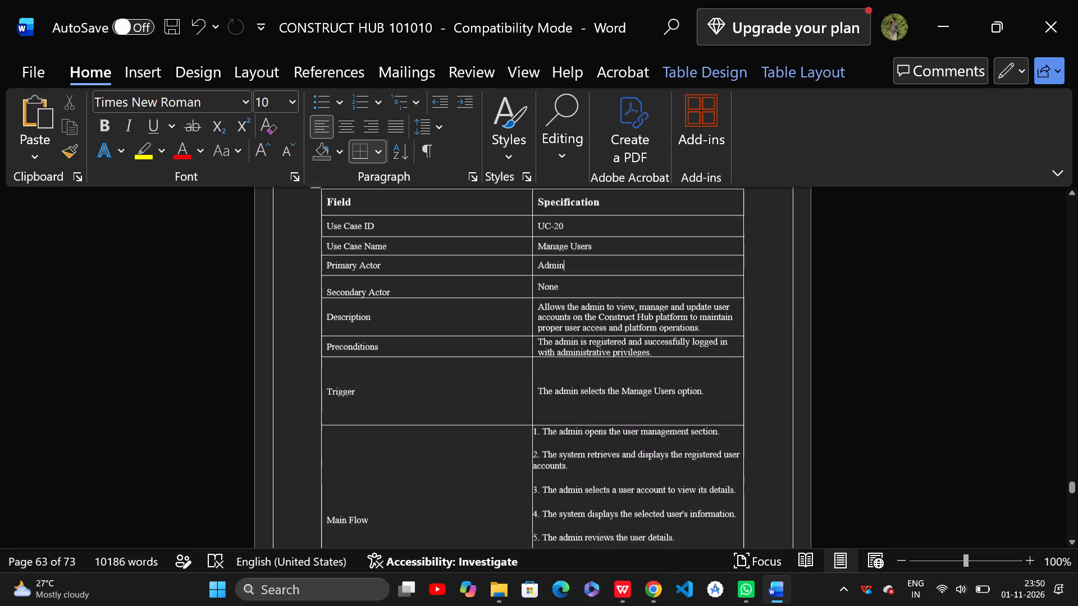
pyautogui.scroll(-5, 609, 384)
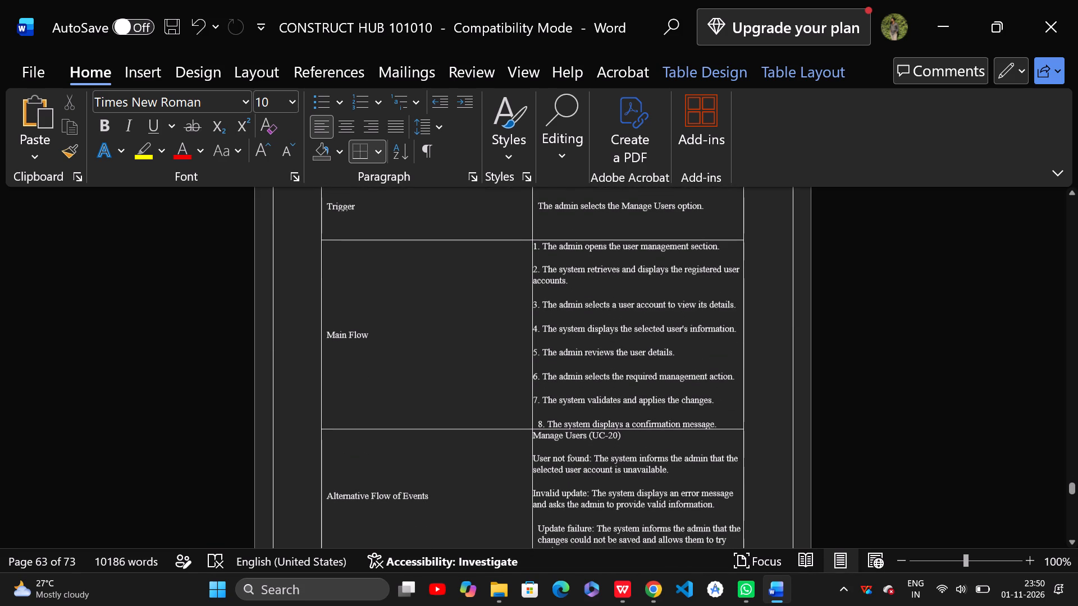
pyautogui.scroll(-2, 624, 409)
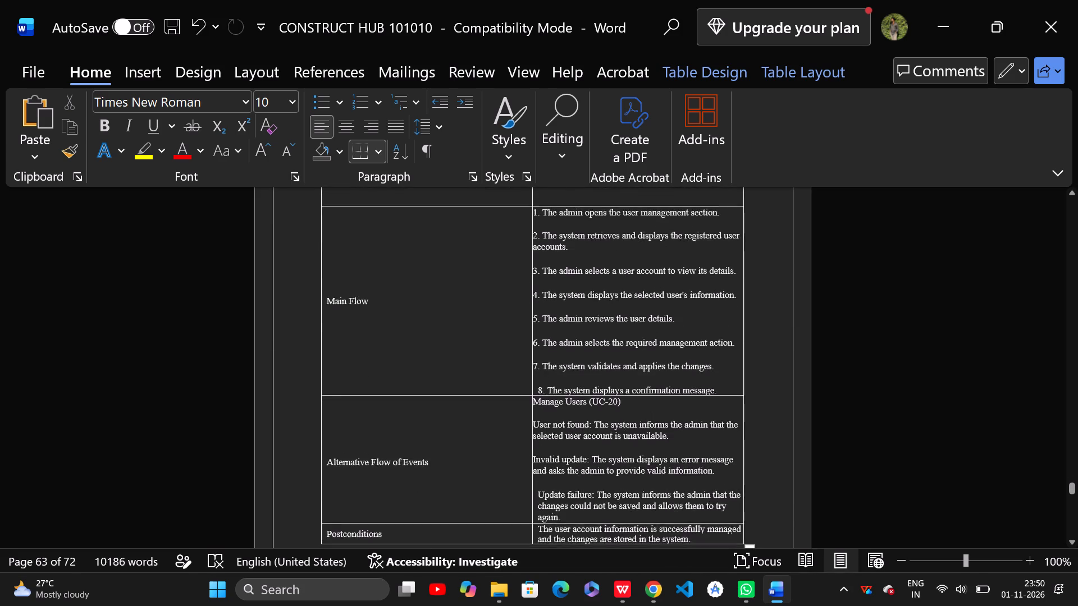
pyautogui.scroll(-2, 624, 409)
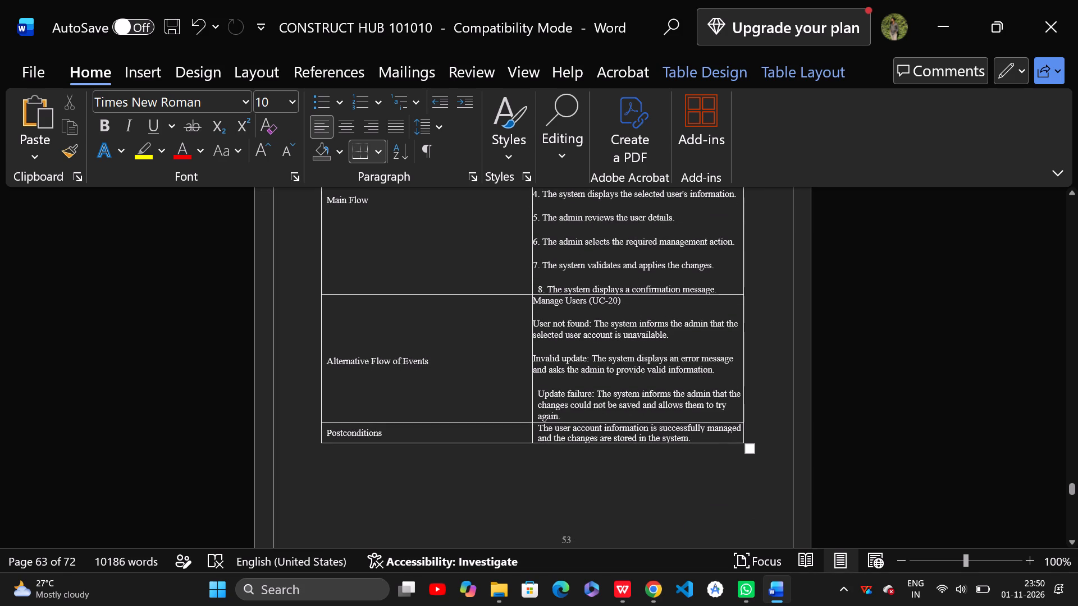
pyautogui.moveTo(649, 443); pyautogui.dragTo(651, 449)
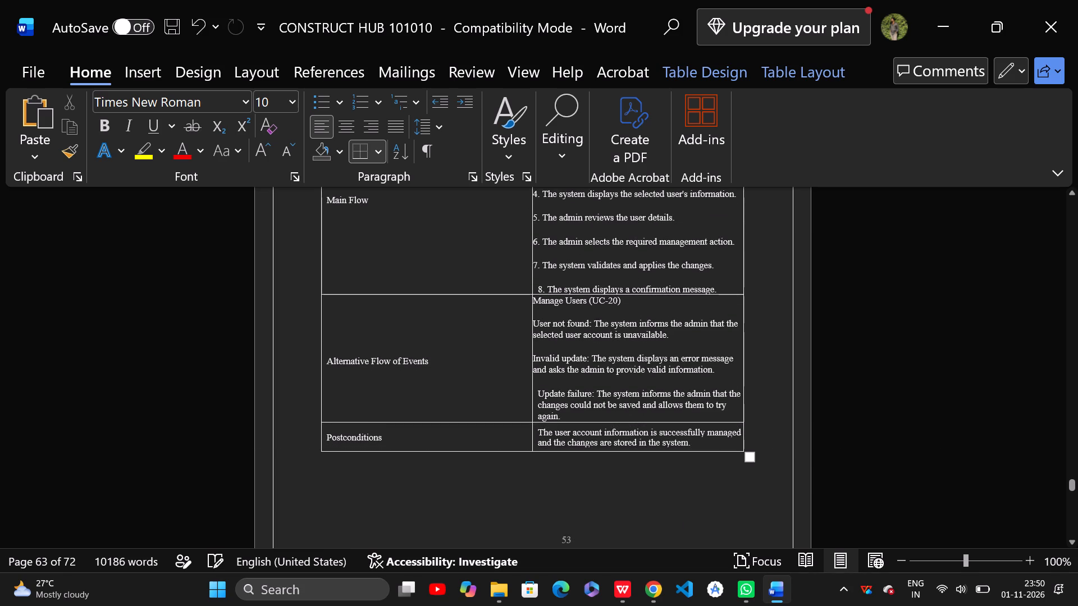
# Increase the height of the Field/Specification header row in the UC-21 Manage Suppliers & Transporters table.
pyautogui.scroll(-2, 634, 422)
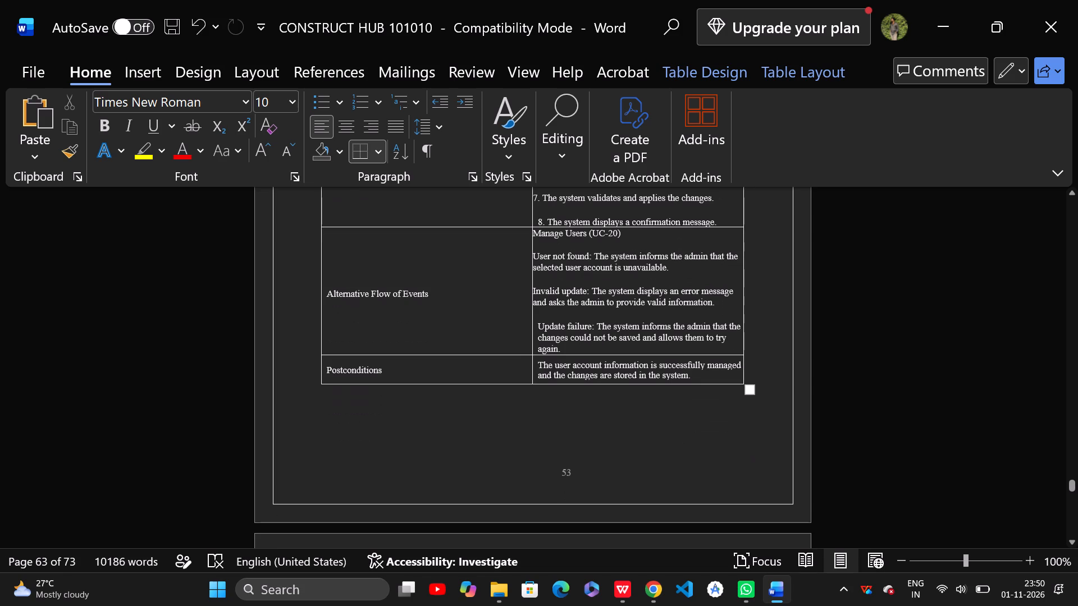
pyautogui.scroll(-1, 632, 396)
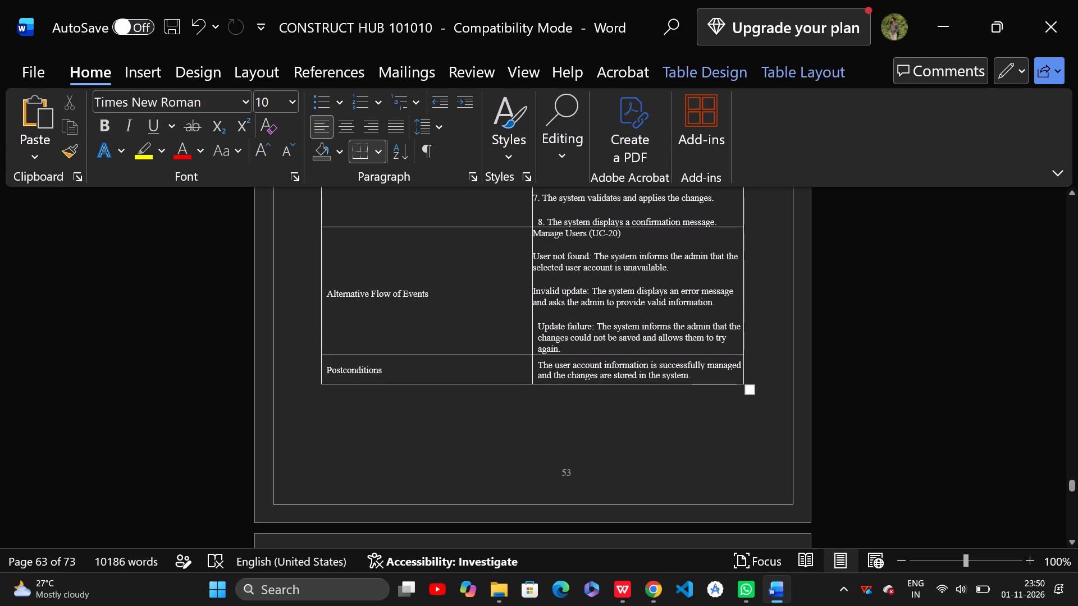
pyautogui.scroll(-8, 632, 396)
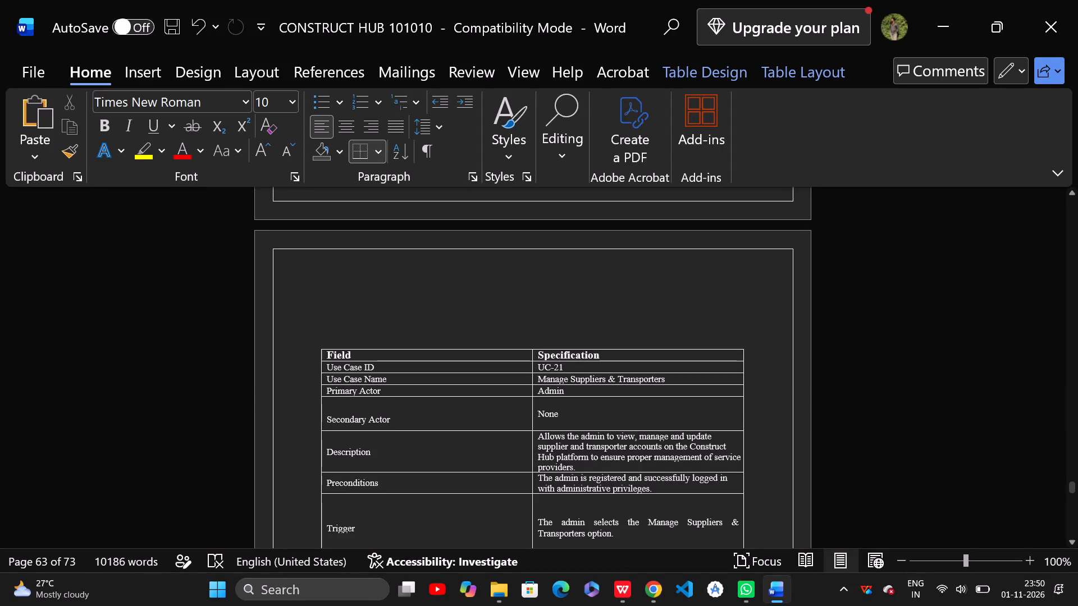
pyautogui.moveTo(627, 361); pyautogui.dragTo(629, 366)
pyautogui.moveTo(627, 362); pyautogui.dragTo(628, 370)
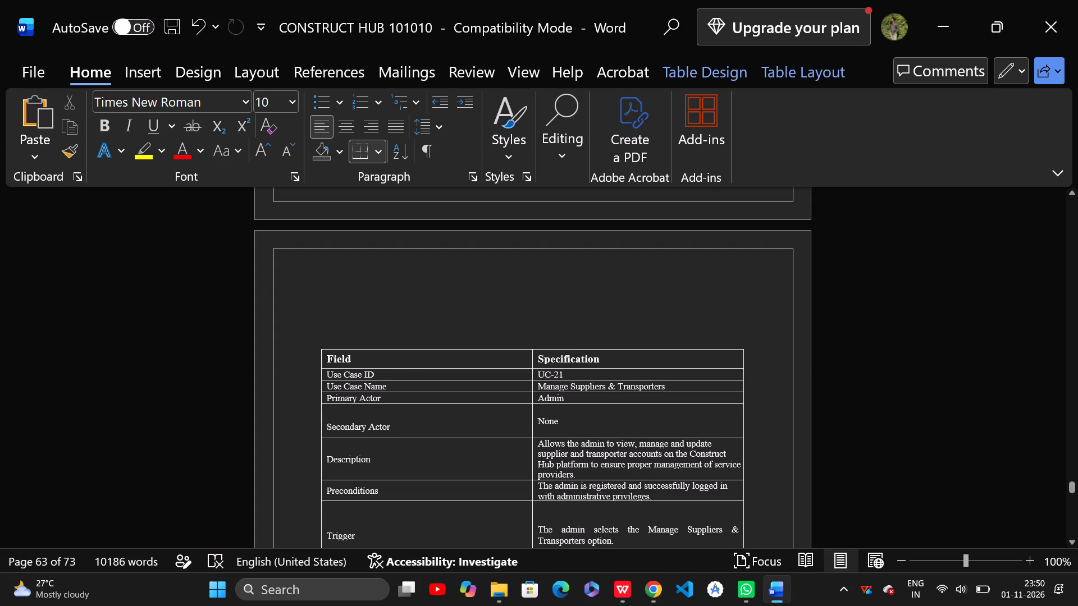
# Increase the height of the Use Case Name row in the UC-21 Manage Suppliers & Transporters table.
pyautogui.click(655, 393)
pyautogui.moveTo(655, 392); pyautogui.dragTo(655, 400)
pyautogui.moveTo(652, 393); pyautogui.dragTo(651, 400)
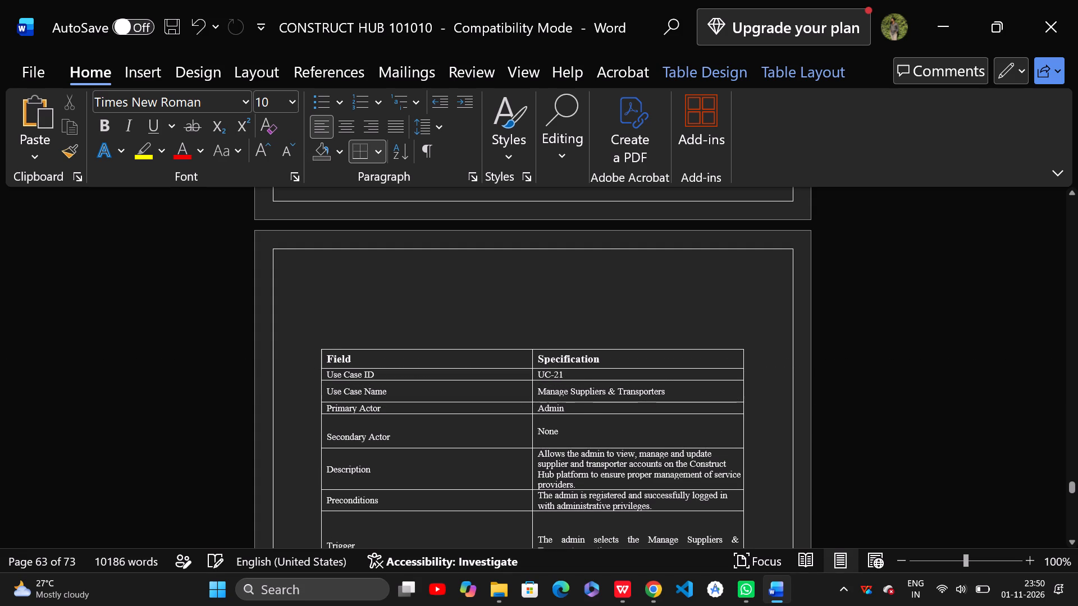
pyautogui.click(651, 400)
pyautogui.tripleClick(662, 393)
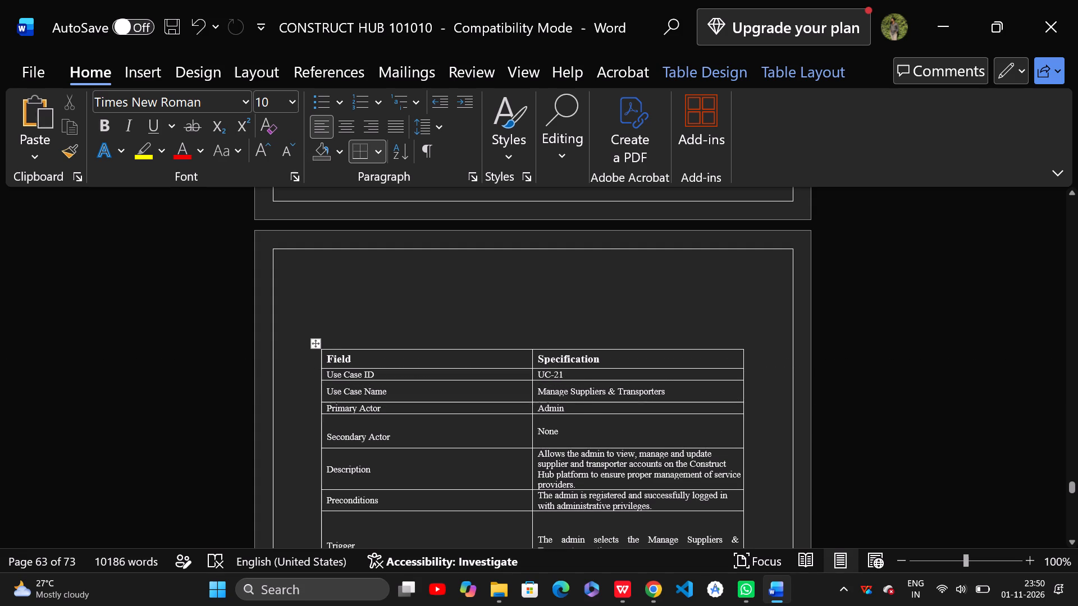
pyautogui.tripleClick(636, 393)
pyautogui.click(636, 393)
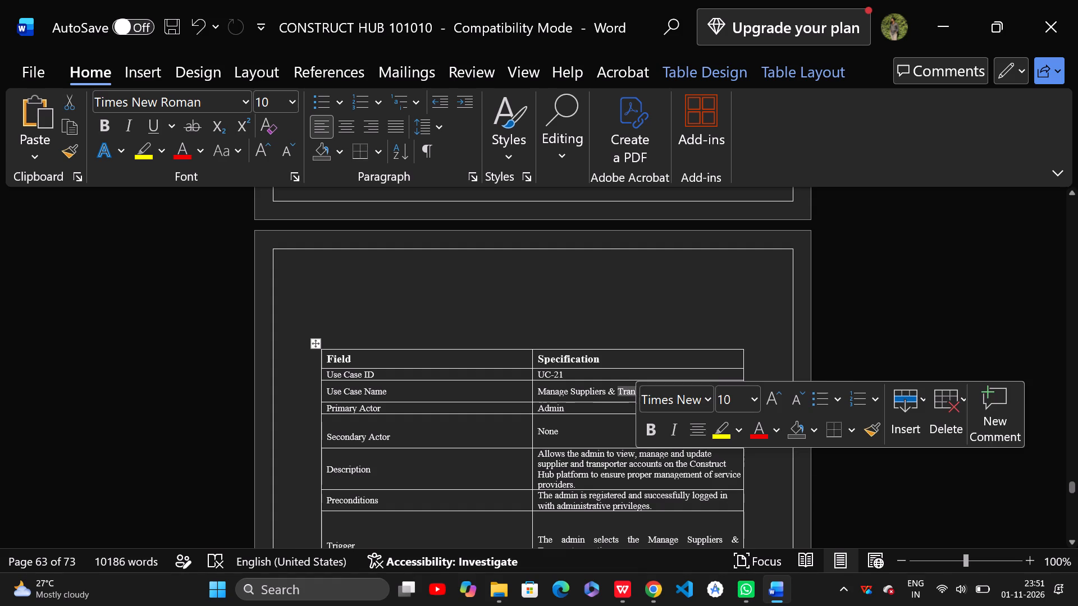
pyautogui.tripleClick(606, 392)
pyautogui.click(588, 406)
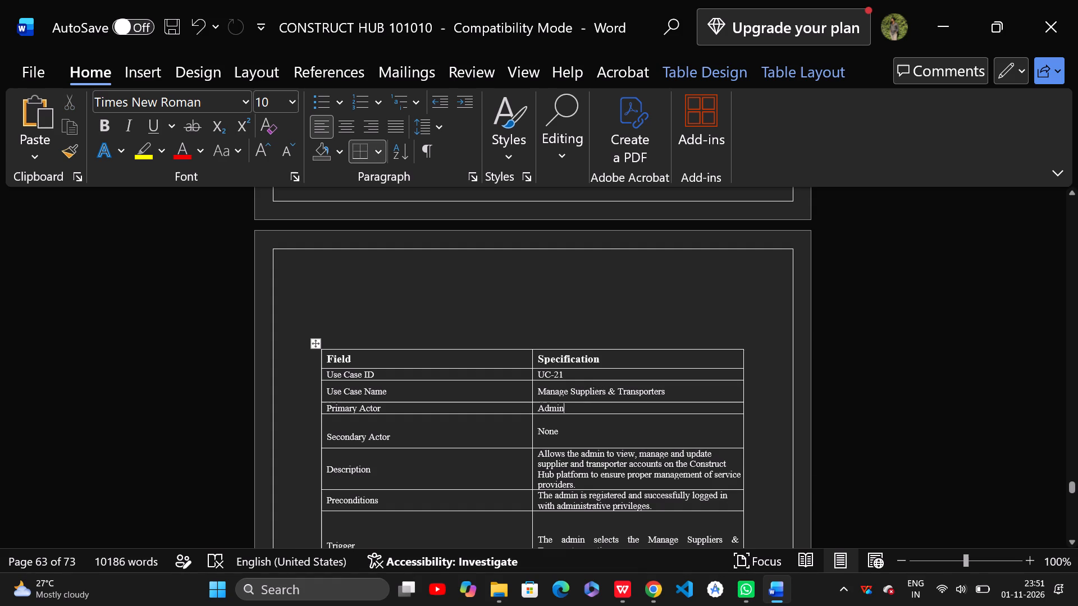
# Reduce the Secondary Actor row height and increase the Primary Actor row height in the UC-21 table.
pyautogui.scroll(-1, 591, 395)
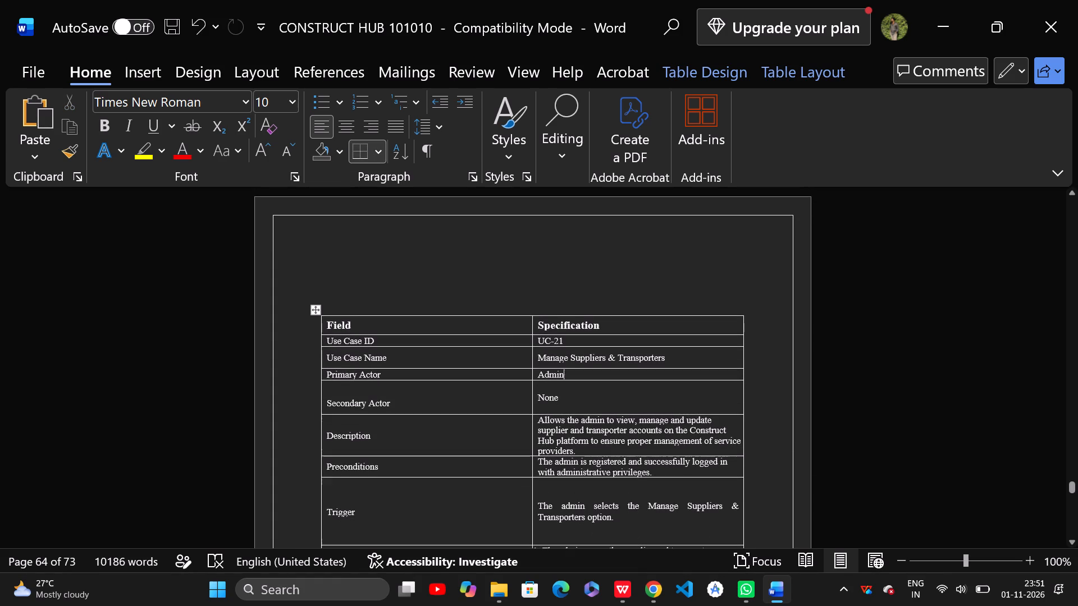
pyautogui.scroll(-1, 579, 382)
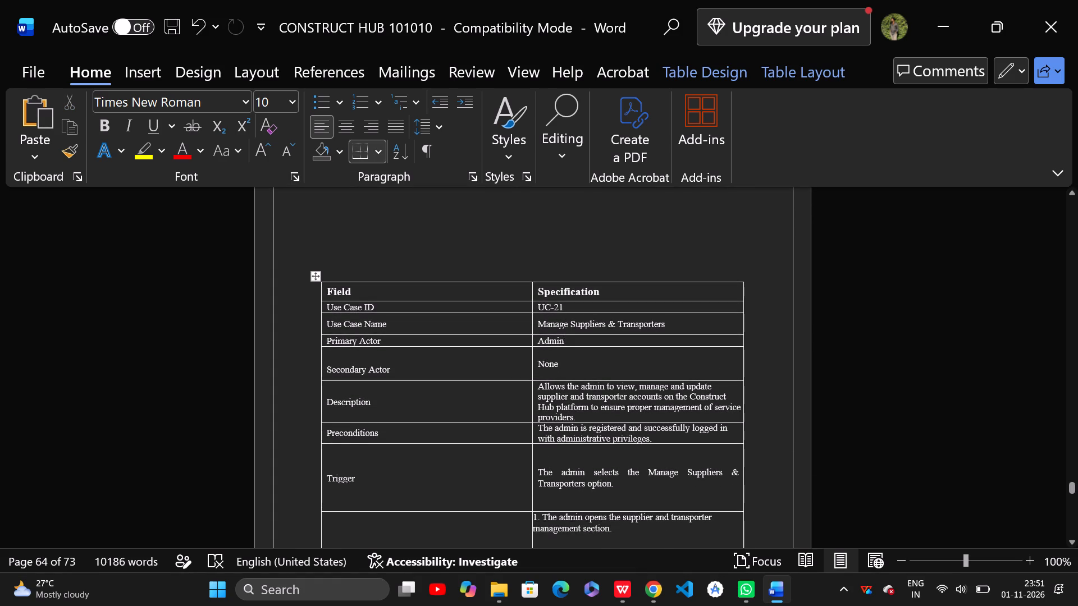
pyautogui.moveTo(590, 382); pyautogui.dragTo(595, 368)
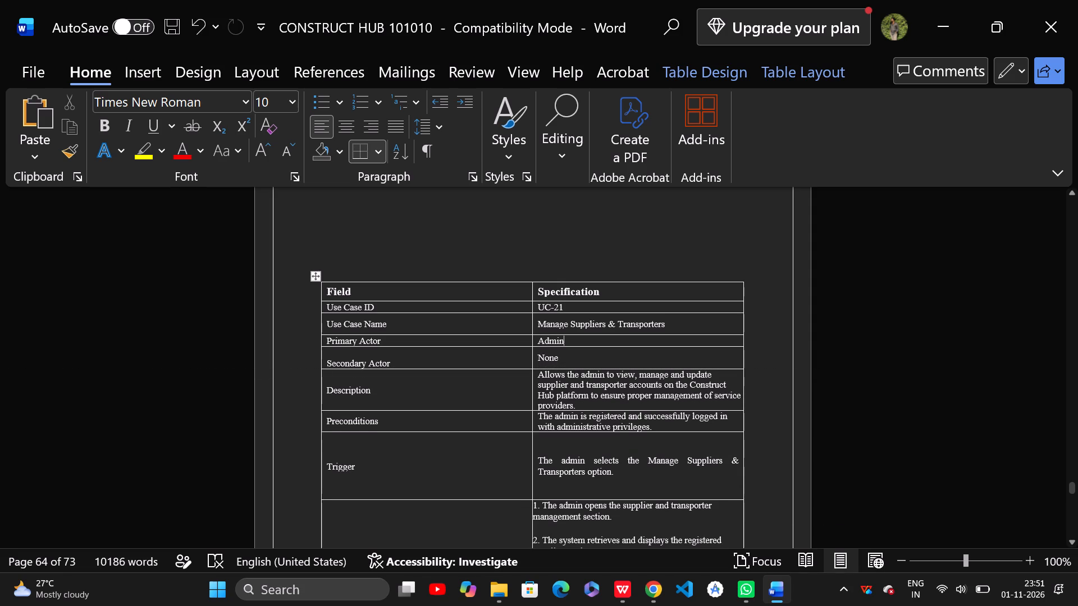
pyautogui.moveTo(604, 347); pyautogui.dragTo(602, 351)
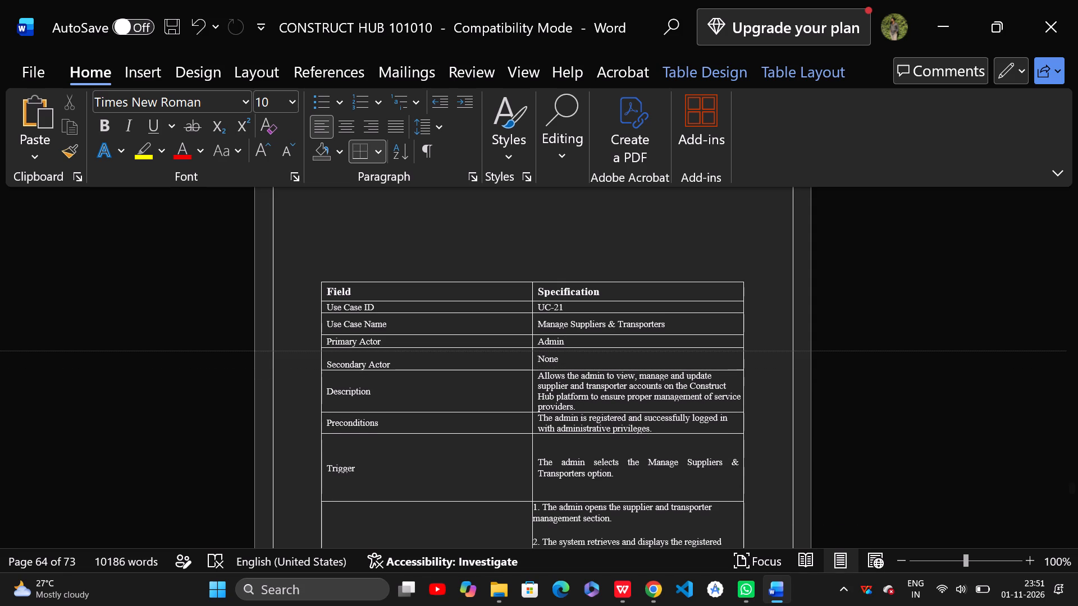
pyautogui.moveTo(602, 351); pyautogui.dragTo(605, 357)
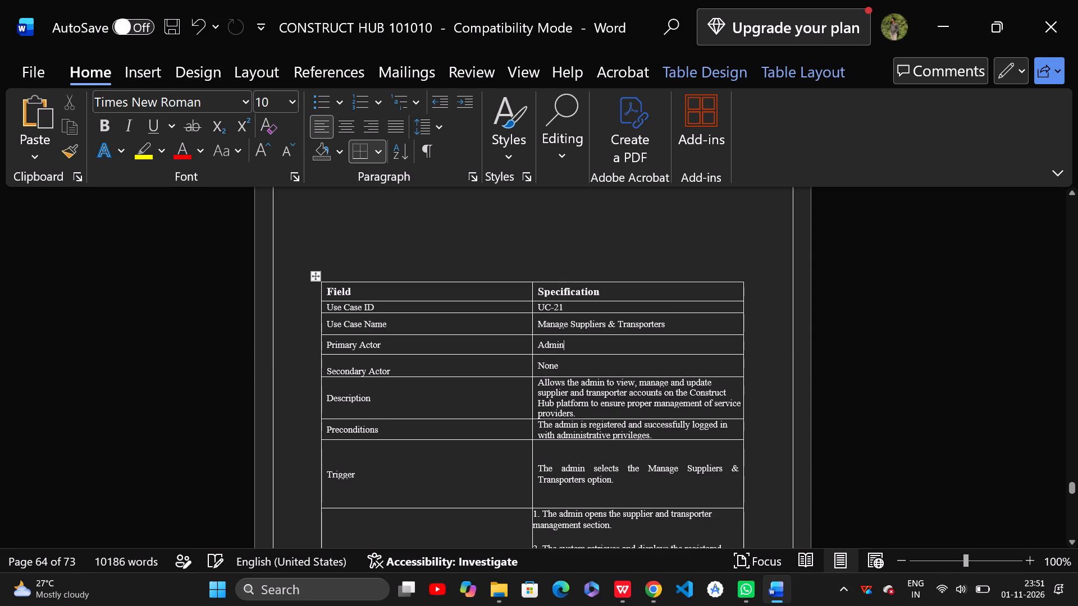
# Increase the heights of the Use Case ID, Use Case Name and Primary Actor rows in the UC-22 Monitor Orders & Payments table.
pyautogui.scroll(-2, 631, 365)
pyautogui.scroll(-3, 592, 328)
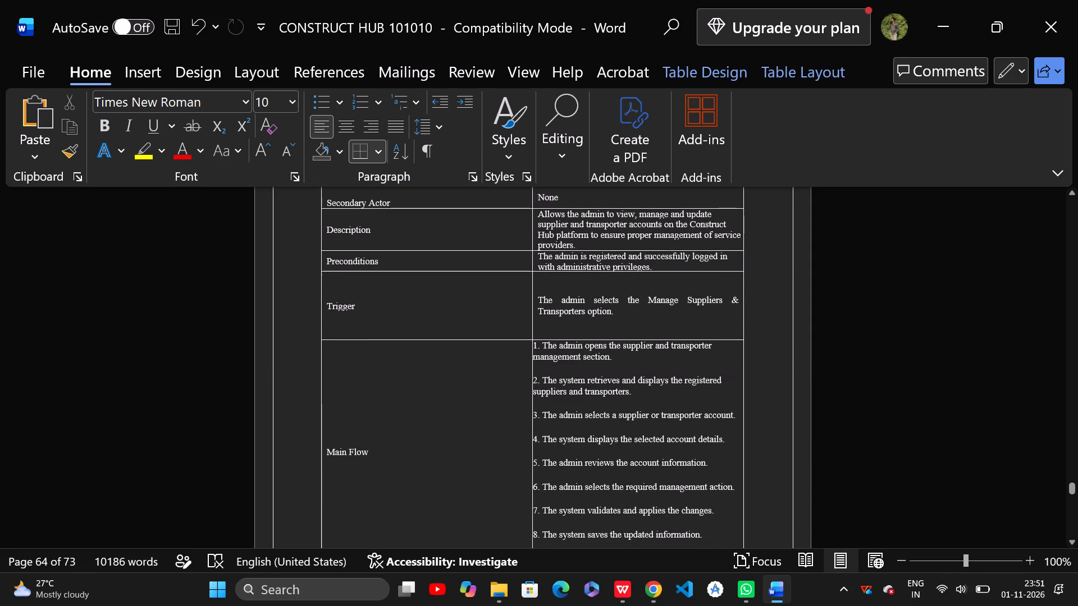
pyautogui.scroll(-3, 613, 388)
pyautogui.scroll(-6, 568, 442)
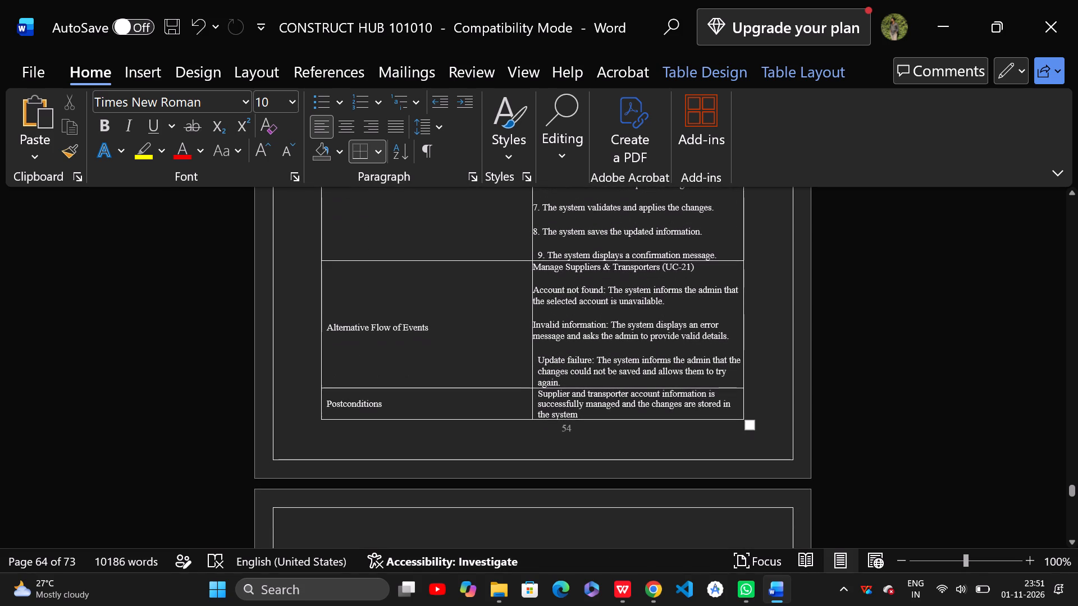
pyautogui.scroll(-3, 659, 435)
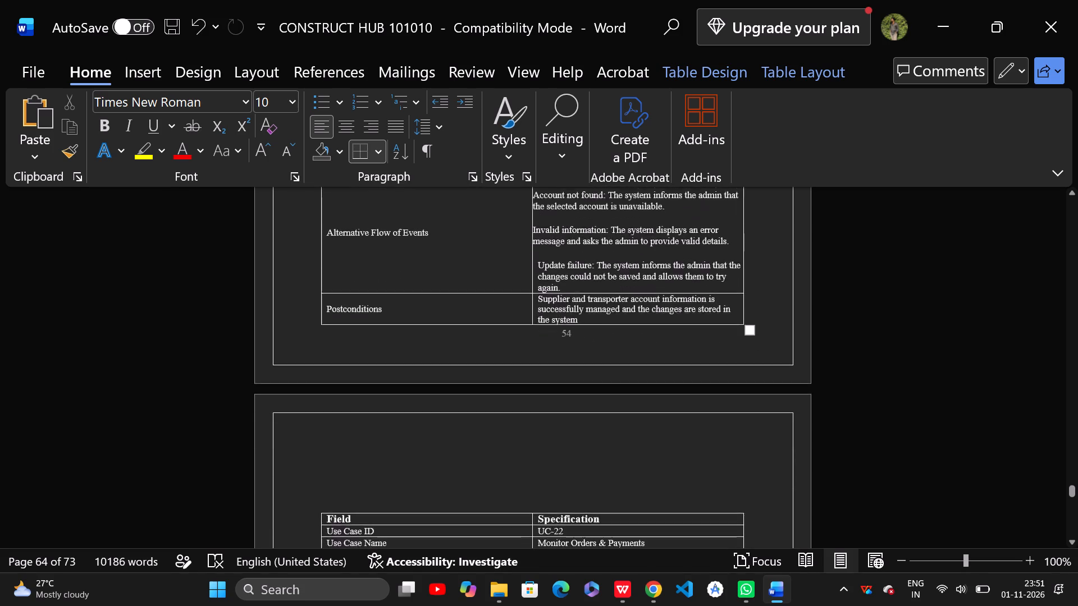
pyautogui.scroll(-3, 617, 415)
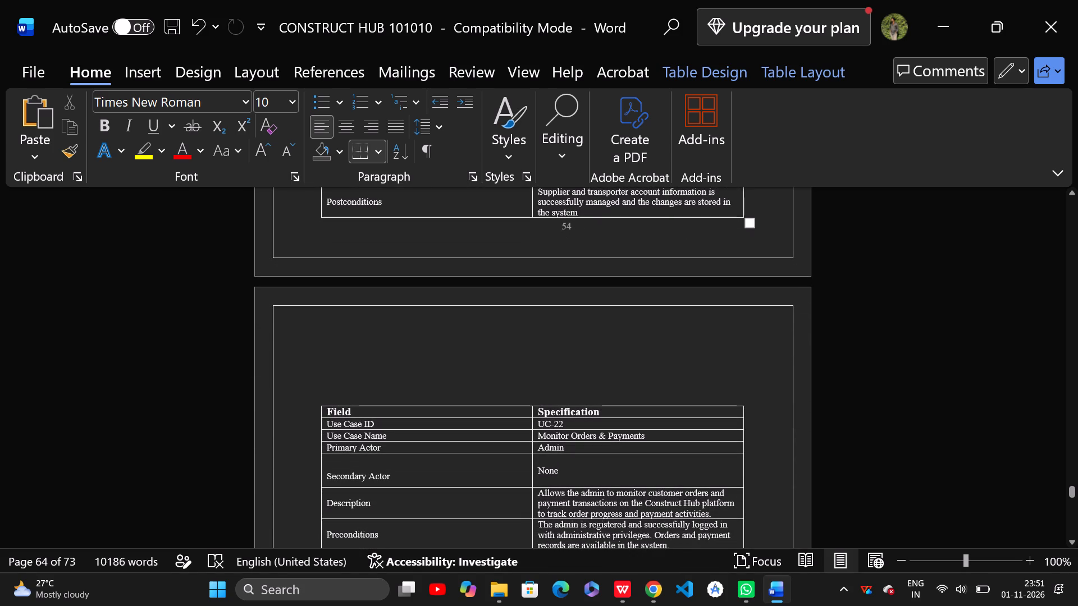
pyautogui.scroll(-1, 617, 423)
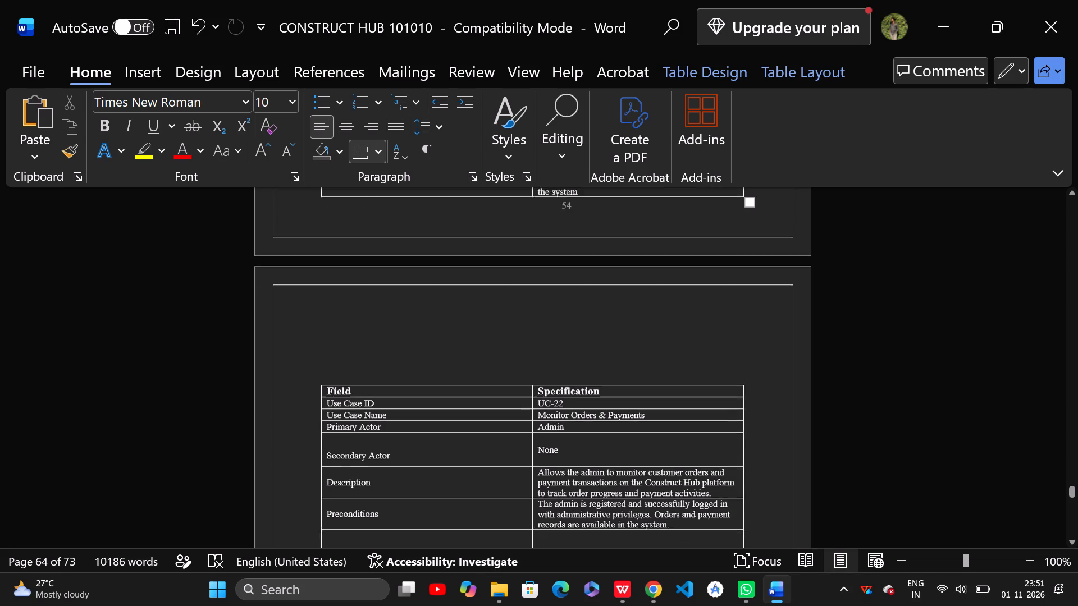
pyautogui.scroll(-1, 617, 423)
pyautogui.moveTo(633, 362); pyautogui.dragTo(633, 366)
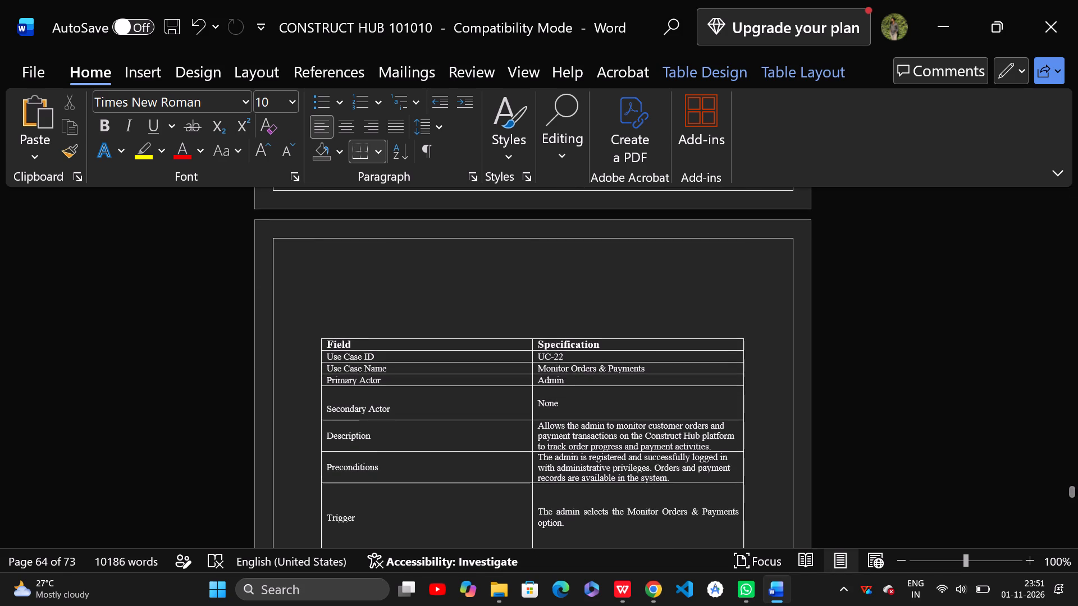
pyautogui.moveTo(633, 366); pyautogui.dragTo(633, 369)
pyautogui.moveTo(634, 383); pyautogui.dragTo(635, 388)
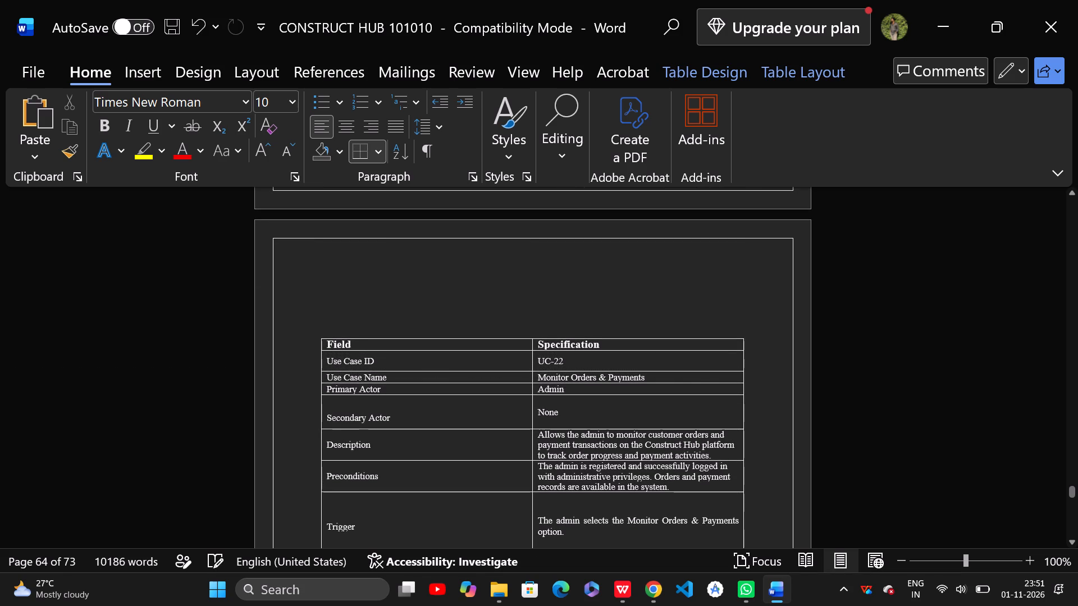
pyautogui.click(633, 383)
pyautogui.moveTo(633, 383); pyautogui.dragTo(635, 392)
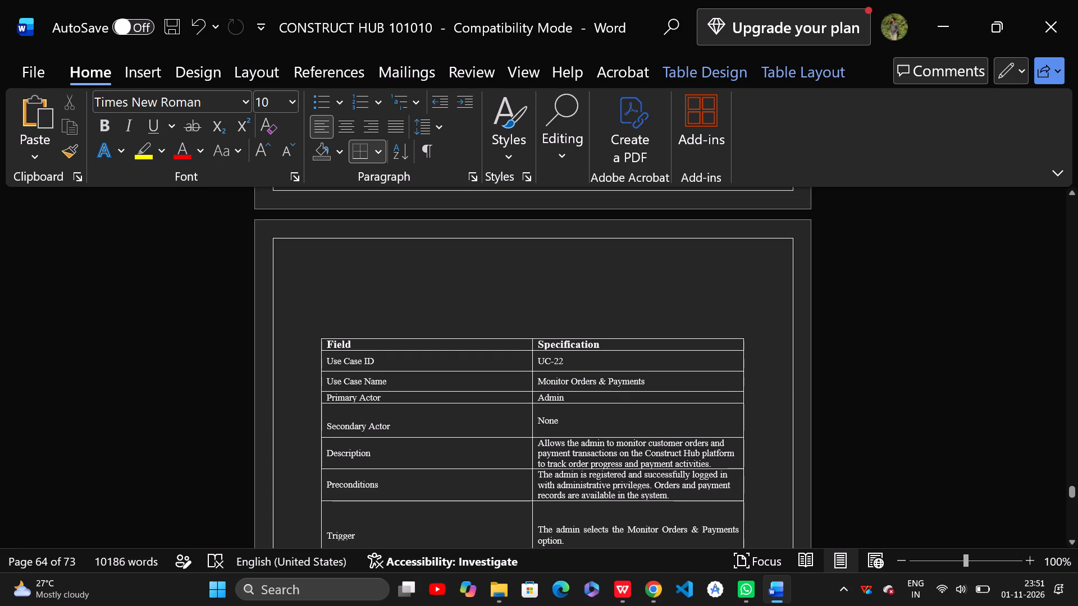
pyautogui.moveTo(616, 403); pyautogui.dragTo(617, 410)
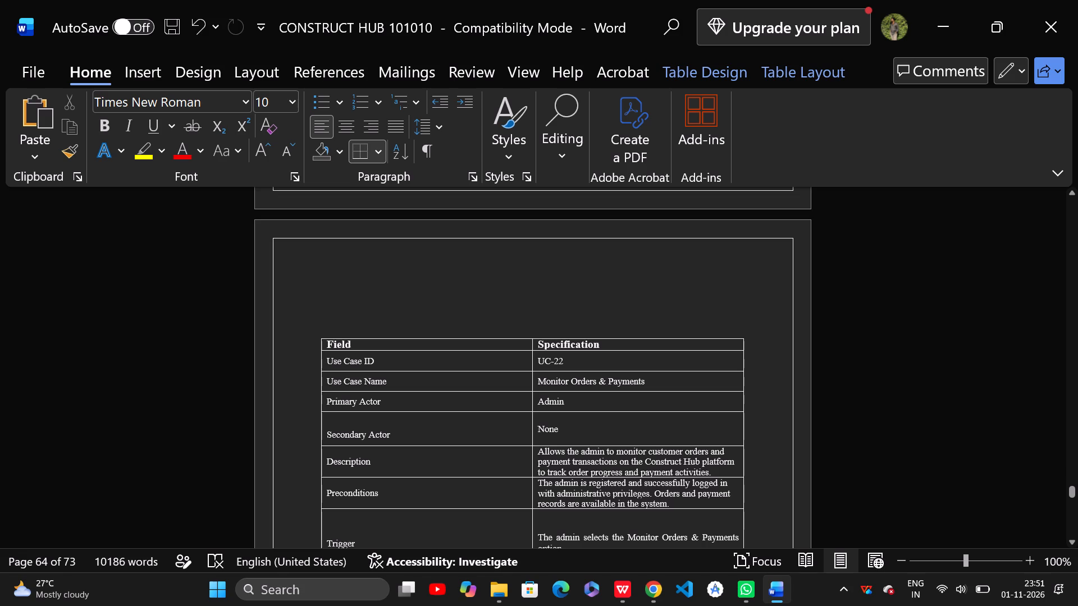
# Reduce the Secondary Actor row height and increase the header row height in the UC-22 Monitor Orders & Payments table.
pyautogui.moveTo(612, 447); pyautogui.dragTo(612, 435)
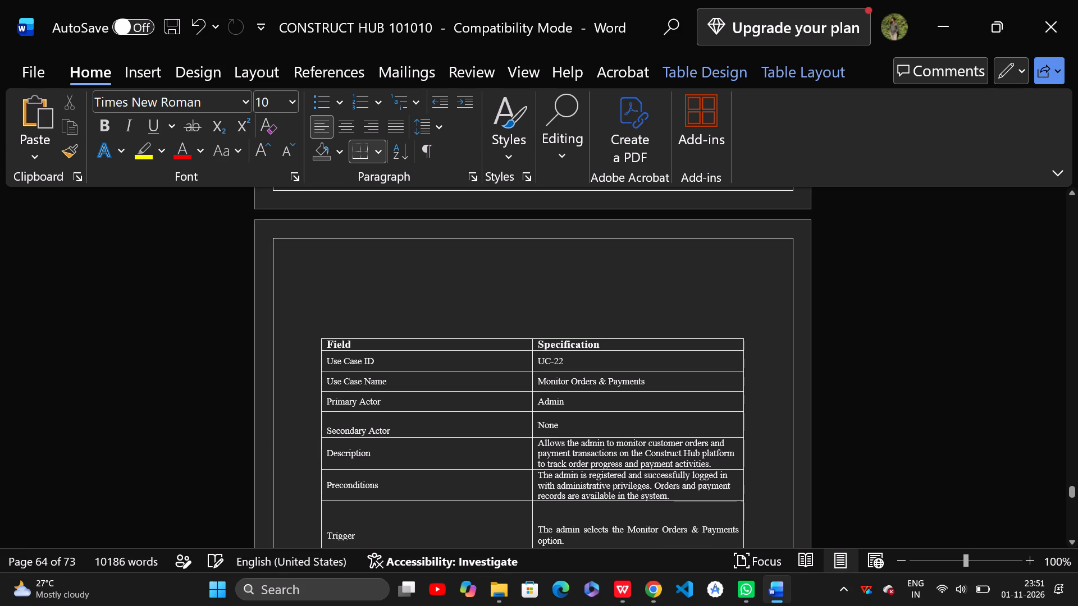
pyautogui.click(655, 352)
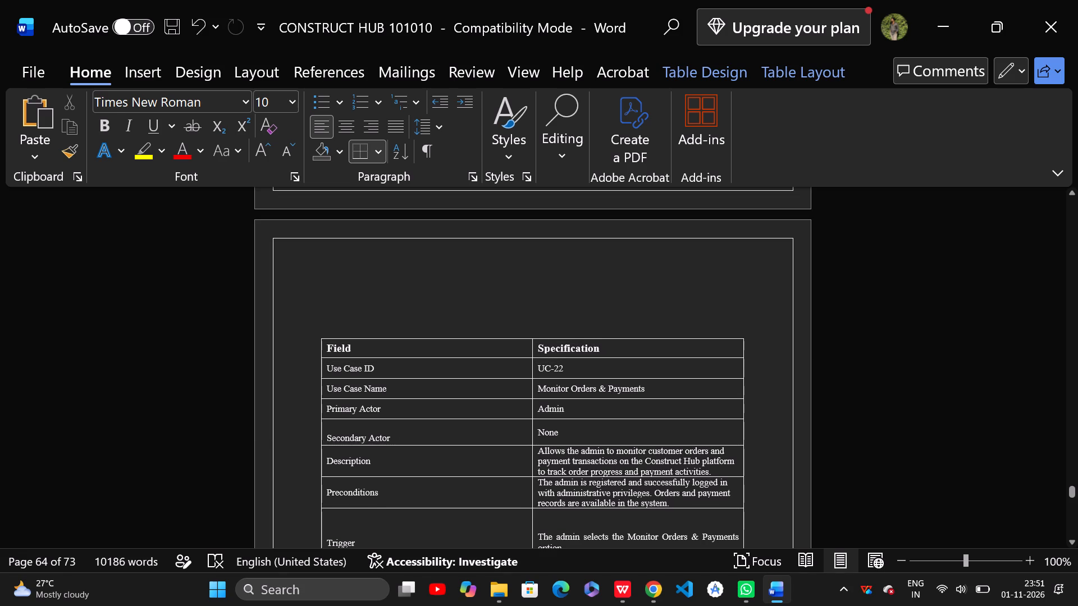
pyautogui.click(644, 343)
# Review the row heights and page fit of the use case tables from UC-19 through UC-23.
pyautogui.scroll(8, 638, 378)
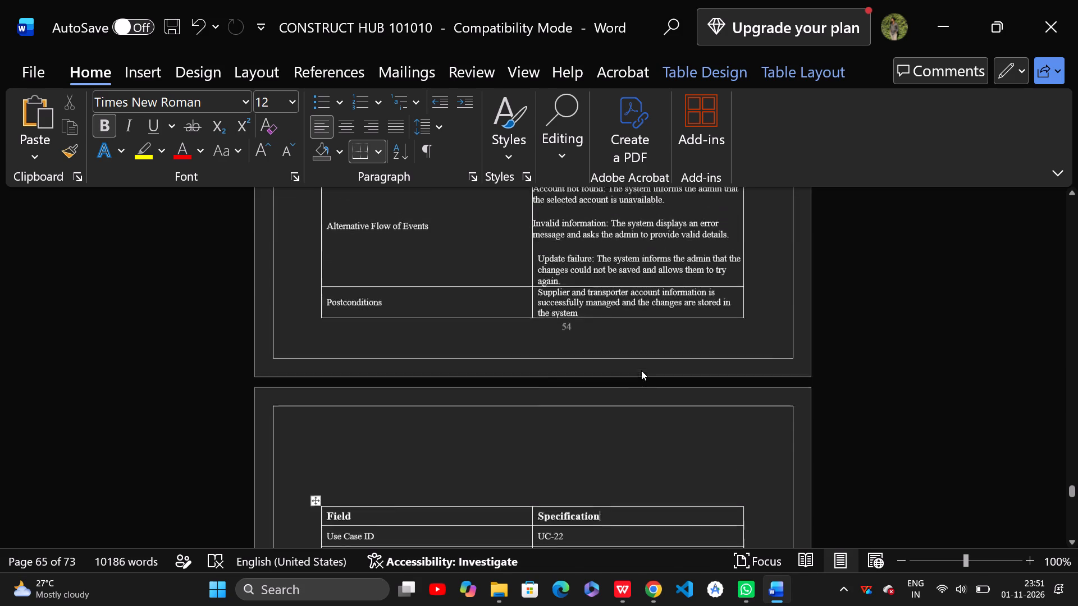
pyautogui.scroll(14, 641, 370)
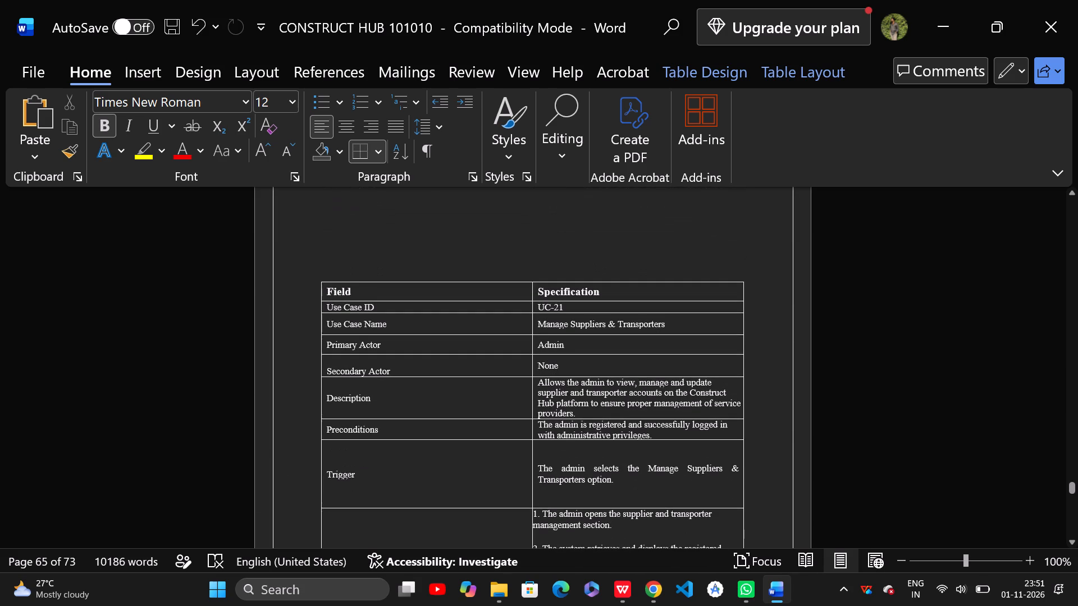
pyautogui.scroll(19, 648, 362)
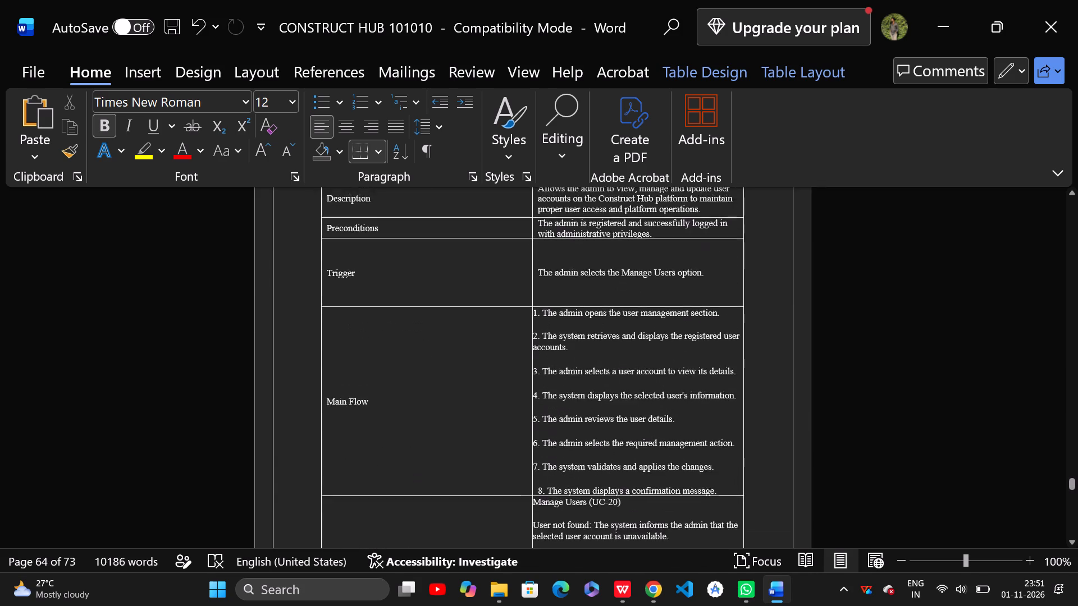
pyautogui.scroll(6, 653, 364)
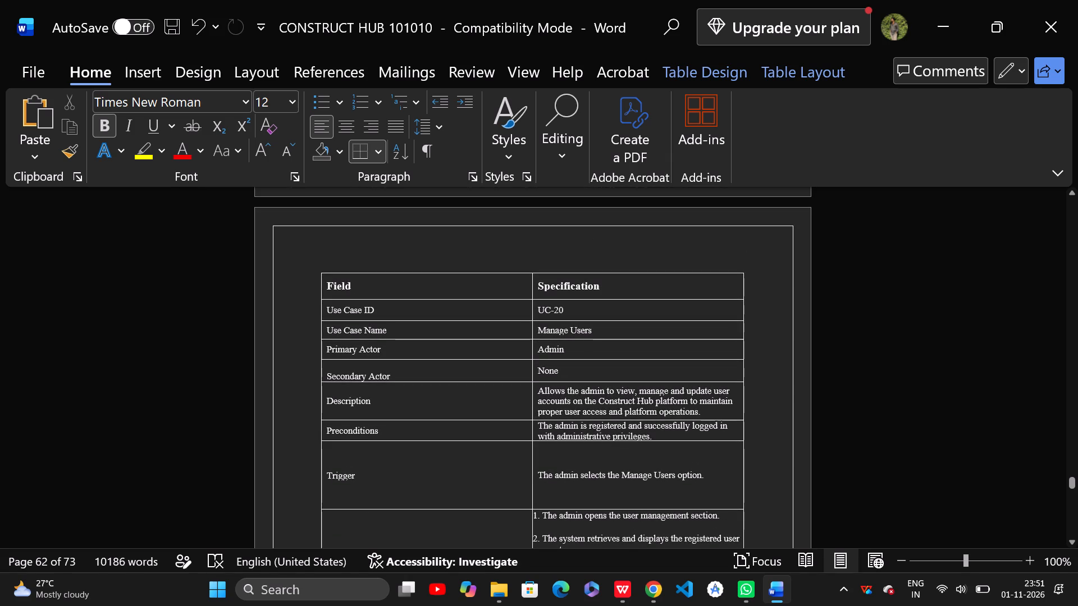
pyautogui.scroll(14, 564, 376)
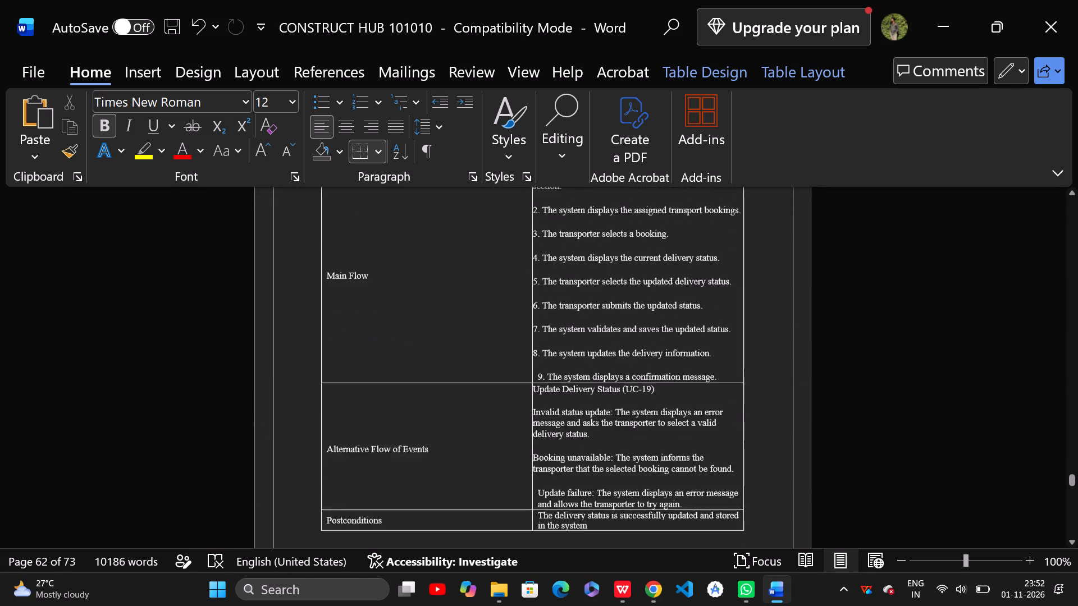
pyautogui.scroll(8, 607, 393)
pyautogui.scroll(2, 663, 411)
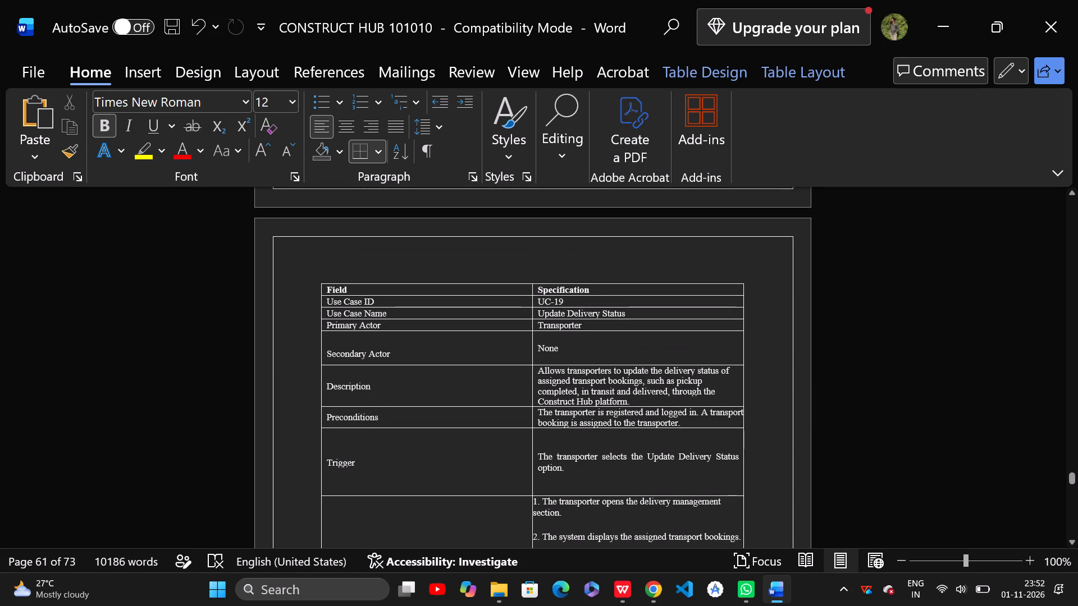
pyautogui.scroll(-5, 603, 416)
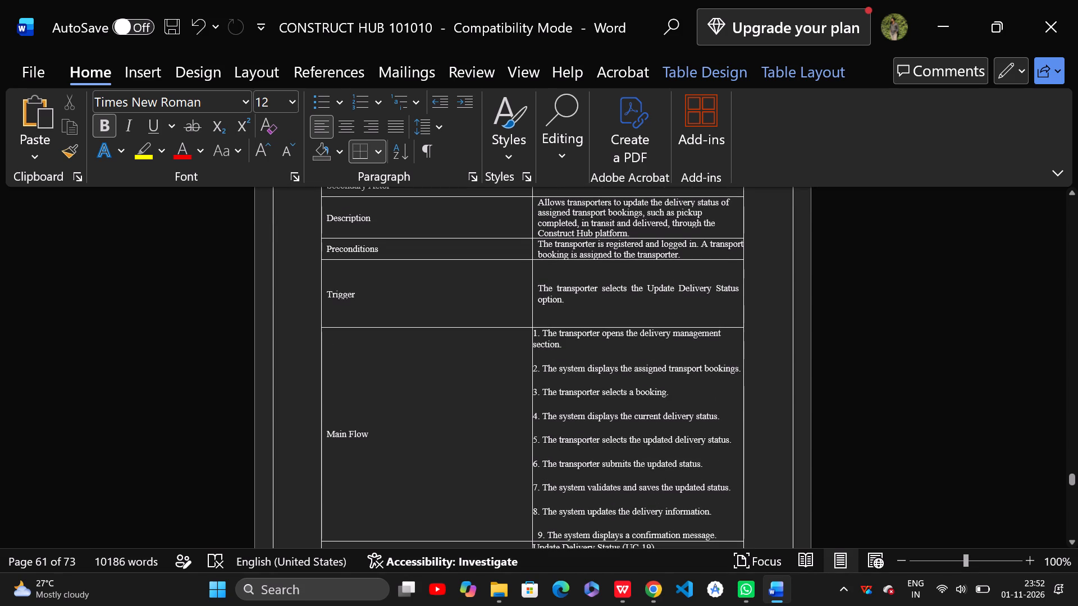
pyautogui.scroll(-9, 605, 411)
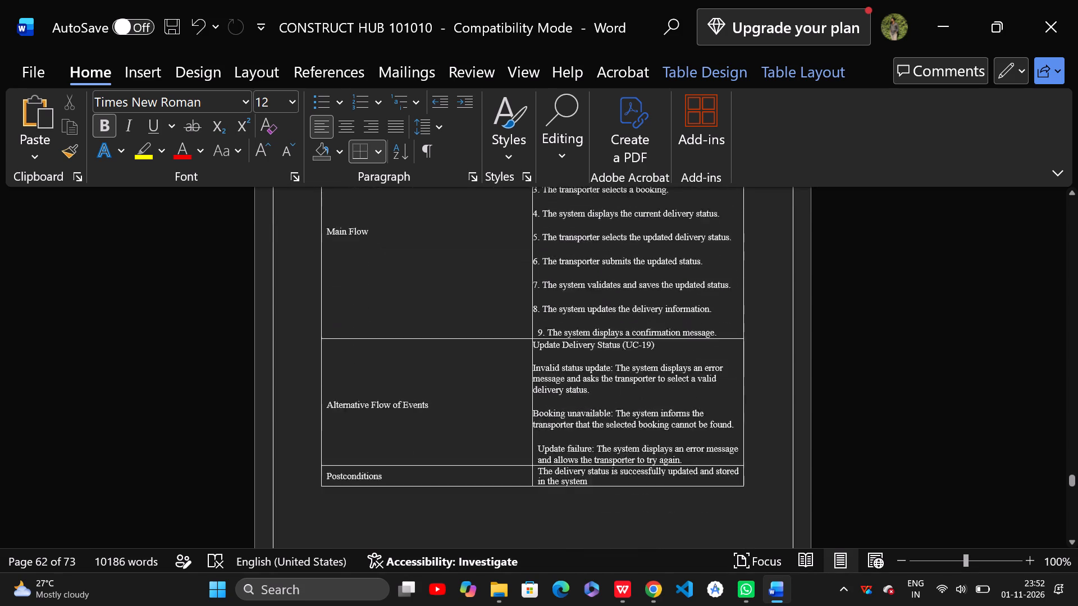
pyautogui.scroll(-12, 600, 401)
pyautogui.scroll(-13, 604, 312)
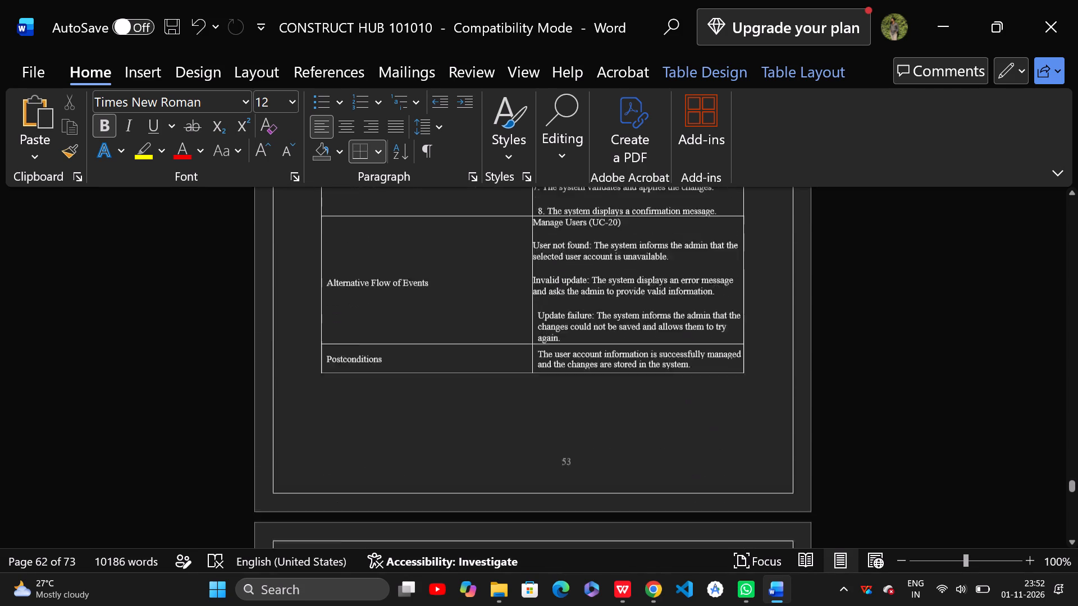
pyautogui.scroll(-14, 609, 332)
pyautogui.scroll(2, 609, 334)
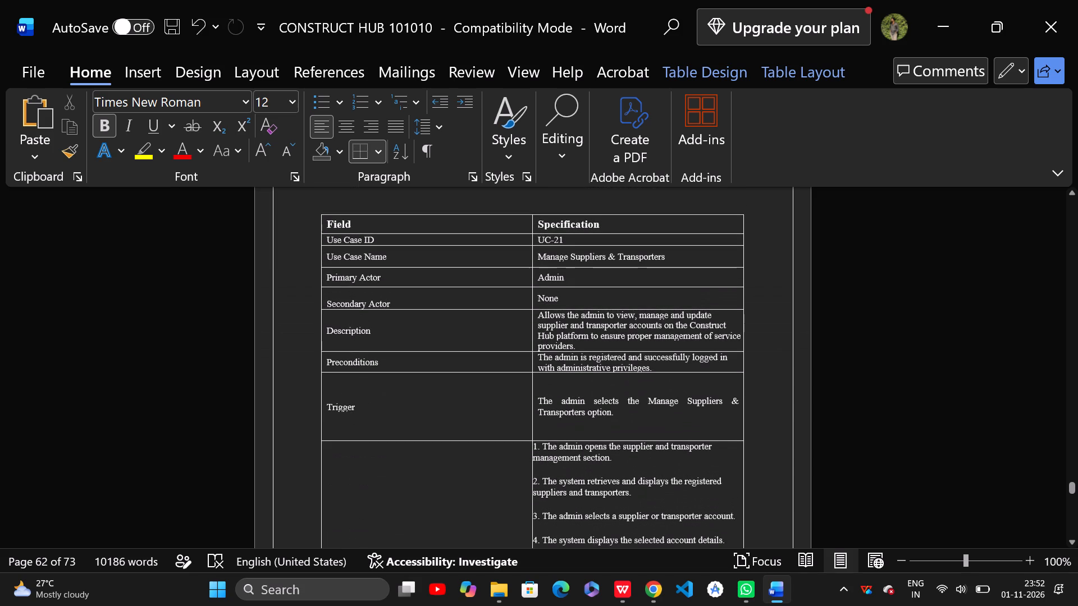
pyautogui.scroll(1, 609, 332)
pyautogui.scroll(-5, 609, 332)
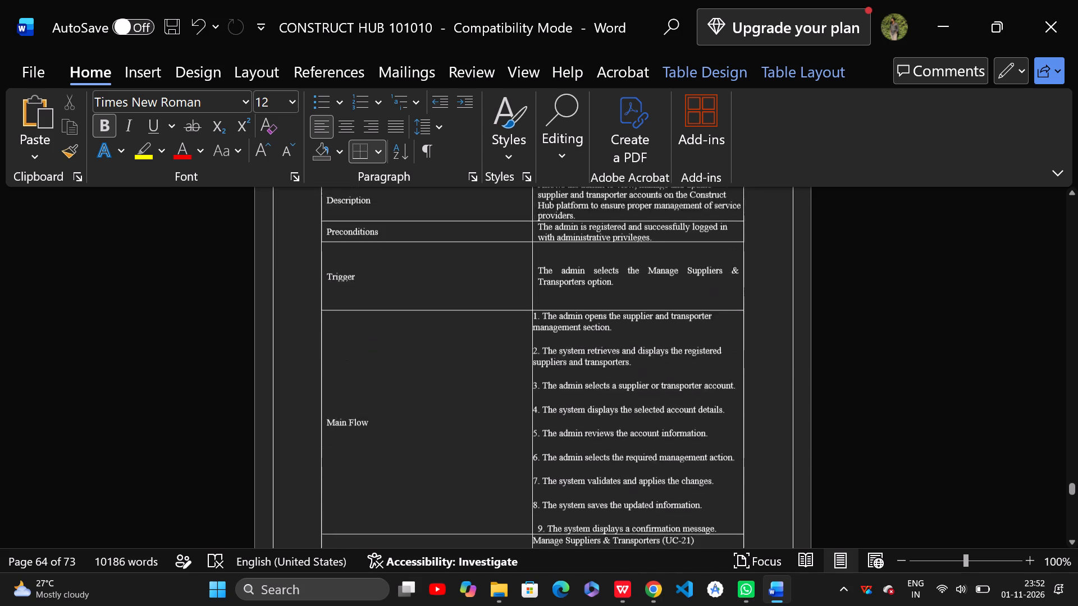
pyautogui.scroll(-19, 609, 334)
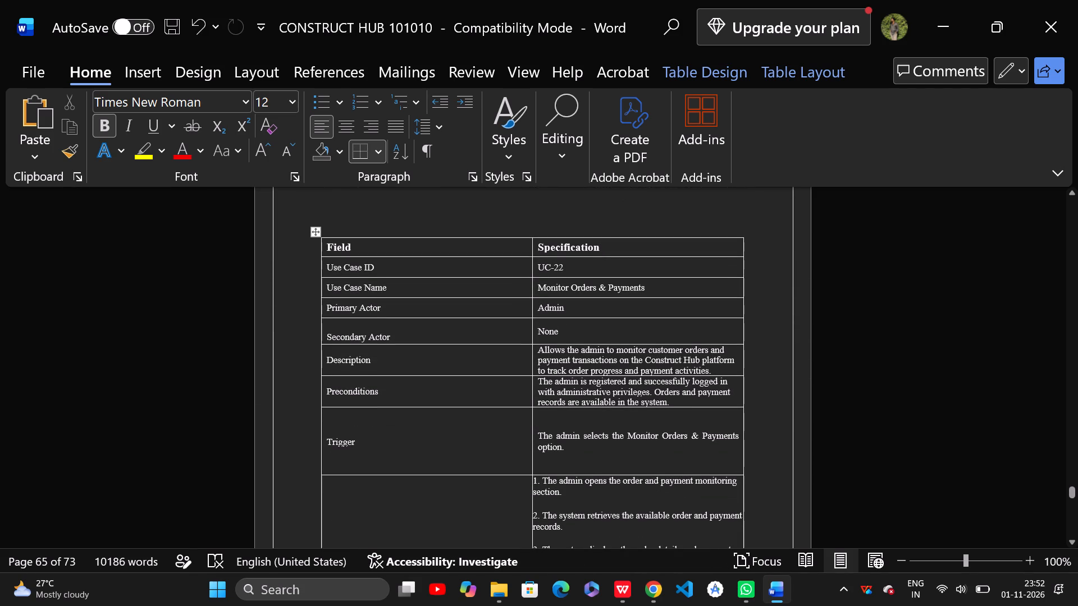
pyautogui.scroll(-3, 610, 296)
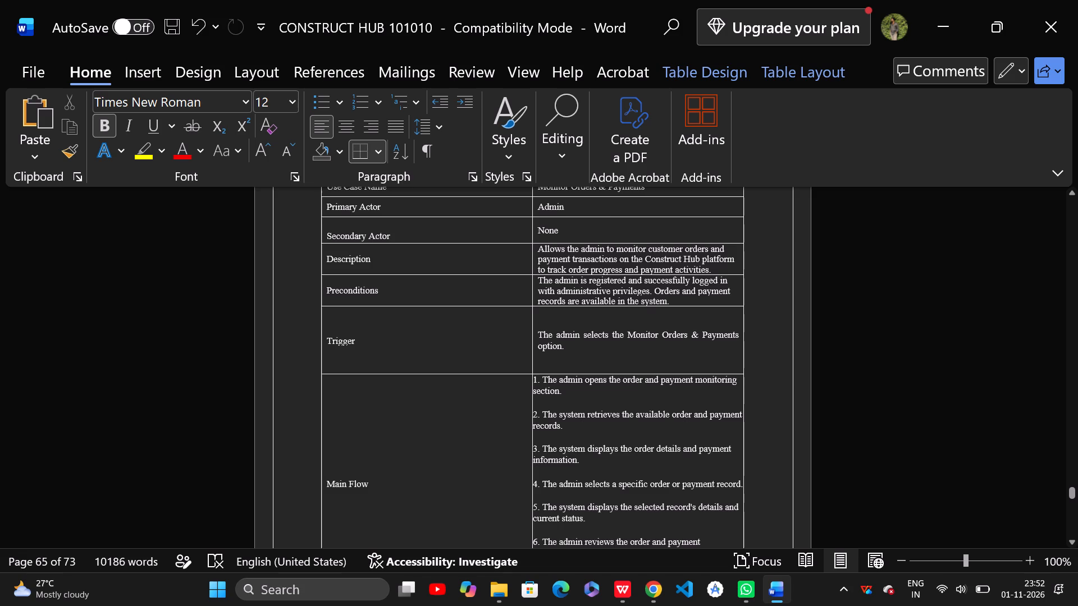
pyautogui.scroll(-5, 608, 311)
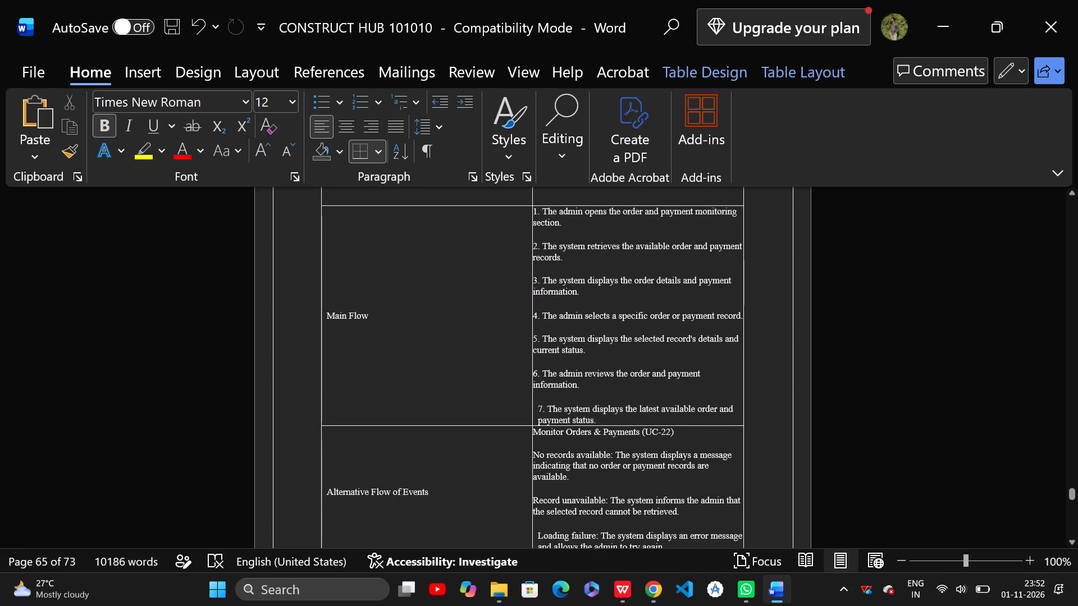
pyautogui.scroll(-5, 616, 316)
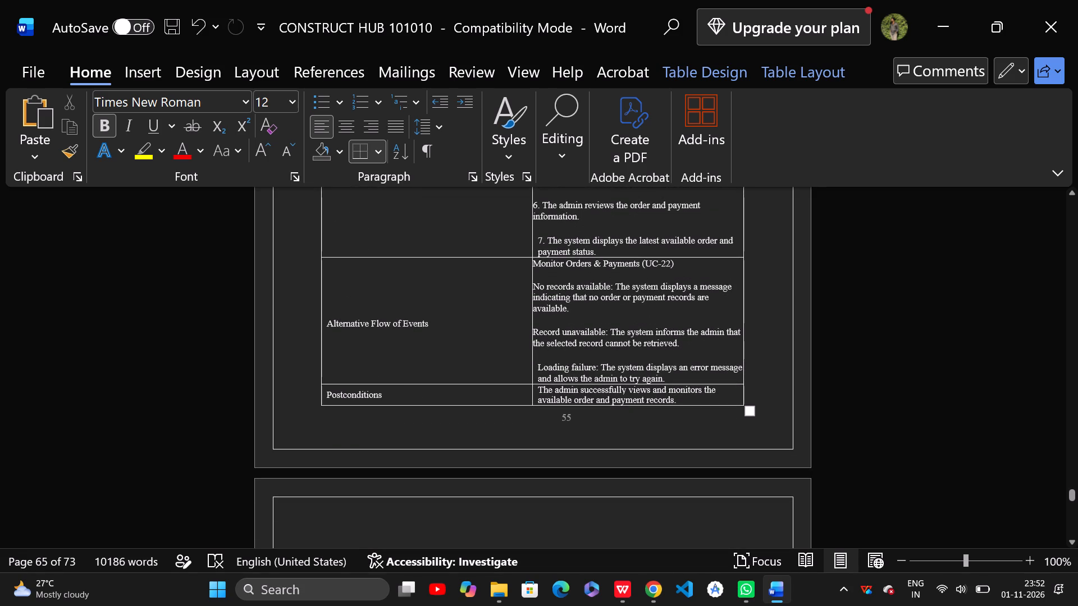
pyautogui.scroll(-2, 654, 397)
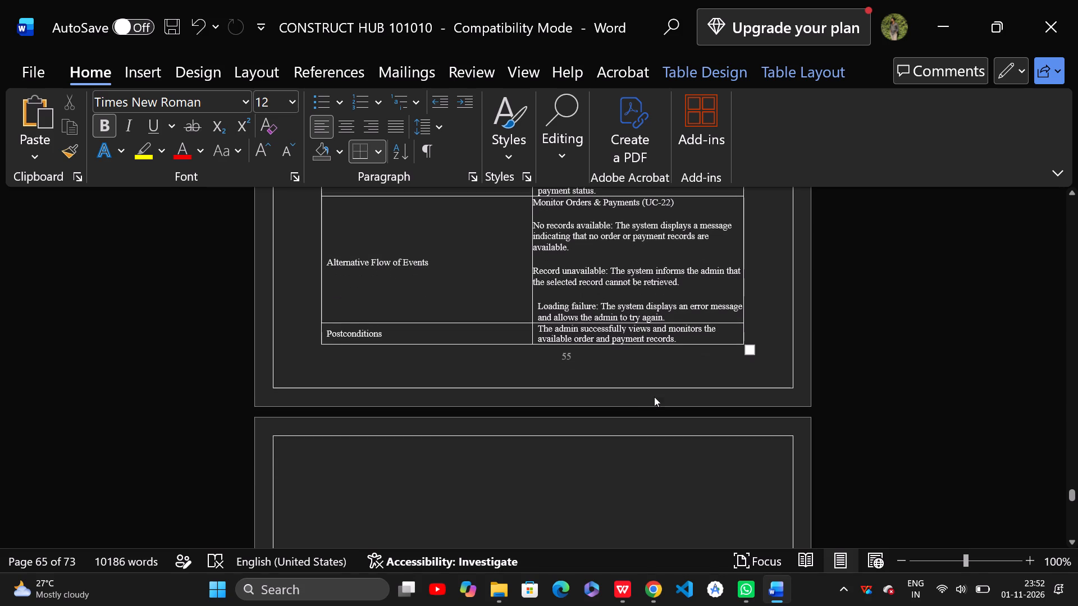
pyautogui.scroll(-3, 650, 394)
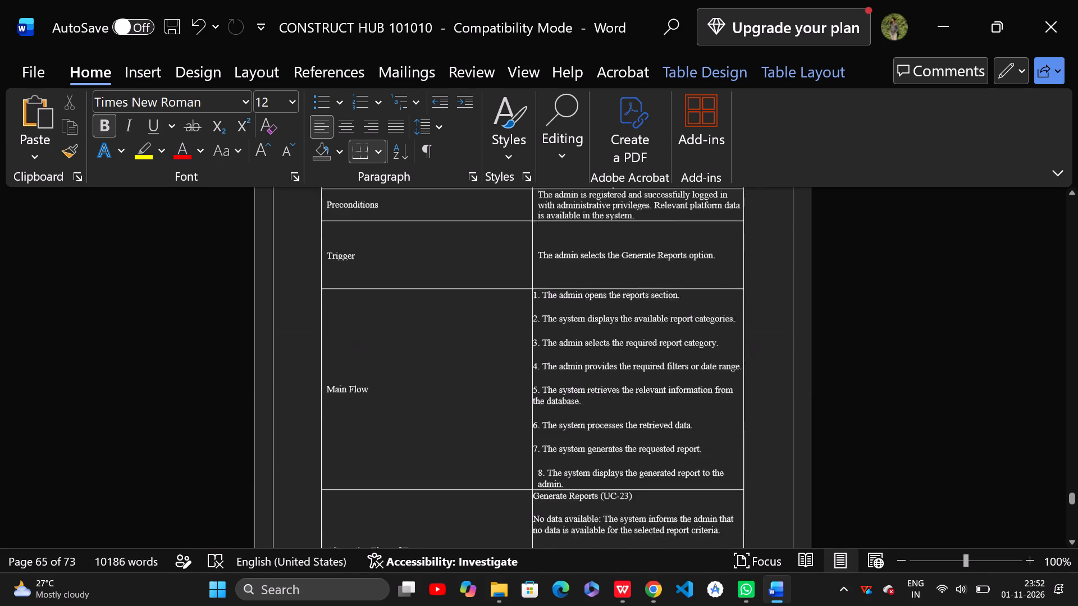
# Delete the extra blank line above the UC-23 Generate Reports table.
pyautogui.scroll(3, 650, 394)
pyautogui.scroll(2, 598, 424)
pyautogui.scroll(2, 372, 390)
pyautogui.click(393, 233)
pyautogui.press('Down')
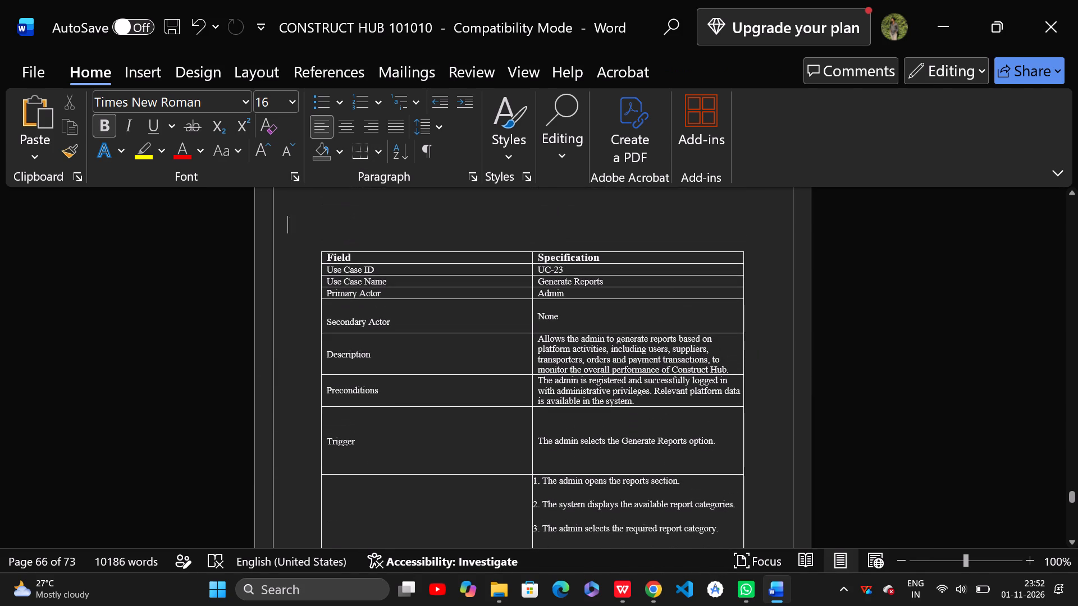
pyautogui.press('BackSpace')
# Increase the heights of the header, Use Case ID, Use Case Name and Primary Actor rows in the UC-23 Generate Reports table.
pyautogui.scroll(2, 393, 233)
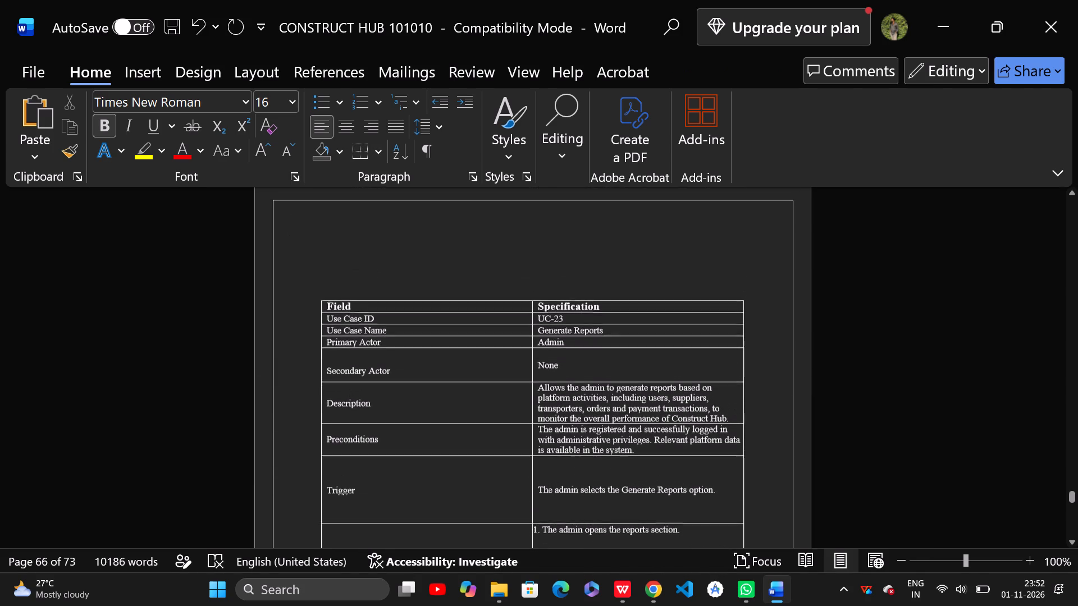
pyautogui.moveTo(635, 313); pyautogui.dragTo(637, 324)
pyautogui.click(636, 313)
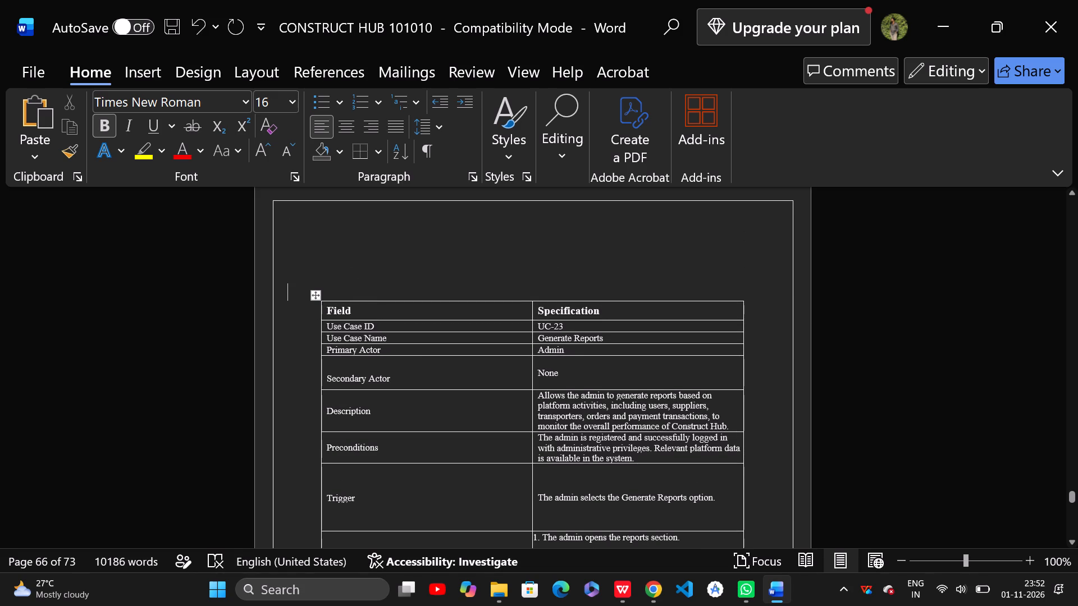
pyautogui.click(636, 334)
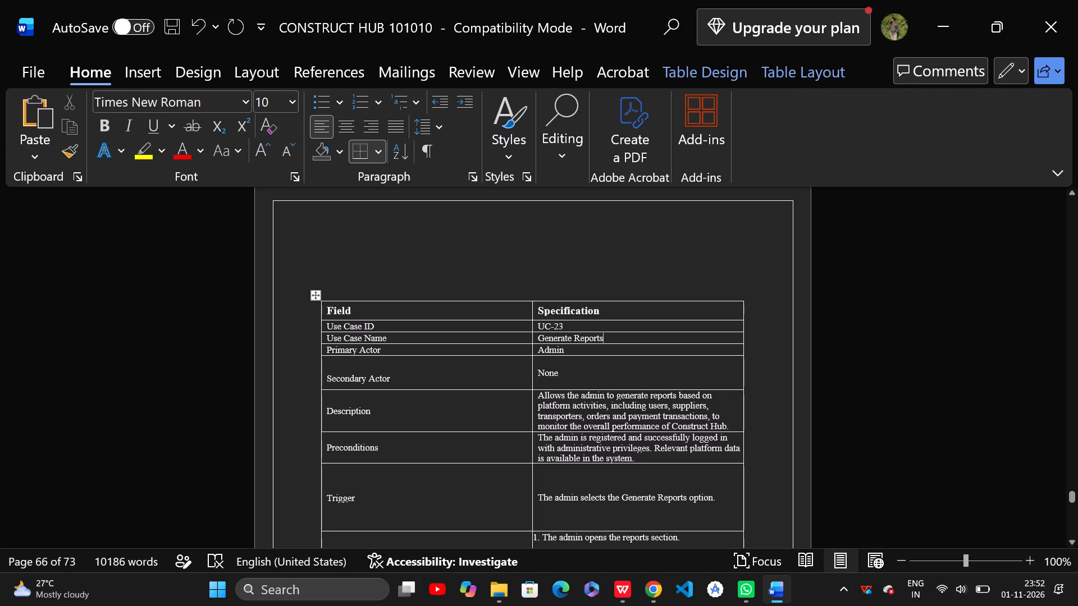
pyautogui.moveTo(637, 333); pyautogui.dragTo(638, 341)
pyautogui.moveTo(643, 351); pyautogui.dragTo(645, 357)
pyautogui.click(637, 351)
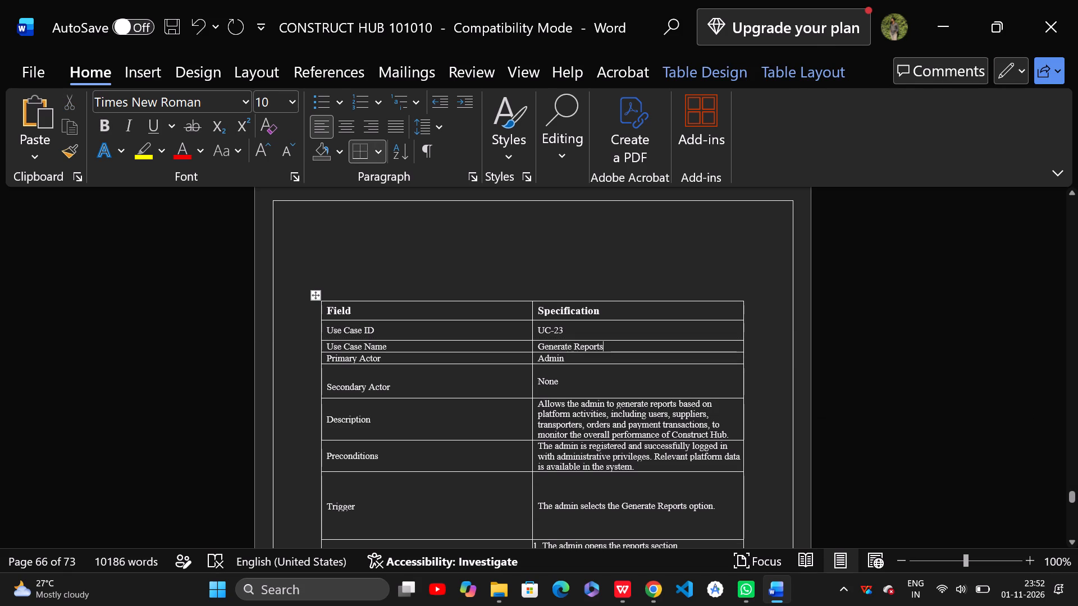
pyautogui.click(639, 353)
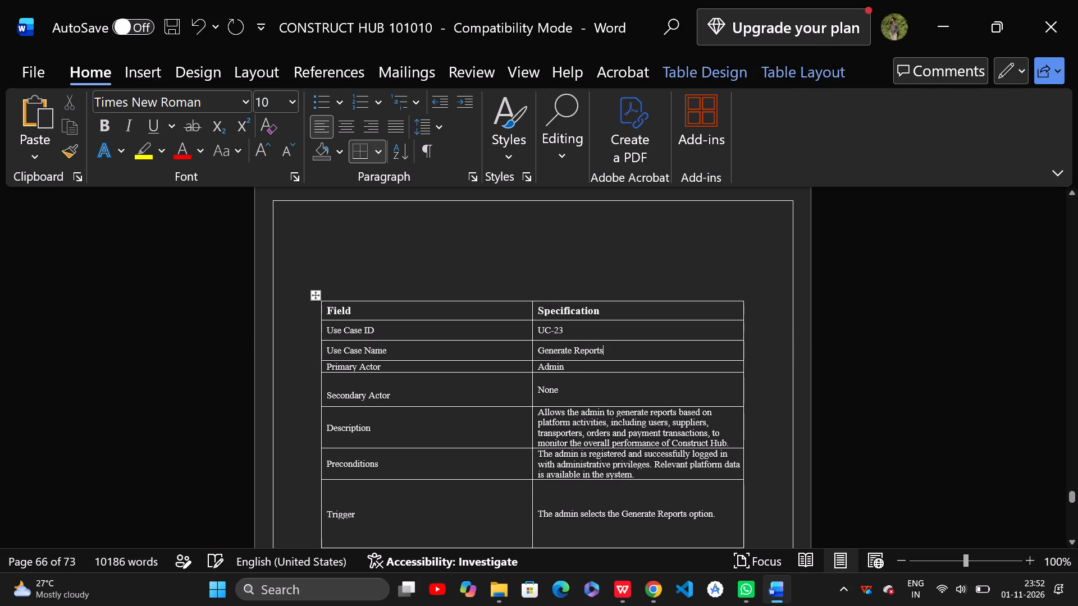
pyautogui.moveTo(639, 373); pyautogui.dragTo(640, 387)
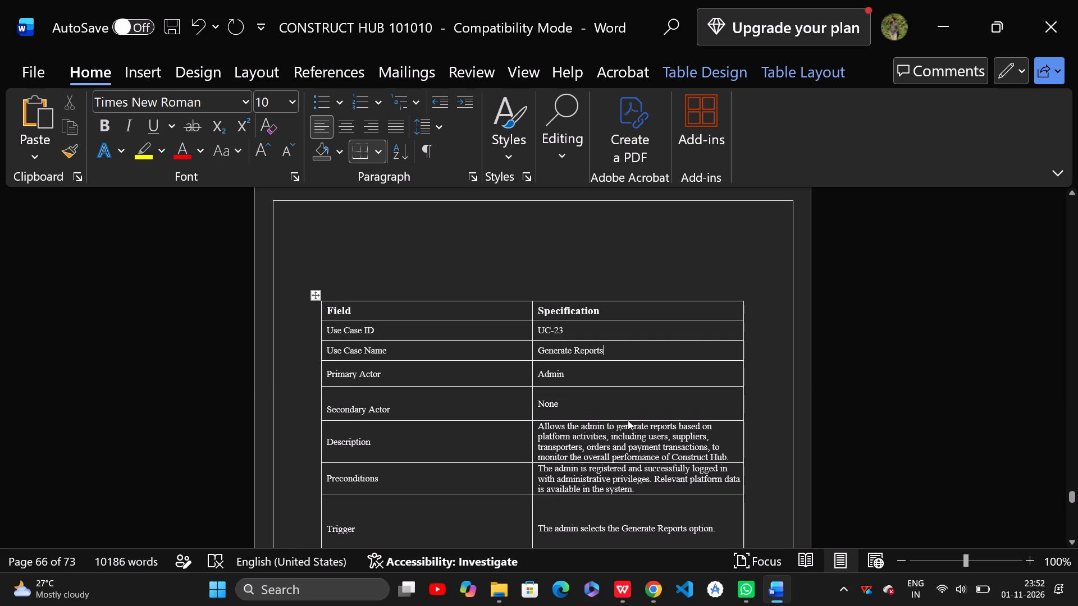
# Reduce the Secondary Actor row height and increase the Description and Preconditions row heights in the UC-23 table.
pyautogui.moveTo(628, 420); pyautogui.dragTo(625, 408)
pyautogui.moveTo(631, 422); pyautogui.dragTo(629, 408)
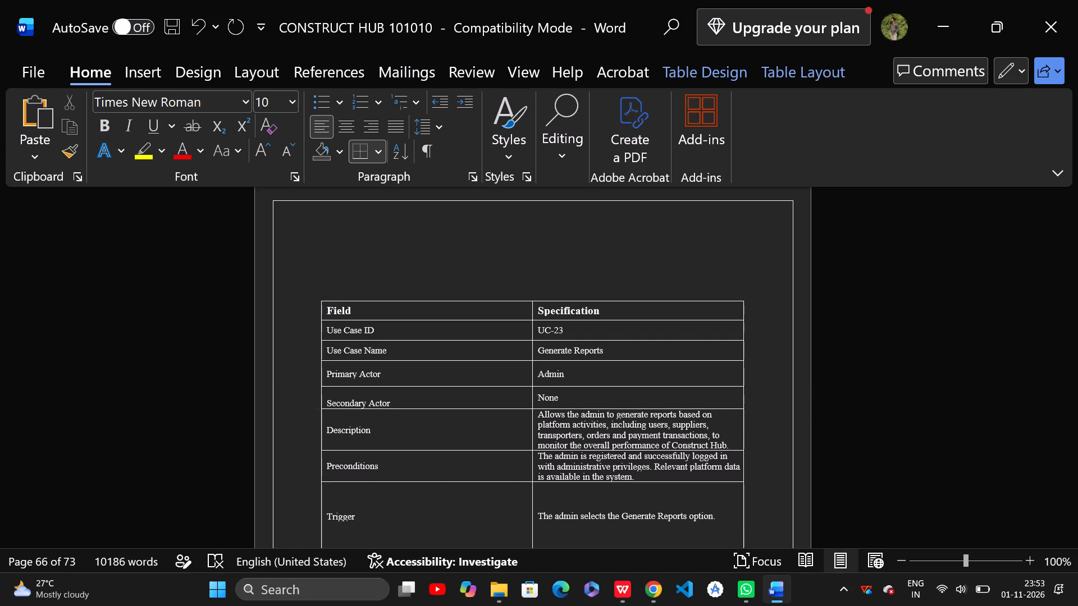
pyautogui.moveTo(633, 451); pyautogui.dragTo(633, 456)
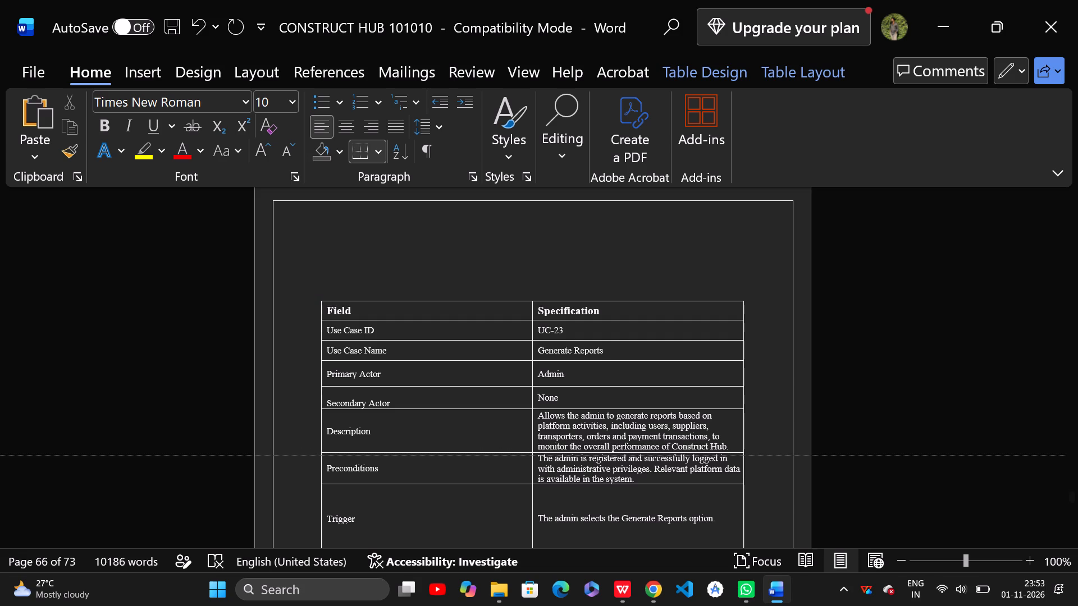
pyautogui.moveTo(633, 456); pyautogui.dragTo(633, 456)
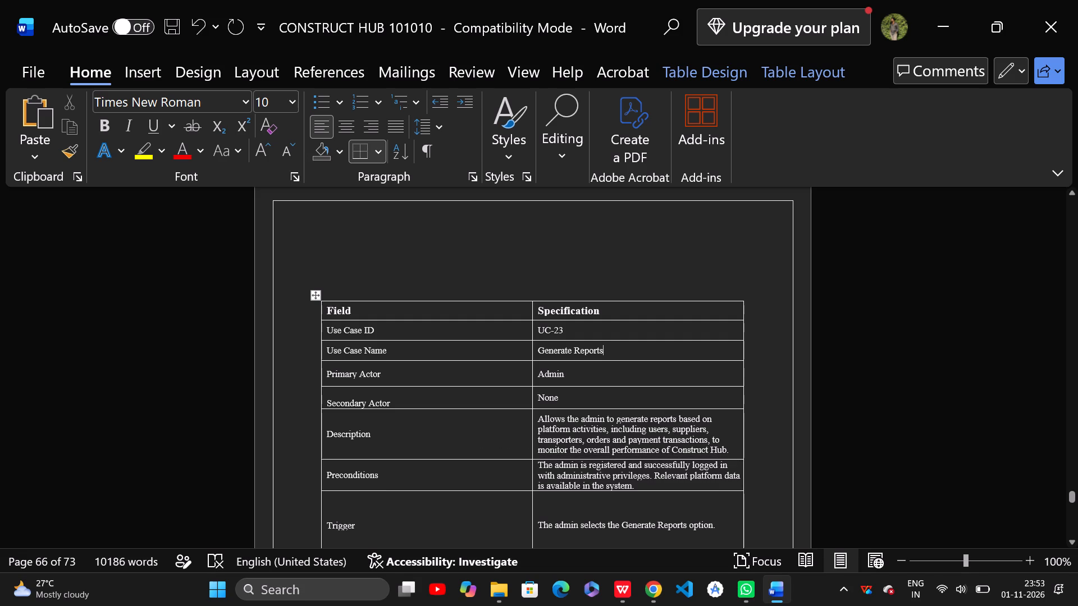
pyautogui.moveTo(639, 491); pyautogui.dragTo(639, 499)
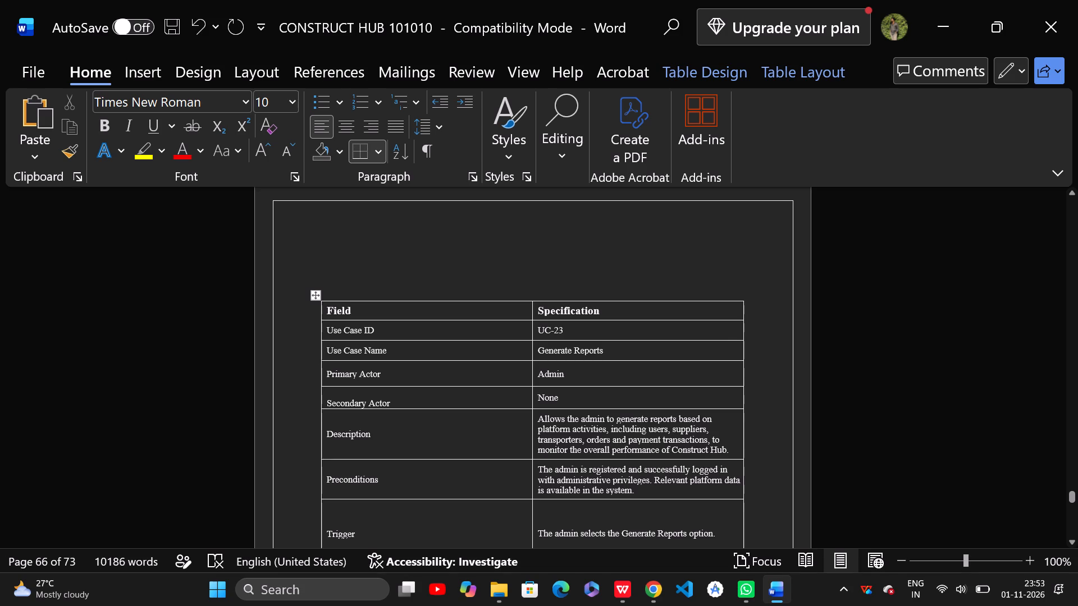
# Reduce the height of the Trigger row in the UC-23 Generate Reports table.
pyautogui.scroll(-1, 702, 474)
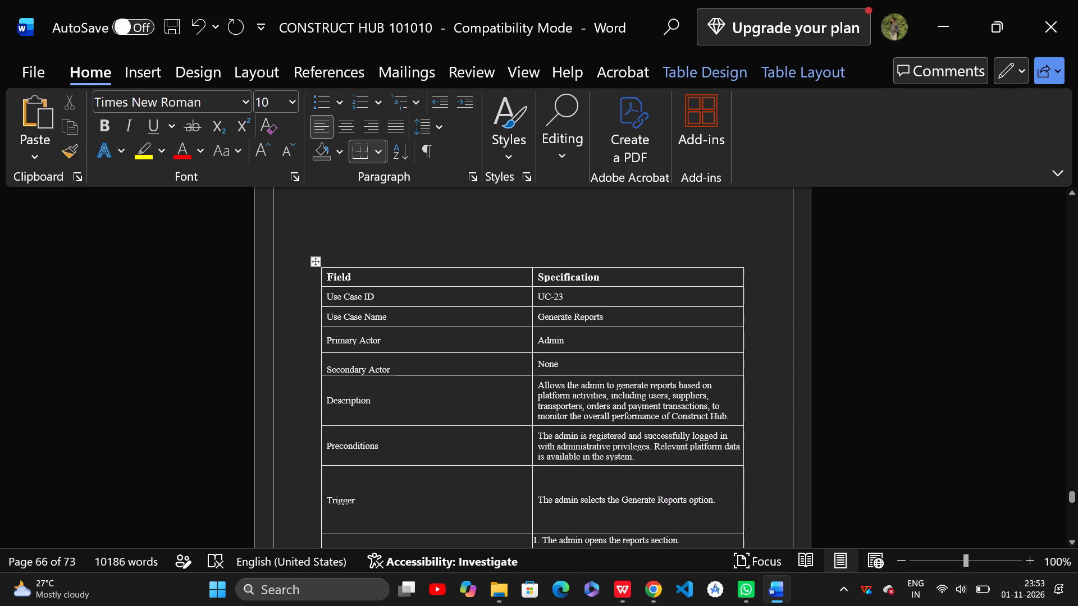
pyautogui.scroll(-1, 641, 463)
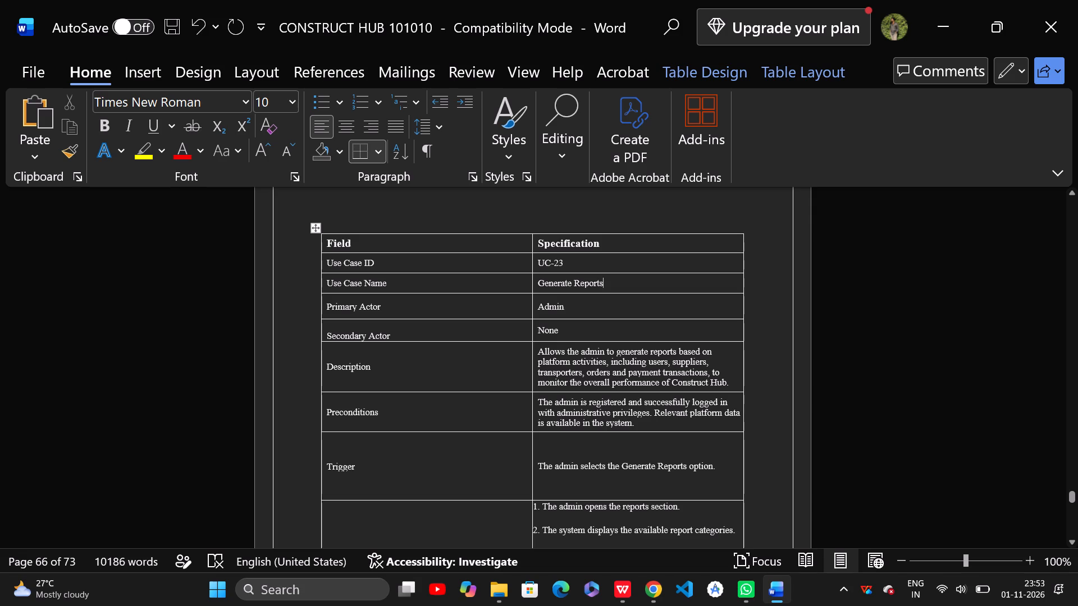
pyautogui.moveTo(627, 501); pyautogui.dragTo(624, 463)
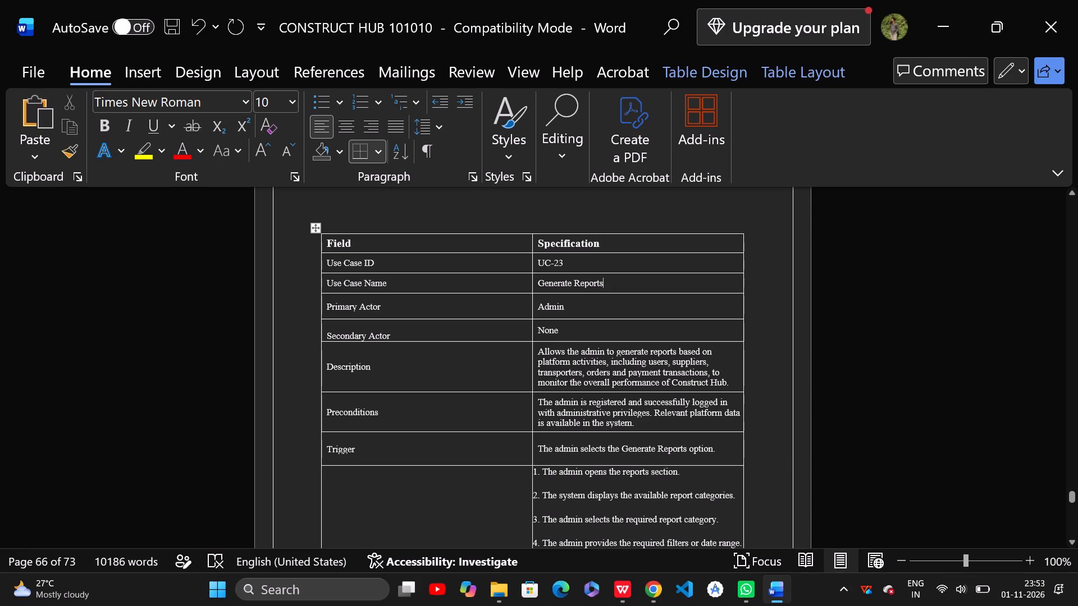
pyautogui.rightClick(694, 447)
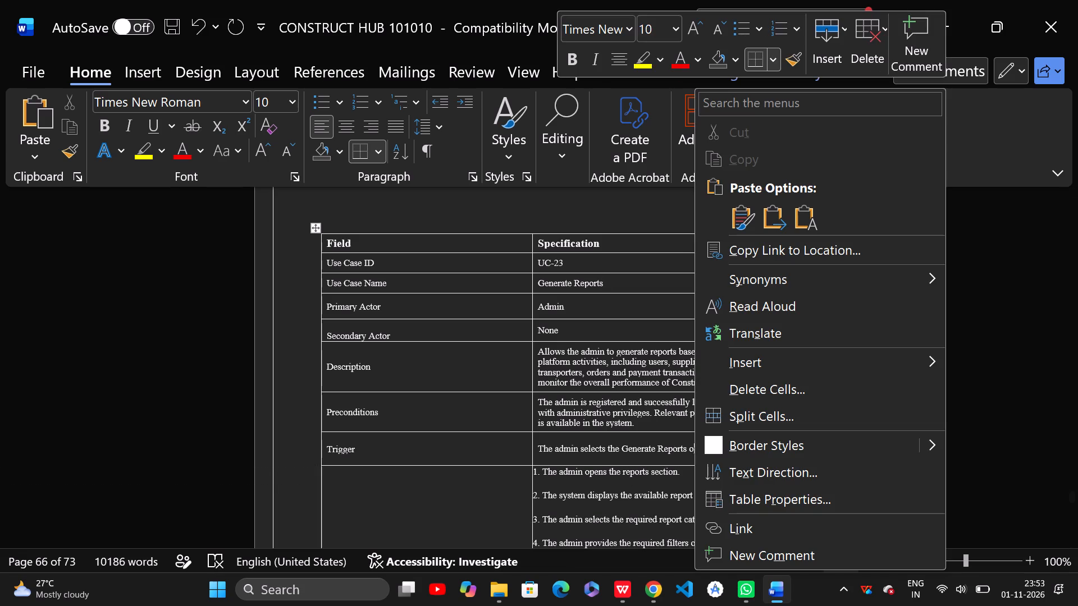
pyautogui.click(644, 450)
pyautogui.scroll(-1, 665, 481)
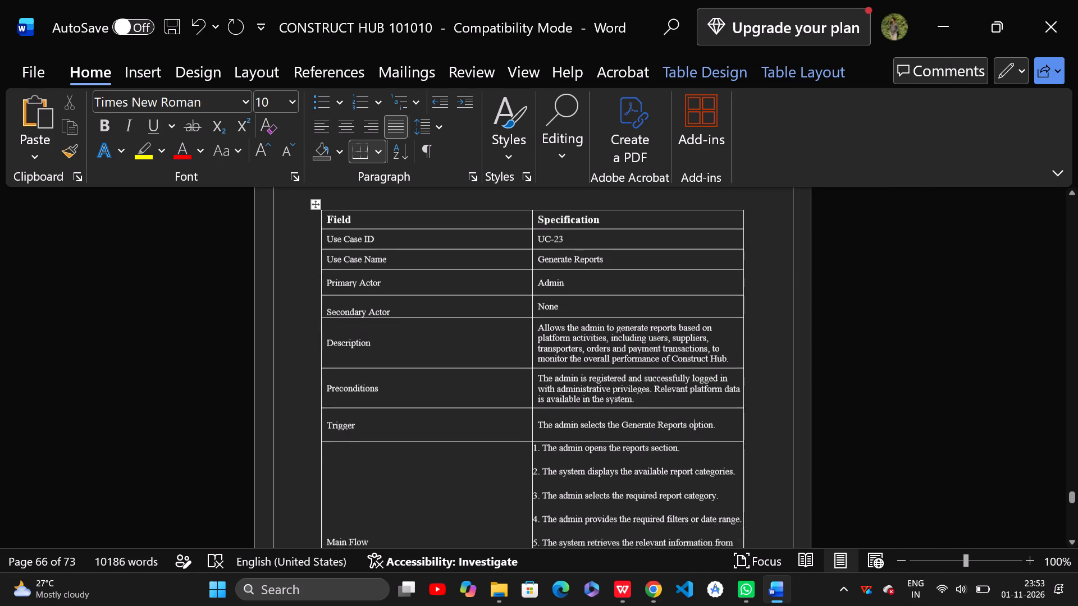
pyautogui.scroll(-1, 665, 481)
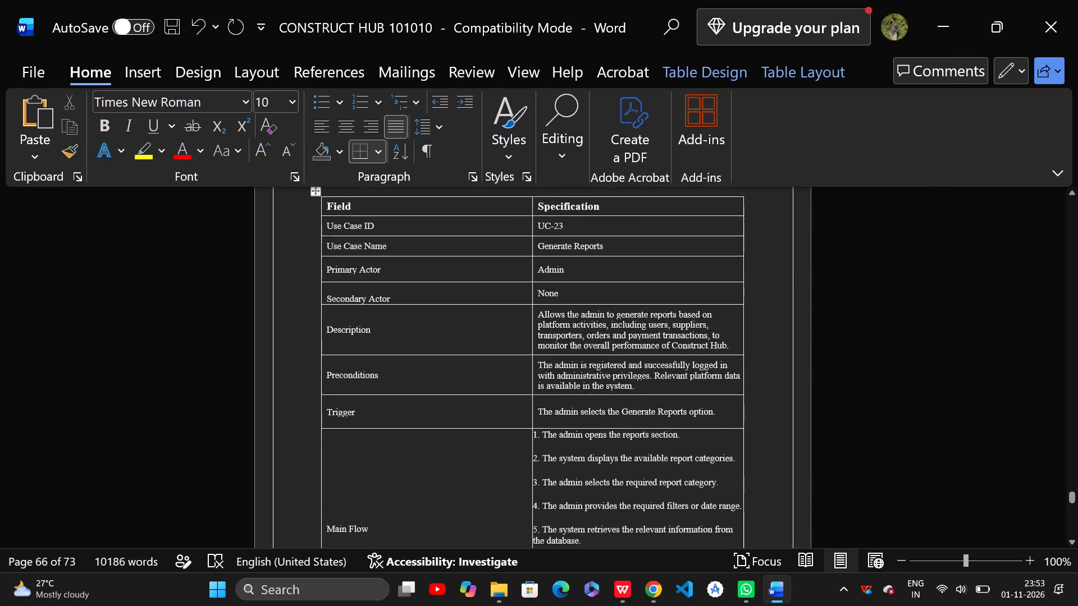
# Remove the extra blank line above the 4.9 Activity Diagram heading, following the UC-23 table page.
pyautogui.scroll(1, 656, 440)
pyautogui.scroll(-1, 656, 440)
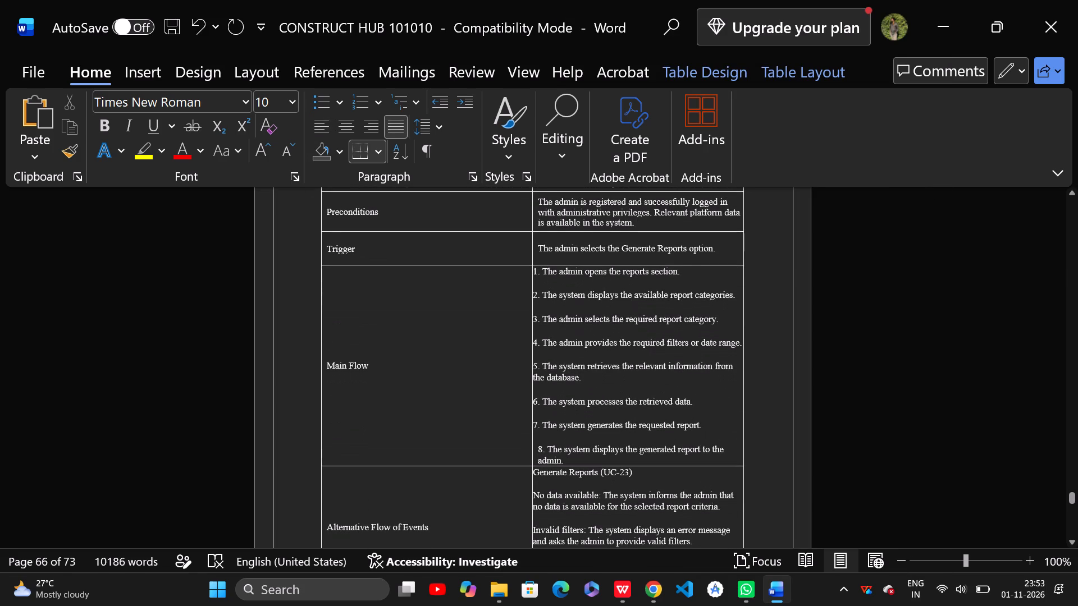
pyautogui.scroll(-1, 627, 443)
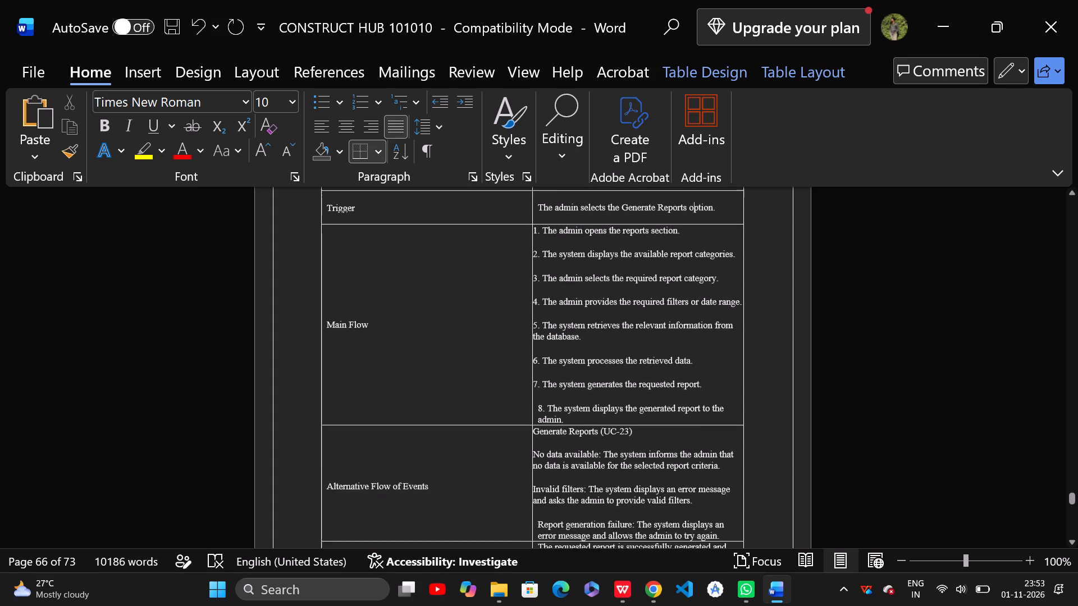
pyautogui.scroll(-1, 627, 443)
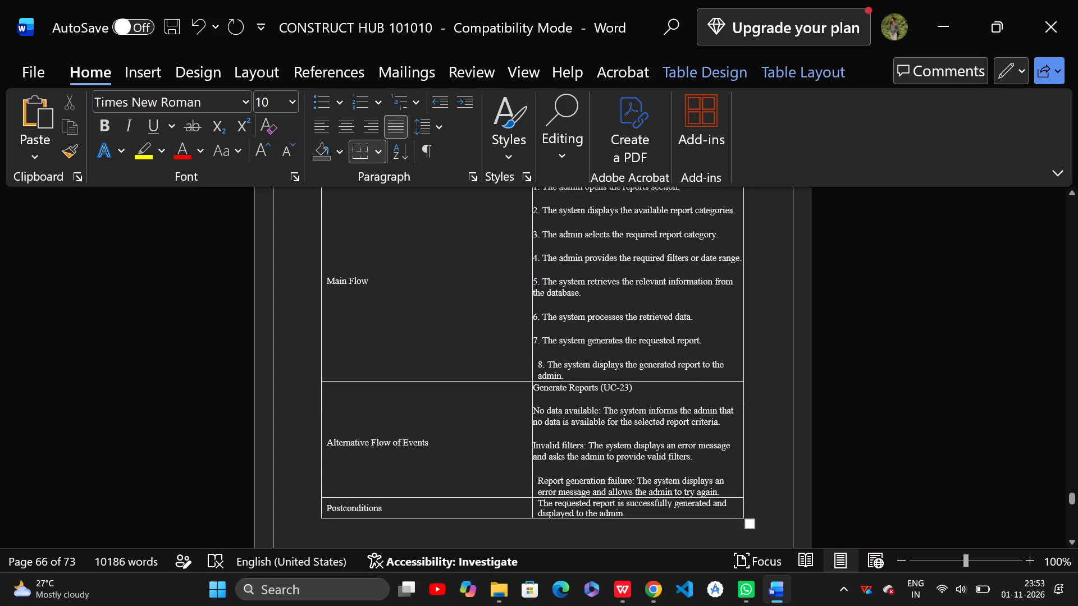
pyautogui.scroll(-3, 627, 443)
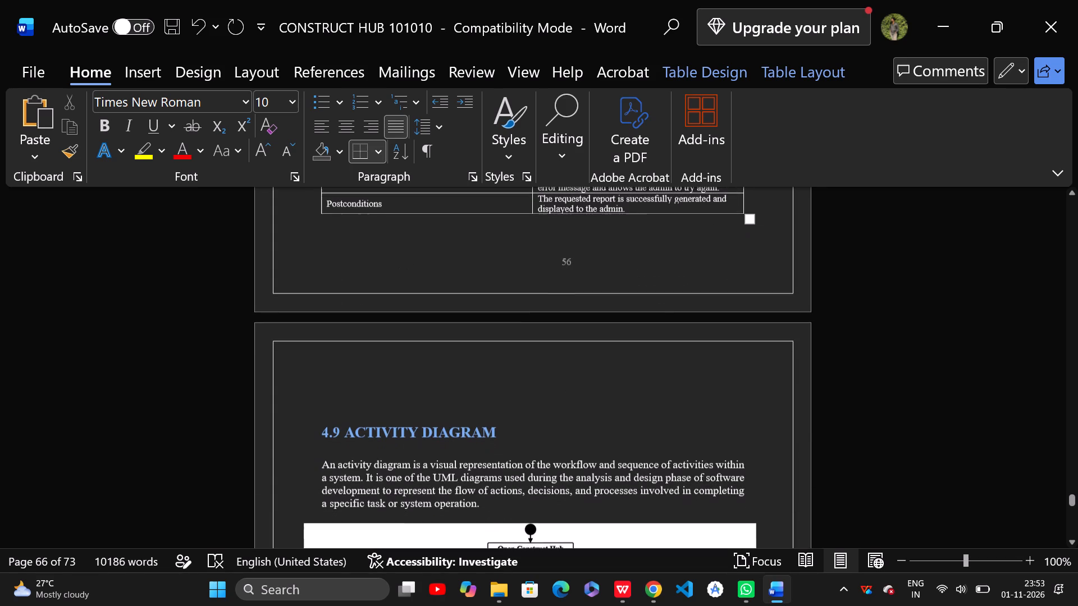
pyautogui.click(318, 435)
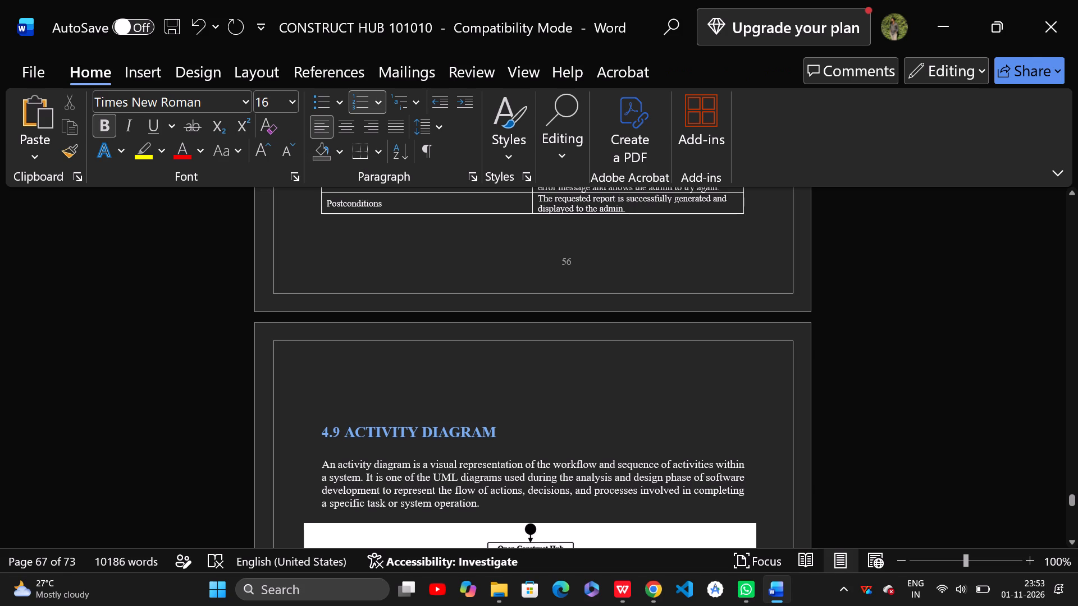
pyautogui.click(312, 413)
pyautogui.press('BackSpace')
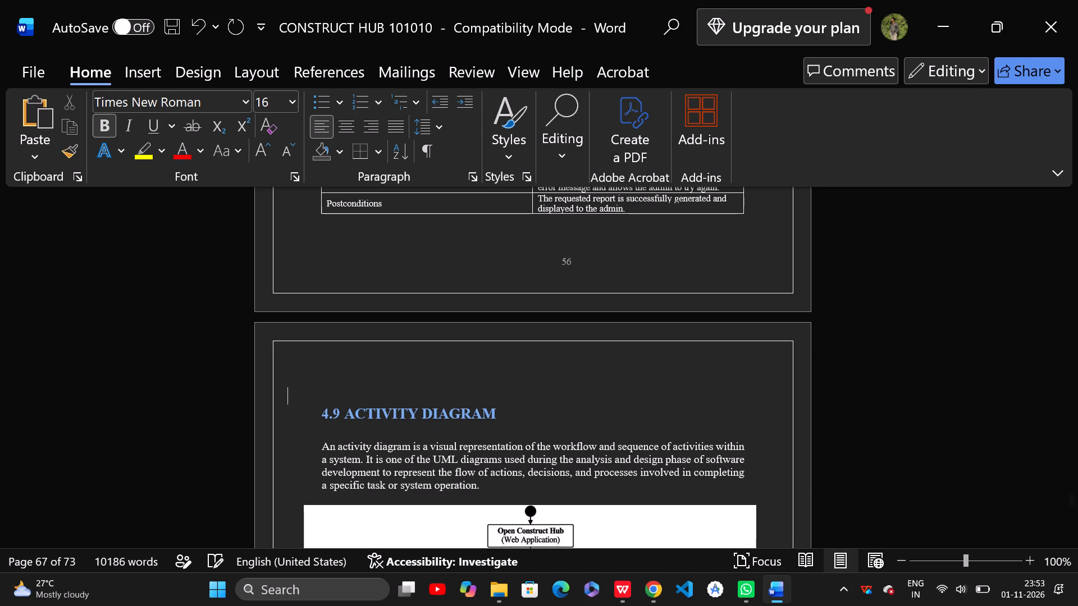
# Review the whole report's page layout in a multi-page overview at 30% zoom, from the cover page through the References.
pyautogui.scroll(-4, 312, 413)
pyautogui.keyDown('ctrl'); pyautogui.scroll(-3, 310, 416); pyautogui.keyUp('ctrl')
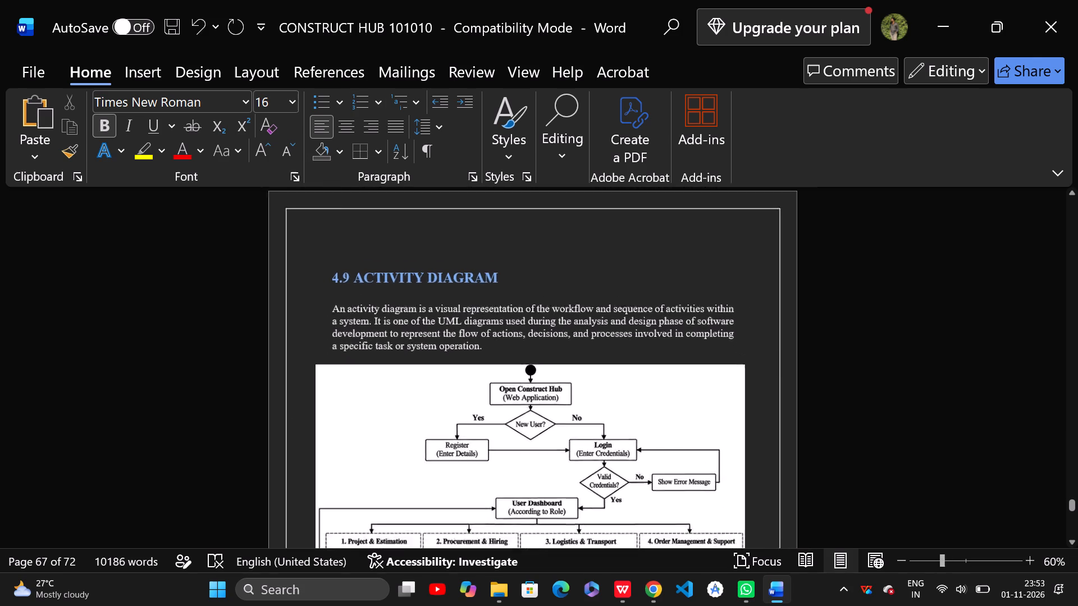
pyautogui.keyDown('ctrl'); pyautogui.scroll(-6, 310, 416); pyautogui.keyUp('ctrl')
pyautogui.scroll(1, 310, 416)
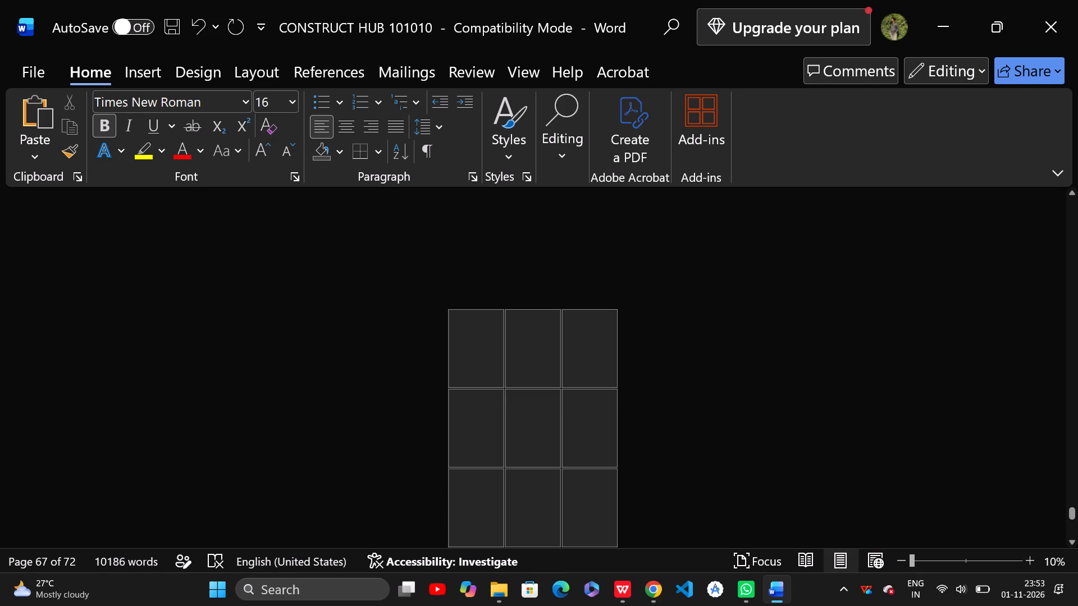
pyautogui.scroll(4, 676, 328)
pyautogui.scroll(-1, 676, 328)
pyautogui.keyDown('ctrl'); pyautogui.scroll(2, 590, 224); pyautogui.keyUp('ctrl')
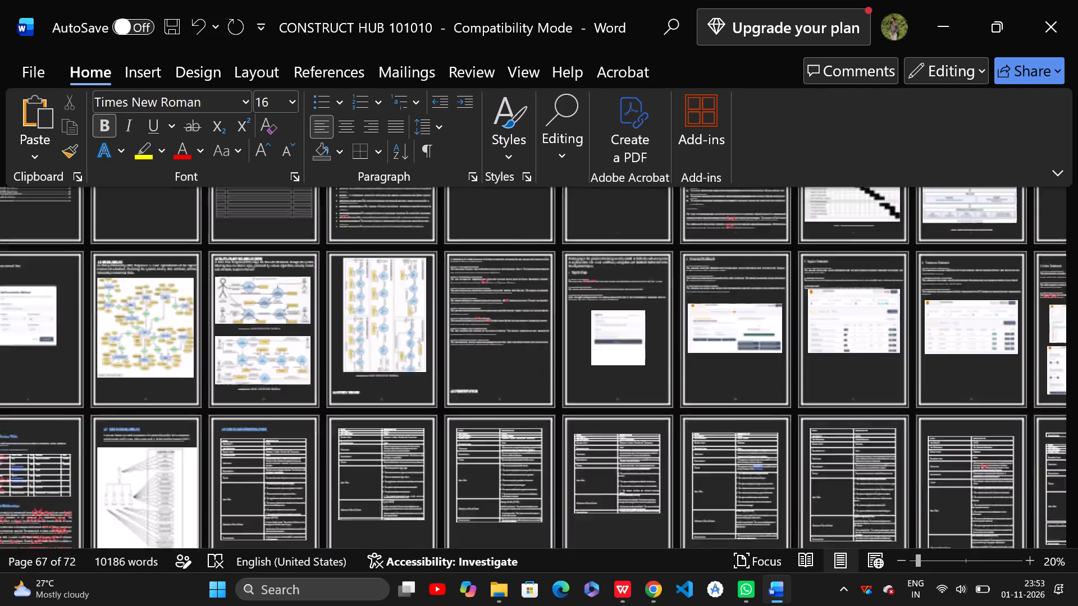
pyautogui.scroll(20, 590, 224)
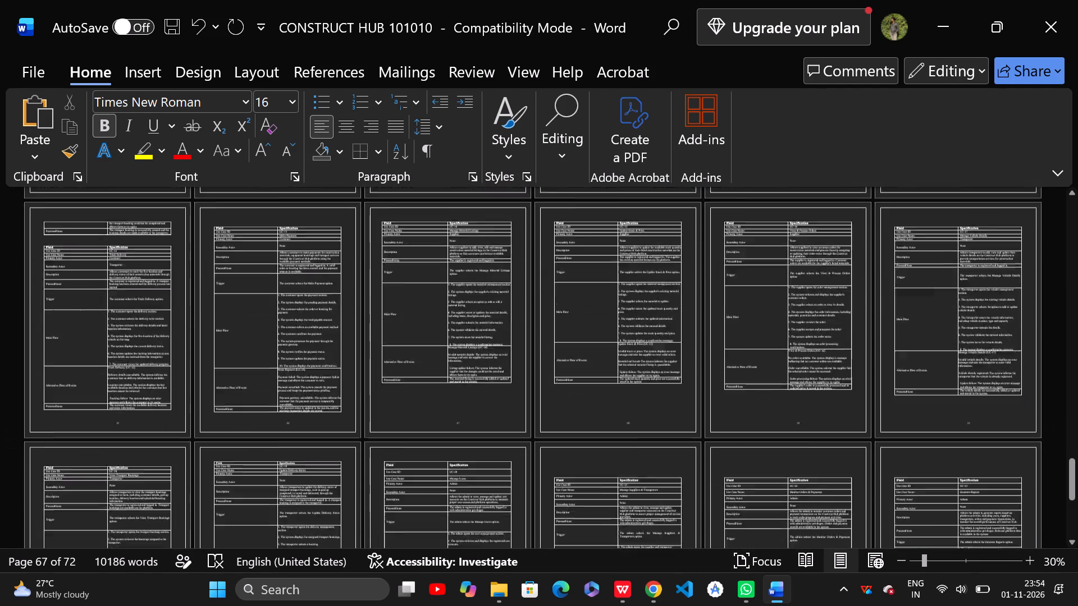
pyautogui.scroll(20, 590, 224)
pyautogui.scroll(20, 590, 224)
pyautogui.scroll(20, 590, 224)
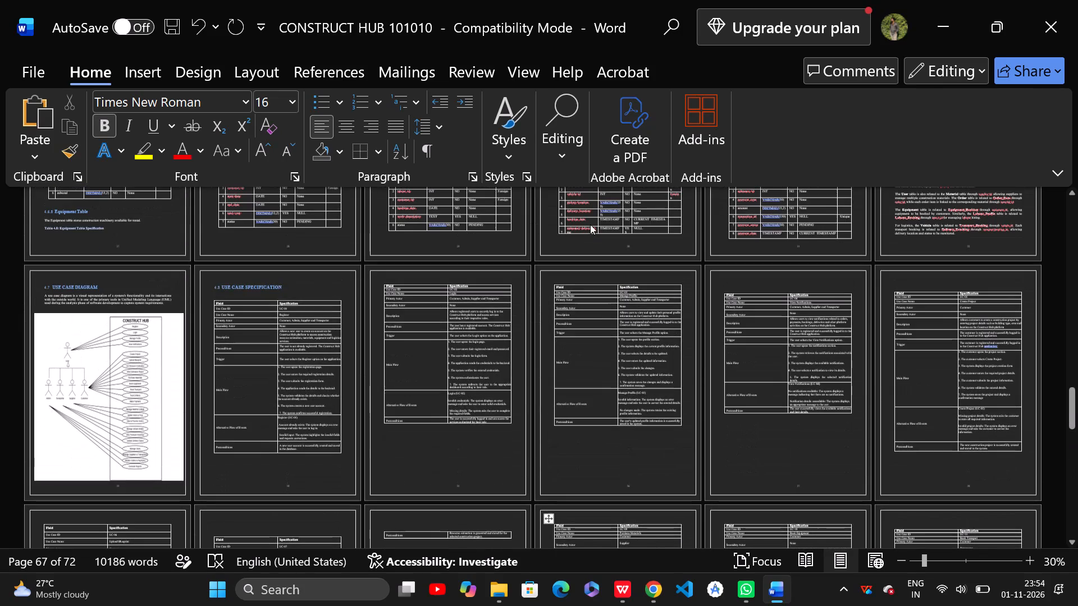
pyautogui.scroll(20, 590, 224)
pyautogui.scroll(20, 590, 224)
pyautogui.scroll(20, 590, 224)
pyautogui.scroll(20, 590, 224)
pyautogui.scroll(3, 590, 224)
pyautogui.scroll(-3, 590, 224)
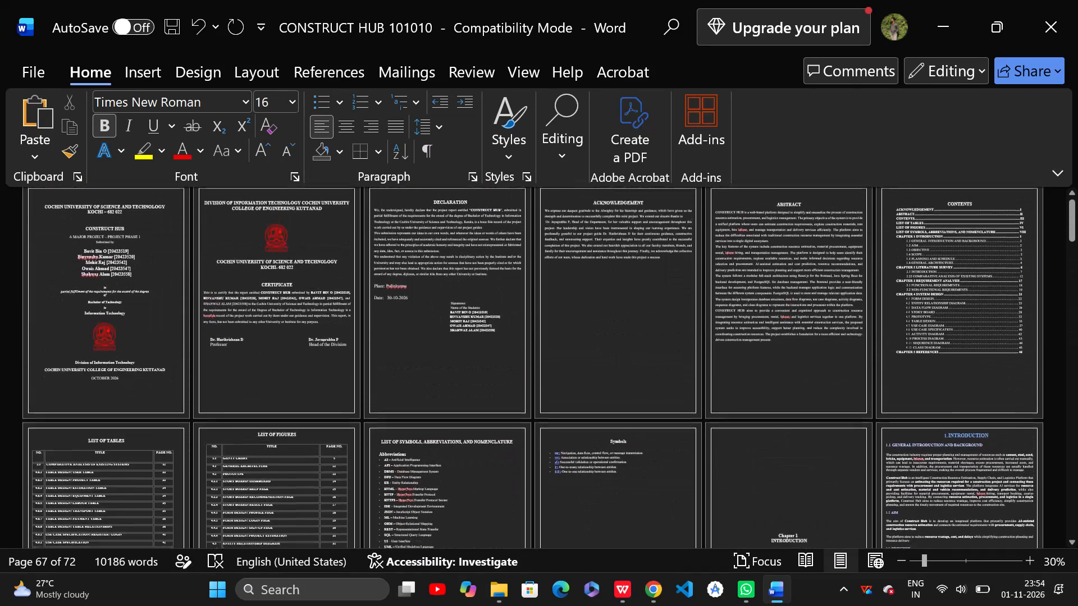
pyautogui.scroll(-20, 590, 224)
pyautogui.scroll(-8, 590, 224)
pyautogui.scroll(1, 590, 224)
pyautogui.scroll(-8, 590, 224)
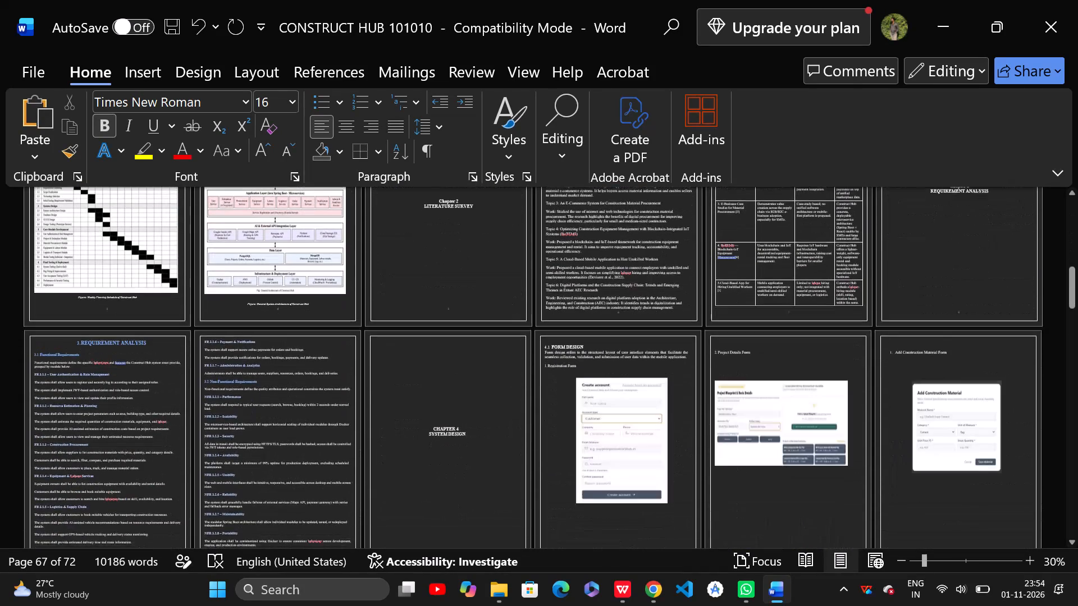
pyautogui.scroll(-1, 590, 224)
pyautogui.scroll(1, 590, 224)
pyautogui.scroll(-20, 590, 224)
pyautogui.scroll(-18, 590, 224)
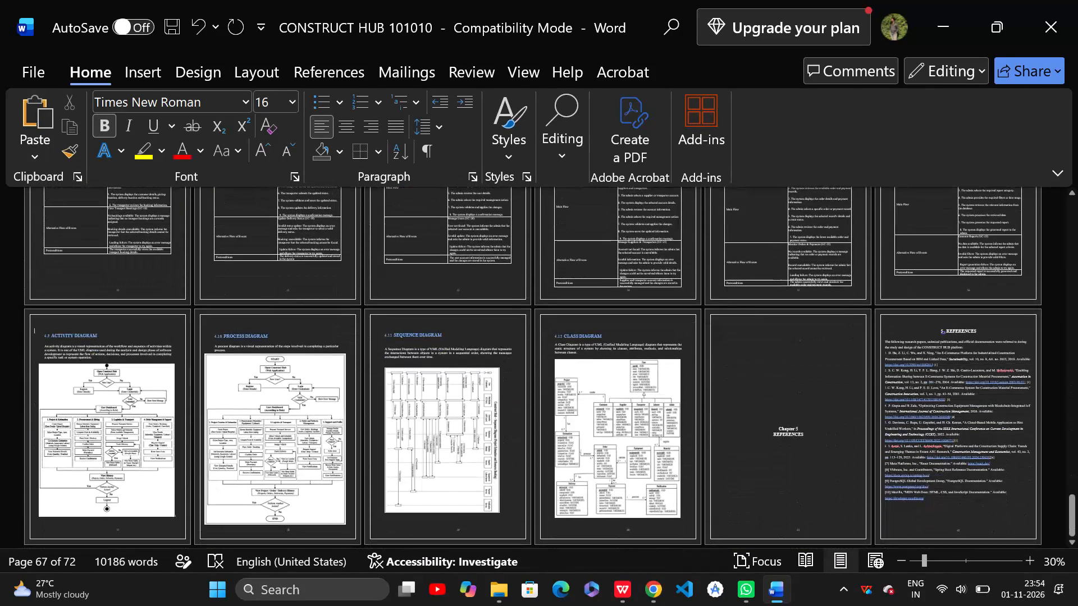
pyautogui.scroll(-1, 590, 224)
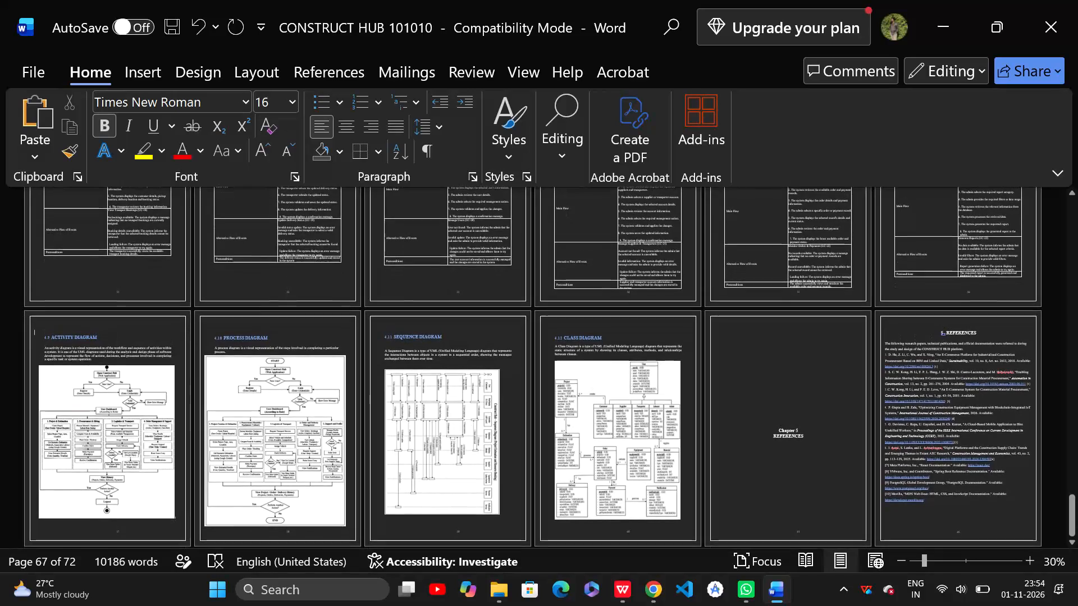
pyautogui.scroll(2, 590, 224)
pyautogui.scroll(-9, 590, 224)
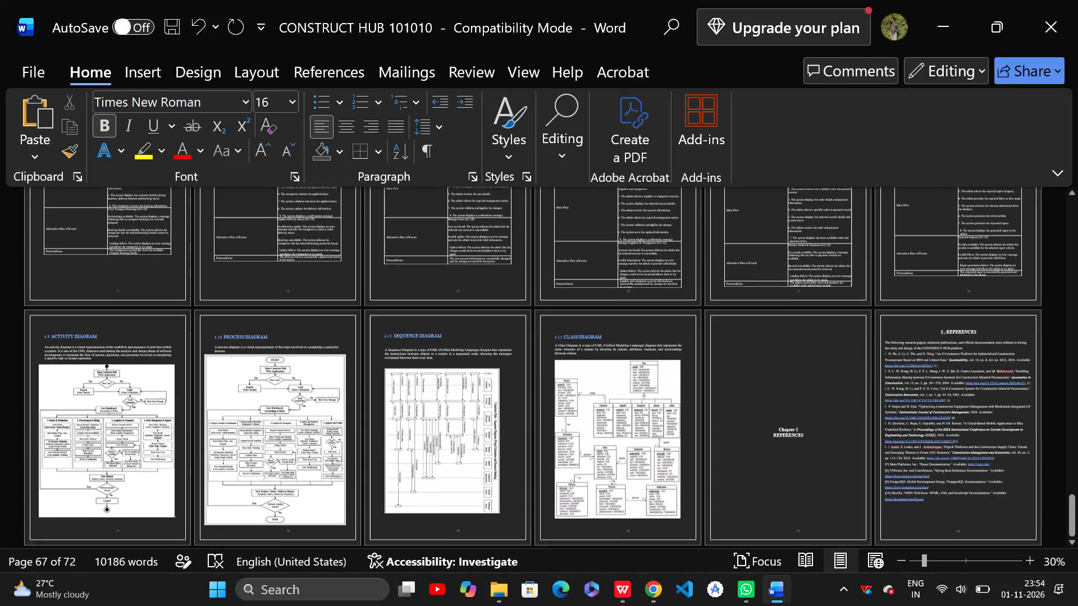
# Examine the layout of the use case tables, database tables, diagrams and earlier chapters back to the front matter.
pyautogui.scroll(5, 590, 224)
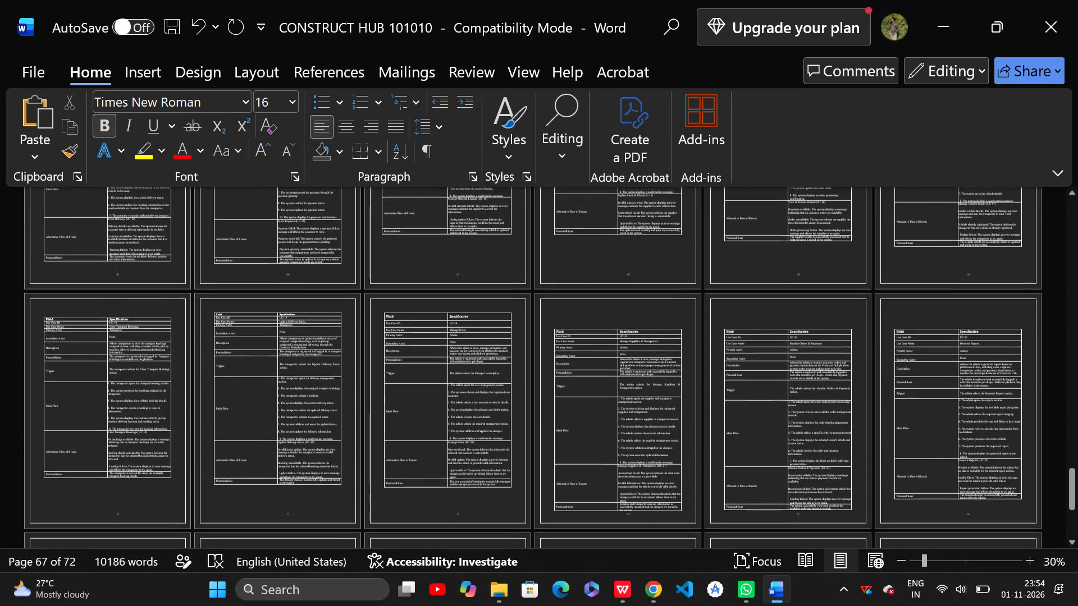
pyautogui.scroll(7, 590, 224)
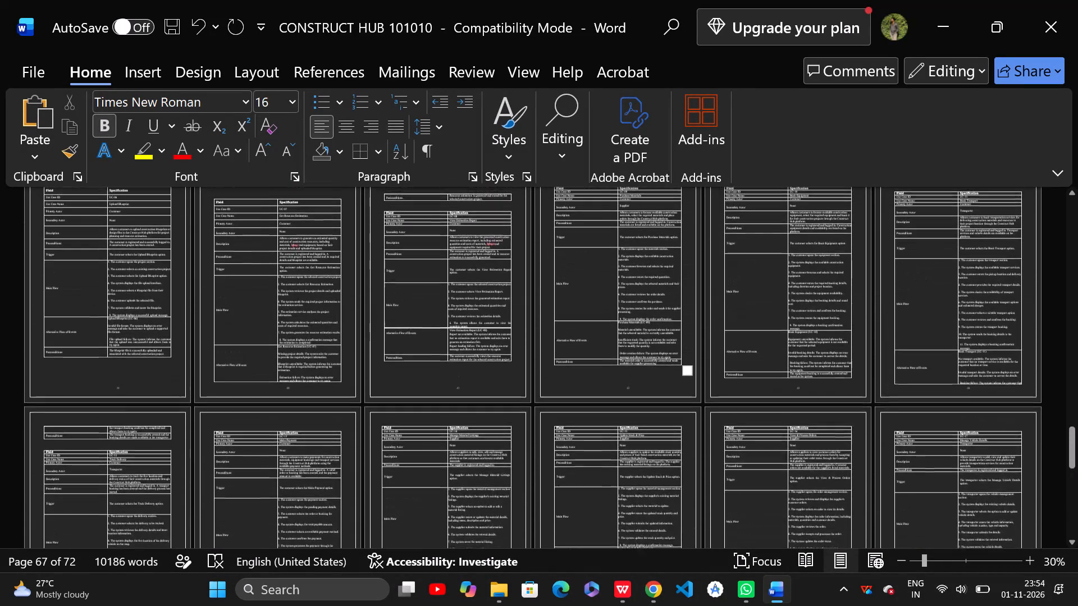
pyautogui.scroll(7, 590, 224)
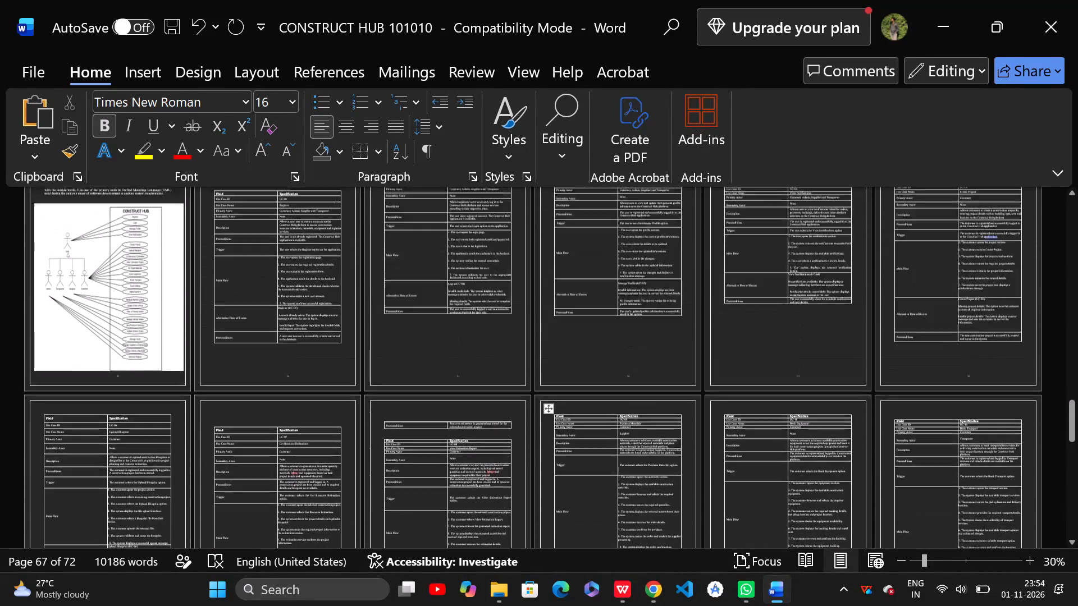
pyautogui.scroll(4, 590, 224)
pyautogui.scroll(-4, 590, 224)
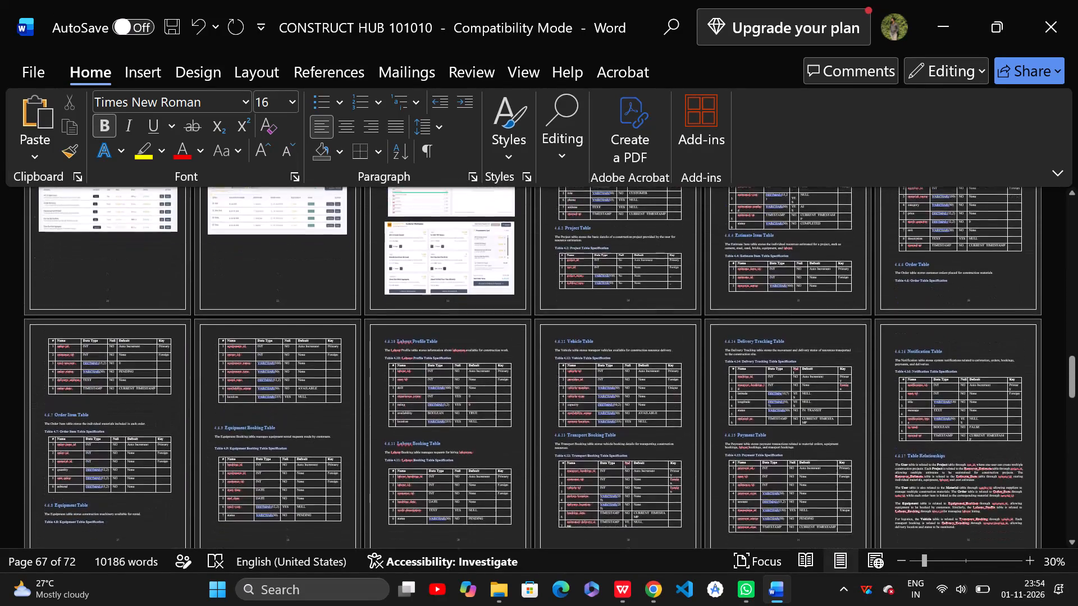
pyautogui.scroll(-8, 590, 224)
pyautogui.scroll(-20, 590, 224)
pyautogui.scroll(-20, 590, 224)
pyautogui.scroll(-20, 590, 224)
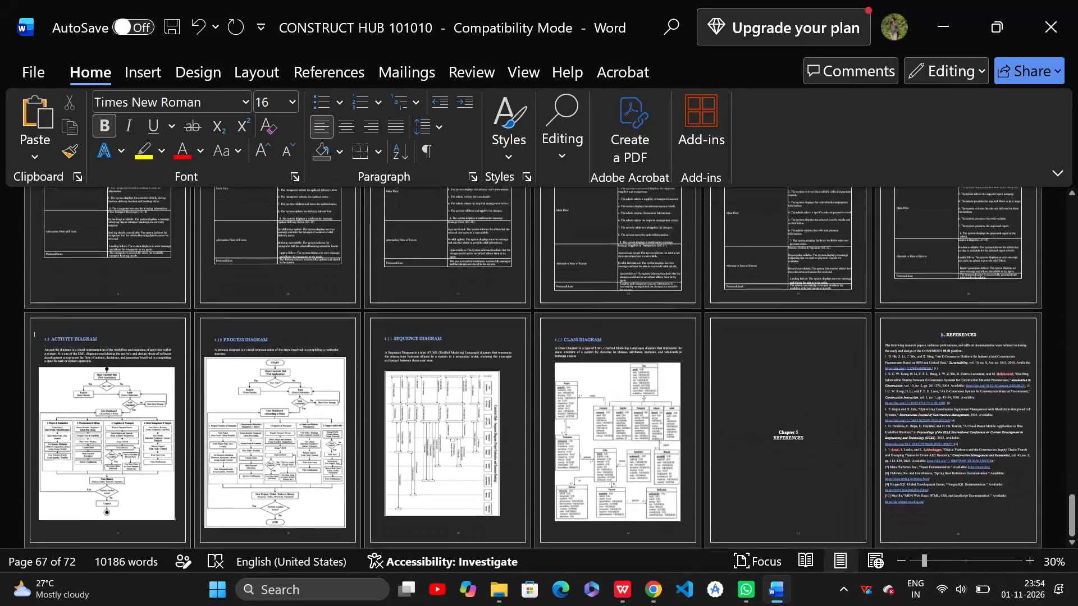
pyautogui.scroll(-2, 590, 224)
pyautogui.scroll(10, 590, 224)
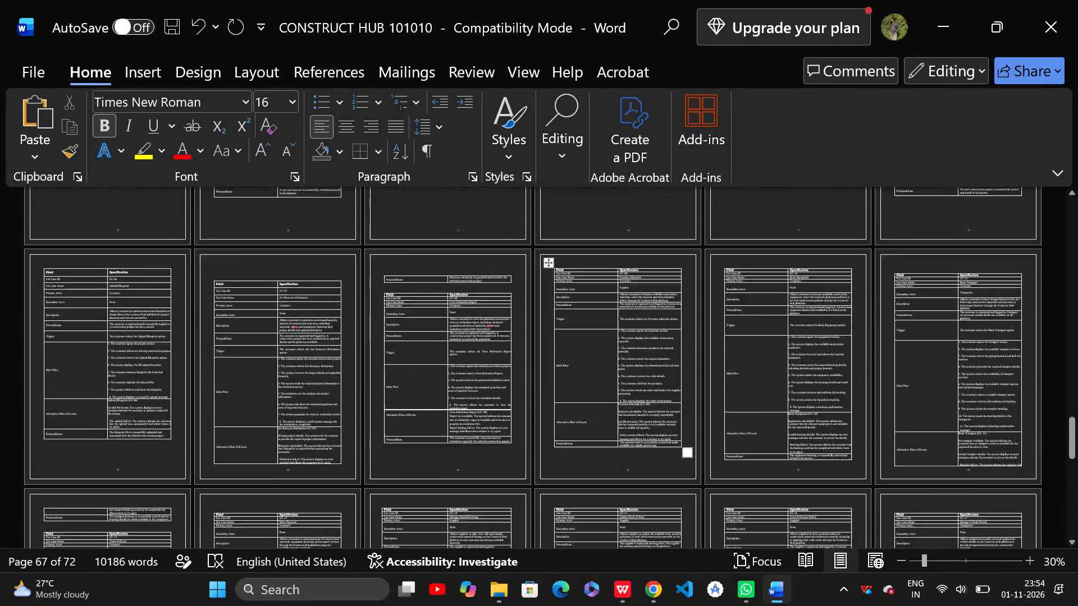
pyautogui.scroll(7, 590, 224)
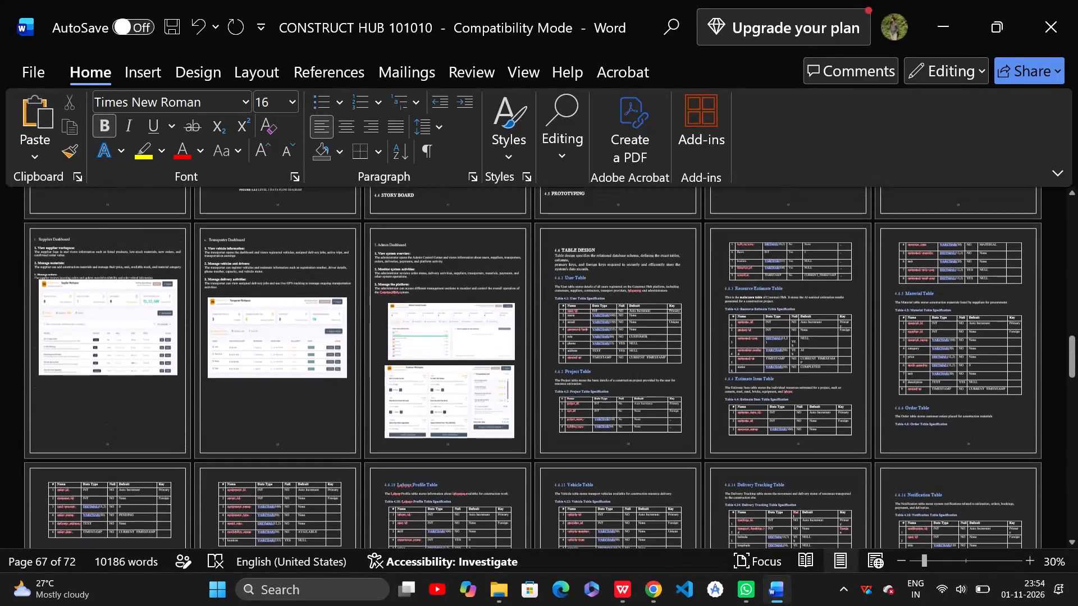
pyautogui.scroll(2, 600, 305)
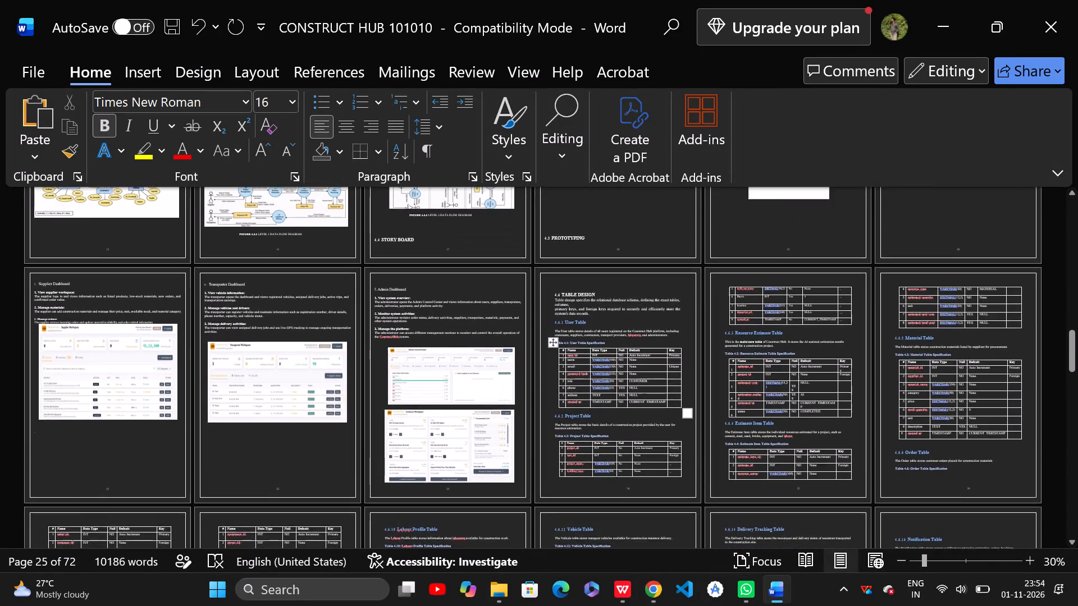
pyautogui.scroll(3, 600, 305)
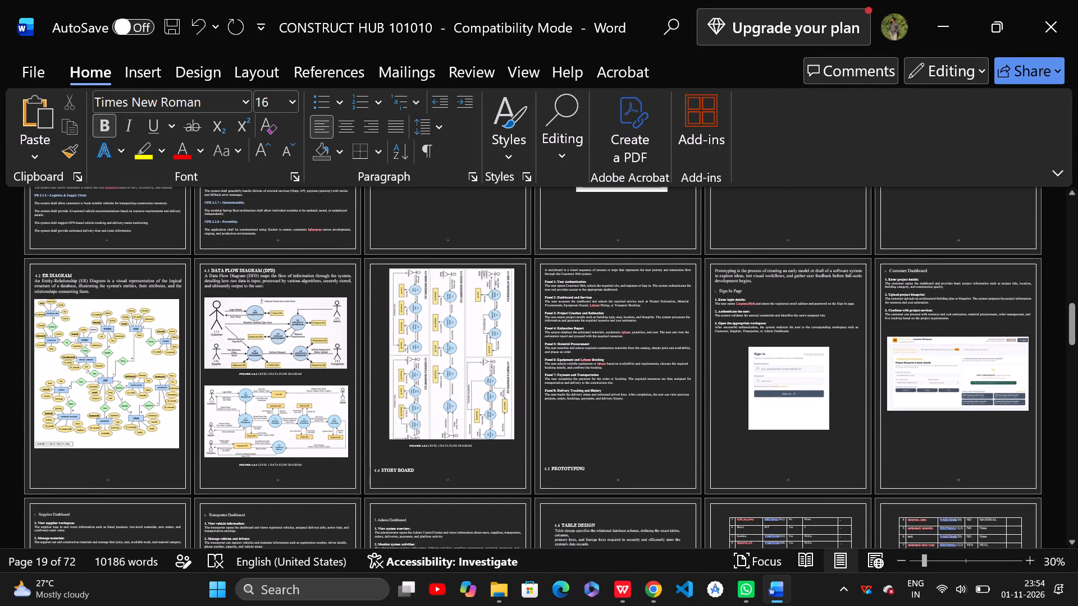
pyautogui.scroll(-3, 519, 394)
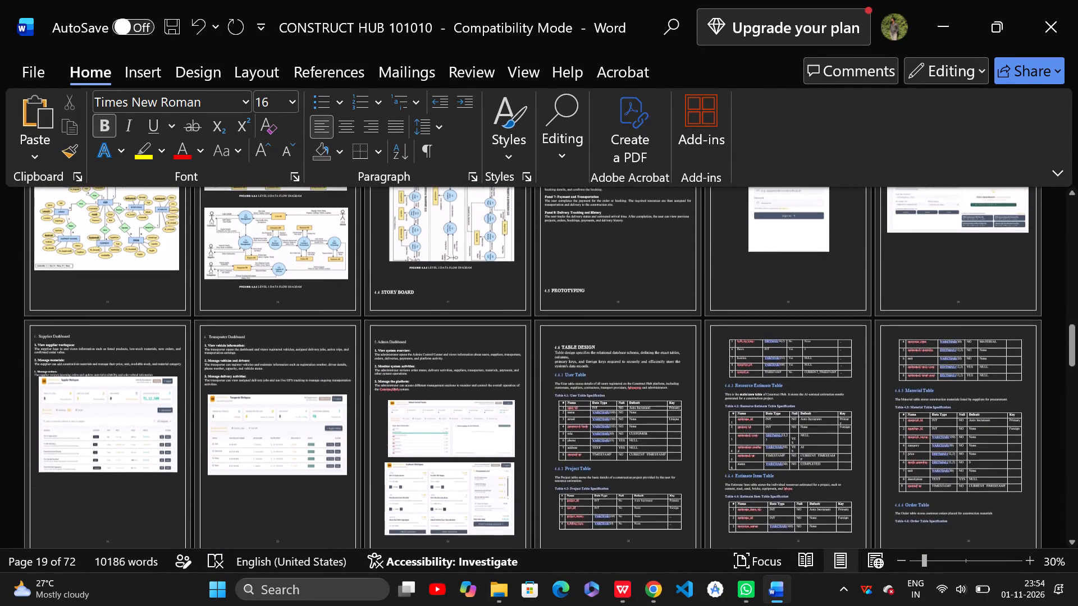
pyautogui.scroll(8, 519, 394)
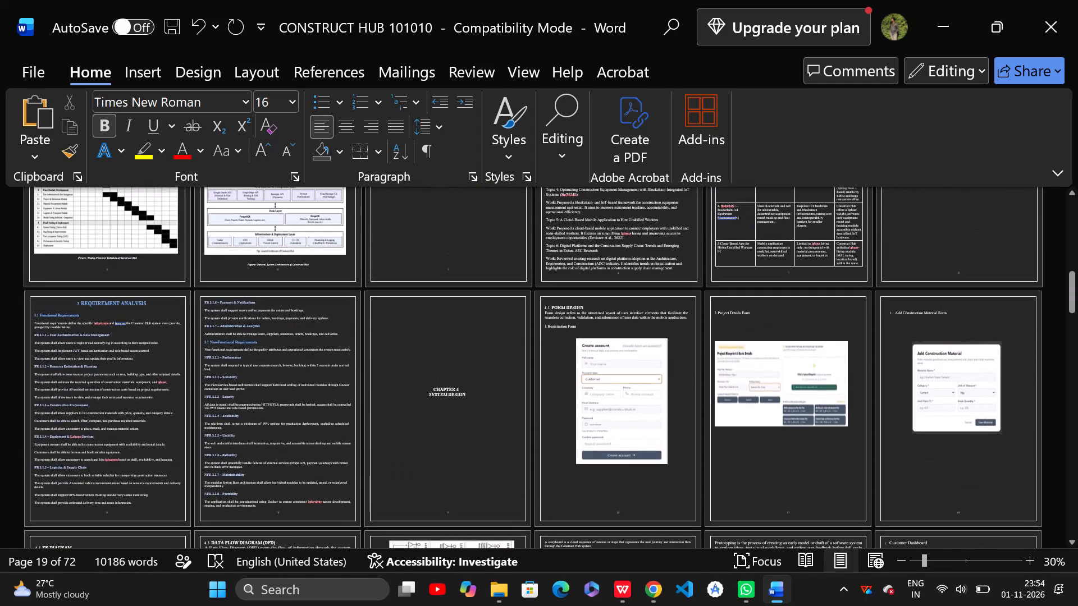
pyautogui.scroll(11, 519, 394)
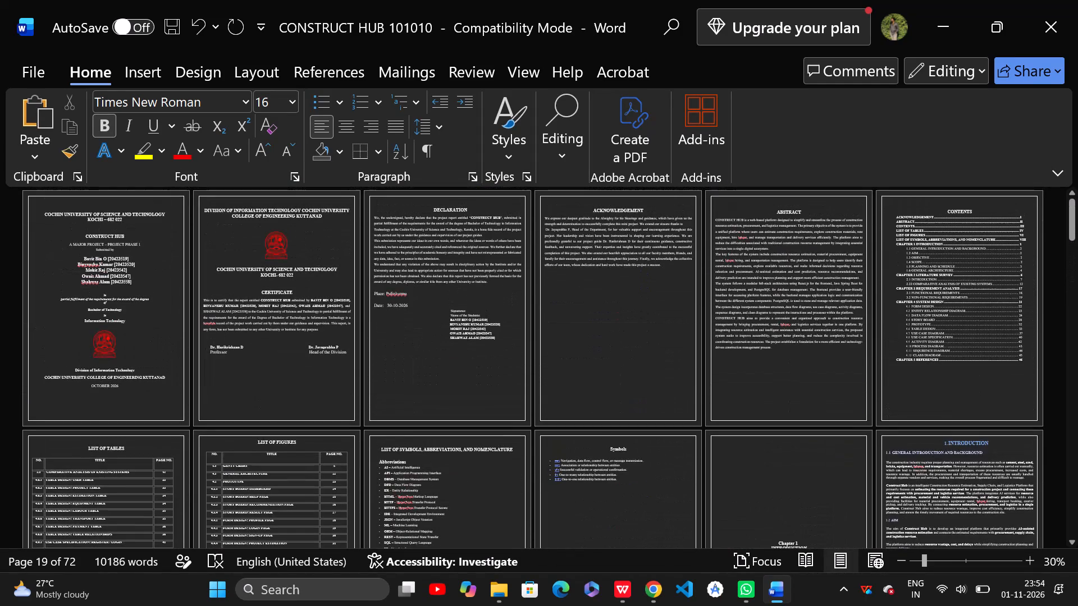
pyautogui.scroll(4, 519, 394)
# Check the page layout once more from the front matter through the use case tables and closing diagrams to the References.
pyautogui.scroll(-7, 519, 394)
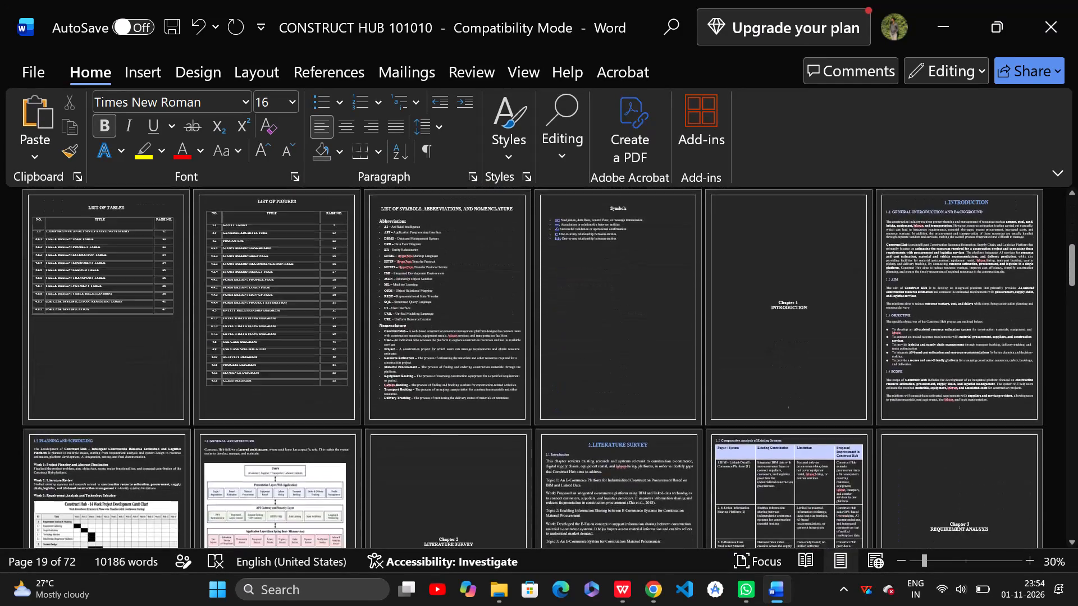
pyautogui.scroll(-6, 519, 394)
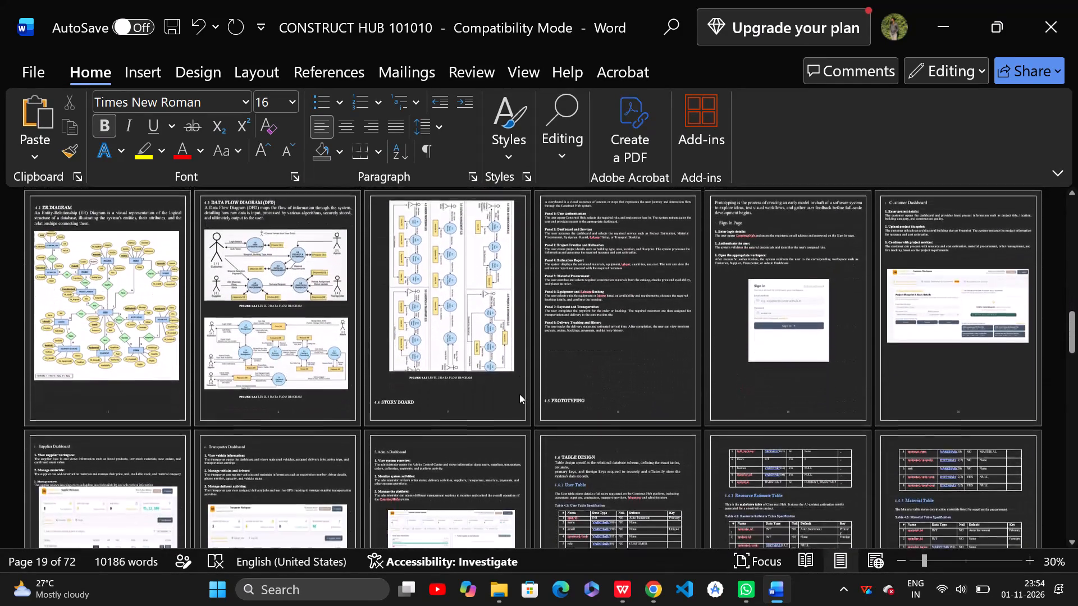
pyautogui.scroll(-7, 519, 394)
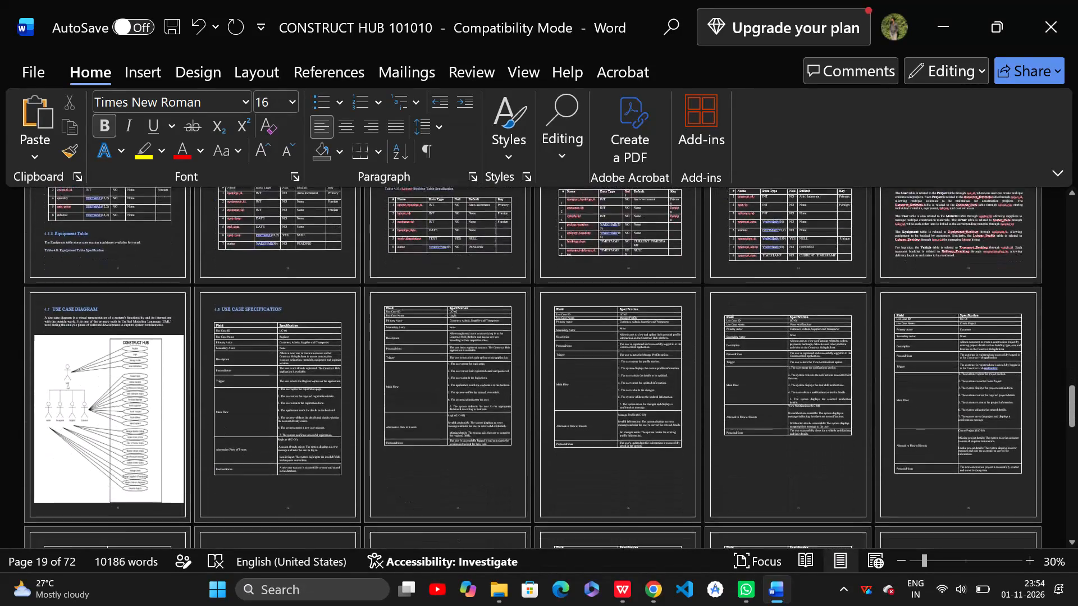
pyautogui.scroll(-5, 519, 394)
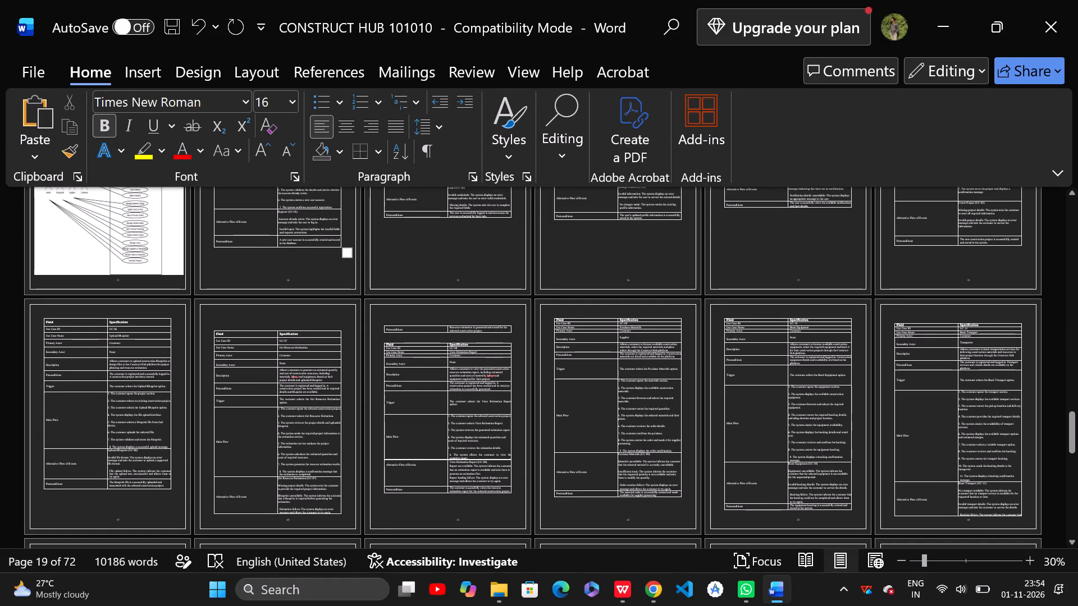
pyautogui.scroll(-3, 246, 232)
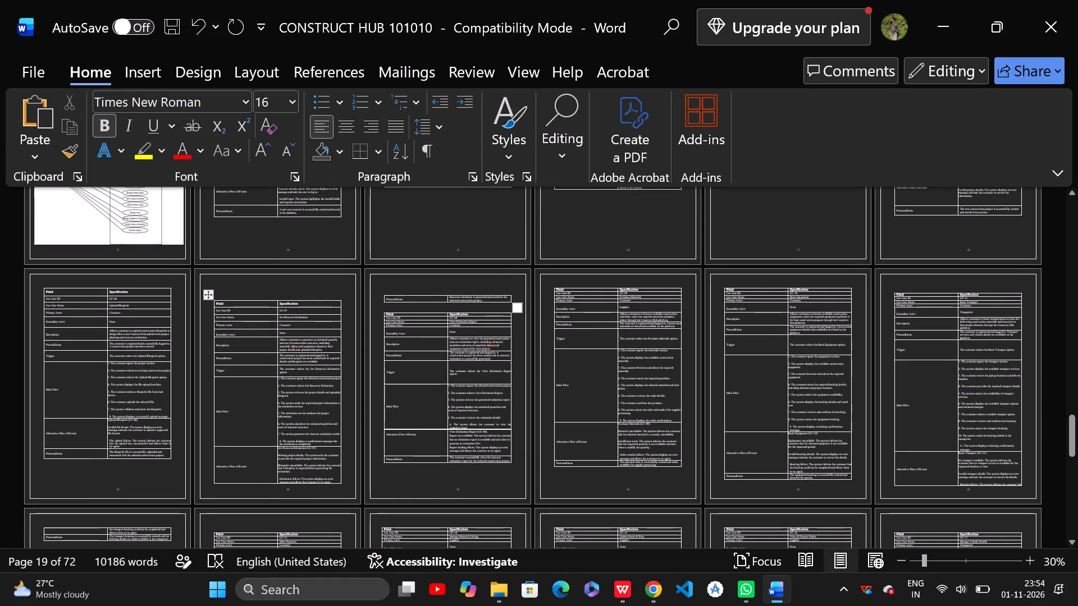
pyautogui.scroll(-18, 428, 347)
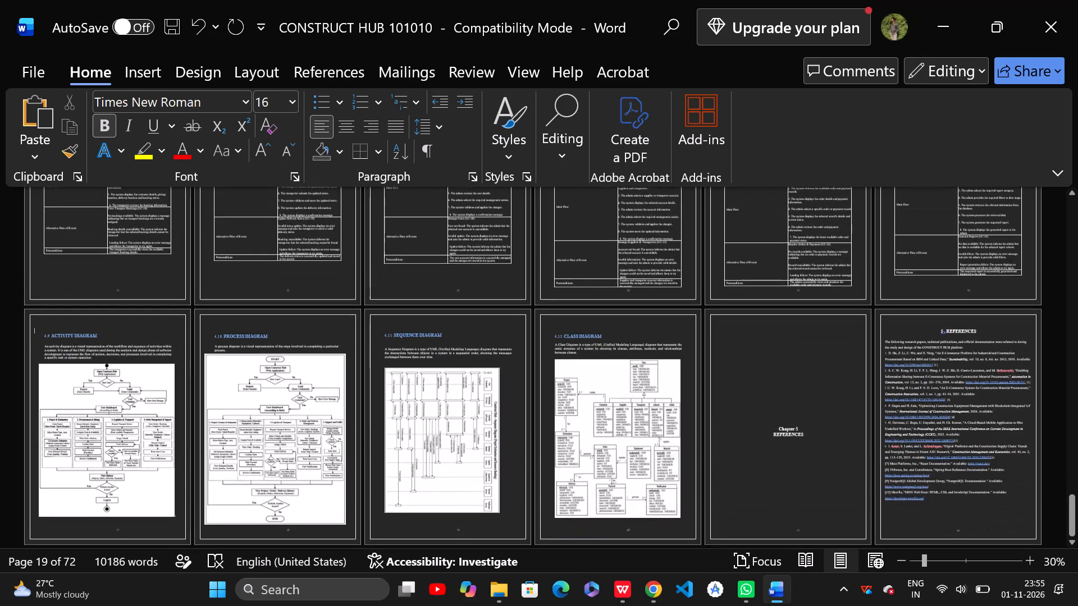
pyautogui.scroll(-2, 428, 347)
pyautogui.scroll(6, 428, 347)
pyautogui.scroll(-8, 428, 347)
pyautogui.scroll(3, 428, 347)
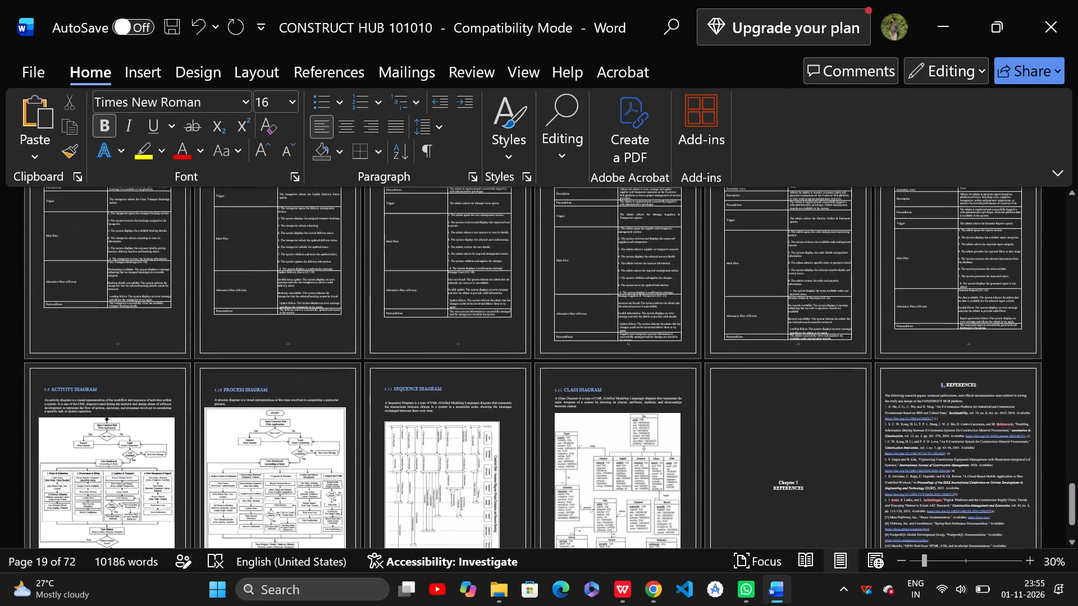
pyautogui.scroll(20, 428, 347)
pyautogui.scroll(20, 428, 347)
pyautogui.scroll(20, 428, 347)
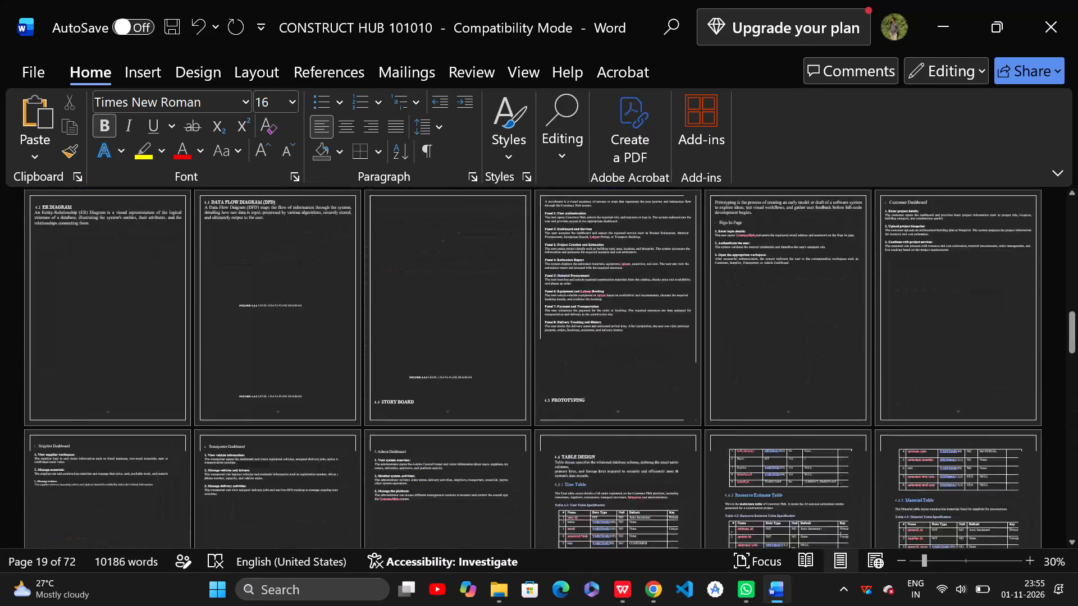
pyautogui.scroll(8, 428, 347)
pyautogui.scroll(-1, 1077, 292)
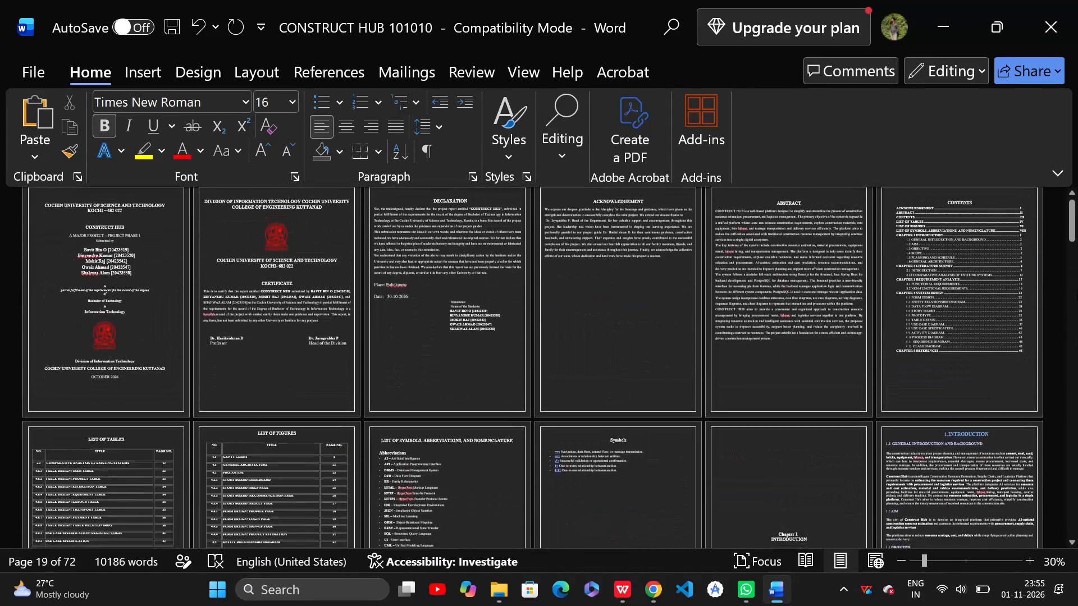
# Save the finished CONSTRUCT HUB 101010 report under its existing file name.
pyautogui.moveTo(1077, 231); pyautogui.dragTo(1077, 451)
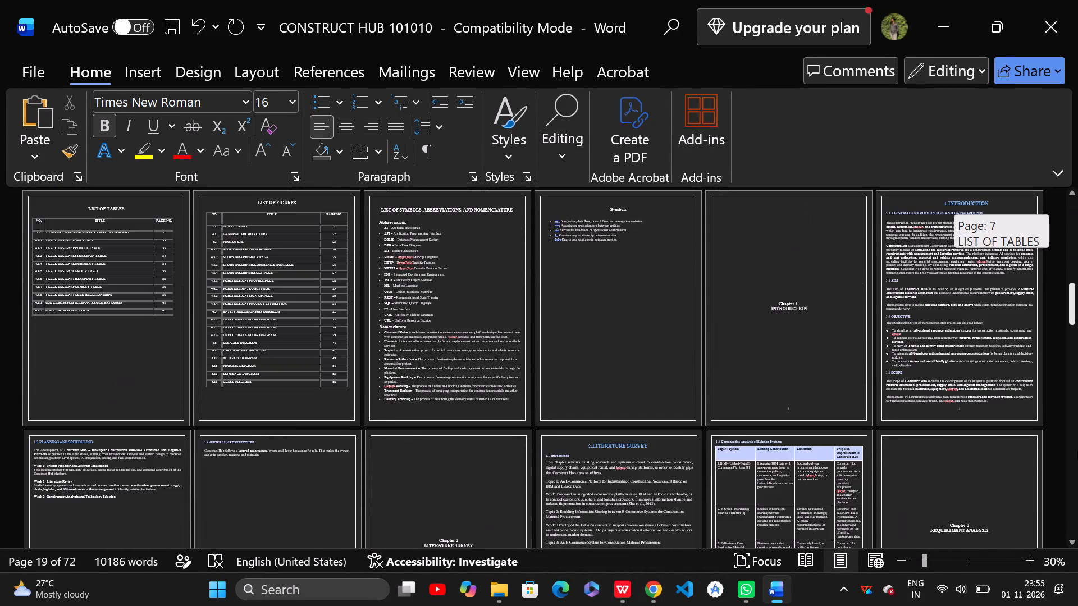
pyautogui.moveTo(1077, 451); pyautogui.dragTo(1077, 546)
pyautogui.click(34, 74)
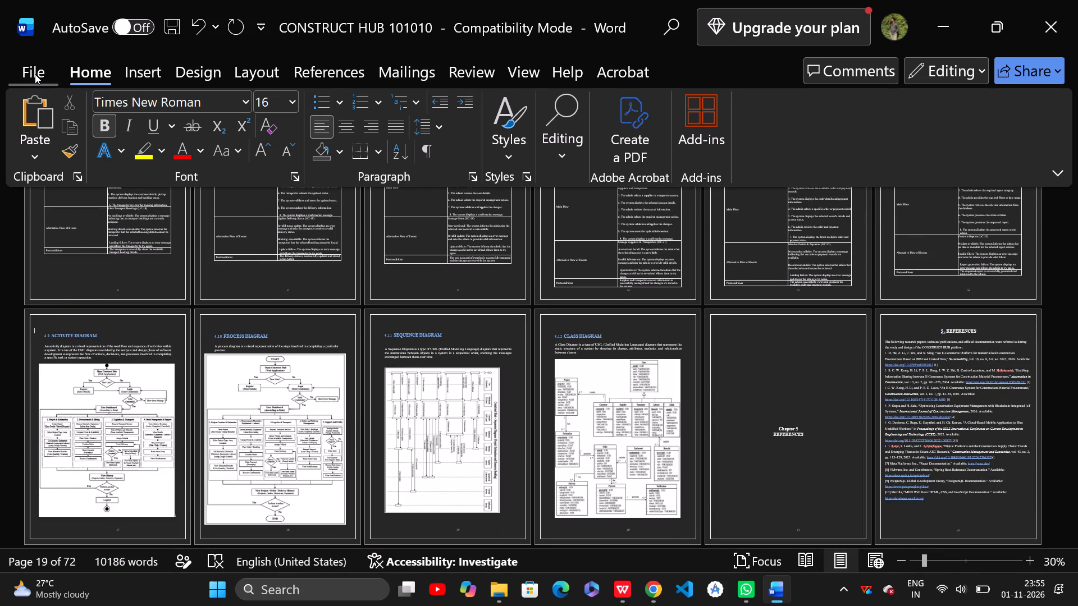